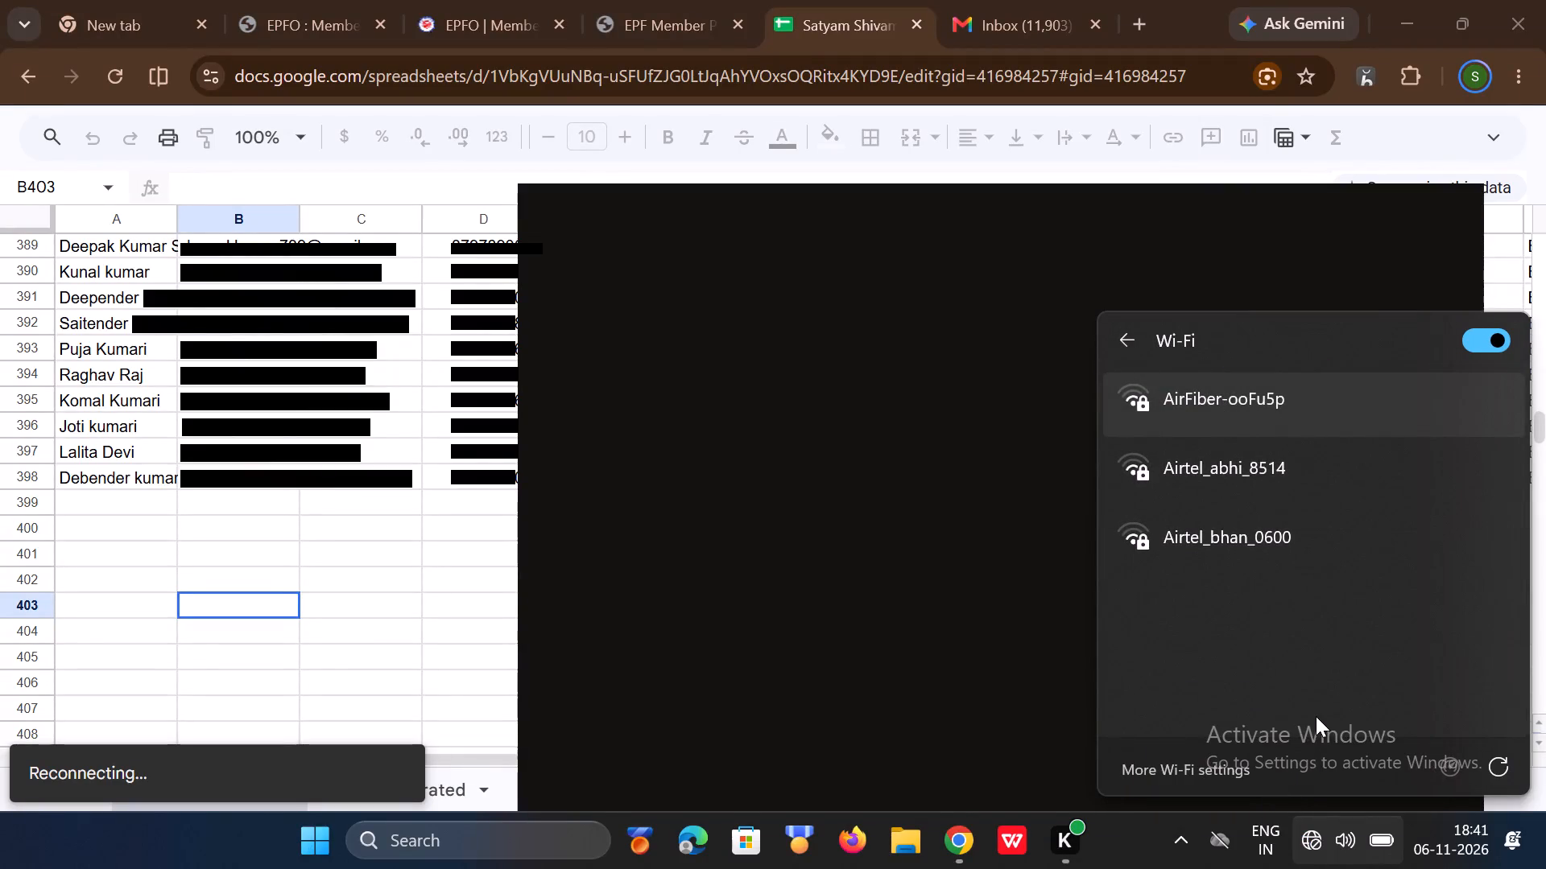
Connect to the realme 12x 5G Wi-Fi network and return to the student spreadsheet at empty cell C402.
left_click(1140, 356)
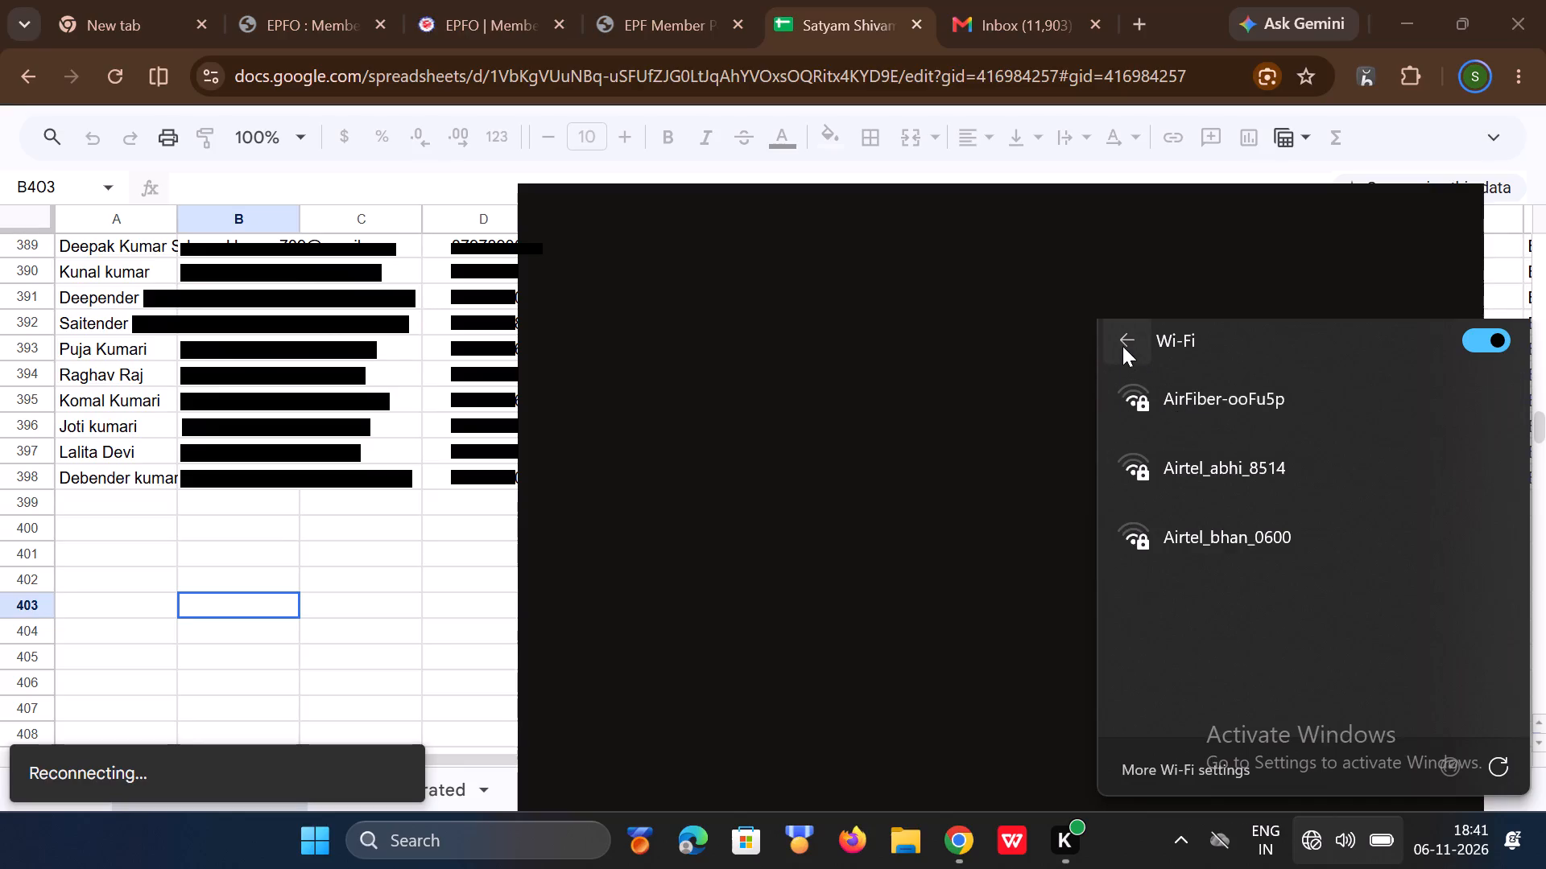
left_click(1234, 385)
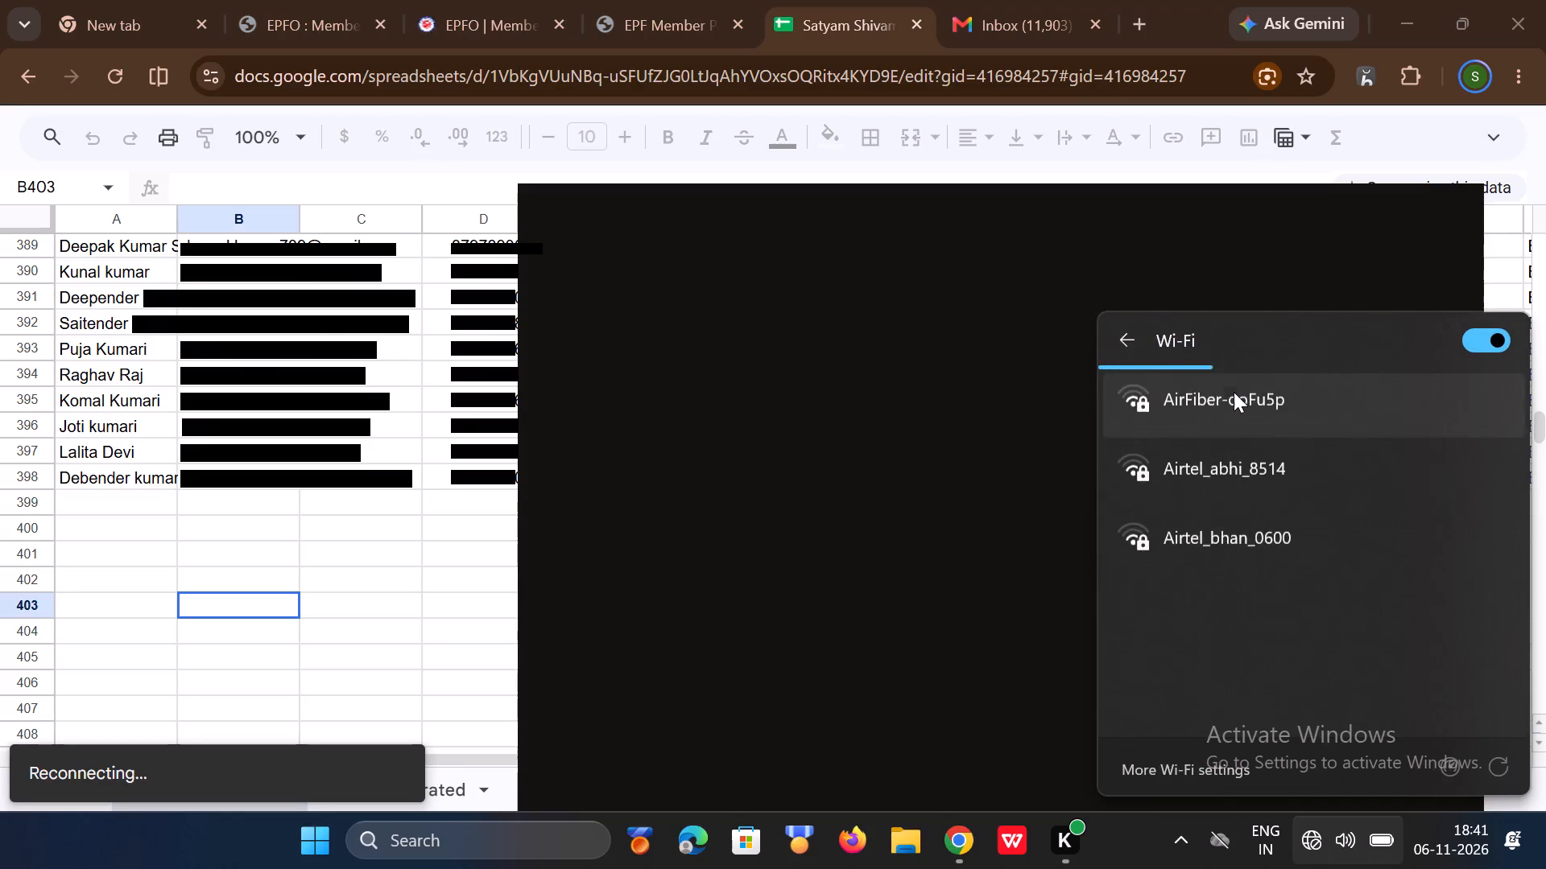
left_click(1229, 412)
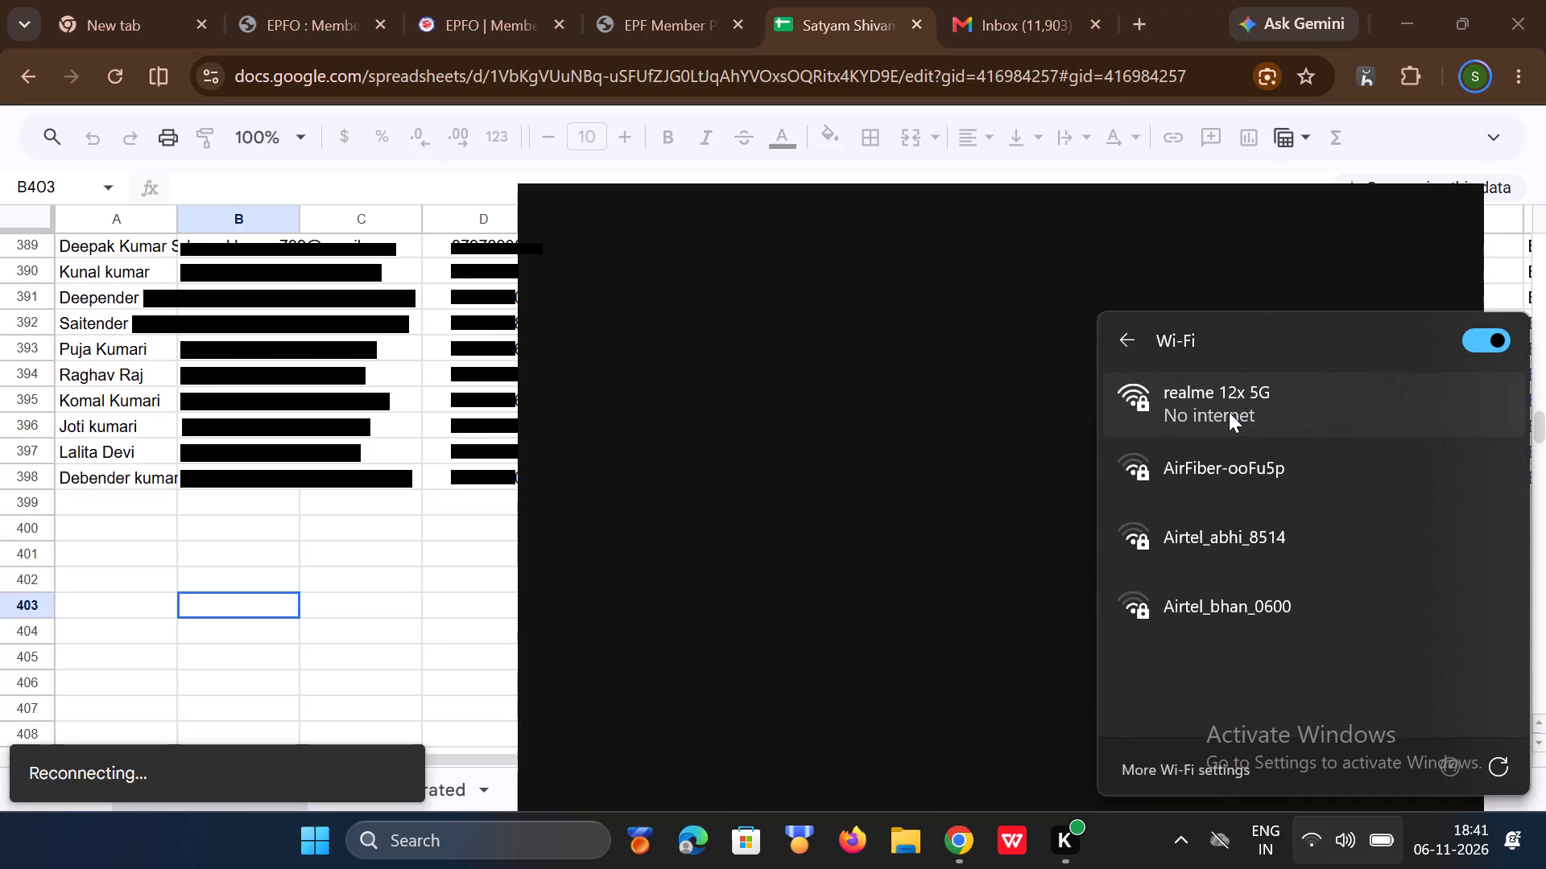
left_click(333, 579)
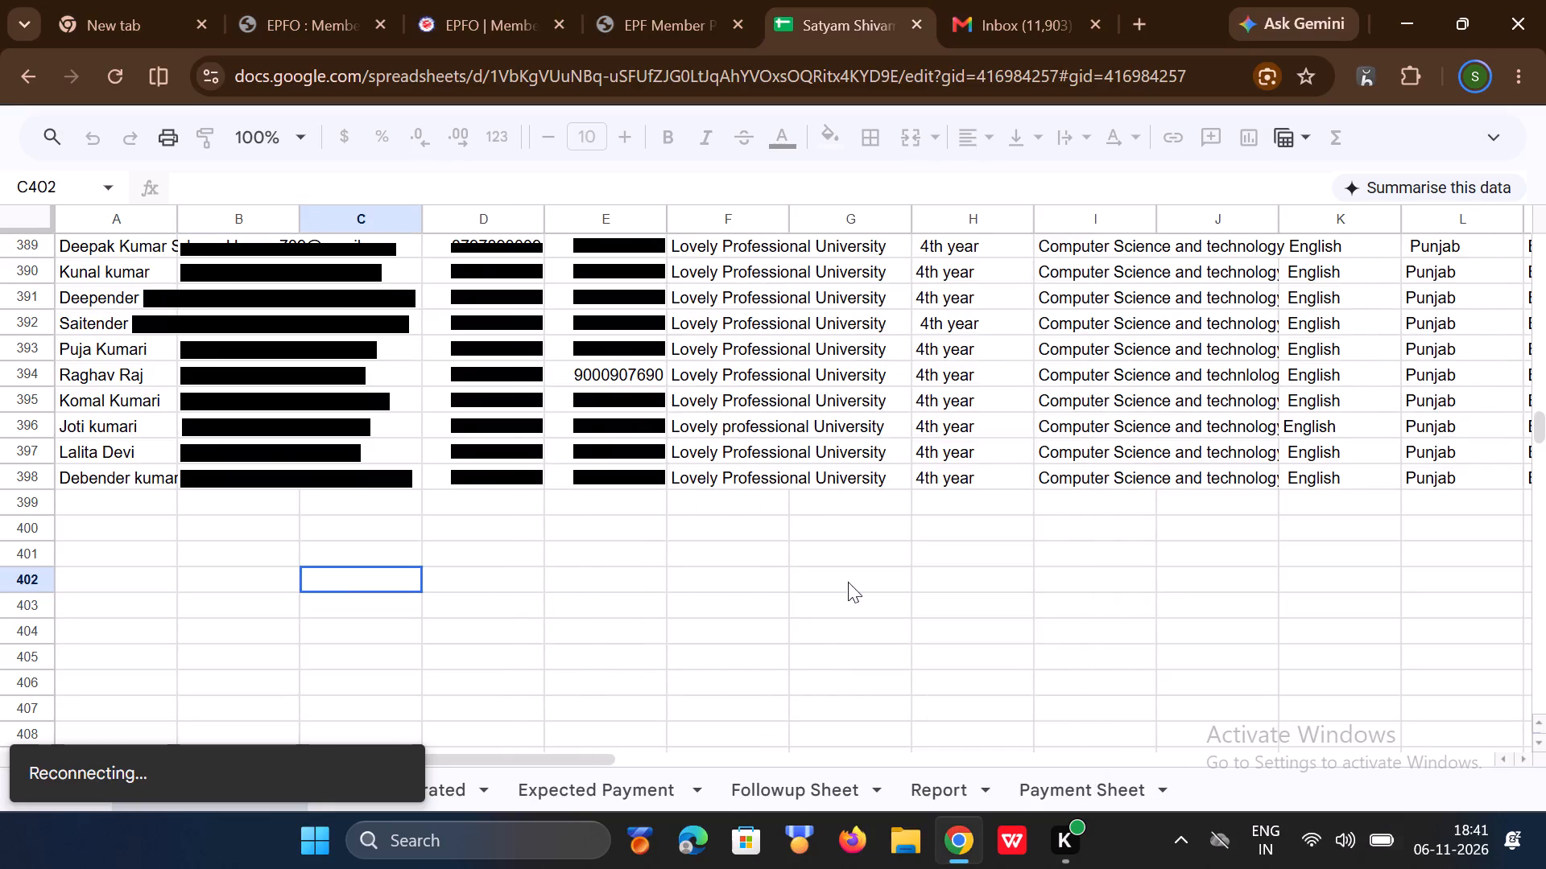
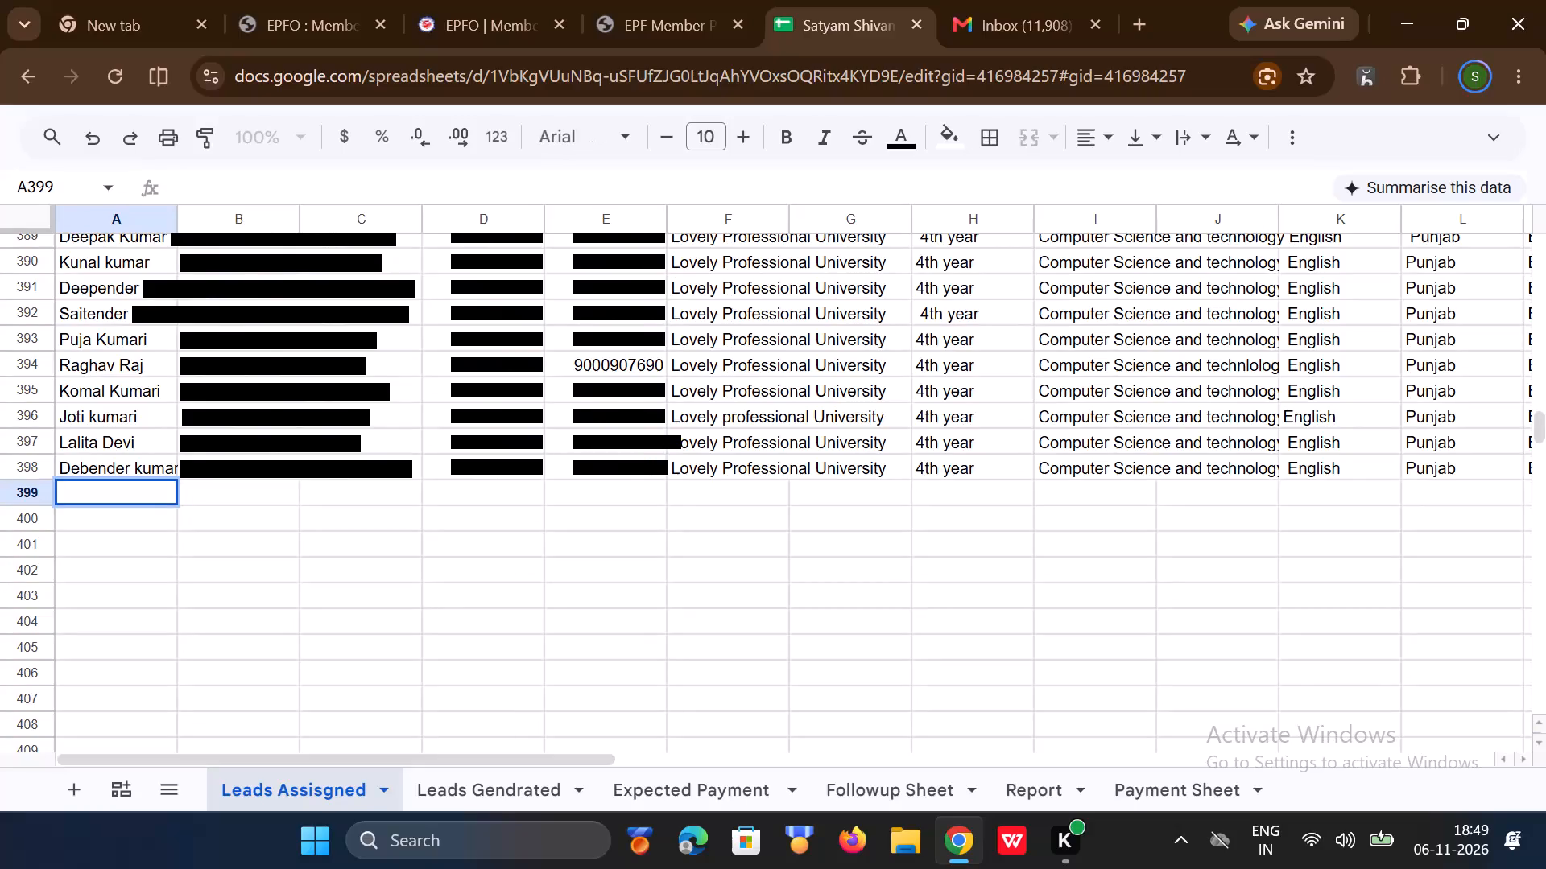
Start a new student record in the empty name cell A399, directly below the last filled row.
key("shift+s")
double_click(606, 710)
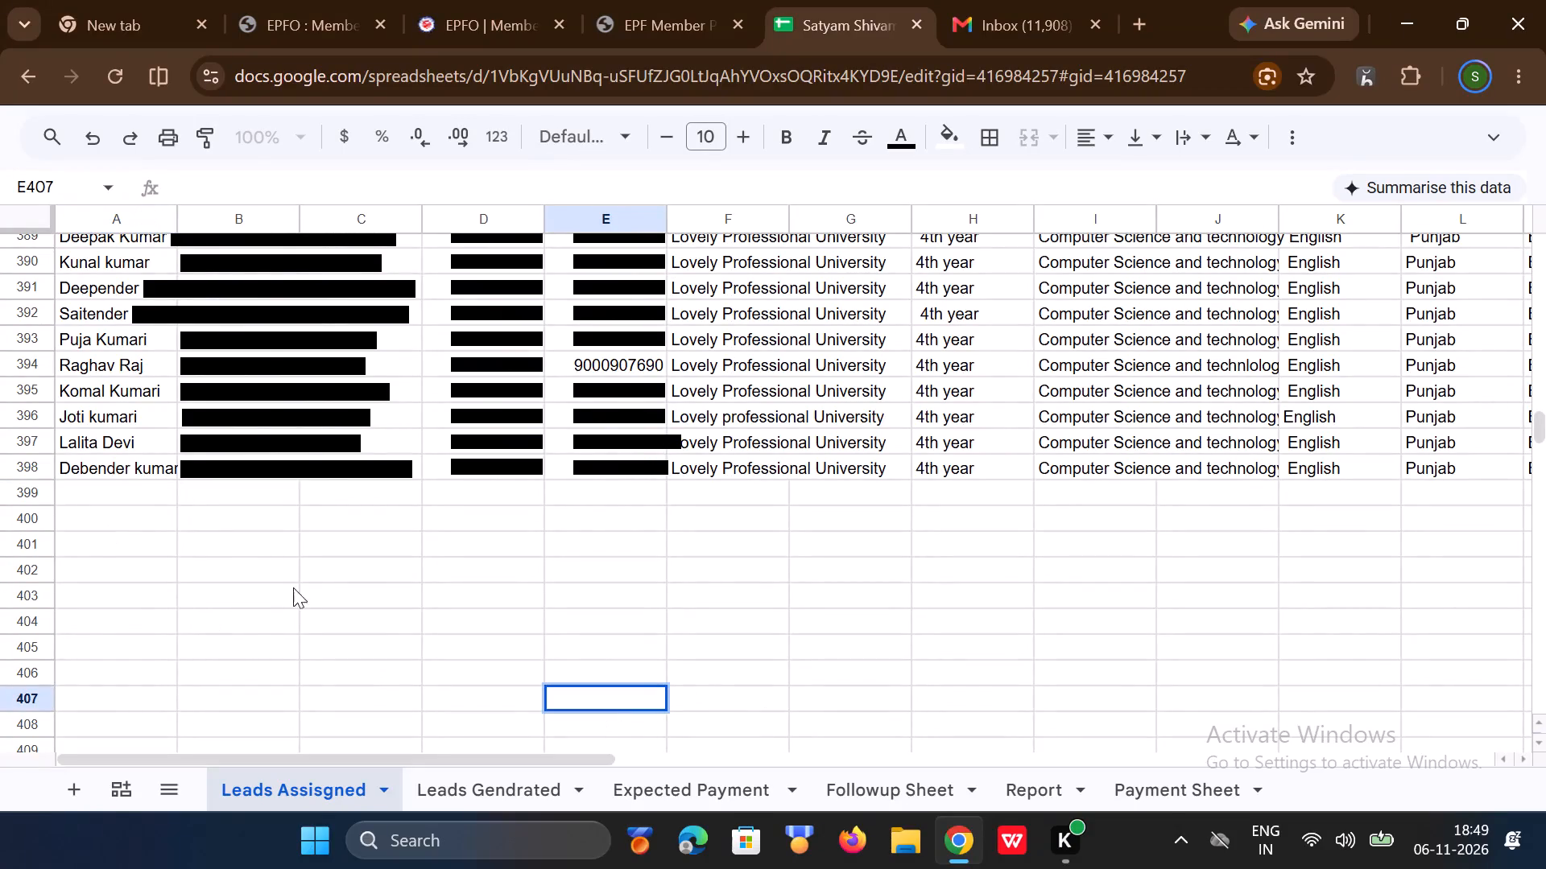
double_click(117, 505)
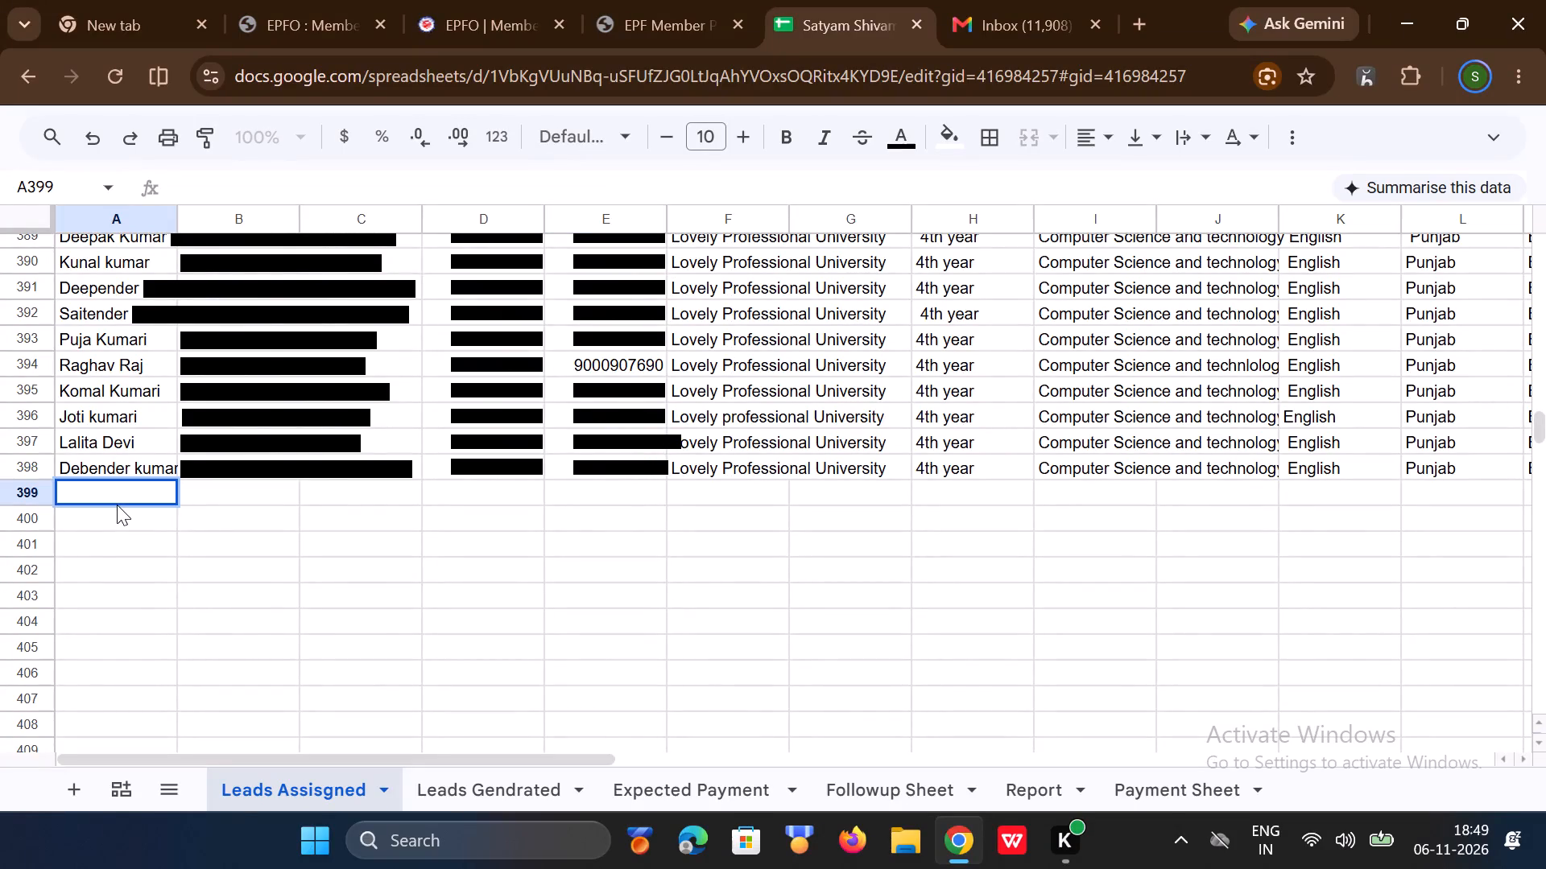
Enter the new lead's full name in cell A399, the first empty row of the Leads Assigned sheet.
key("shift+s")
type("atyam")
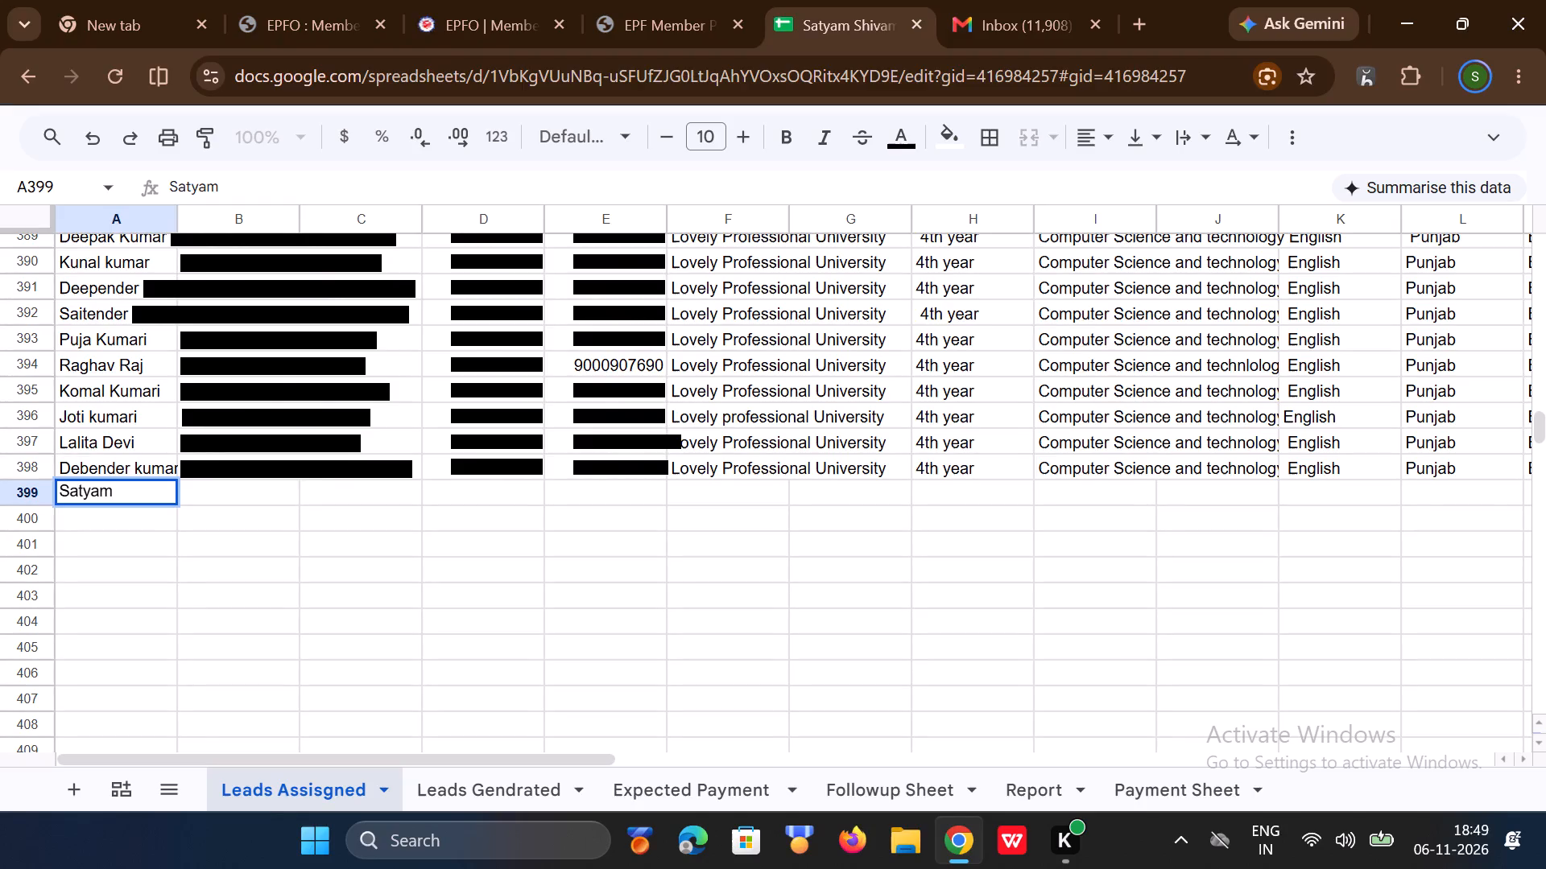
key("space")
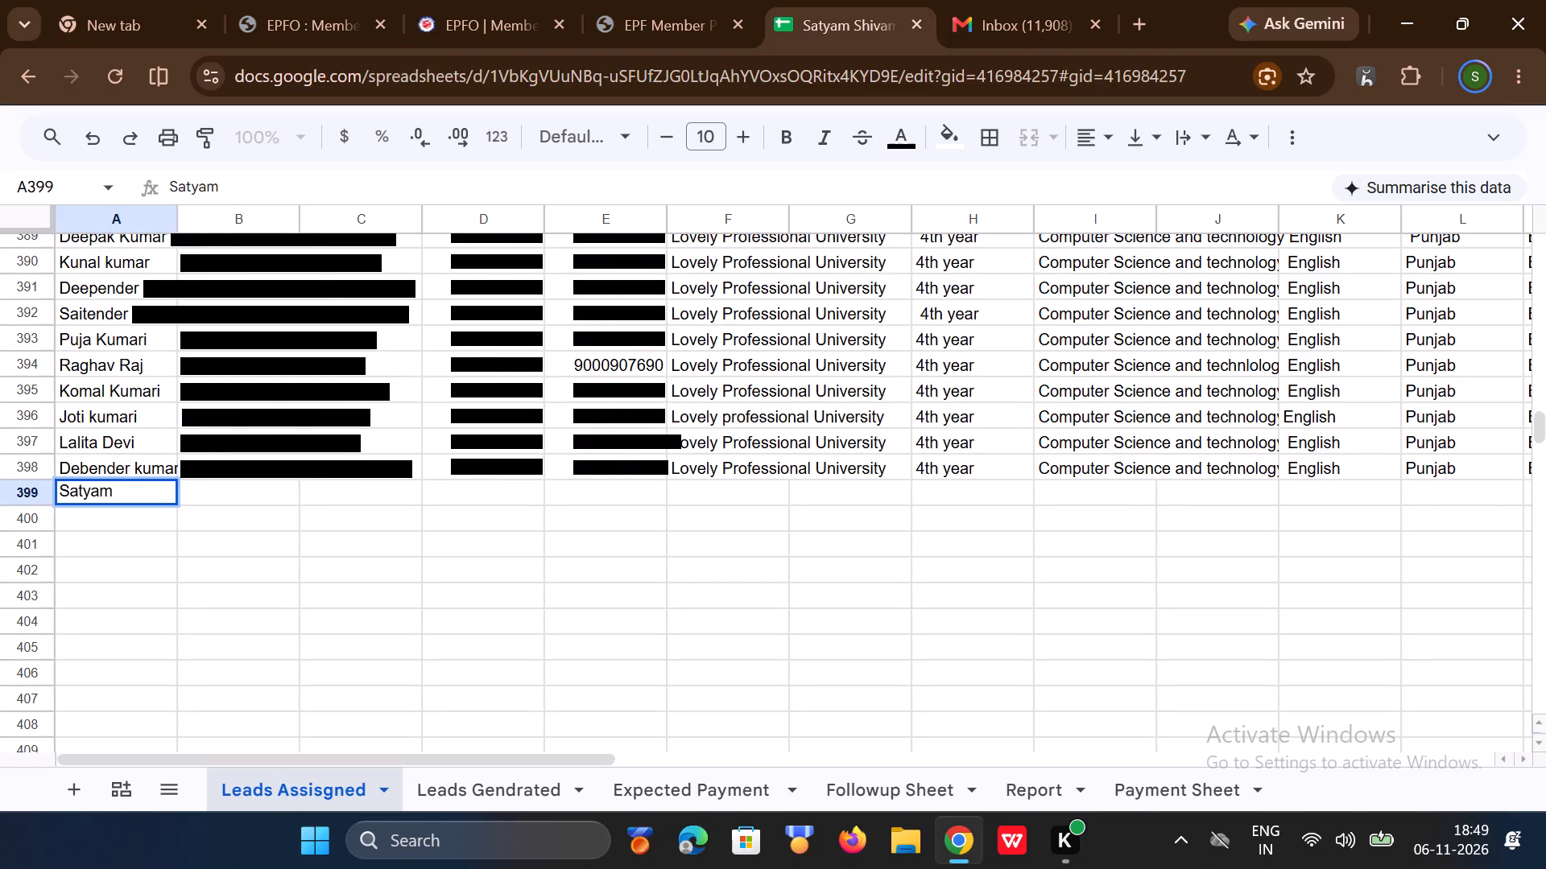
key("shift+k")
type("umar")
Enter the new lead's email address in cell B399.
double_click(271, 487)
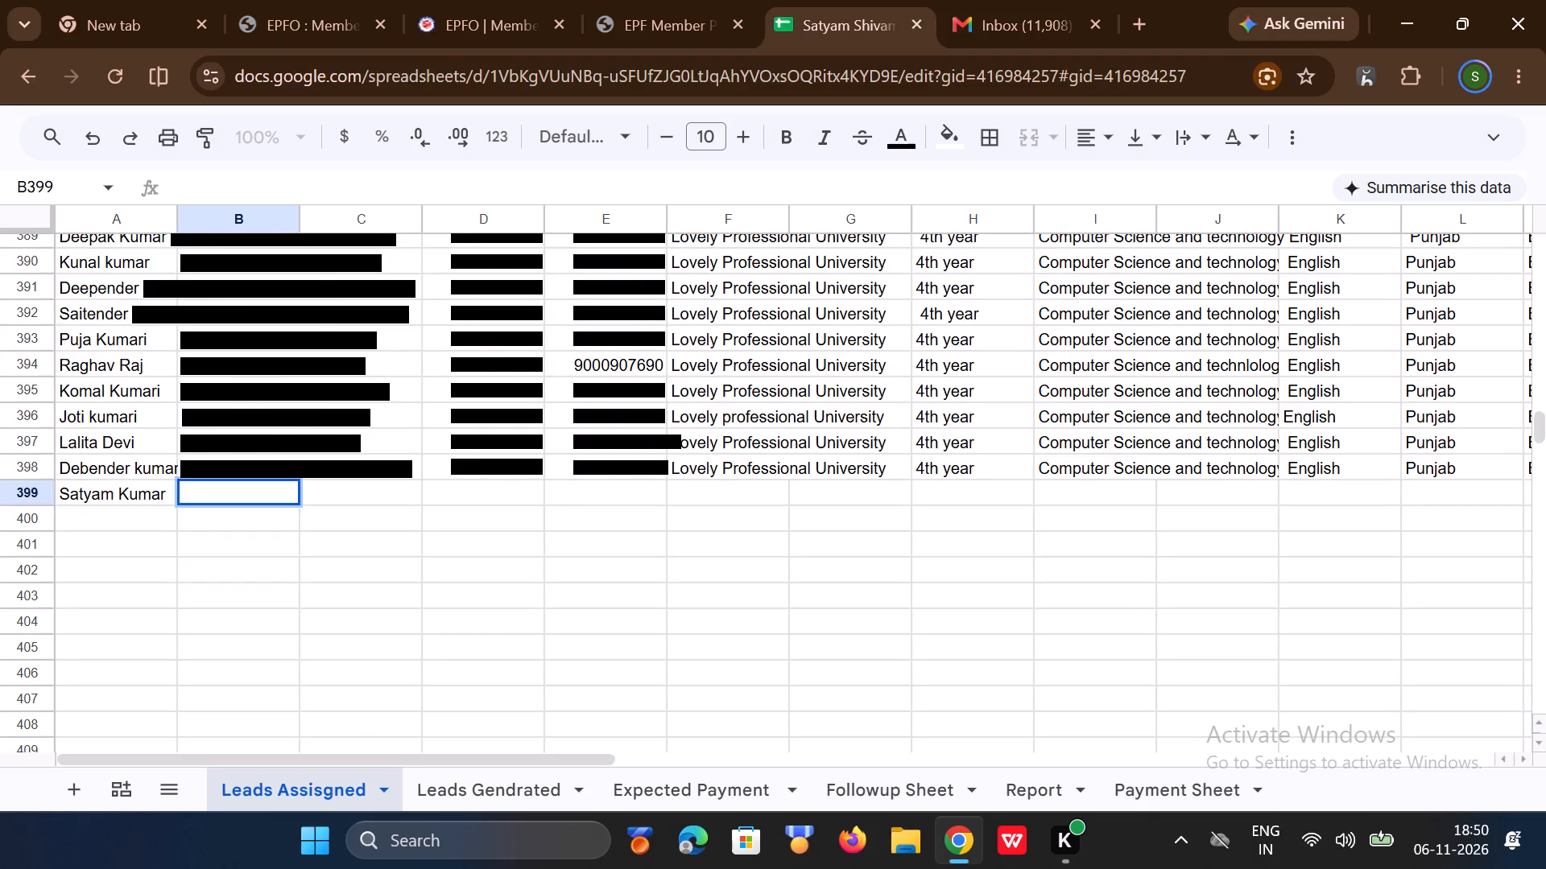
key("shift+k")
key("BackSpace")
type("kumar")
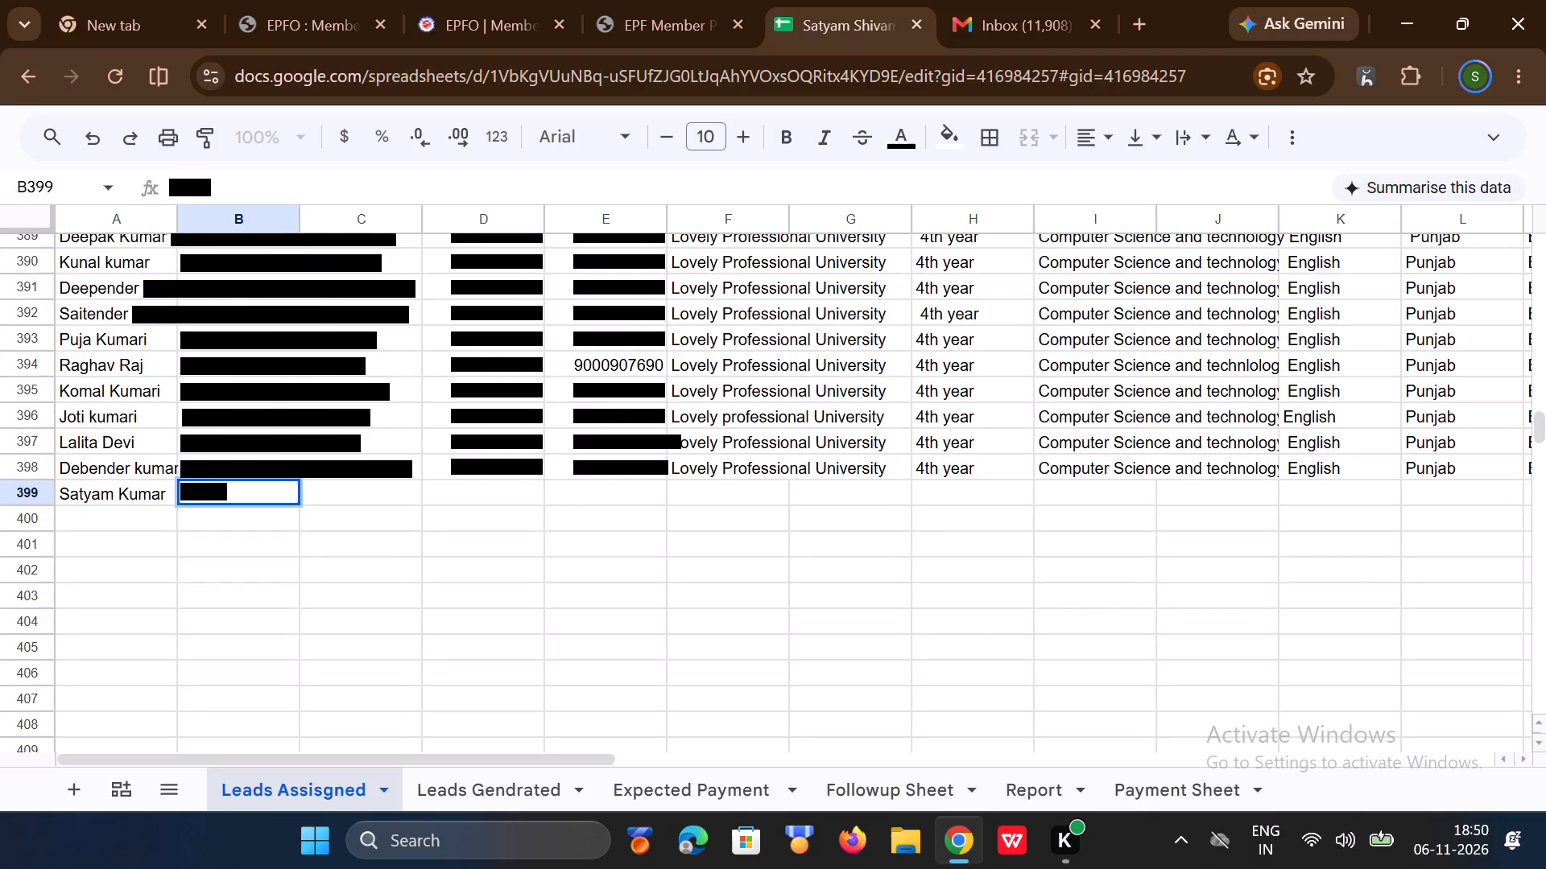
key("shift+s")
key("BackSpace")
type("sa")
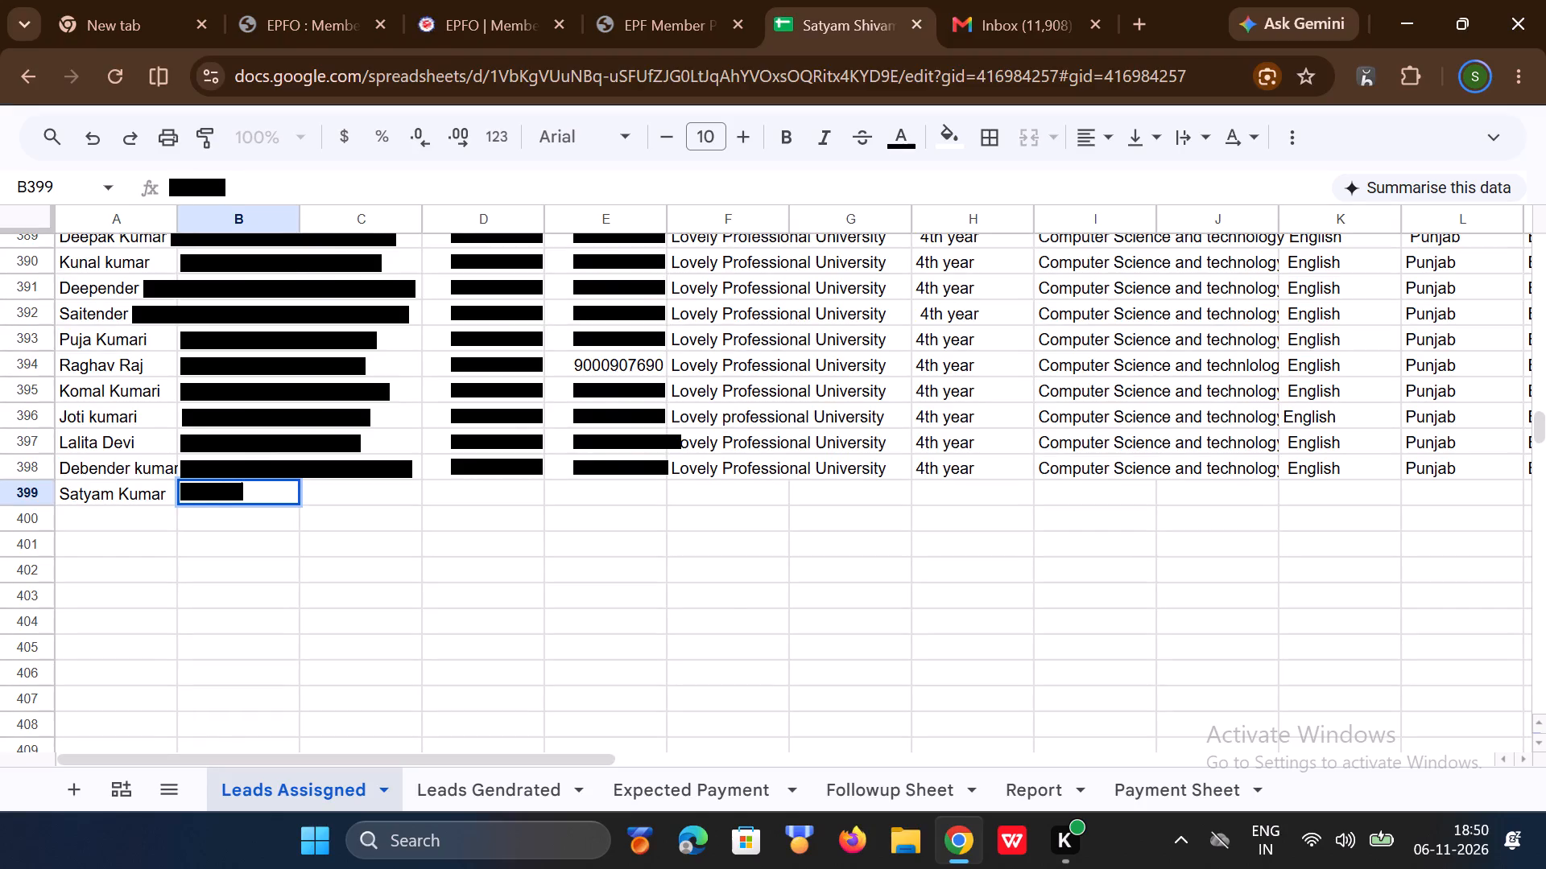
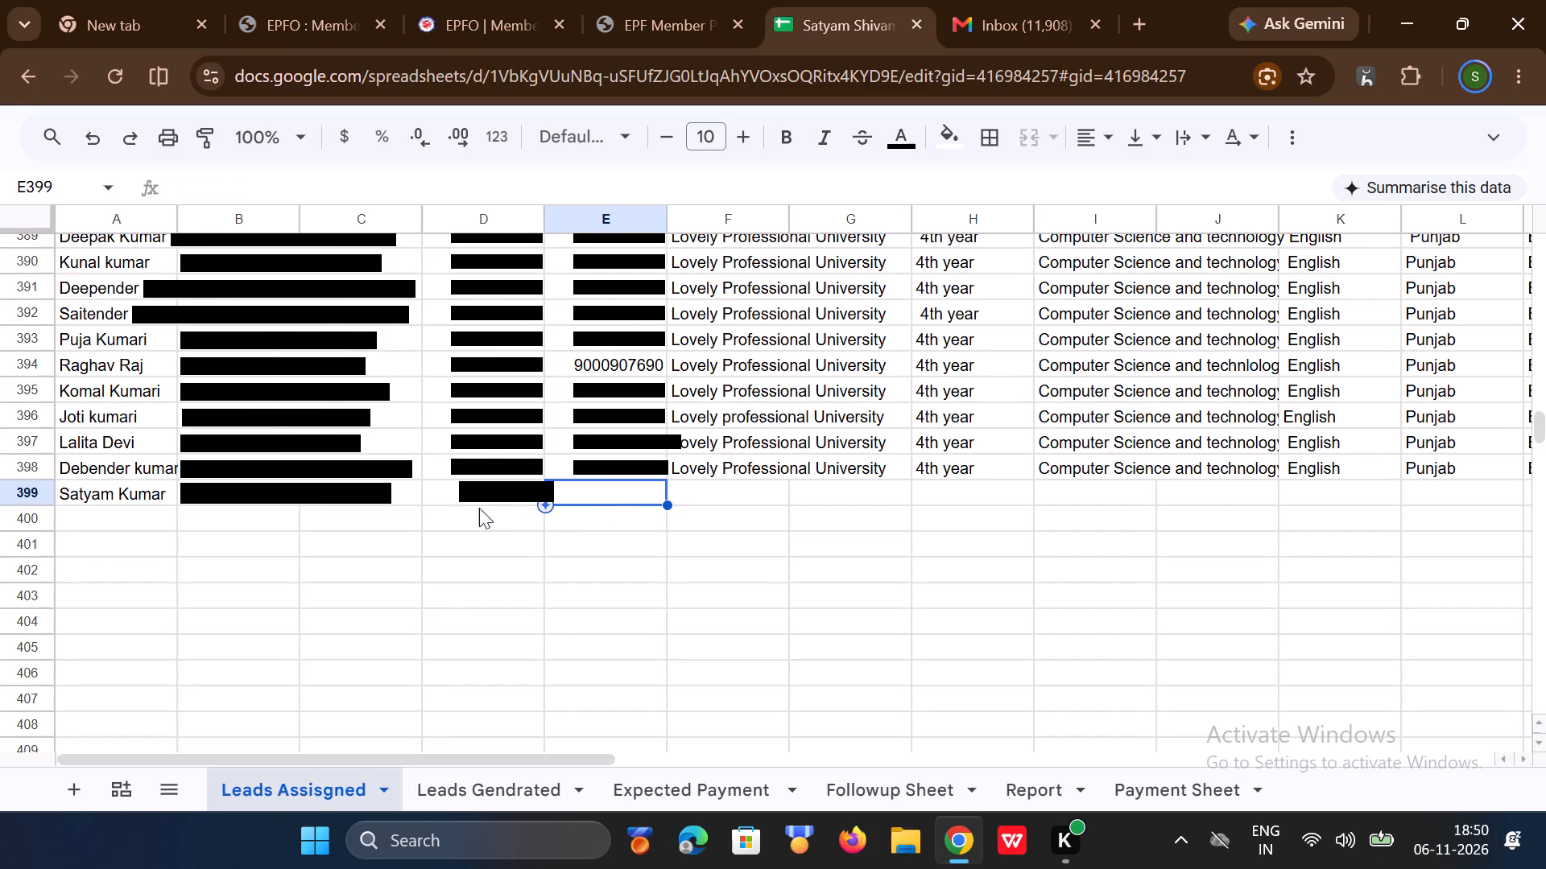
Complete the new lead's phone number in cell D399 by adding its missing last digit.
double_click(479, 508)
double_click(473, 479)
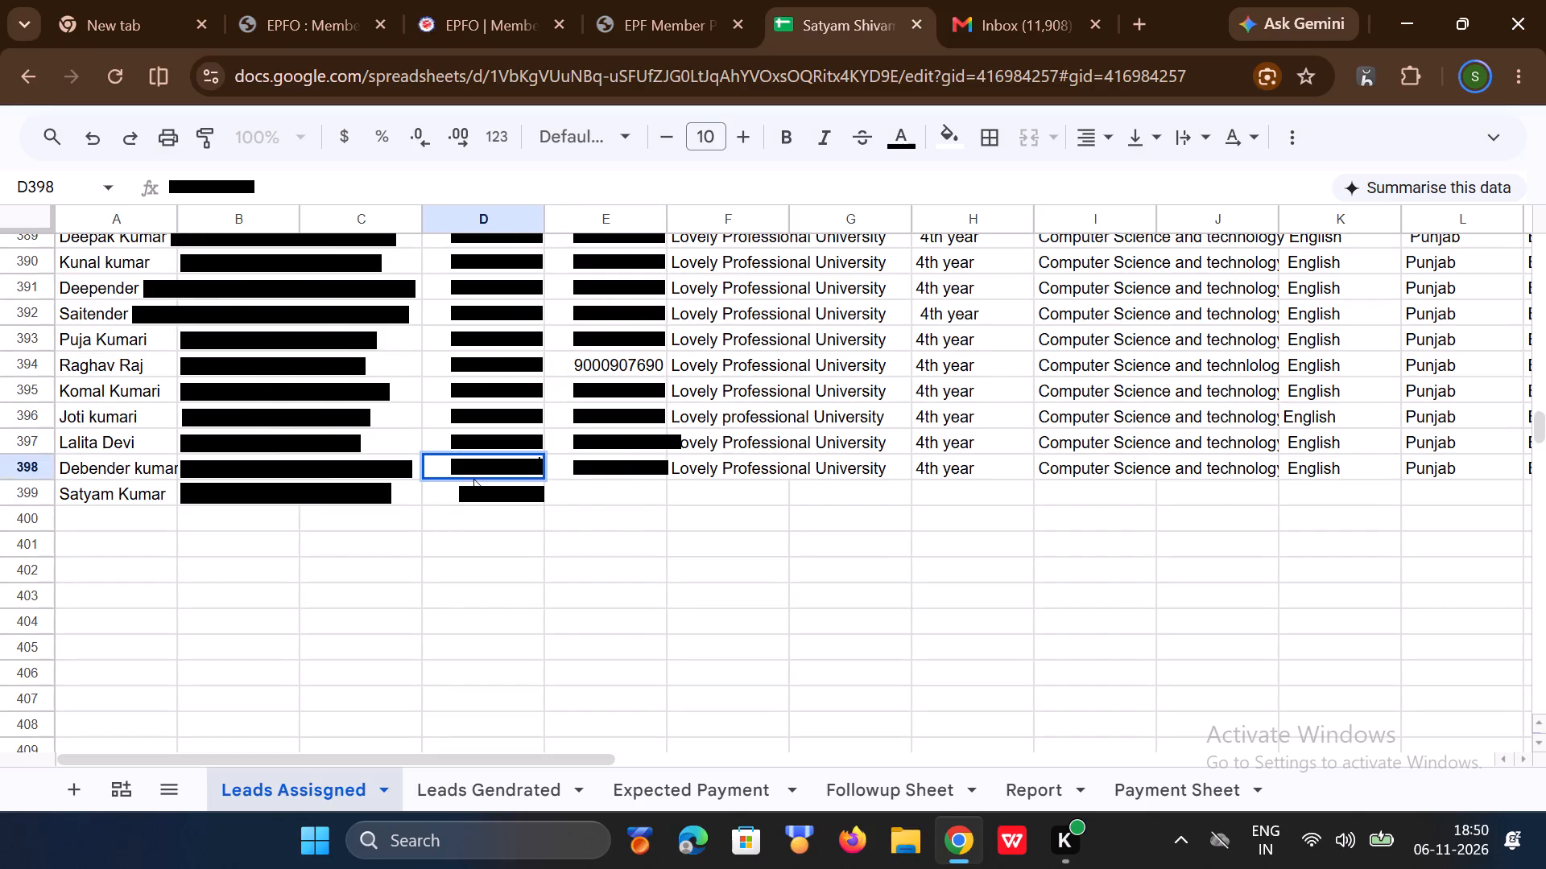
double_click(478, 509)
double_click(499, 480)
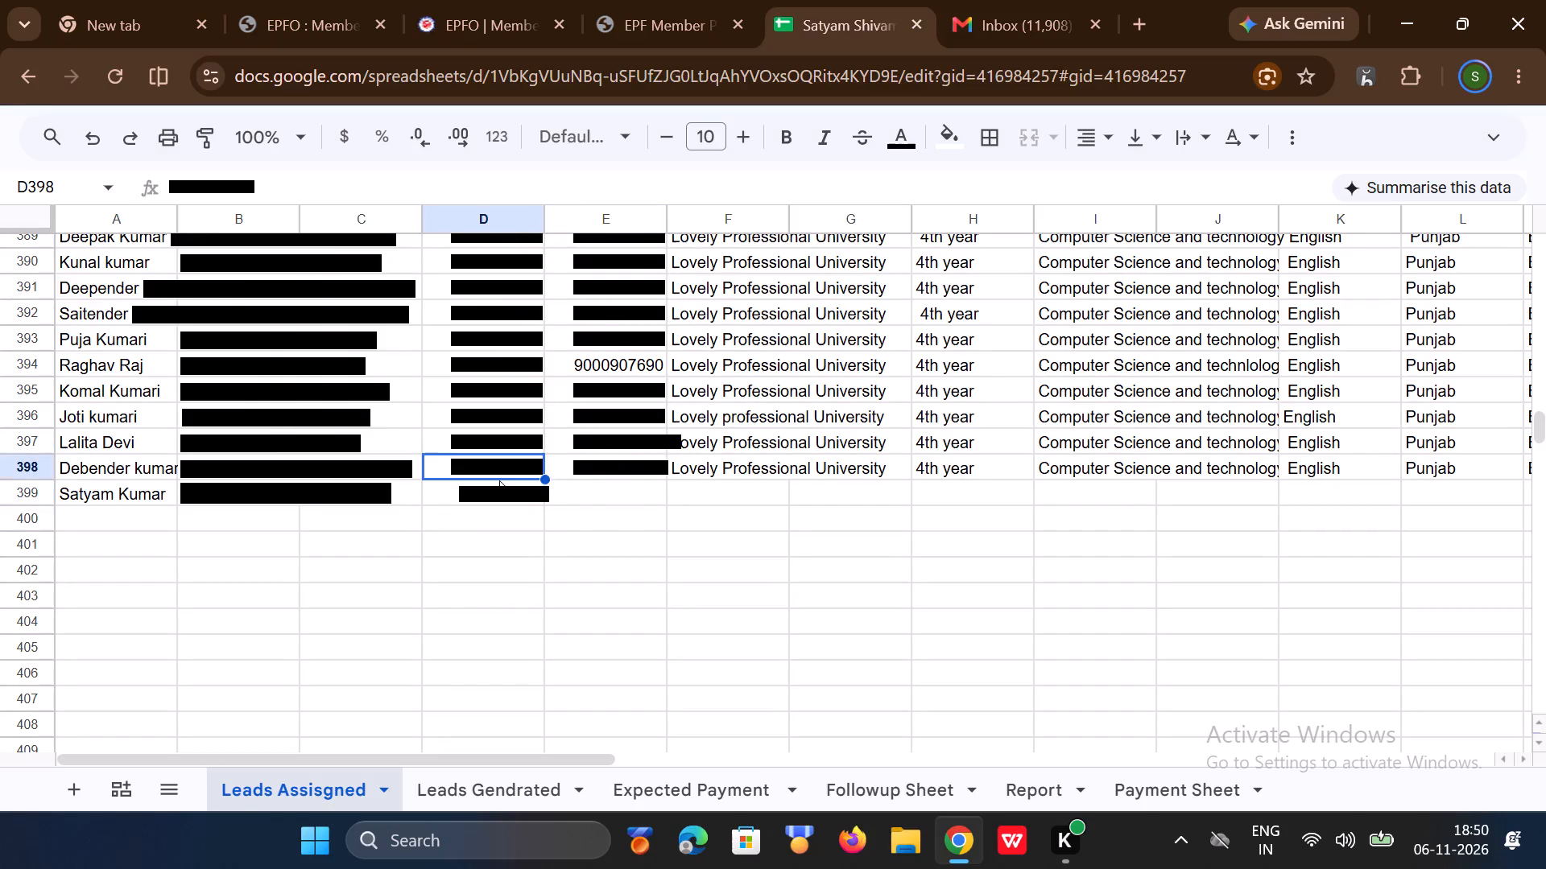
double_click(499, 492)
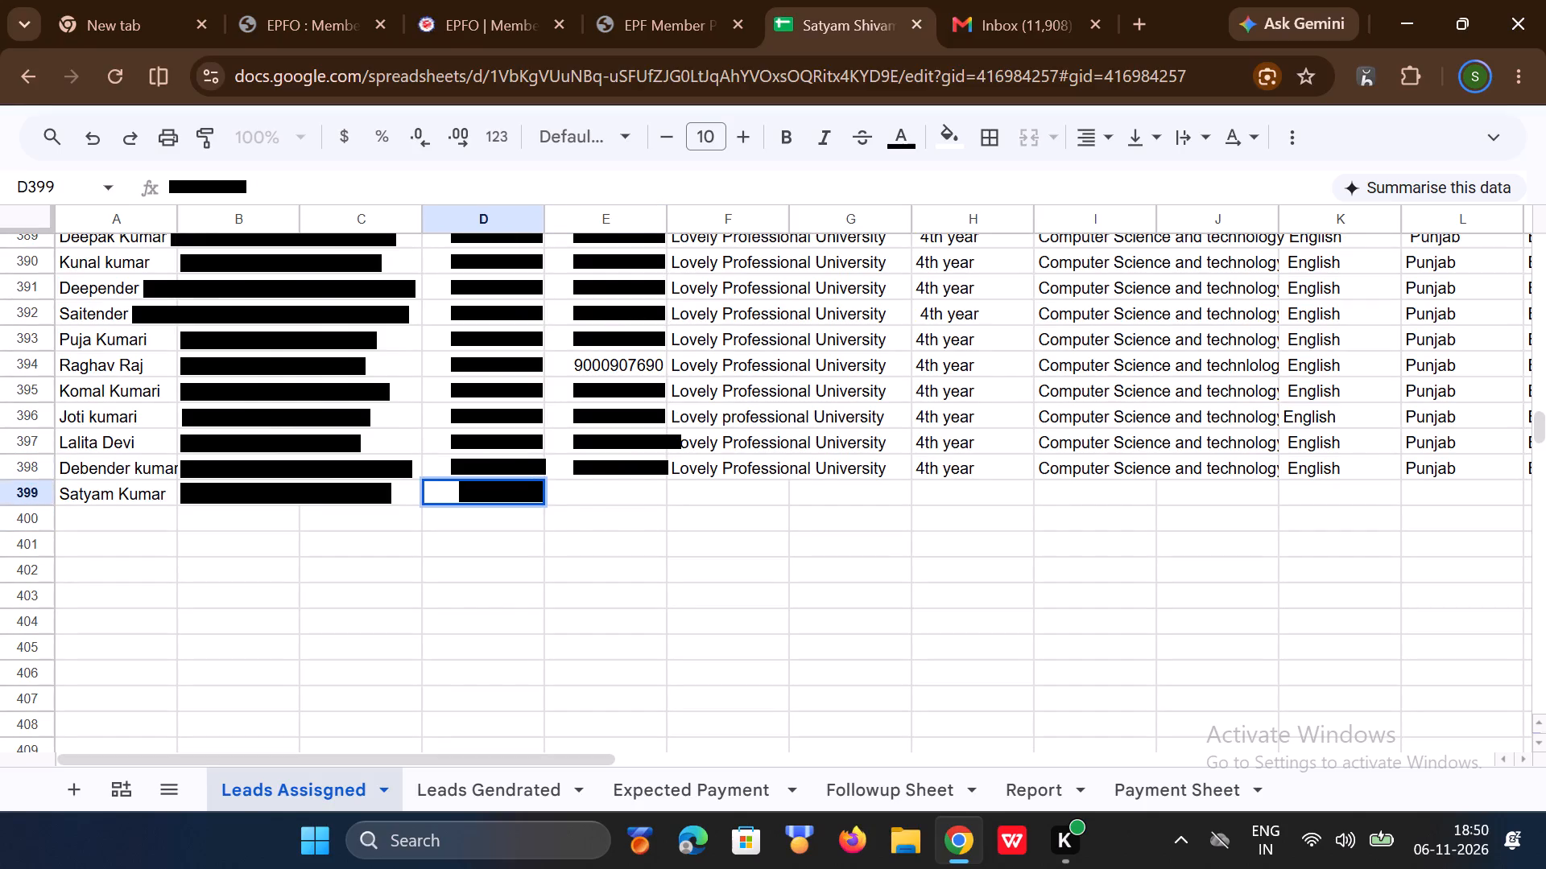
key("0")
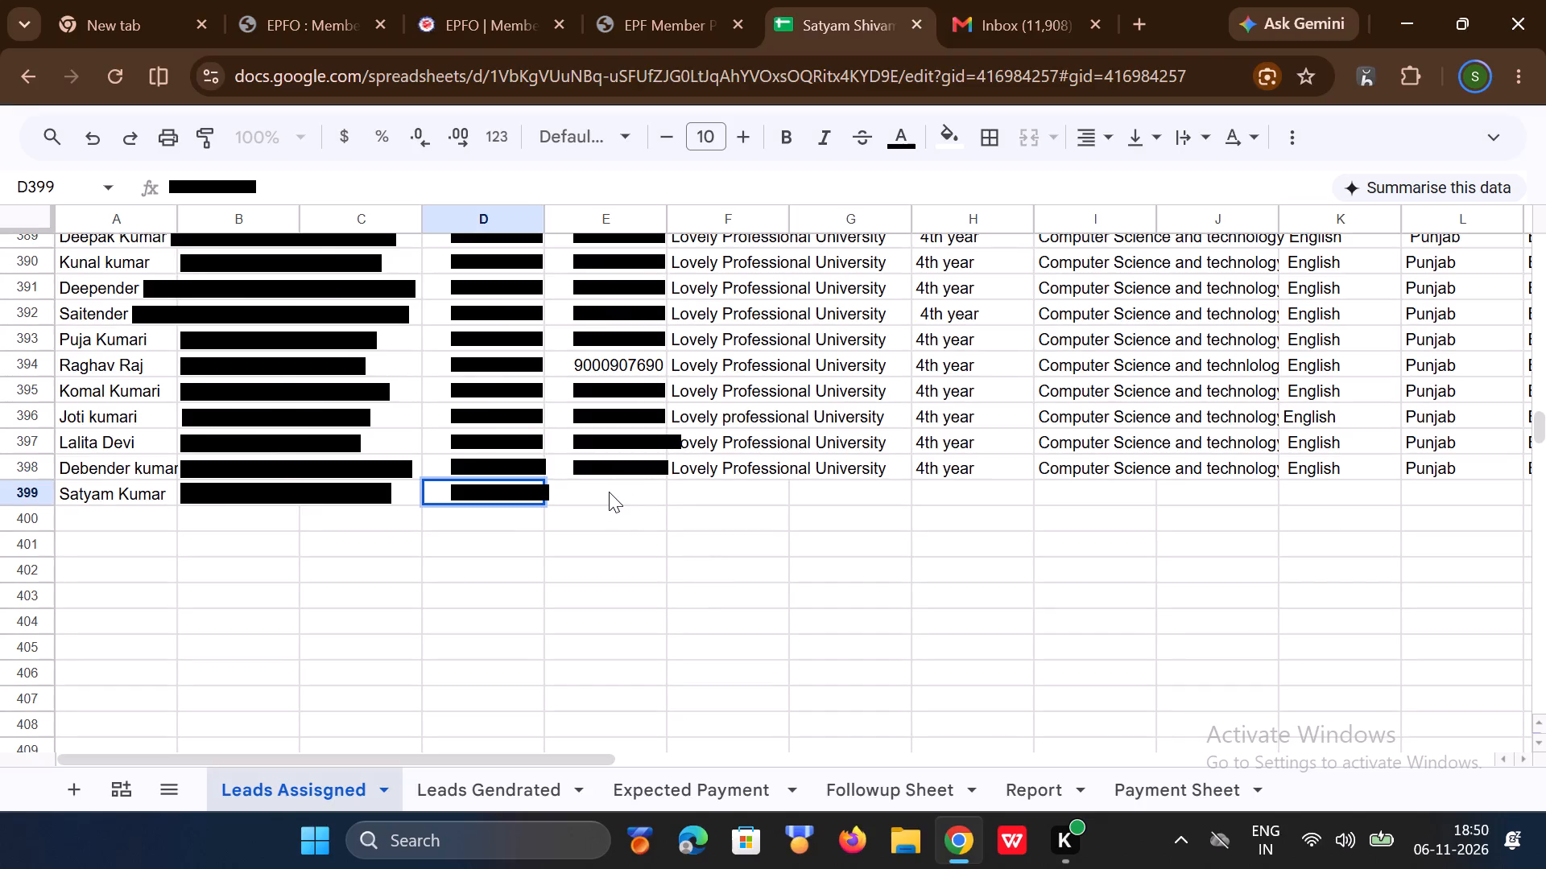
Enter the new lead's ten-digit phone number in cell E399.
double_click(609, 492)
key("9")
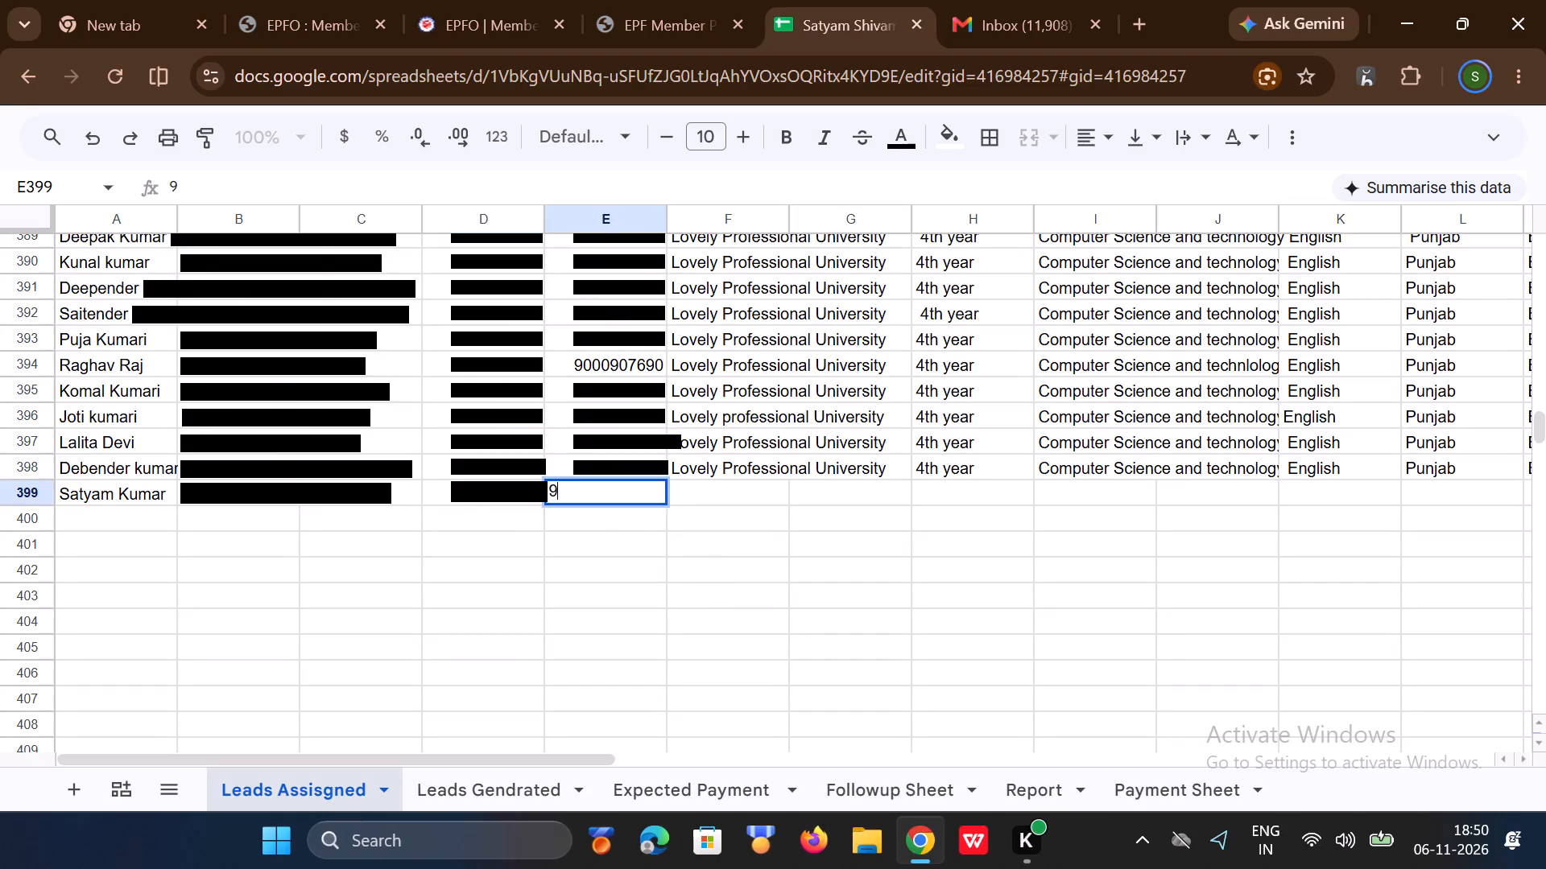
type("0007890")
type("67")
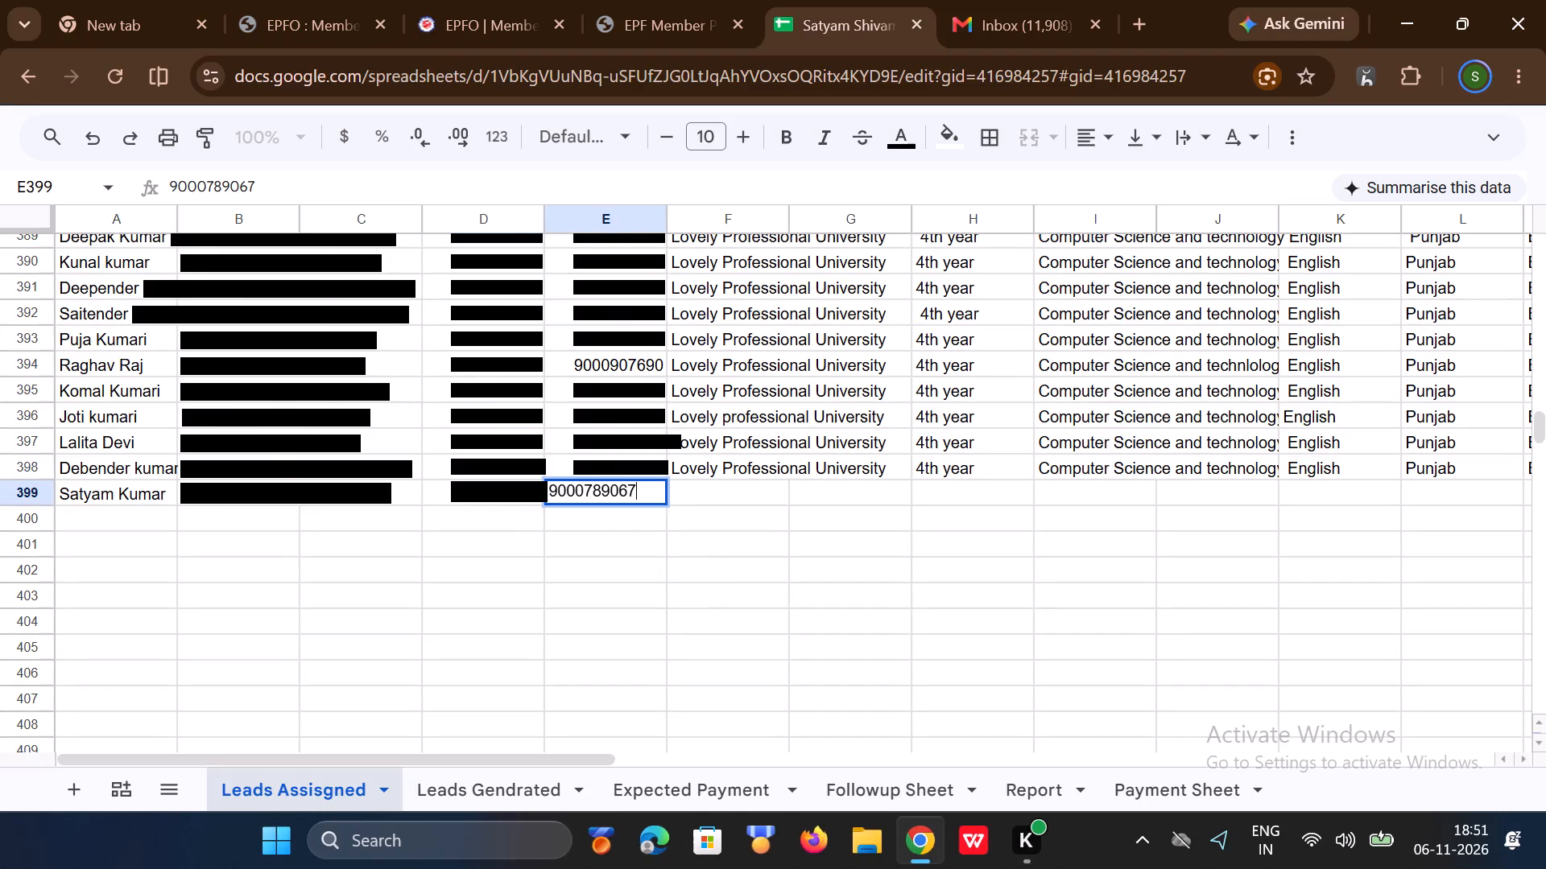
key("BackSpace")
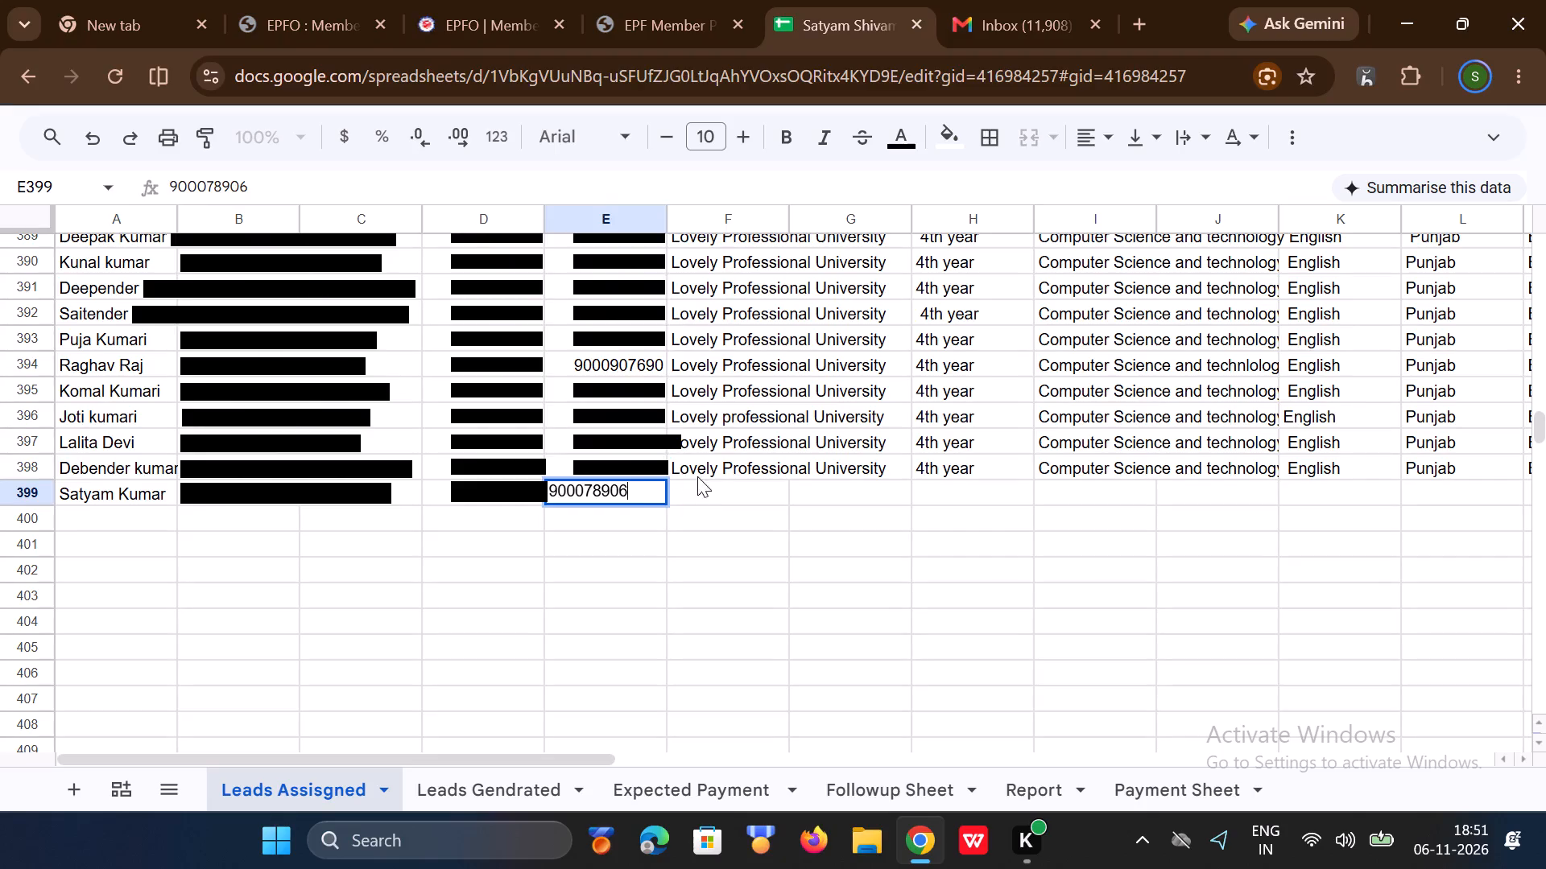
left_click(698, 493)
double_click(636, 495)
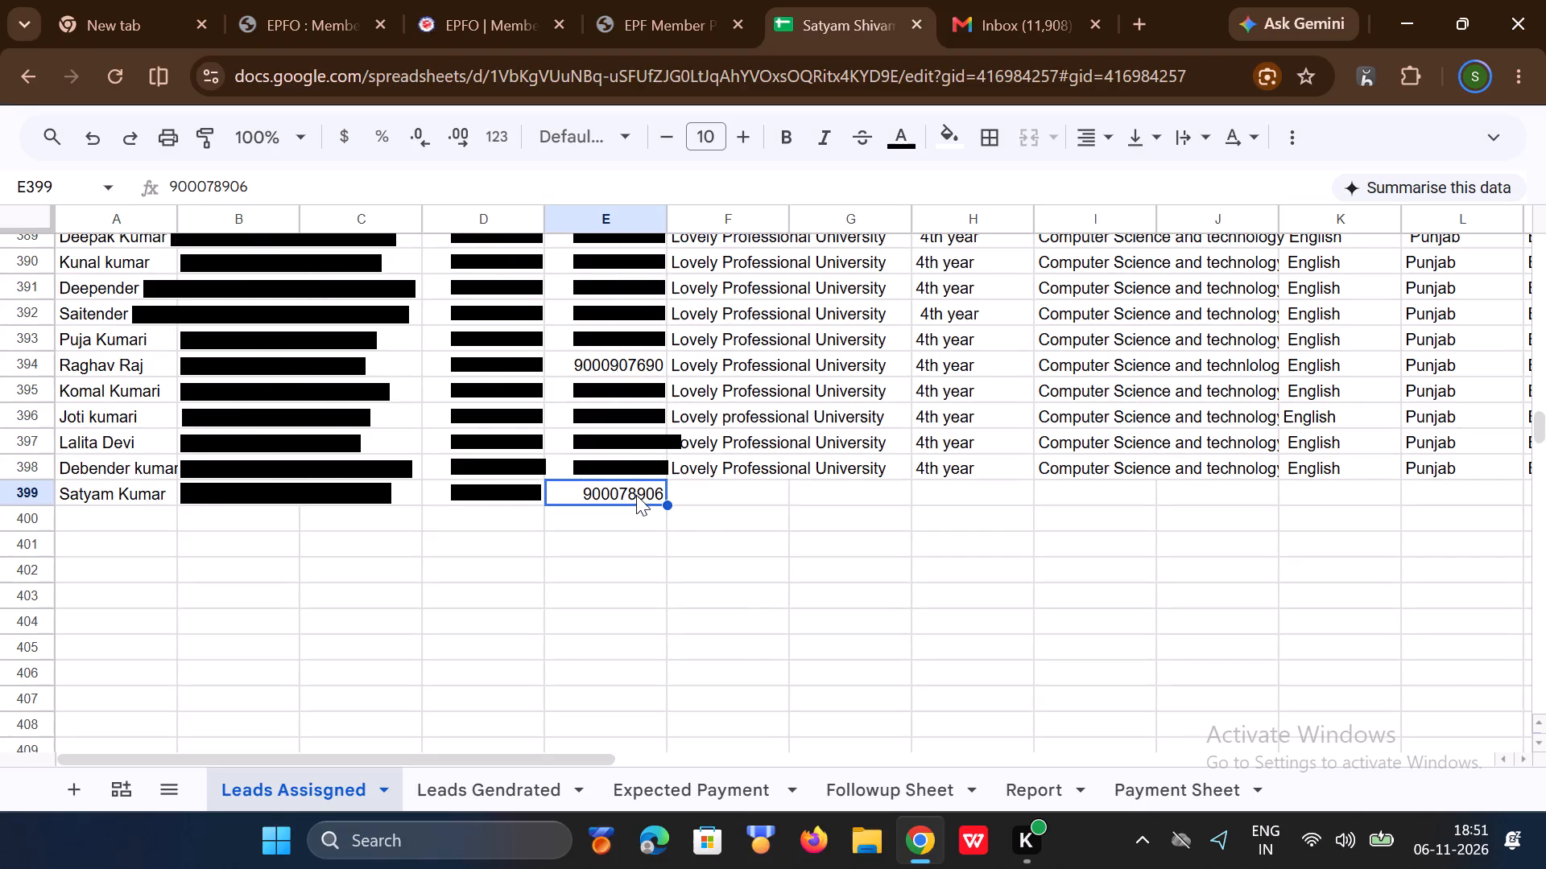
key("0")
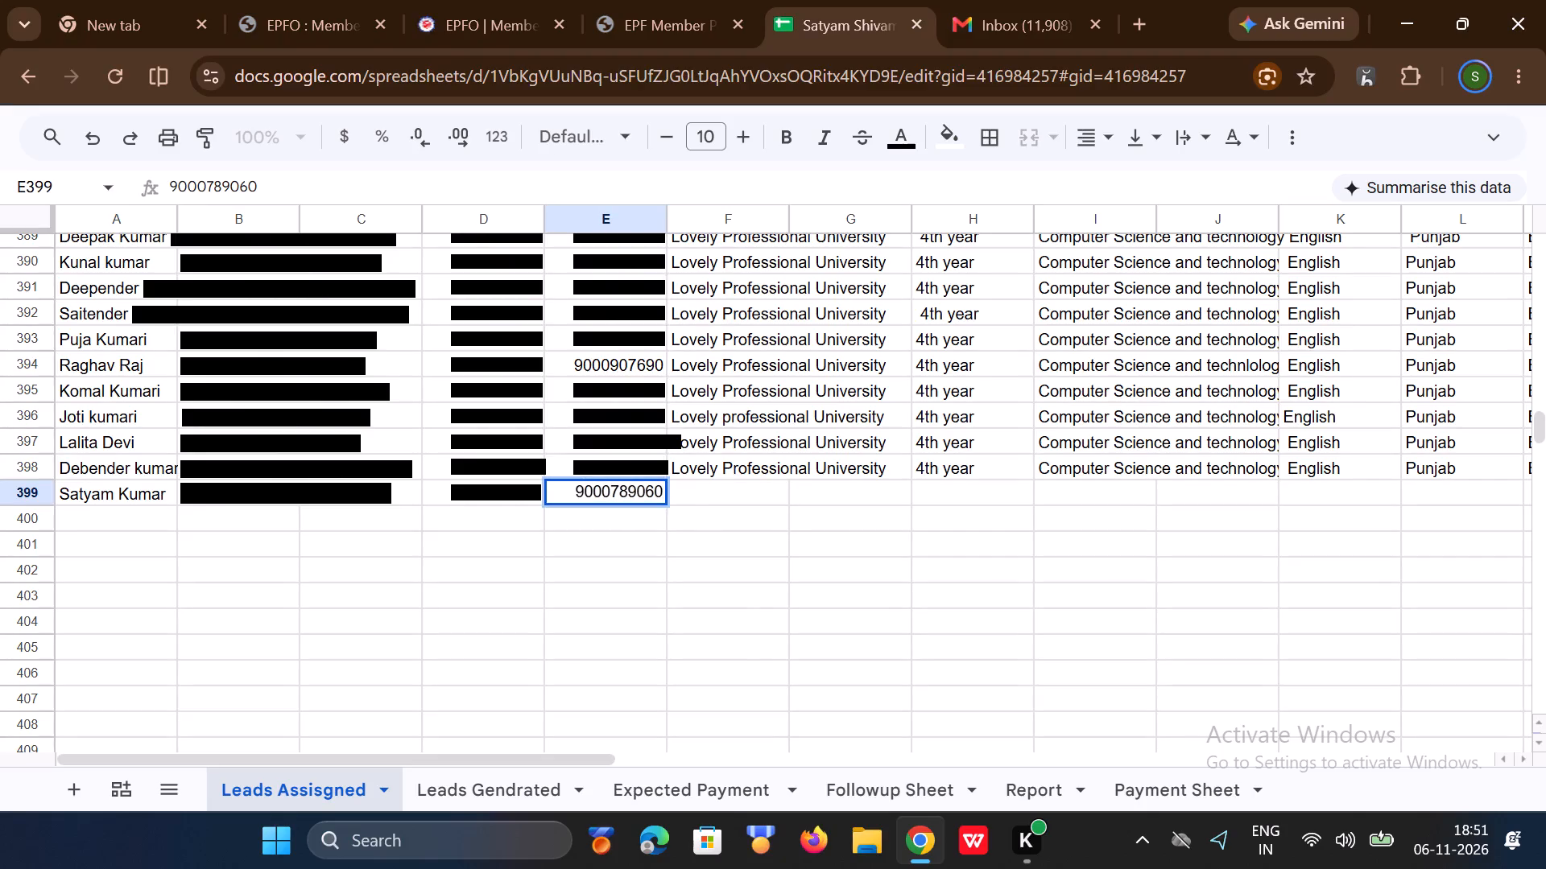
Enter "Lovely Professional University" as the new lead's university in cell F399.
double_click(707, 489)
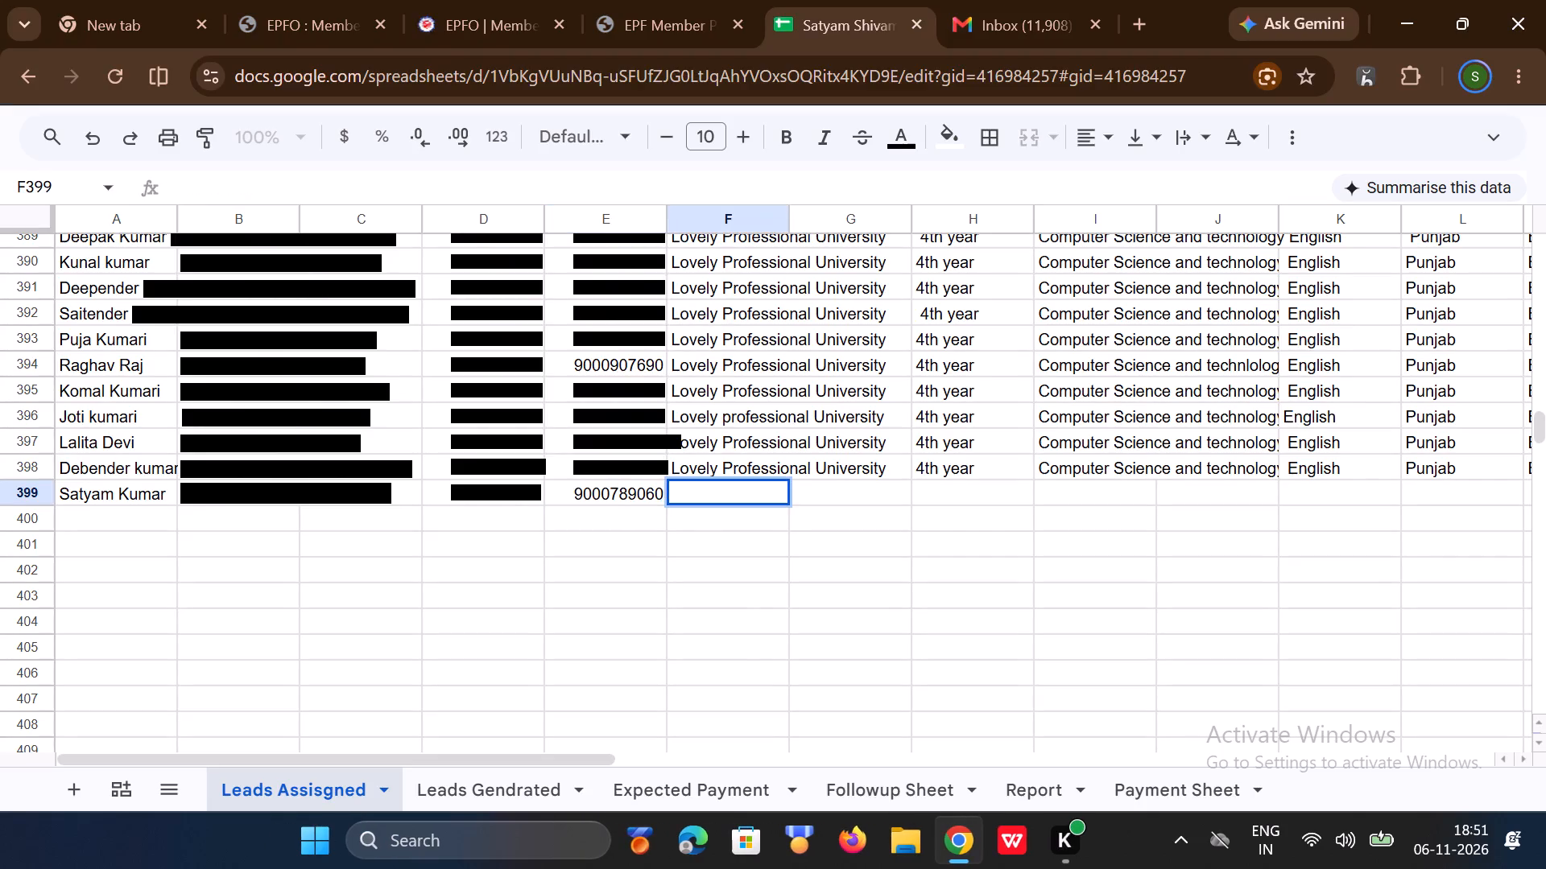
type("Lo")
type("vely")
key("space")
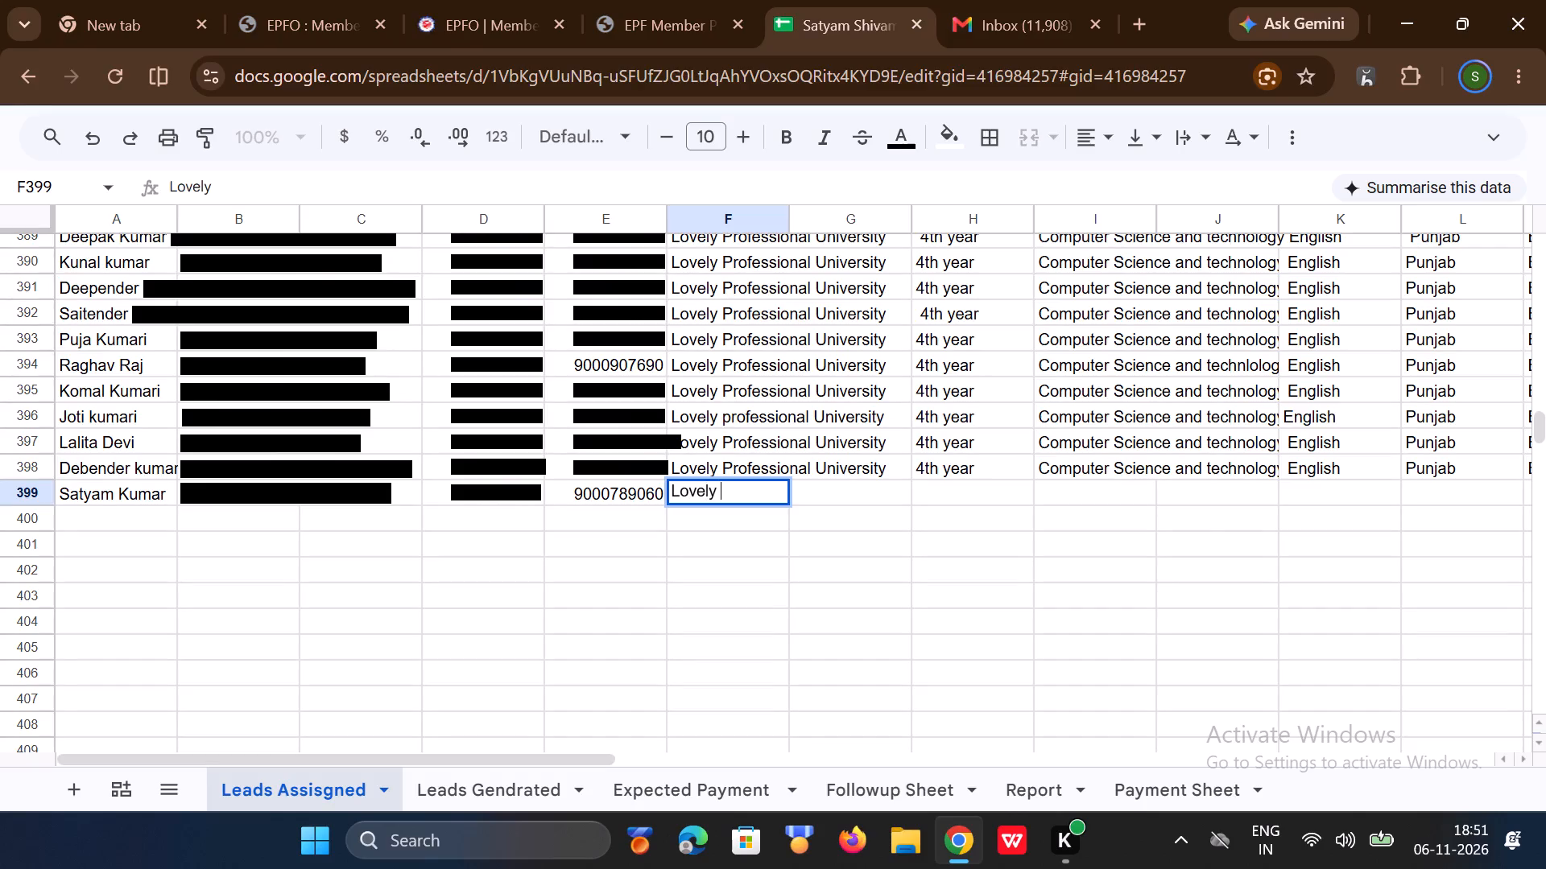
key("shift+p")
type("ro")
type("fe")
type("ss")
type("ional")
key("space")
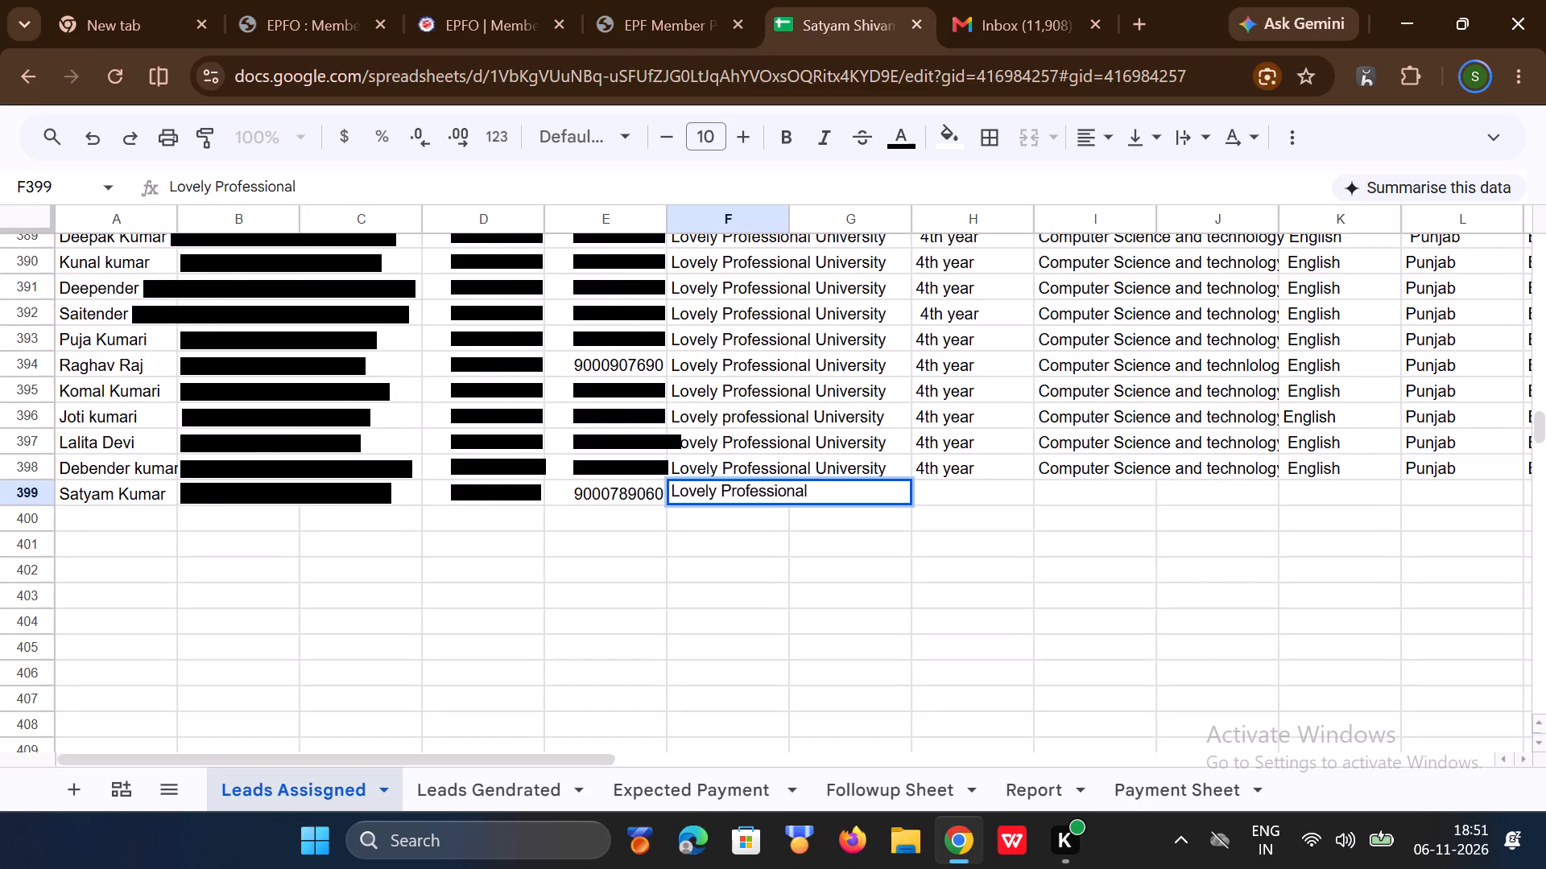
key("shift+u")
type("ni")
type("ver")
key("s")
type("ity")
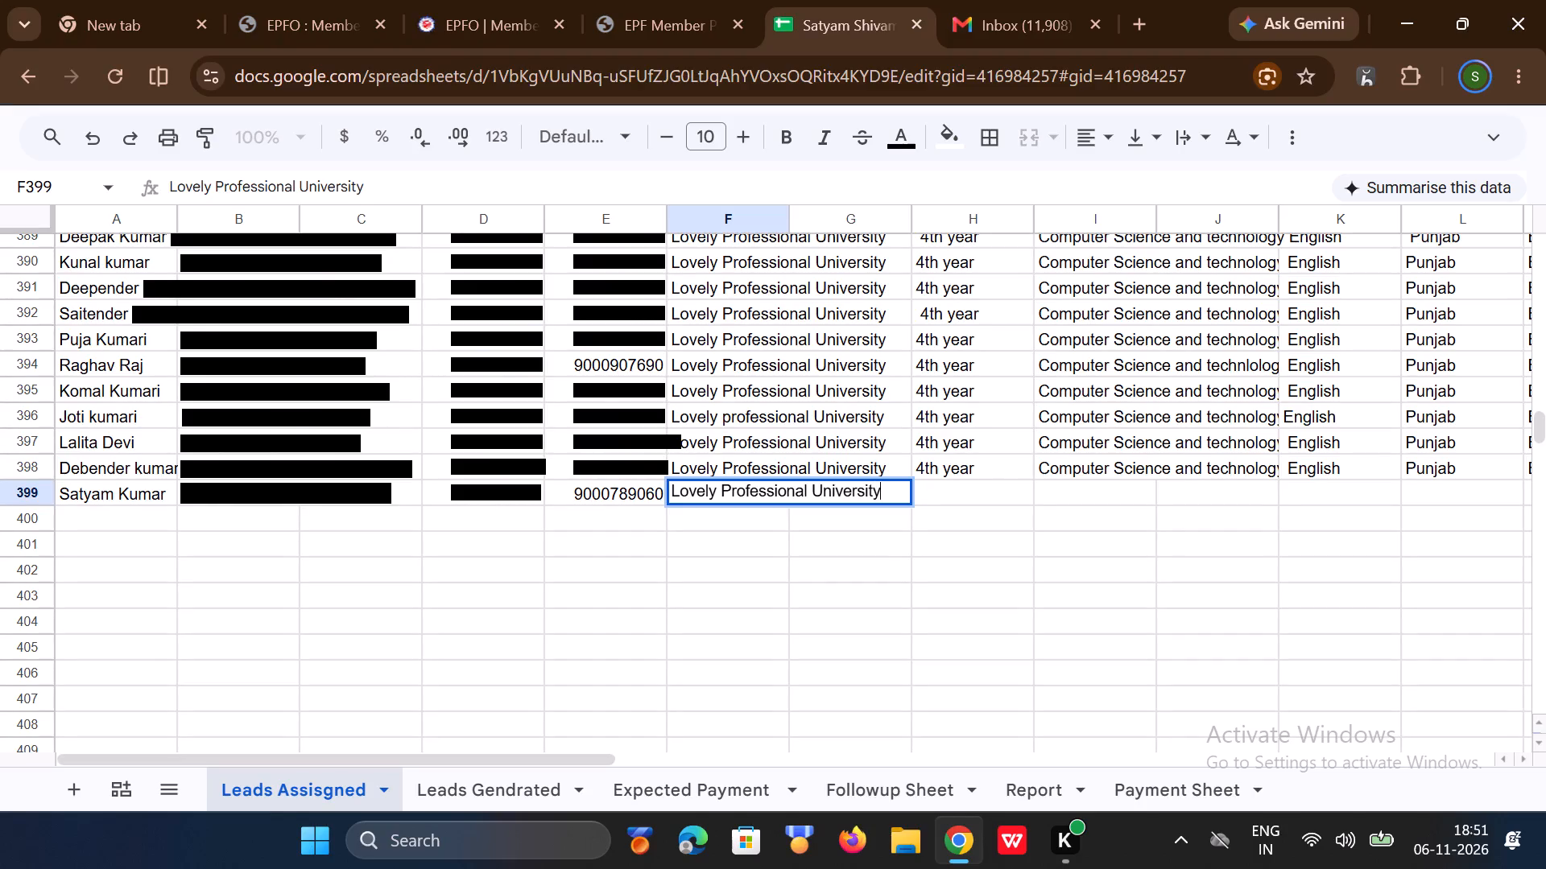
Enter "4th year" as the new lead's year of study in cell H399.
double_click(985, 494)
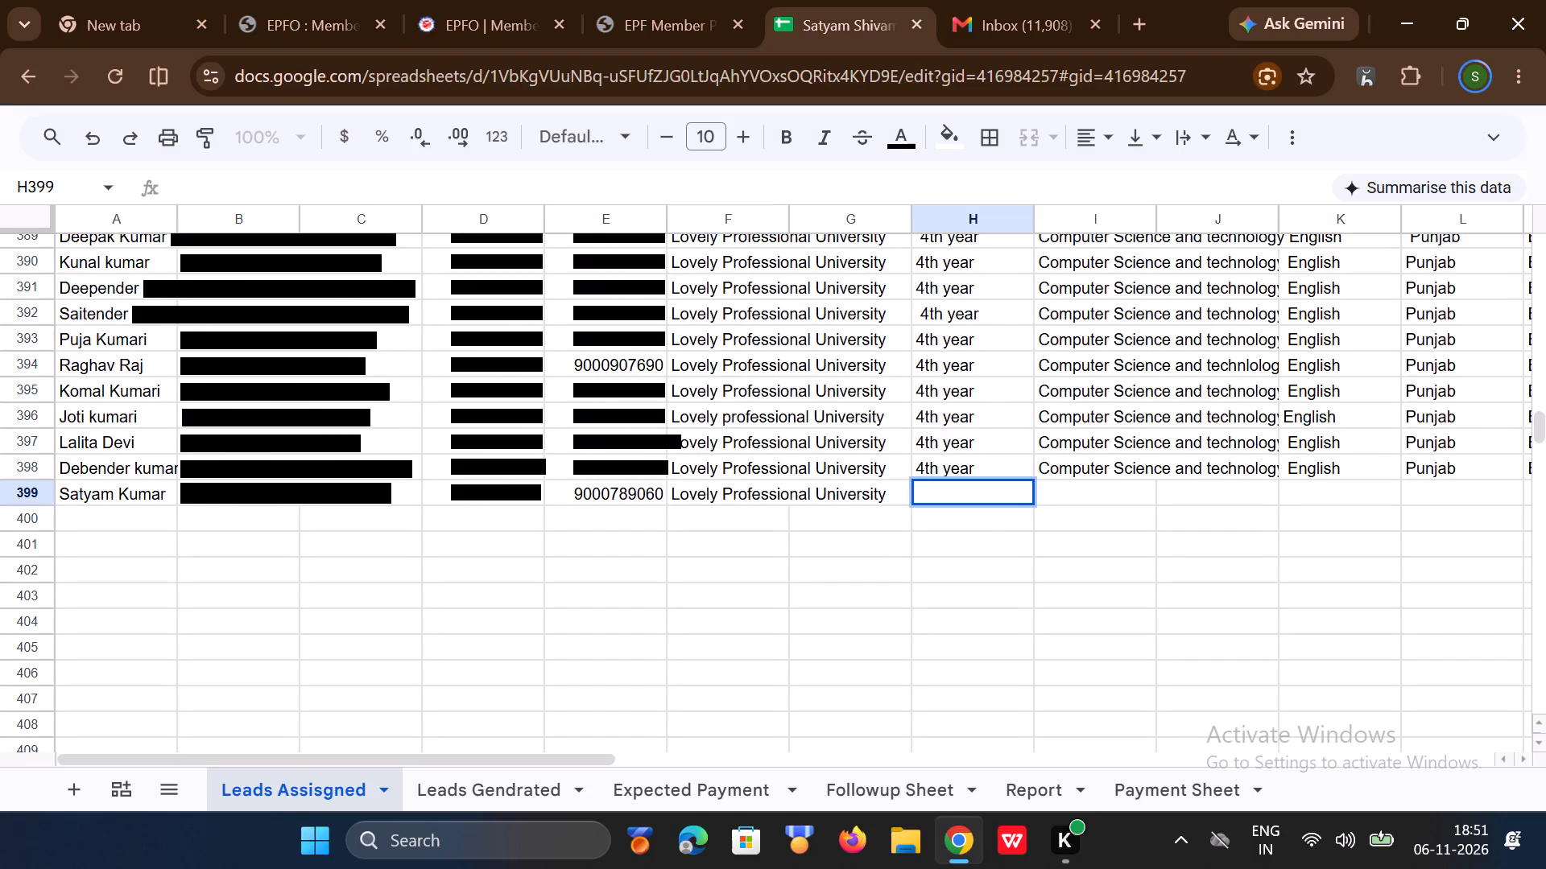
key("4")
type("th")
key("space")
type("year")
Enter "Computer Science and technology" as the new lead's field of study in cell I399.
double_click(1067, 493)
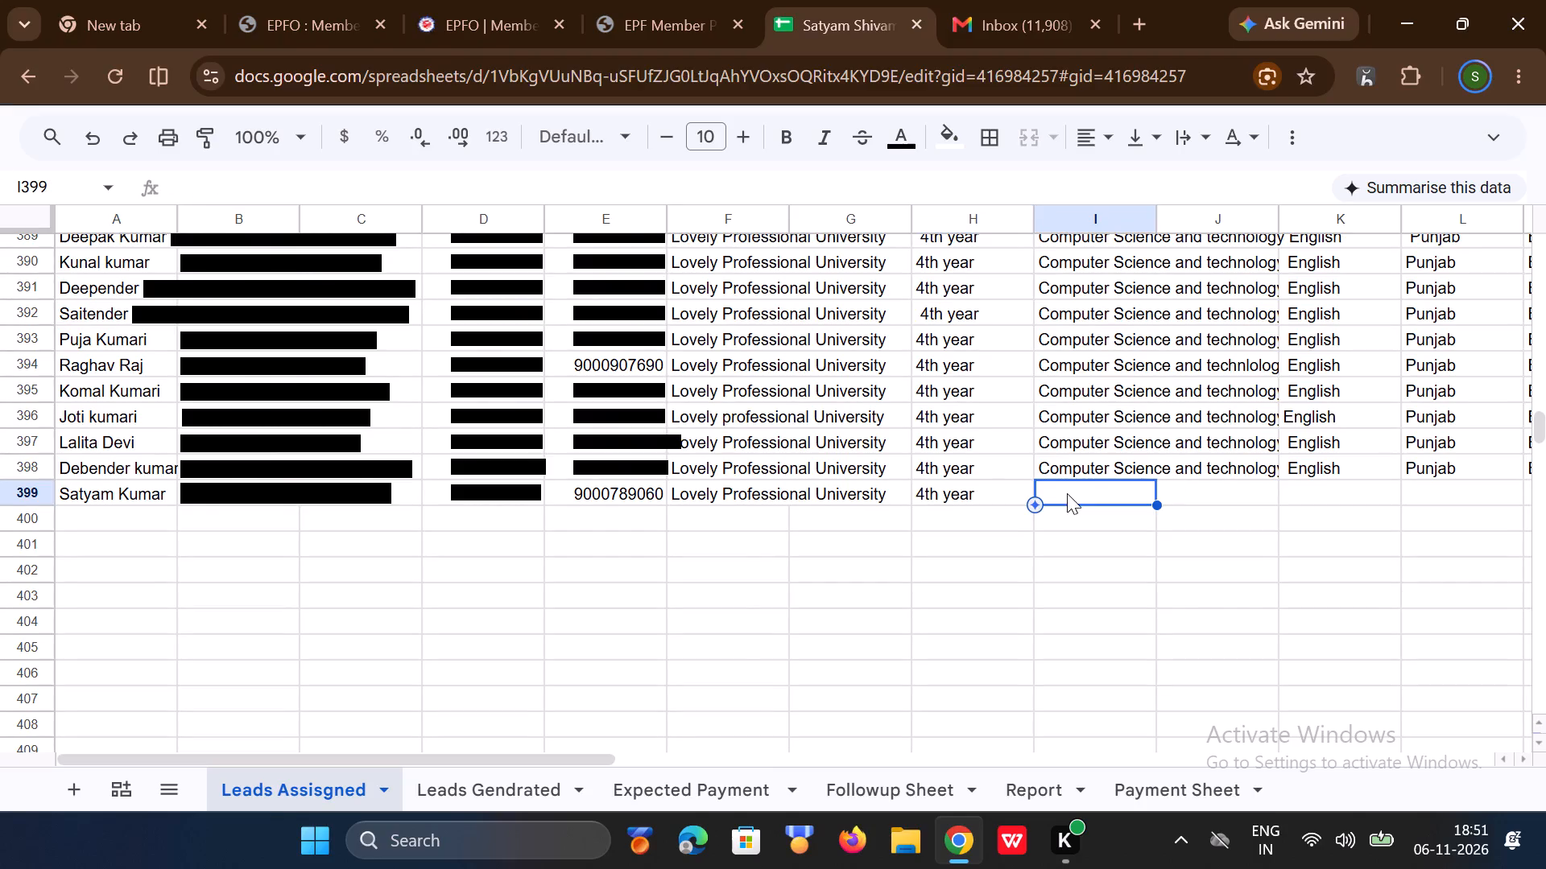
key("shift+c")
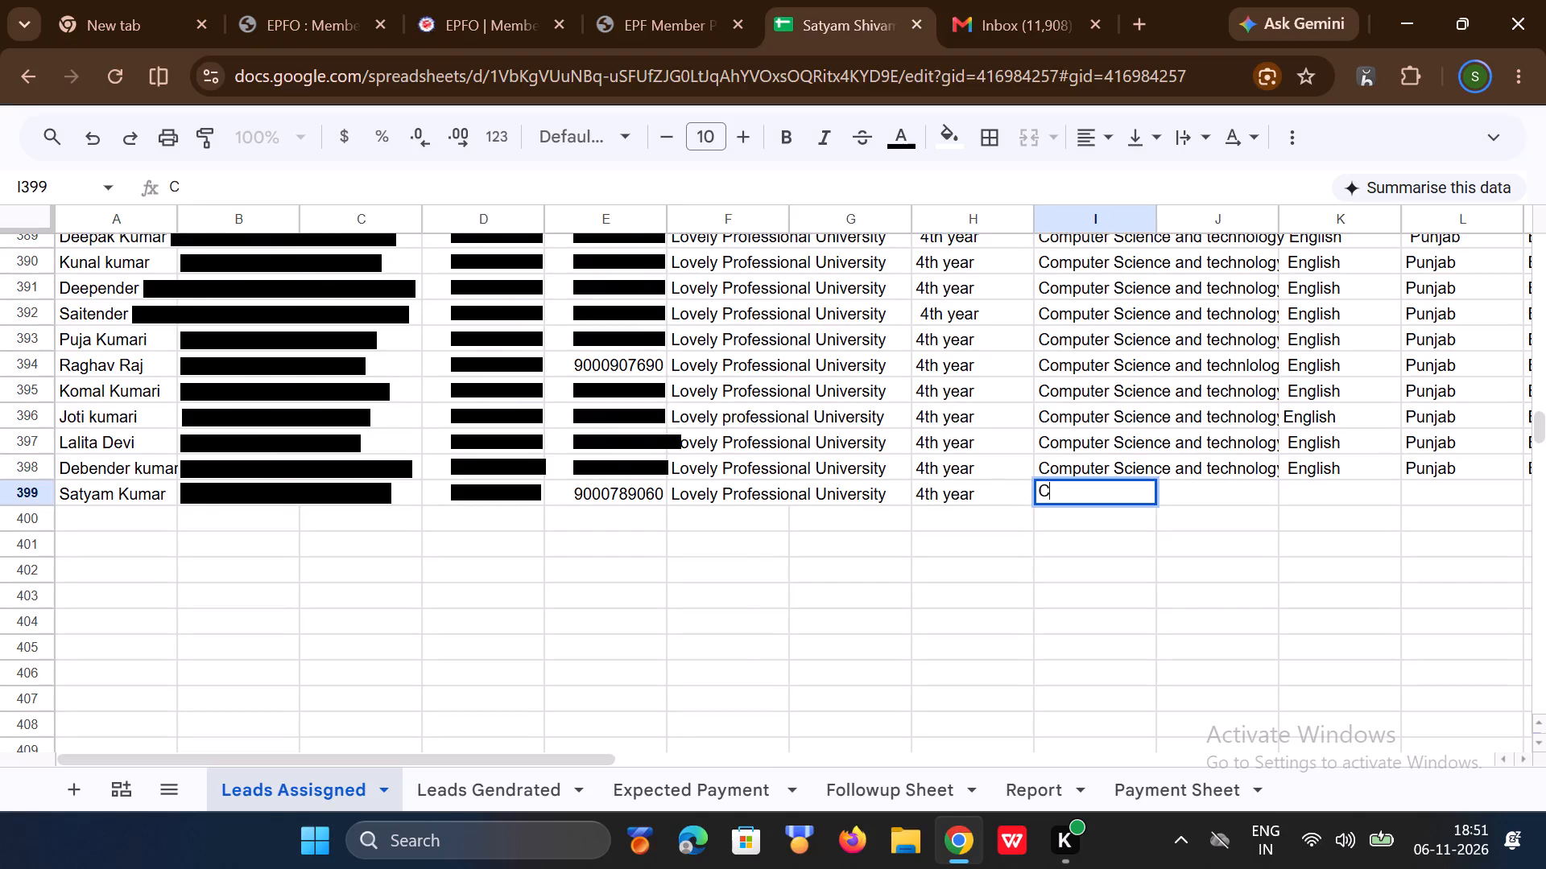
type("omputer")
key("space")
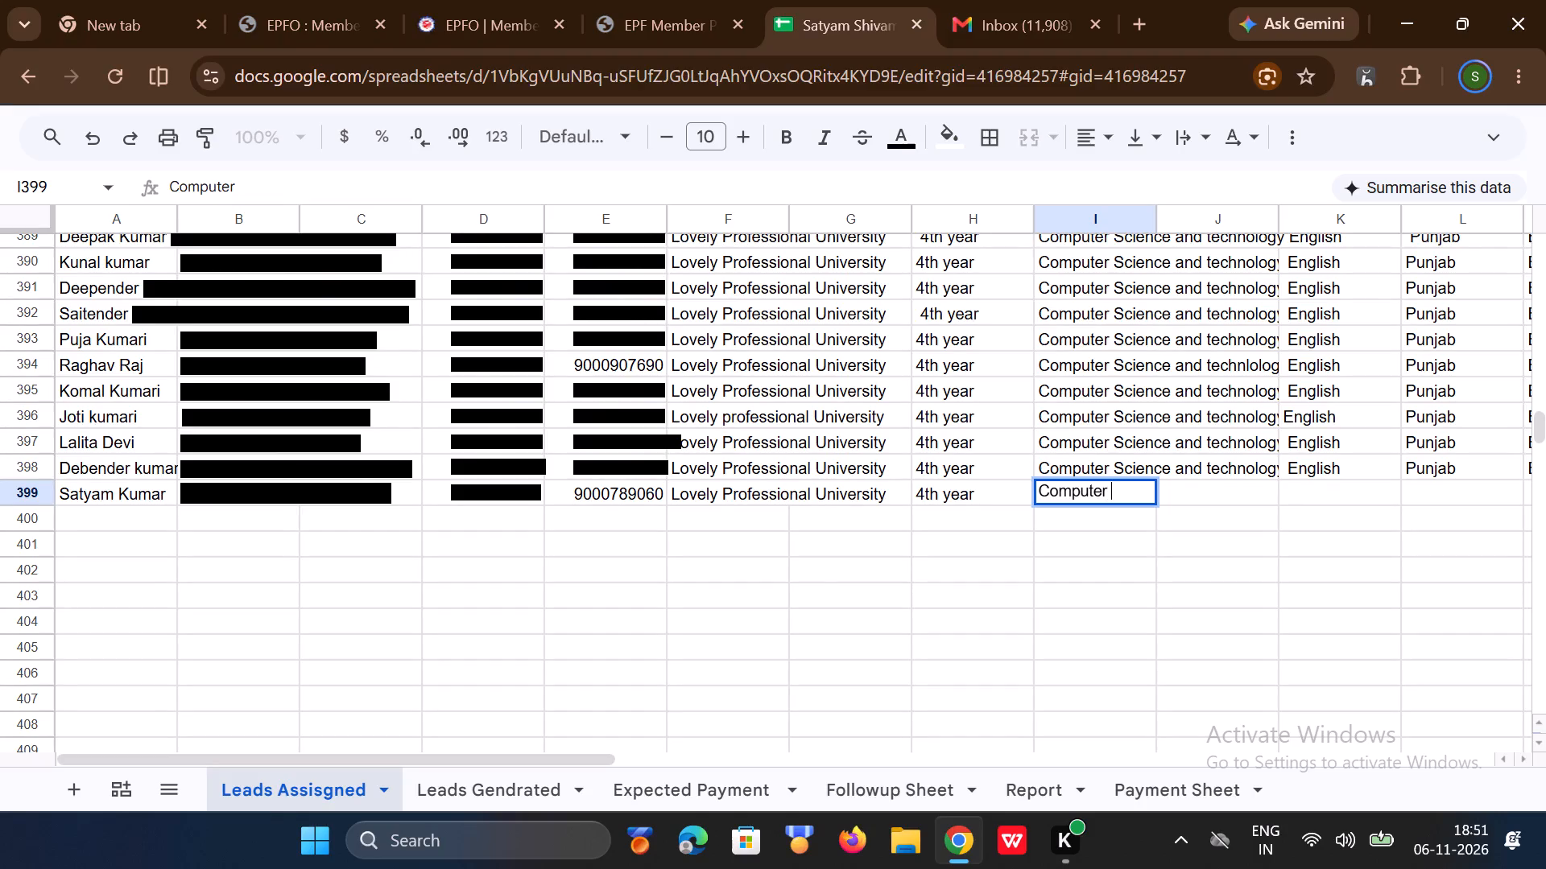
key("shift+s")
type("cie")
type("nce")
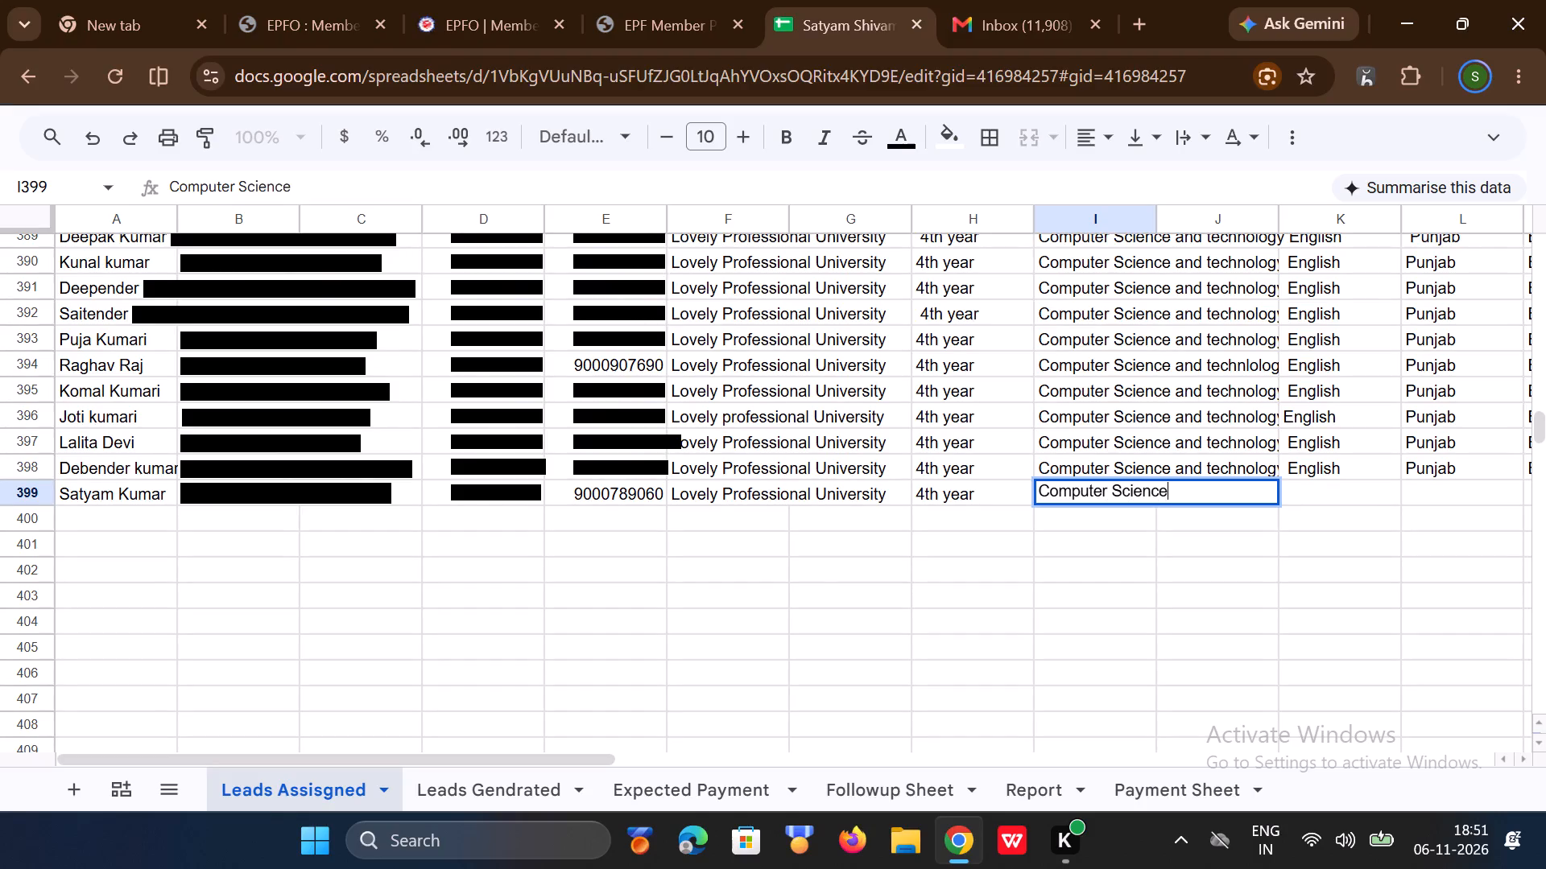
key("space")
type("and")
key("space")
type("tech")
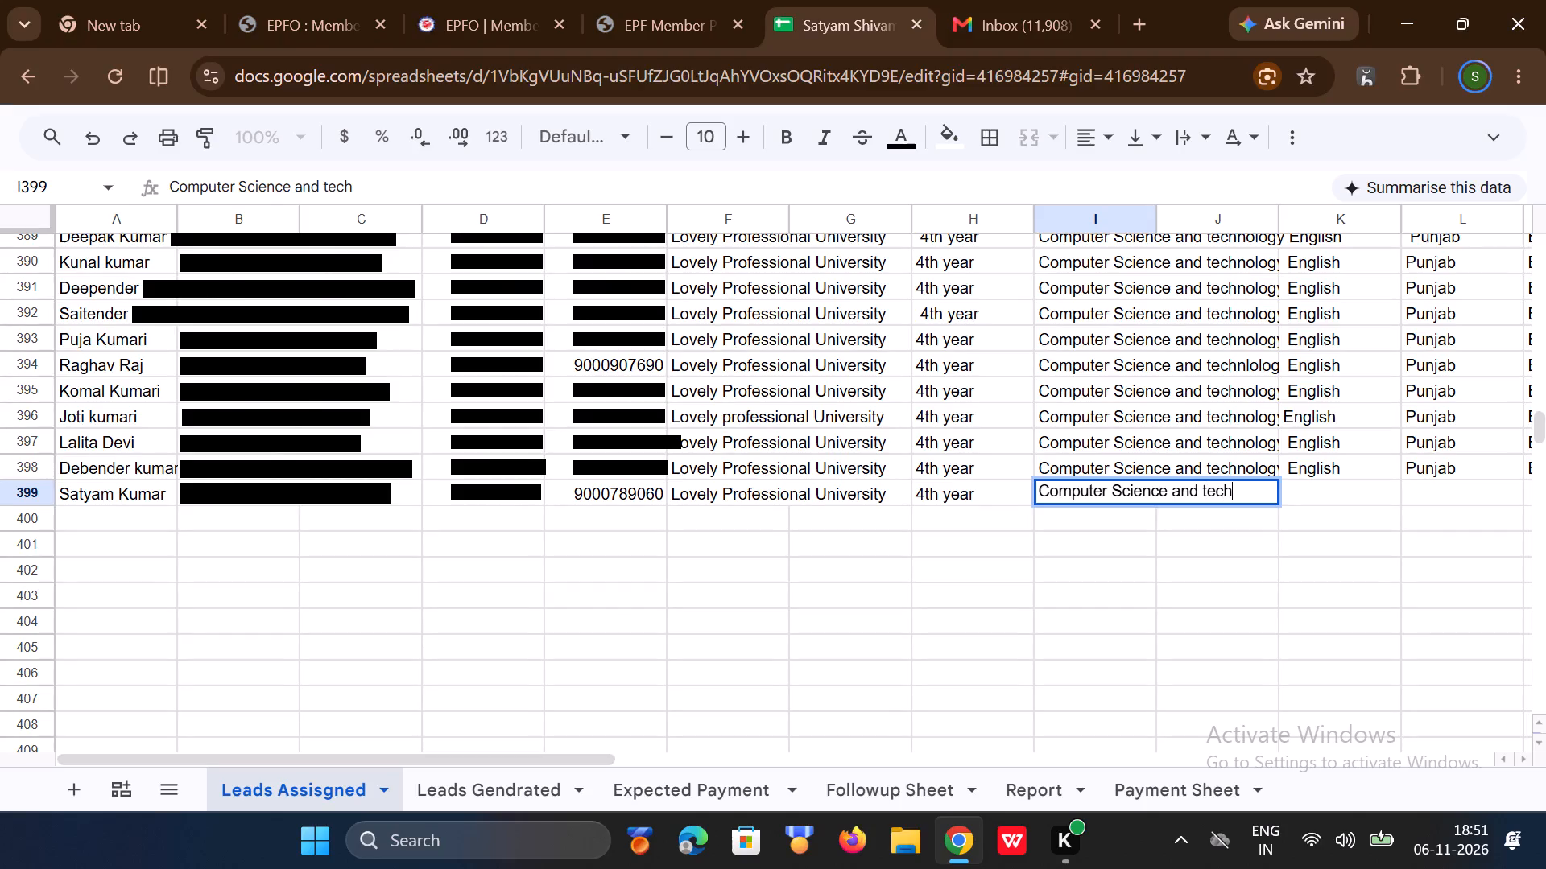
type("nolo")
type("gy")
left_click(1144, 525)
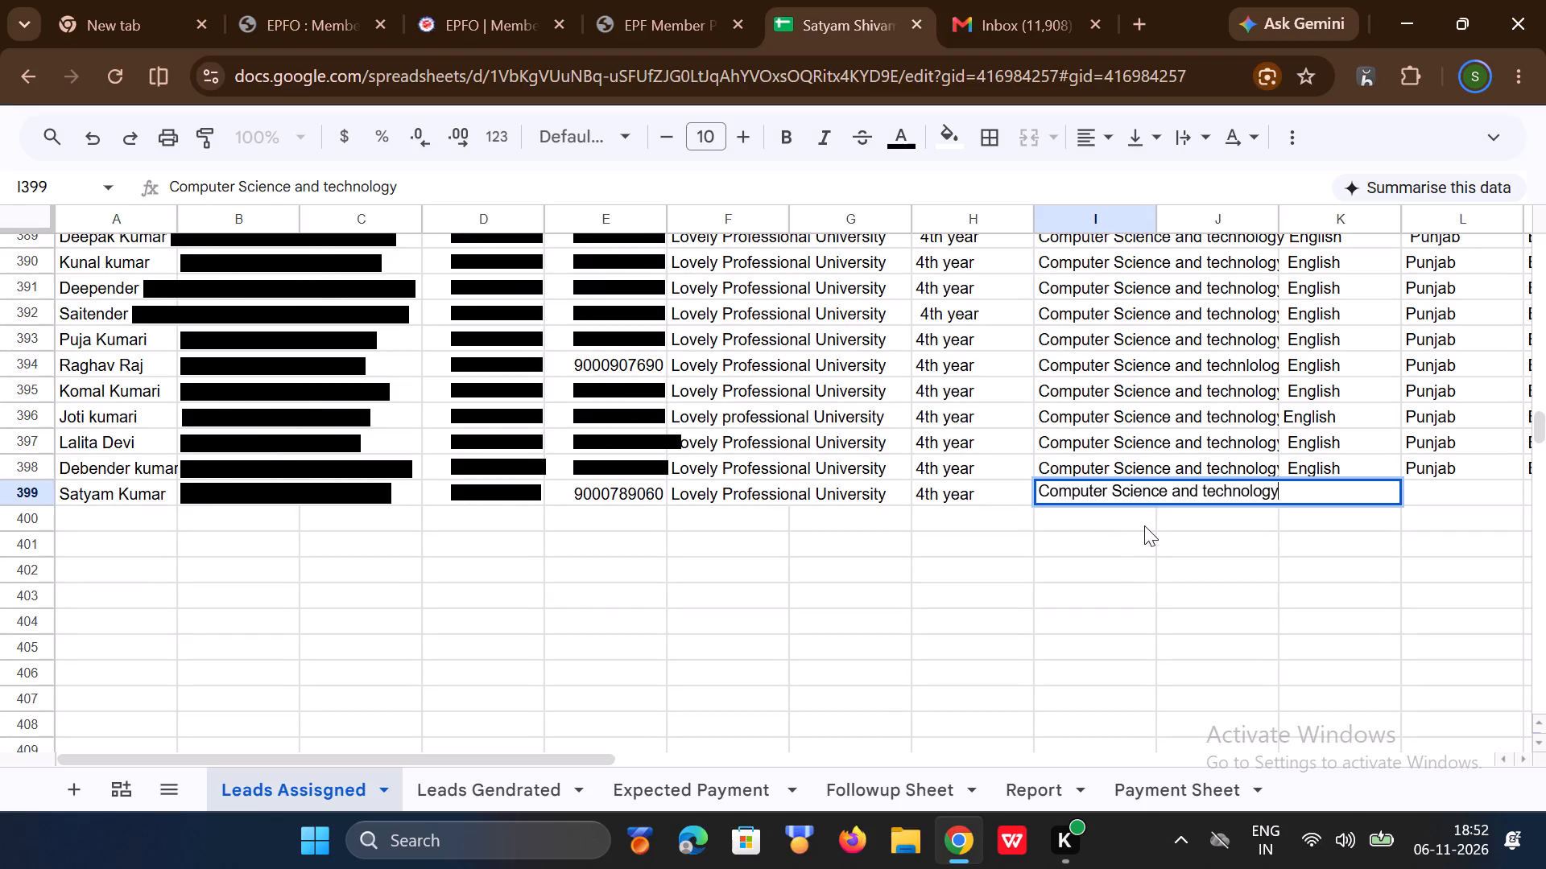
Fill in the new lead's language as English in cell K399 and state as Punjab in cell L399.
double_click(1296, 500)
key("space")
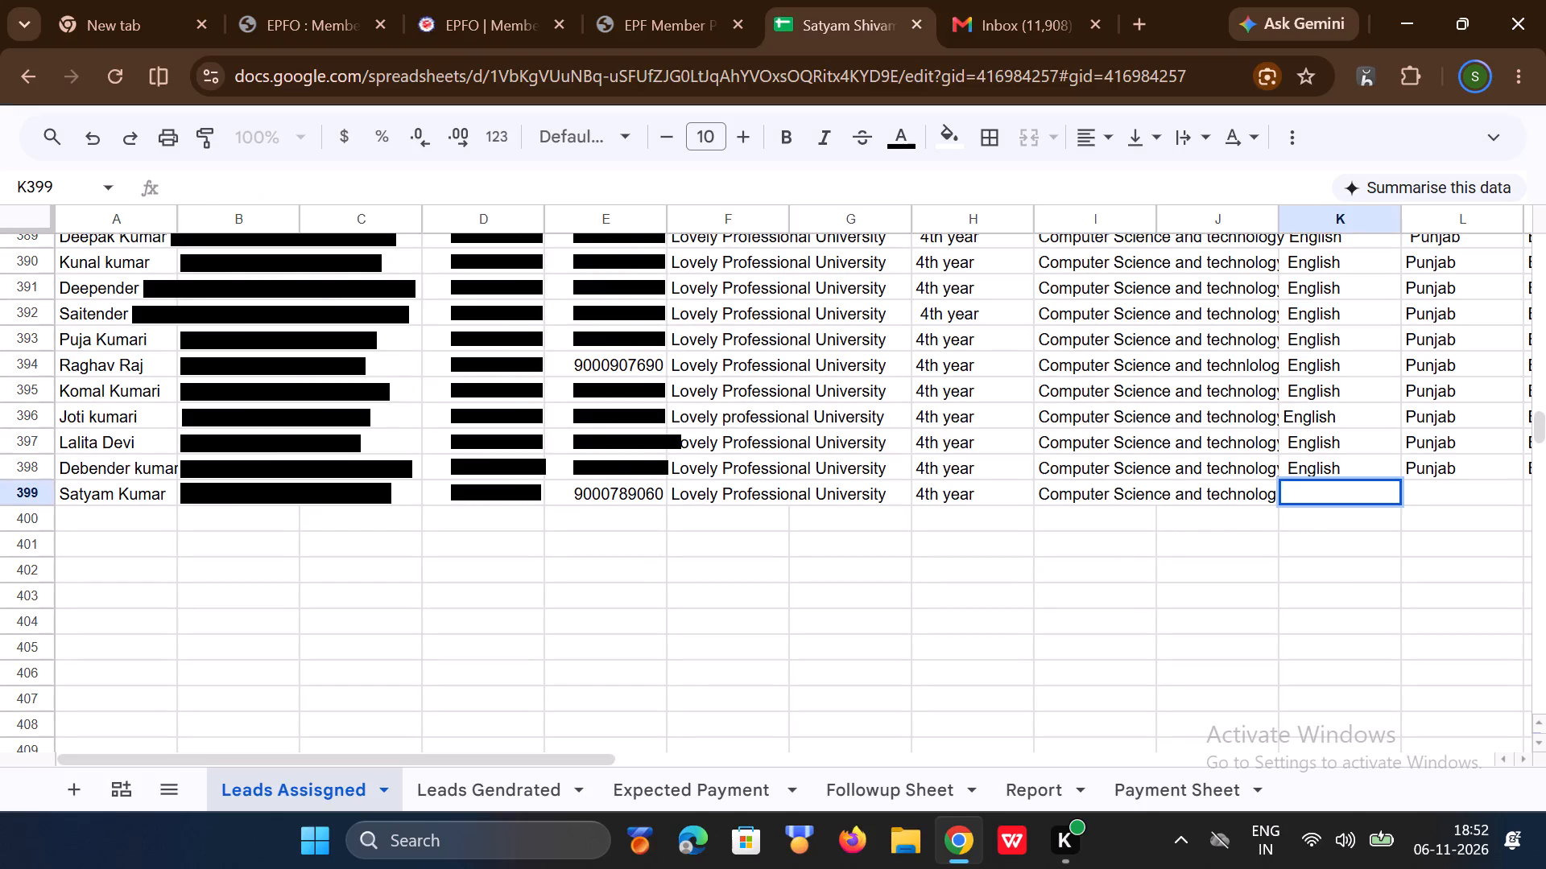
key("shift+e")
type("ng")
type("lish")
double_click(1425, 484)
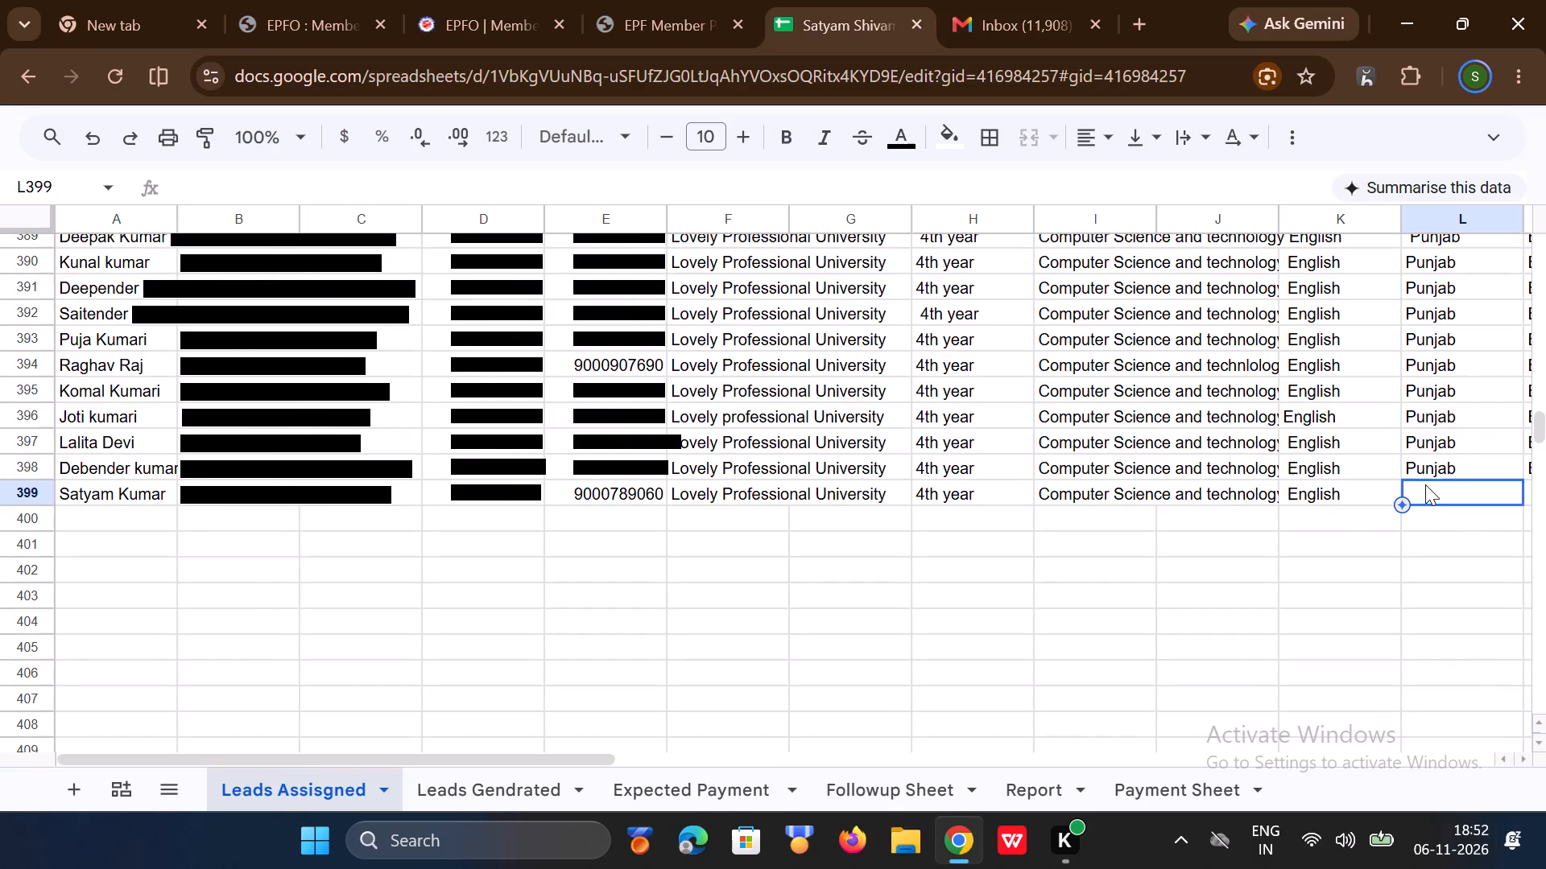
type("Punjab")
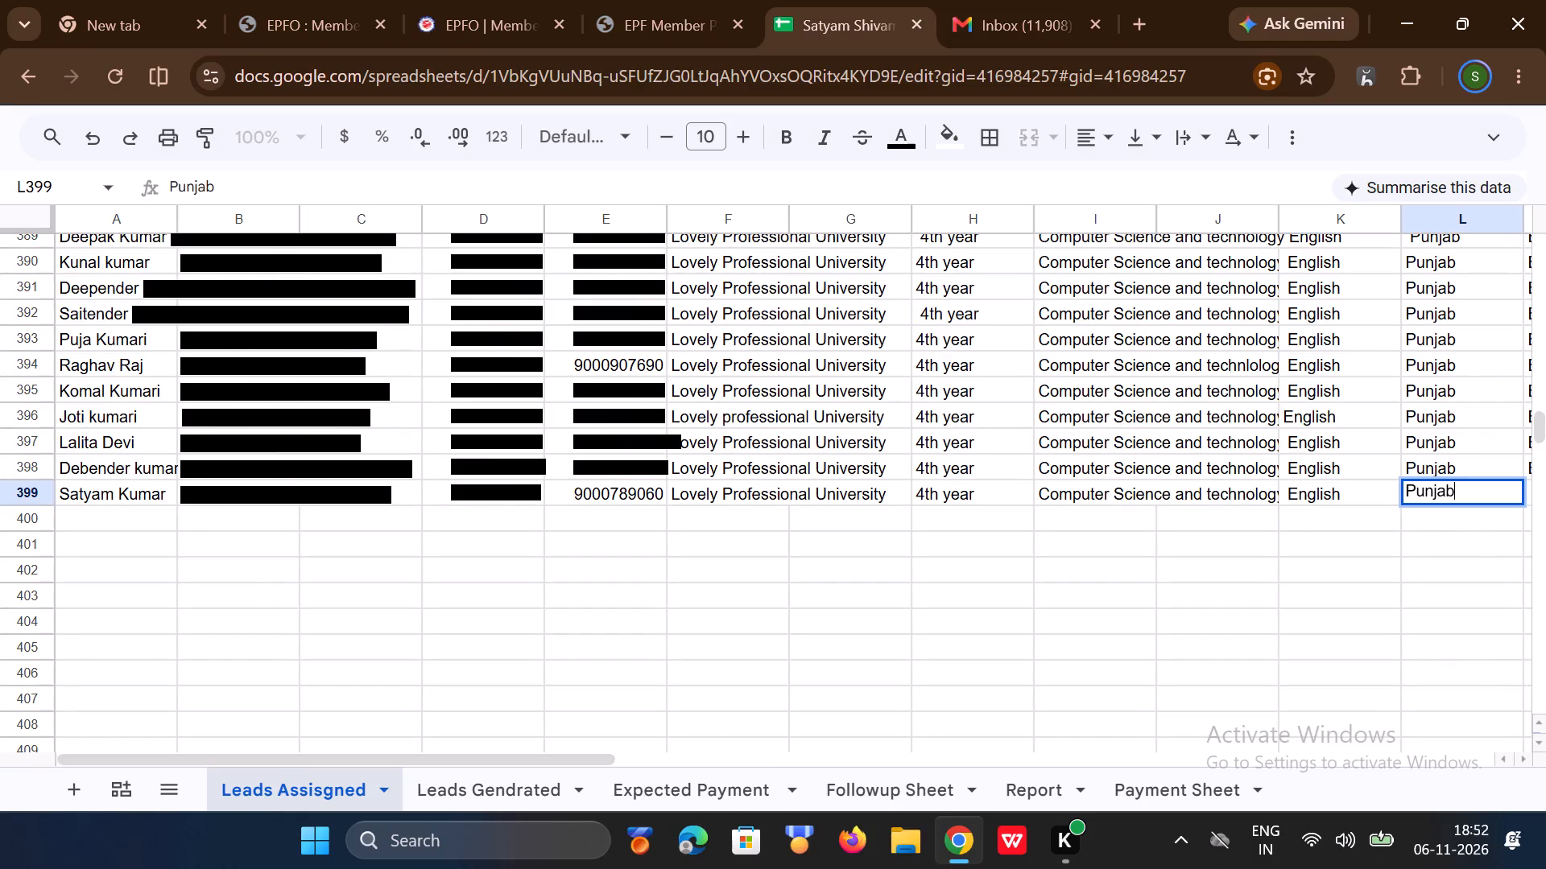
left_click(1323, 583)
Fill in the second language and state pair for the new lead, English in cell M399 and Punjab in cell N399.
scroll(1323, 583, "left", 4)
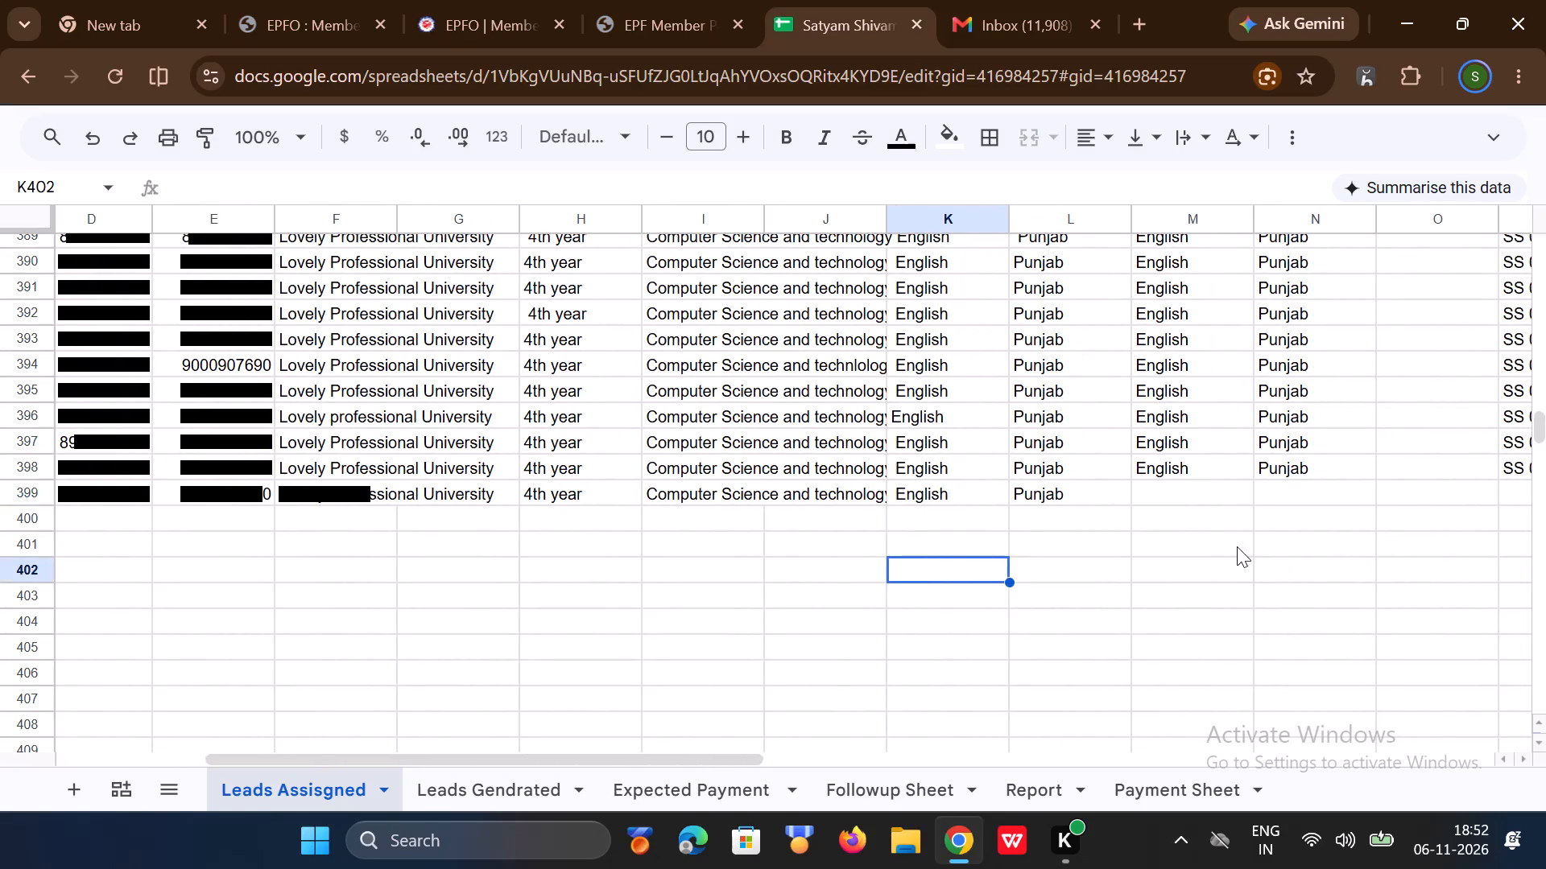
double_click(1163, 504)
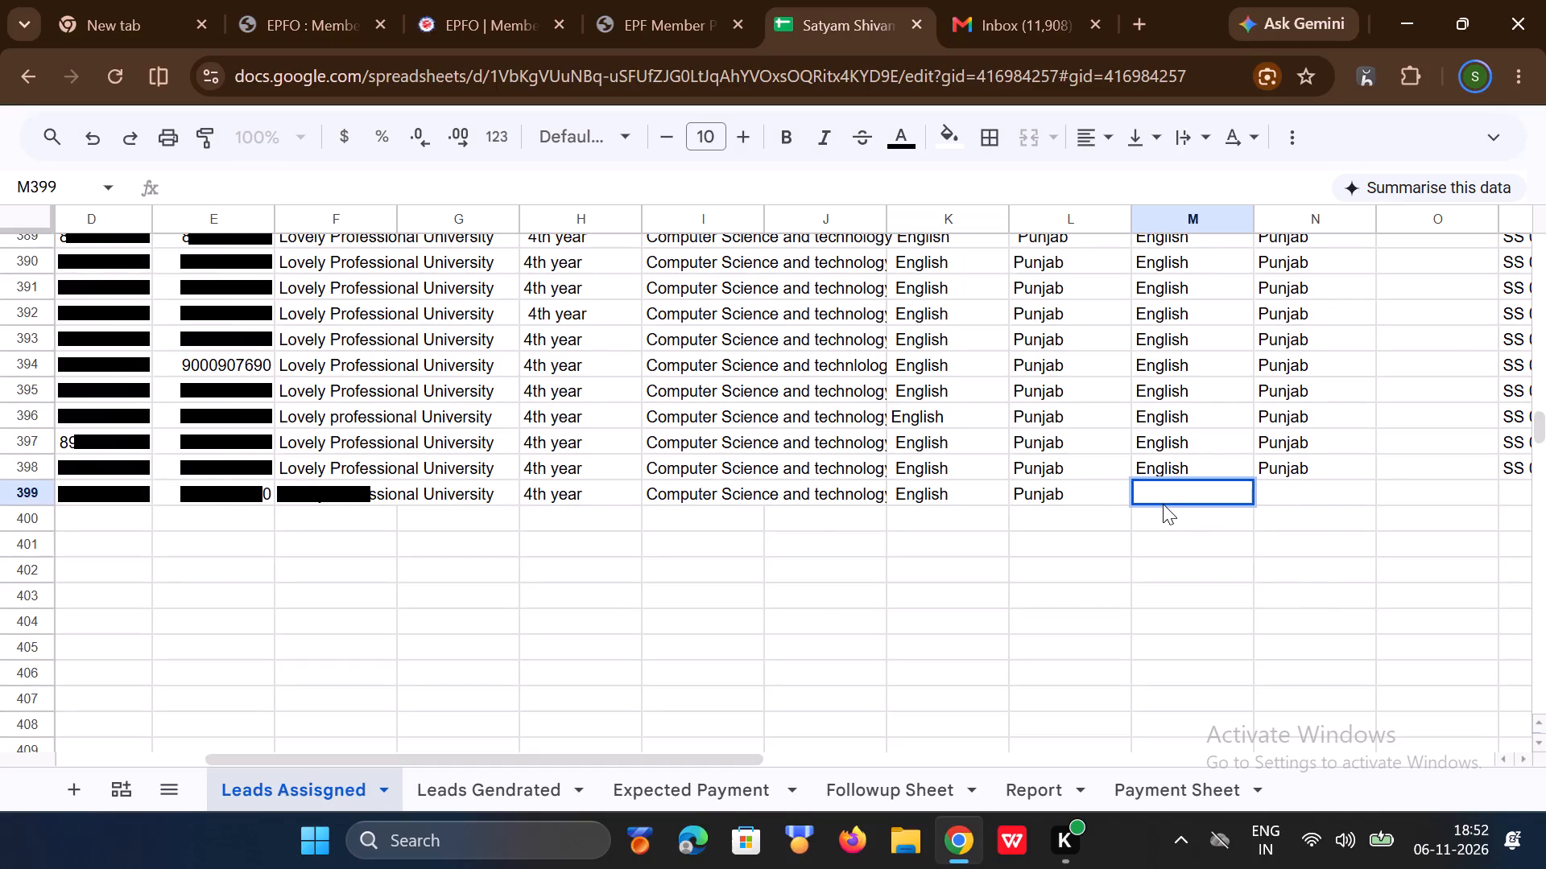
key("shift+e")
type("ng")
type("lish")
double_click(1291, 489)
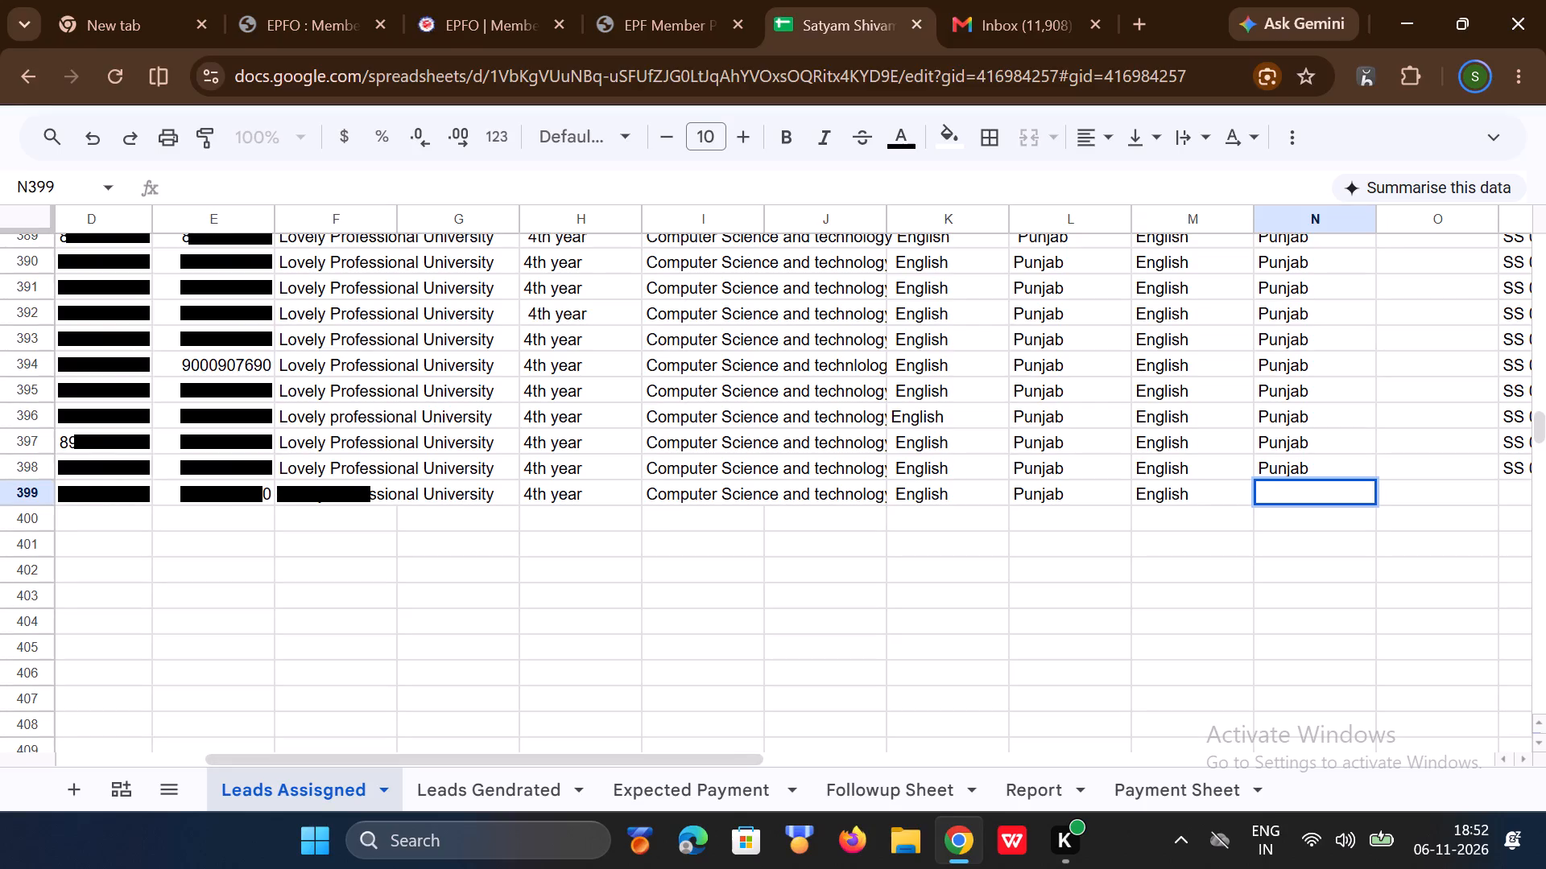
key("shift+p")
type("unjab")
left_click(1075, 735)
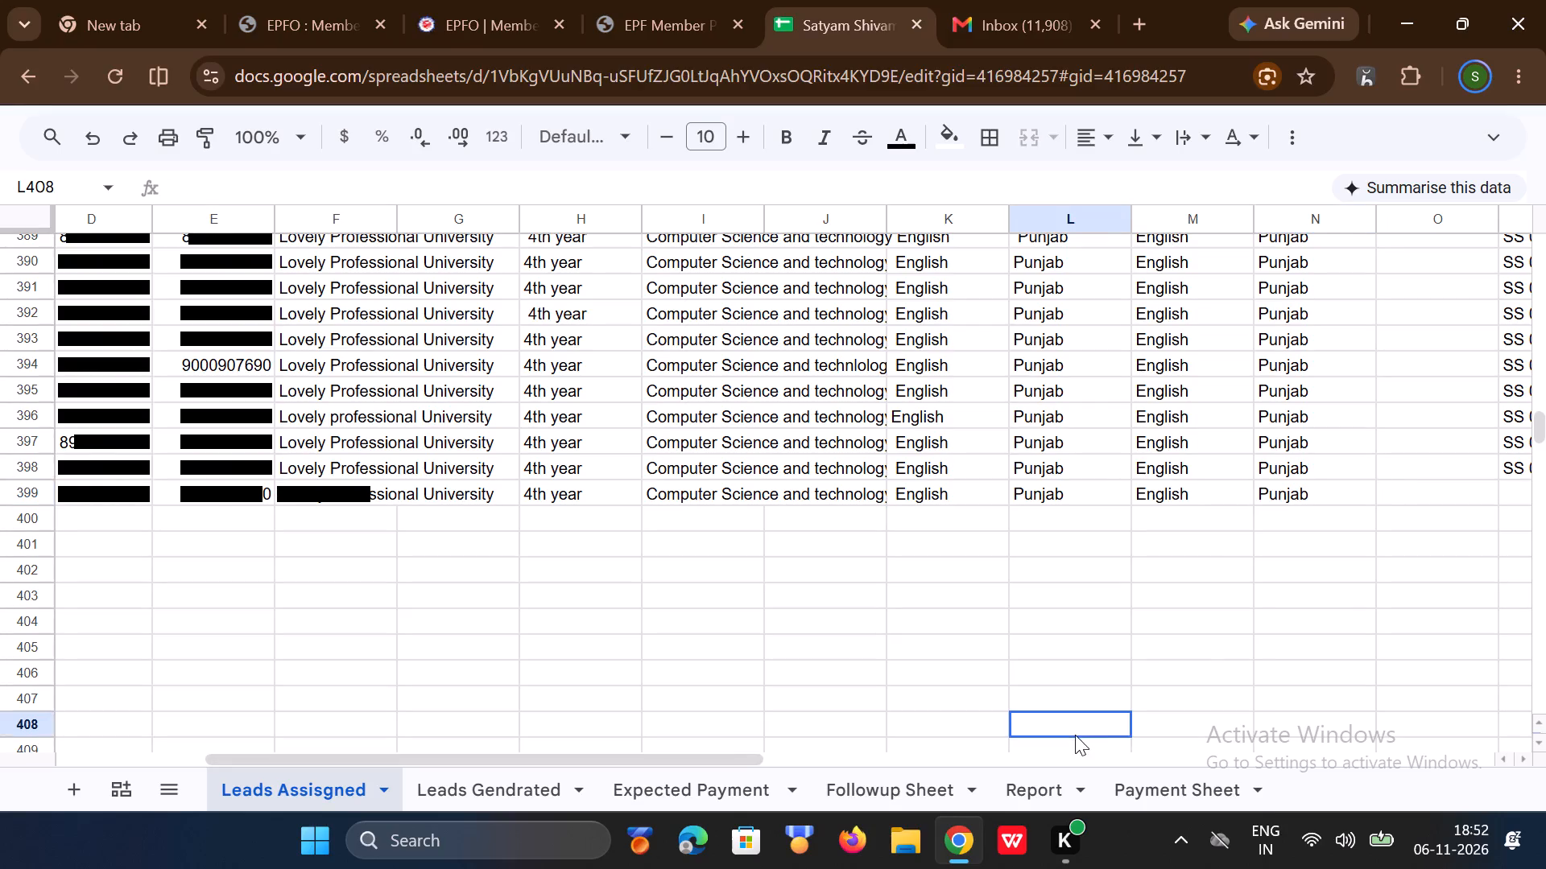
Enter the code "SS 010" for the new lead in cell P399.
double_click(1337, 612)
scroll(1337, 612, "left", 3)
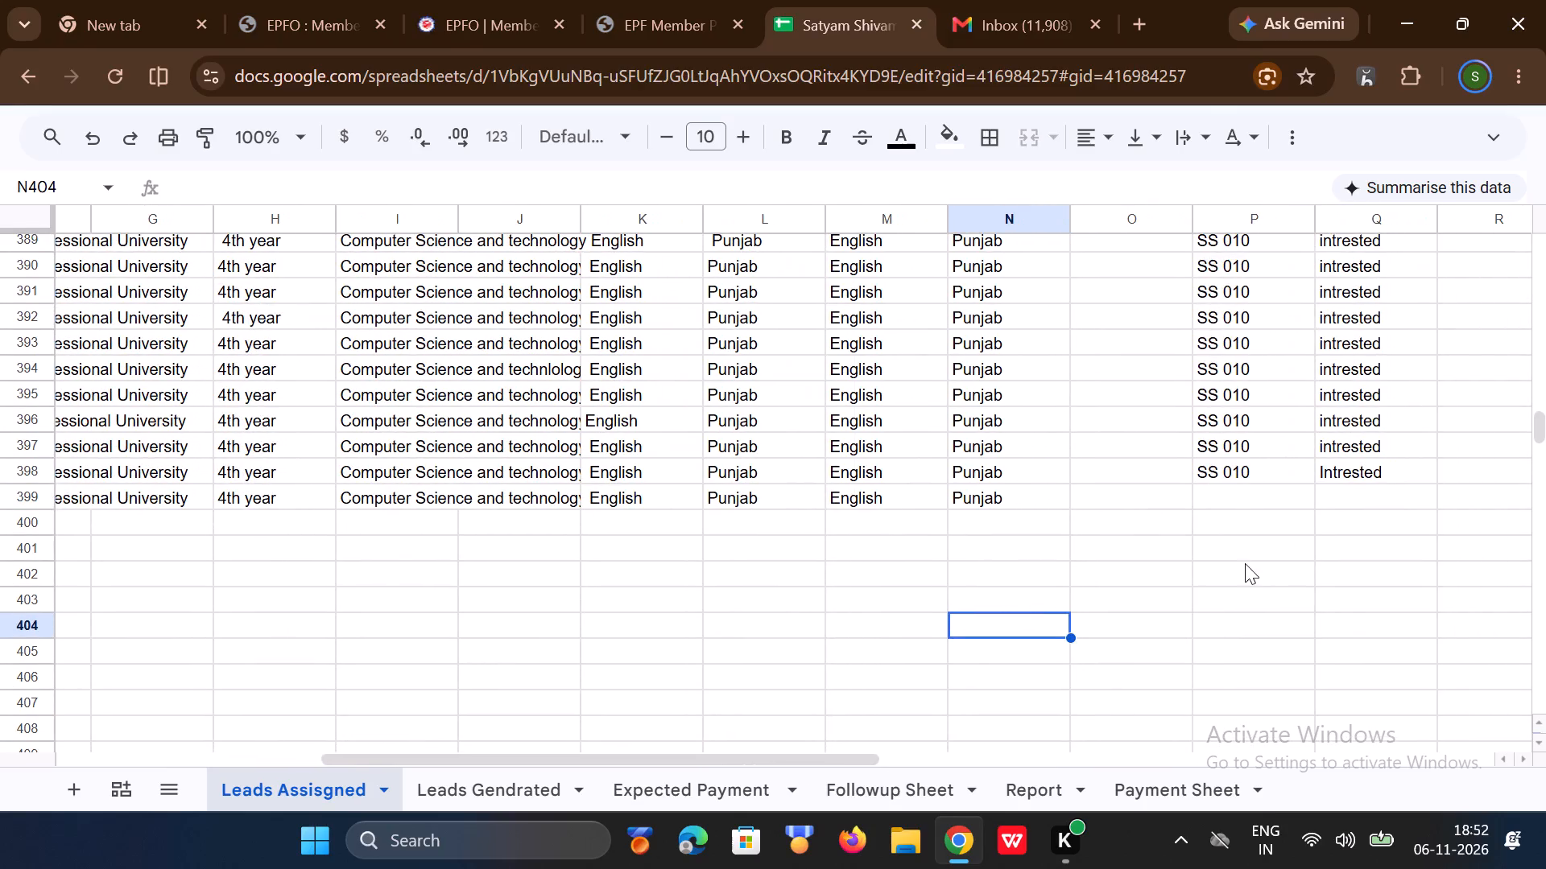
double_click(1225, 496)
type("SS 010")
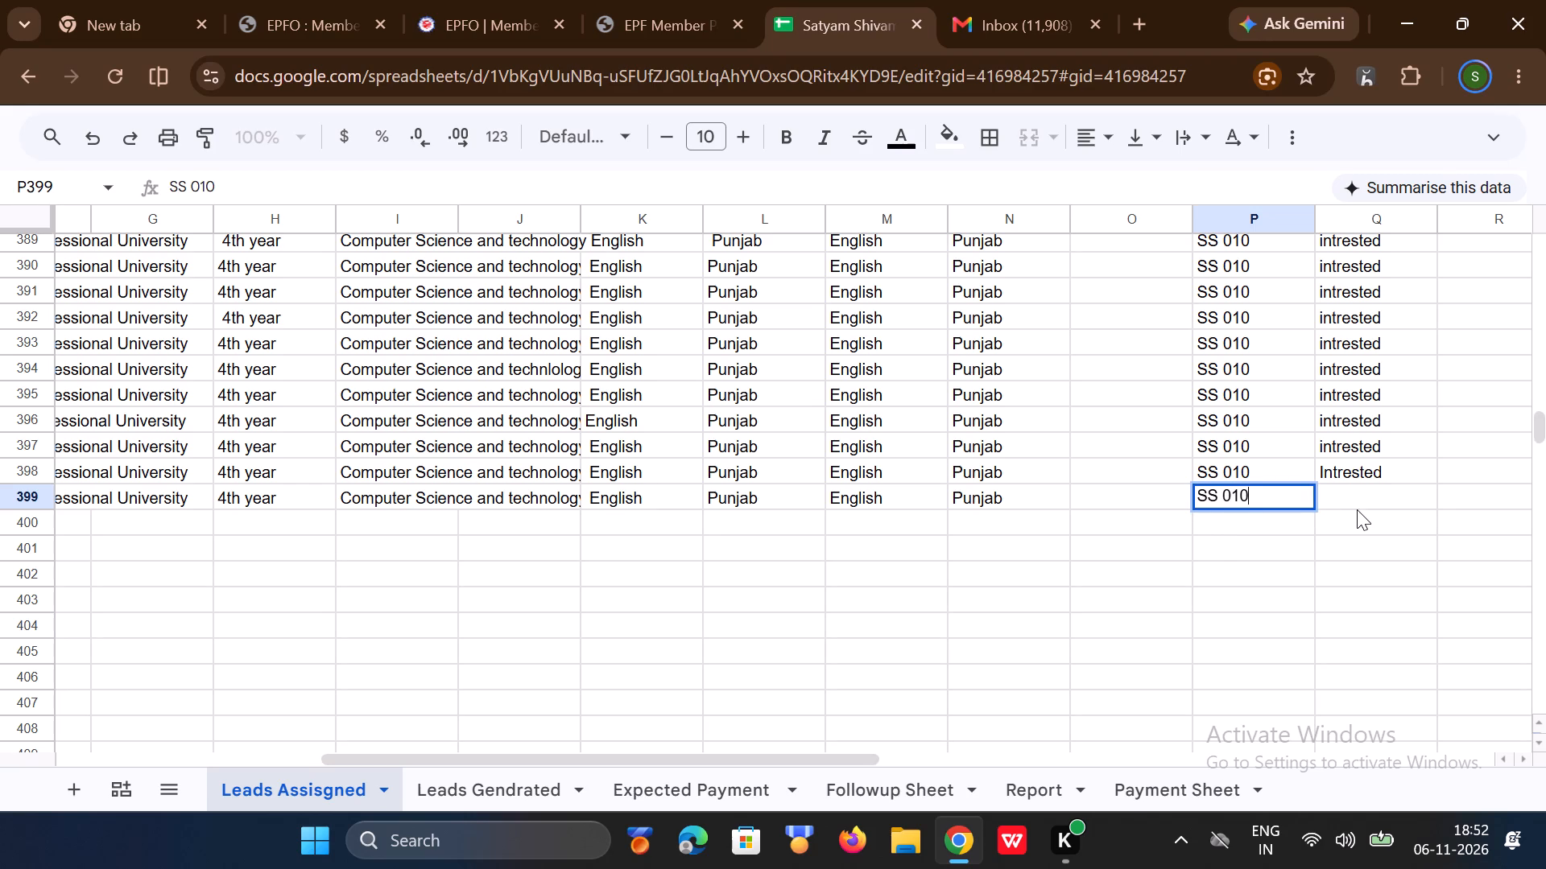
Enter the interest status "Intrested" for the new lead in cell Q399.
double_click(1357, 509)
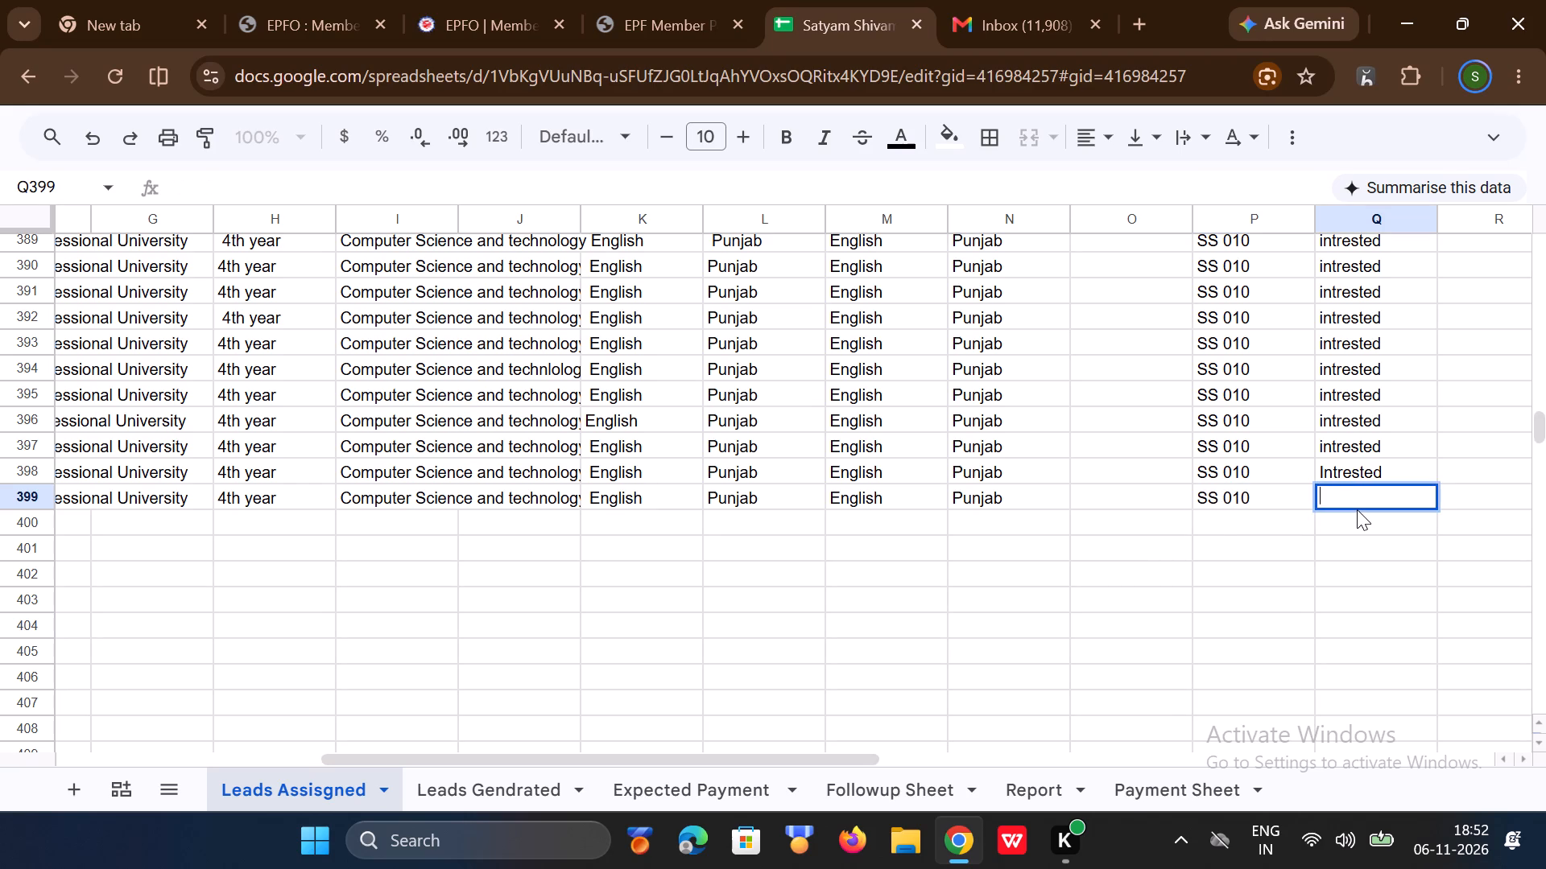
key("Up")
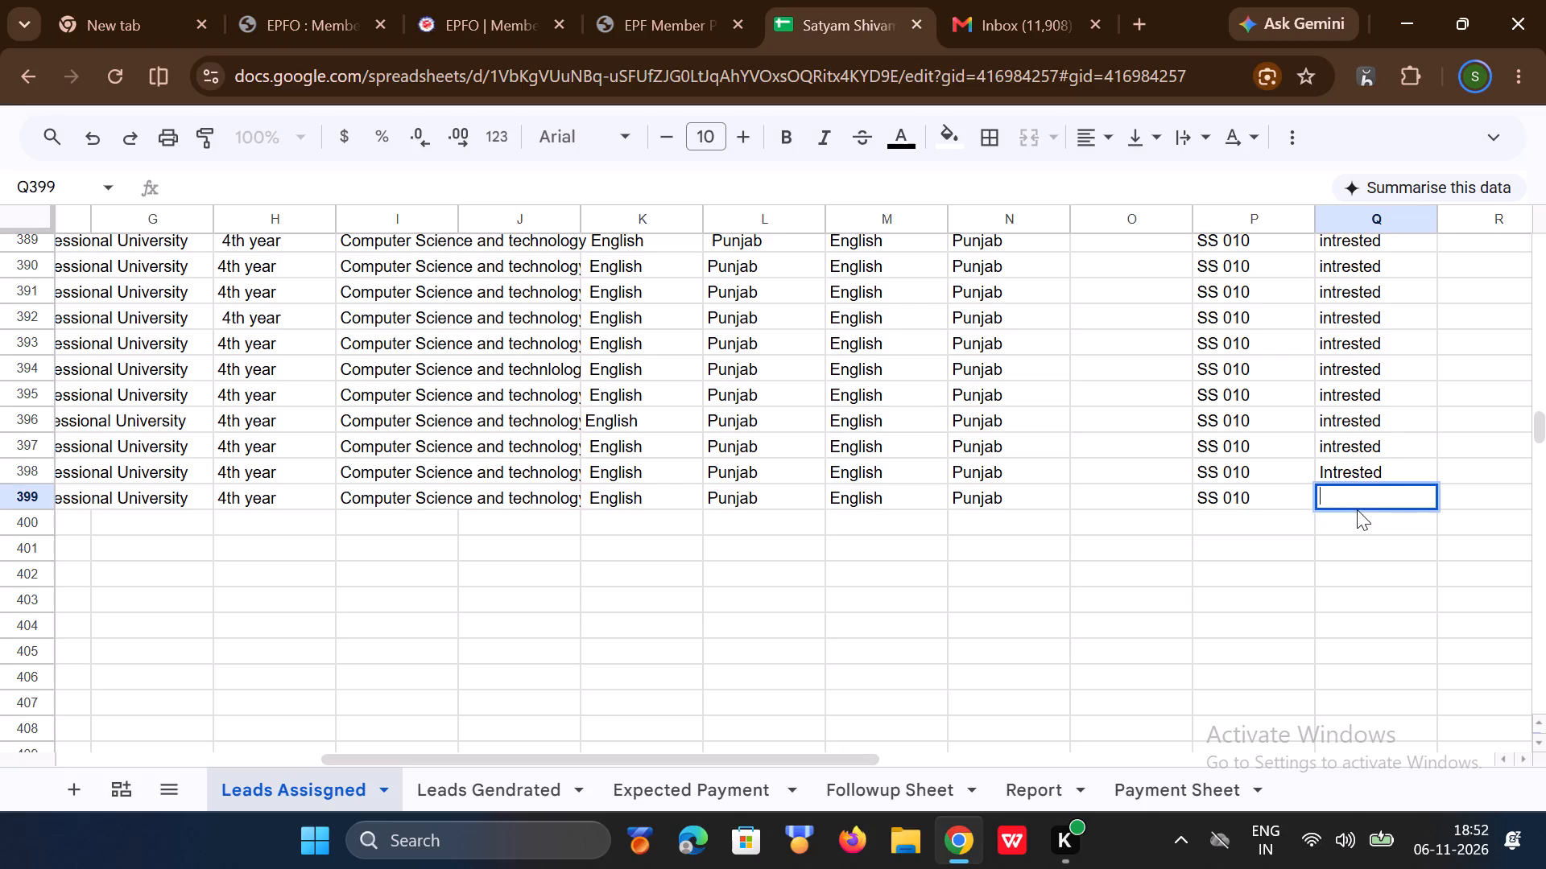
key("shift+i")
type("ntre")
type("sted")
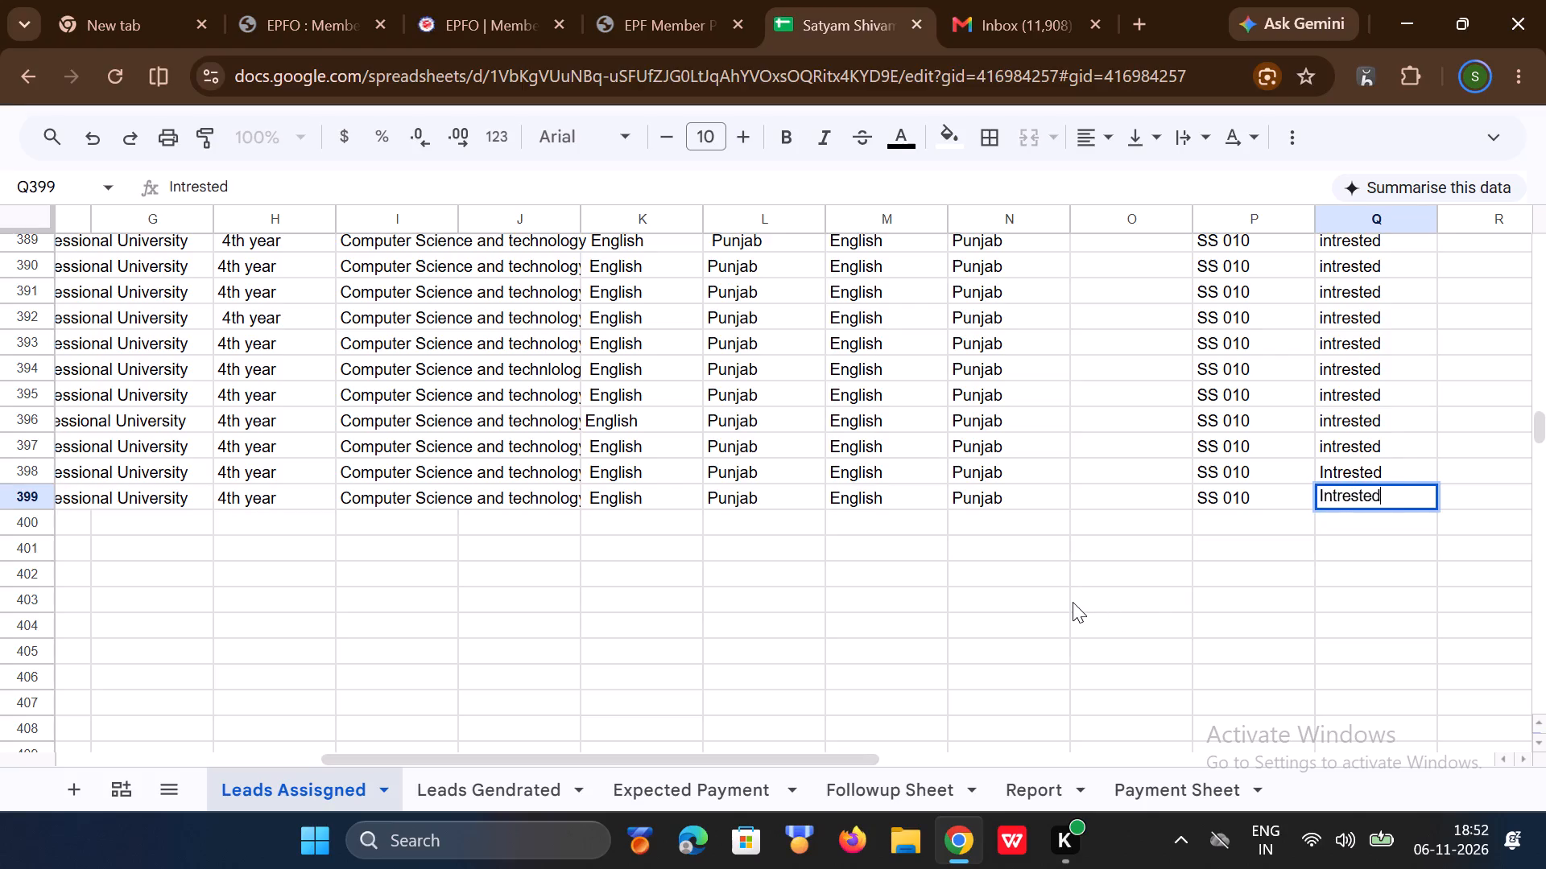
left_click(1073, 602)
Start the next lead's record by entering the student's full name in cell A400.
scroll(1073, 602, "right", 4)
scroll(519, 502, "right", 6)
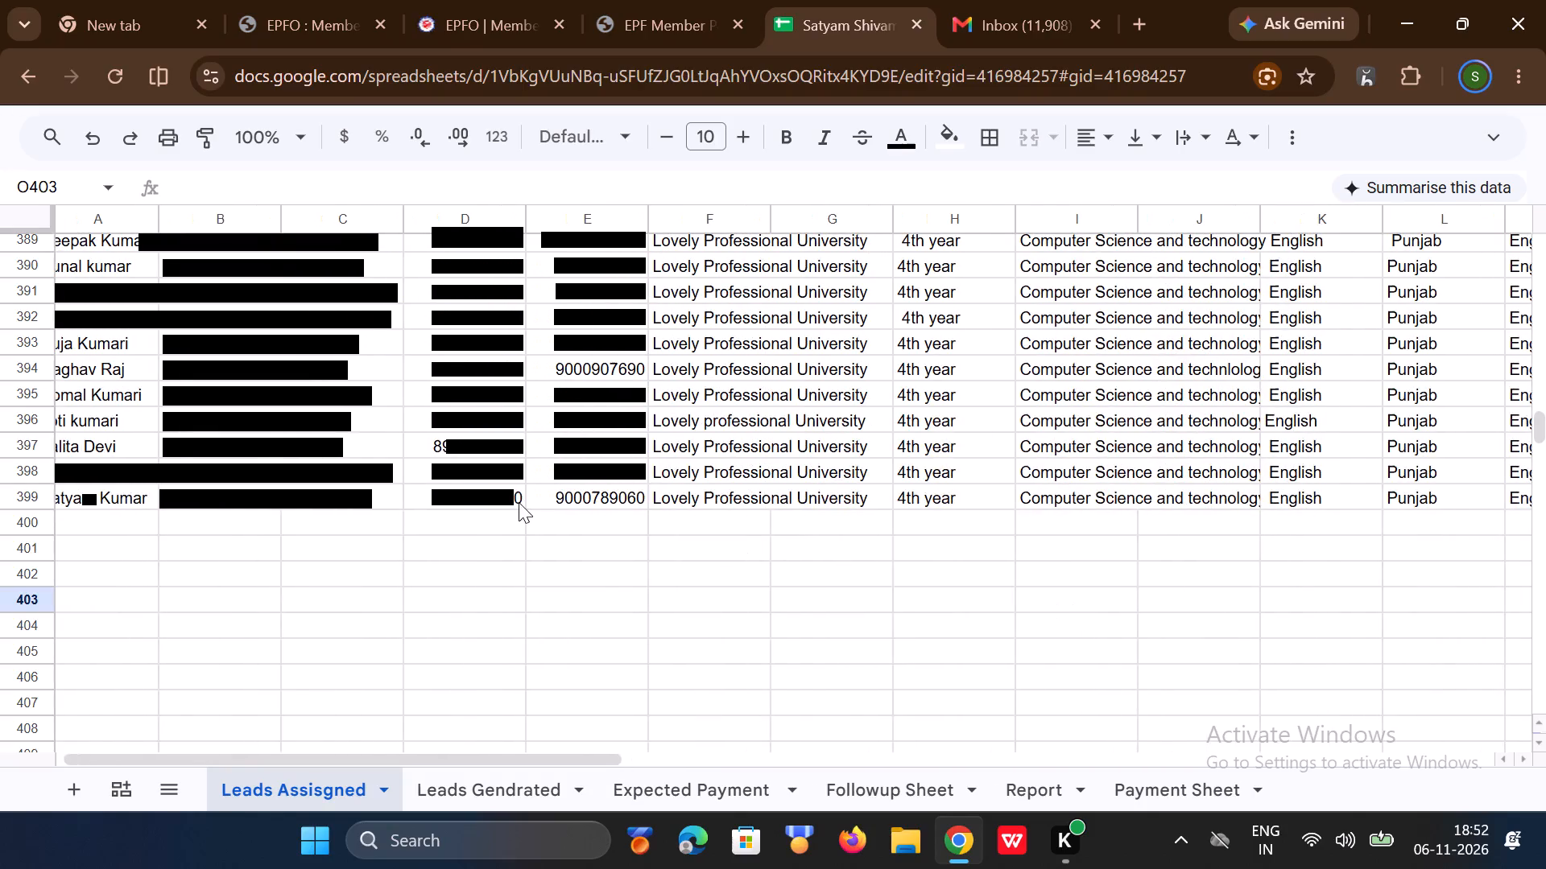
double_click(85, 532)
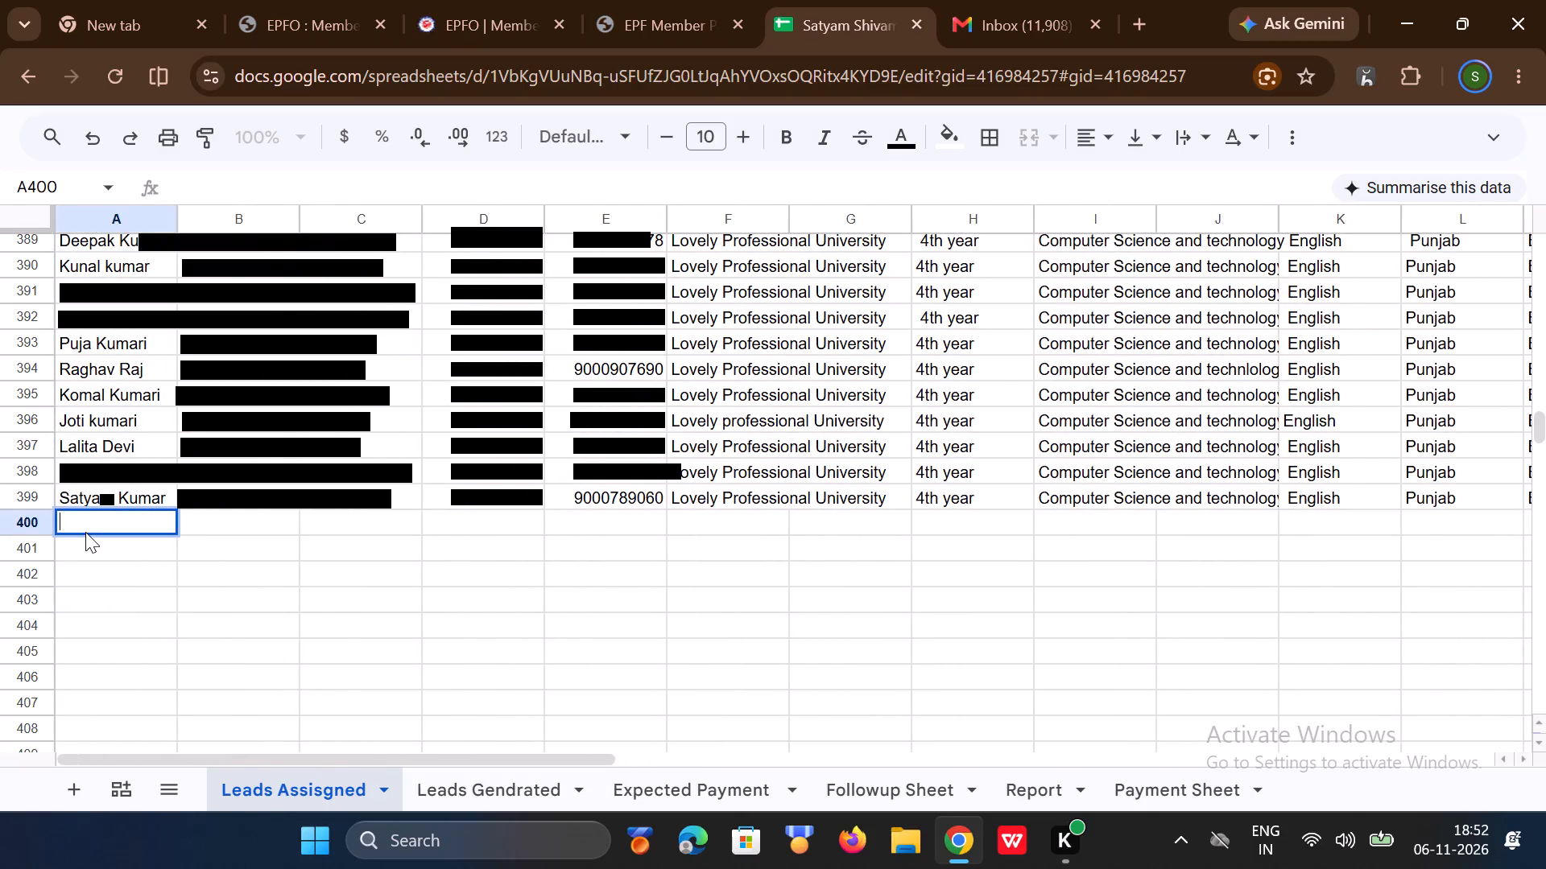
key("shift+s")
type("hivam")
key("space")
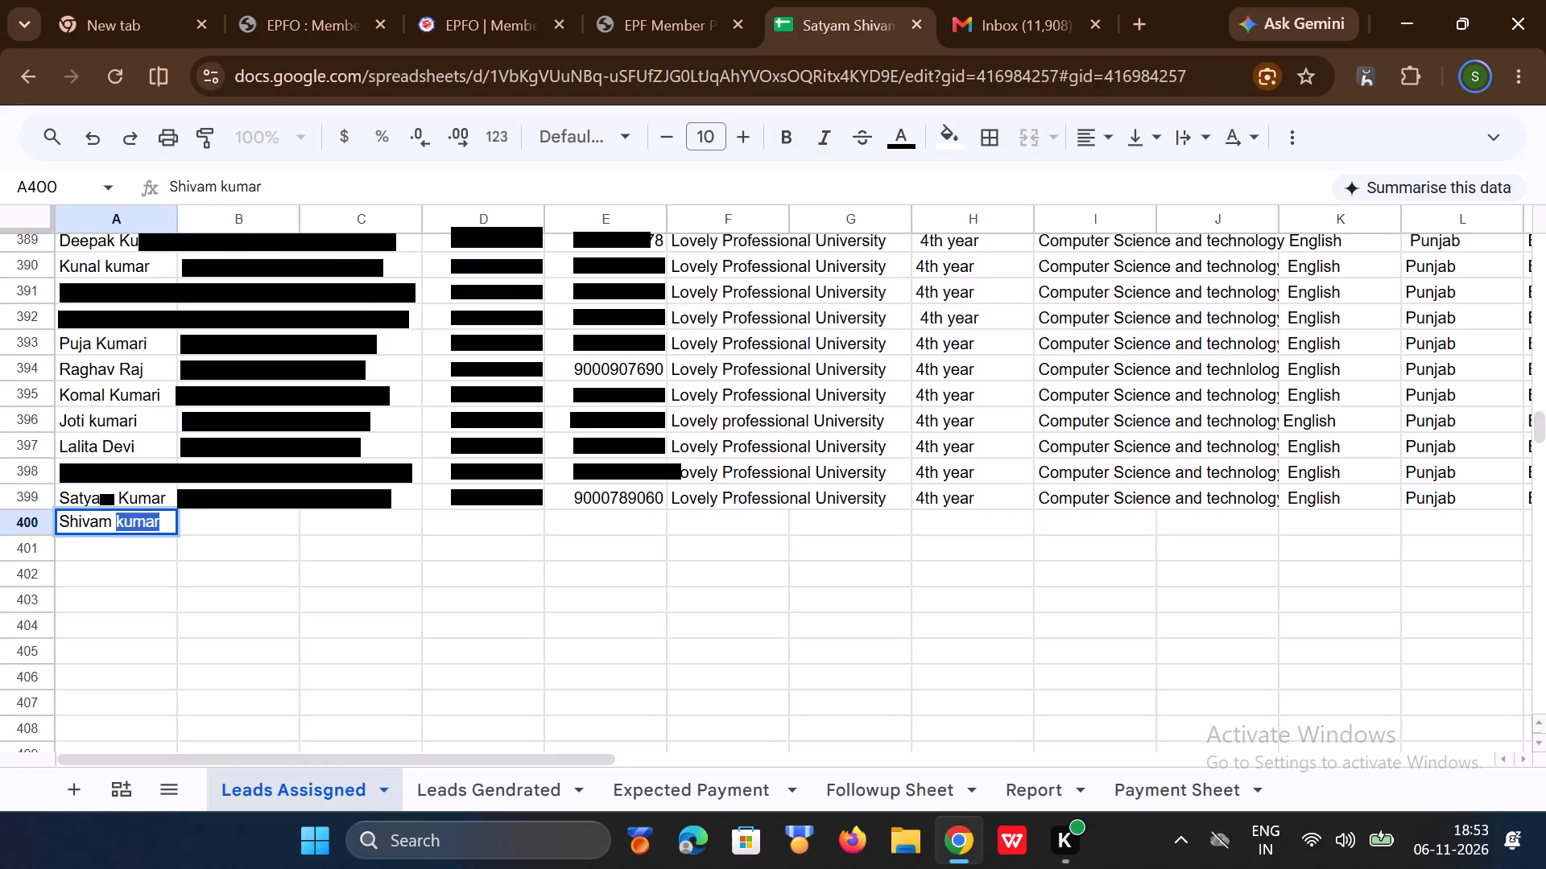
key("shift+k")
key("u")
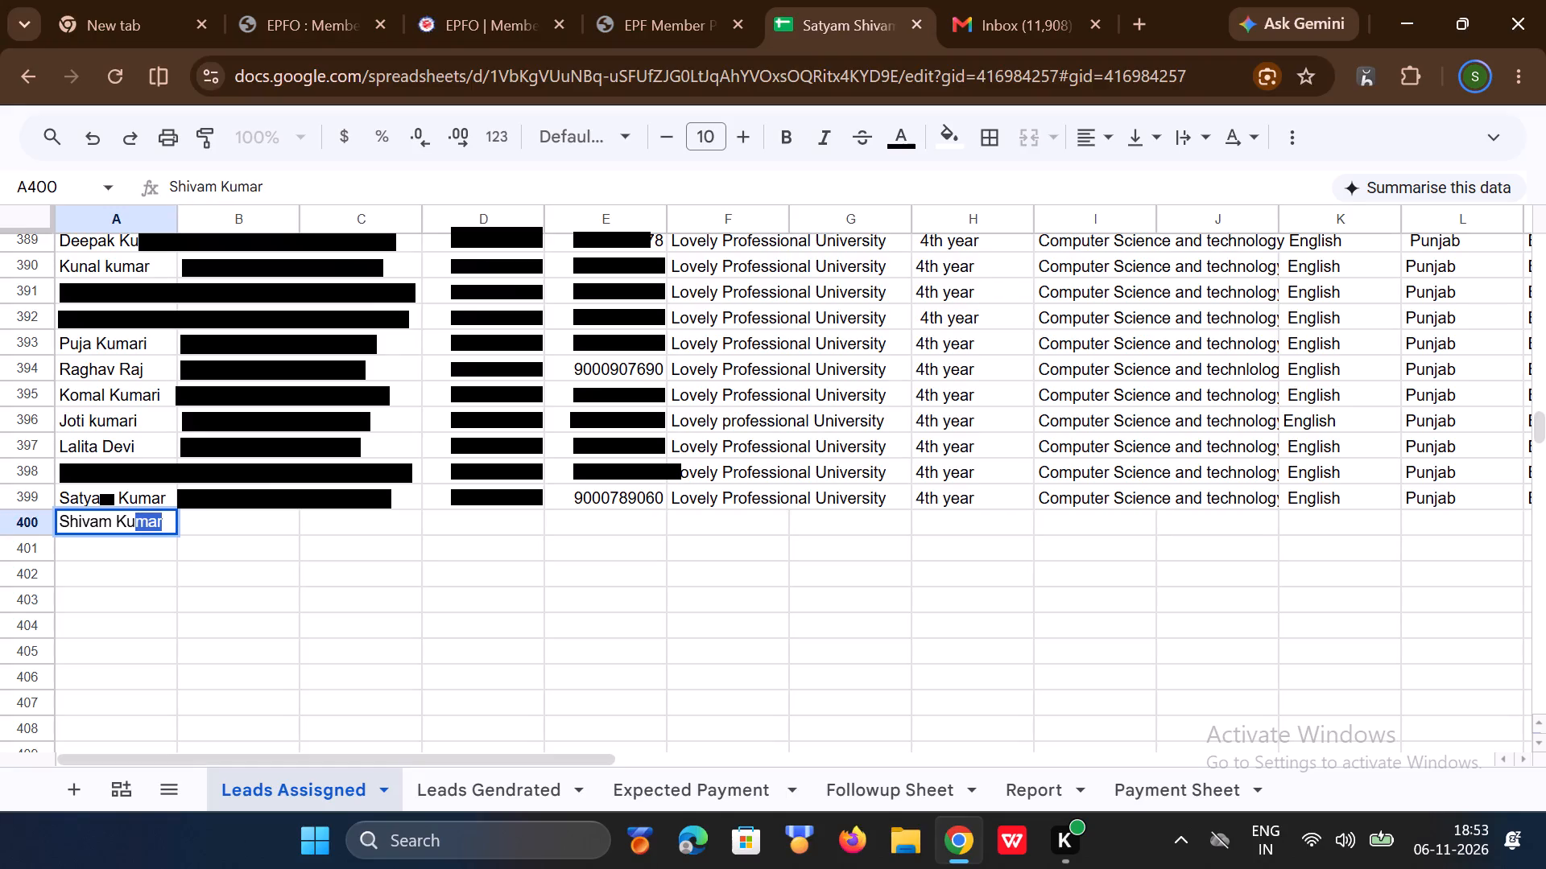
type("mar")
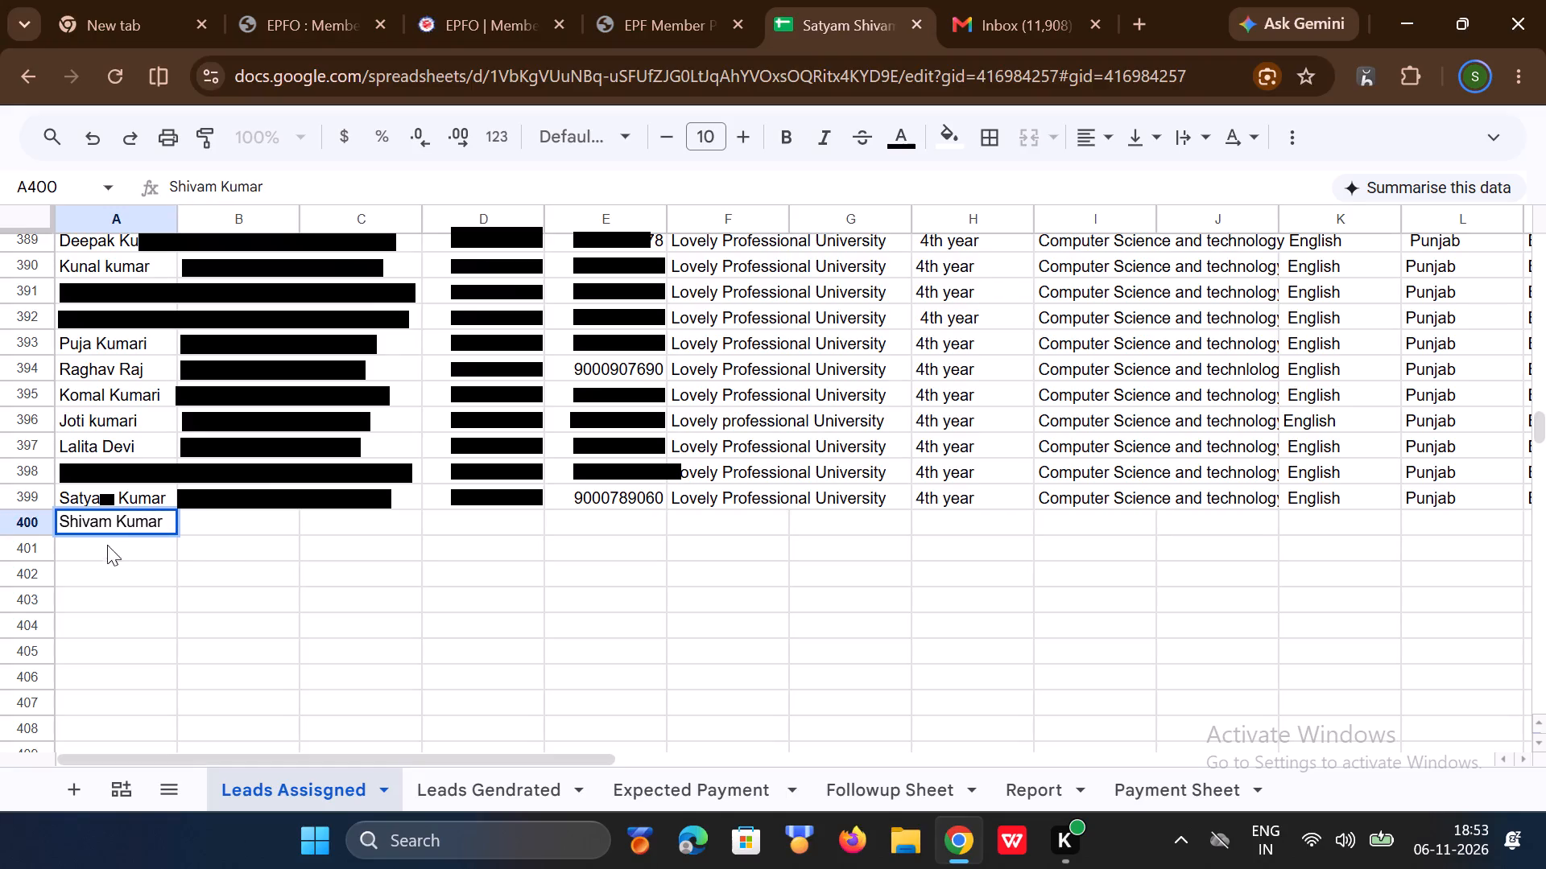
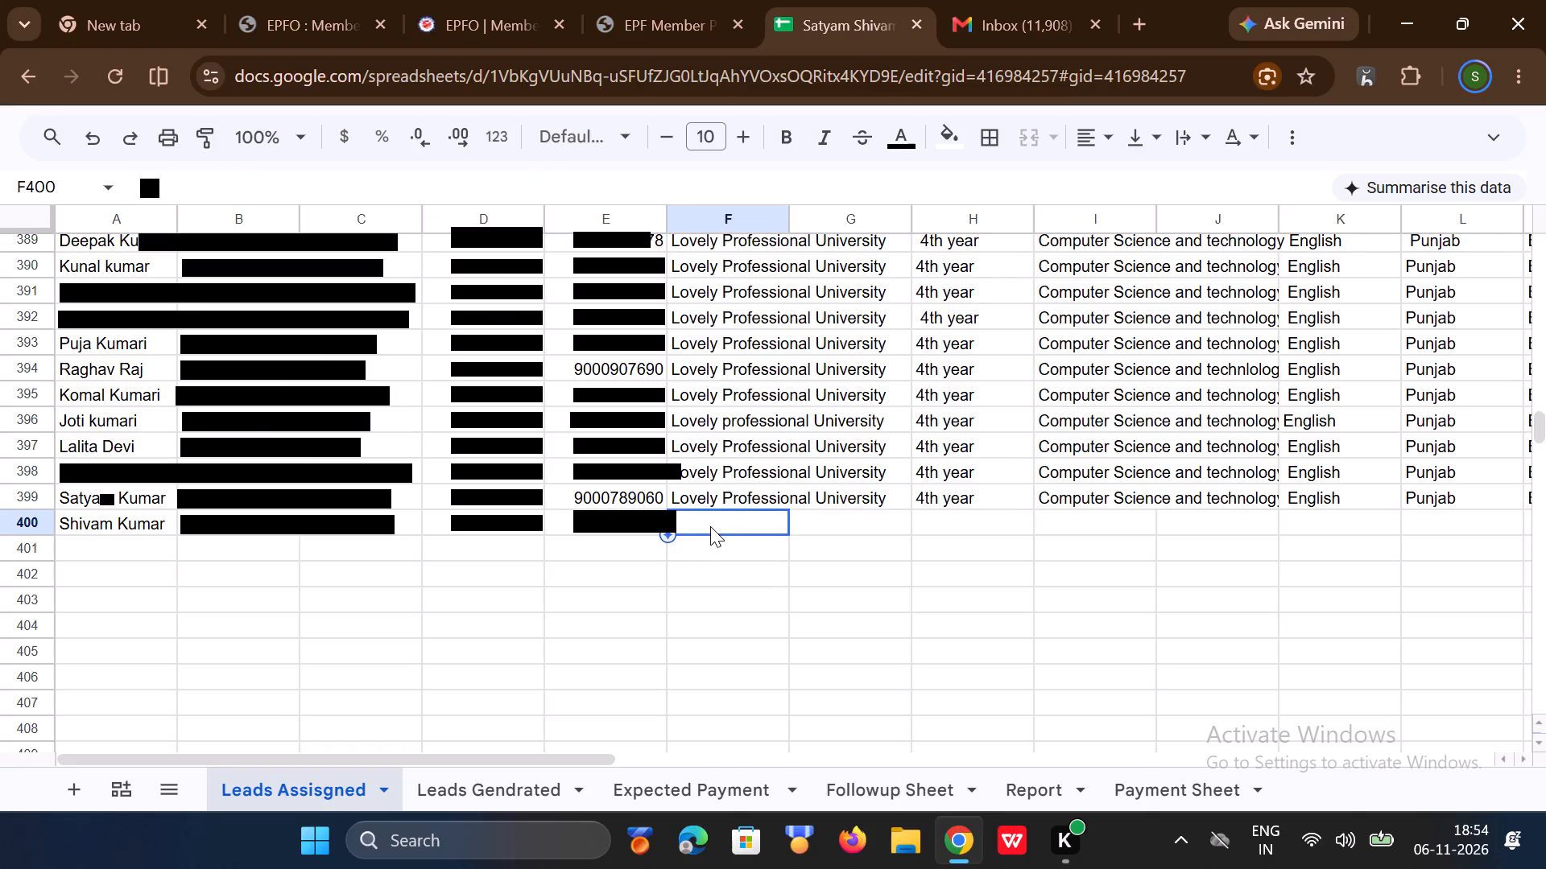
Enter the university name "Lovely Professional University" for the new lead in cell F400.
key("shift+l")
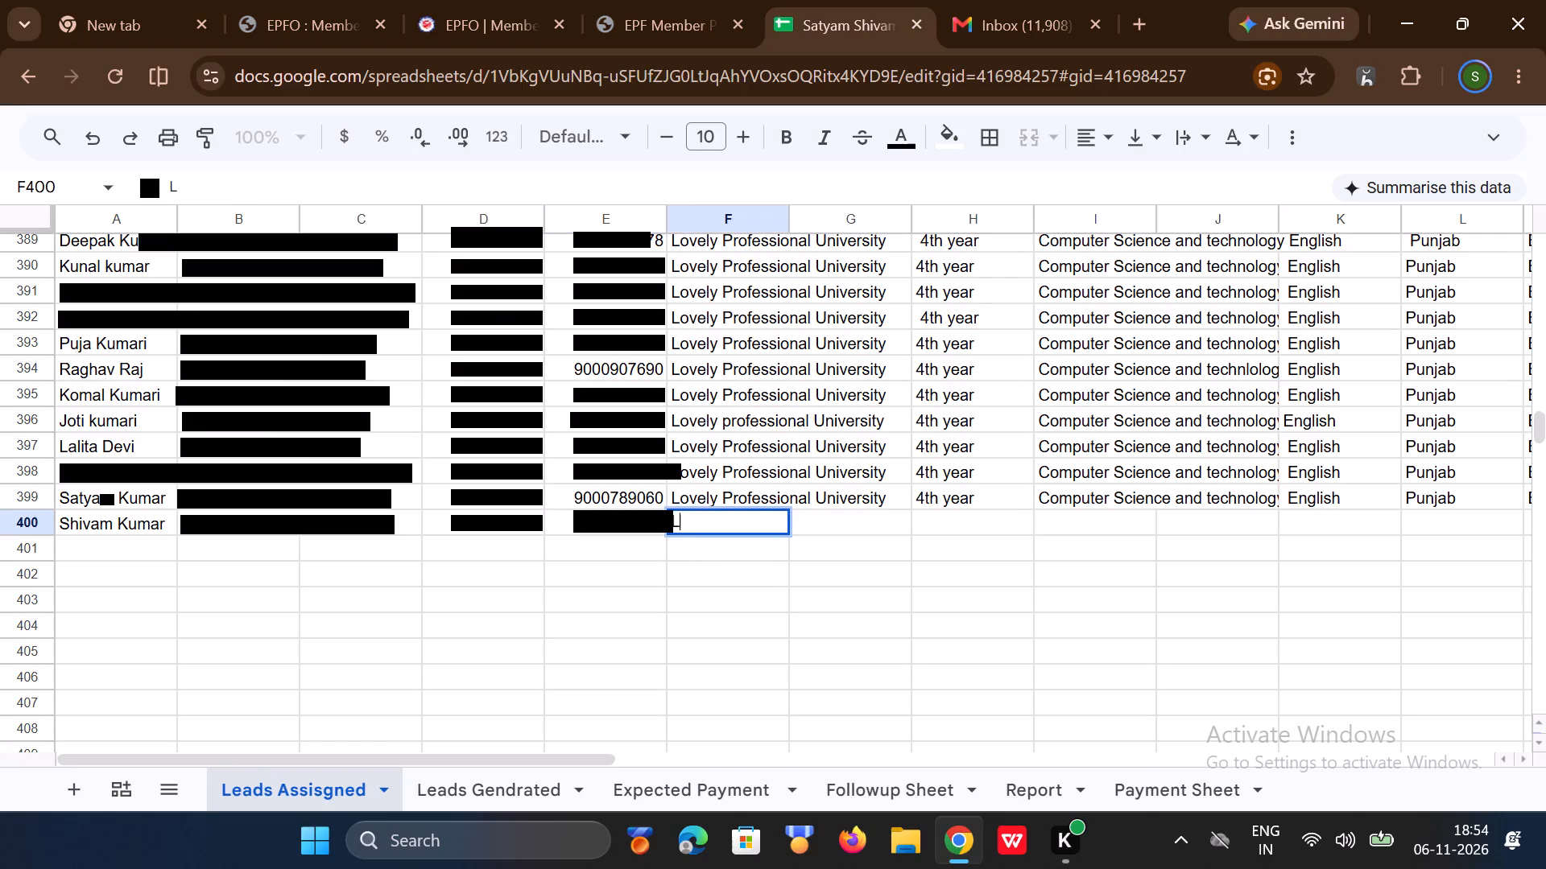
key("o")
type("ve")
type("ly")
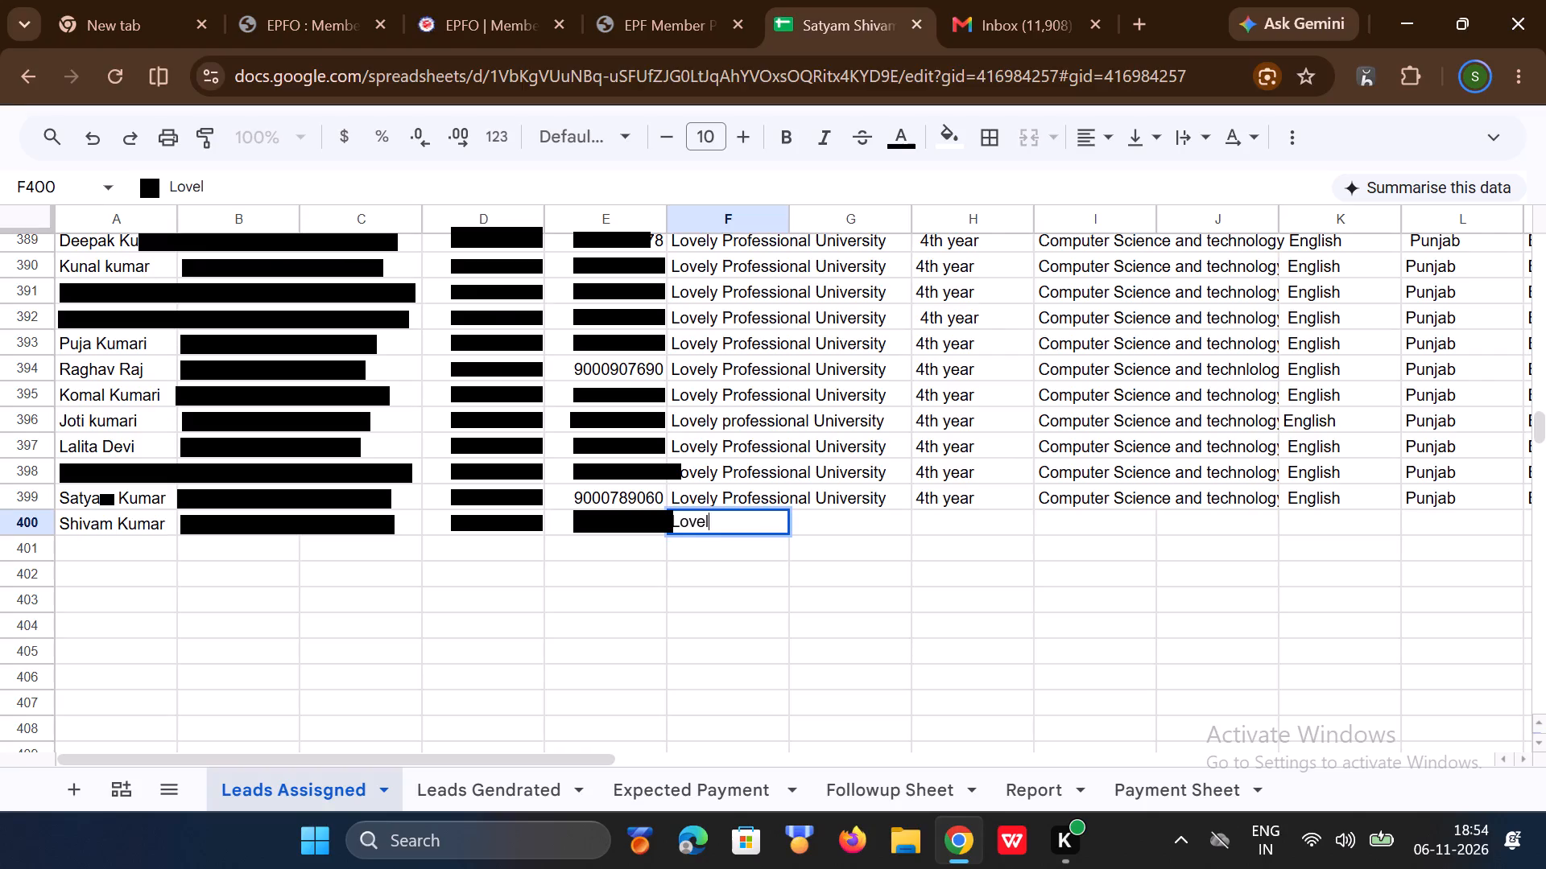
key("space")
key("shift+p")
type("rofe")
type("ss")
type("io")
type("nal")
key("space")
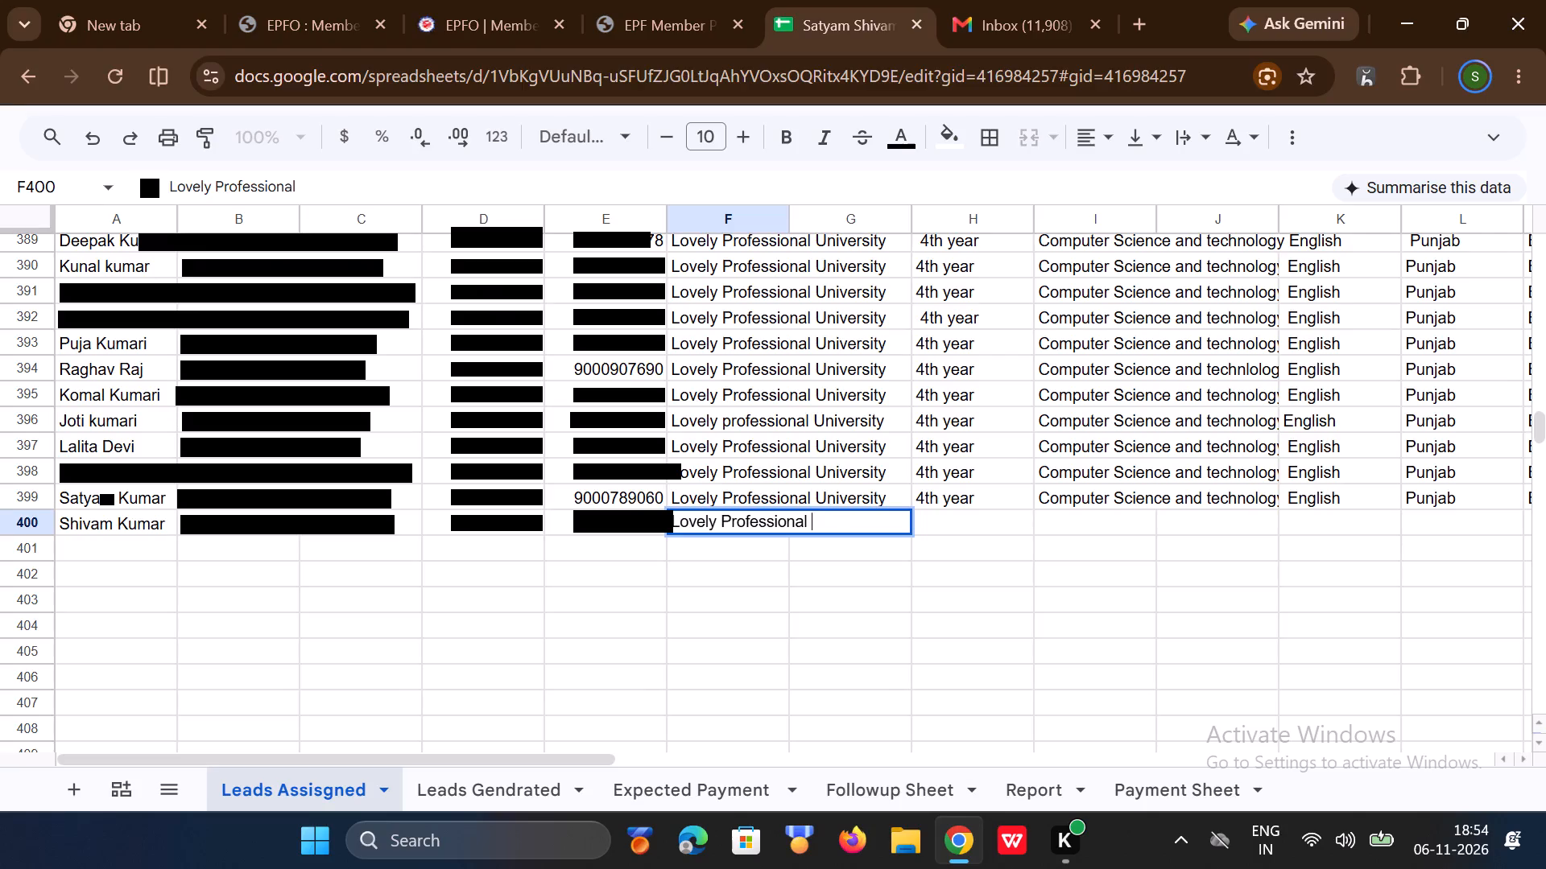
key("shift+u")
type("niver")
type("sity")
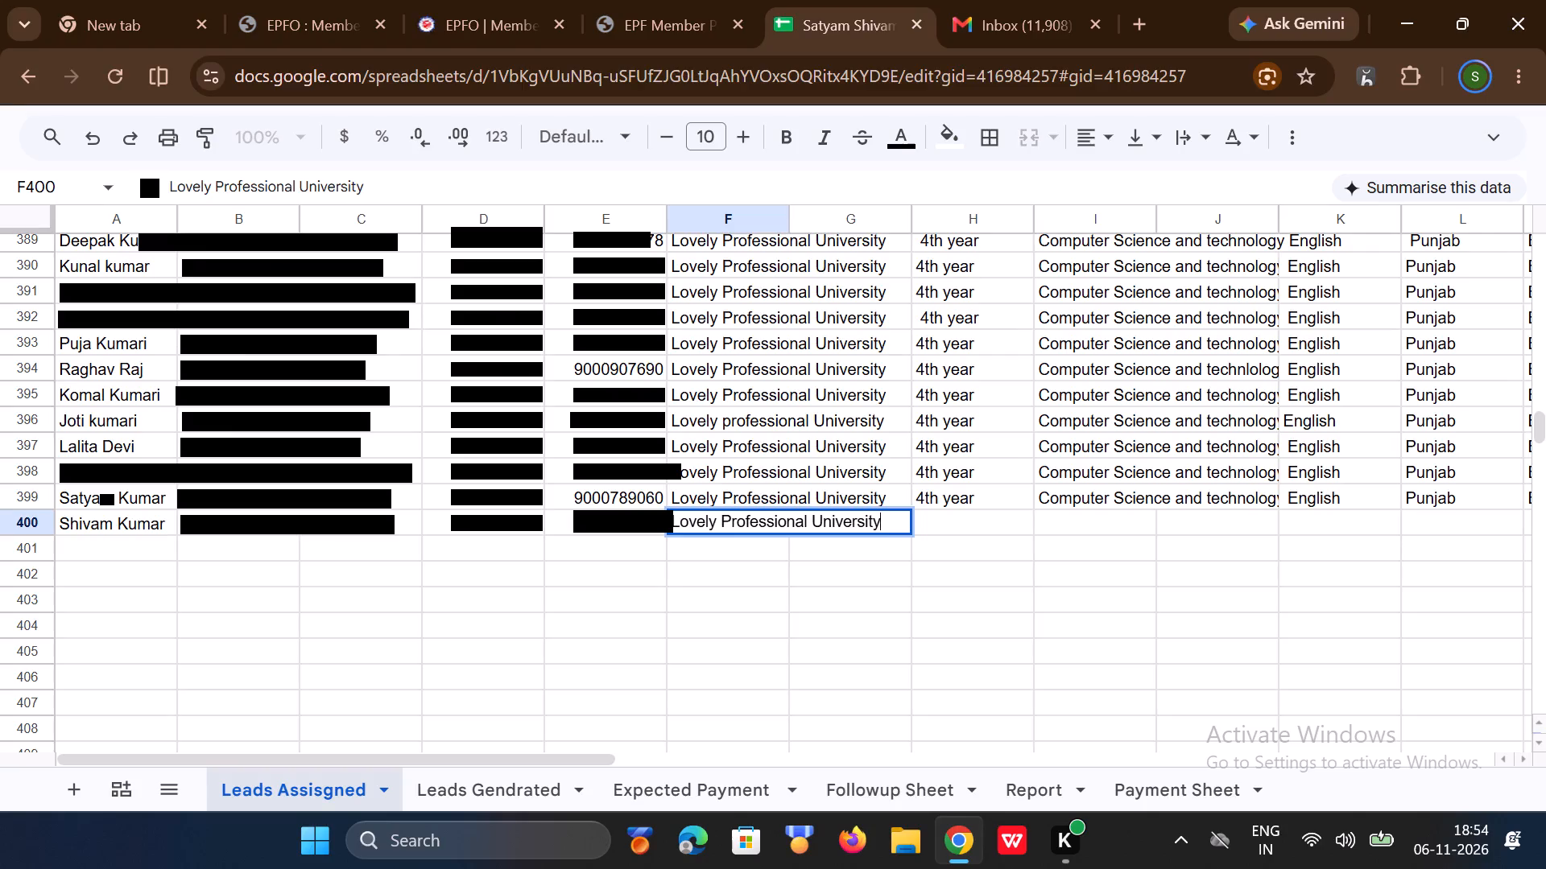
Enter the study year "4th year" for the new lead in cell H400.
left_click(943, 525)
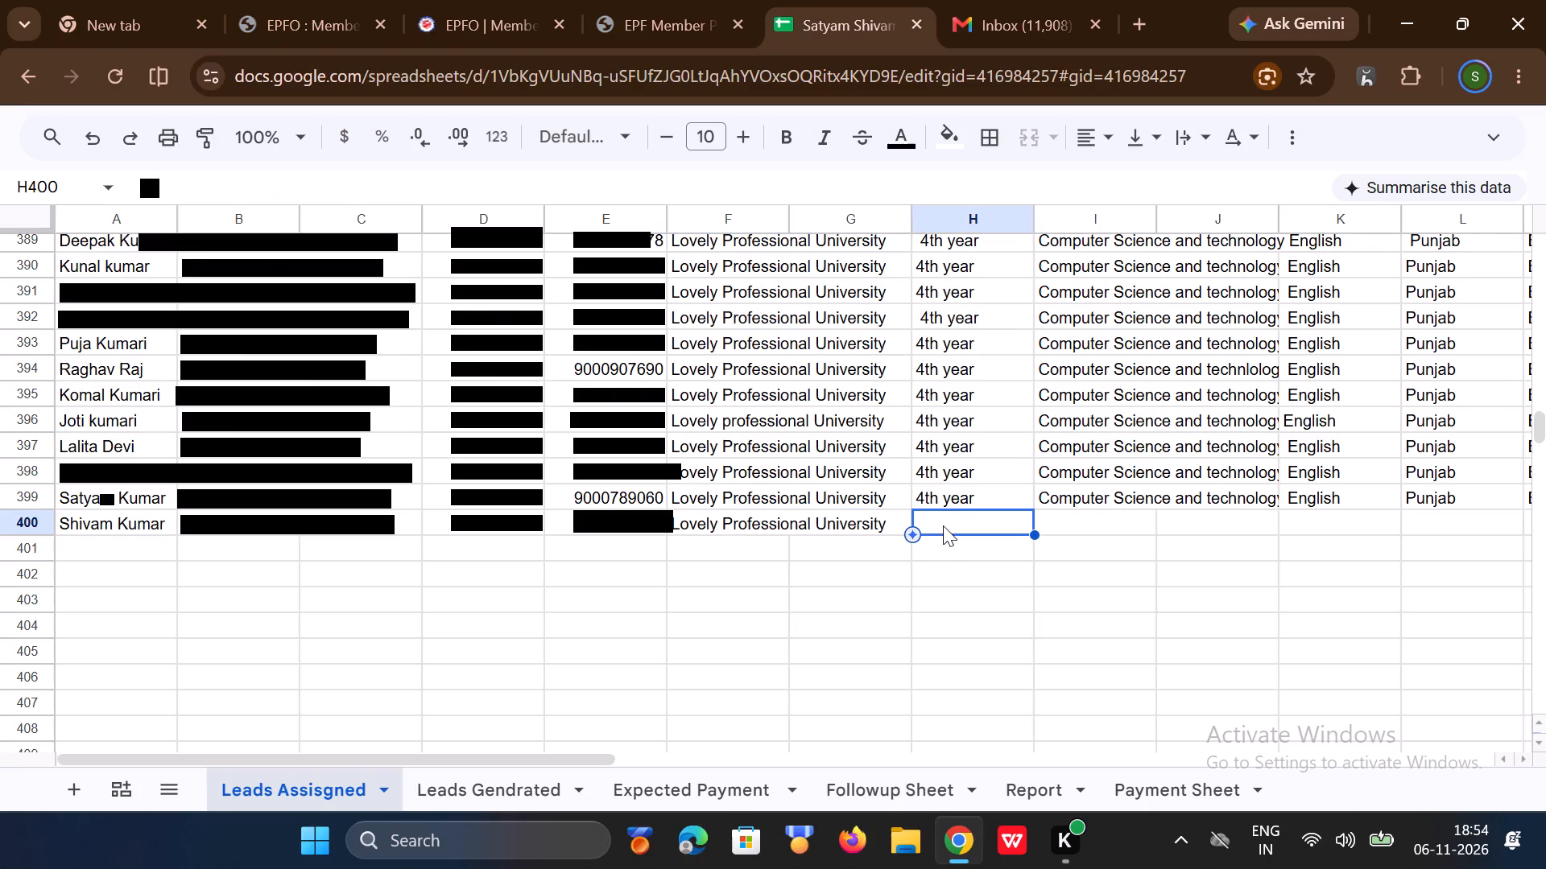
double_click(943, 525)
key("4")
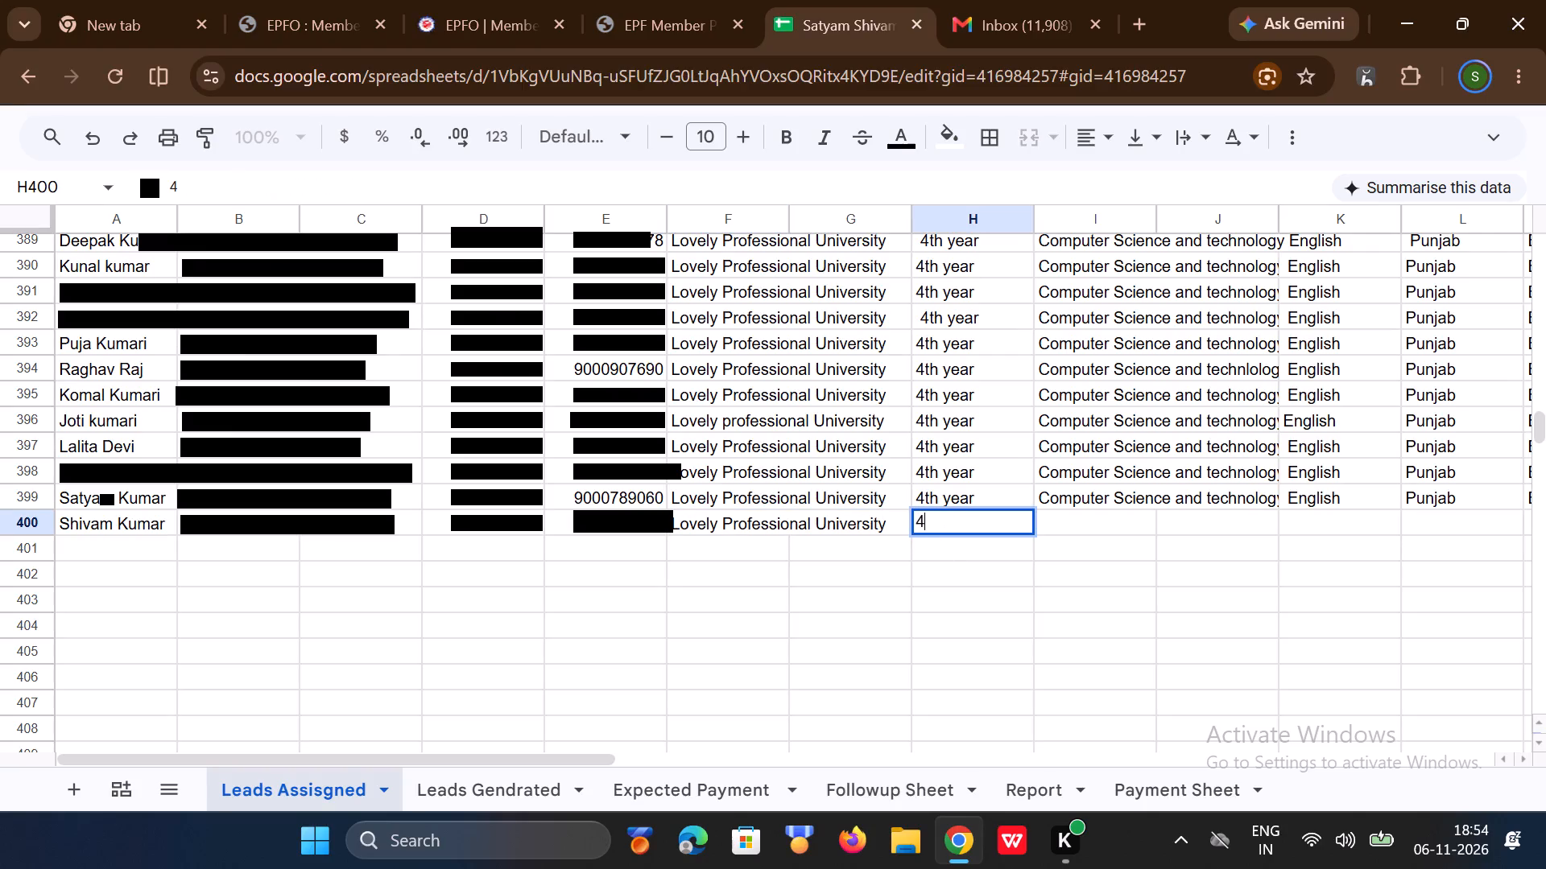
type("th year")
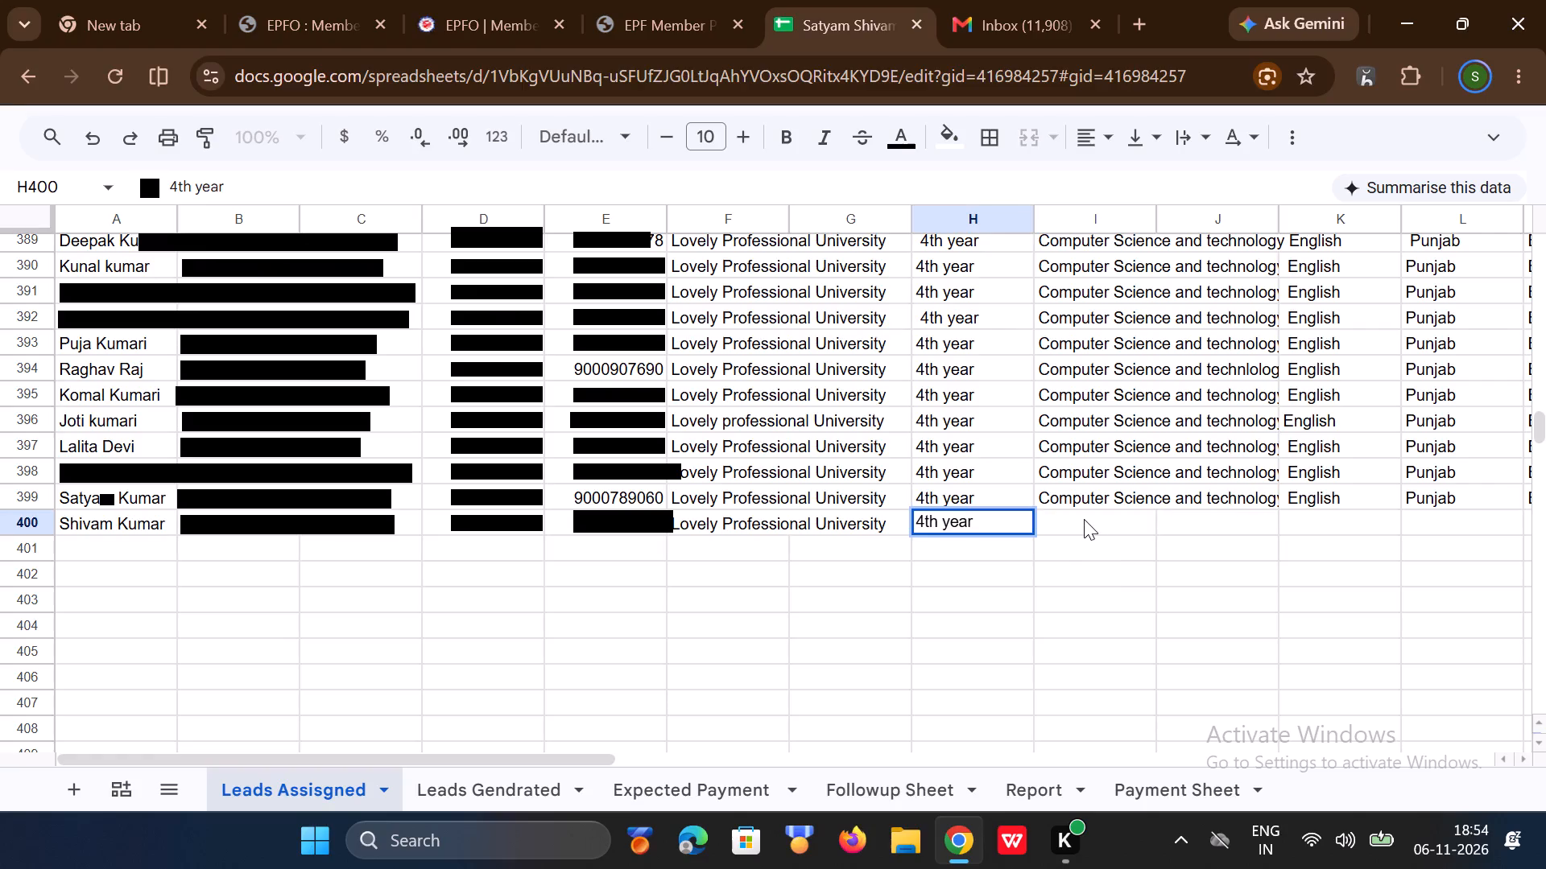
Enter the course "Computer Science and technology" for the new lead in cell I400.
double_click(1084, 519)
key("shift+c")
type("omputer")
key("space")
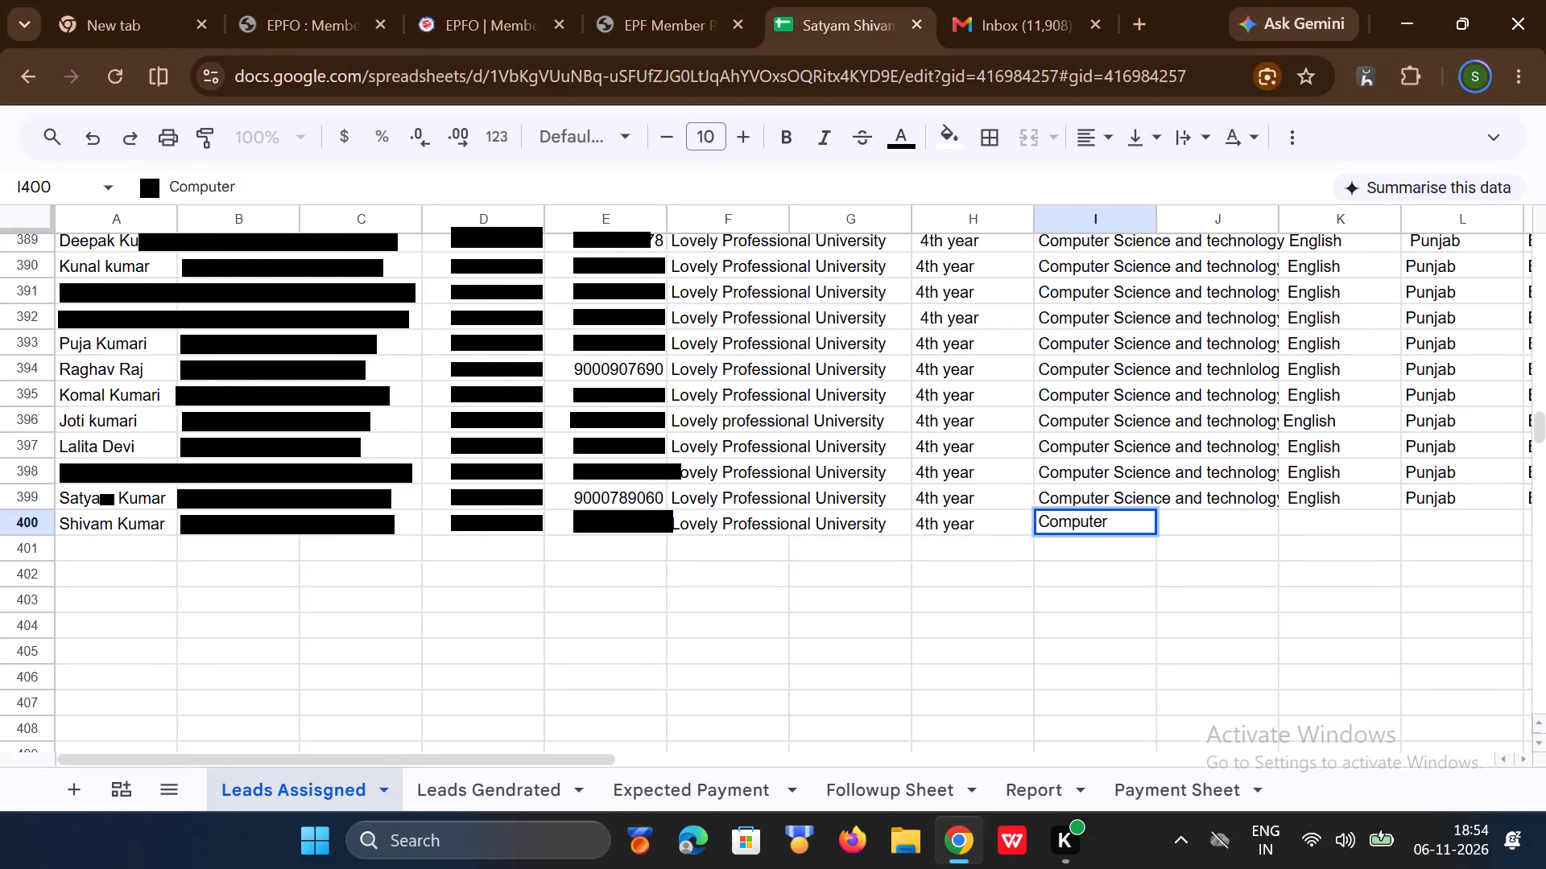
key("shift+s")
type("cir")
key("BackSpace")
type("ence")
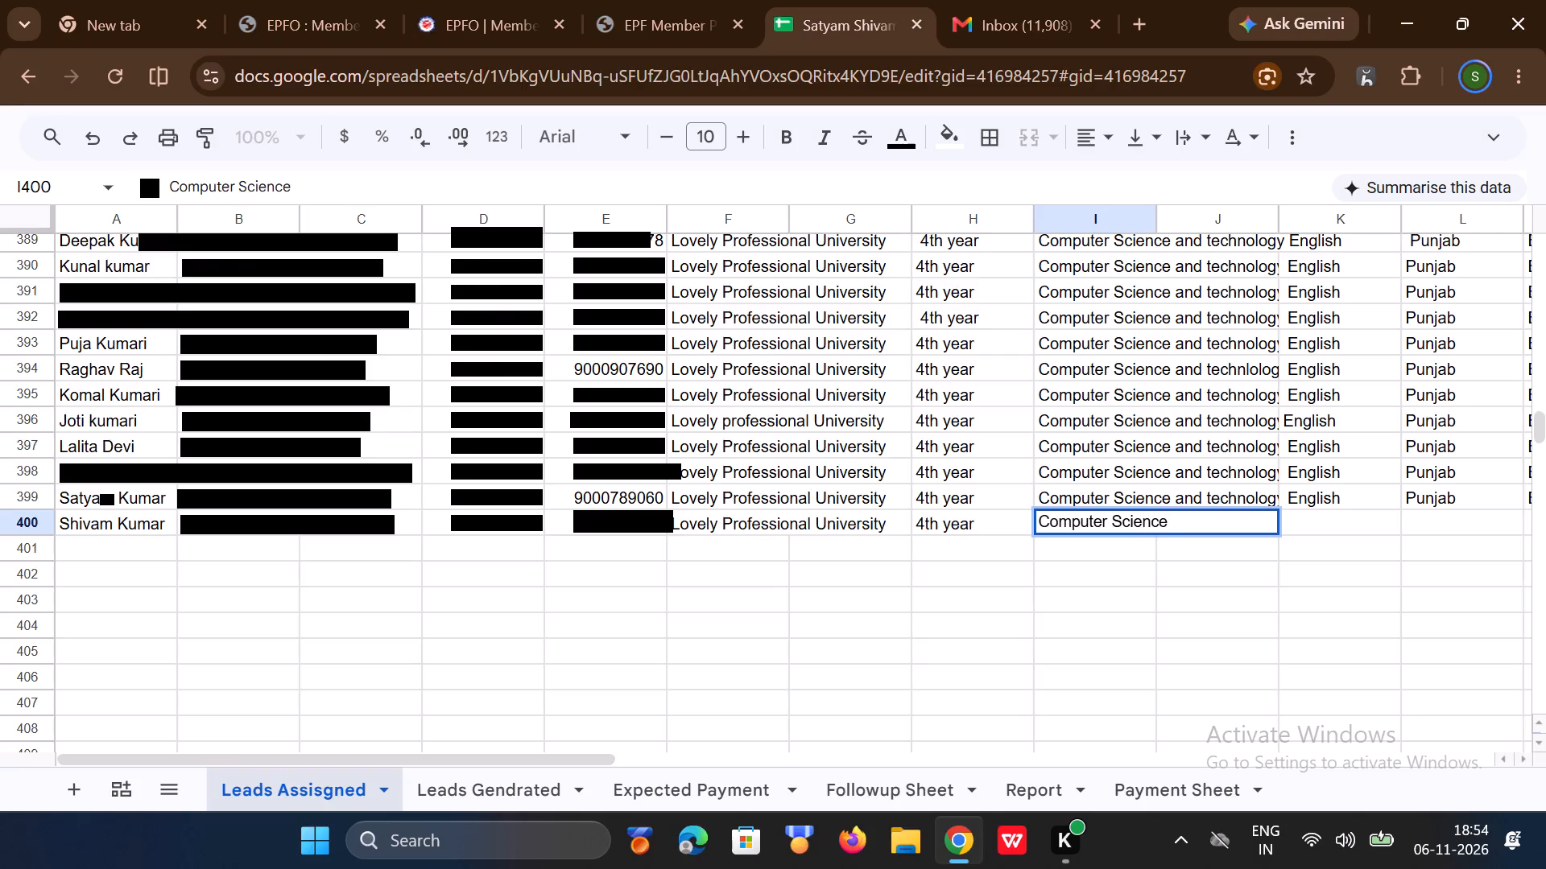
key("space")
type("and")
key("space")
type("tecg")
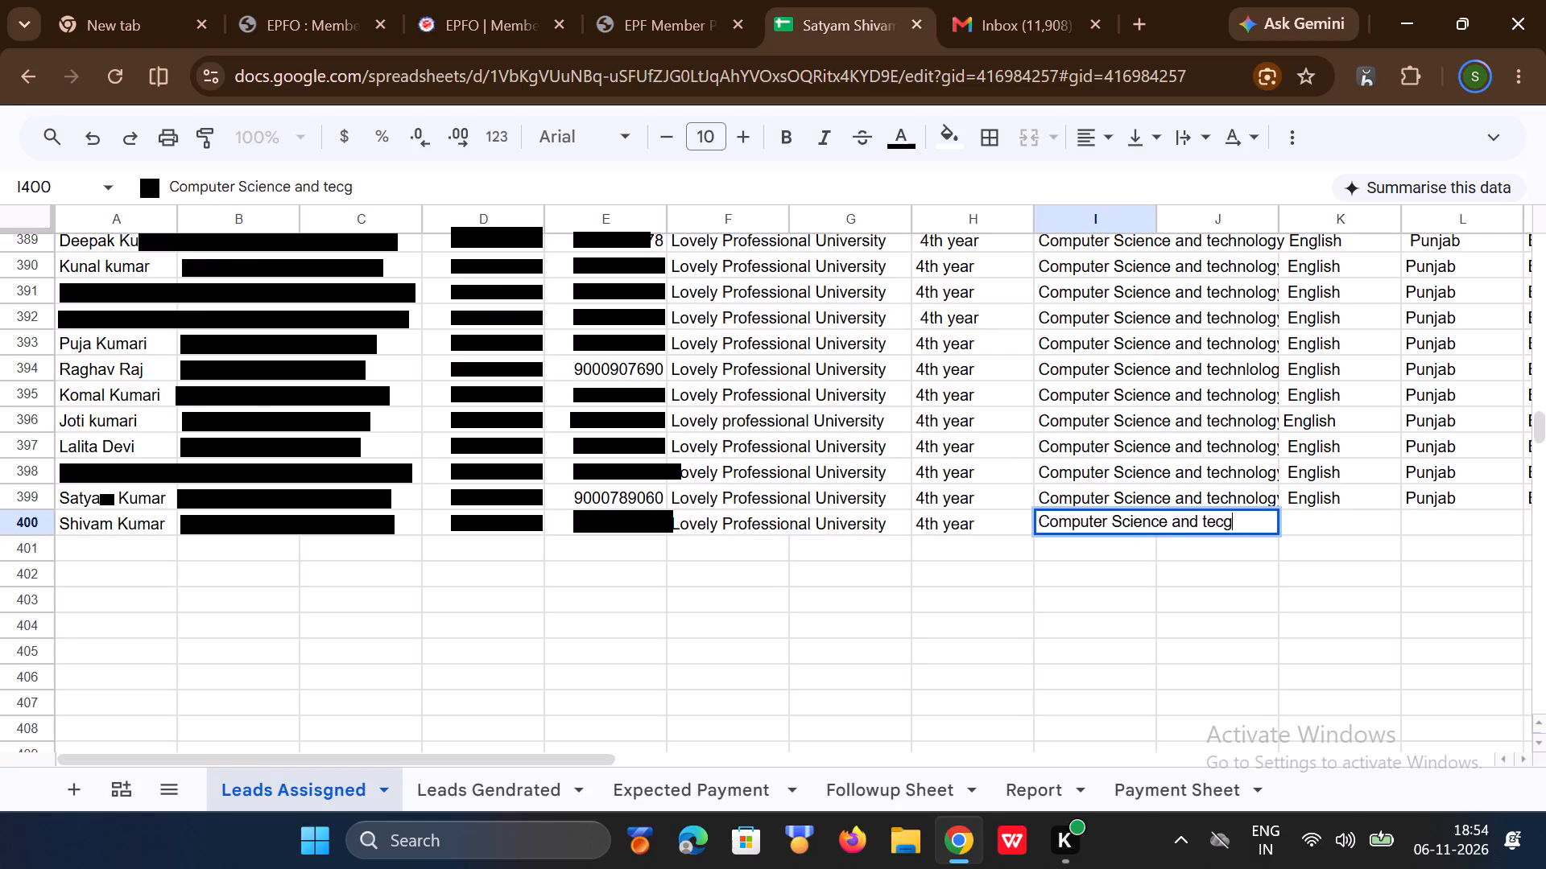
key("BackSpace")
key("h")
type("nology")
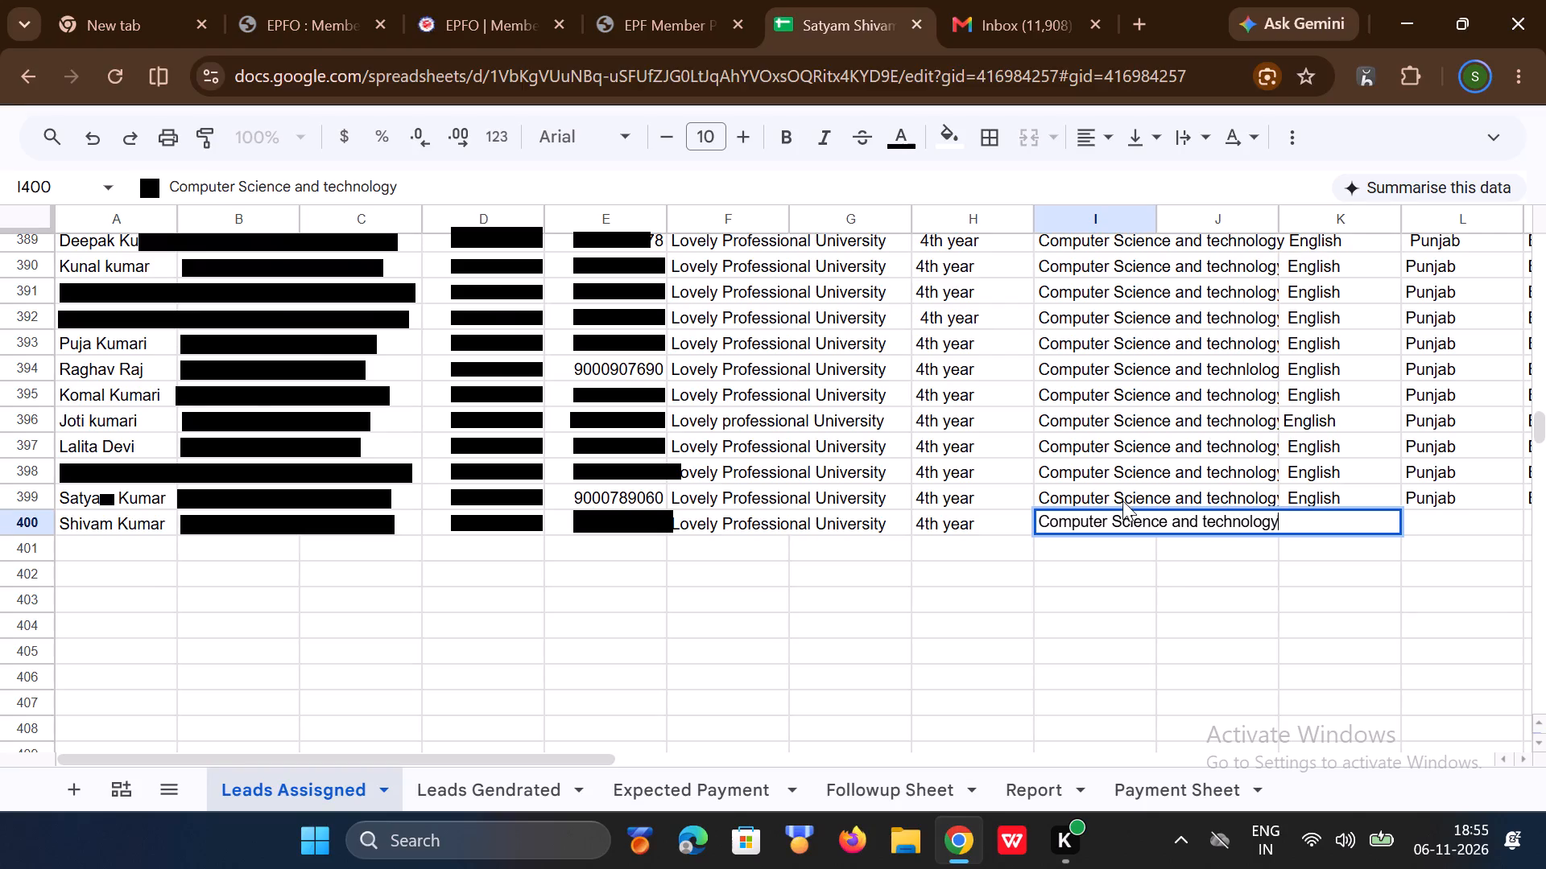
left_click(1159, 592)
Fill in the first language and state pair for the new lead, English in cell K400 and Punjab in cell L400.
double_click(1315, 538)
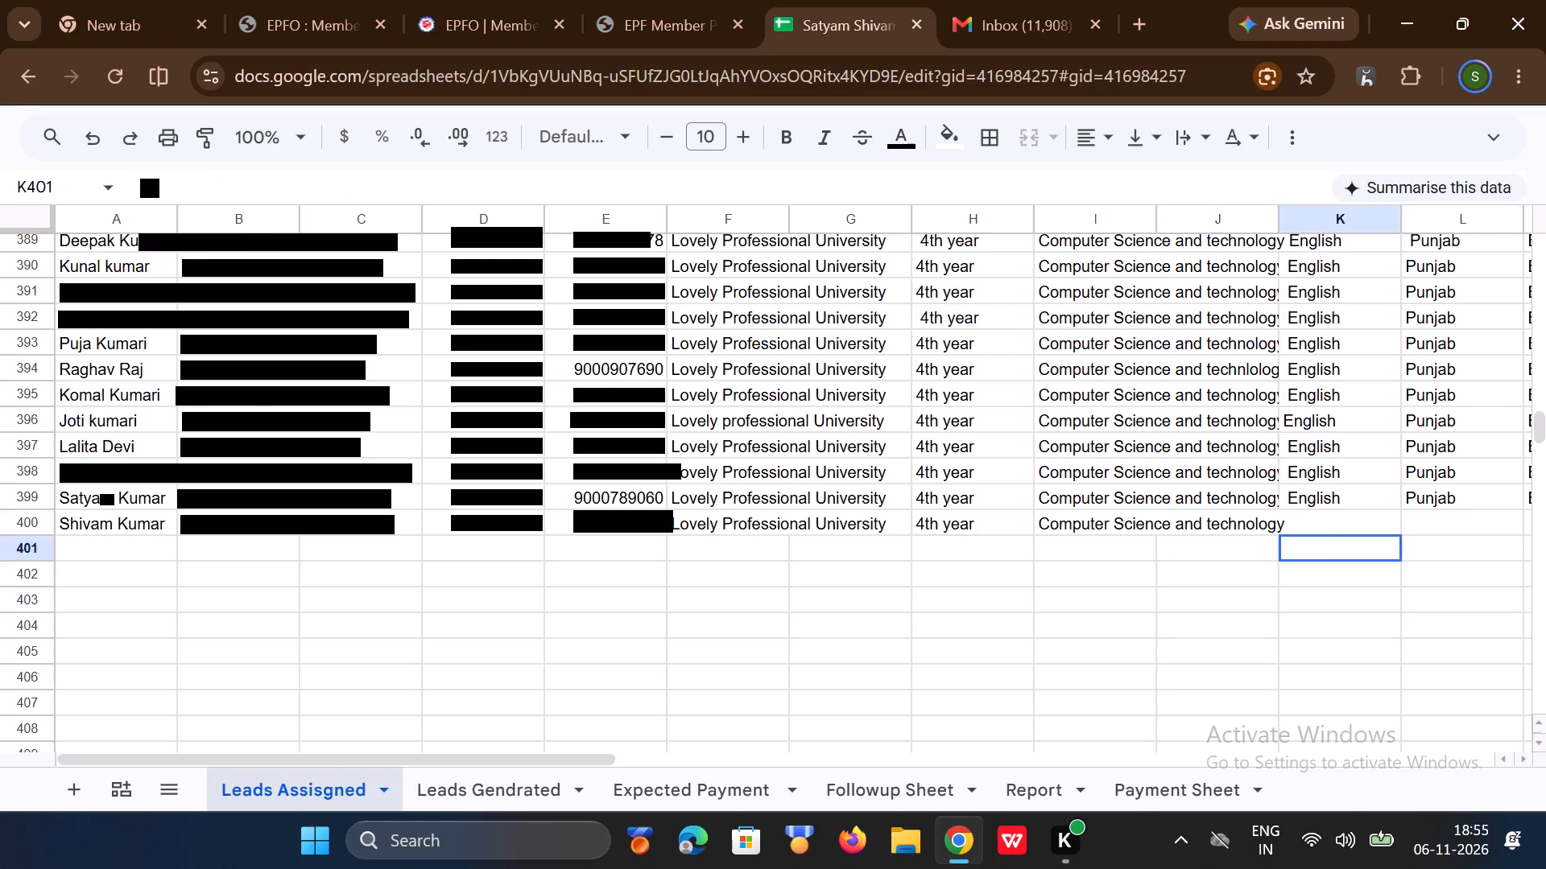
double_click(1321, 533)
double_click(1325, 515)
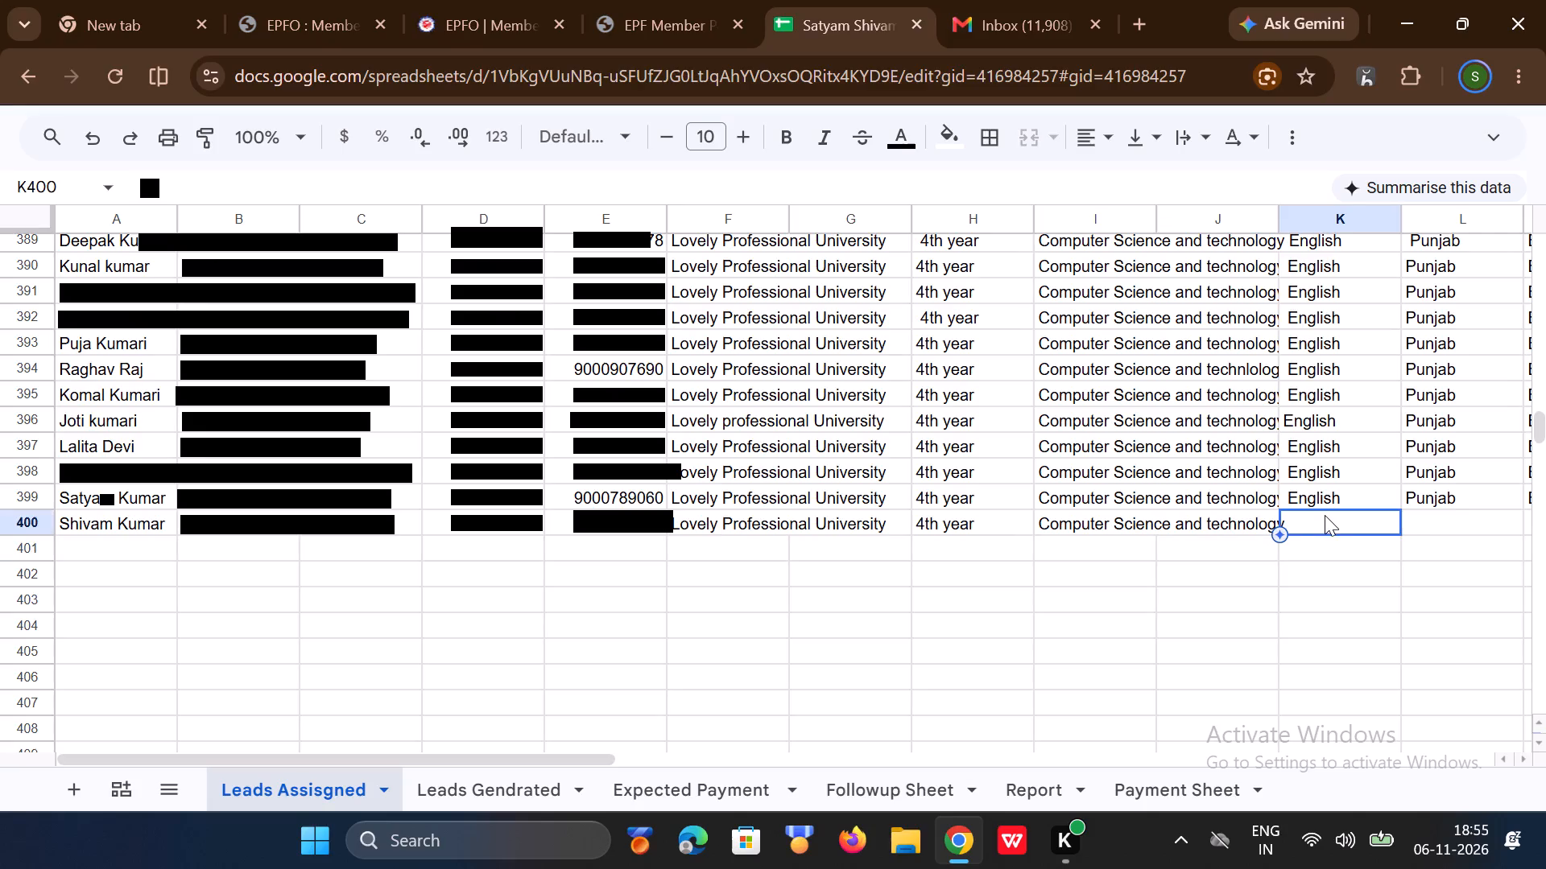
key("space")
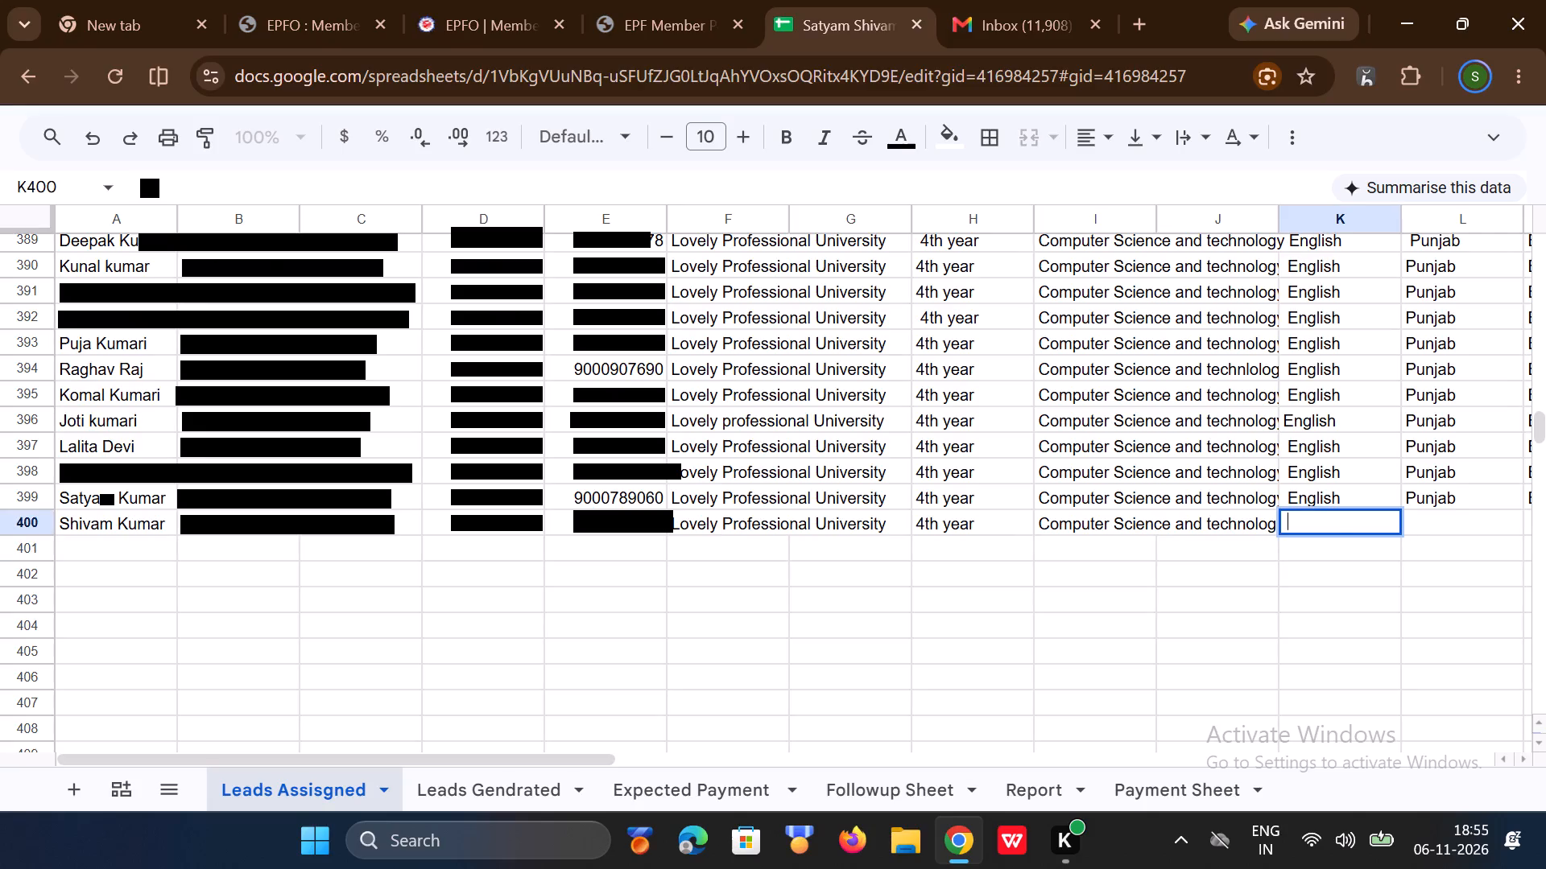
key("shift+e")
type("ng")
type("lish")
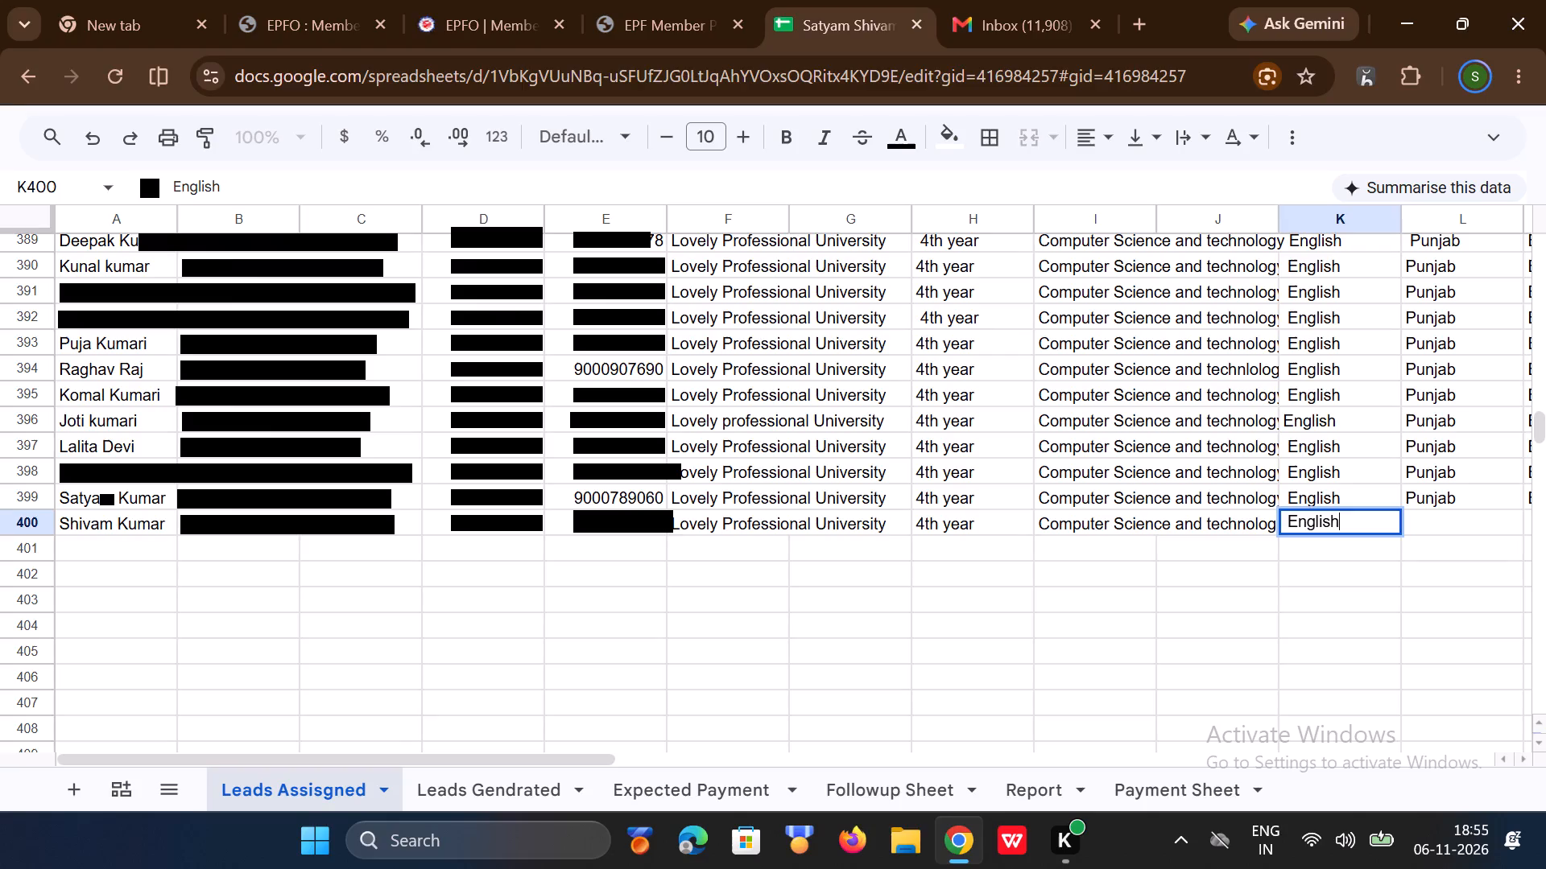
double_click(1441, 521)
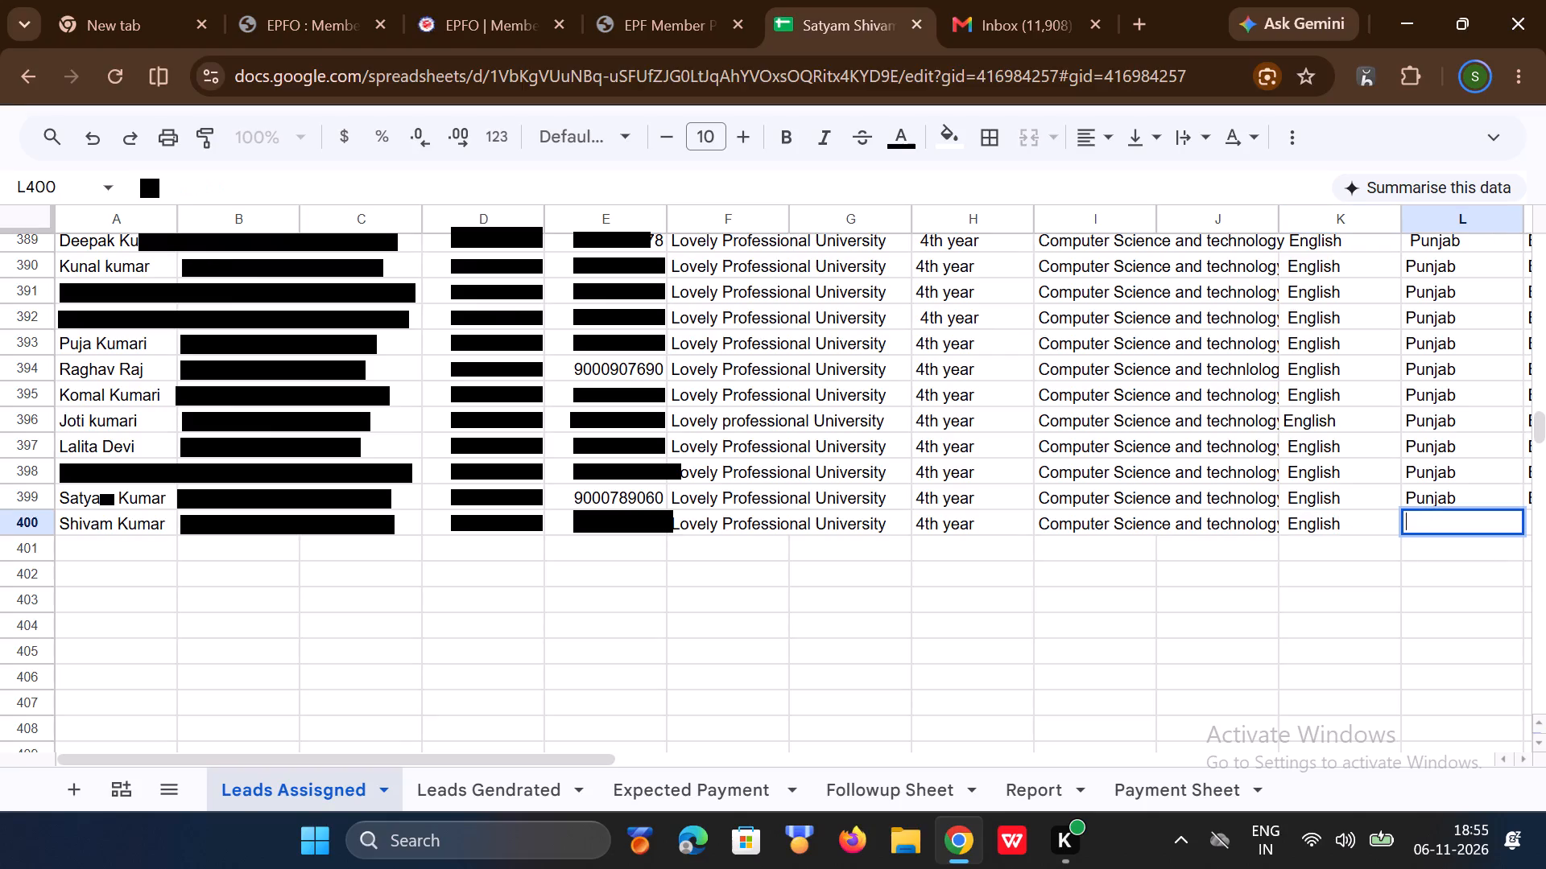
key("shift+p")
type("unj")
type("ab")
left_click(1389, 550)
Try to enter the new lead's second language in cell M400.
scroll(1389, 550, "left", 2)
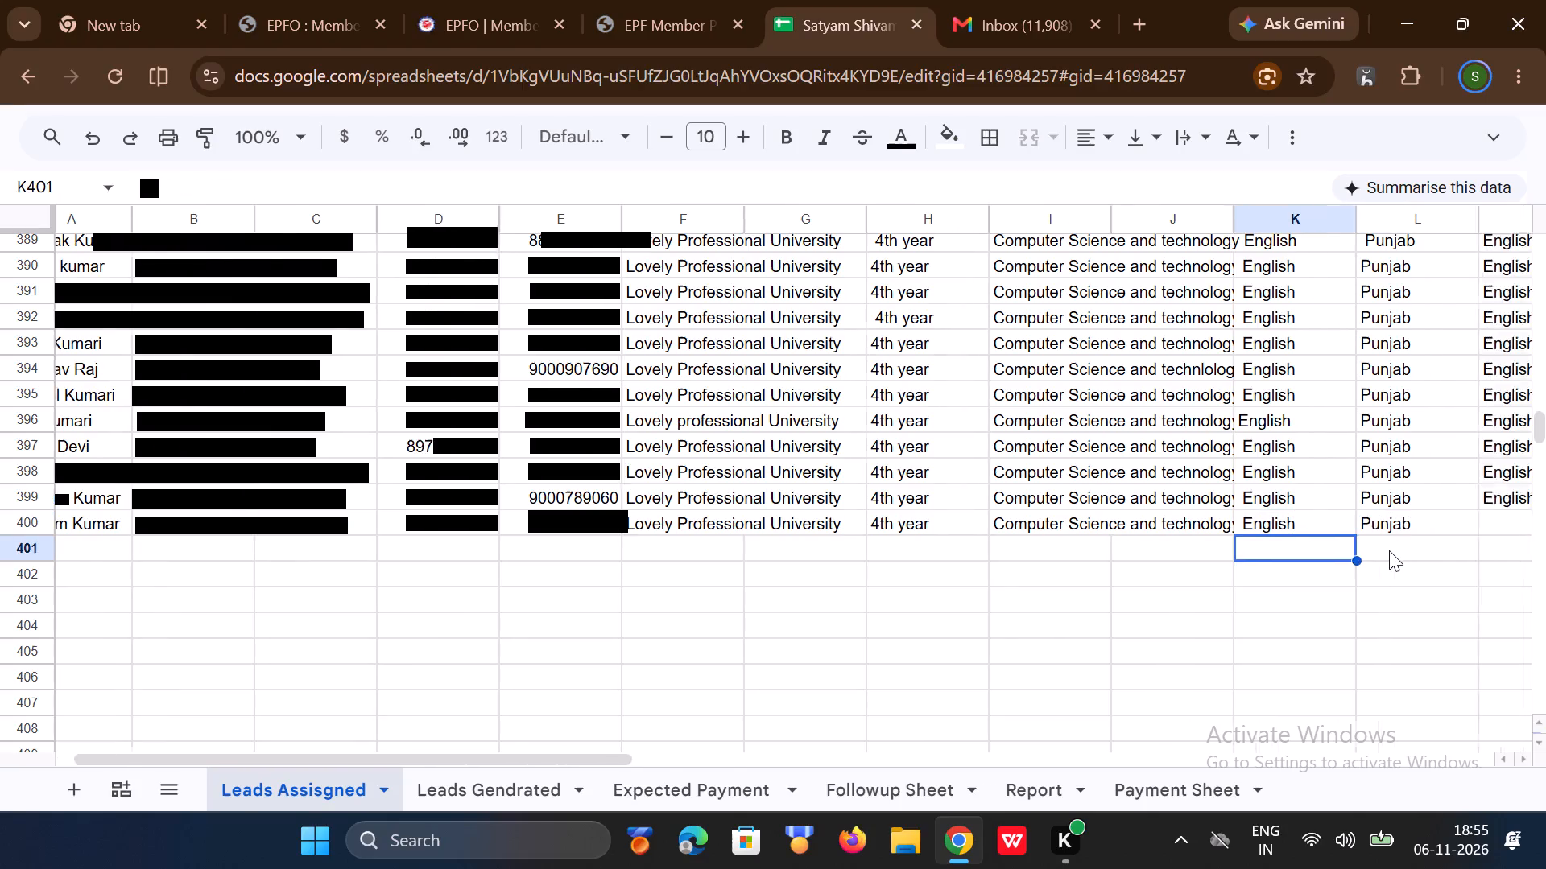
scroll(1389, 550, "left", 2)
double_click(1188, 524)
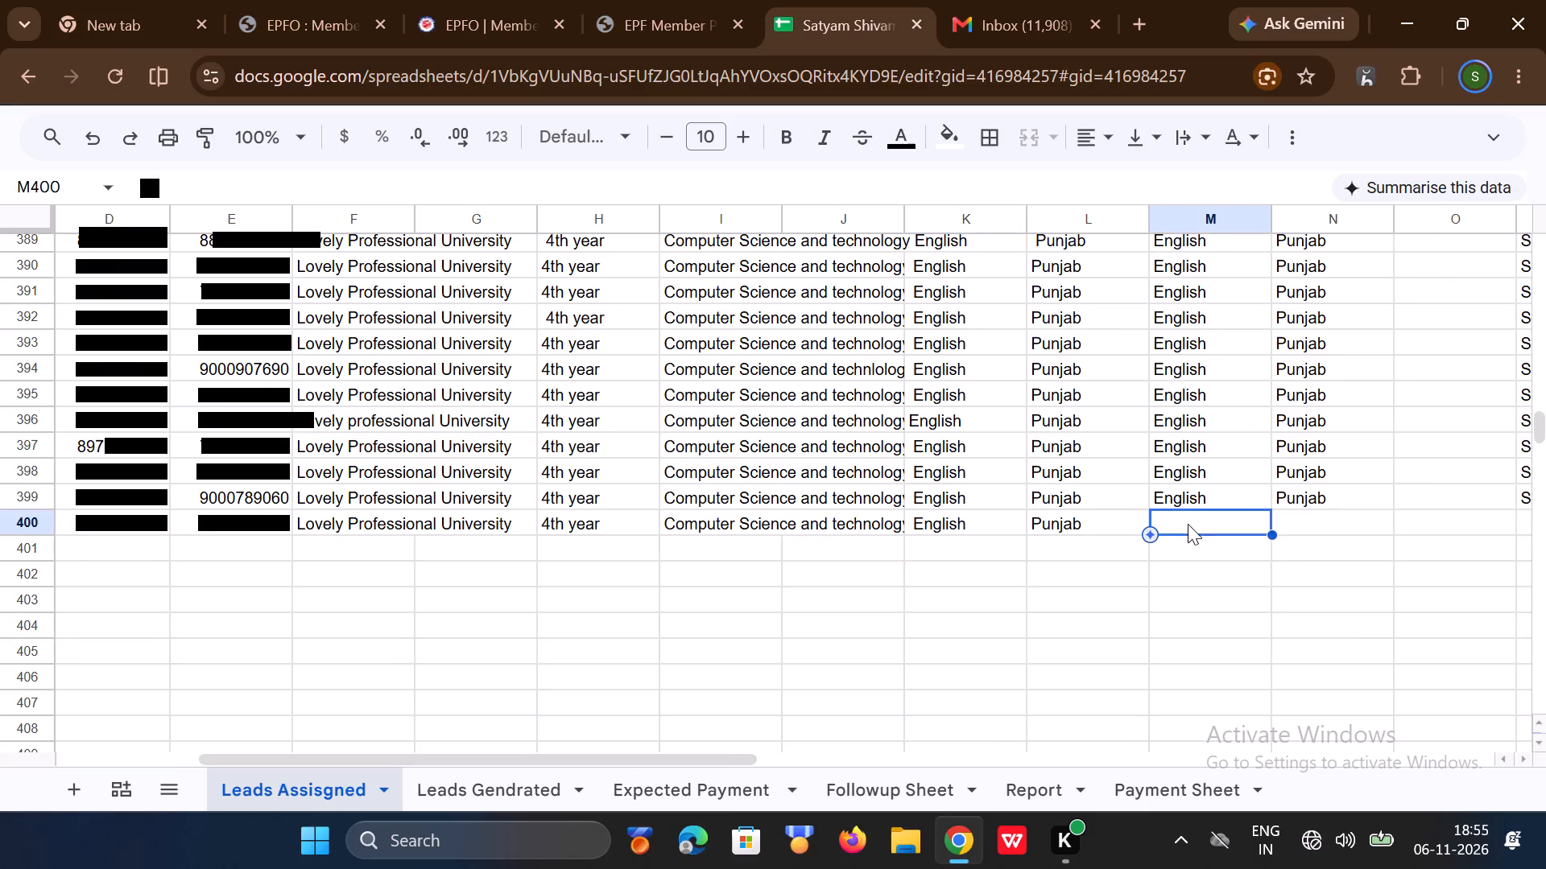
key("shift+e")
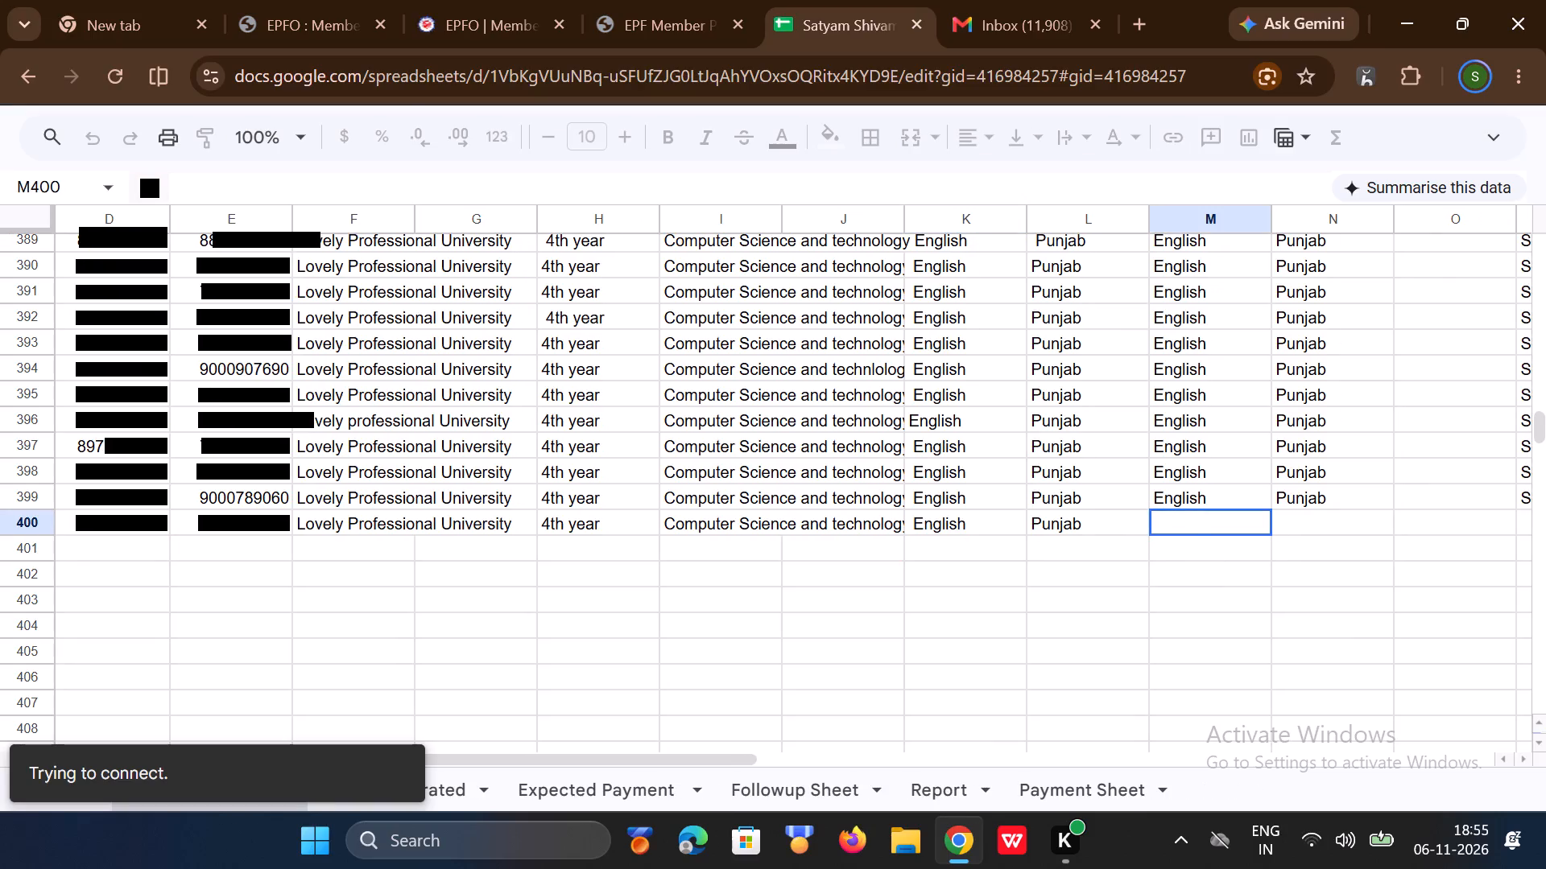
Check the computer's Wi-Fi connection in the system quick settings and return to the sheet.
left_click(1318, 840)
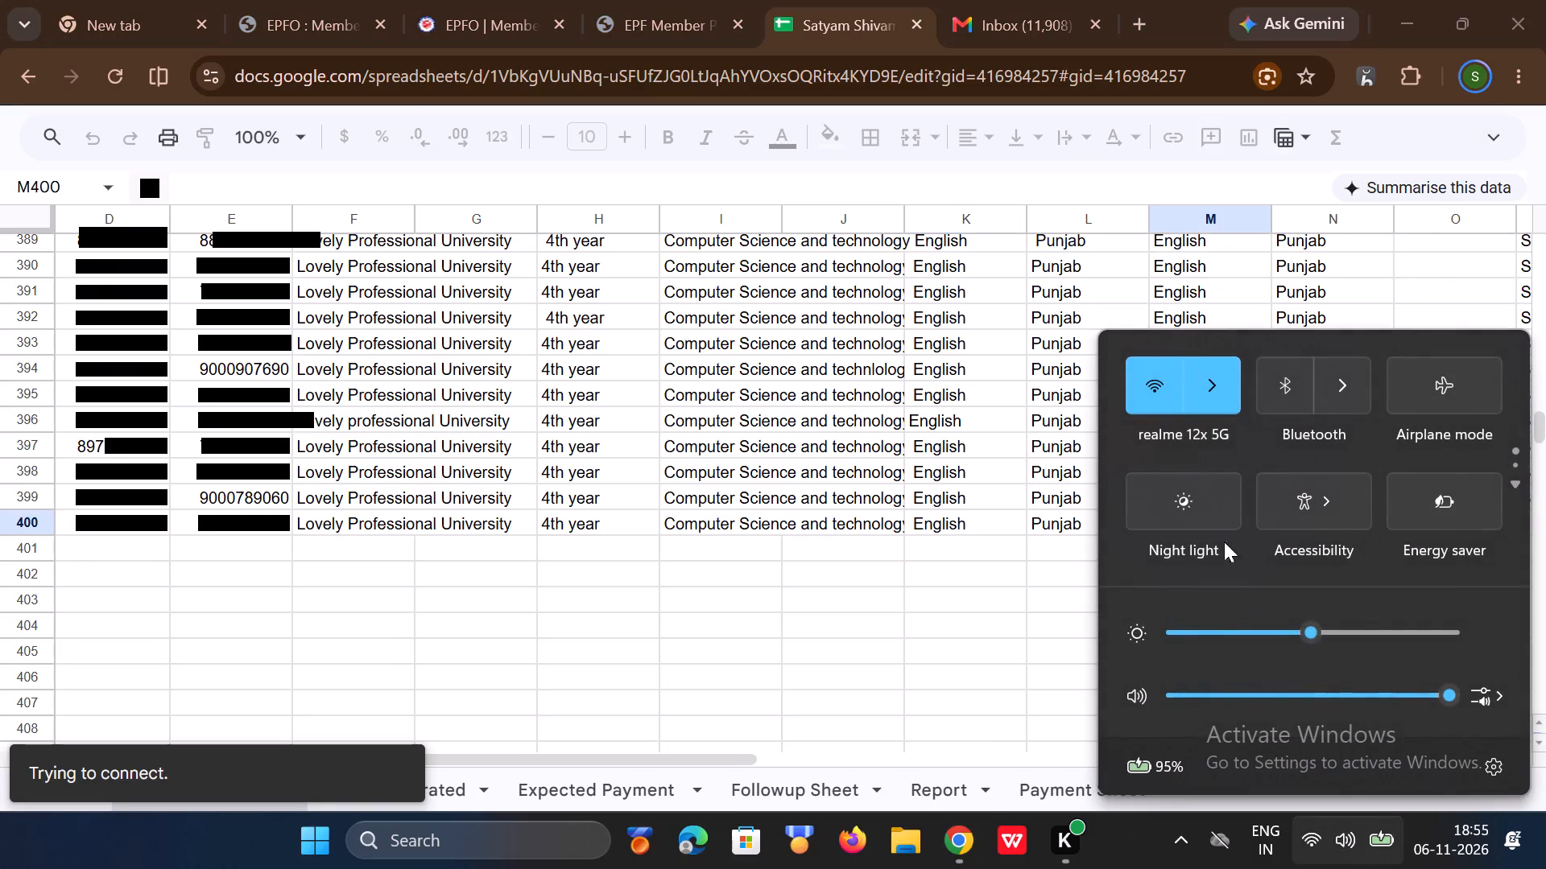
left_click(891, 700)
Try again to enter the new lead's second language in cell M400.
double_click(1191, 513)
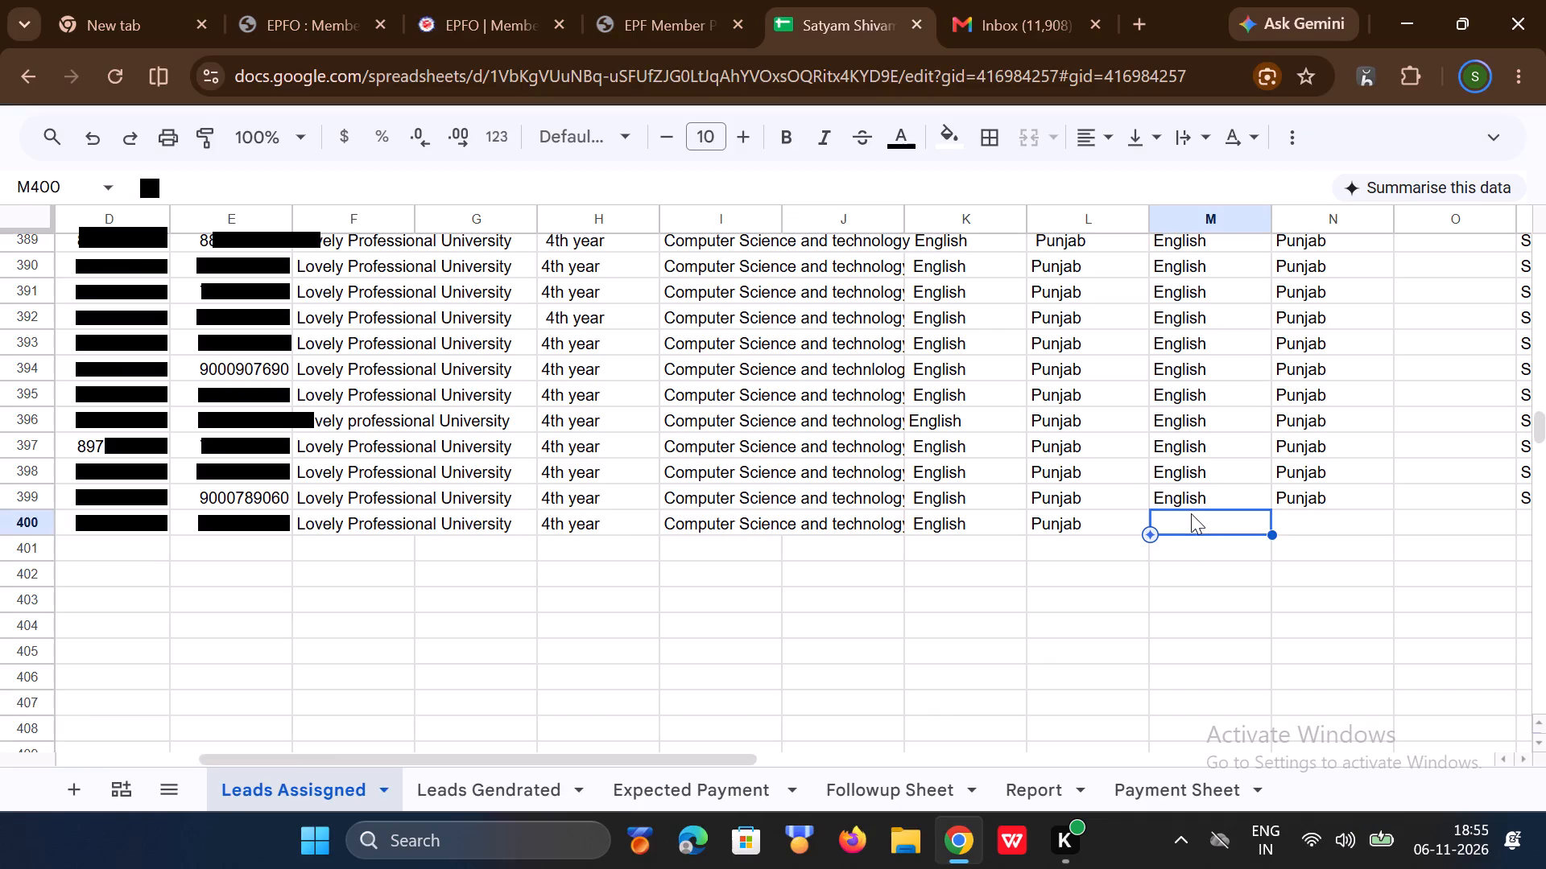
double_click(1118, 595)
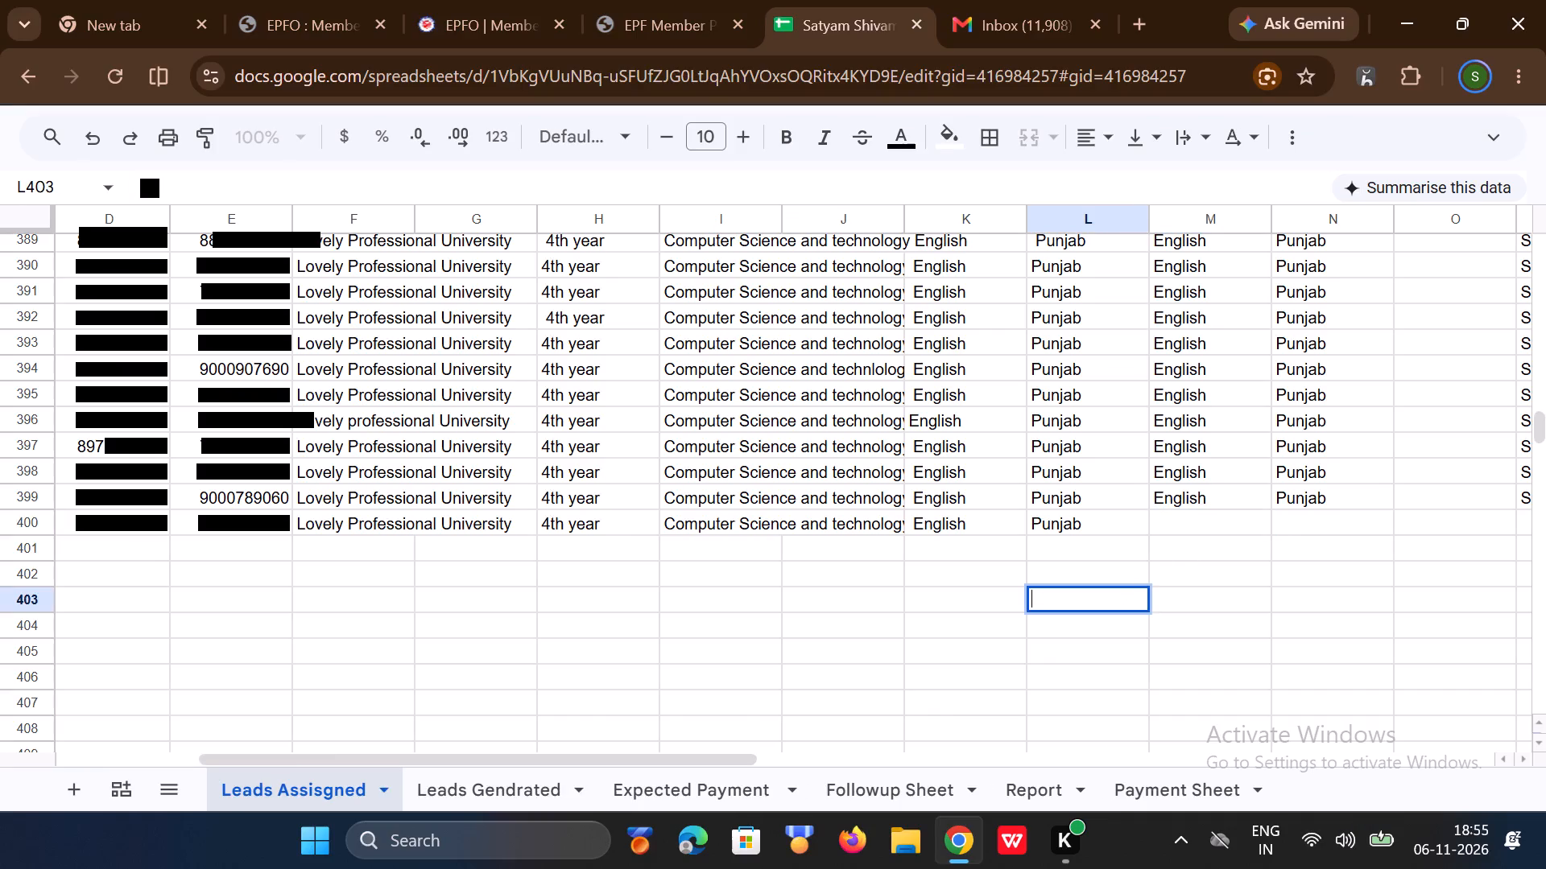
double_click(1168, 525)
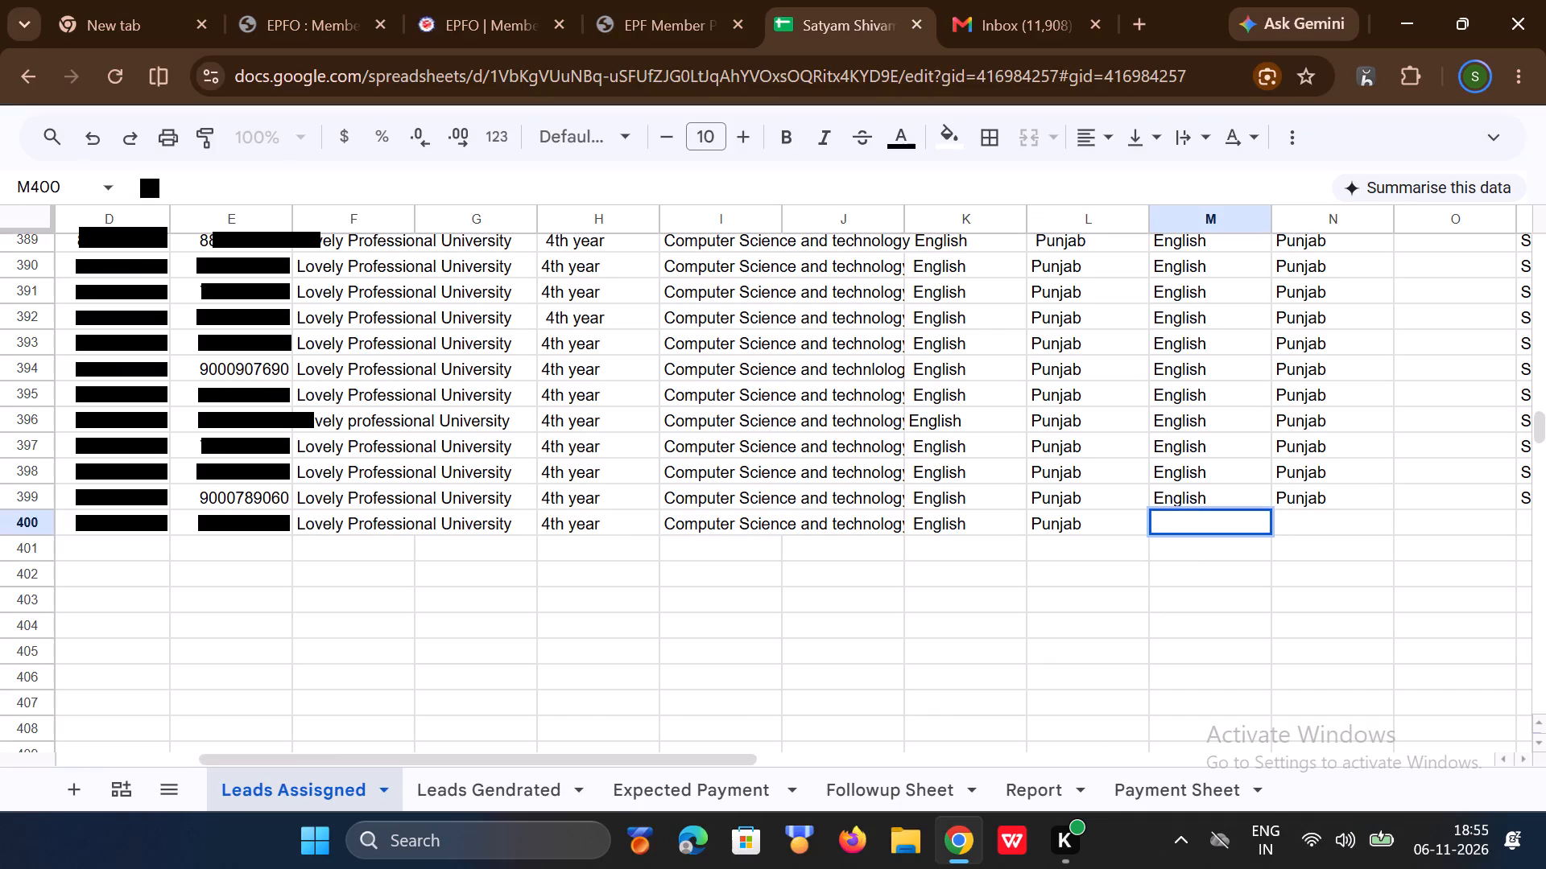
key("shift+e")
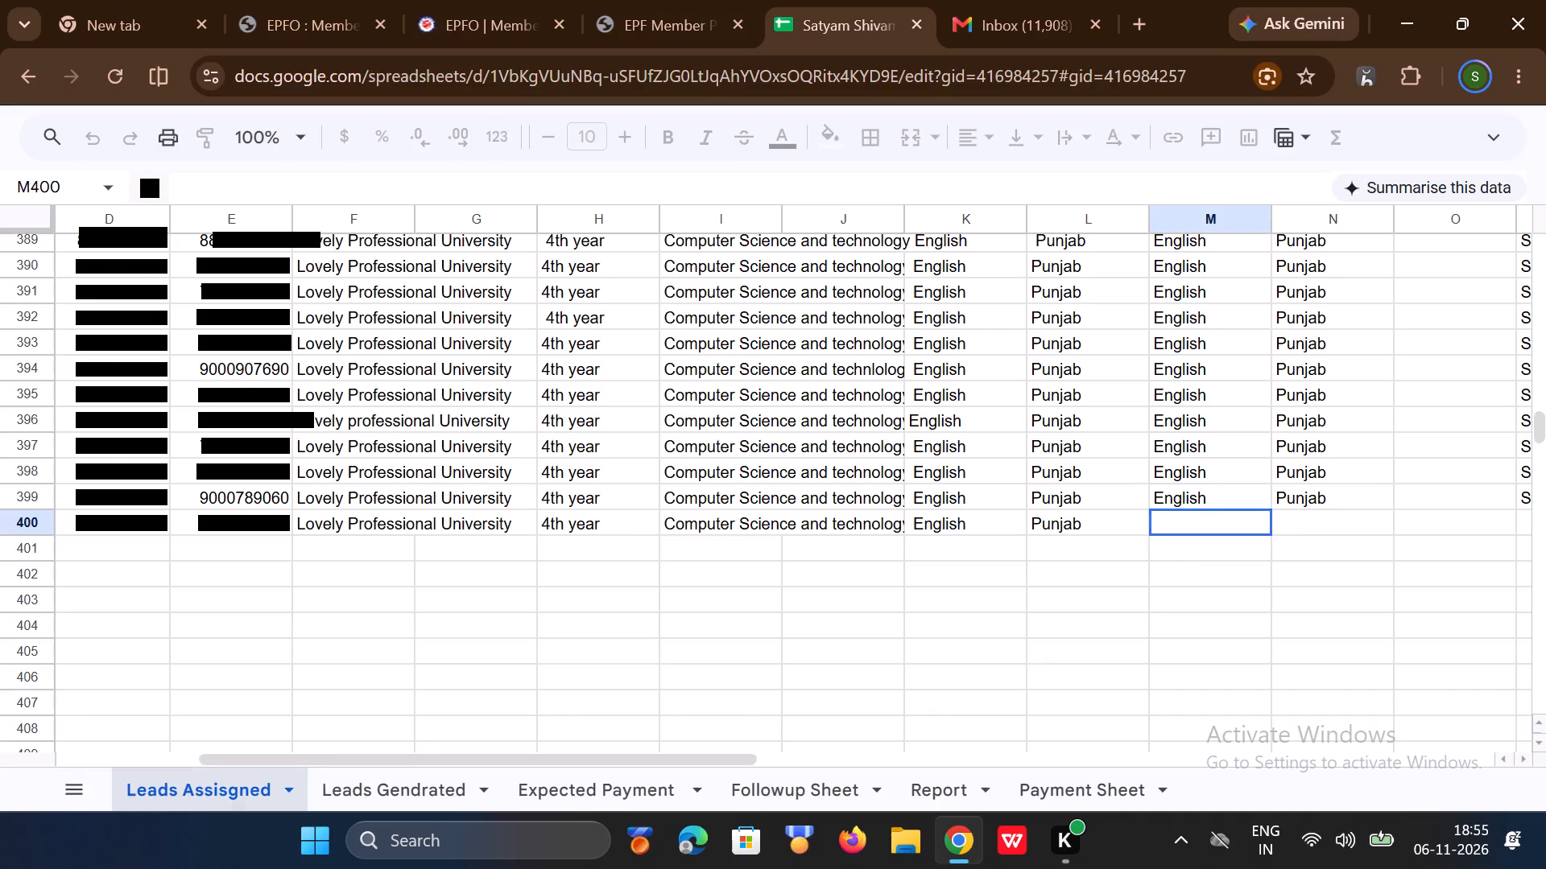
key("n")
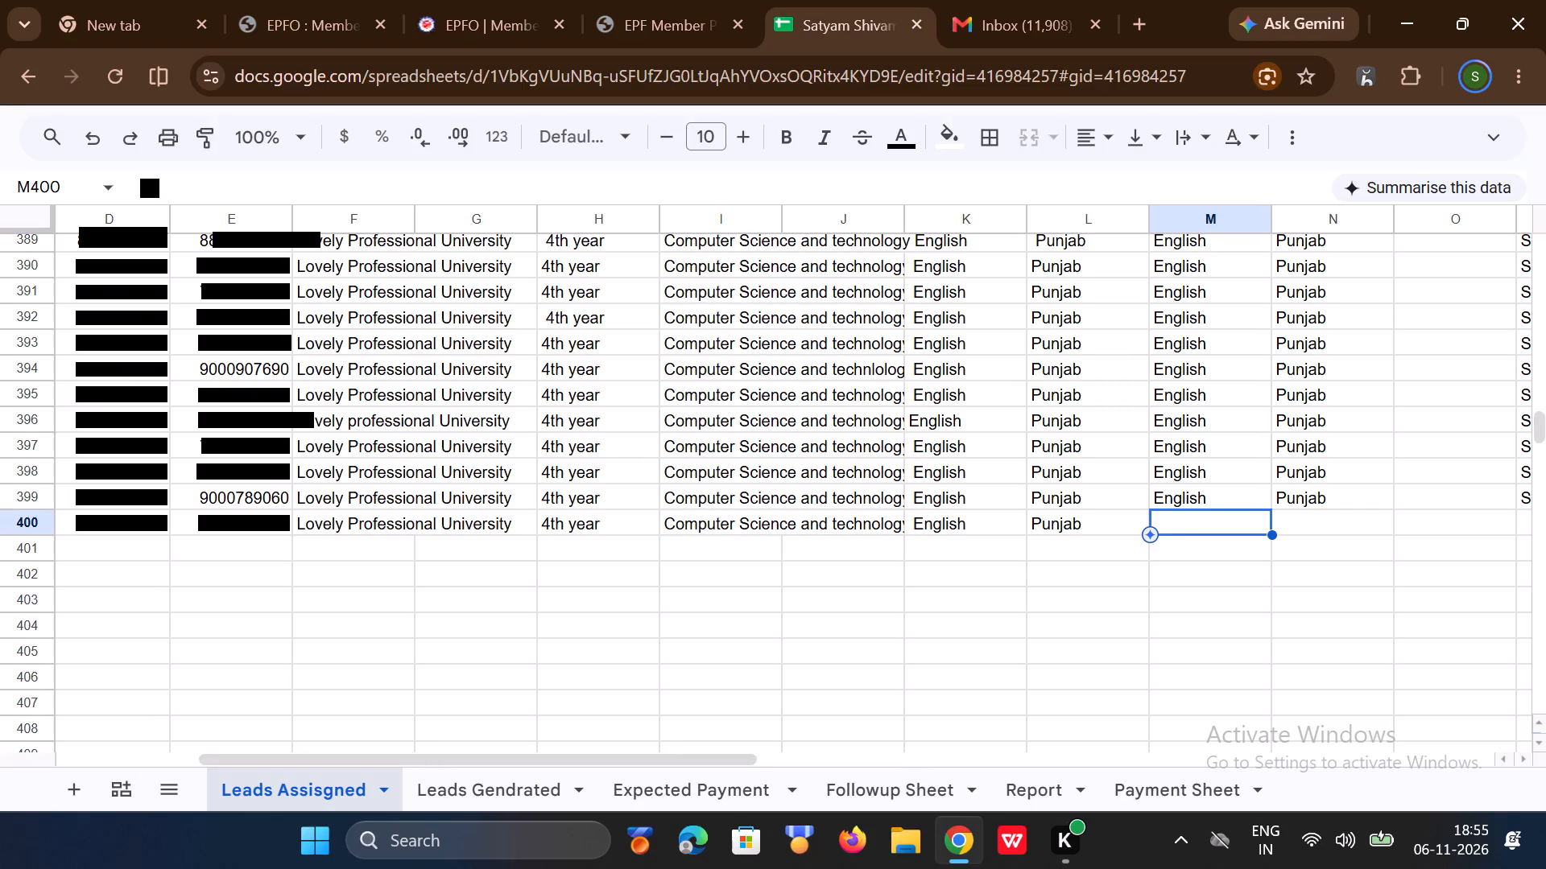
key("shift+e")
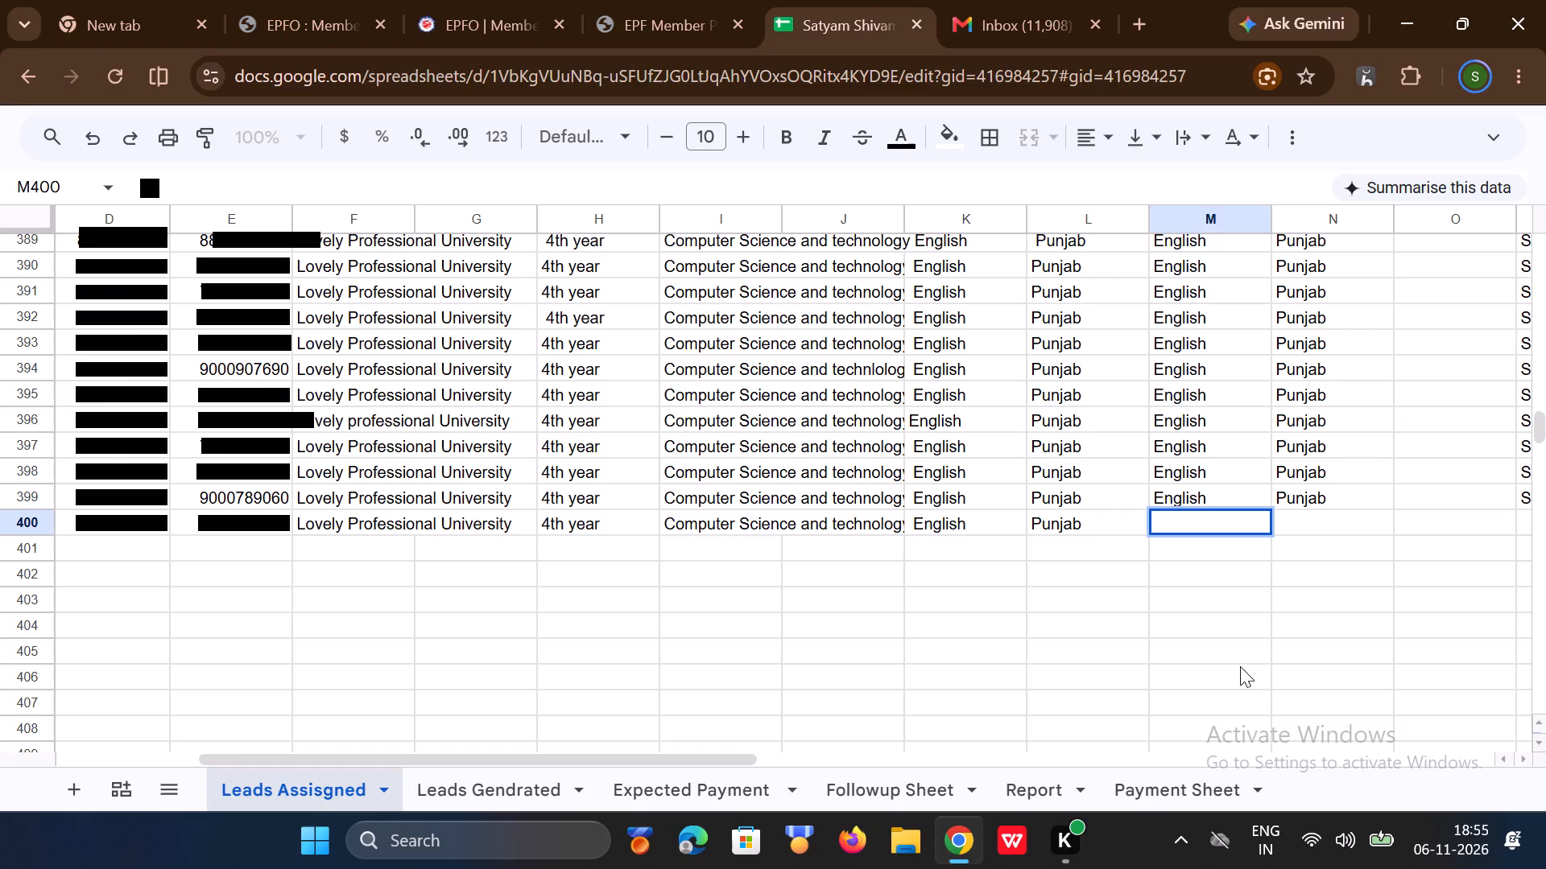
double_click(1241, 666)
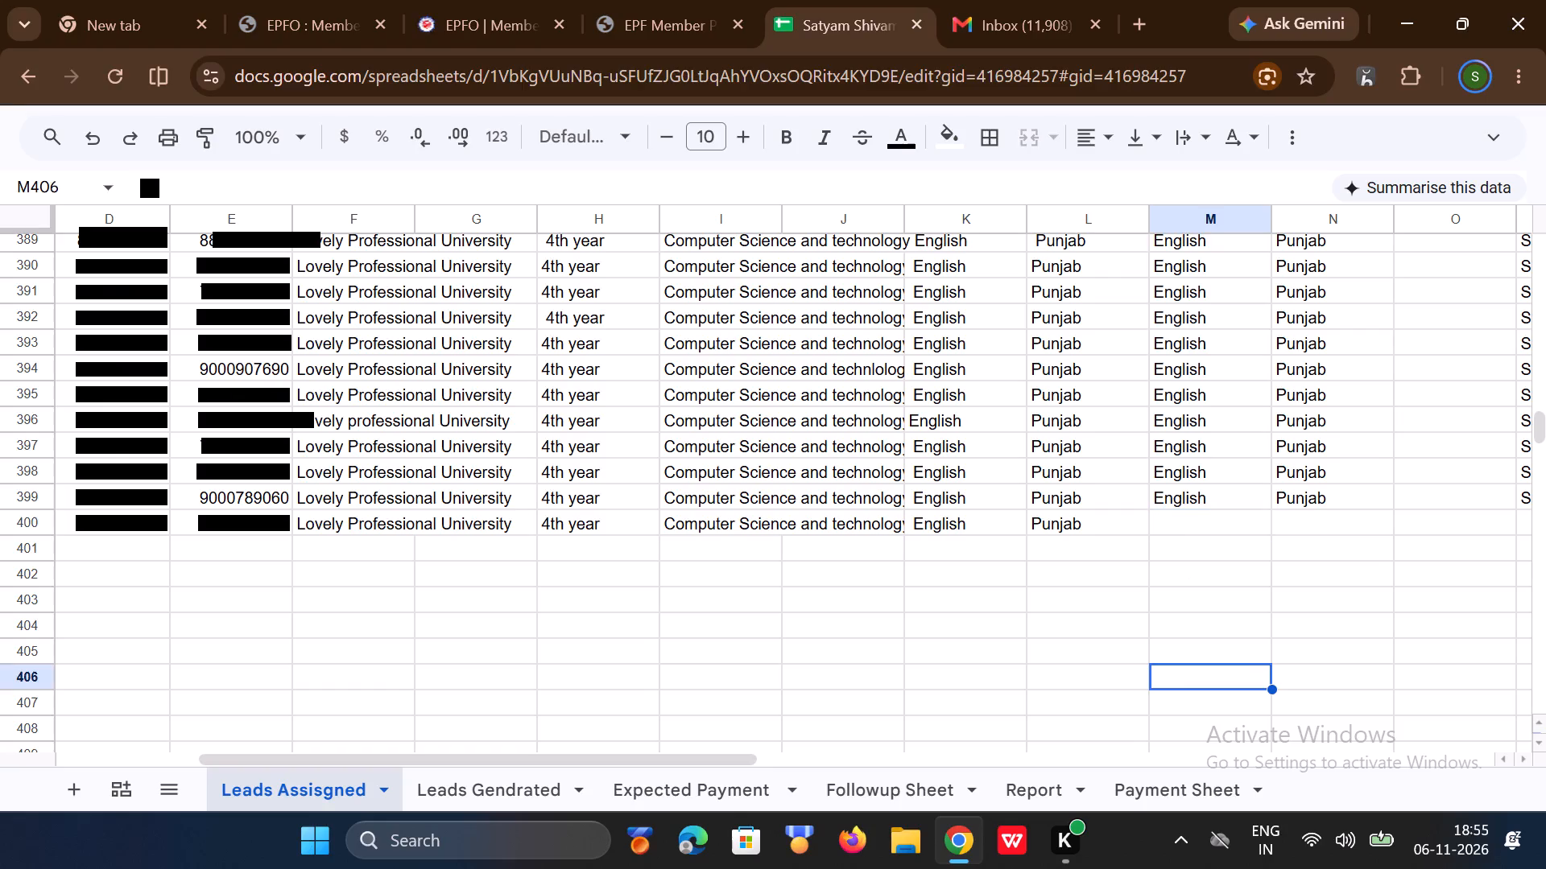
Fill in the second language and state pair for the lead in row 400, English in cell M400 and Punjab in cell N400.
double_click(1171, 524)
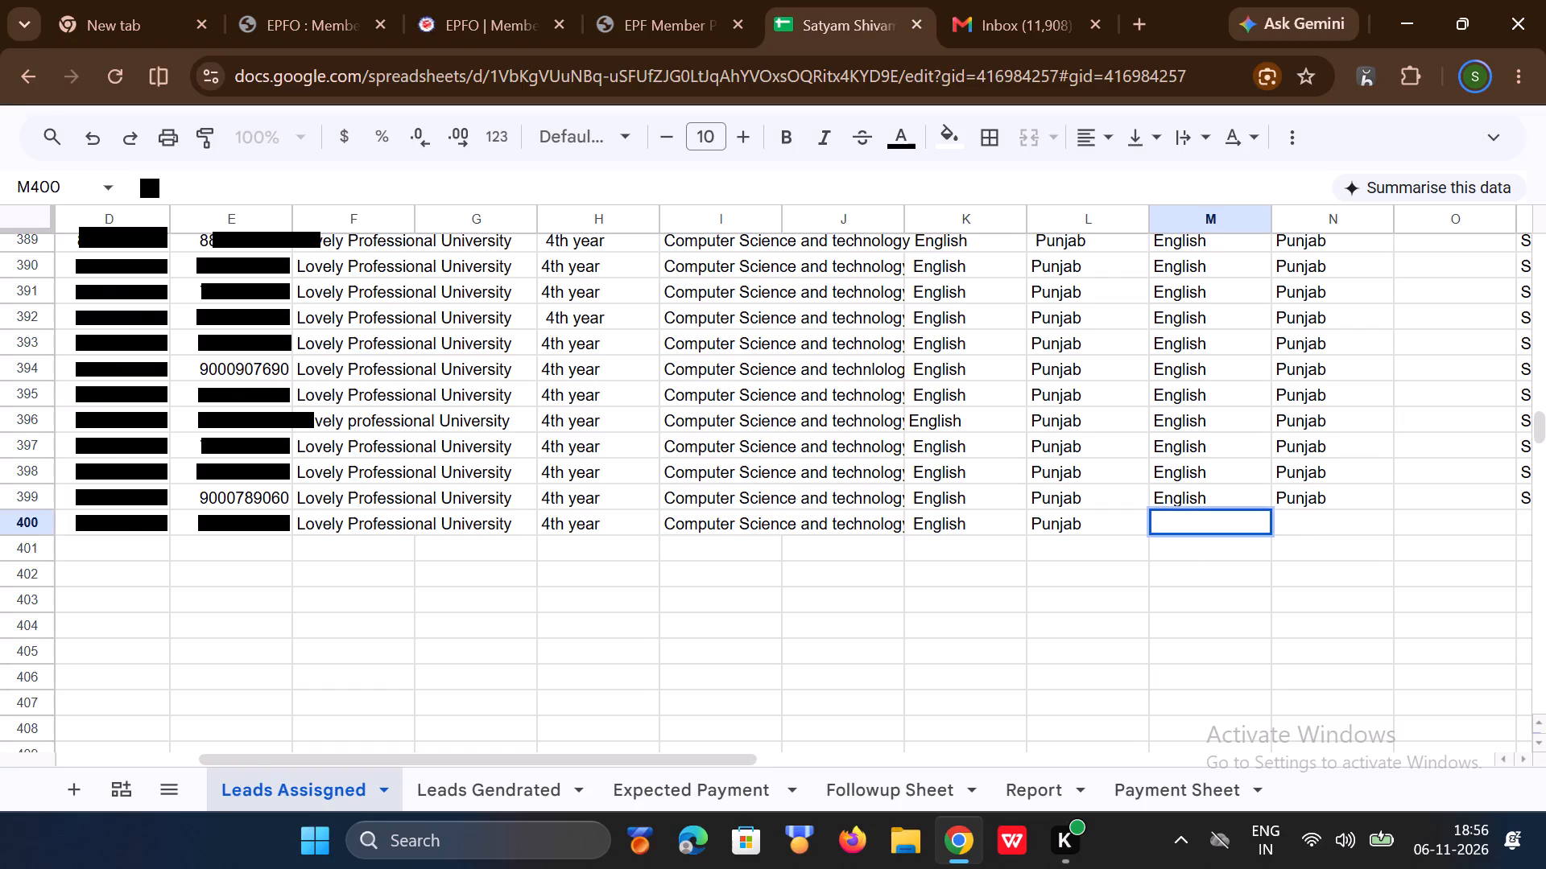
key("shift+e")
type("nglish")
double_click(1299, 529)
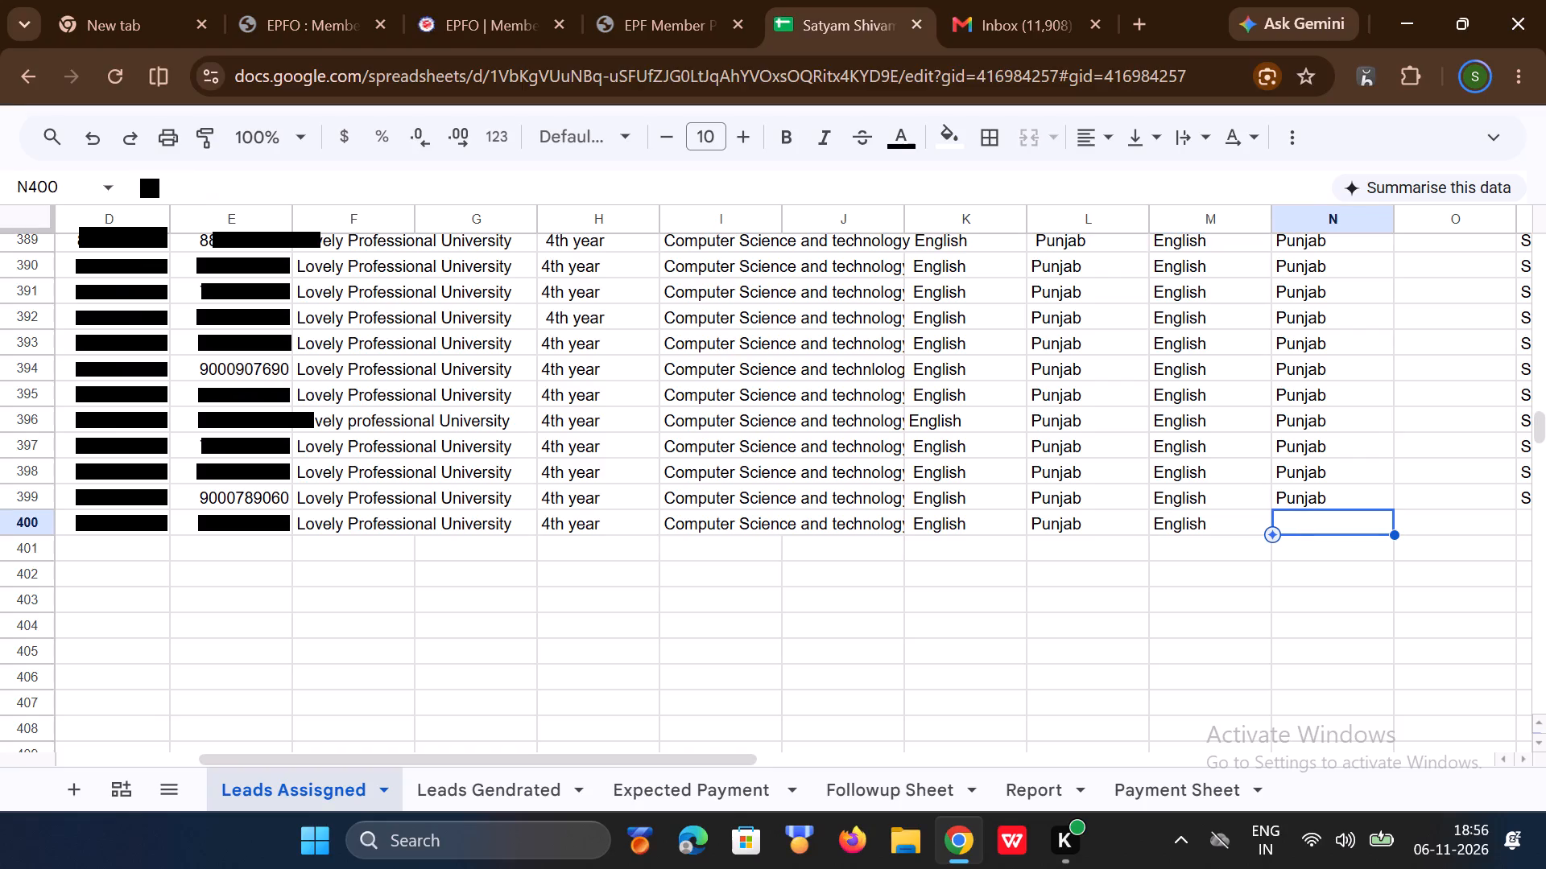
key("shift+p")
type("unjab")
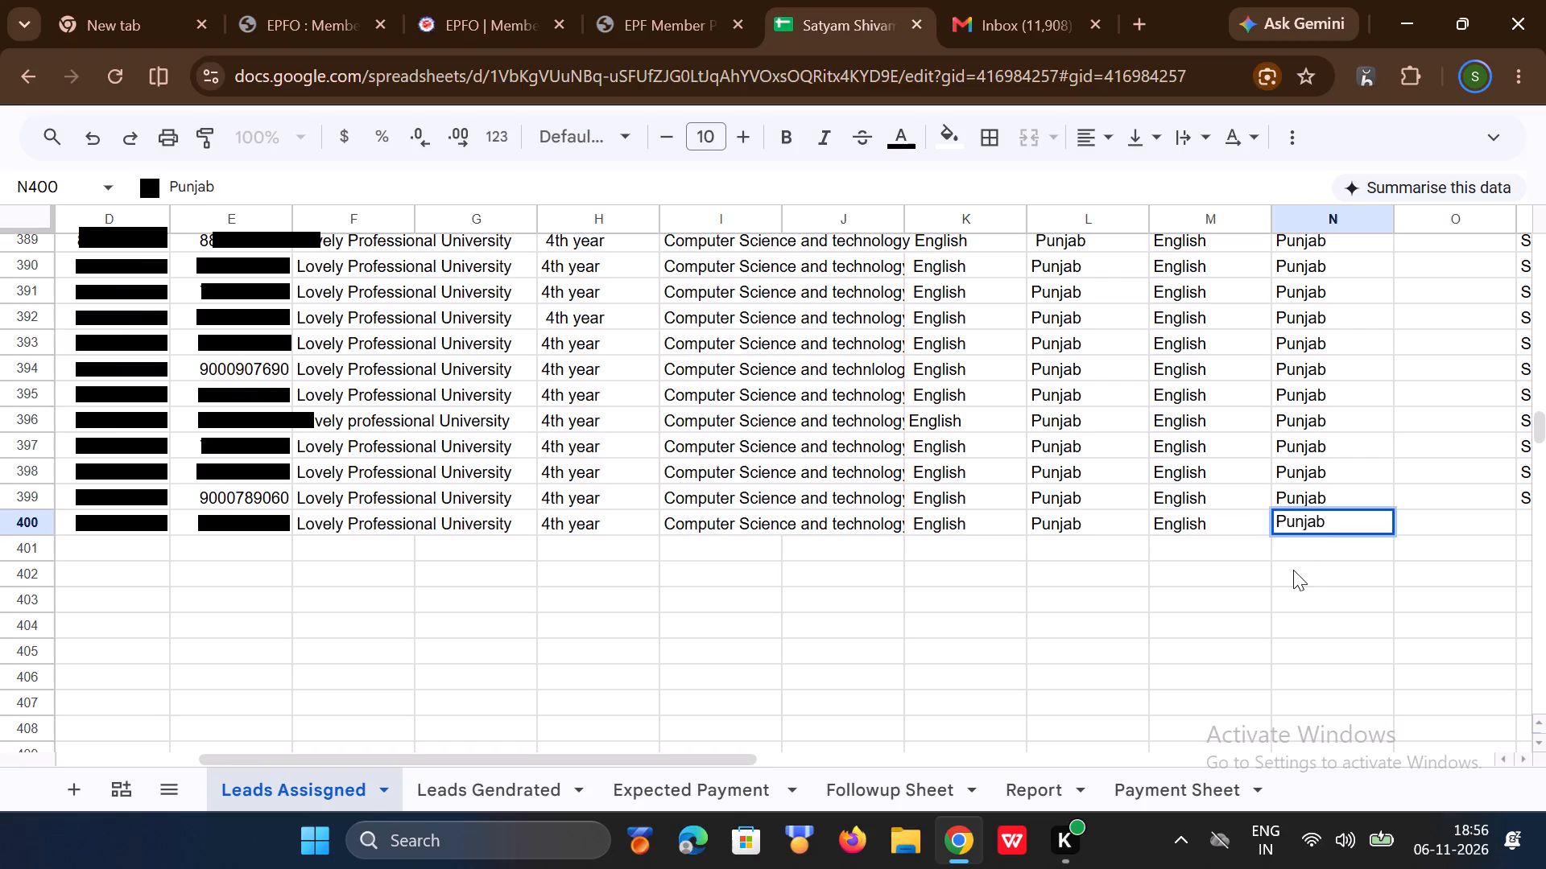
left_click(1293, 570)
Complete the lead in row 400 with the code SS 010 in cell P400 and the status "Intrested" in cell Q400.
scroll(1293, 570, "left", 5)
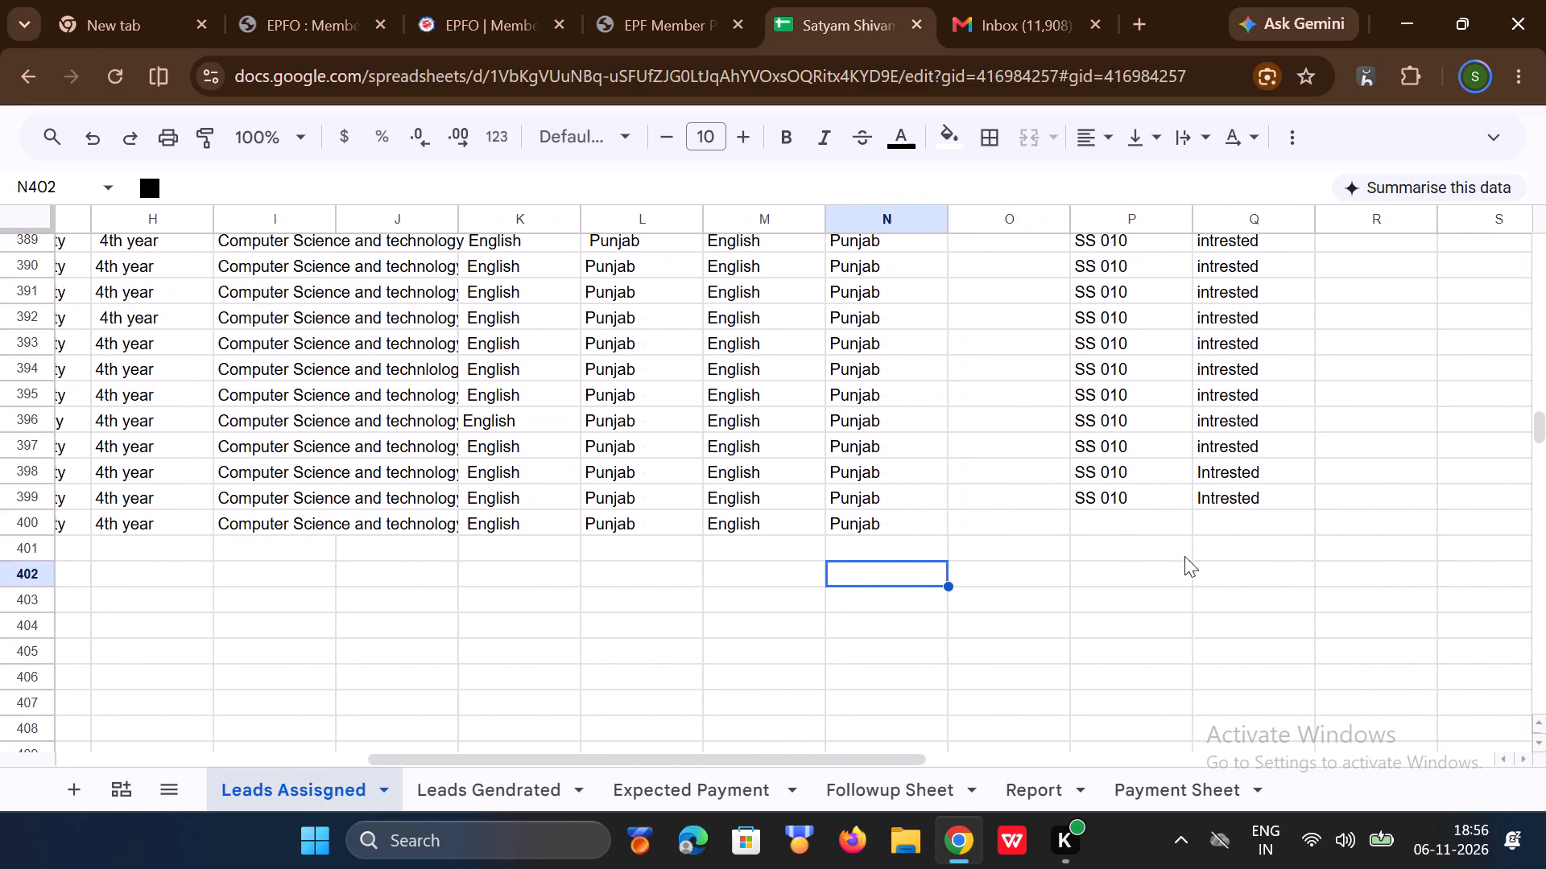
triple_click(1130, 535)
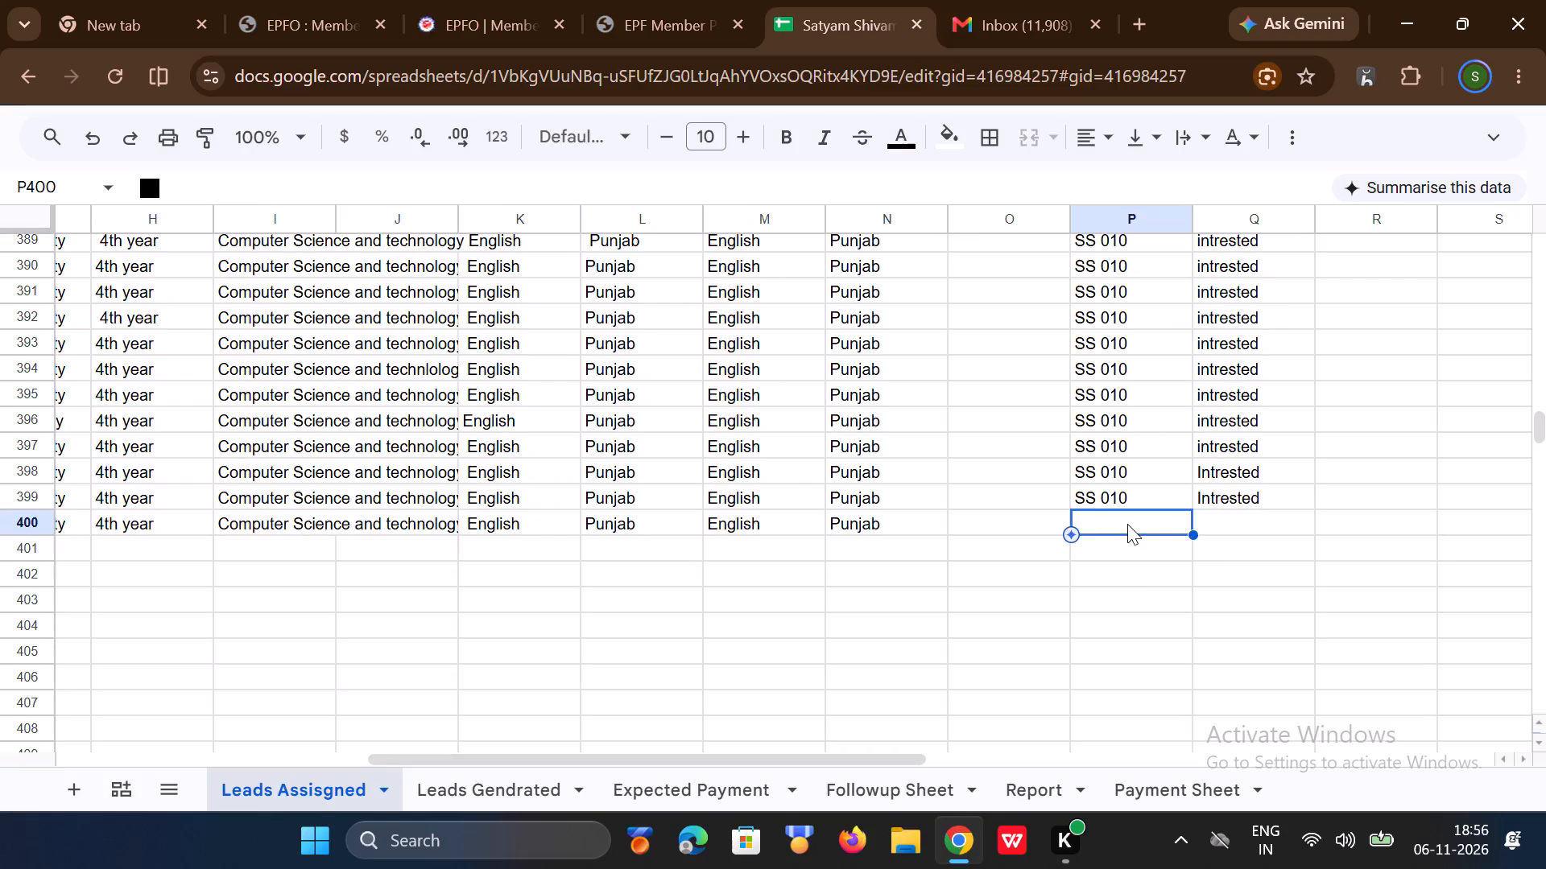
double_click(1126, 524)
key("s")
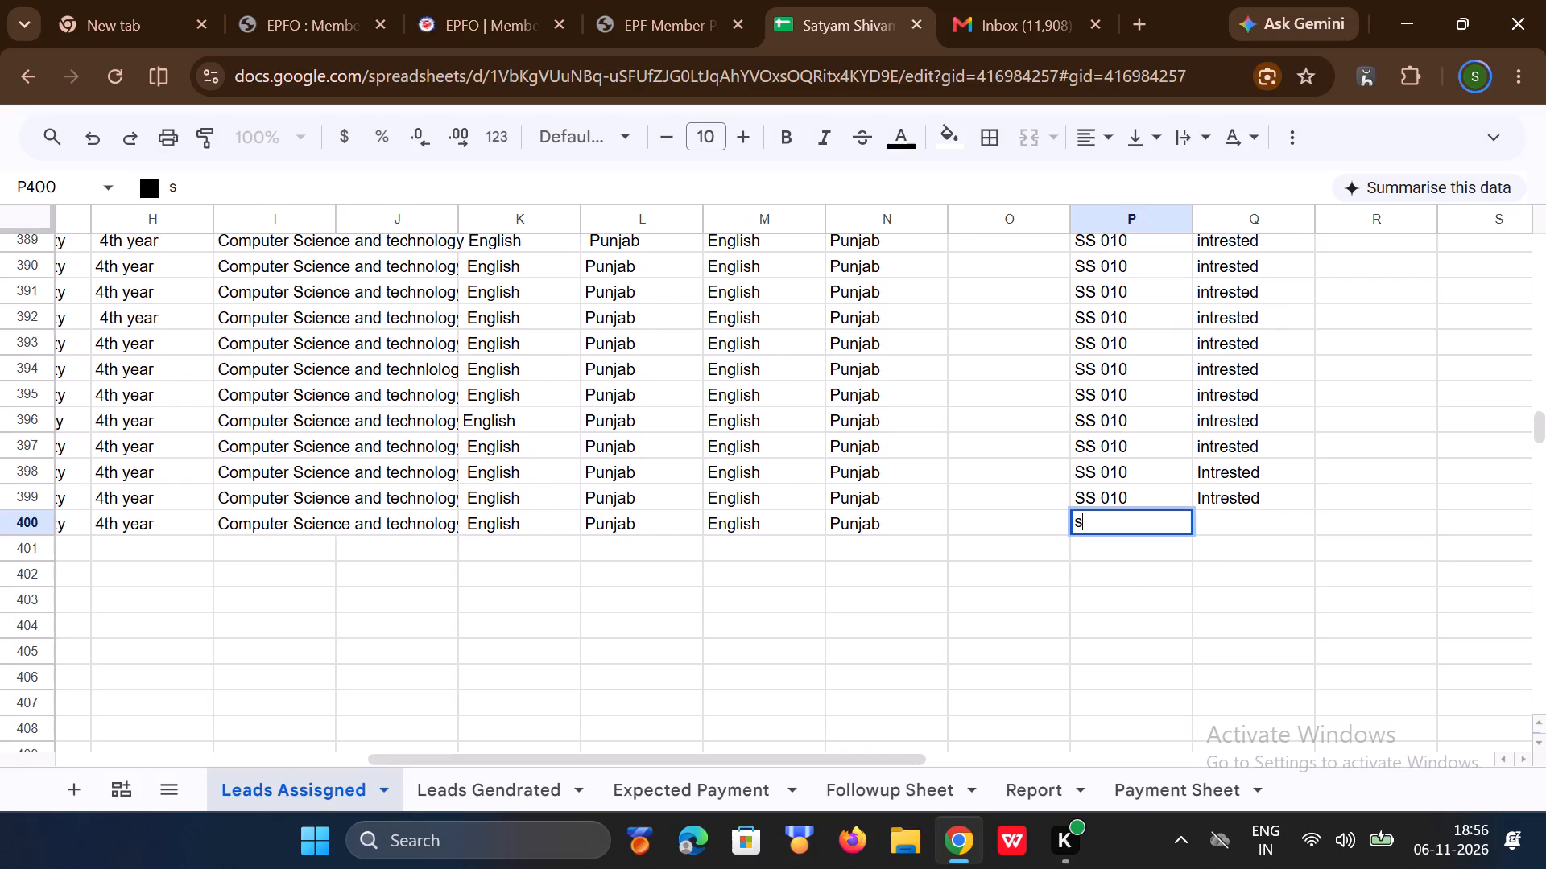
key("BackSpace")
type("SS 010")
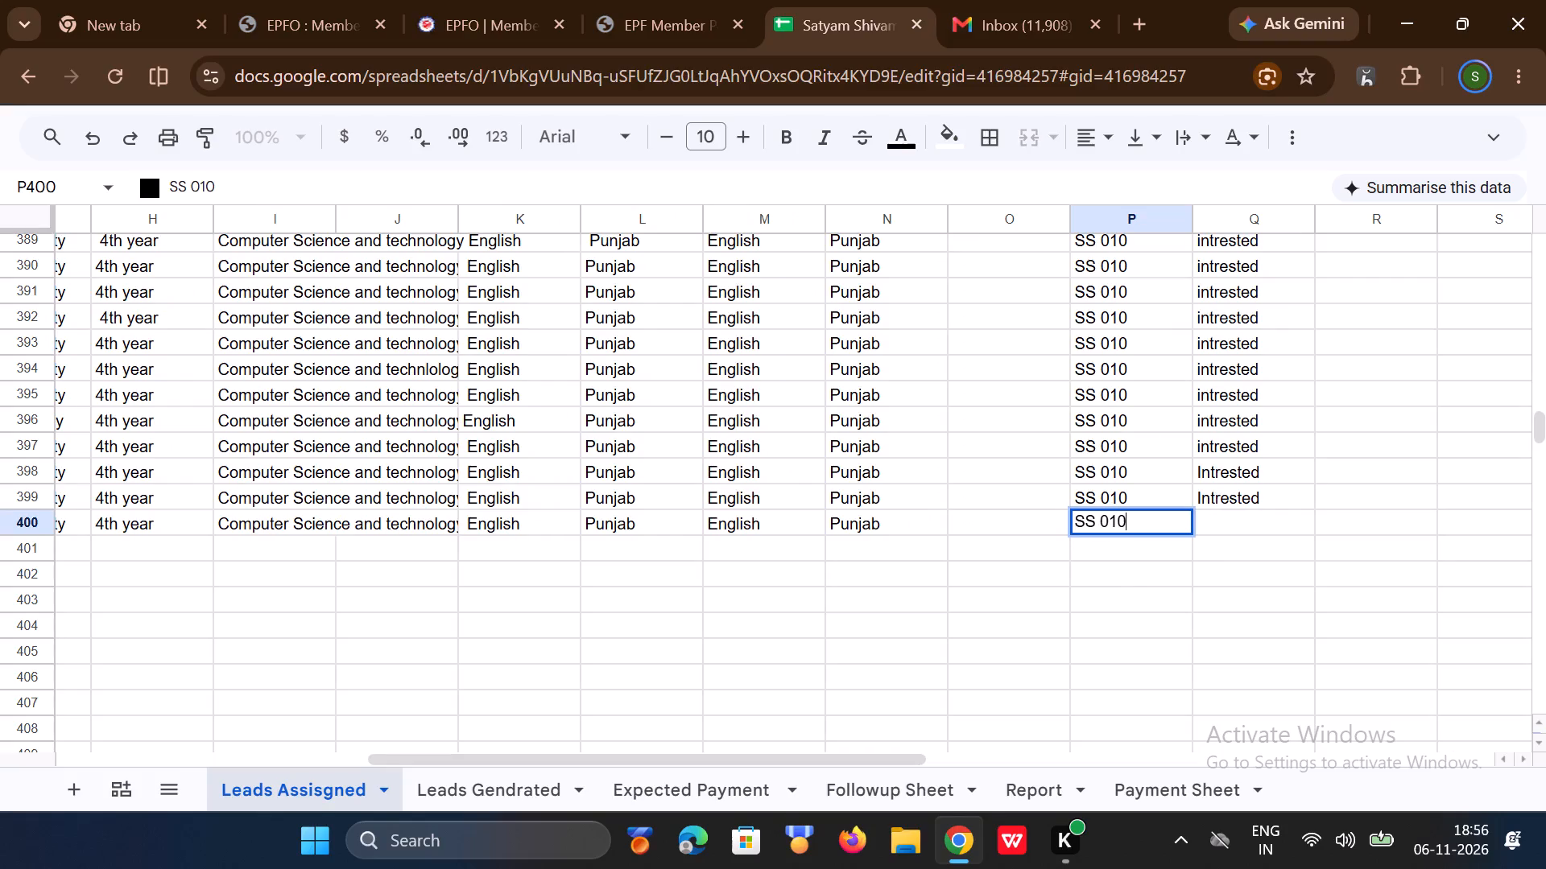
double_click(1252, 521)
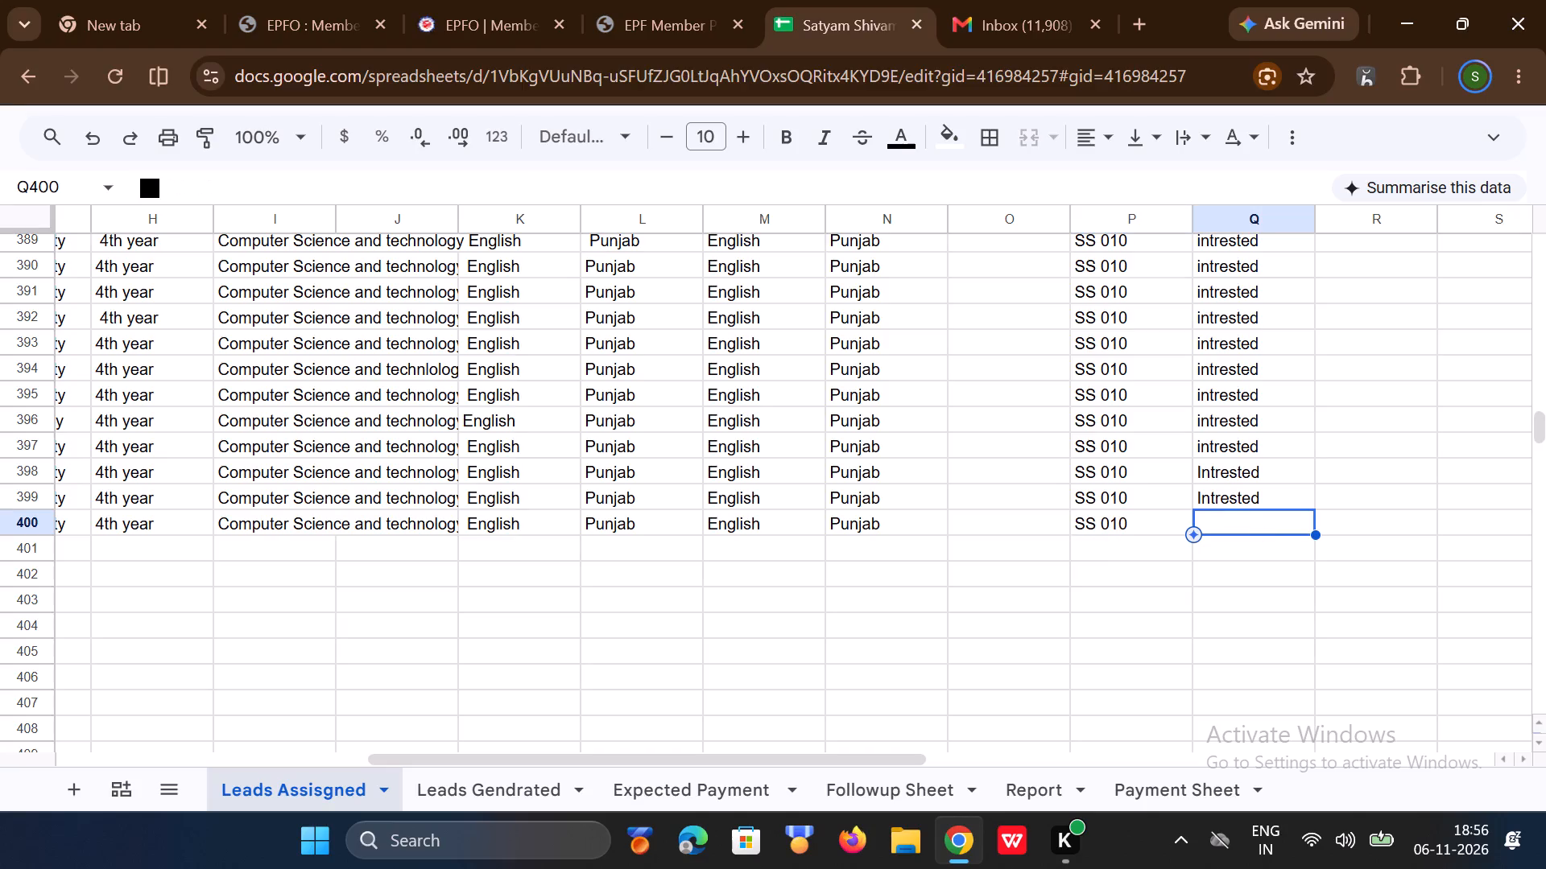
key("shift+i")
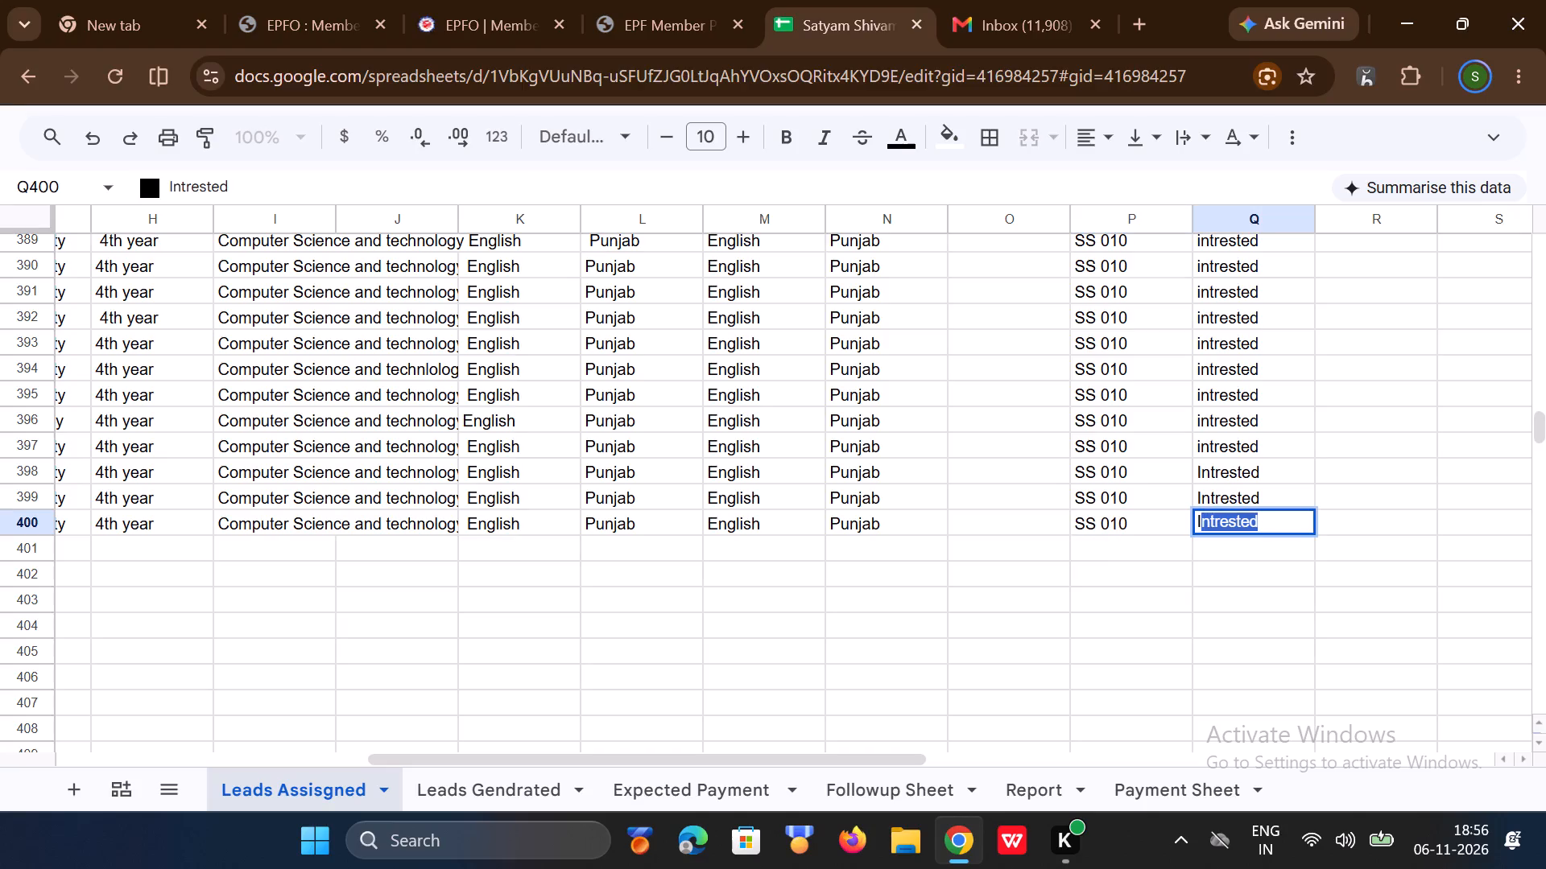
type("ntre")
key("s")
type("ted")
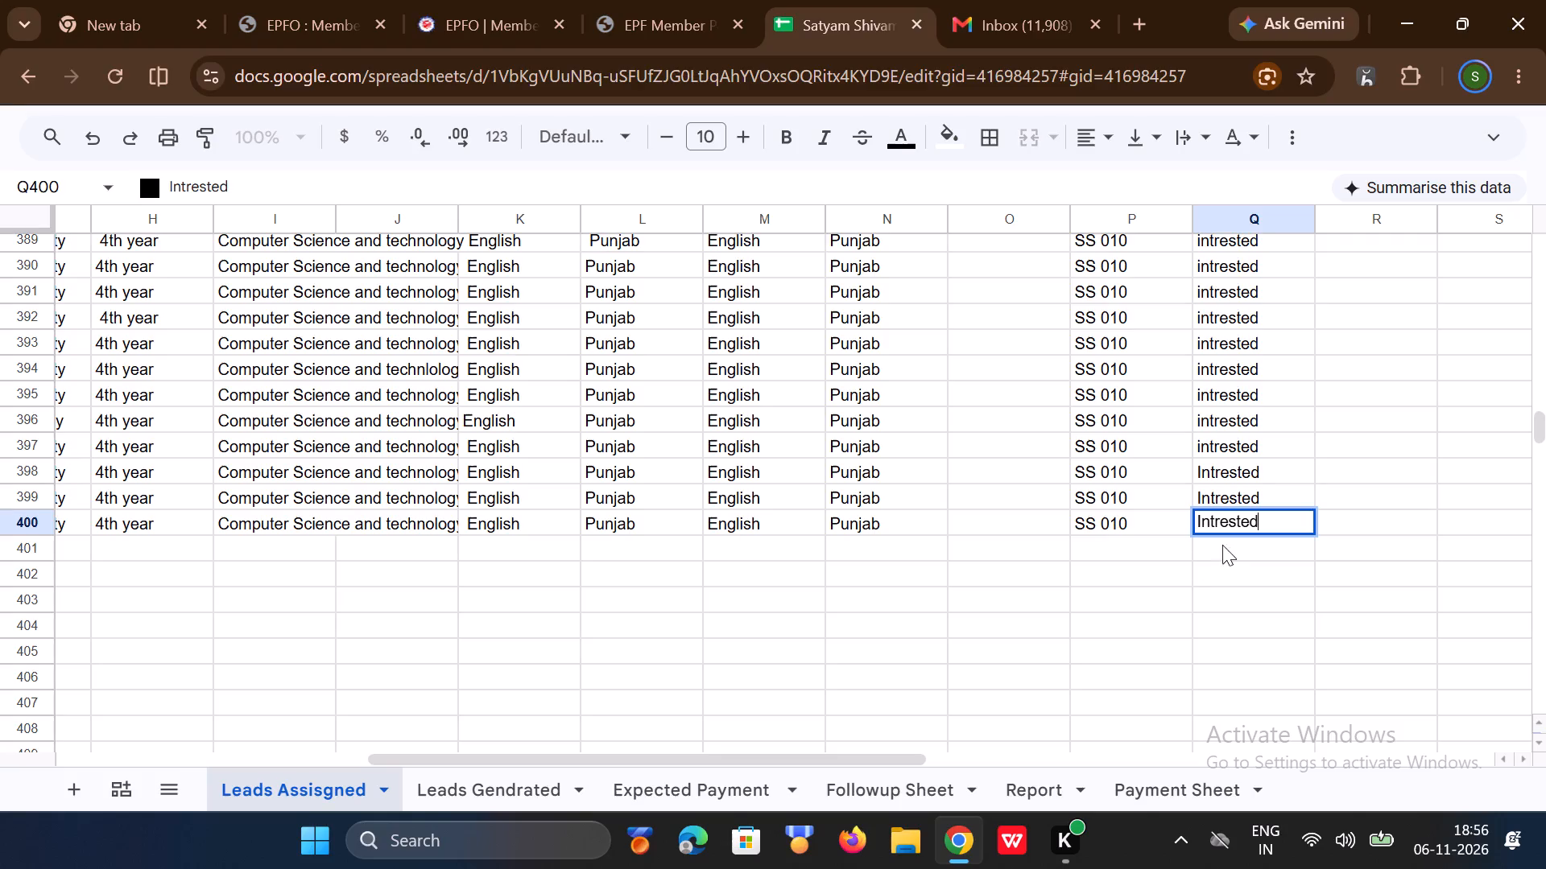
scroll(1089, 579, "right", 6)
left_click(916, 605)
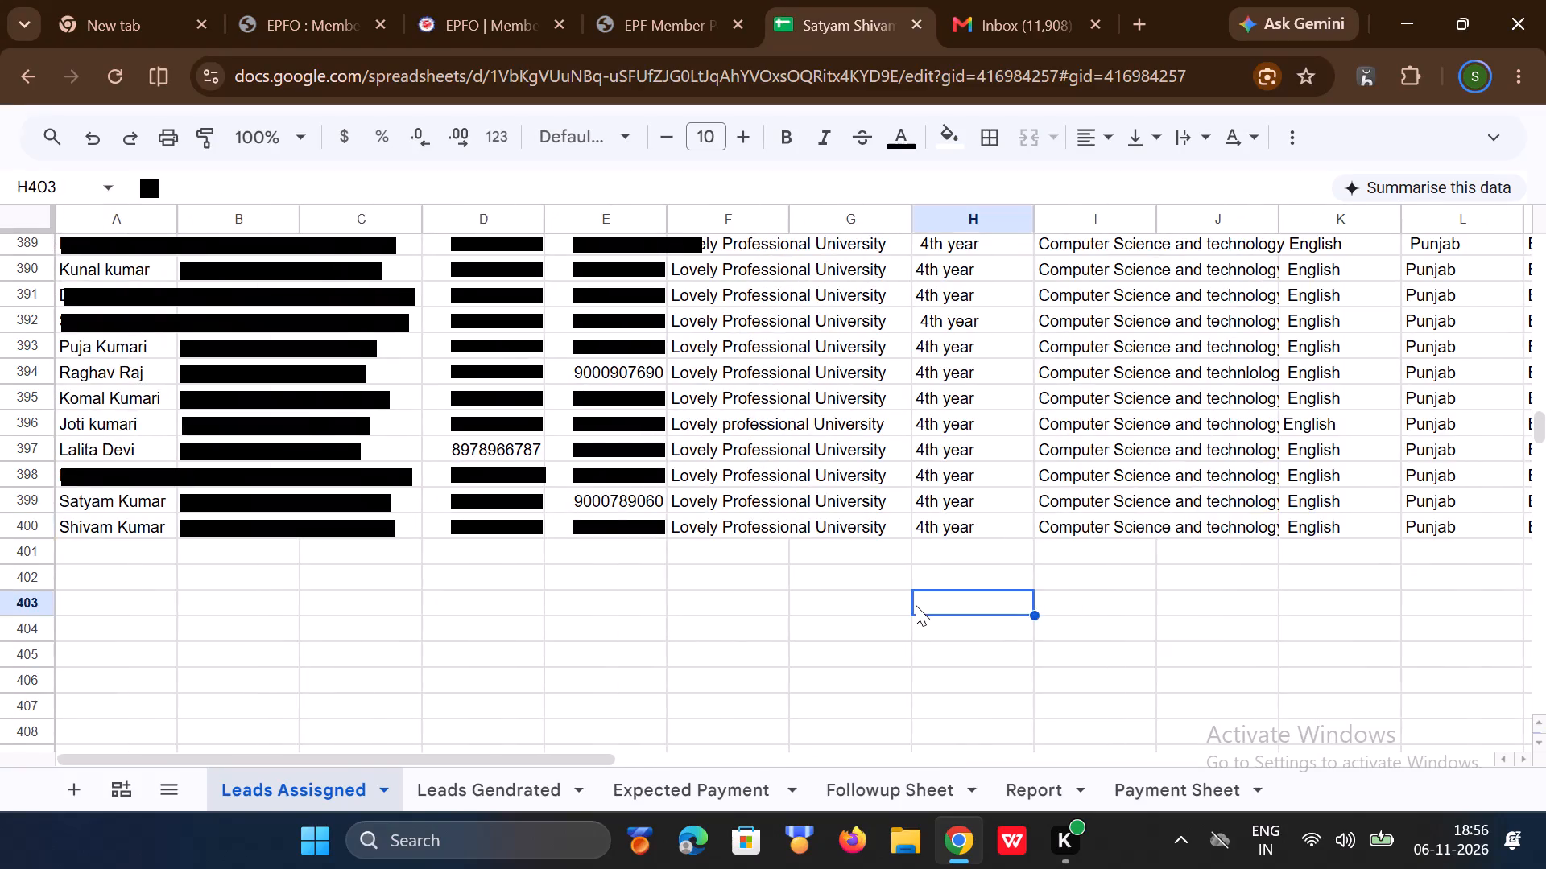
Start a new lead in row 401 by entering the student's full name in cell A401.
scroll(916, 605, "left", 4)
scroll(916, 605, "right", 8)
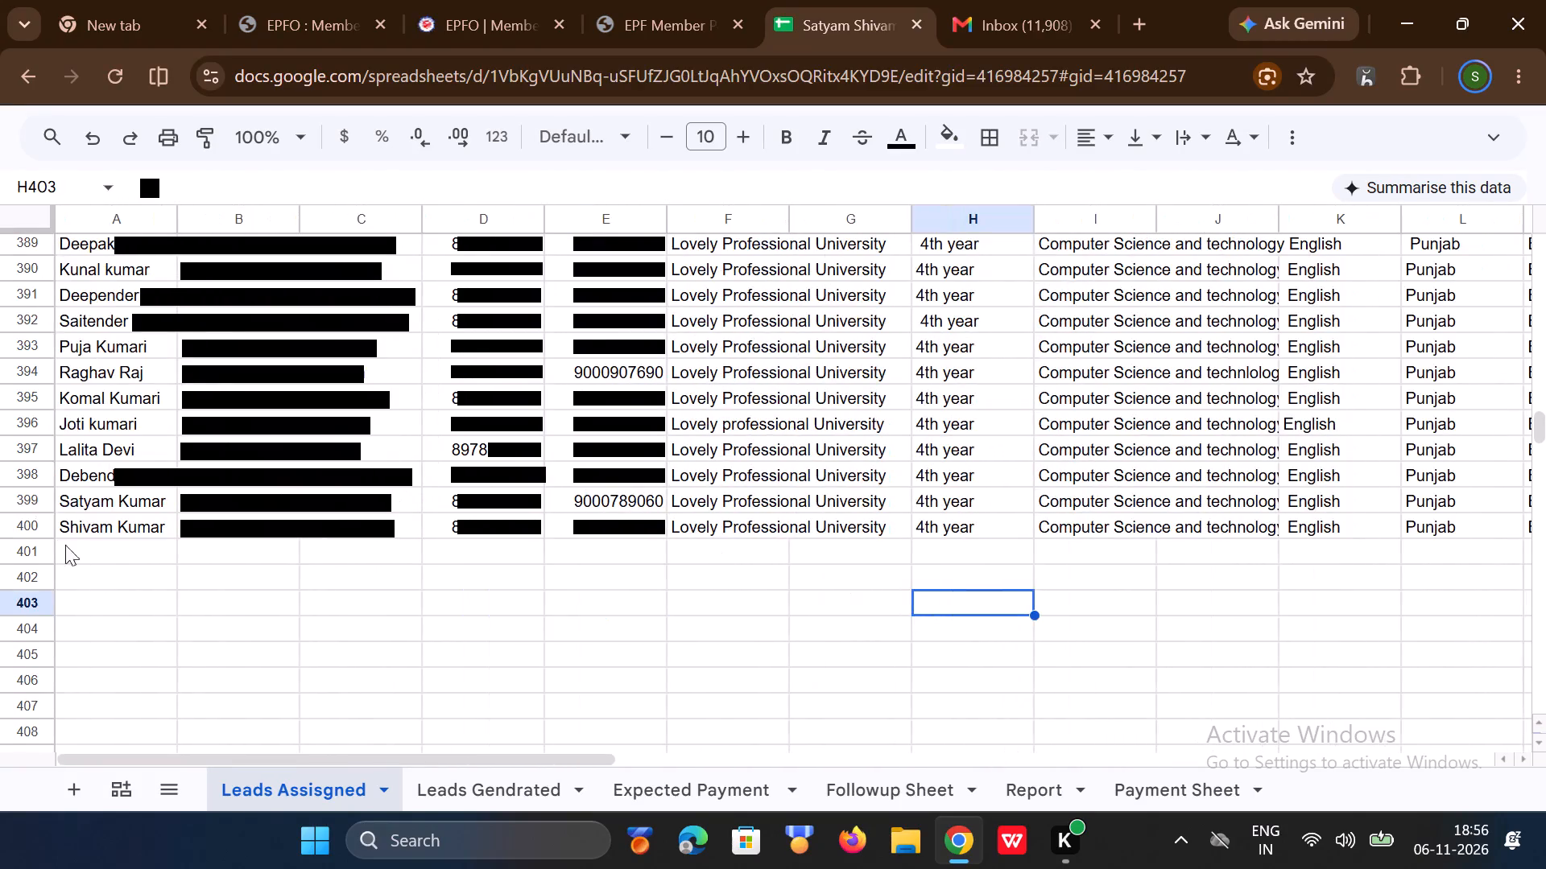
left_click(105, 566)
double_click(95, 548)
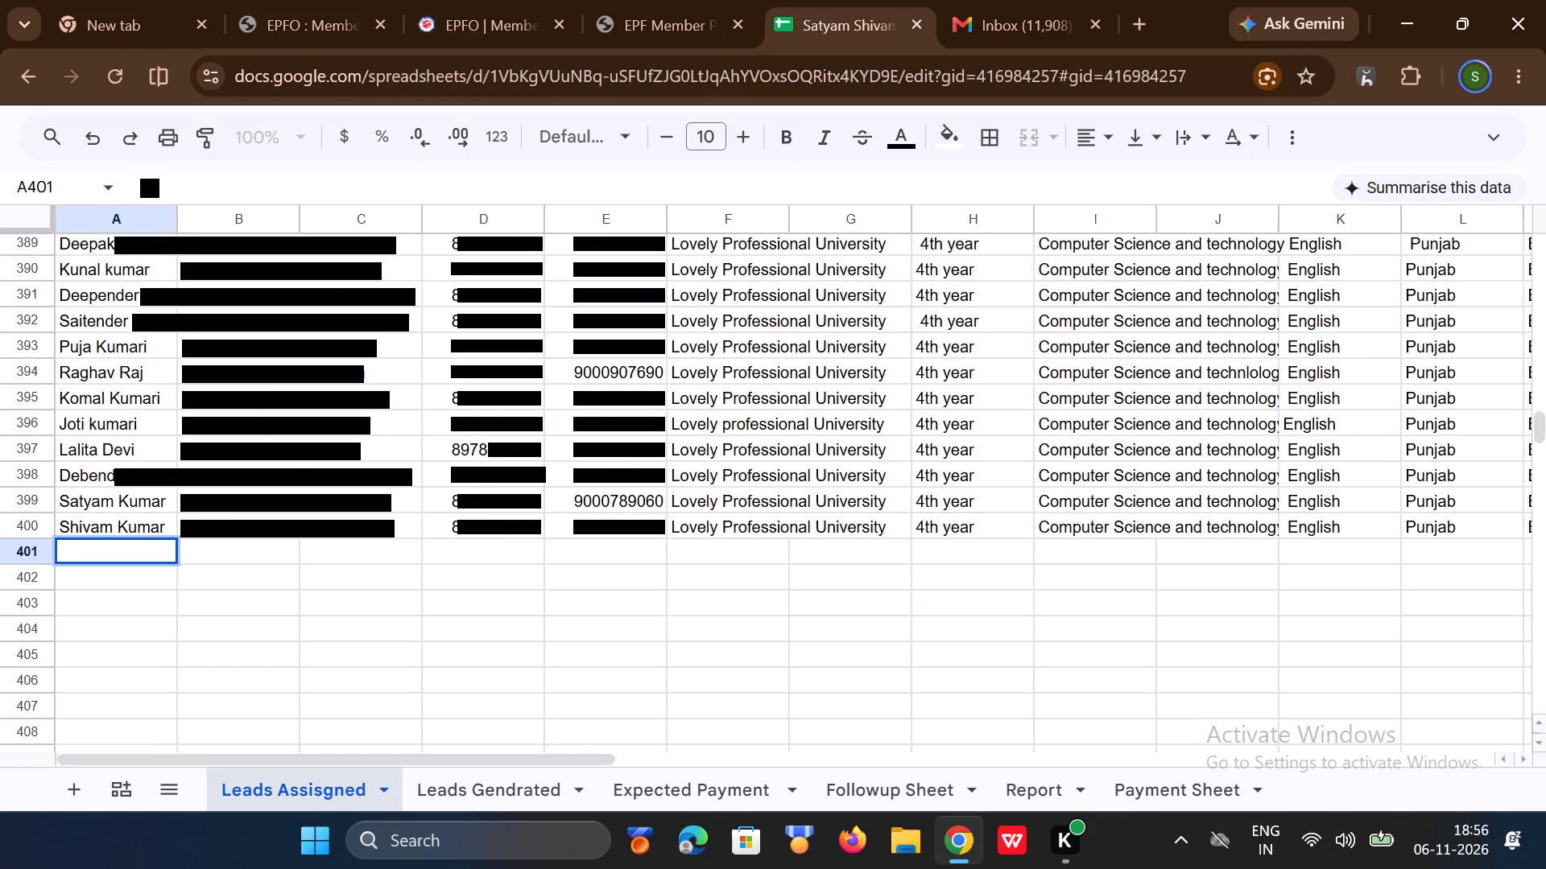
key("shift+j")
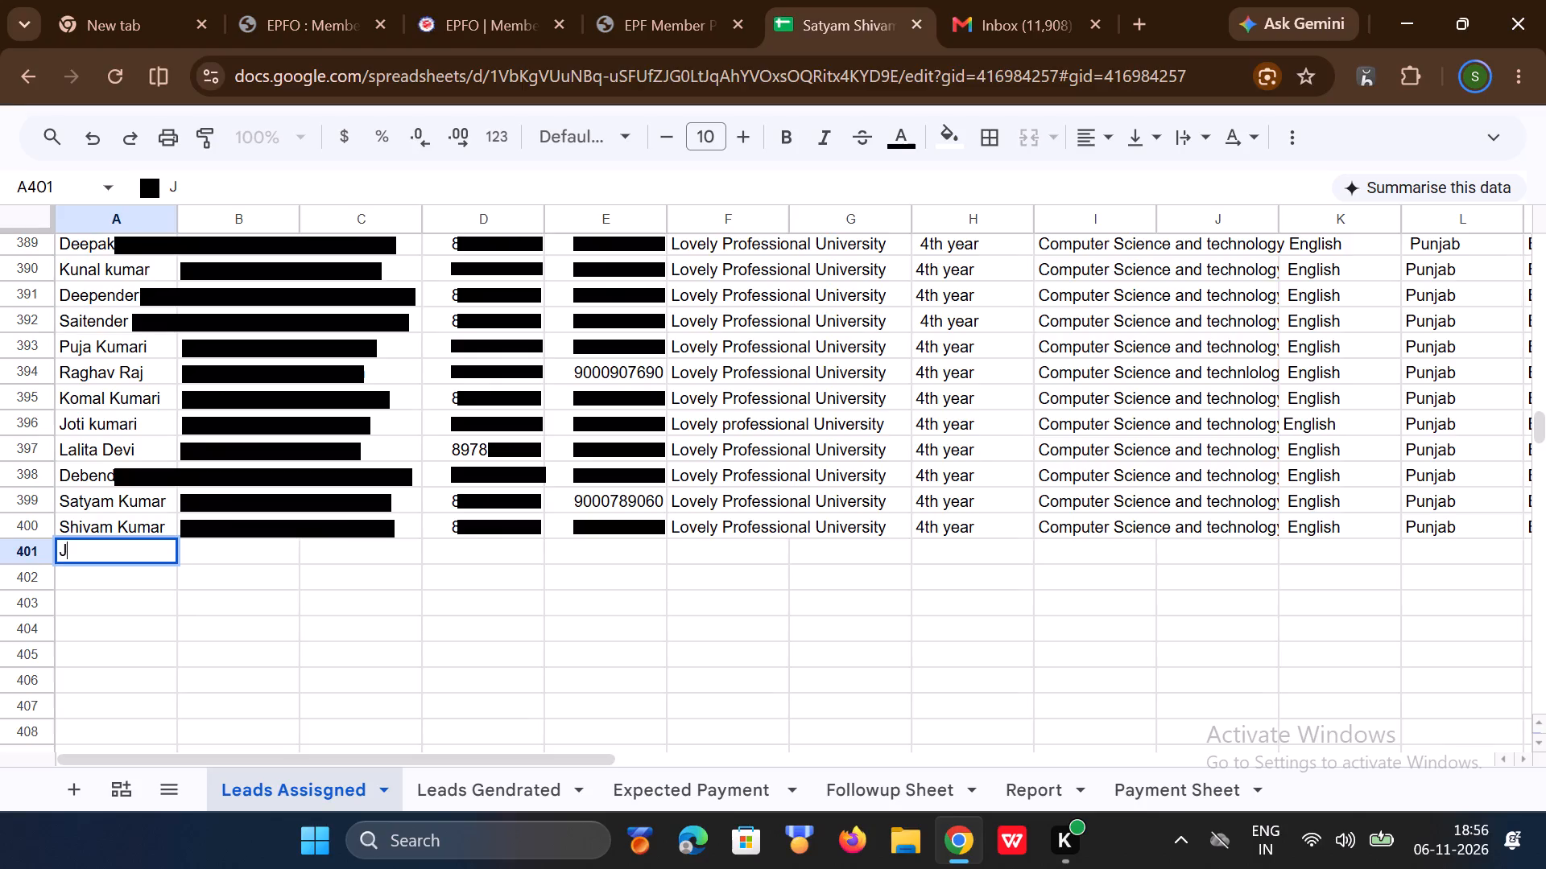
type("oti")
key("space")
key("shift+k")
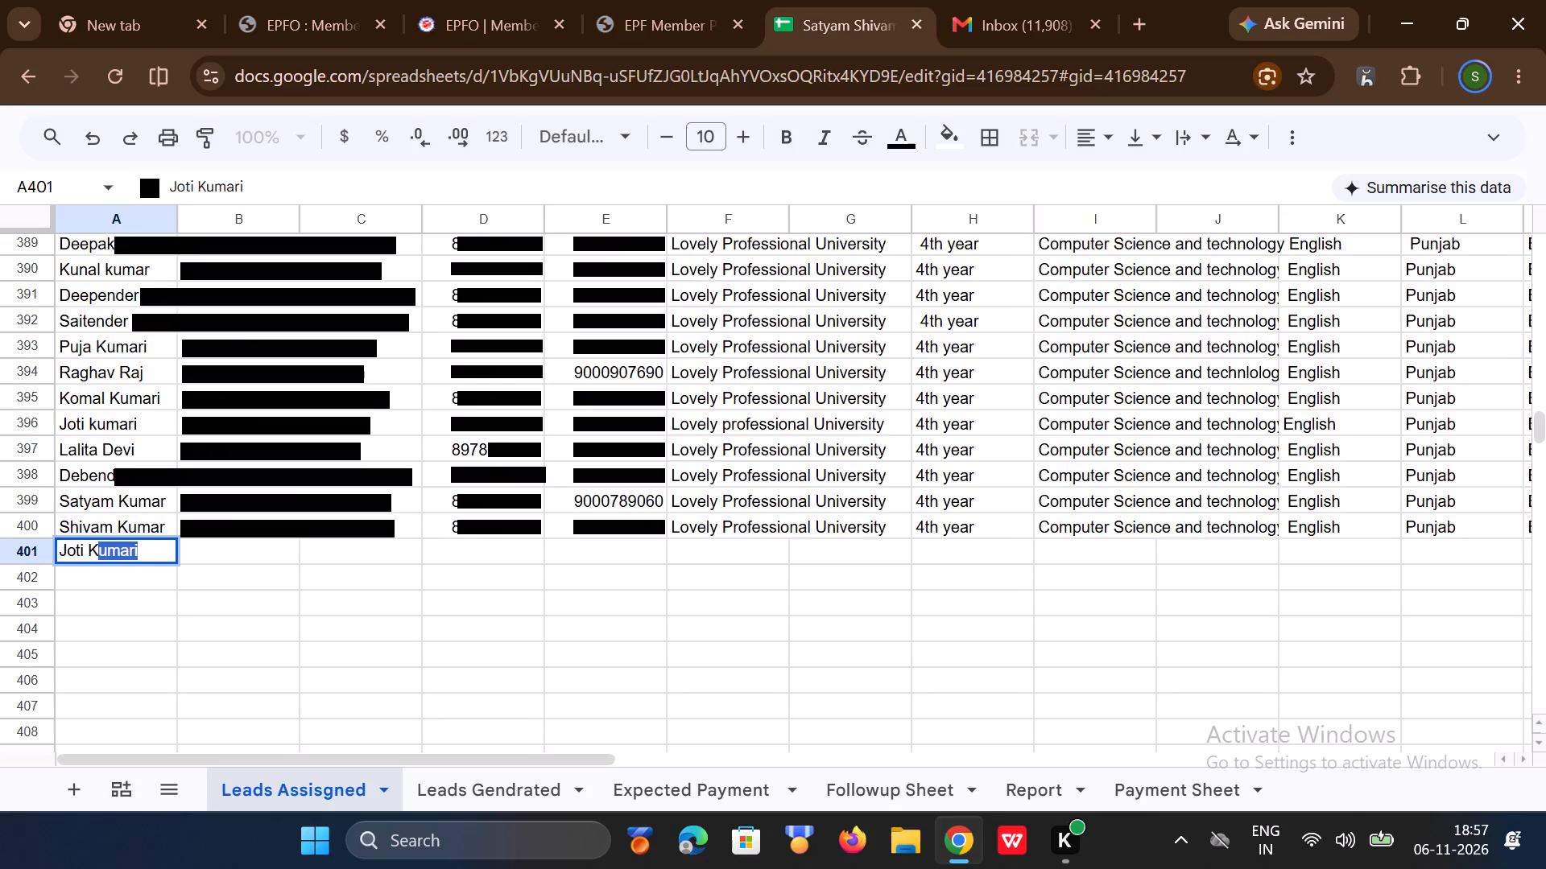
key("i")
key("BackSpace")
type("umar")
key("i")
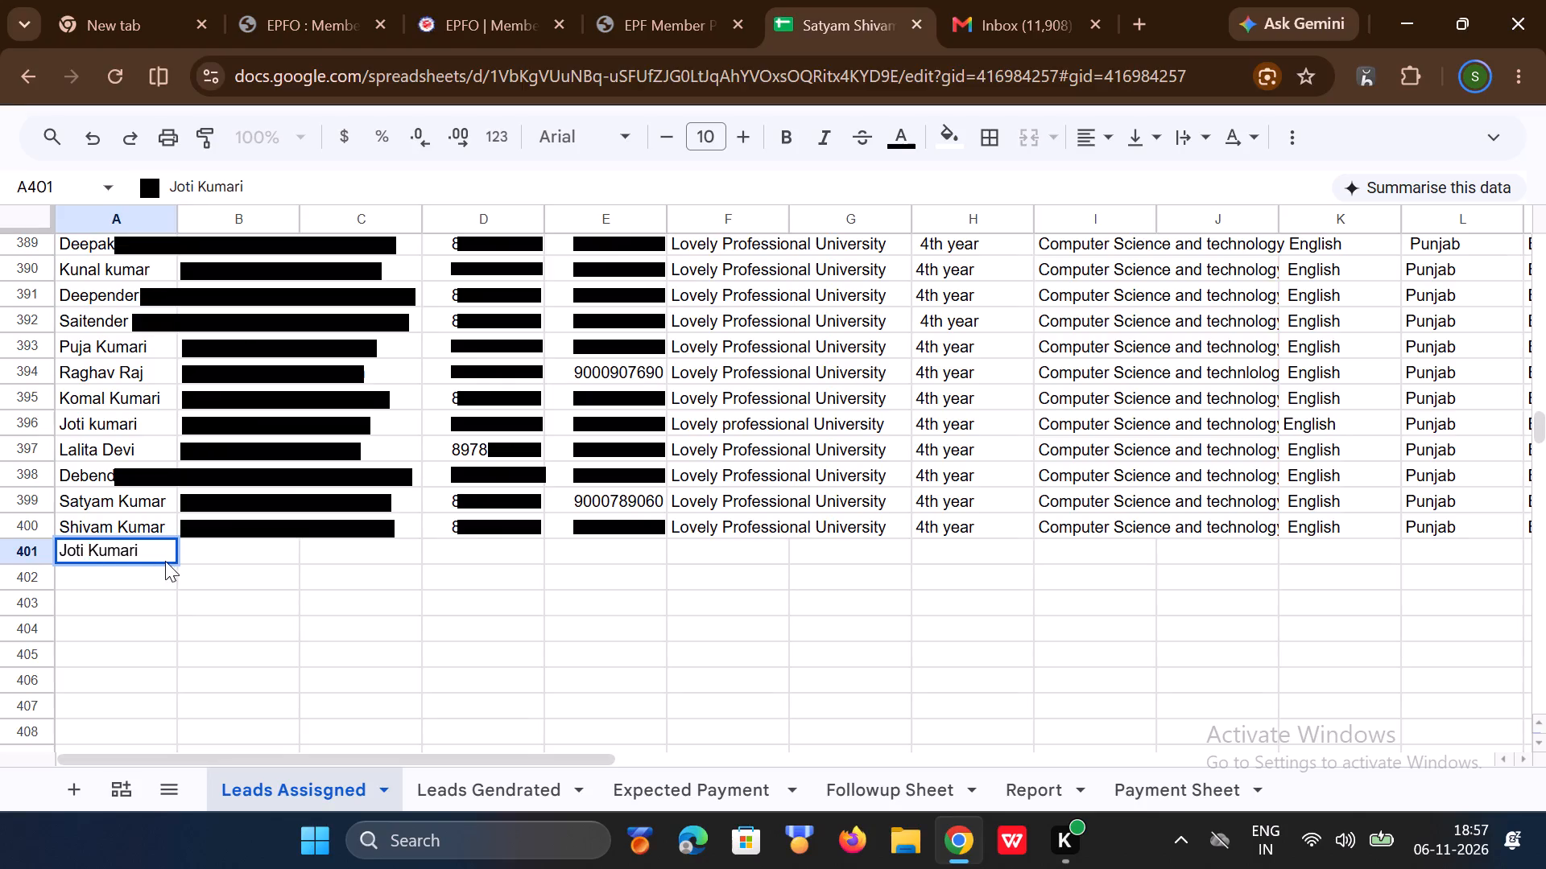
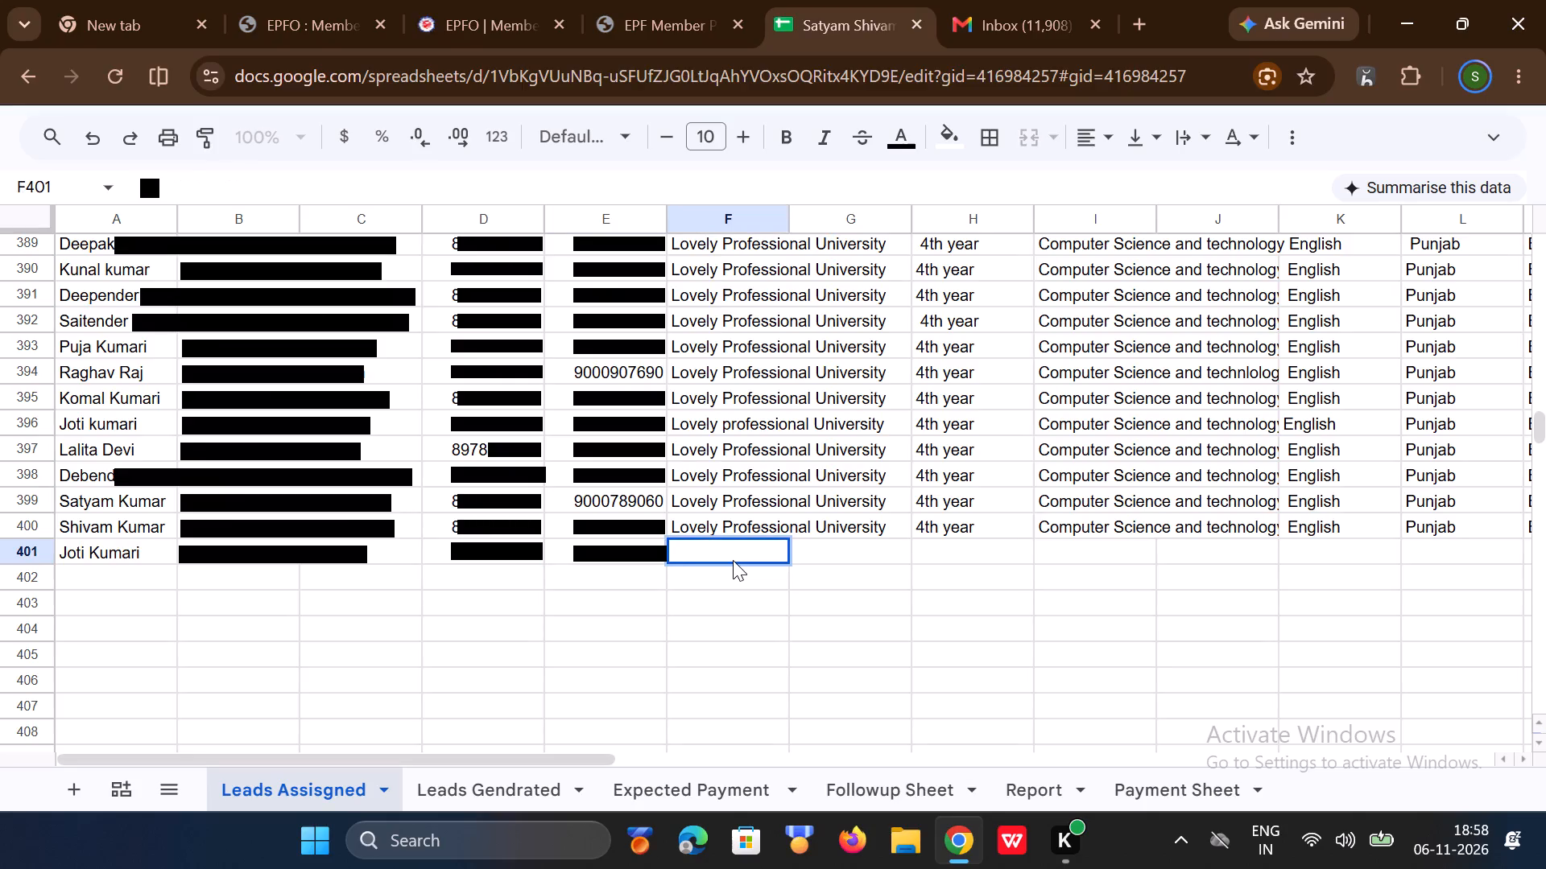
Enter the university "Lovely Professional University" for the new lead in cell F401.
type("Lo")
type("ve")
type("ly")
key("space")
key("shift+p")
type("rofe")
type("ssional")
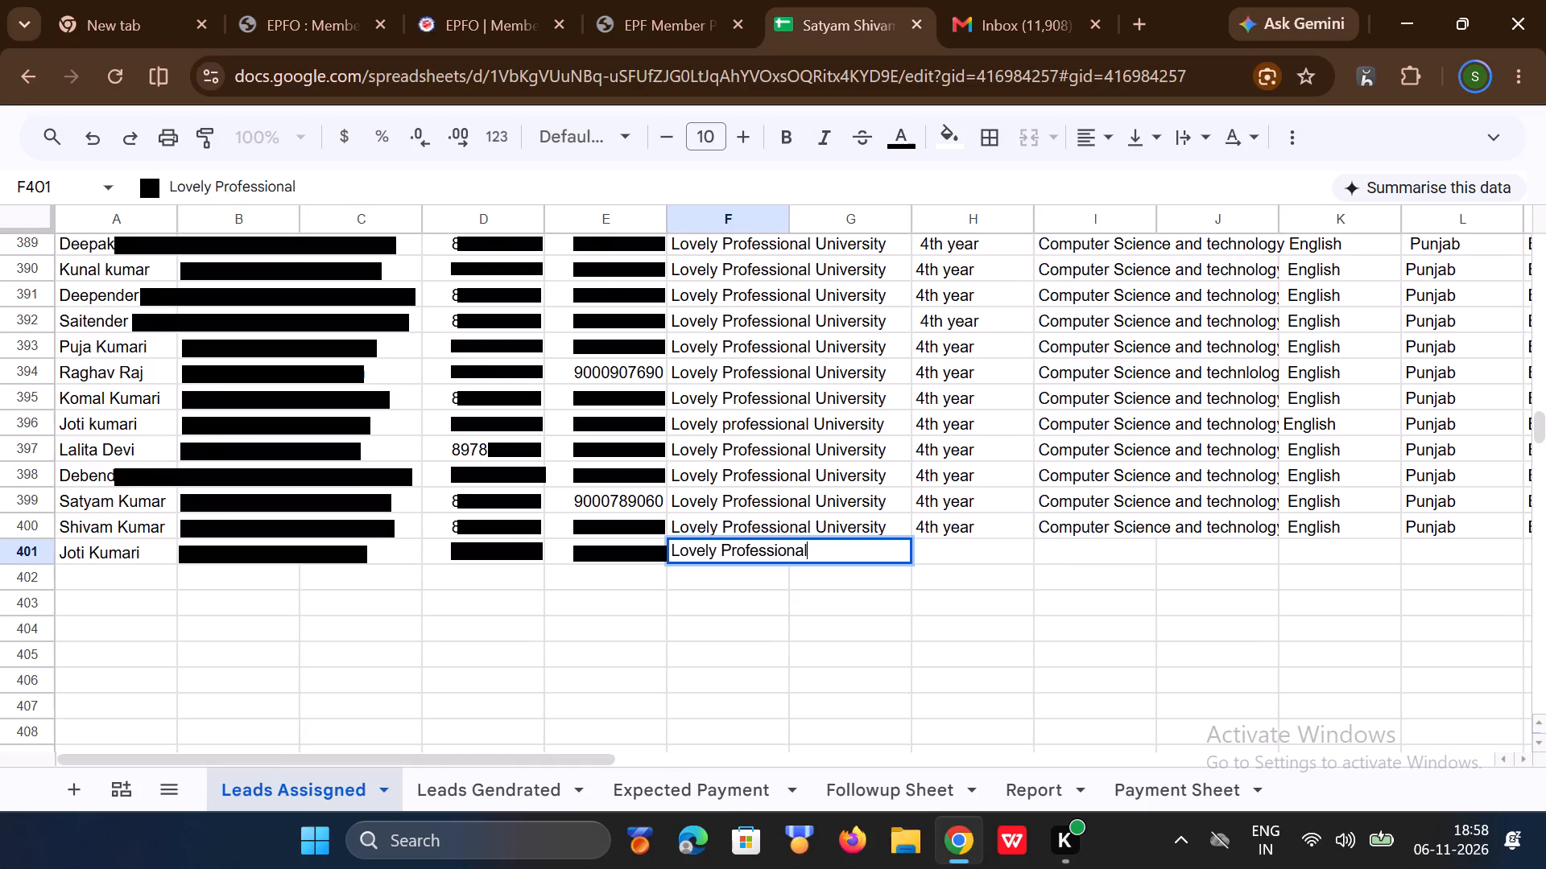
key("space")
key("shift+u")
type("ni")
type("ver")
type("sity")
Enter the study year "4th year" for the lead in cell H401.
double_click(941, 549)
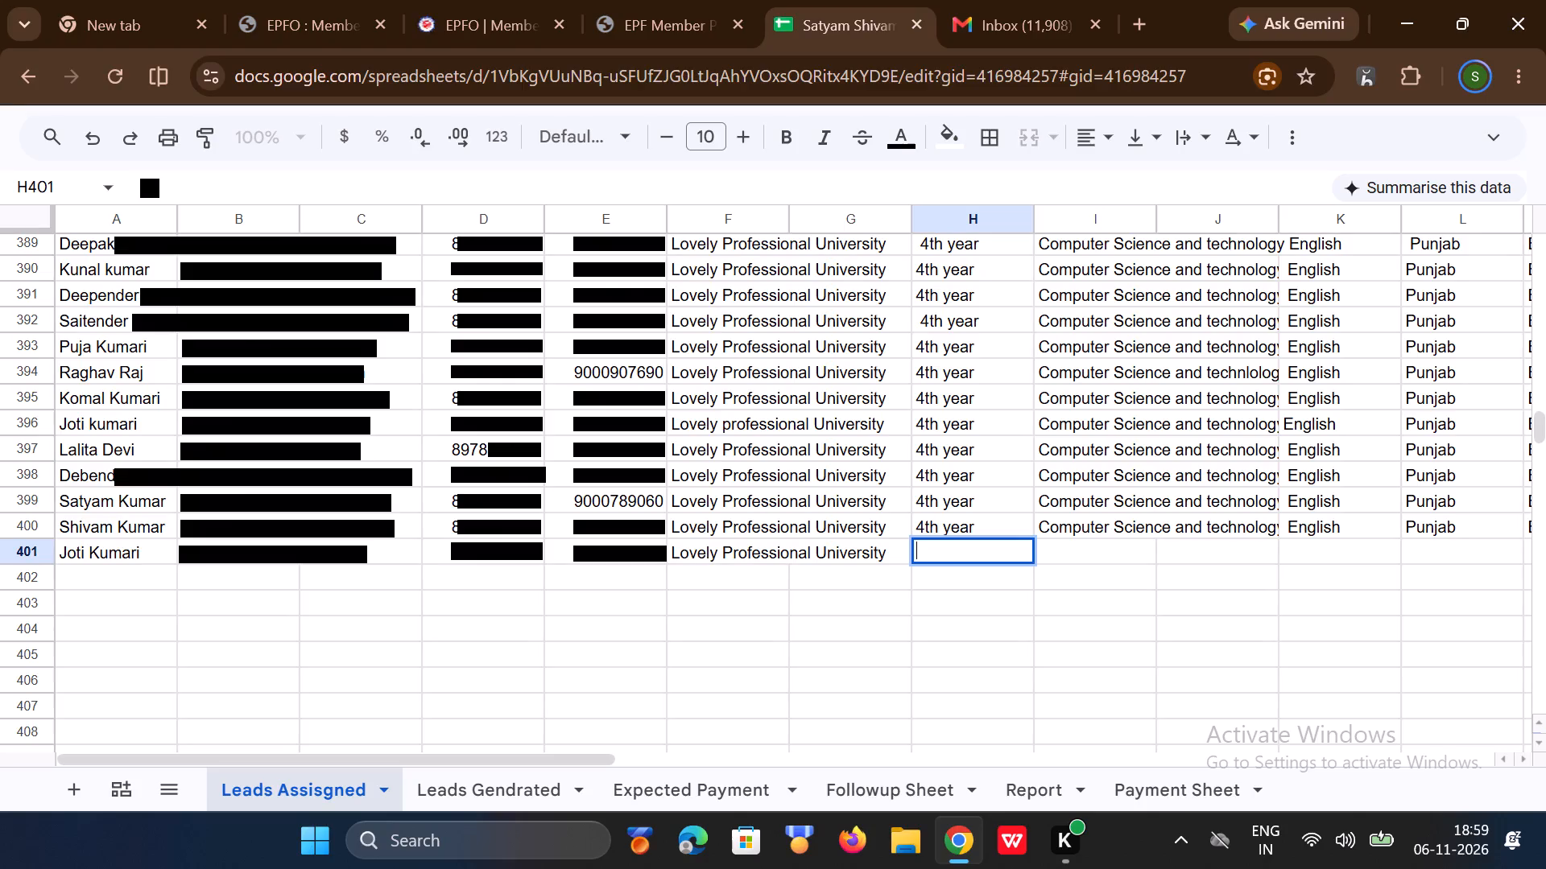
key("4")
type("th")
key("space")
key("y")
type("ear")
Enter the lead's course "Computer Science and technology" in cell I401.
double_click(1108, 558)
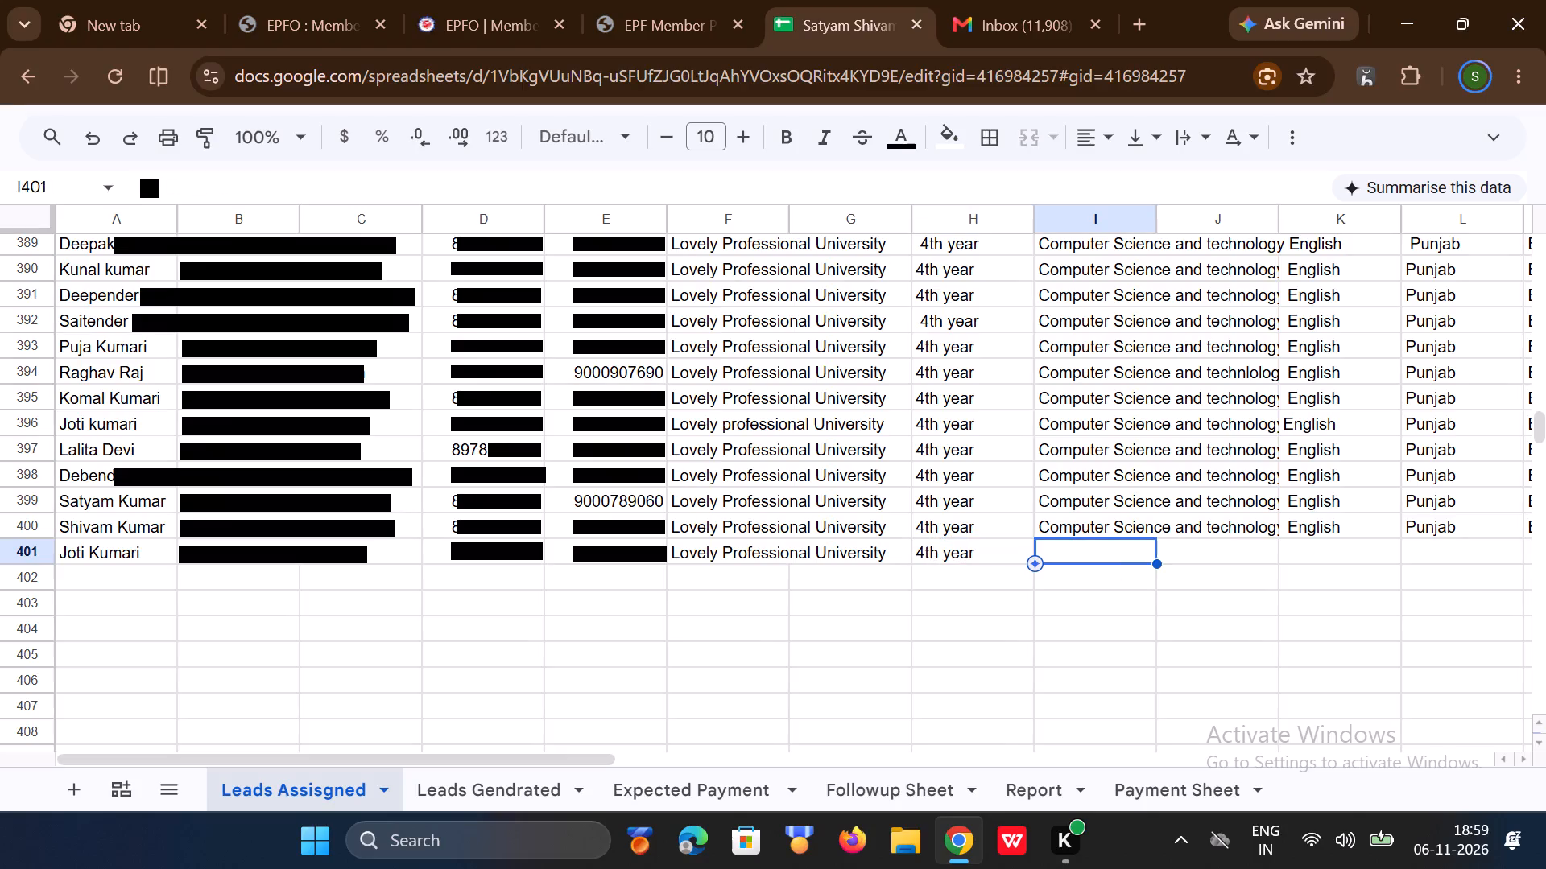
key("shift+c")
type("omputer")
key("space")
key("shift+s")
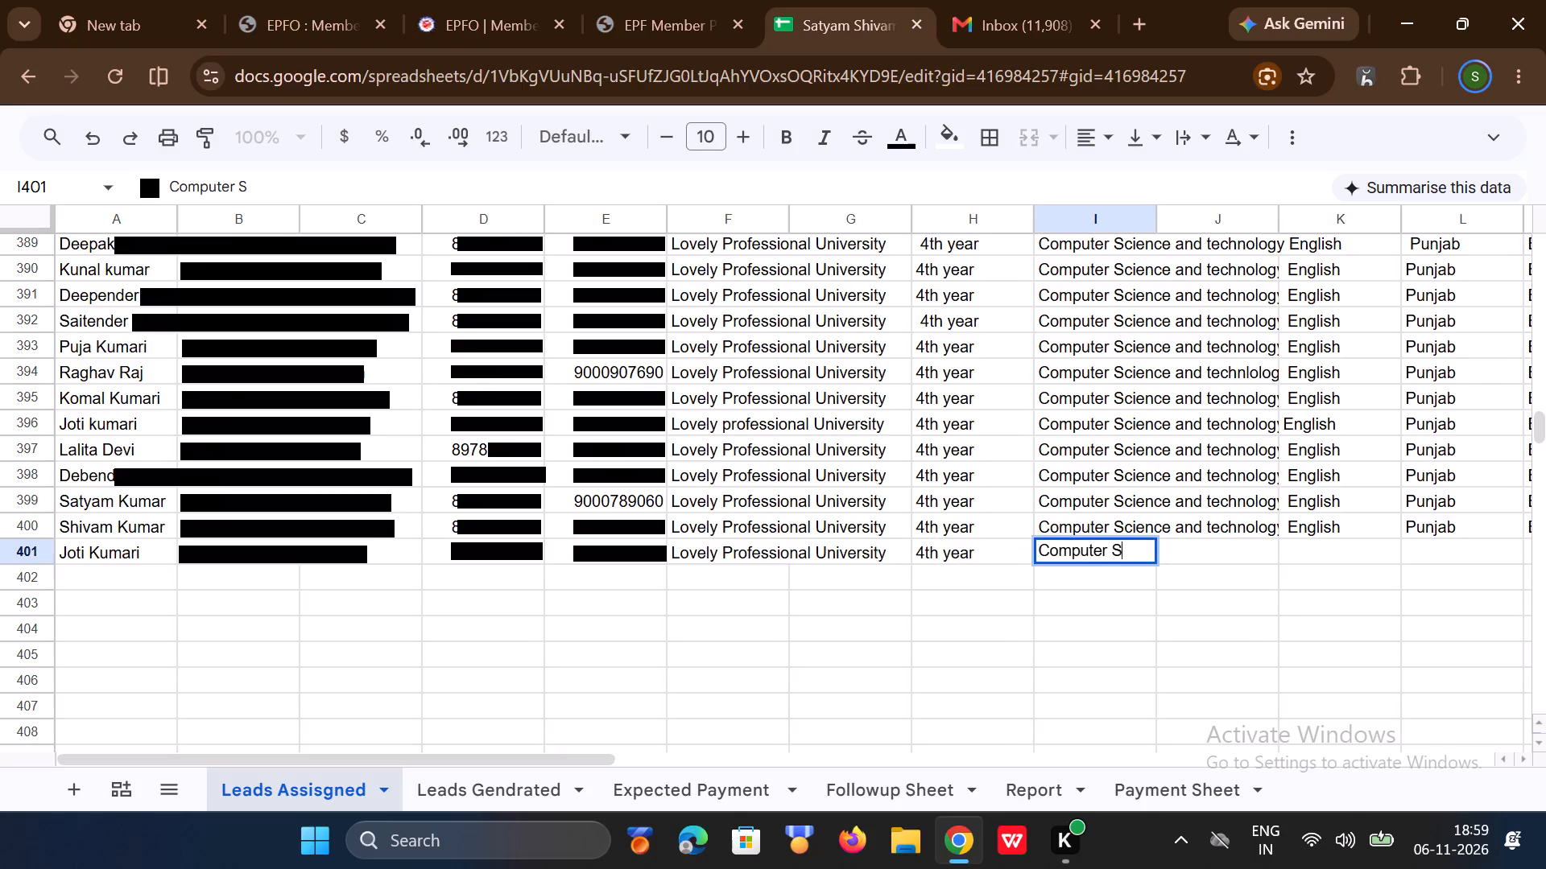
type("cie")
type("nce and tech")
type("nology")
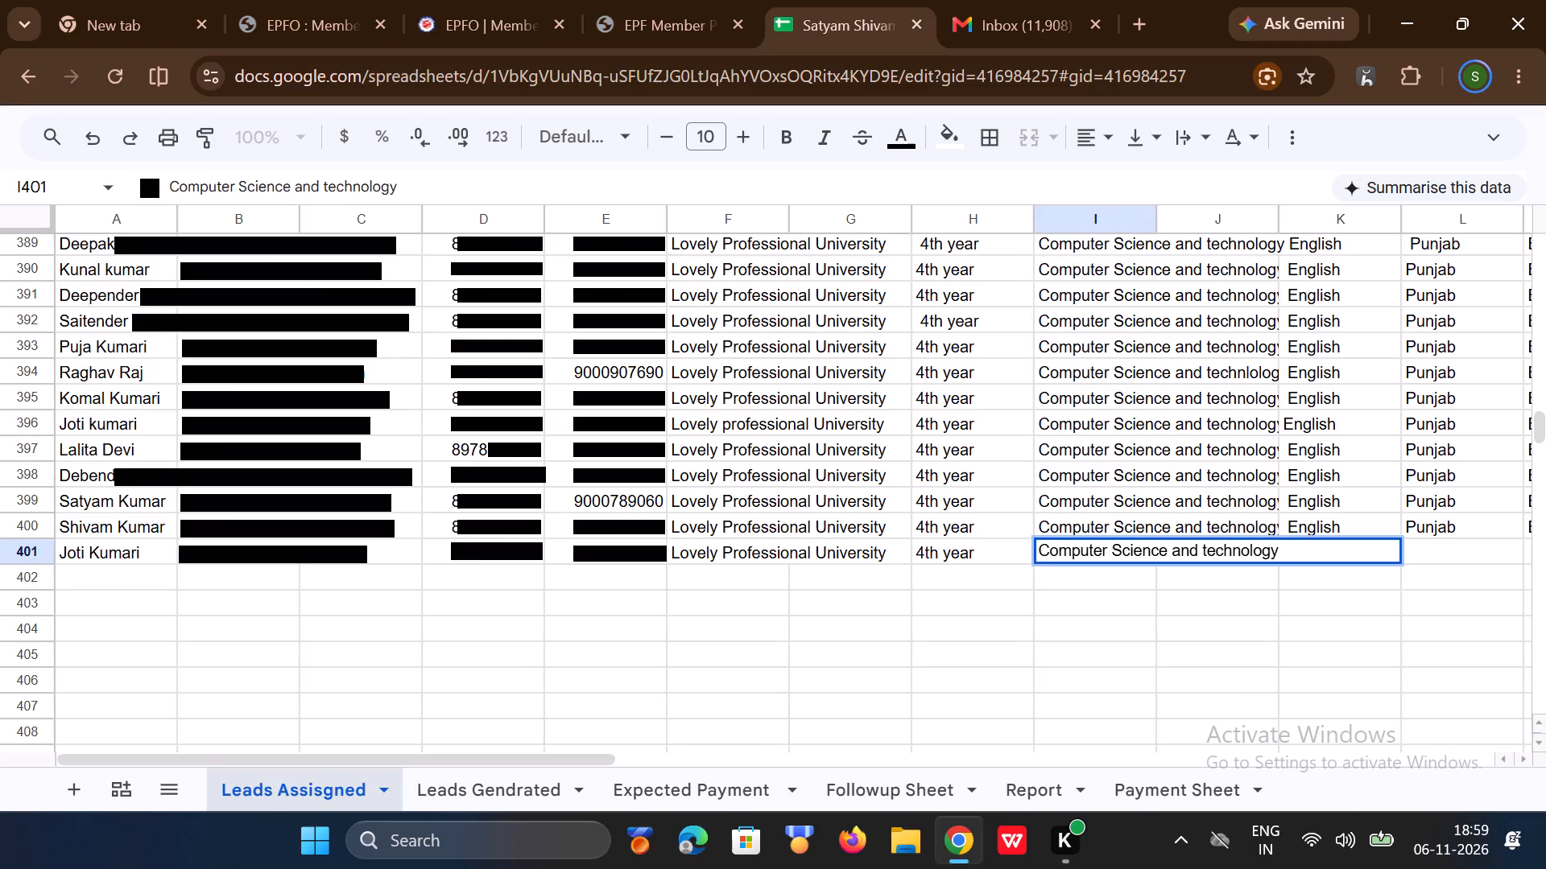
left_click(1246, 605)
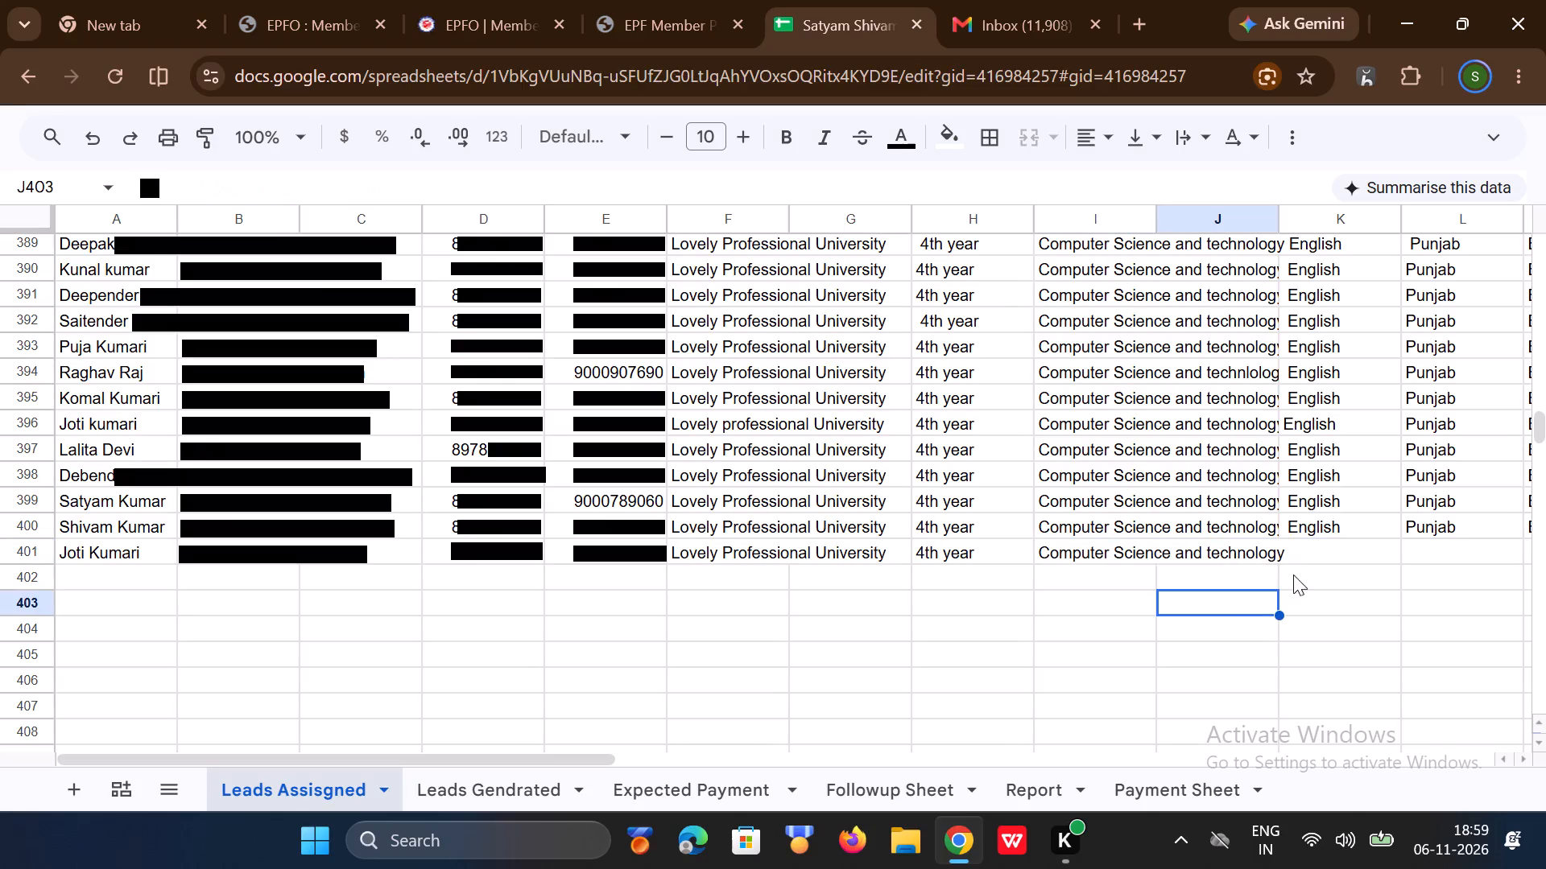
Fill in the first language and state pair for the lead in row 401, English in cell K401 and Punjab in cell L401.
double_click(1315, 567)
double_click(1312, 550)
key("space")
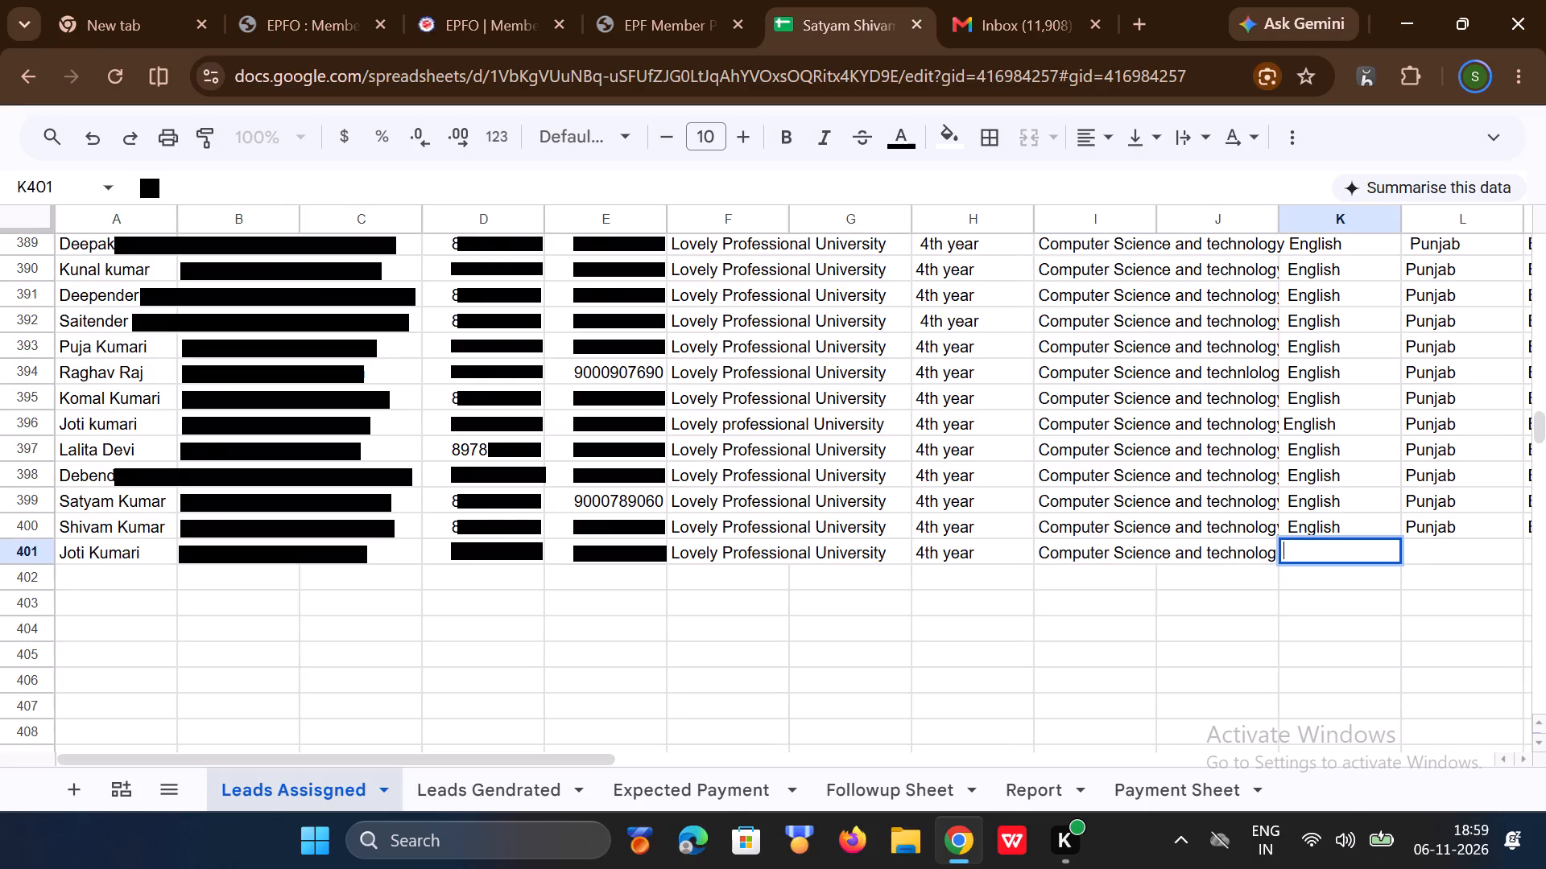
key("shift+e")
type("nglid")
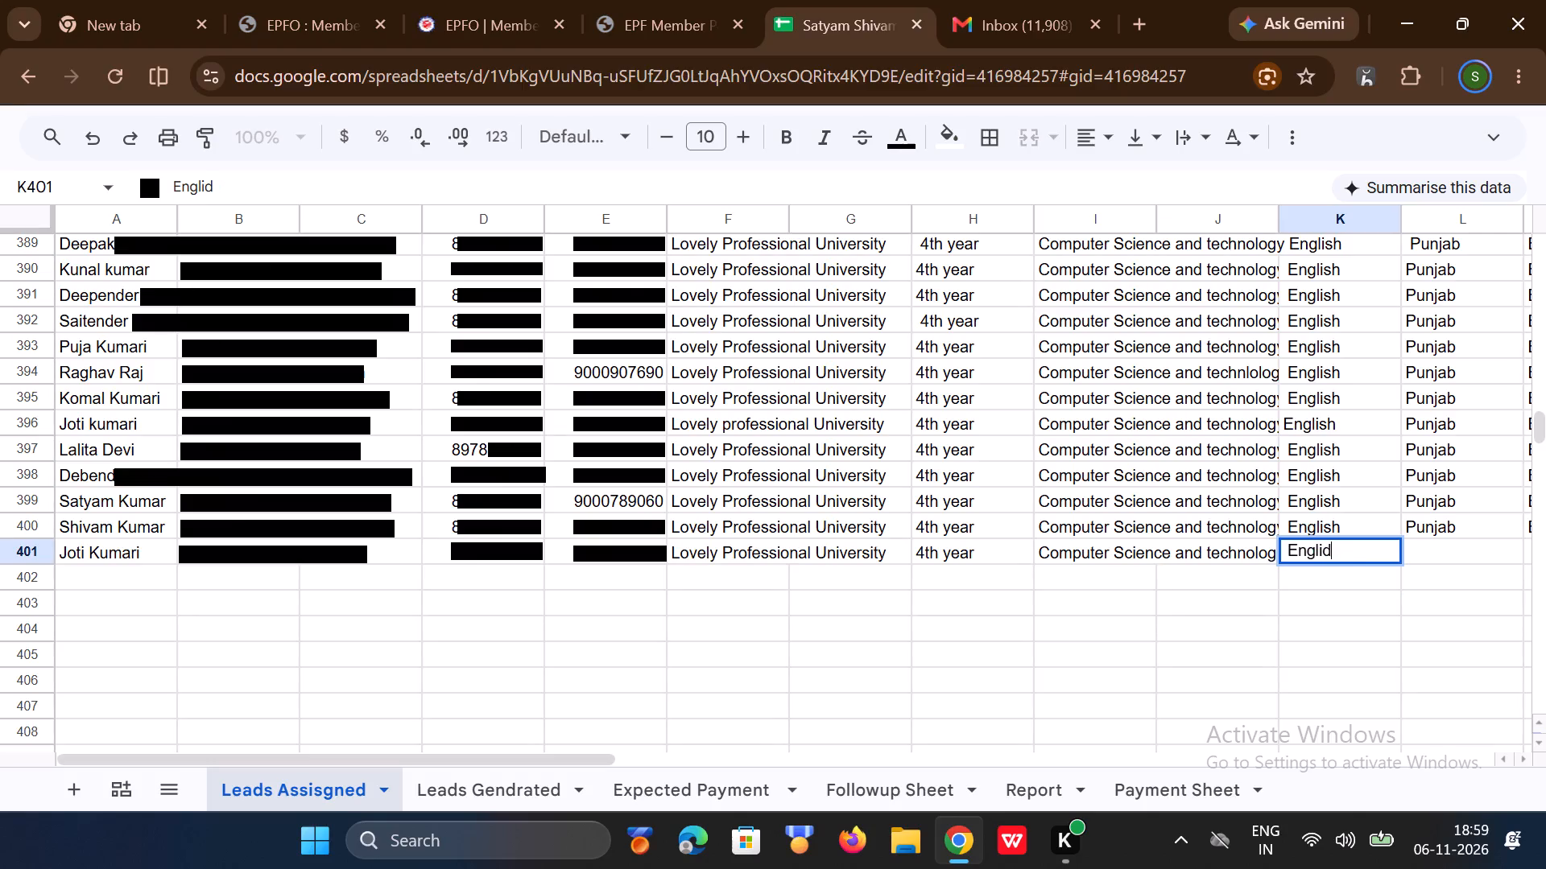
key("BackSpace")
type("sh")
double_click(1416, 560)
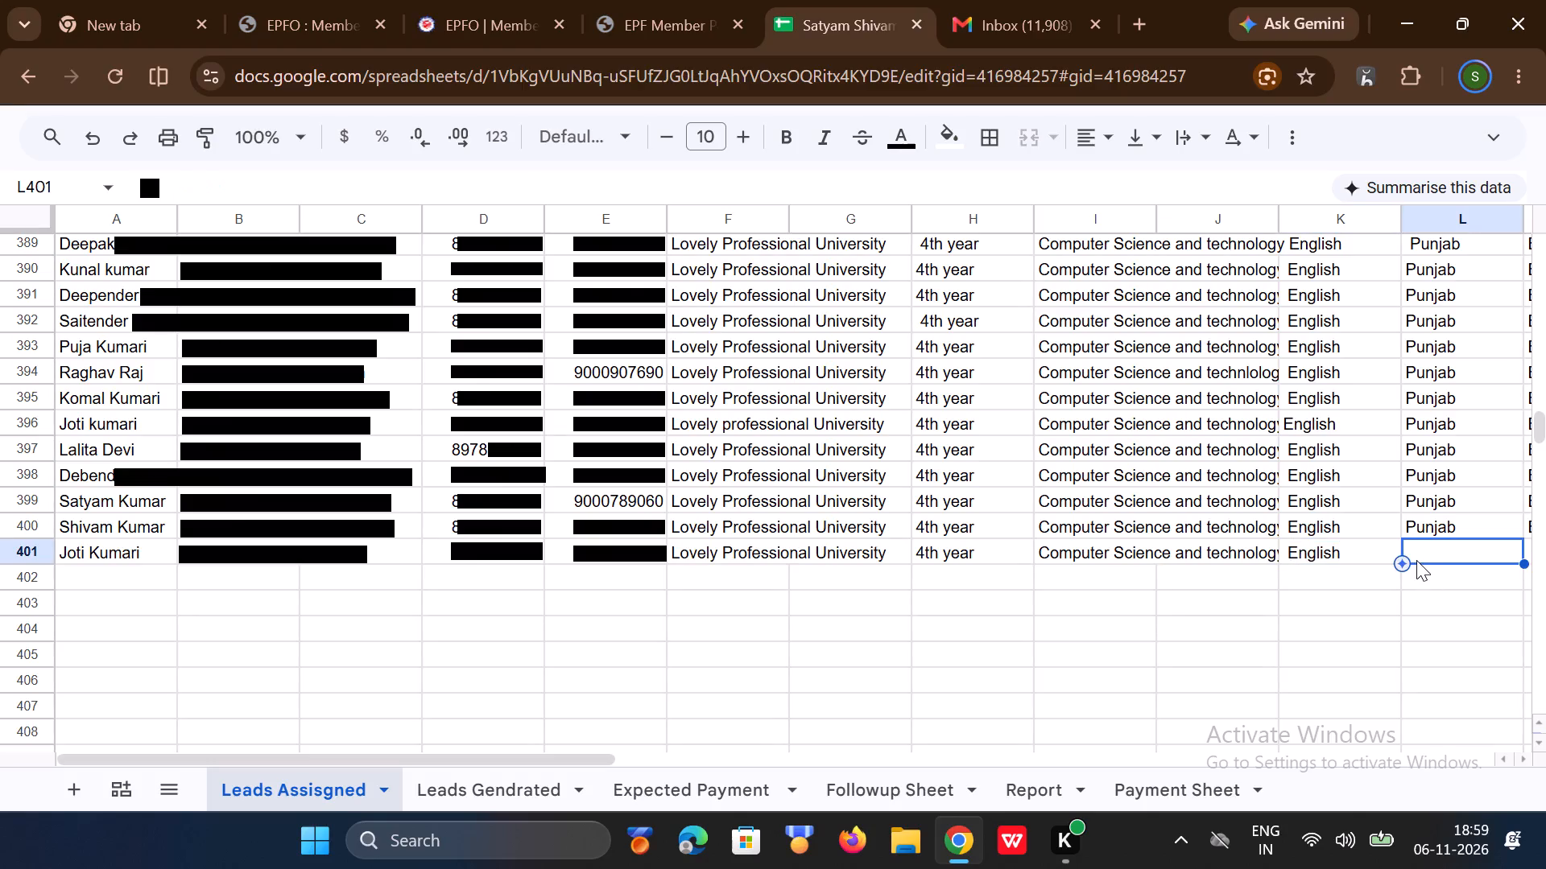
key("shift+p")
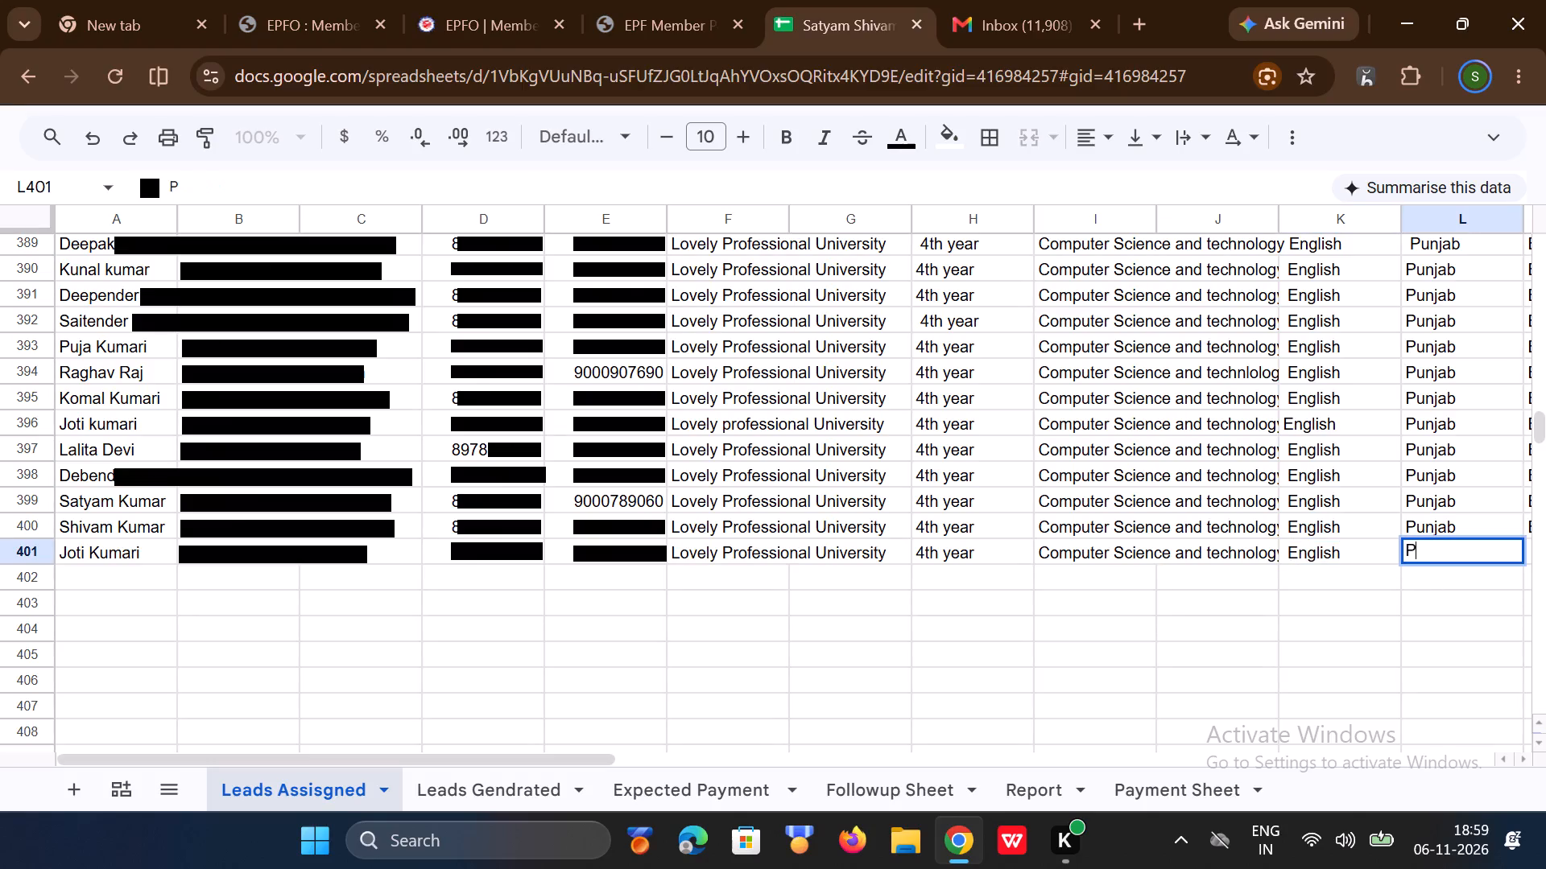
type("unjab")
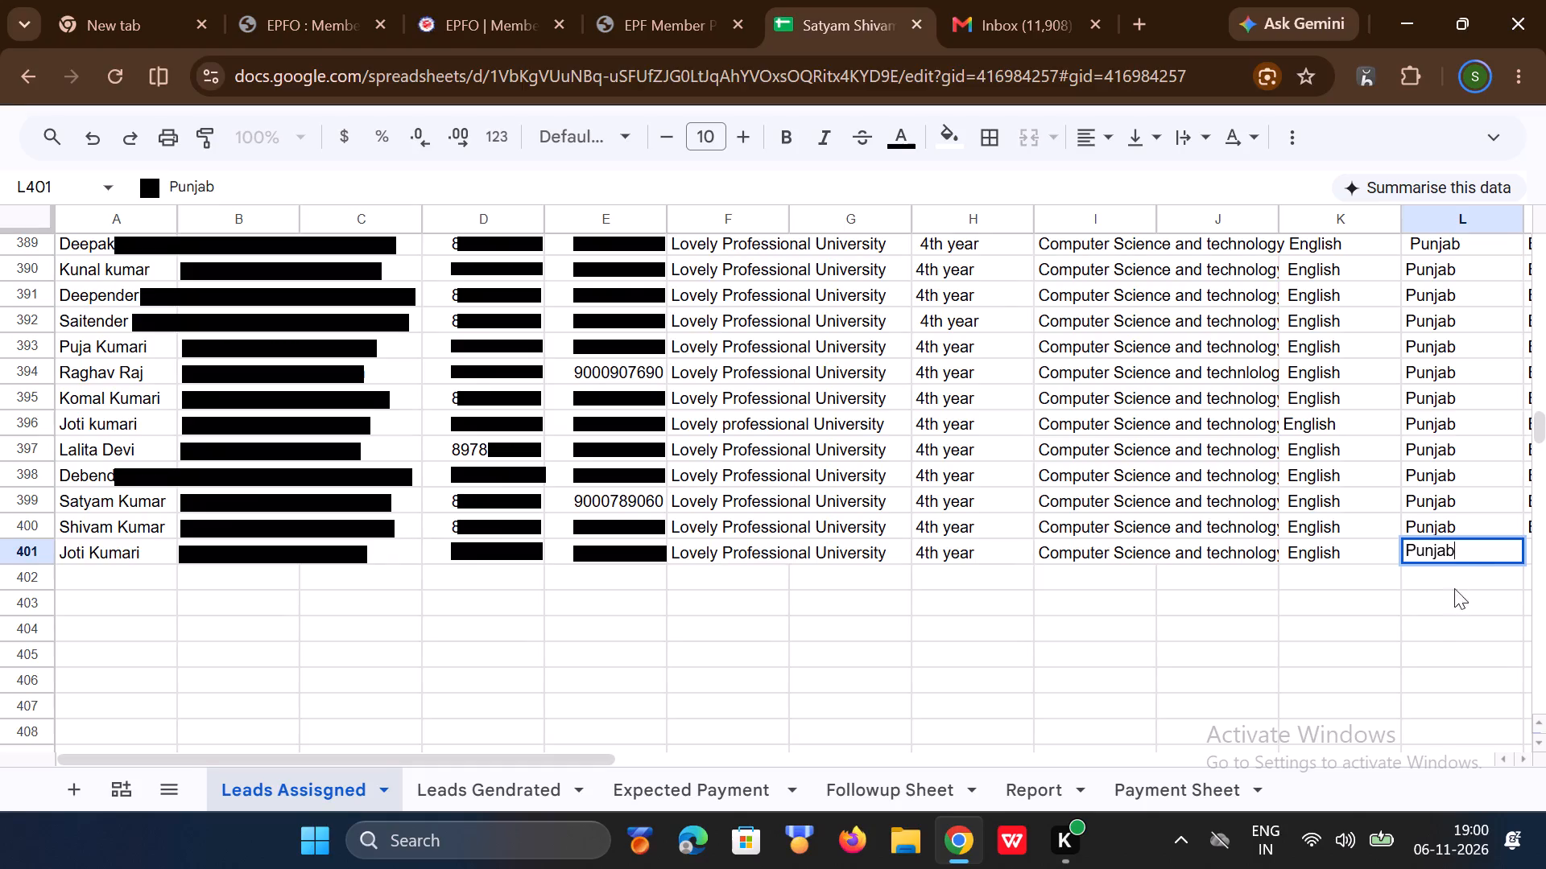
left_click(1419, 627)
Fill in the second language and state pair for the lead in row 401, English in cell M401 and Punjab in cell N401.
scroll(1419, 627, "left", 3)
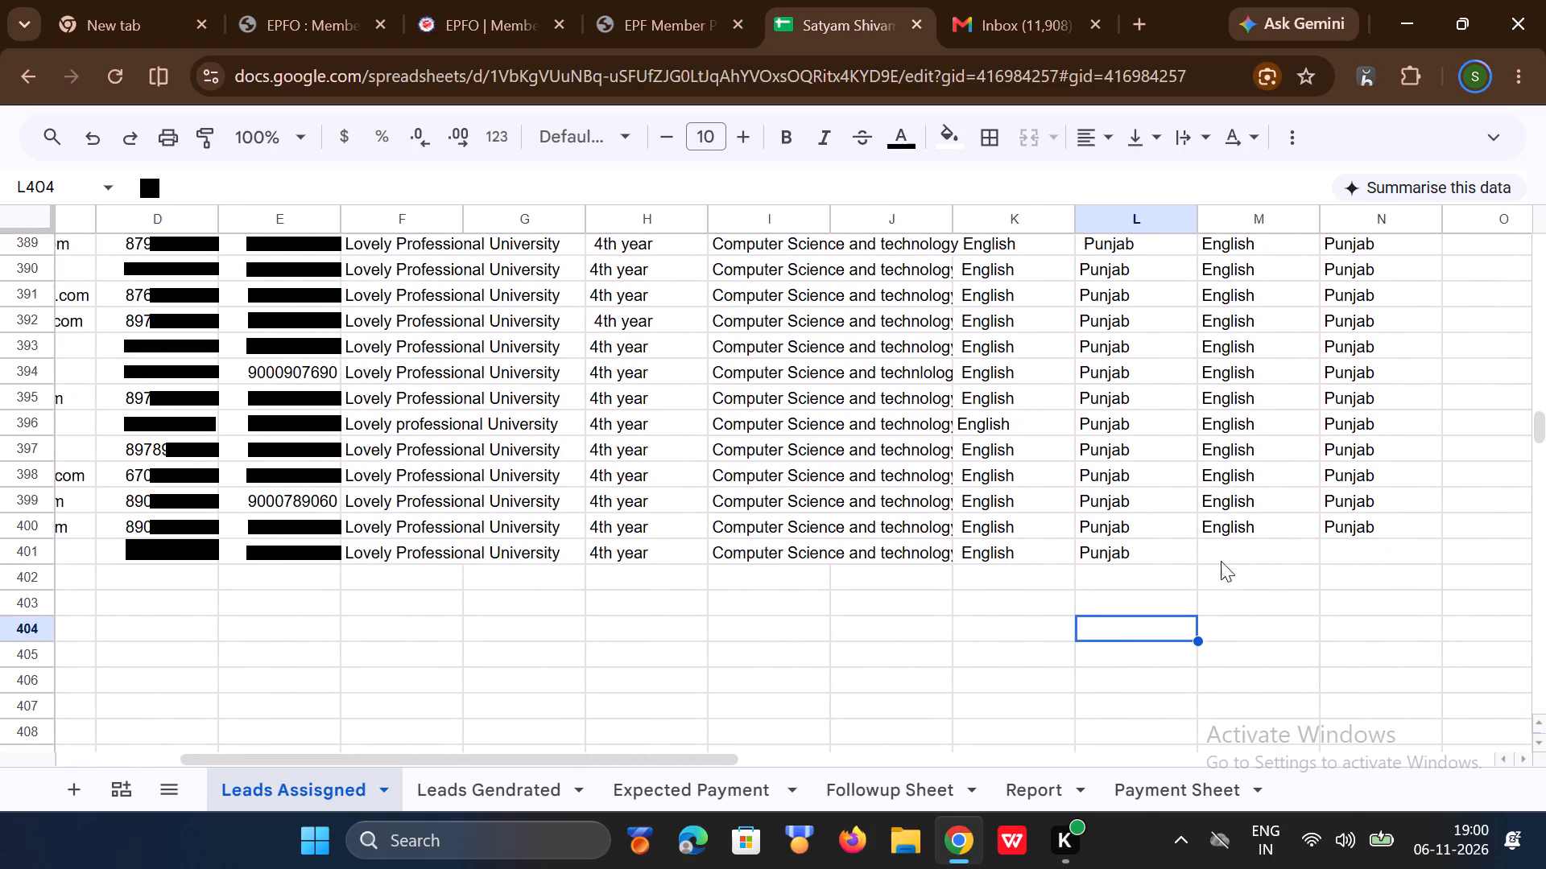
double_click(1226, 556)
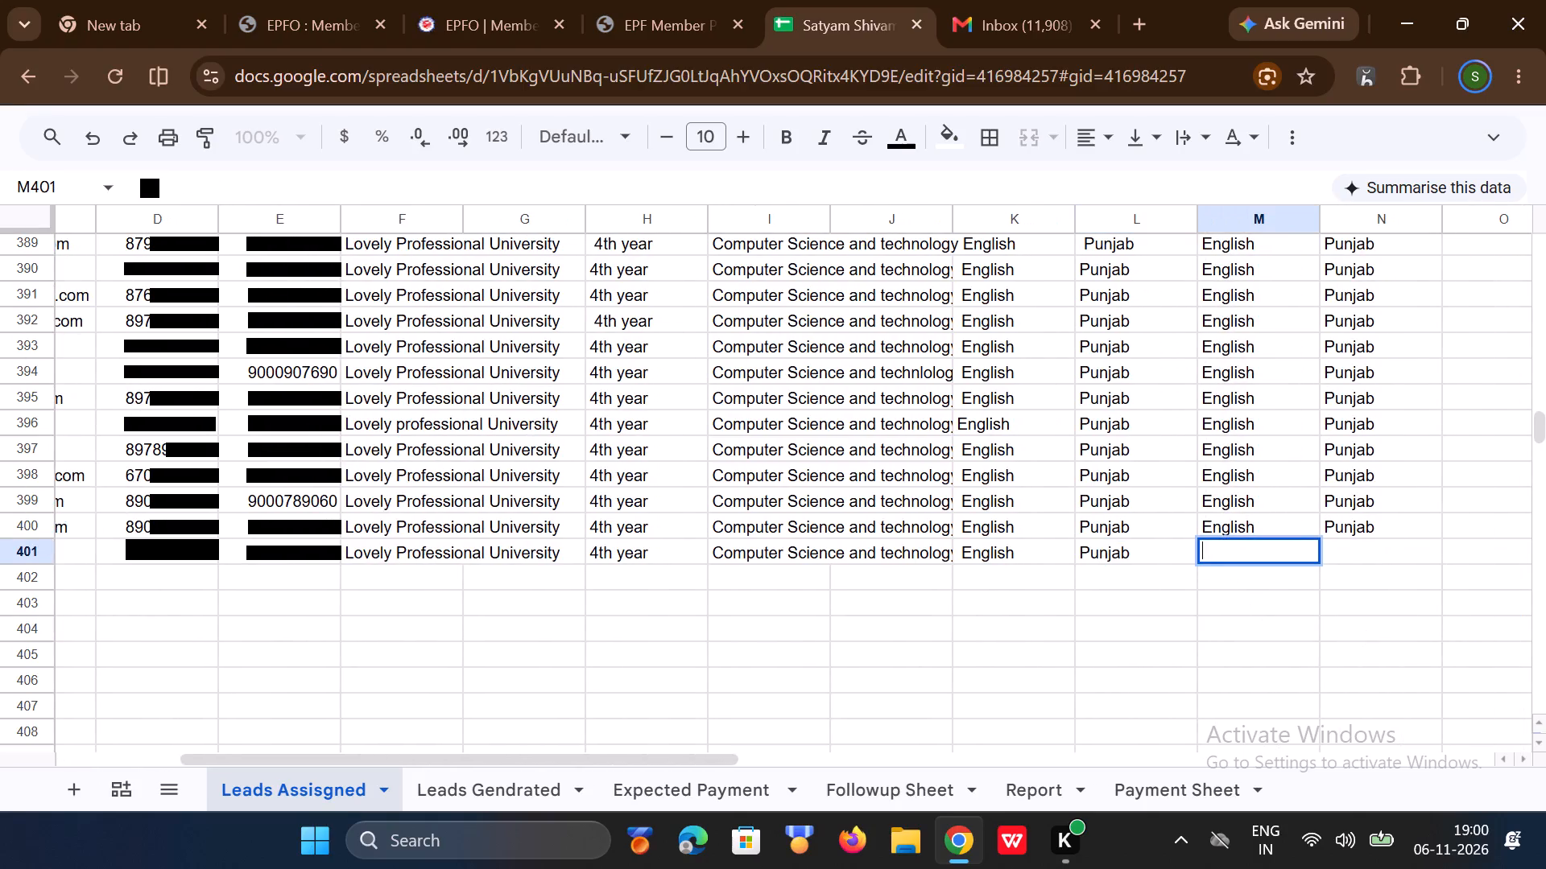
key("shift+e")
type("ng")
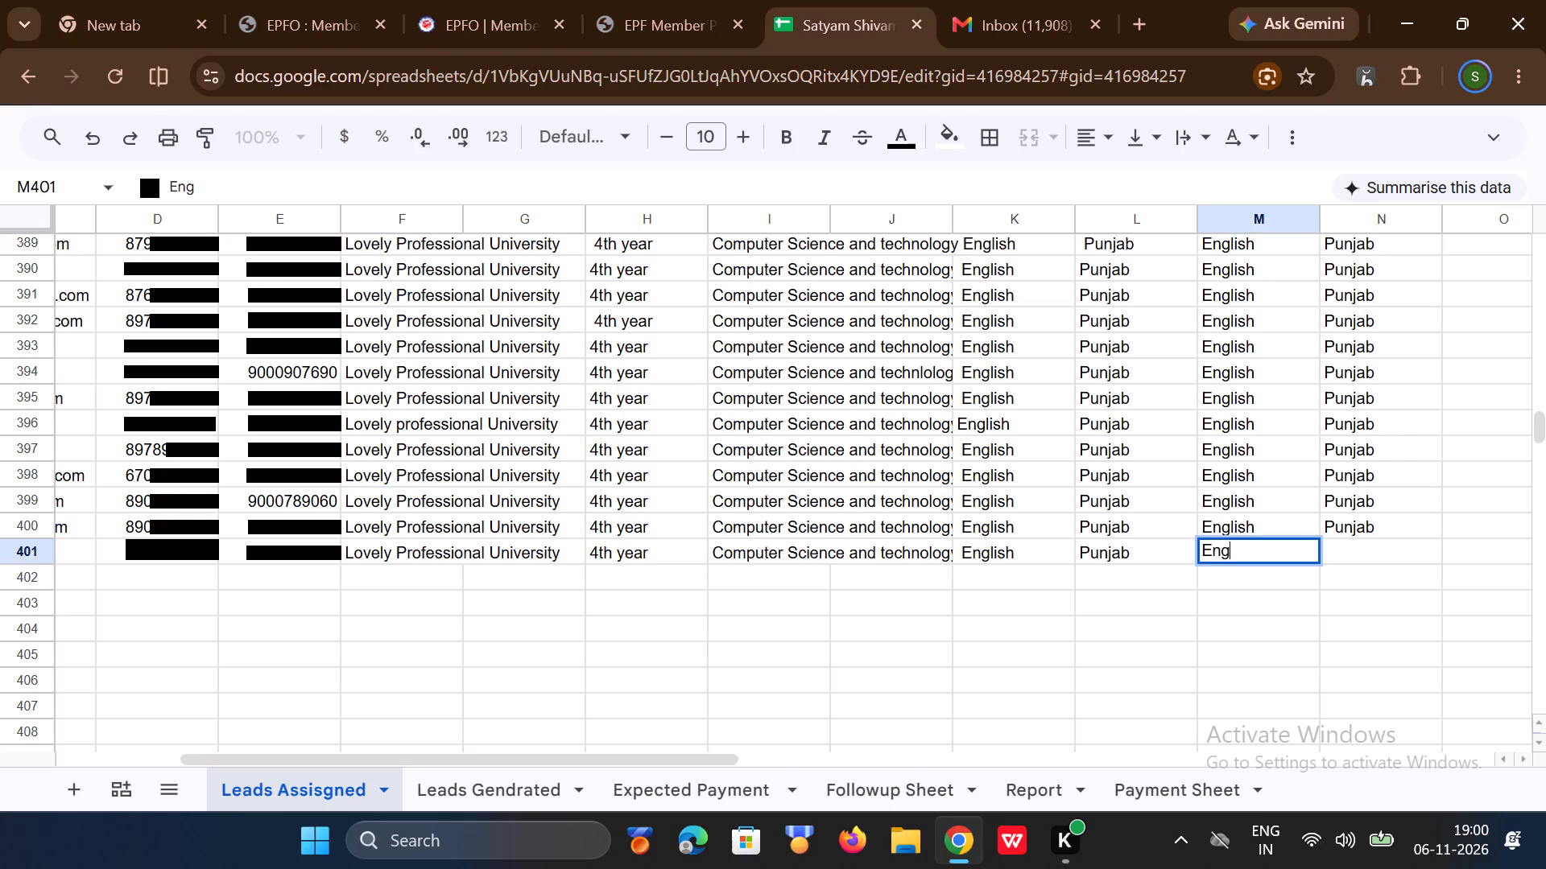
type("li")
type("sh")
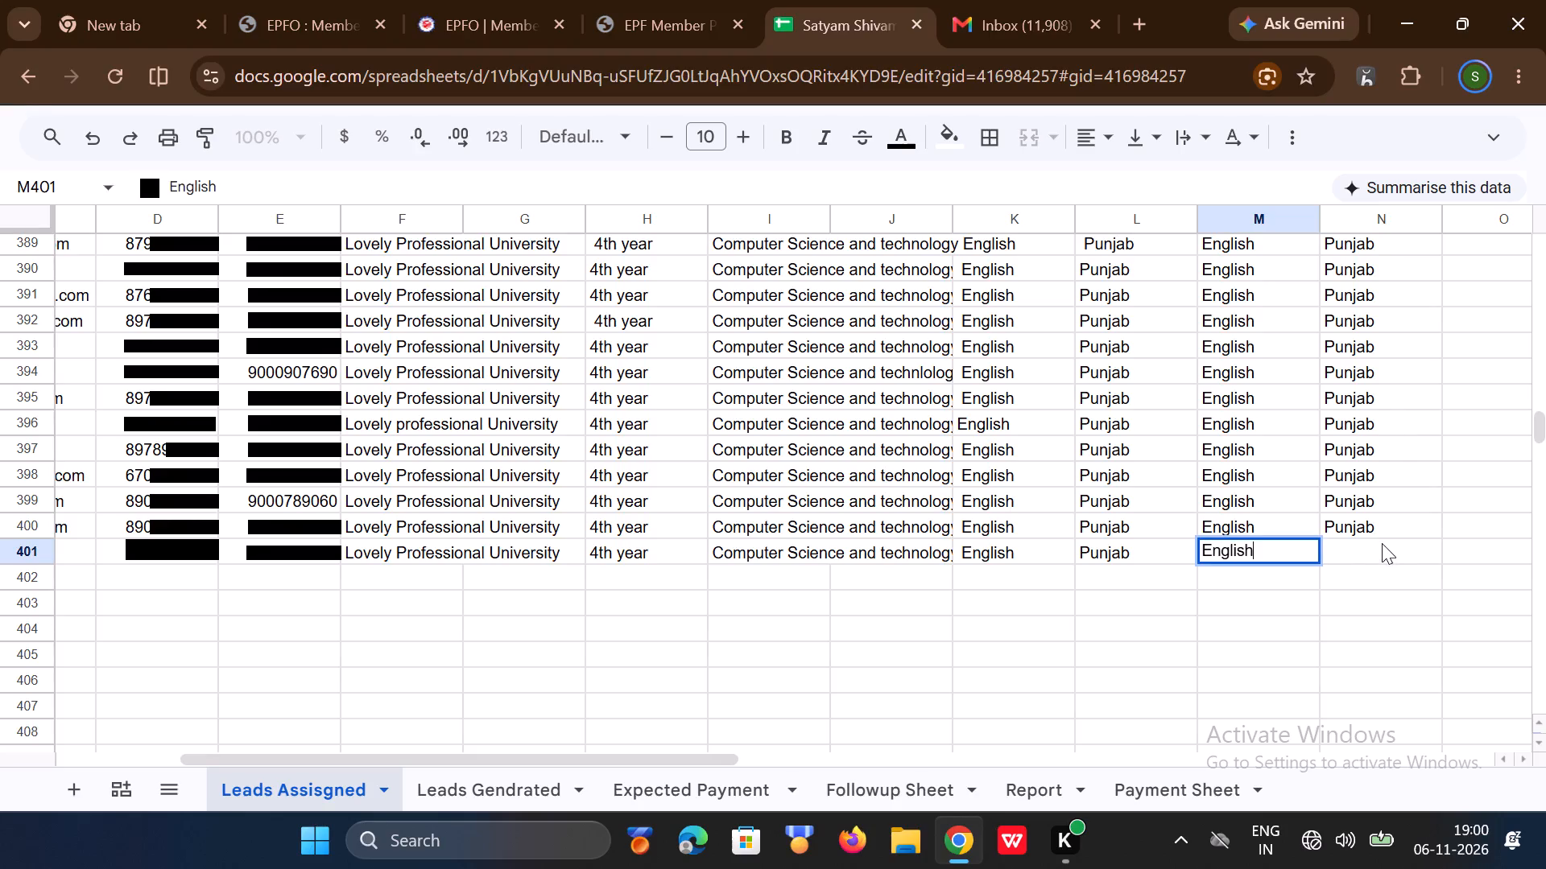
double_click(1380, 547)
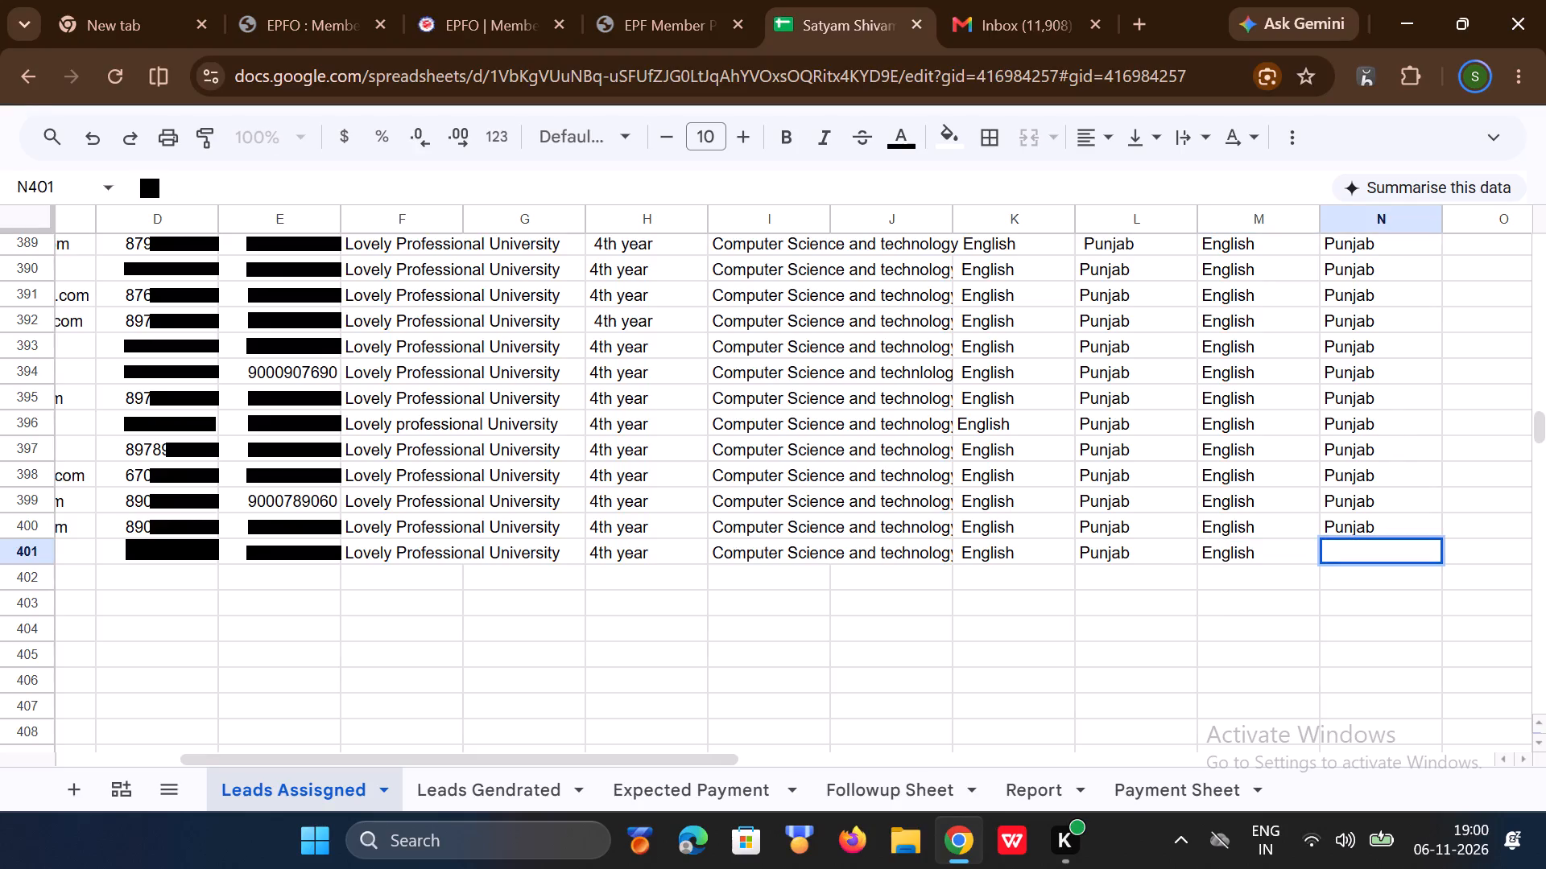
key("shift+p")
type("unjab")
left_click(1321, 594)
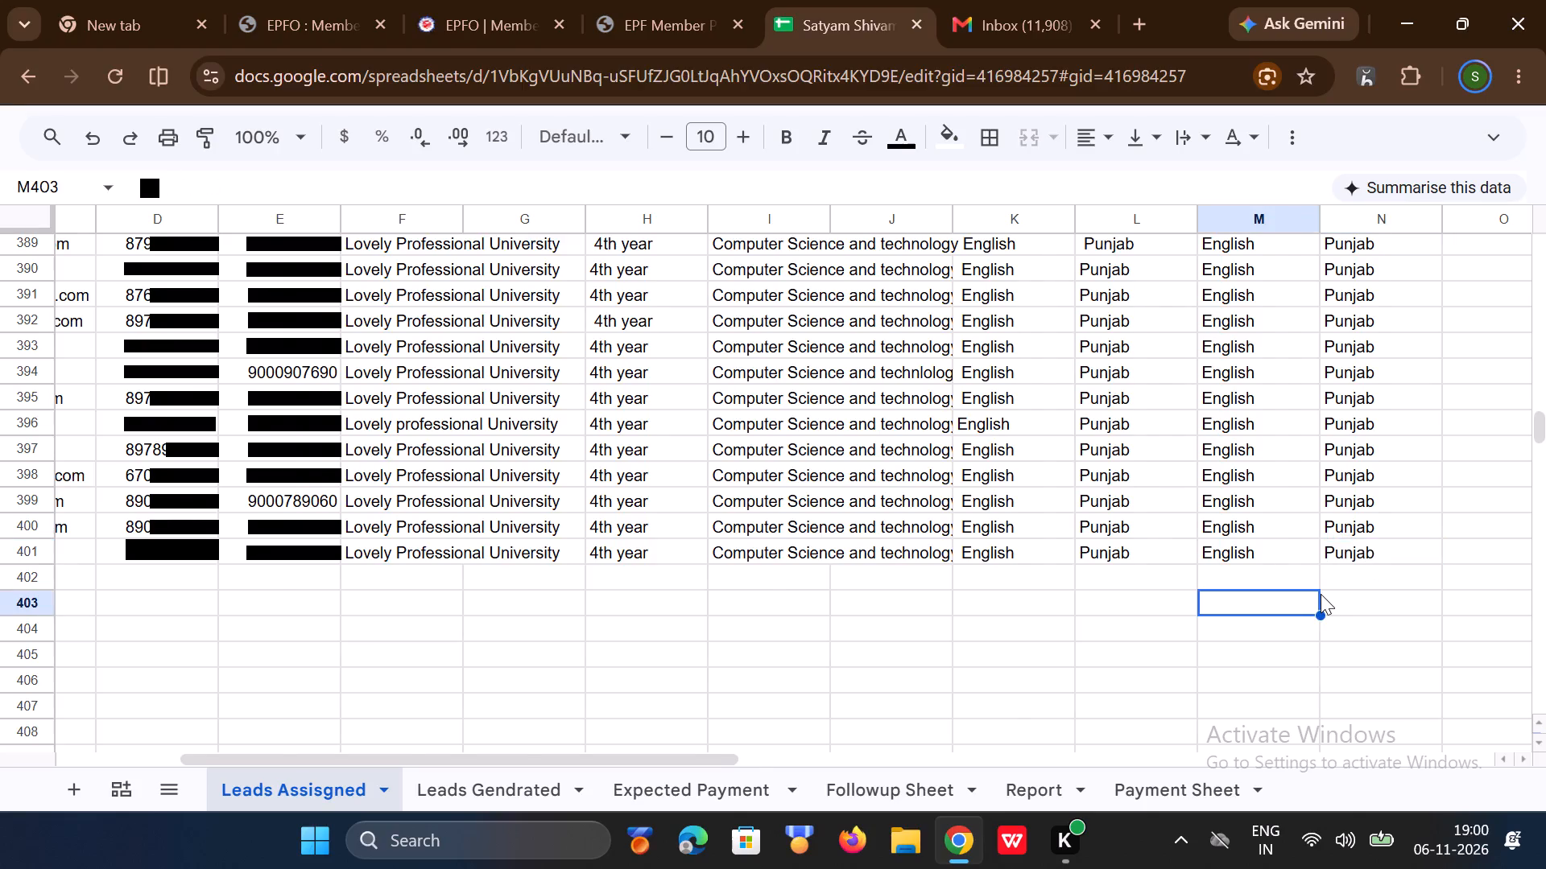
Complete the lead in row 401 with the code SS 010 in cell P401 and the status "Intrested" in cell Q401.
scroll(1321, 594, "left", 5)
double_click(1000, 558)
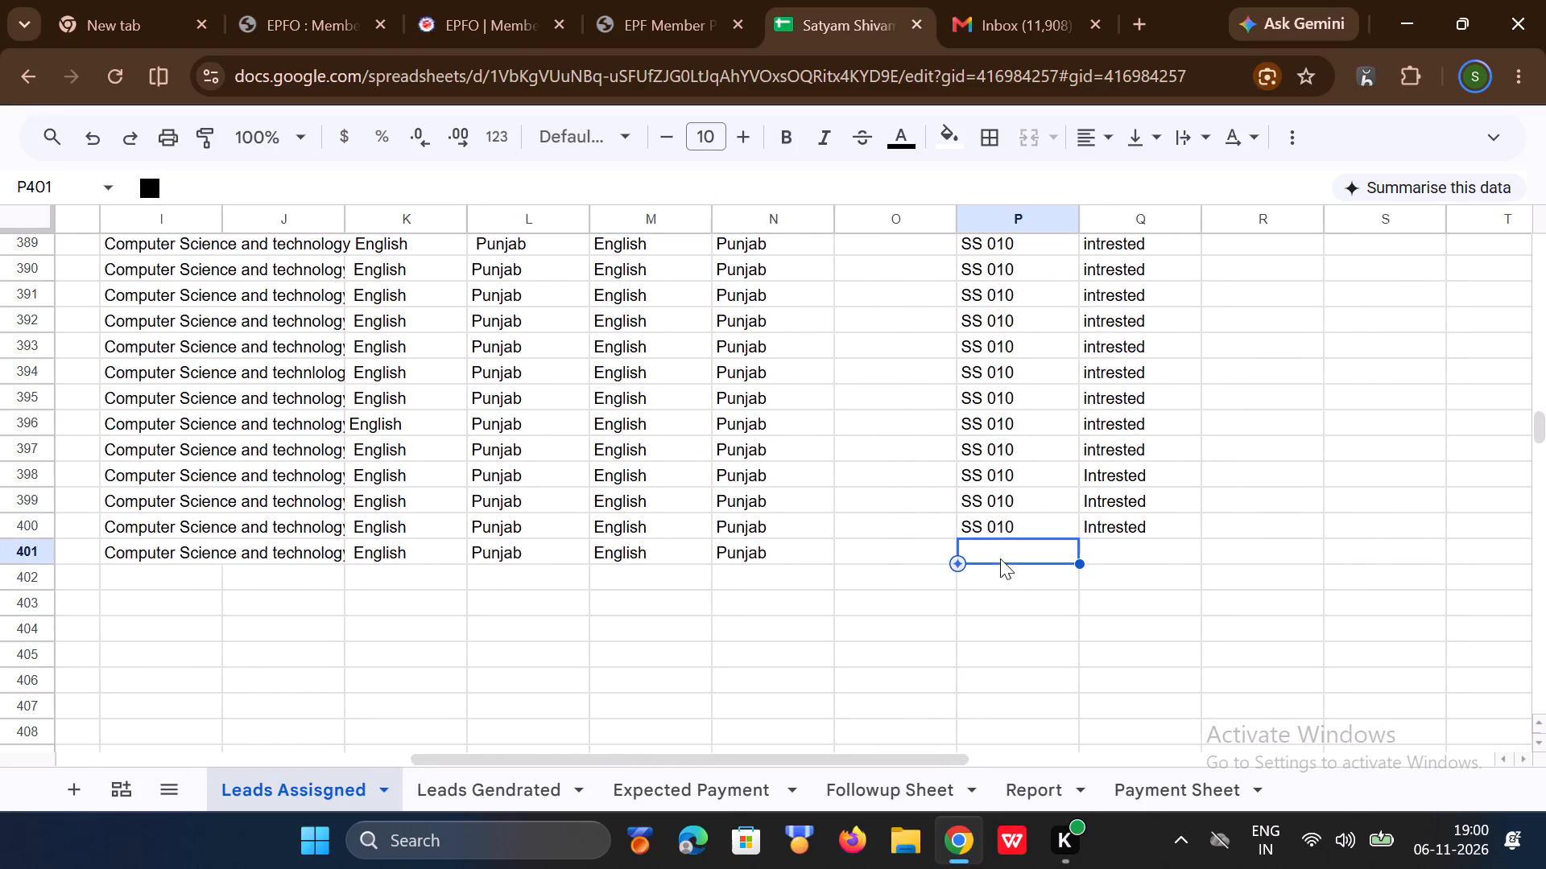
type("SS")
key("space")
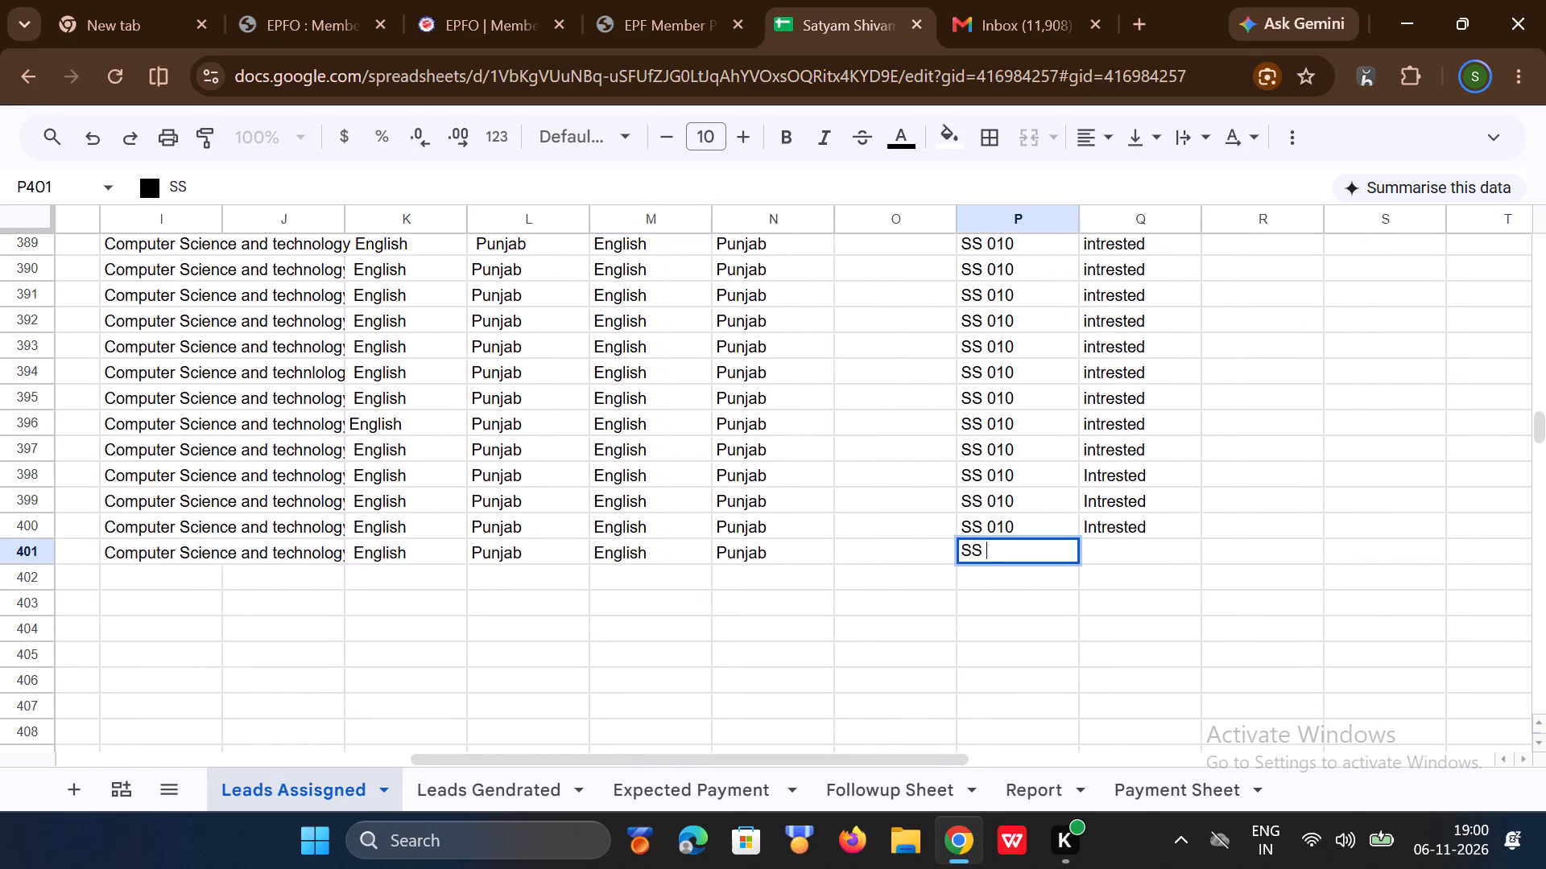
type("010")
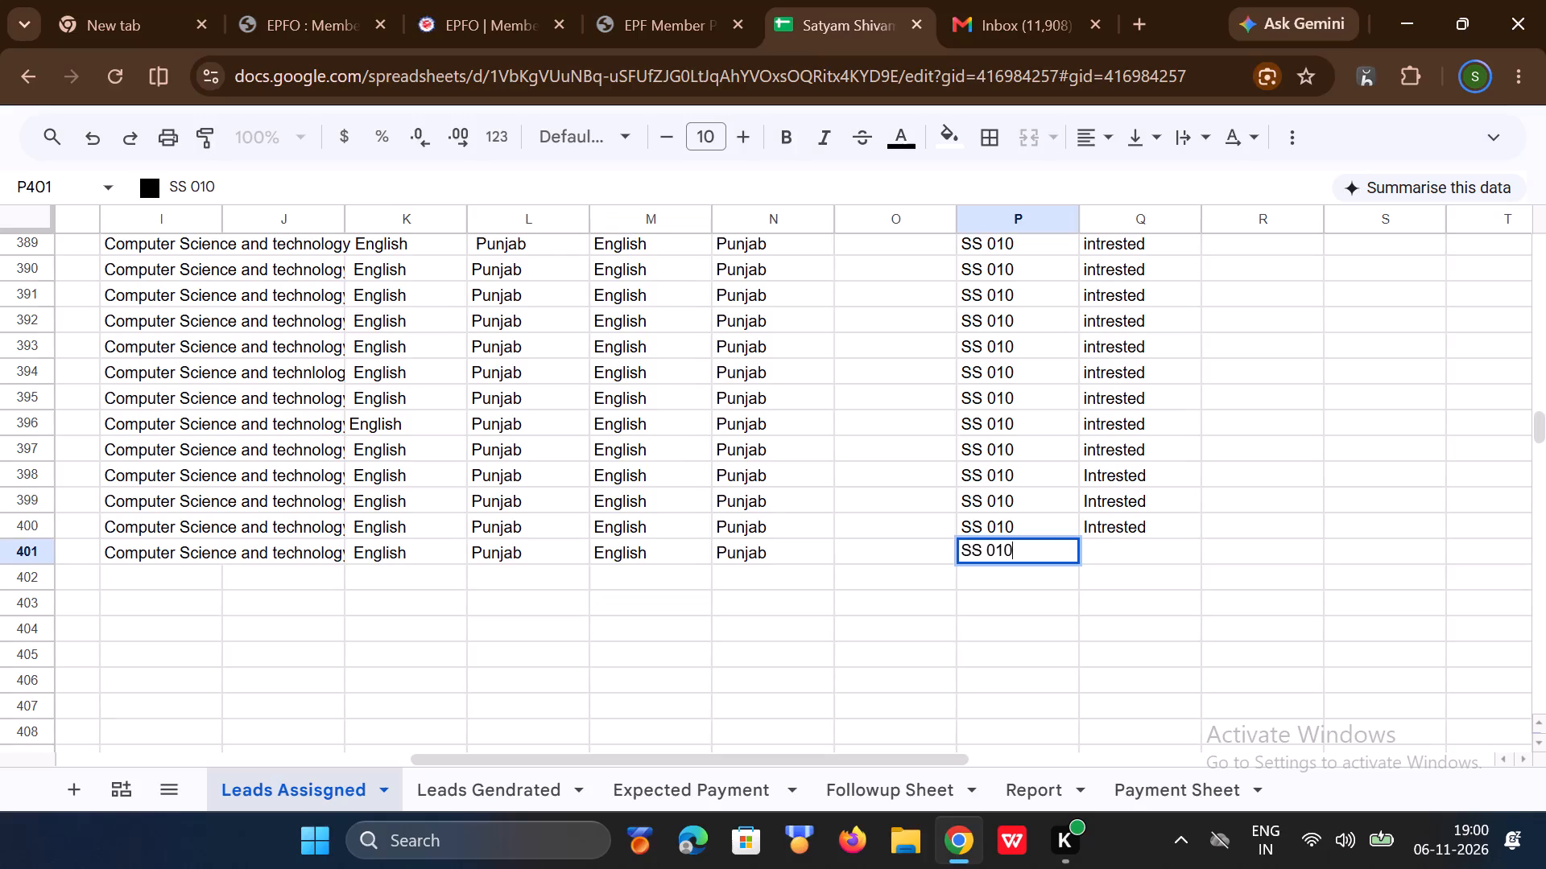
left_click(1126, 543)
double_click(1126, 545)
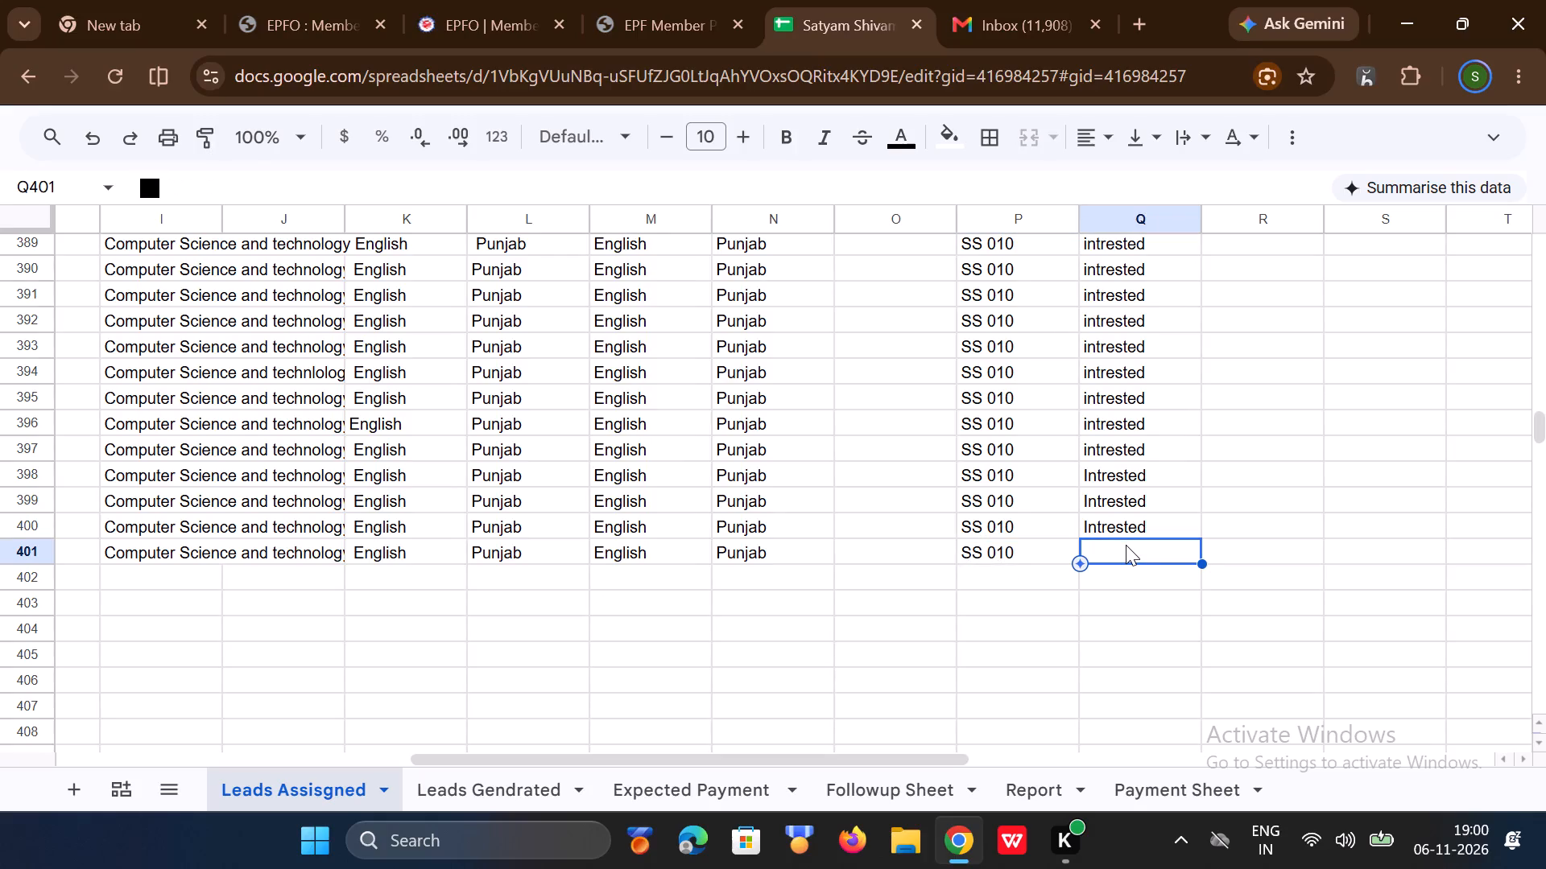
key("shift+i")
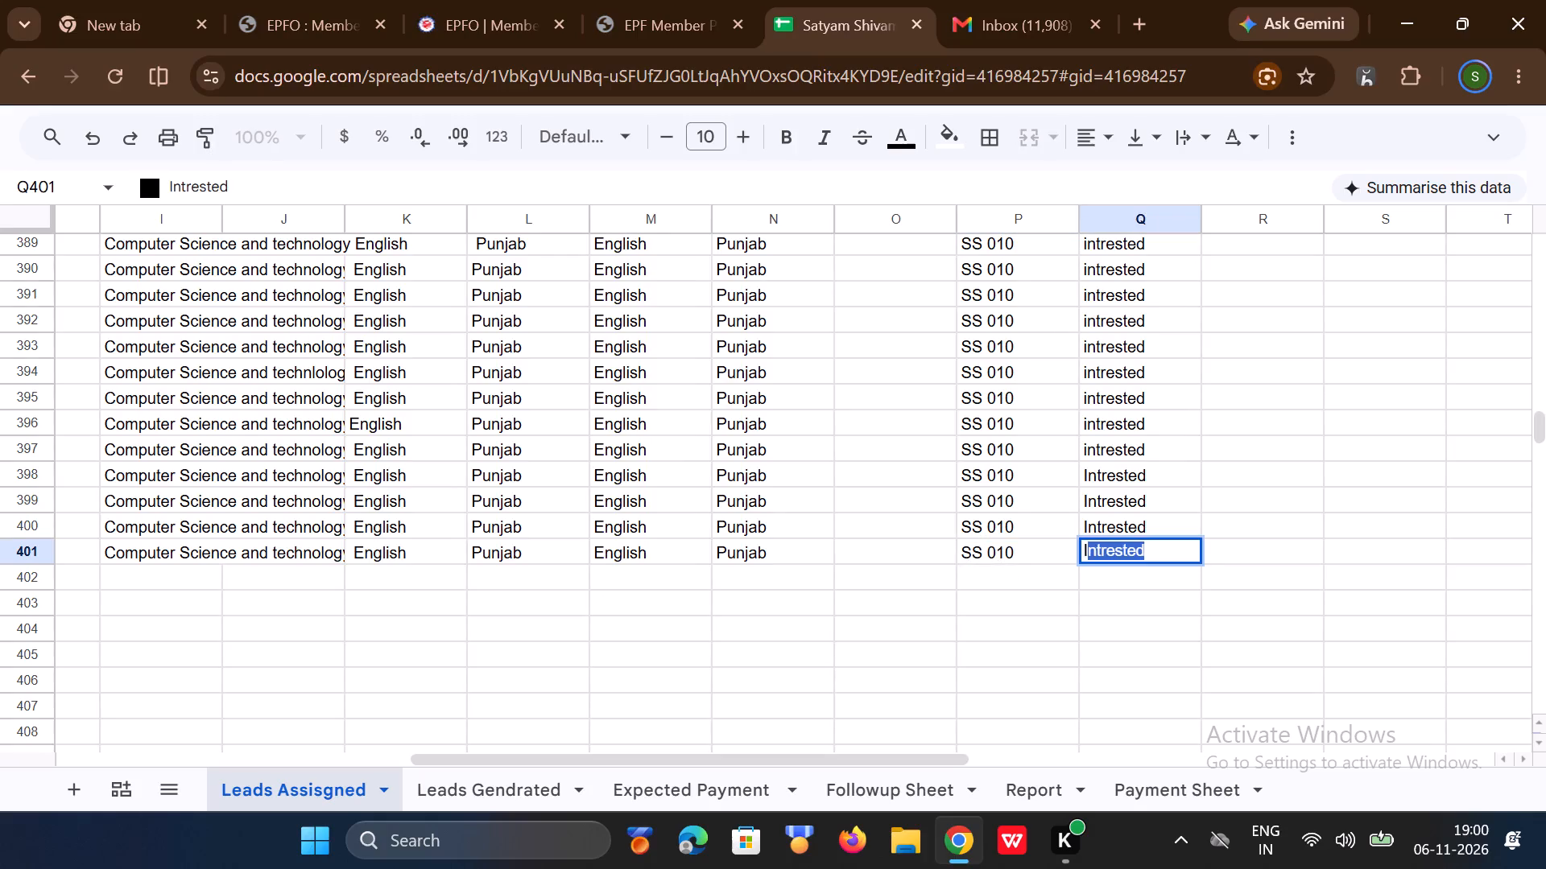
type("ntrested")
left_click(913, 632)
Start a new lead in row 402 by entering the student's full name in cell A402.
scroll(913, 632, "right", 6)
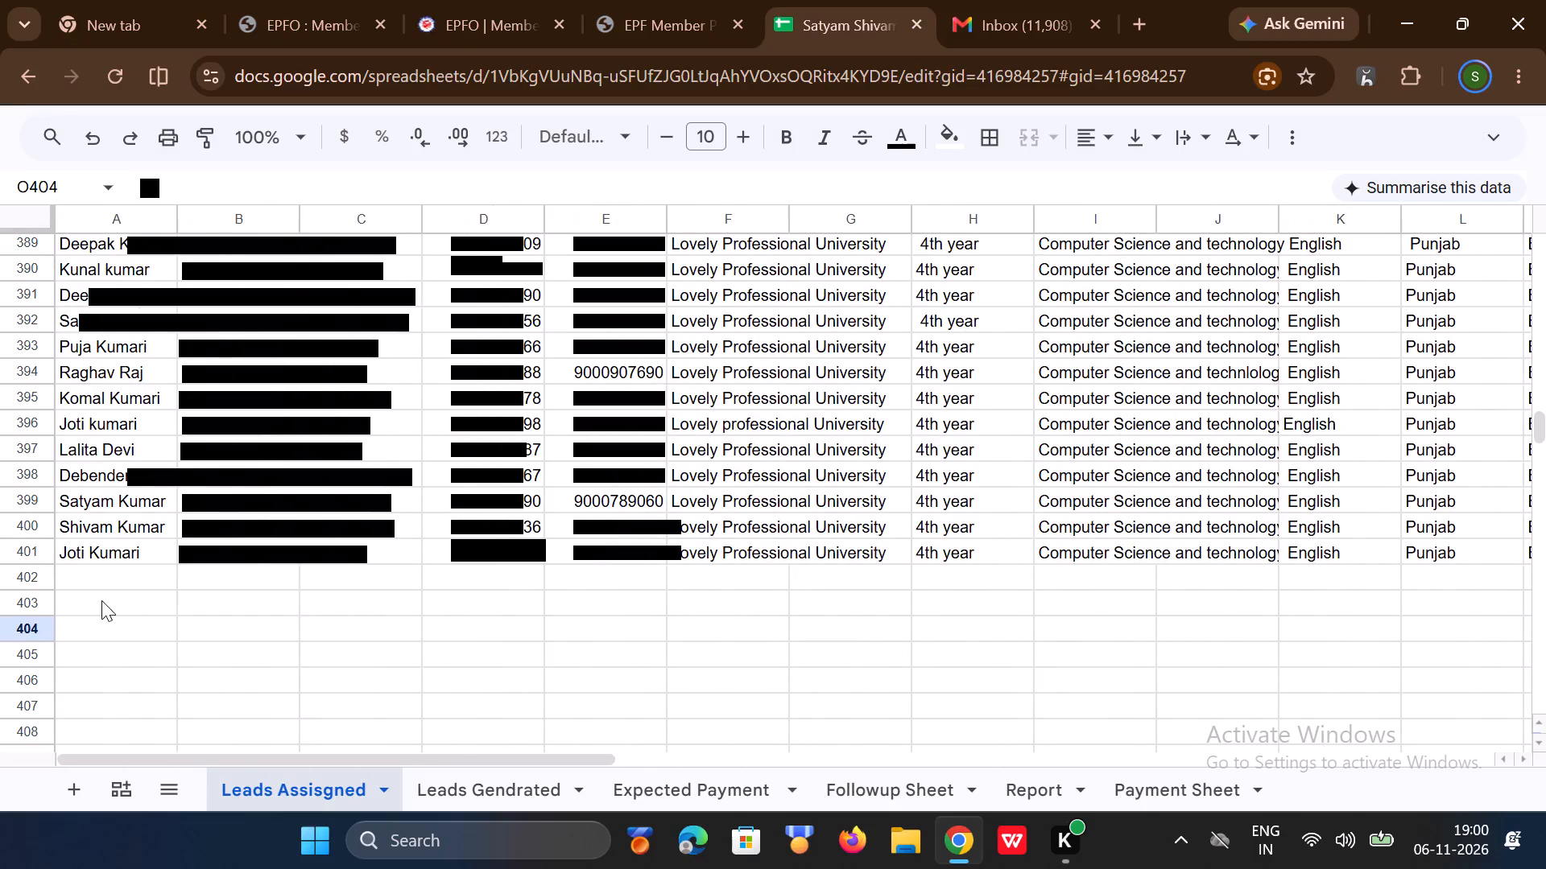
left_click(89, 578)
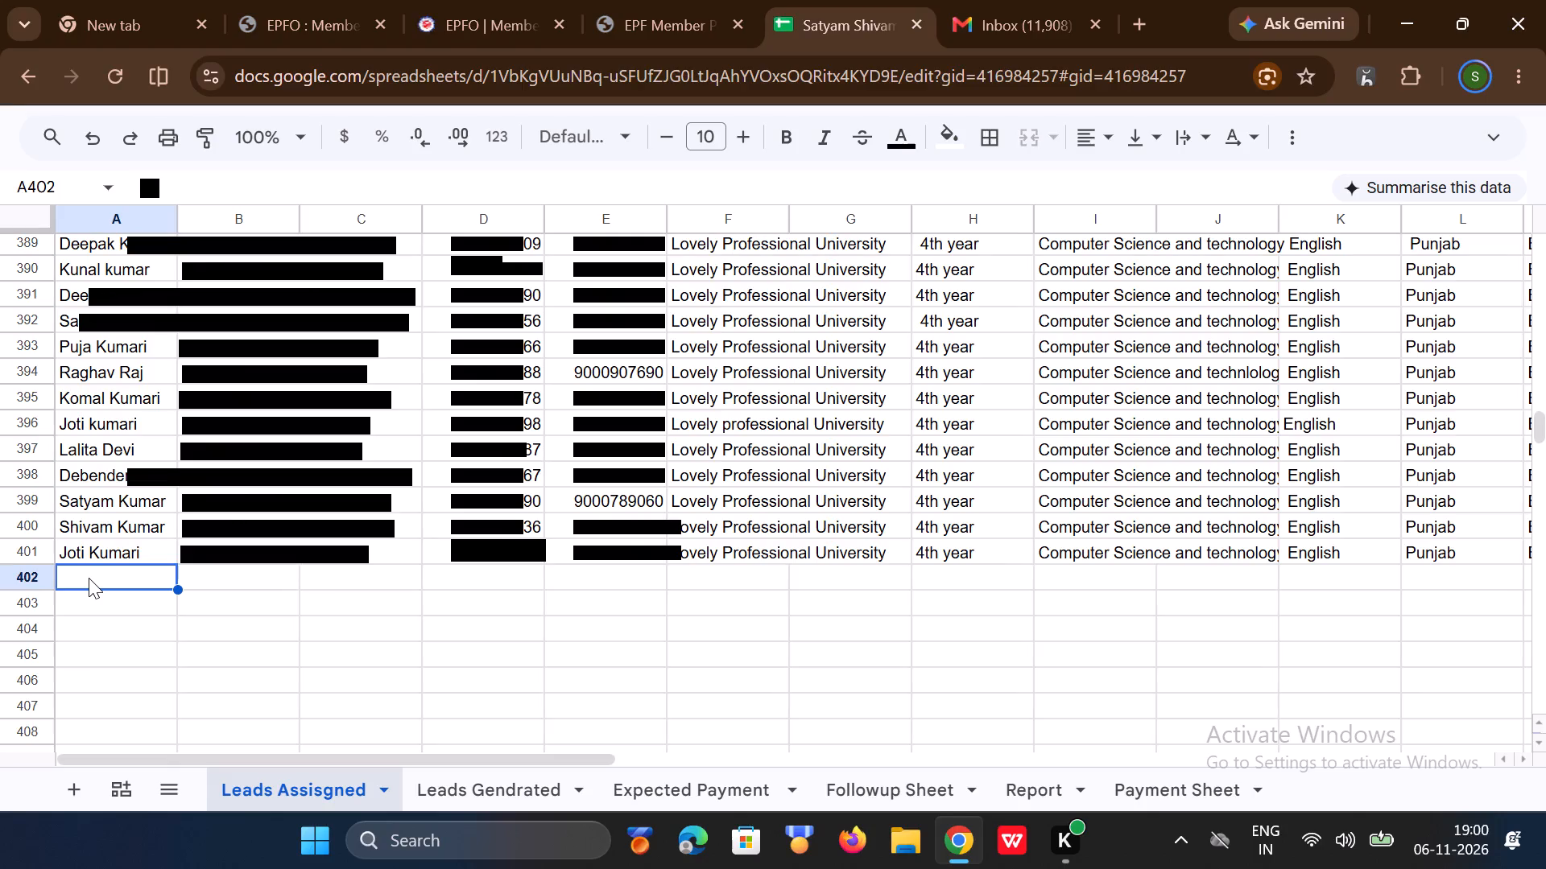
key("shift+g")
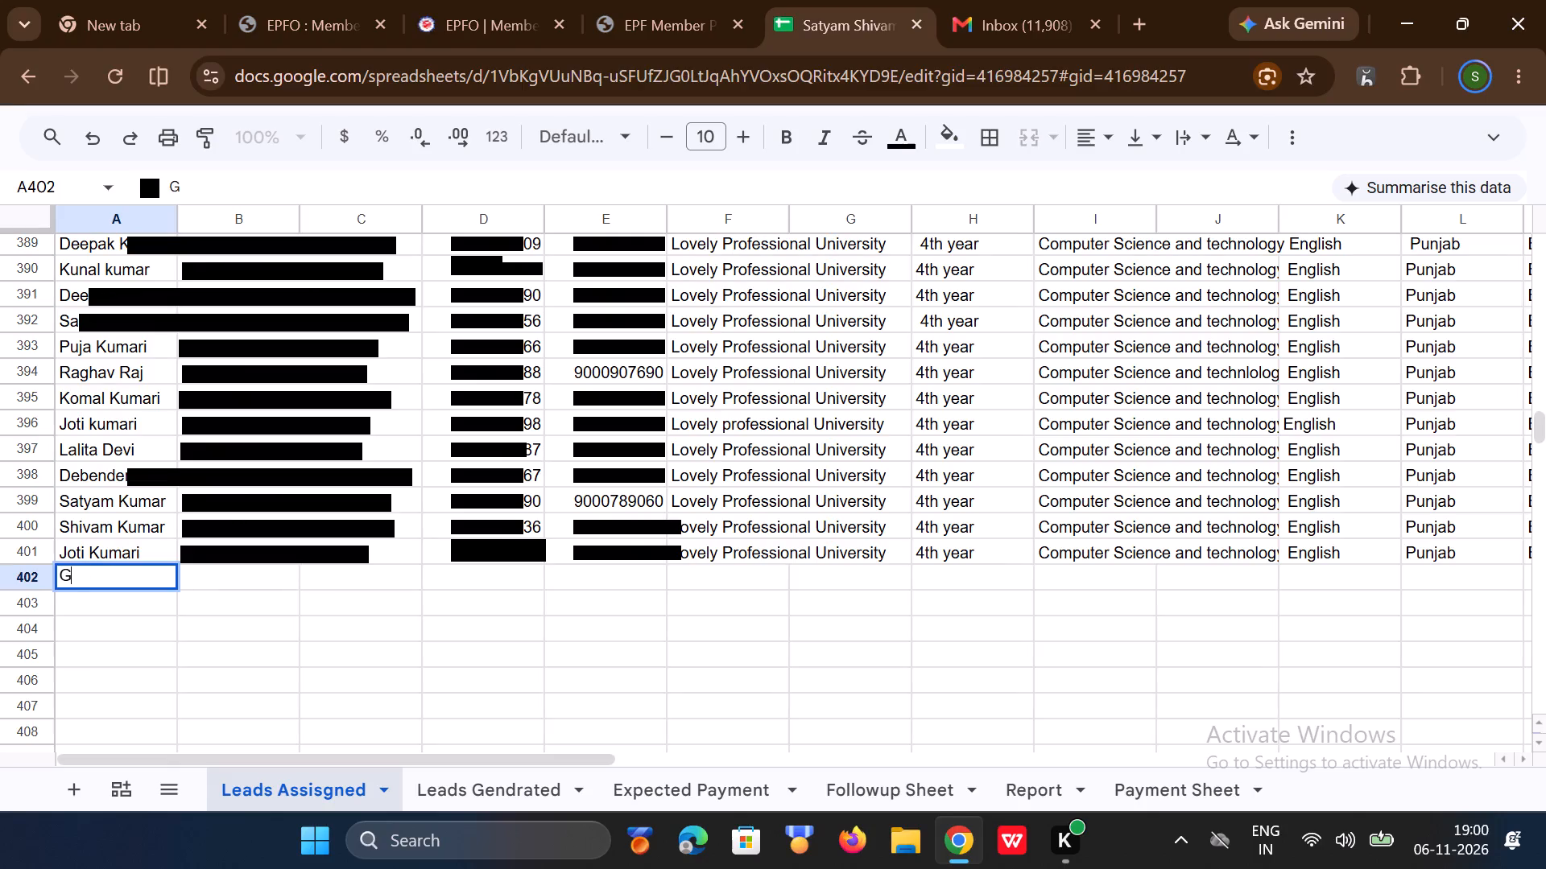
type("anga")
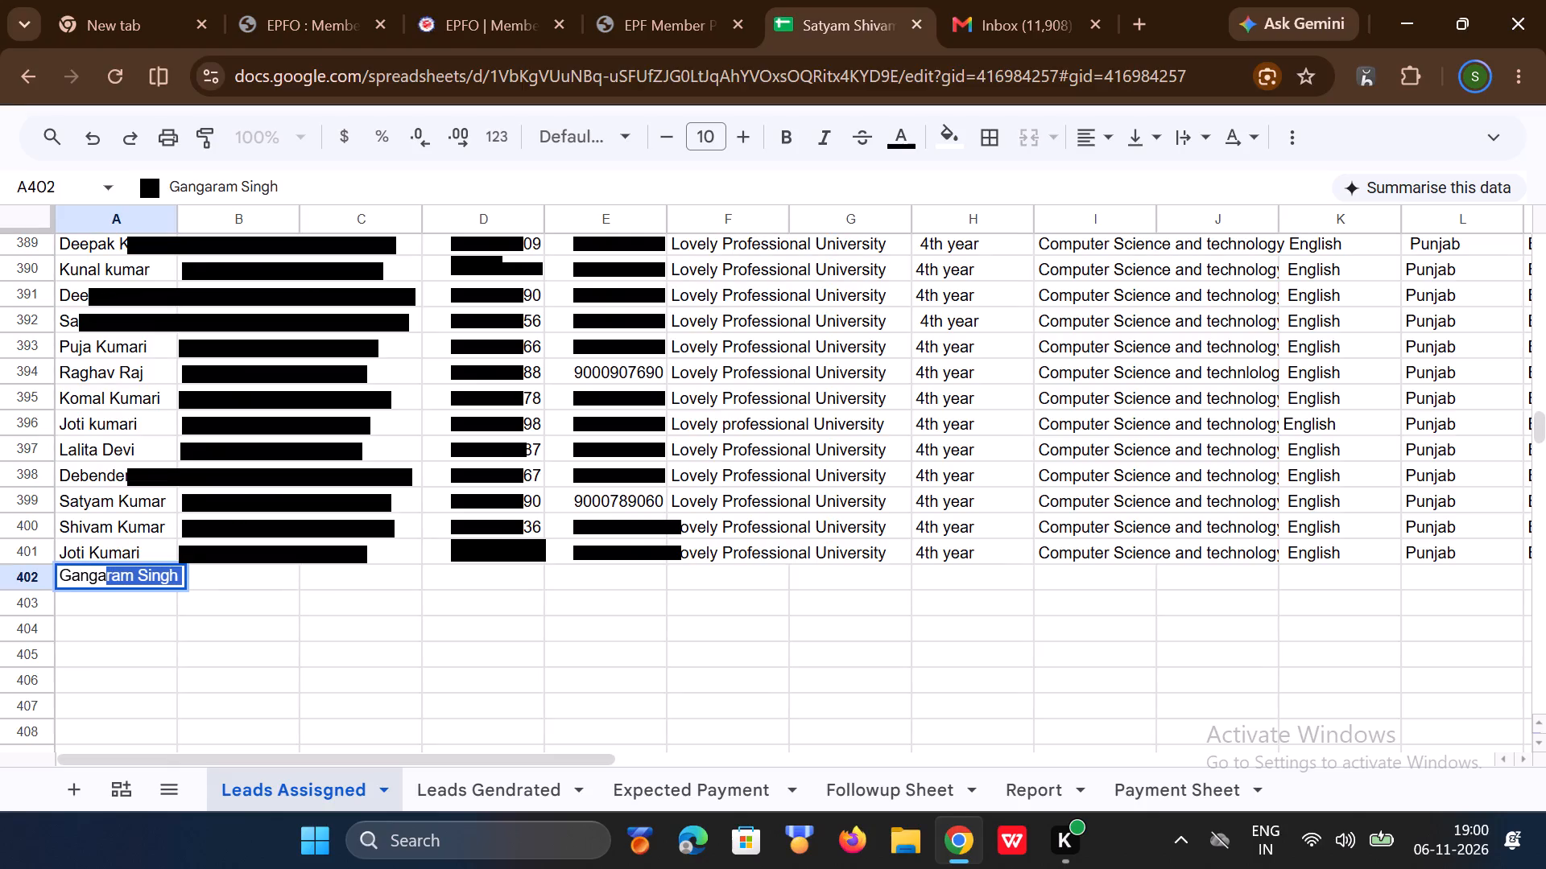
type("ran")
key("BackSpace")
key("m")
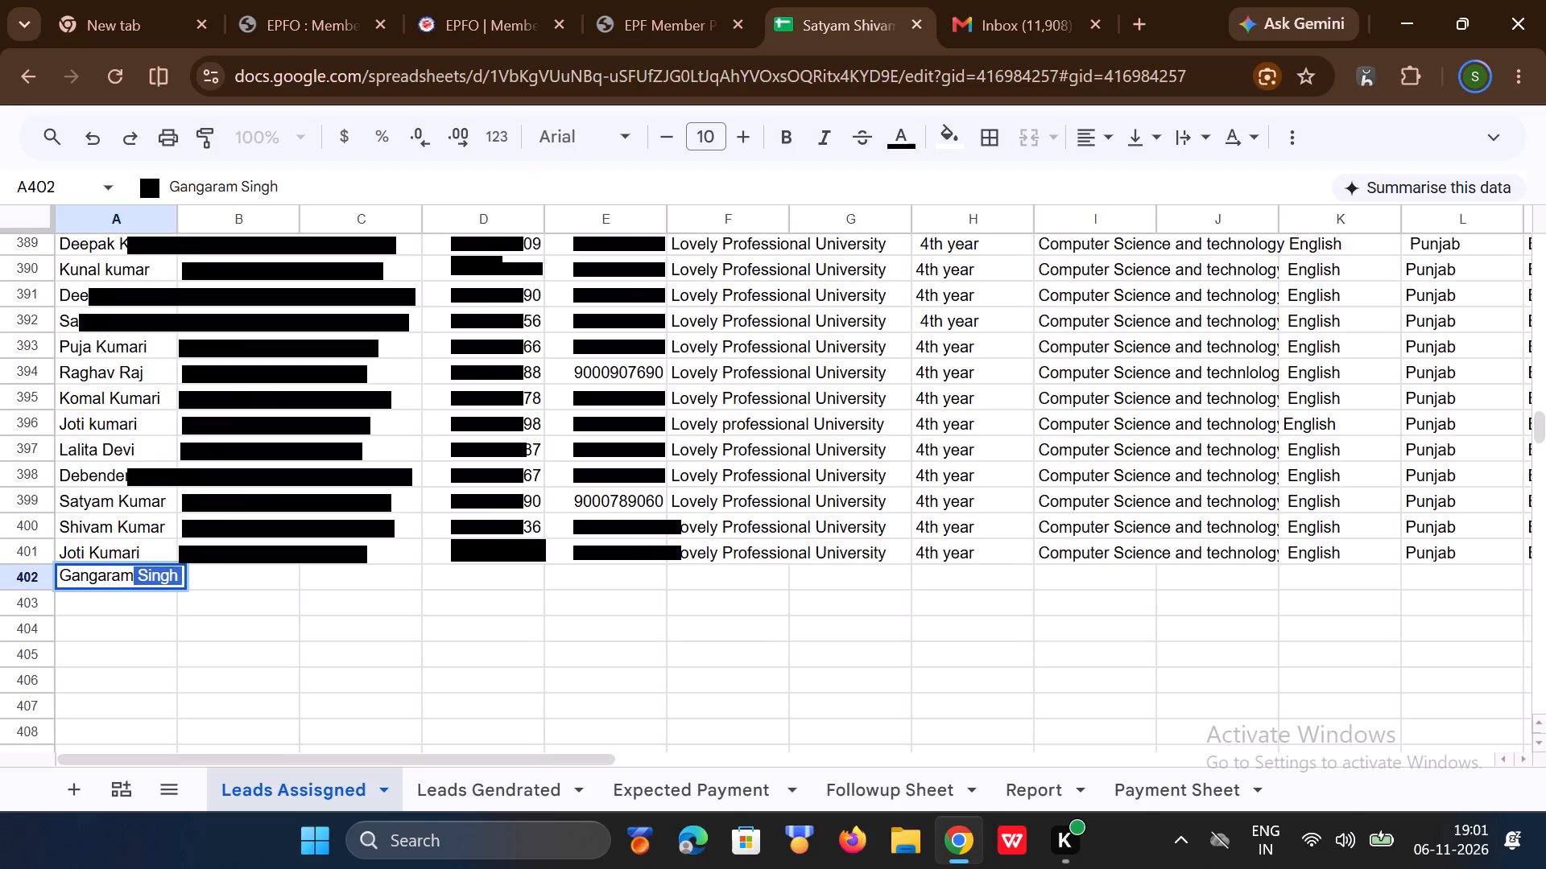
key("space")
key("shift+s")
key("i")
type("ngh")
left_click(167, 607)
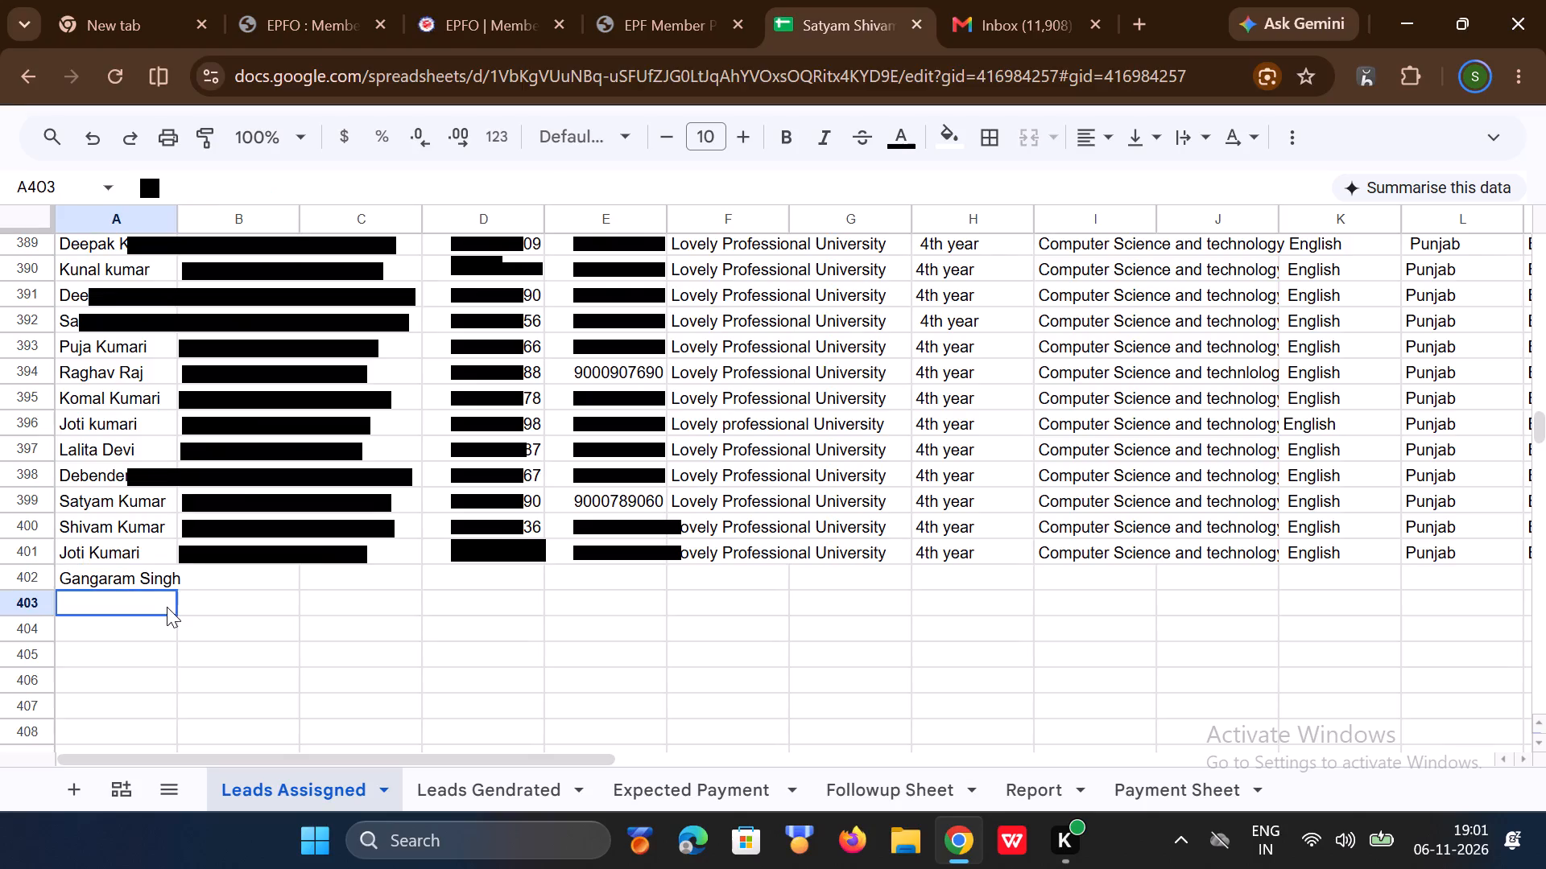
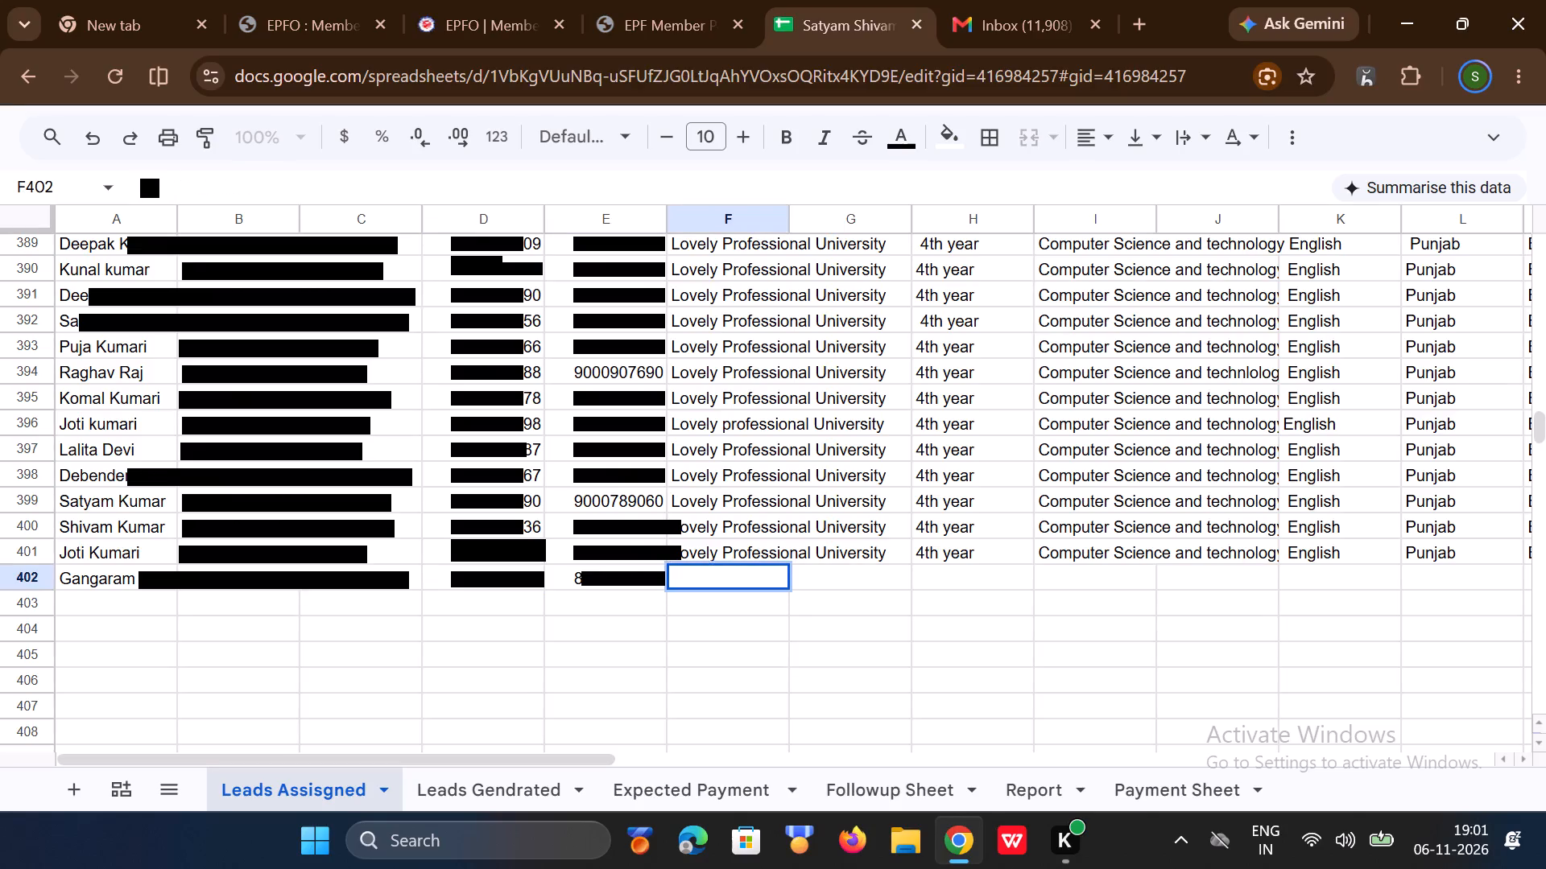
Enter Lovely Professional University as the university in cell F402 for the lead in row 402.
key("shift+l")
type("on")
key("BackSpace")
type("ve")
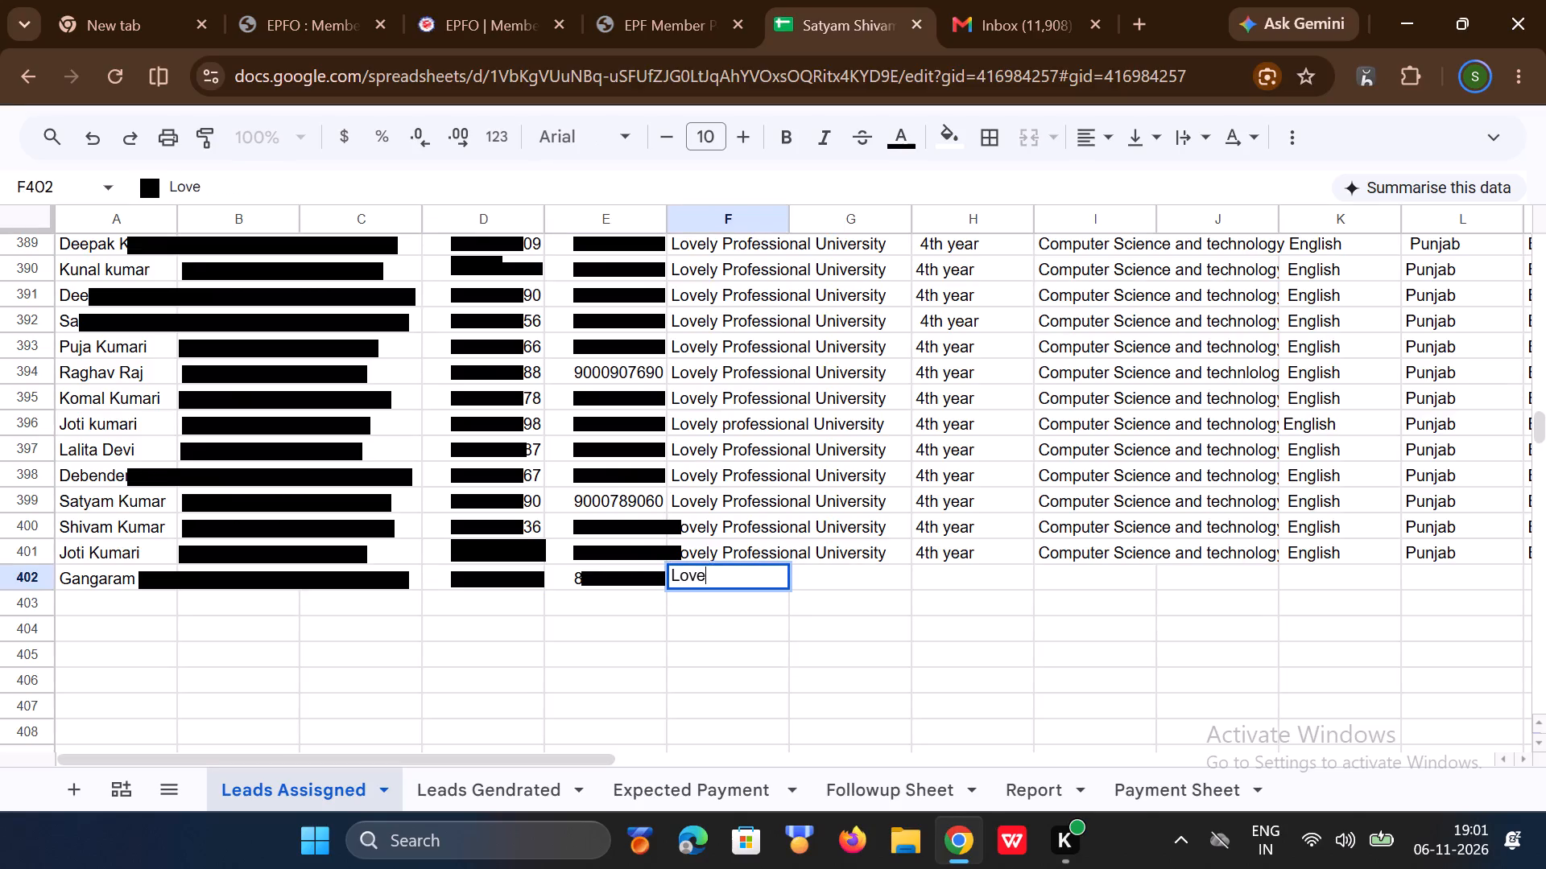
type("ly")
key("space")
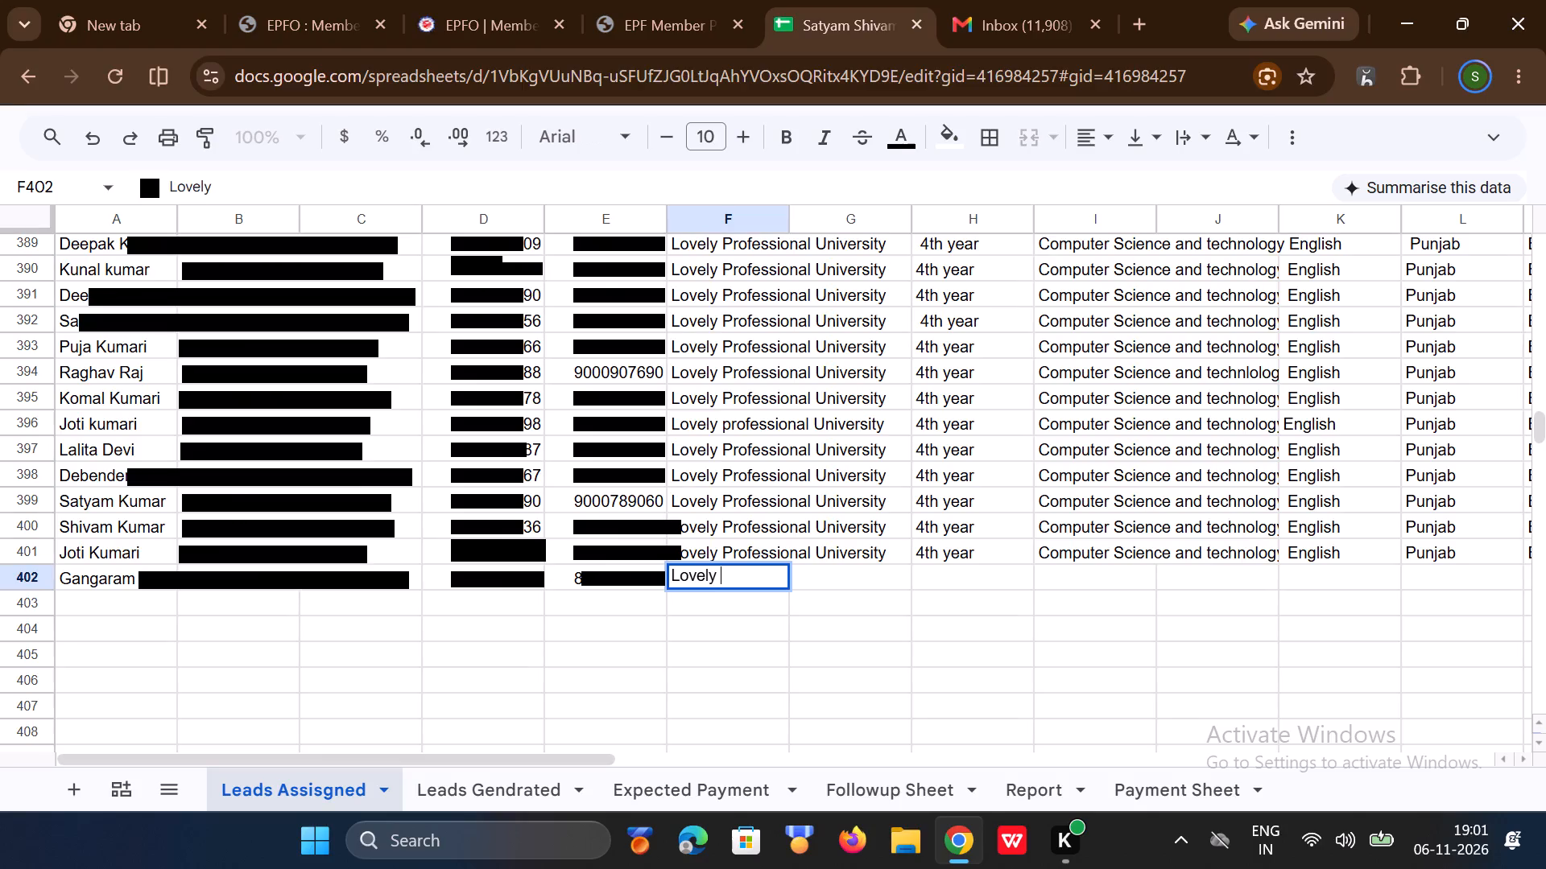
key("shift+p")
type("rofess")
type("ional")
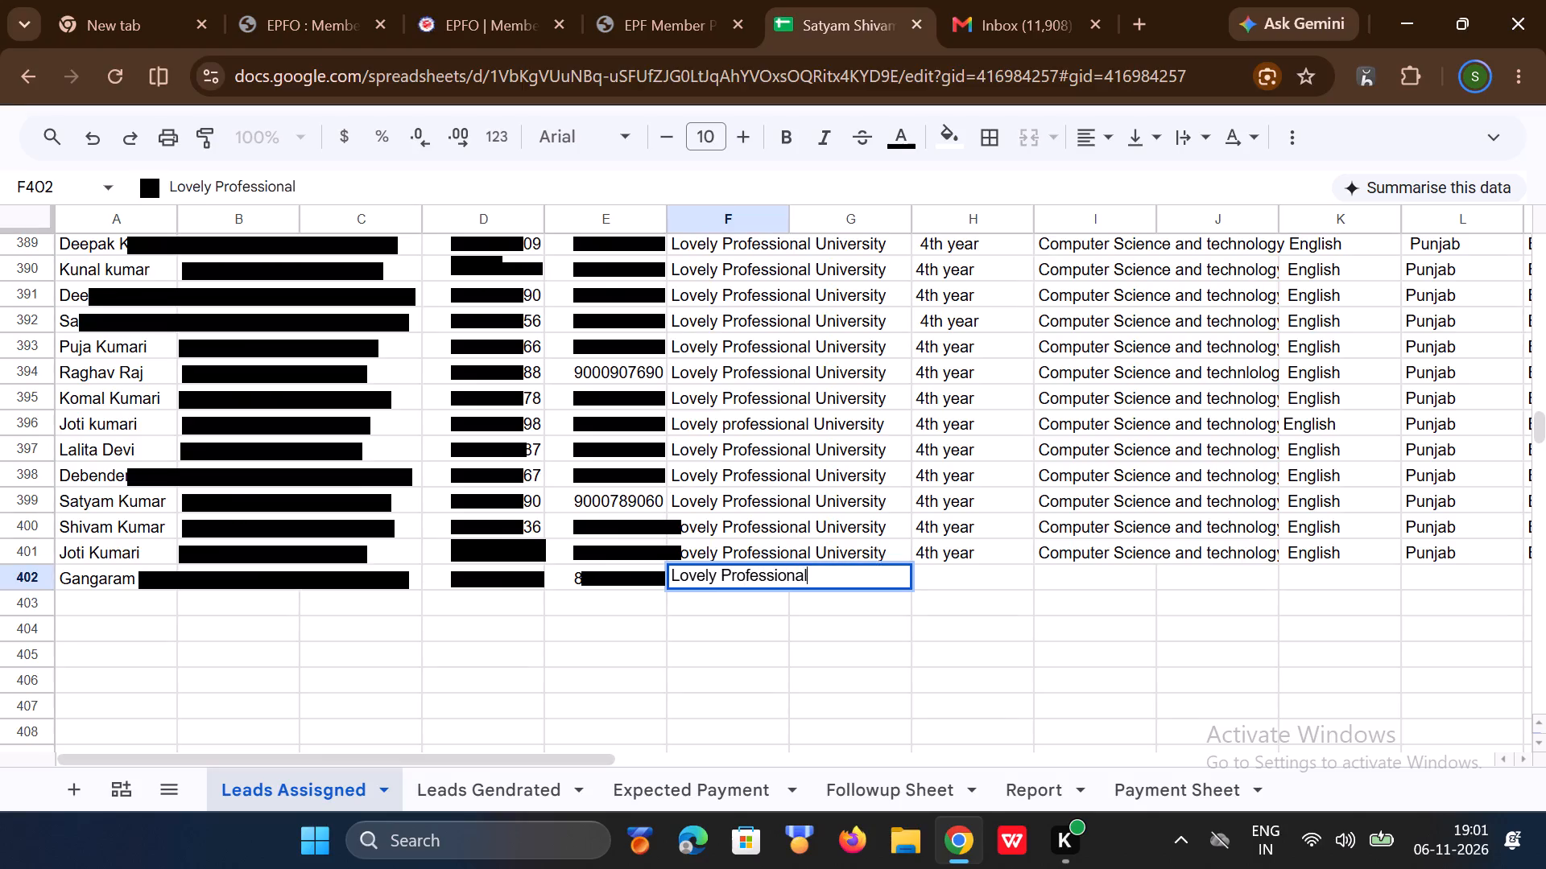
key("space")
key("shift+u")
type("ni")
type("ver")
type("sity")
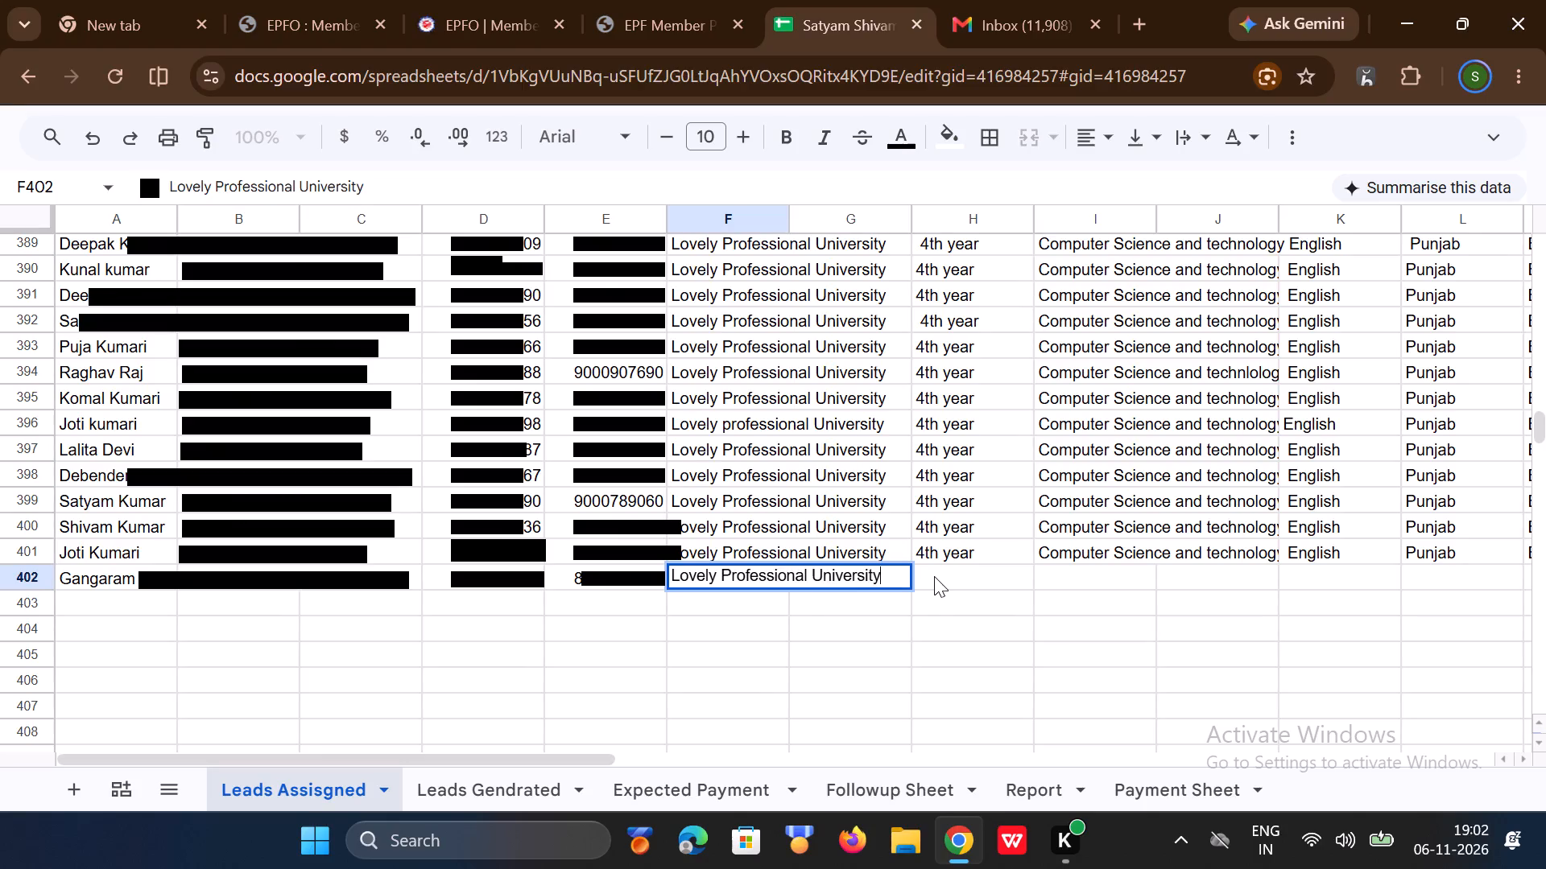
Enter 4th year as the year of study in cell H402.
double_click(936, 576)
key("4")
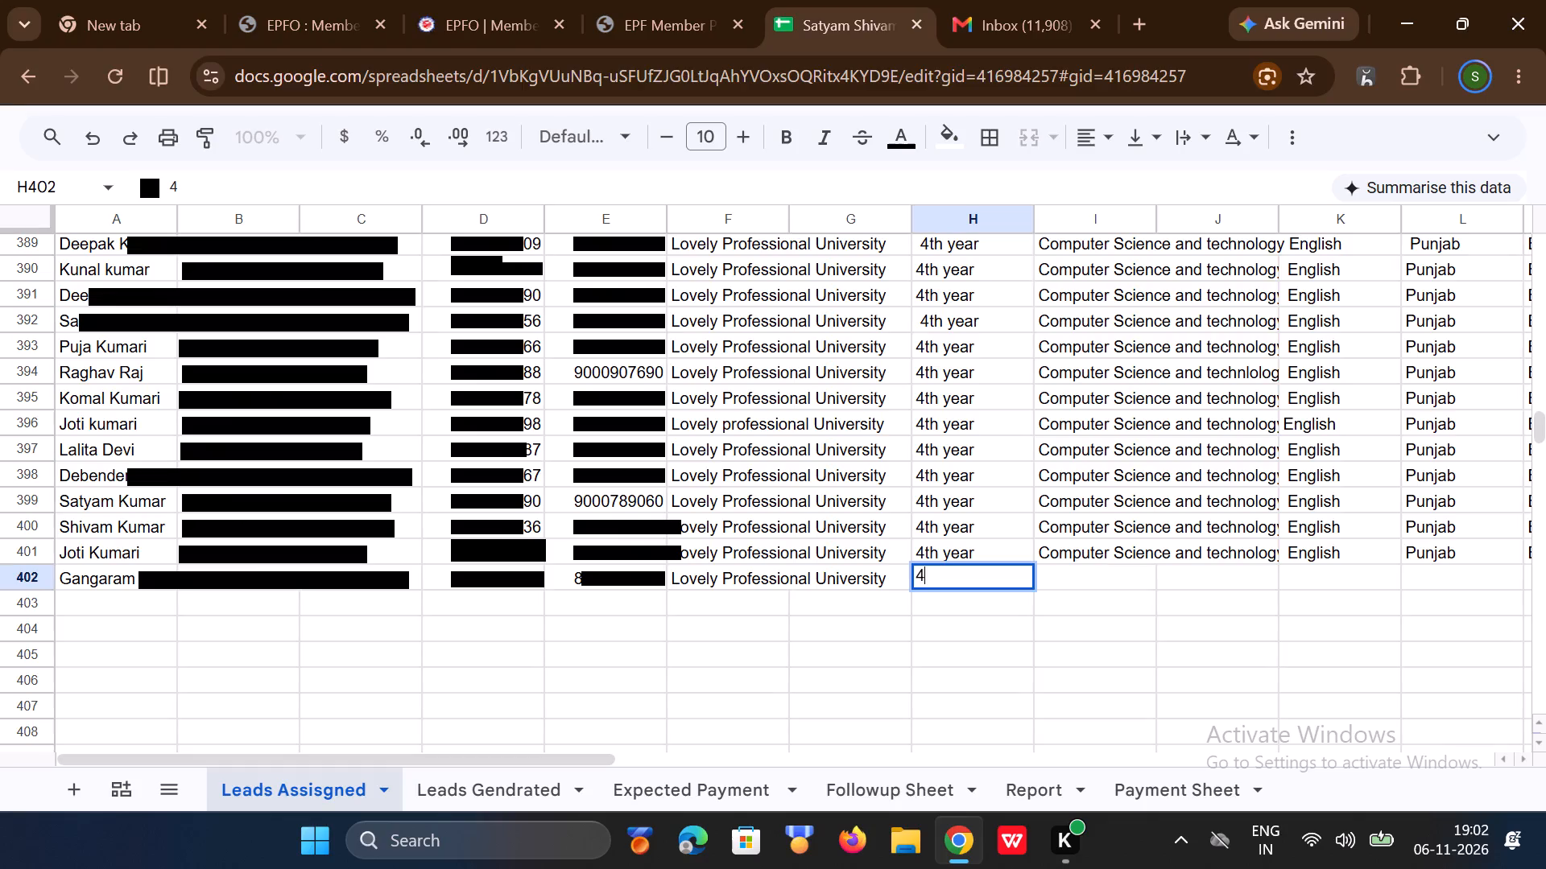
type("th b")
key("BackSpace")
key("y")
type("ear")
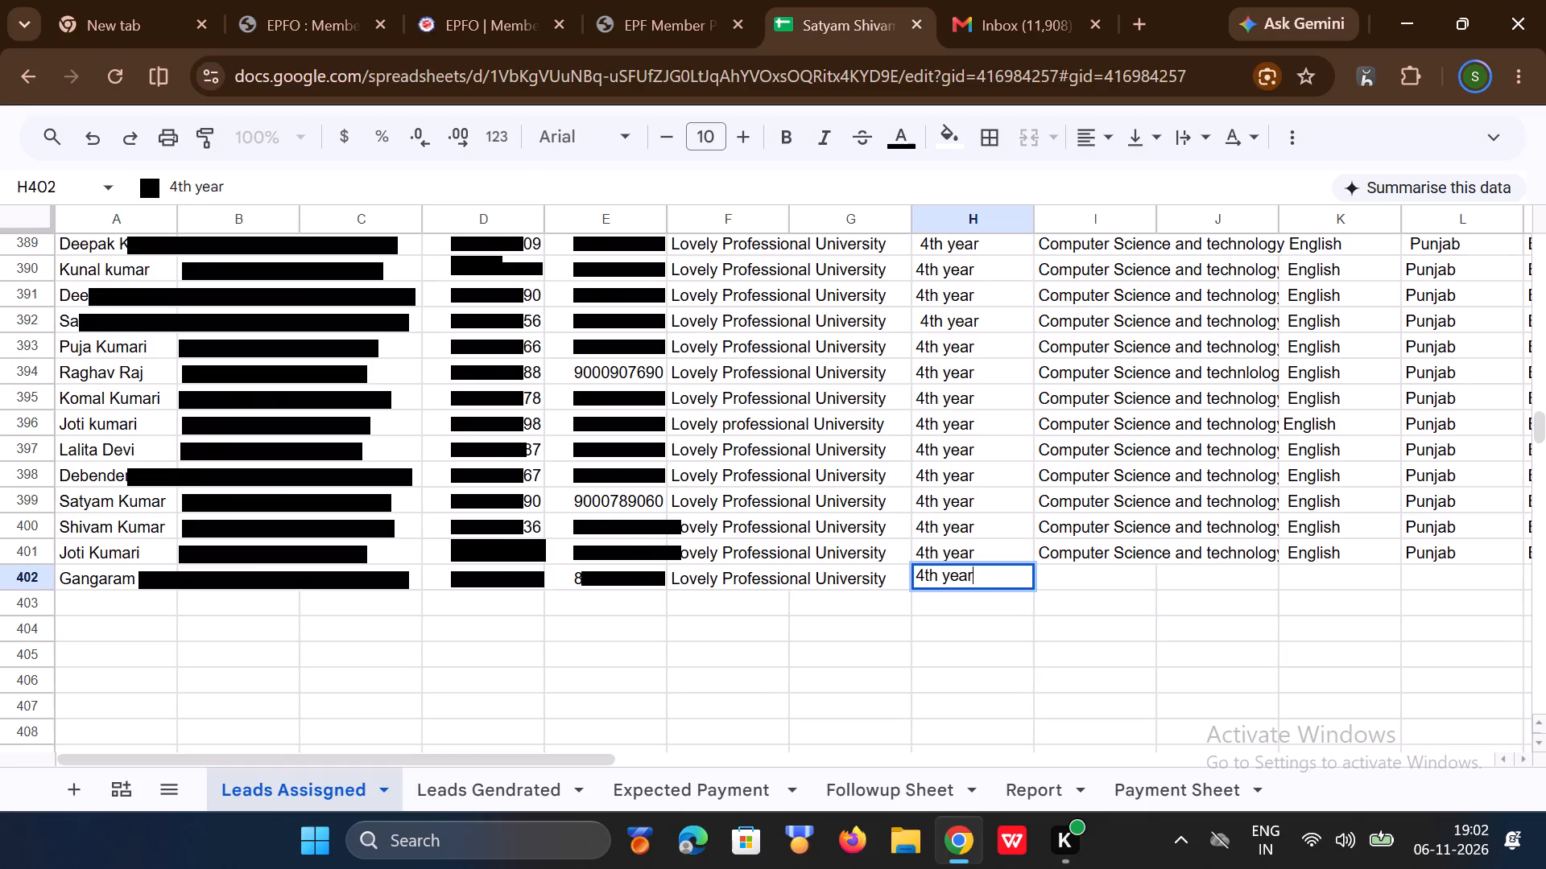
Enter the course Computer Science and technology in cell I402 for the lead in row 402.
double_click(1110, 591)
left_click(1083, 578)
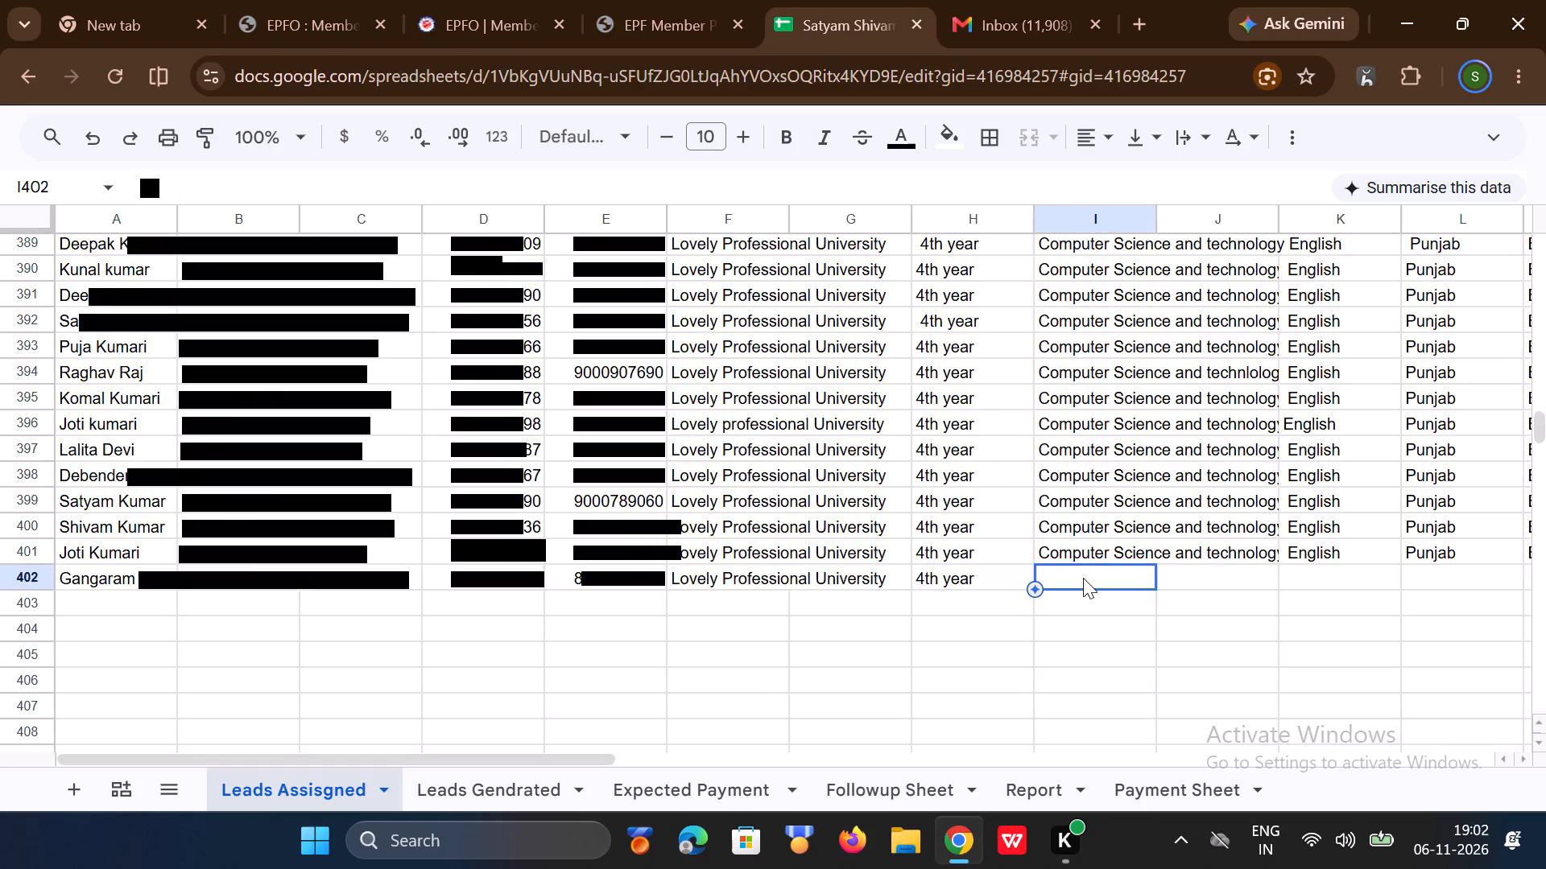
double_click(1083, 578)
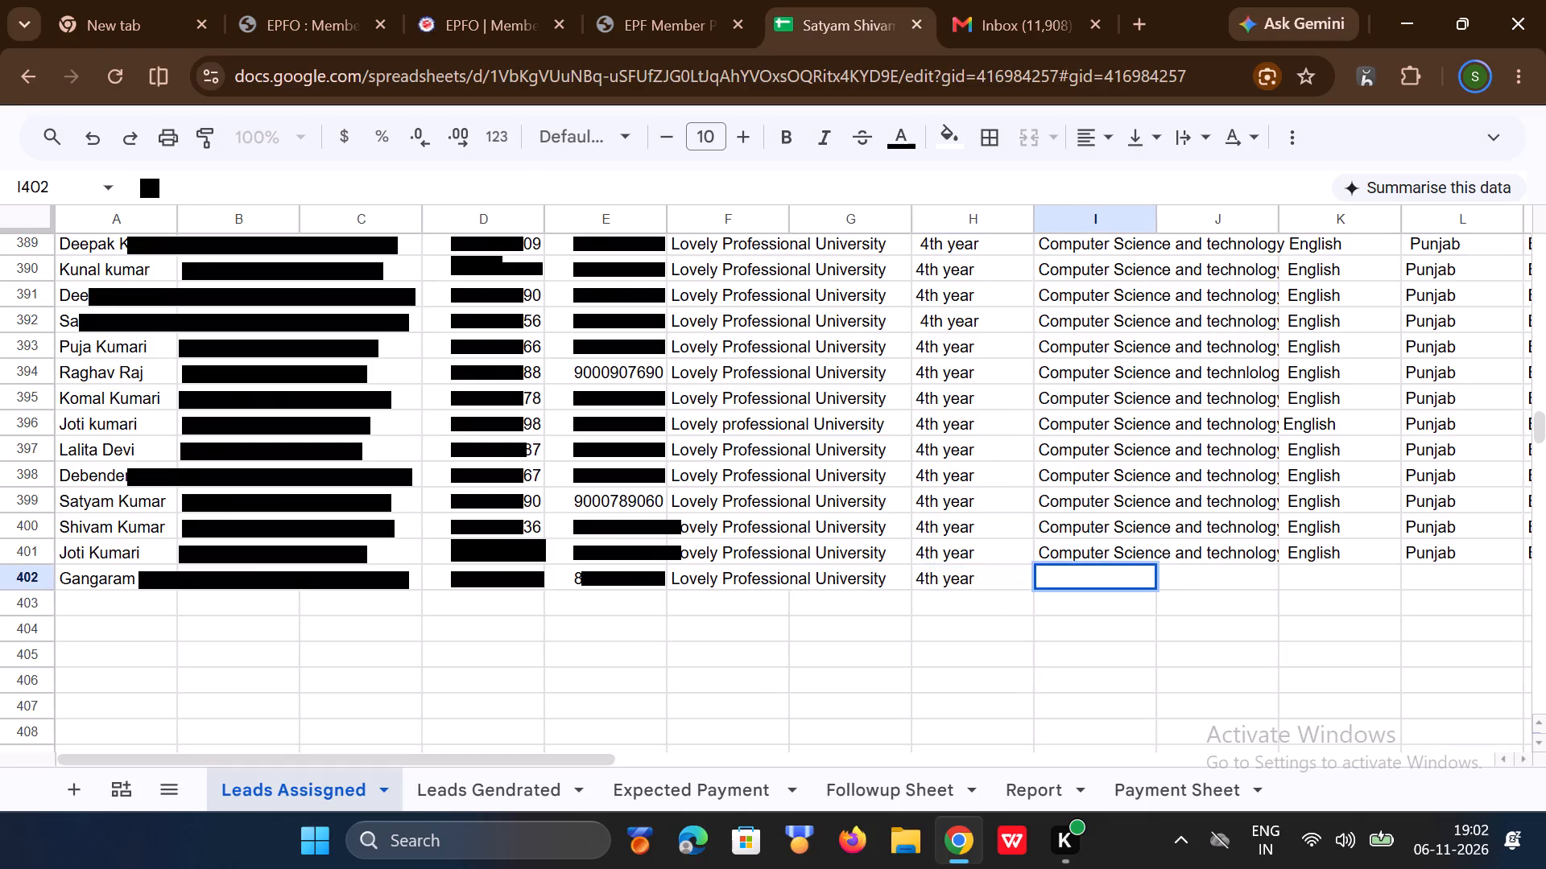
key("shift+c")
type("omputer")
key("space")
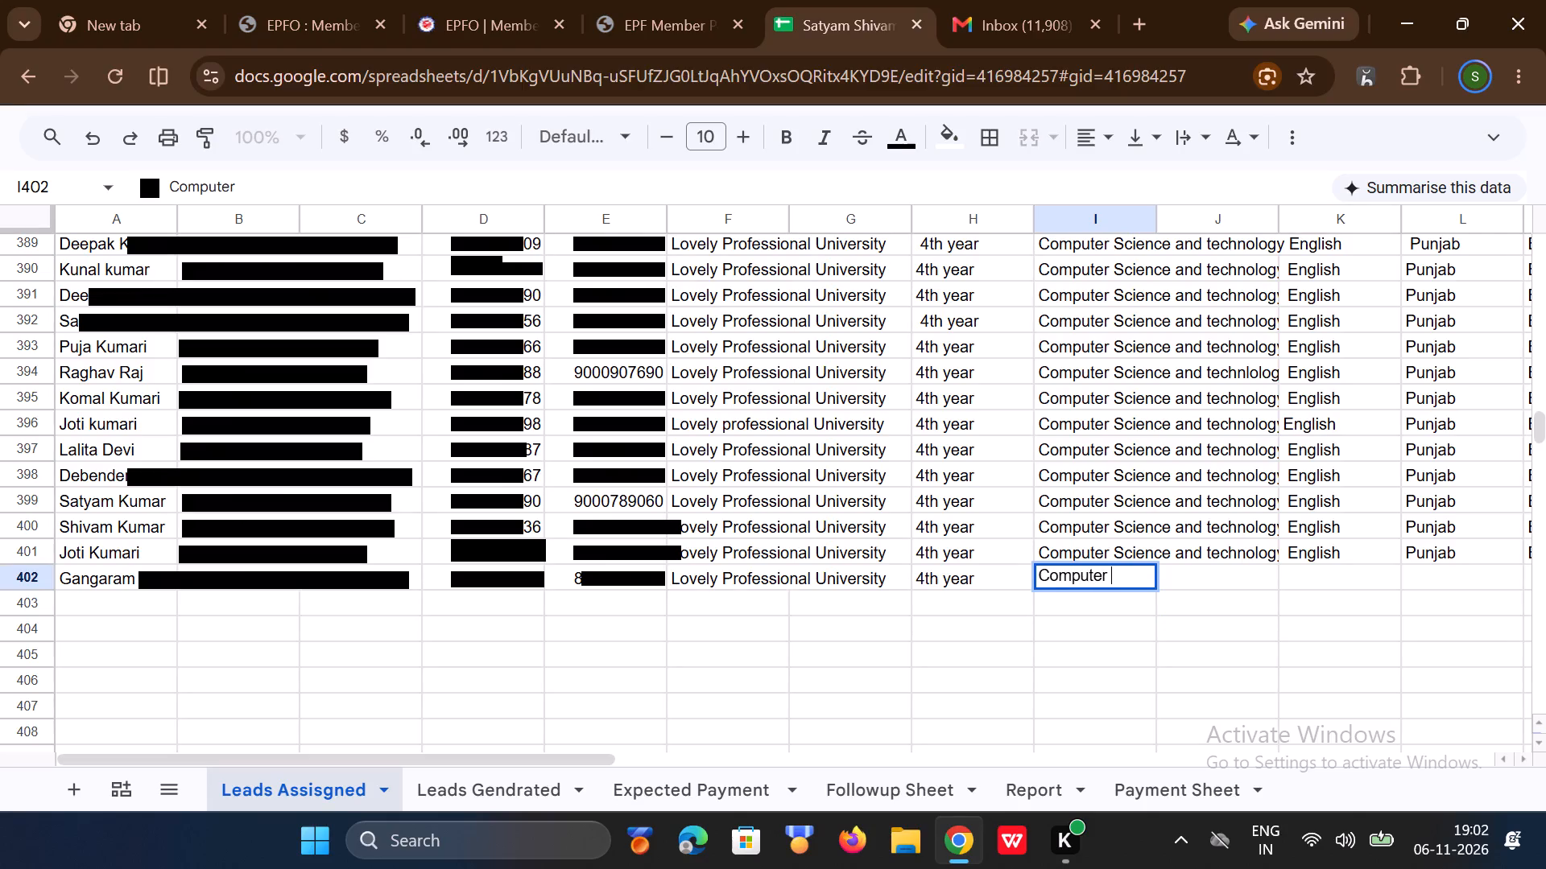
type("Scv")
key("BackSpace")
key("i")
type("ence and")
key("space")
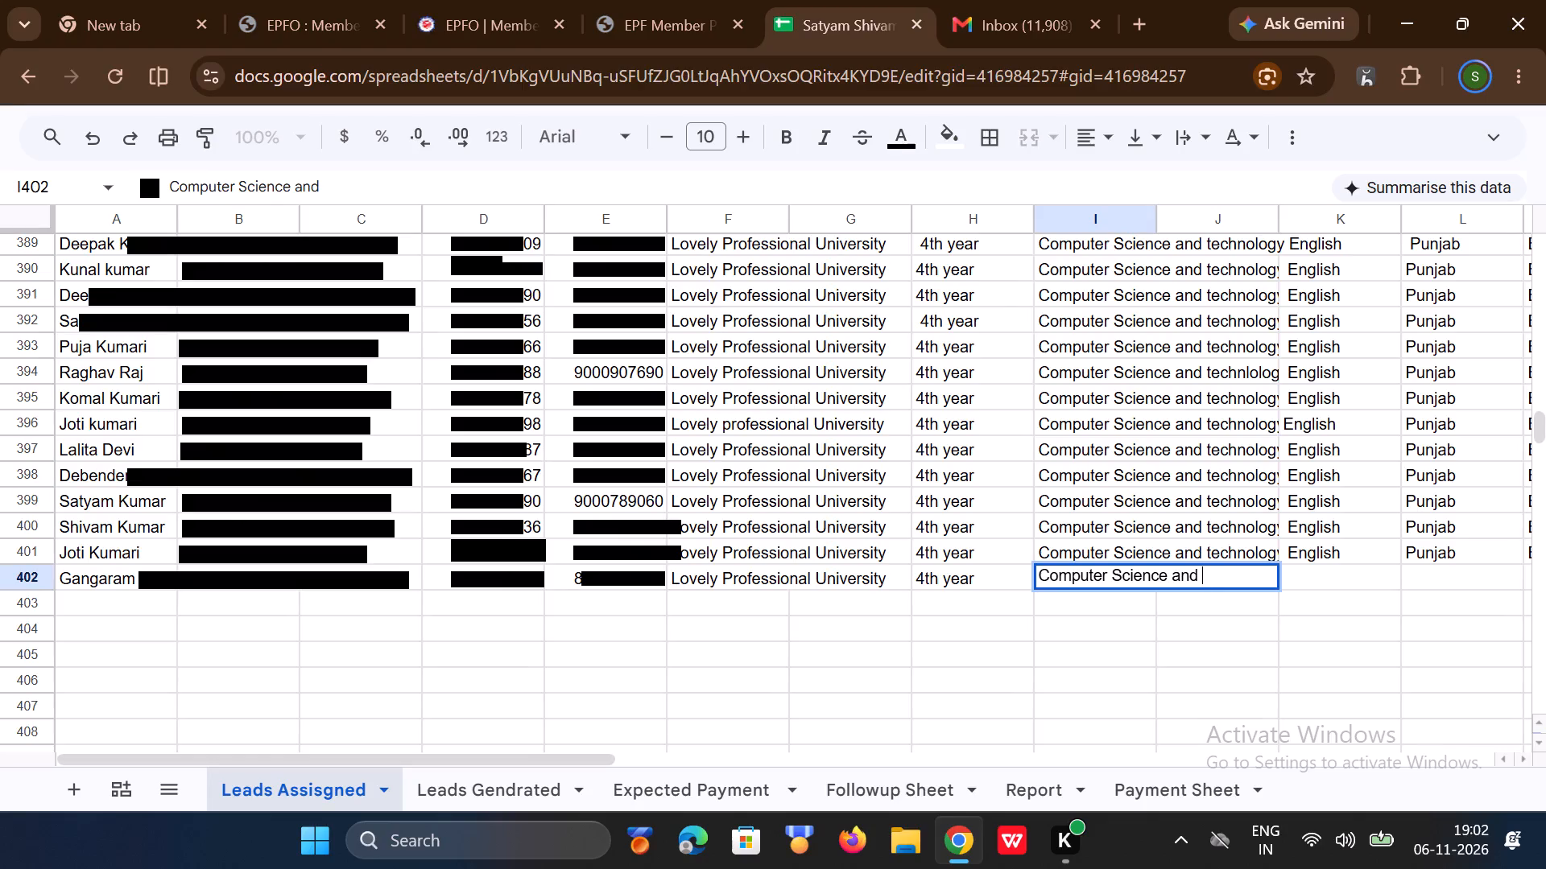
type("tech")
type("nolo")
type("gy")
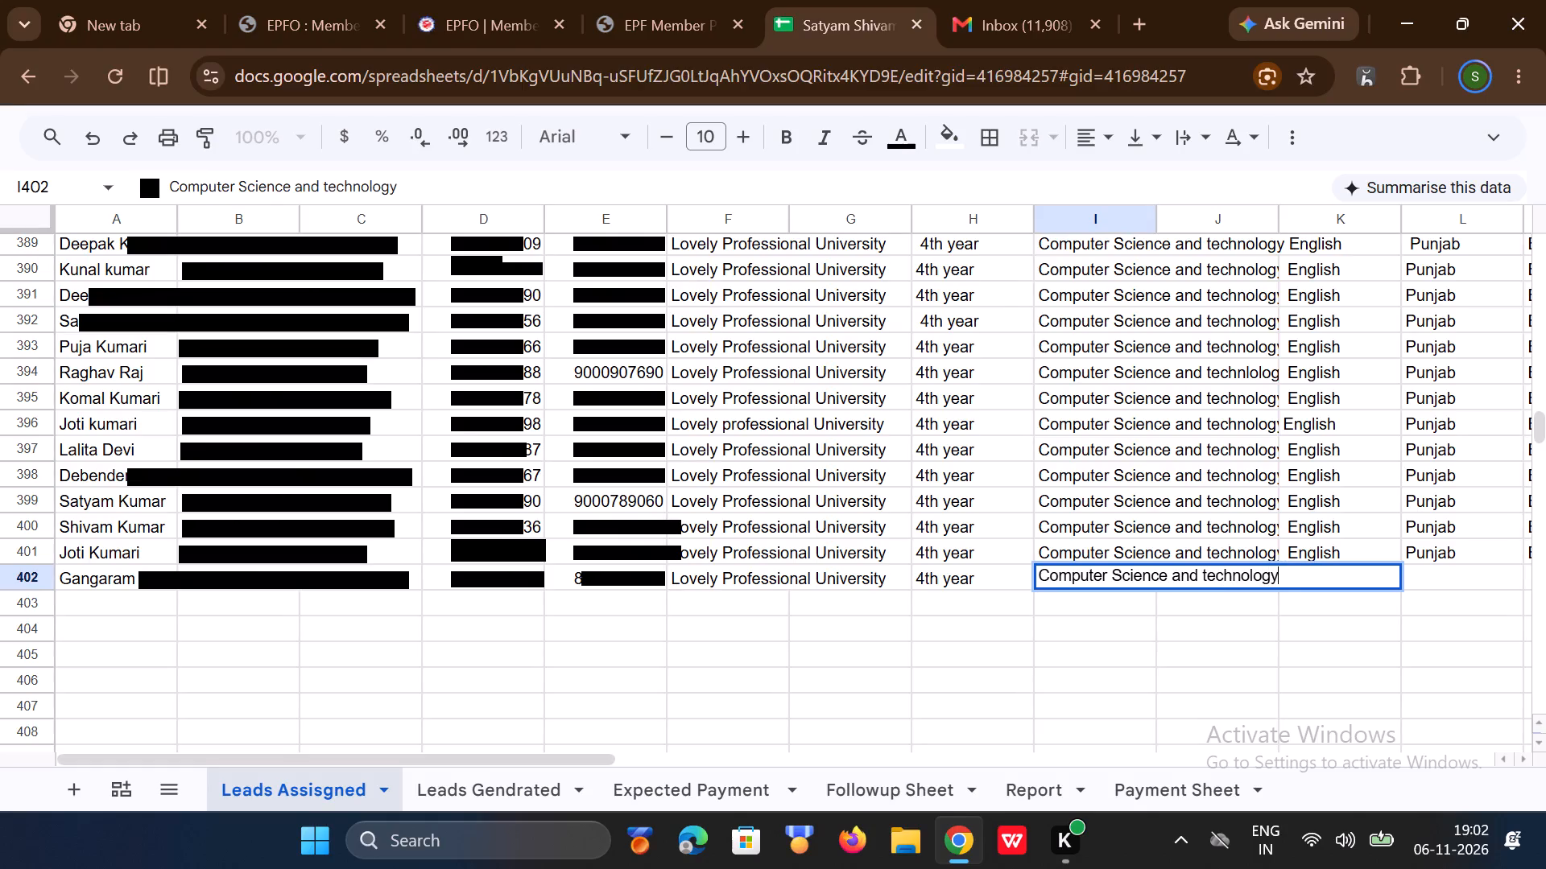
left_click(1211, 661)
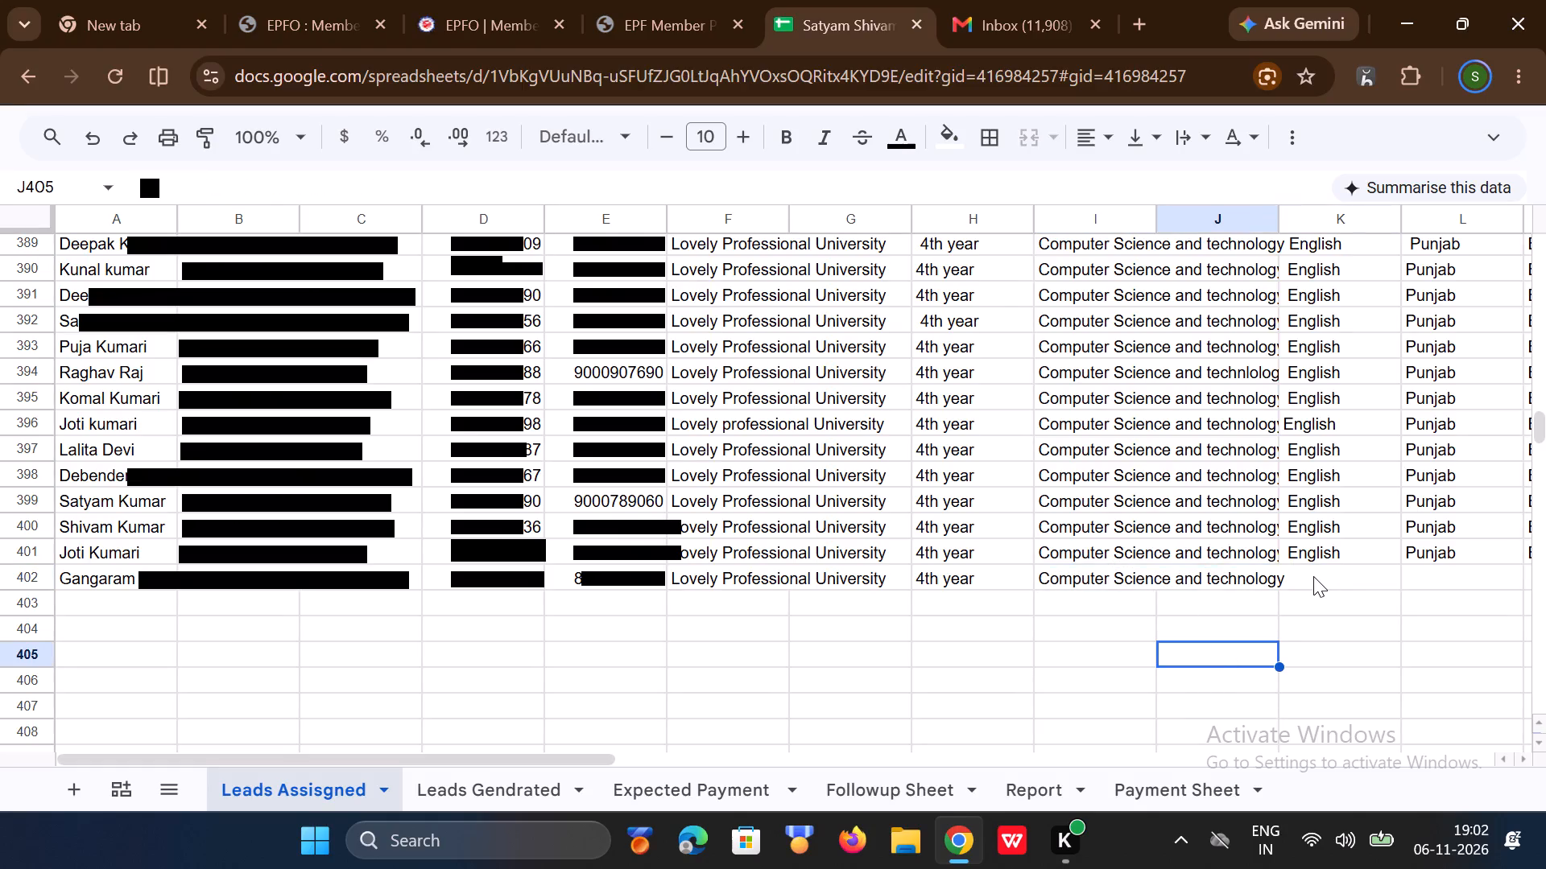
Fill in the first language and state pair for the lead in row 402, English in cell K402 and Punjab in cell L402.
double_click(1313, 576)
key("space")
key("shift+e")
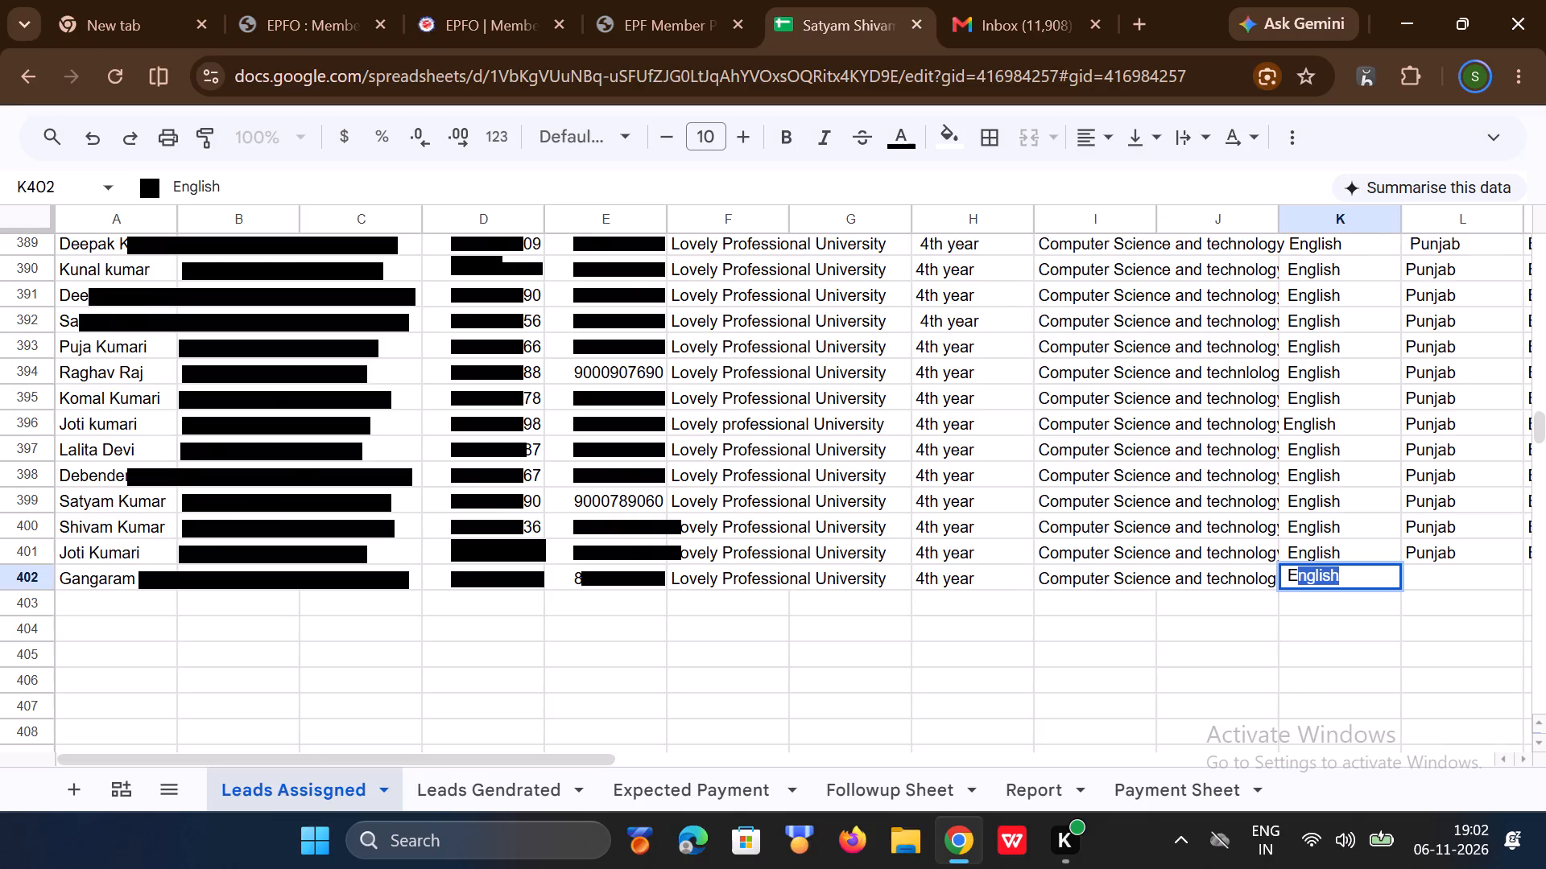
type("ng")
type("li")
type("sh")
double_click(1436, 568)
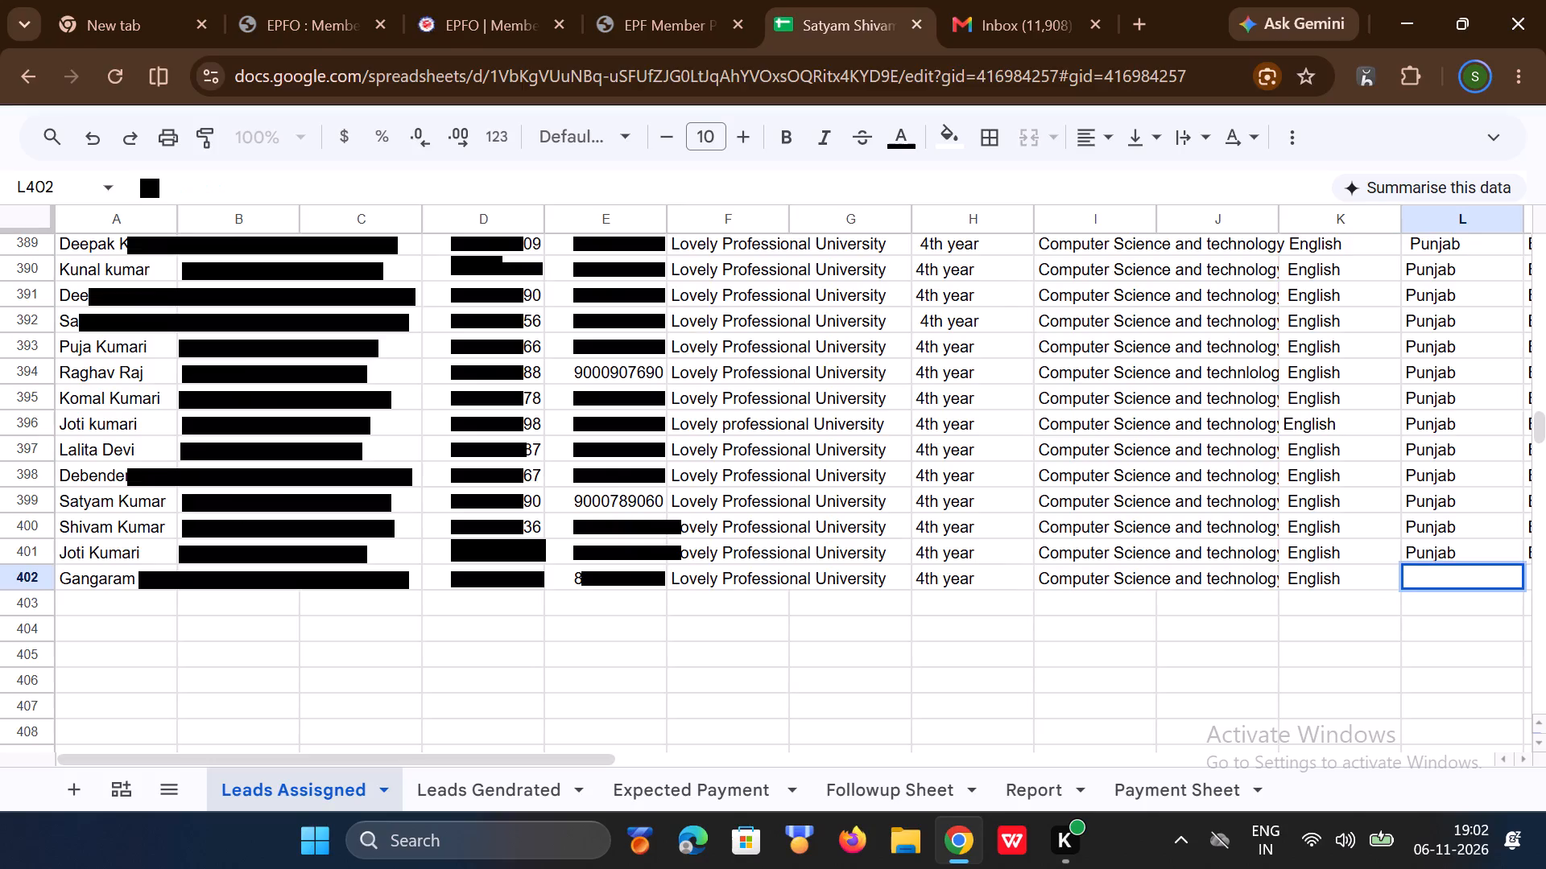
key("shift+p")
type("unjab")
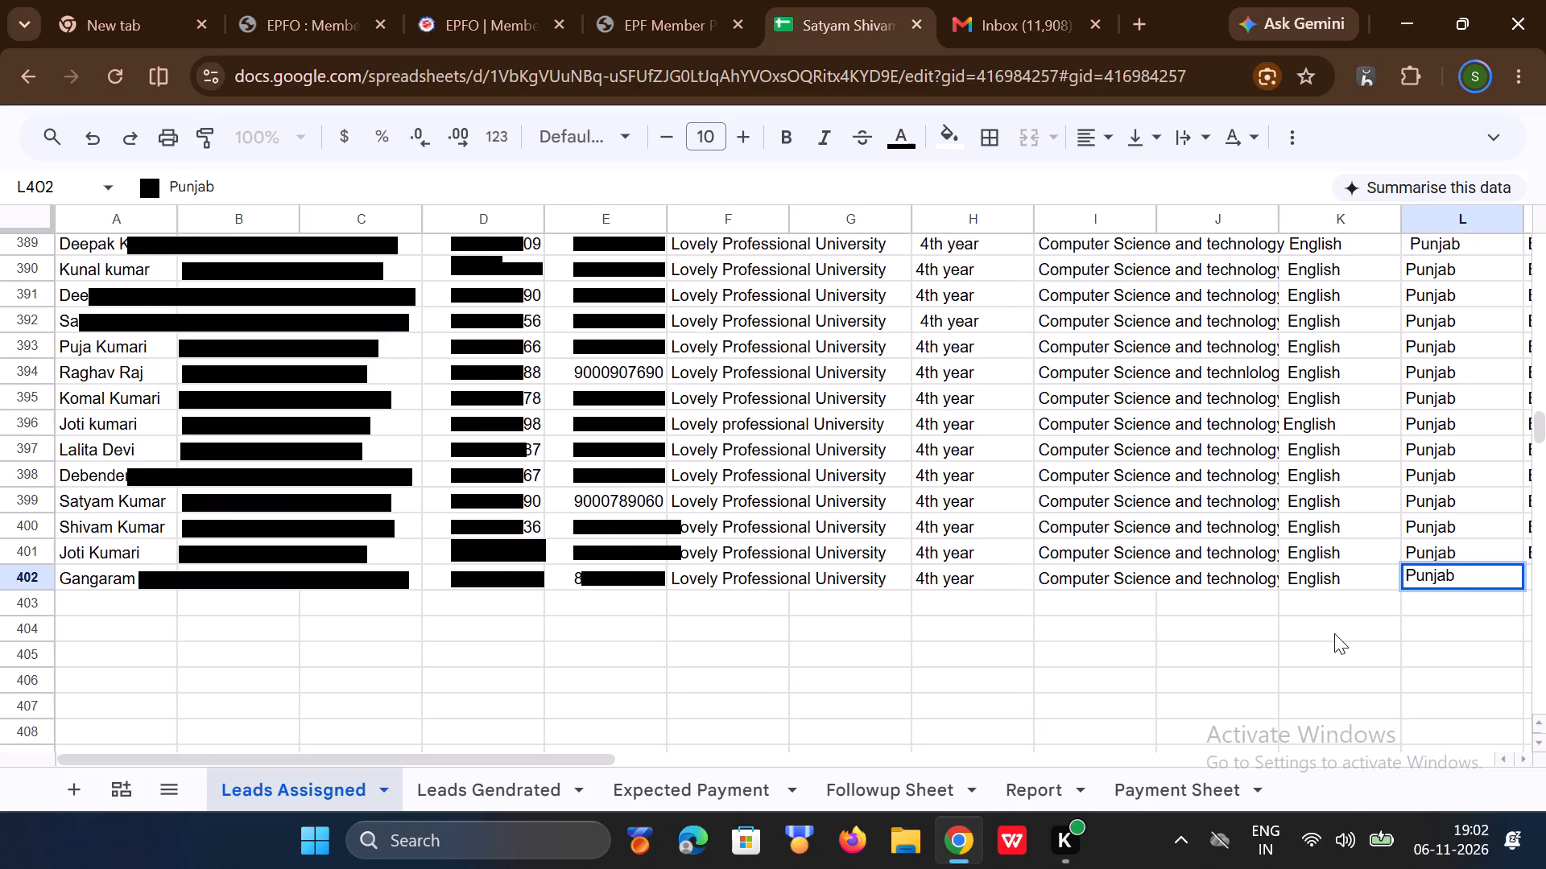
left_click(1334, 633)
Fill in the second language and state pair for the lead in row 402, English in cell M402 and Punjab in cell N402.
scroll(1334, 633, "left", 4)
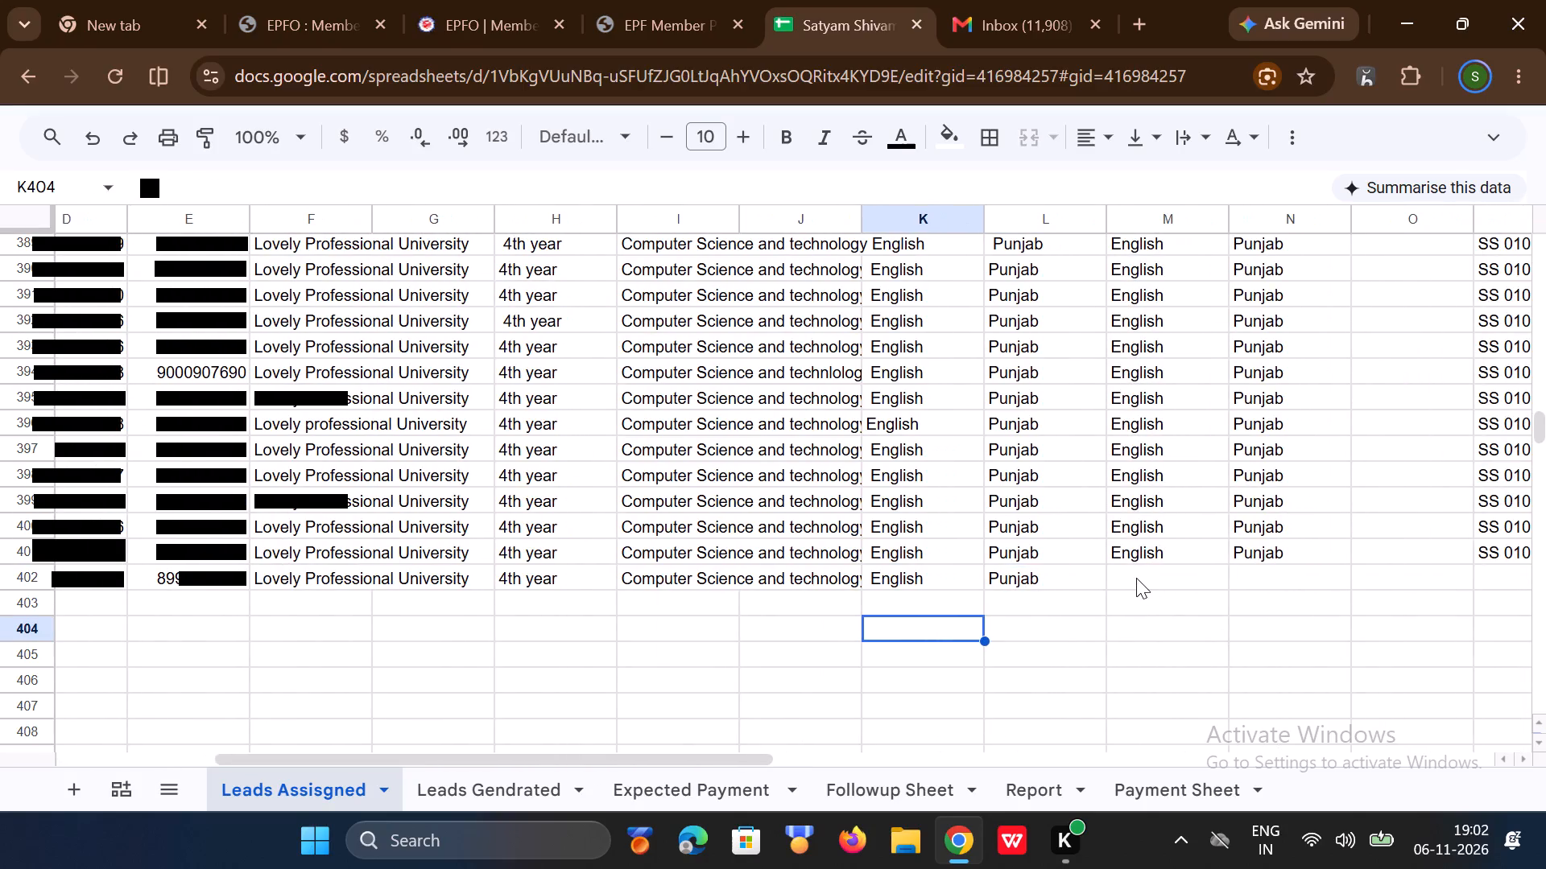
double_click(1135, 578)
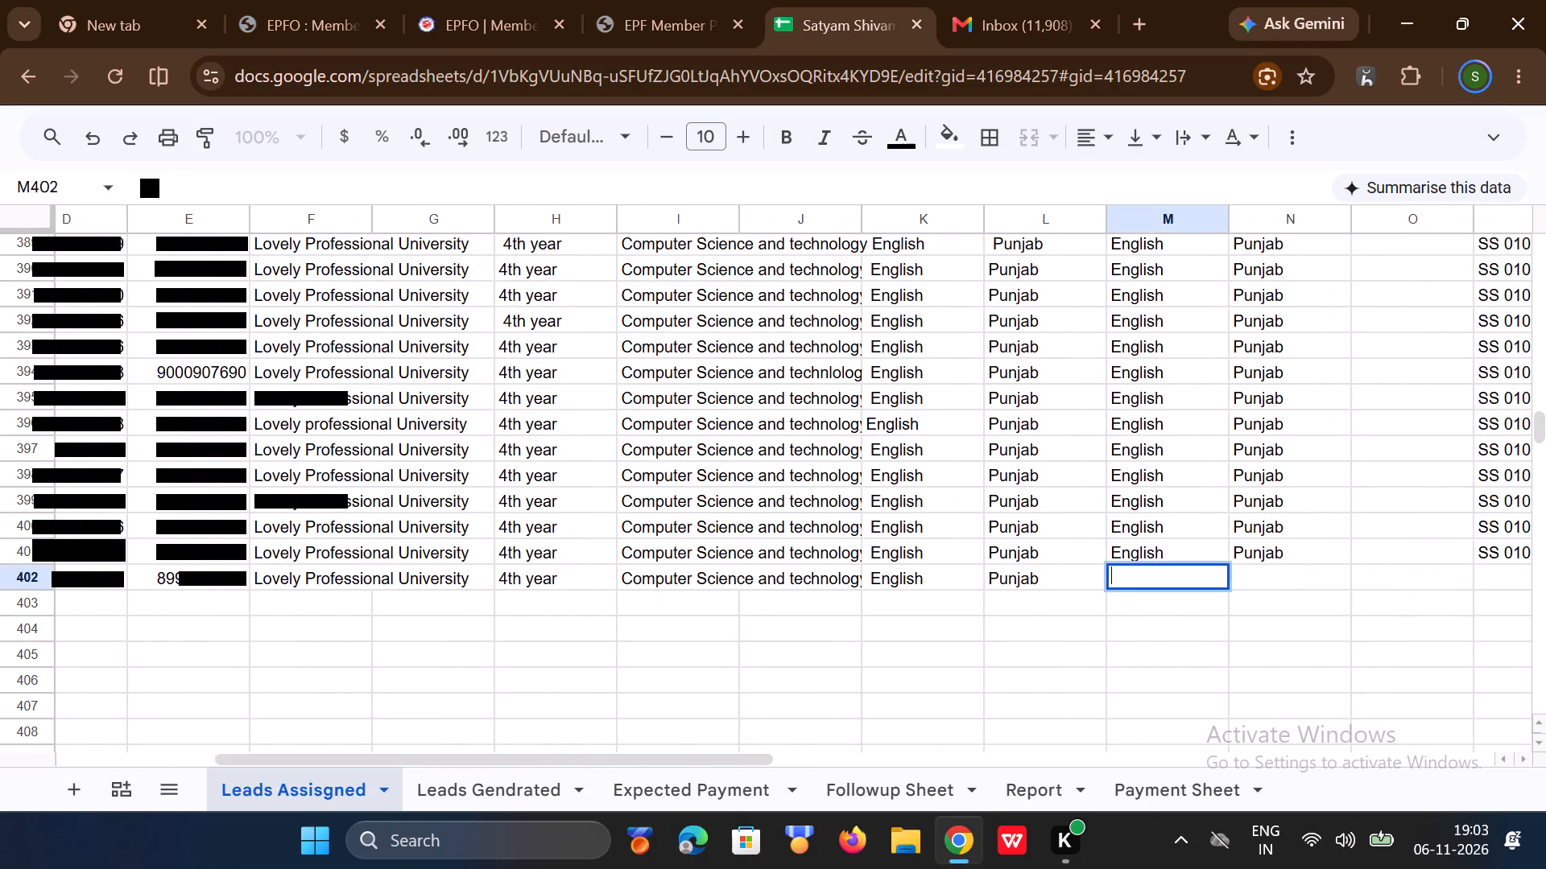
scroll(1122, 600, "left", 2)
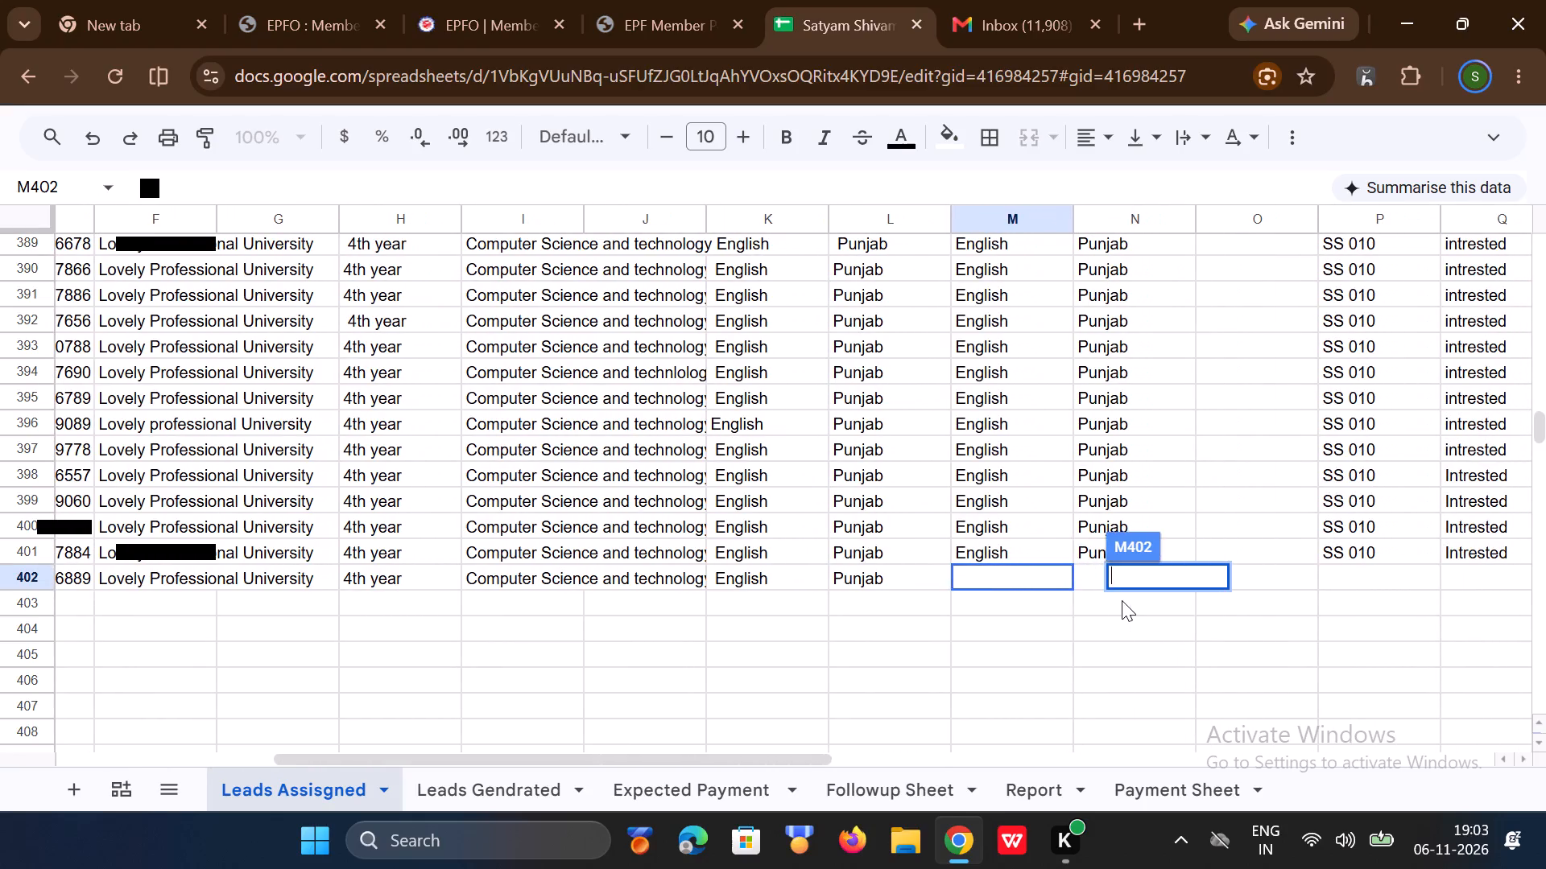
left_click(1122, 600)
double_click(969, 583)
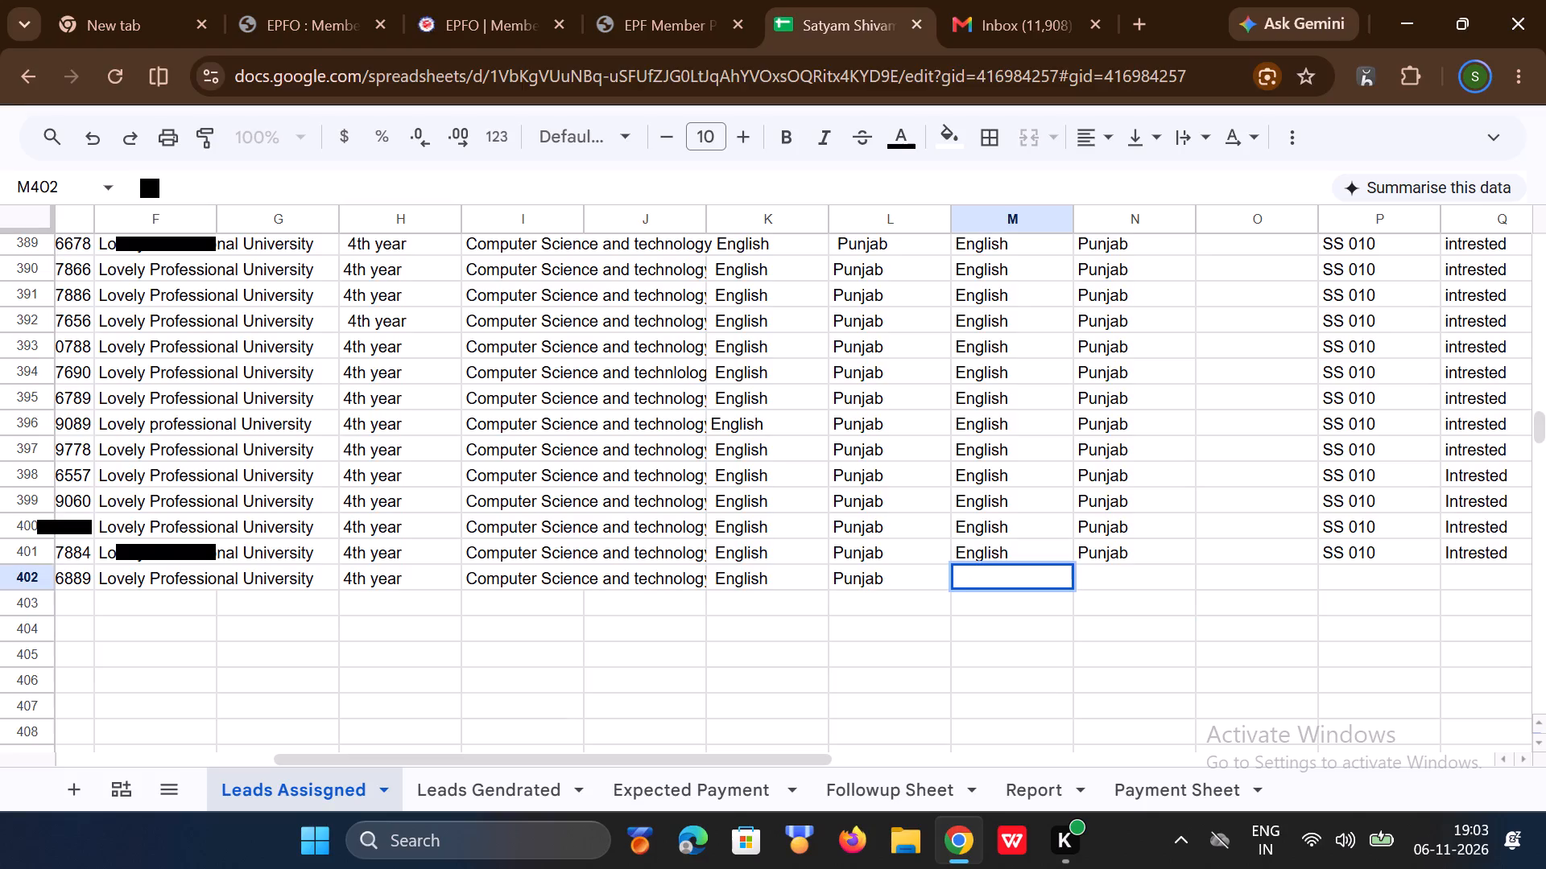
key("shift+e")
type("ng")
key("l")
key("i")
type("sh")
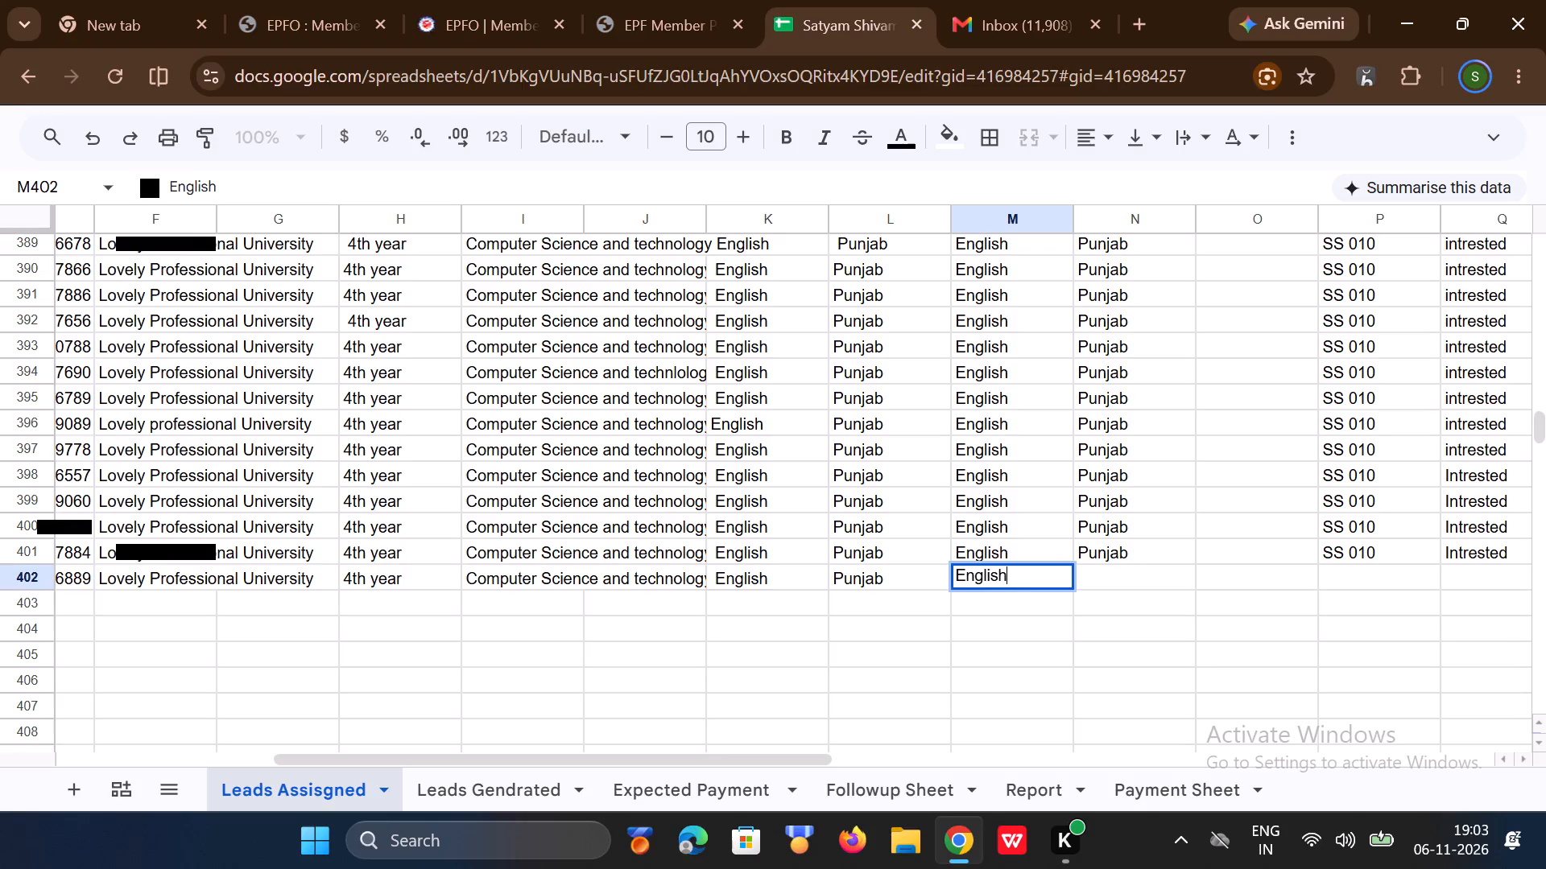
double_click(1098, 583)
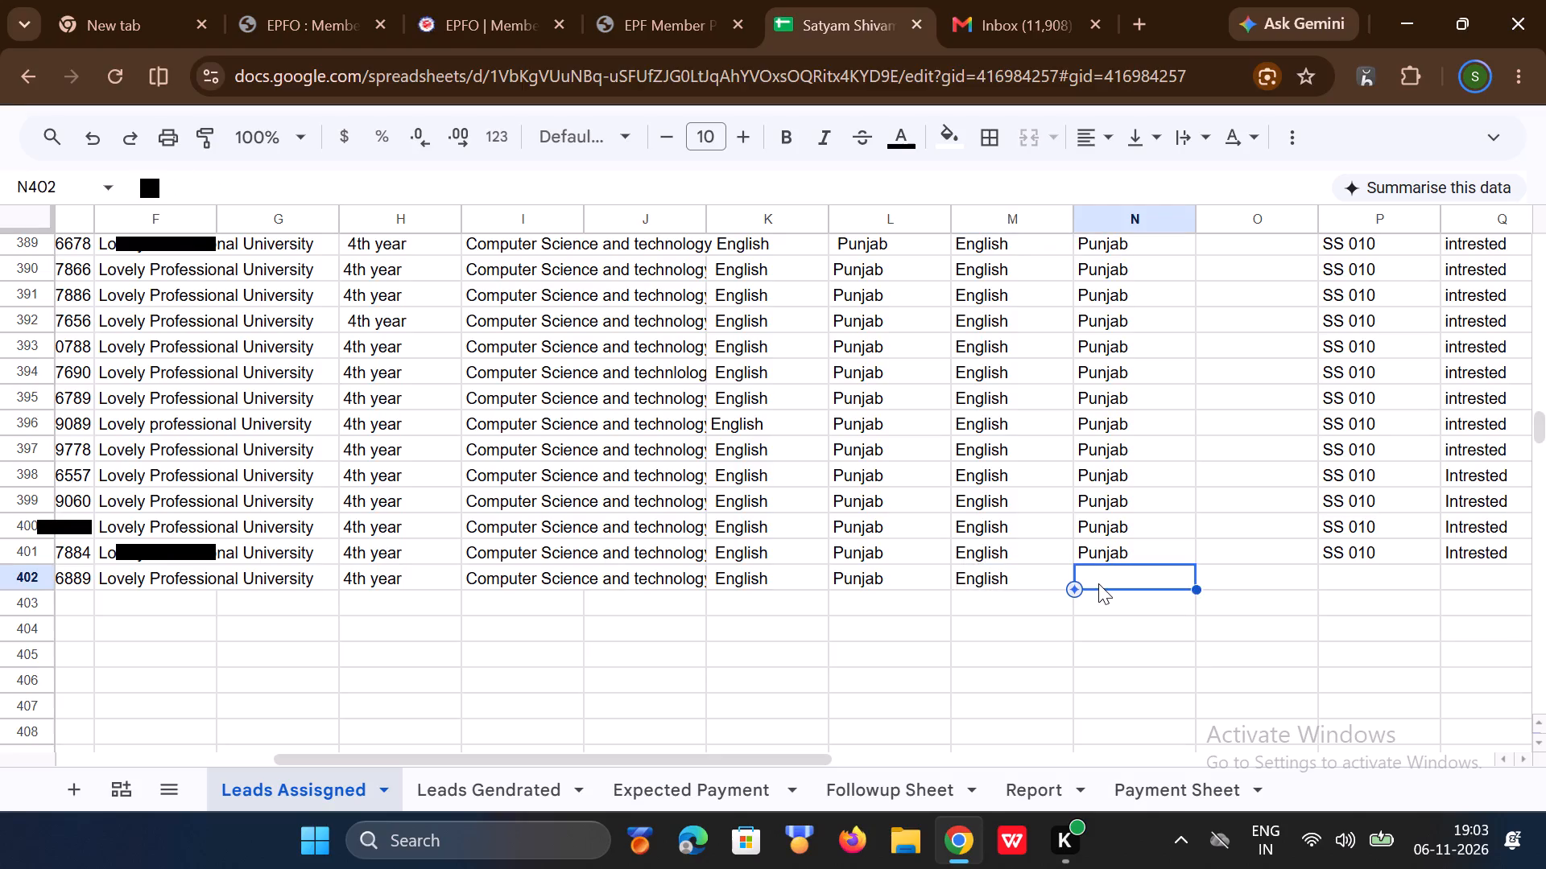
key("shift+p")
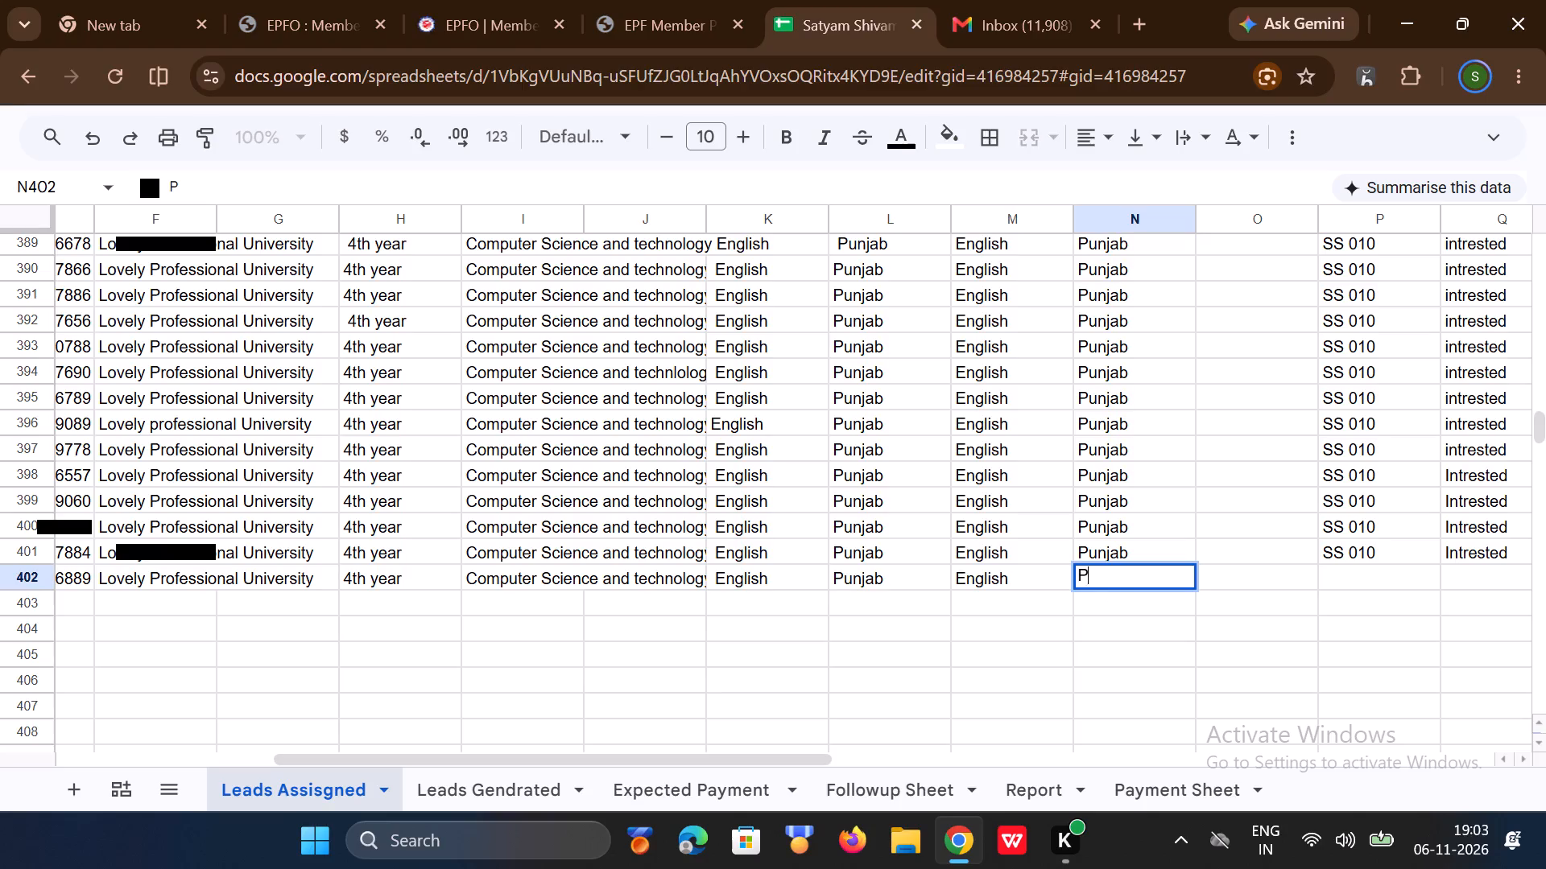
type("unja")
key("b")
left_click(1185, 605)
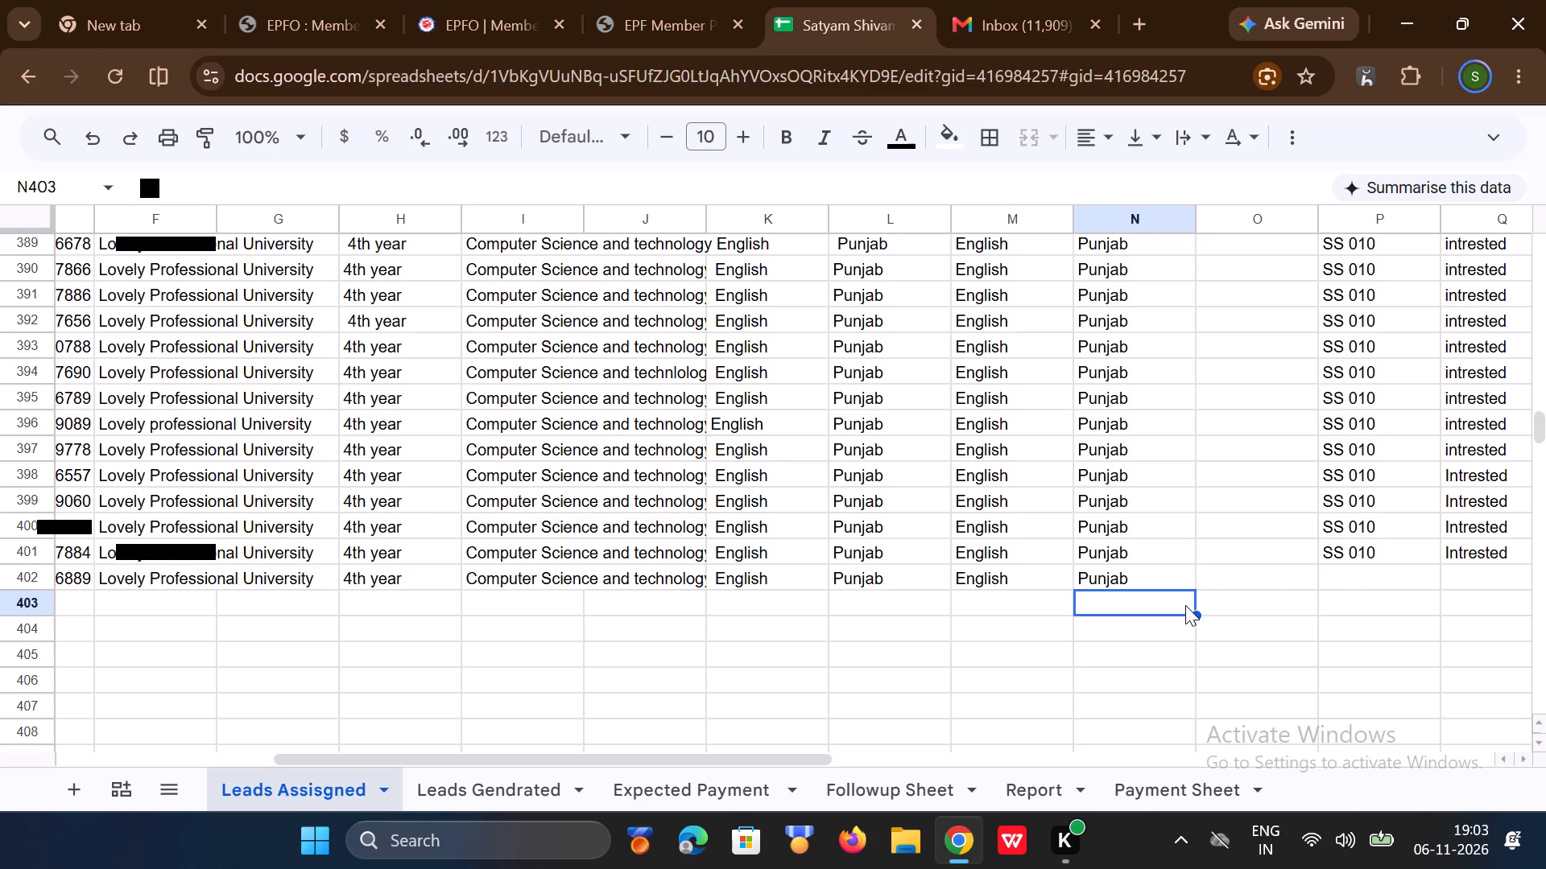
Enter the code SS 010 in cell P402 for the lead in row 402.
double_click(1338, 564)
double_click(1339, 579)
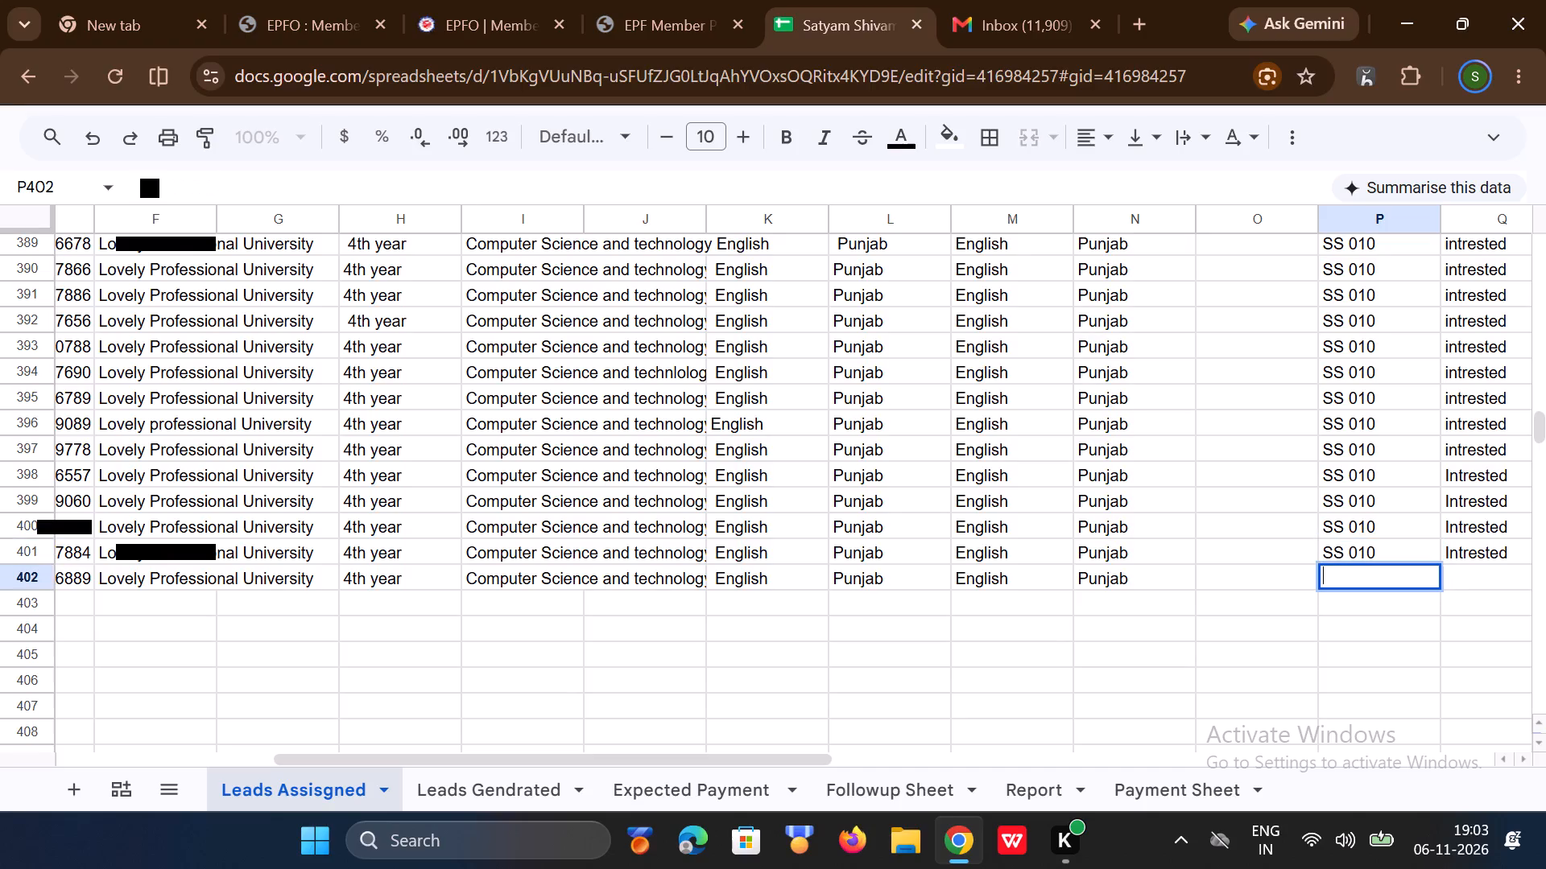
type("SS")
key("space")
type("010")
left_click(1409, 570)
scroll(1409, 570, "up", 1)
left_click(1384, 599)
Enter the status Intrested in cell Q402 for the lead in row 402.
scroll(1384, 599, "left", 1)
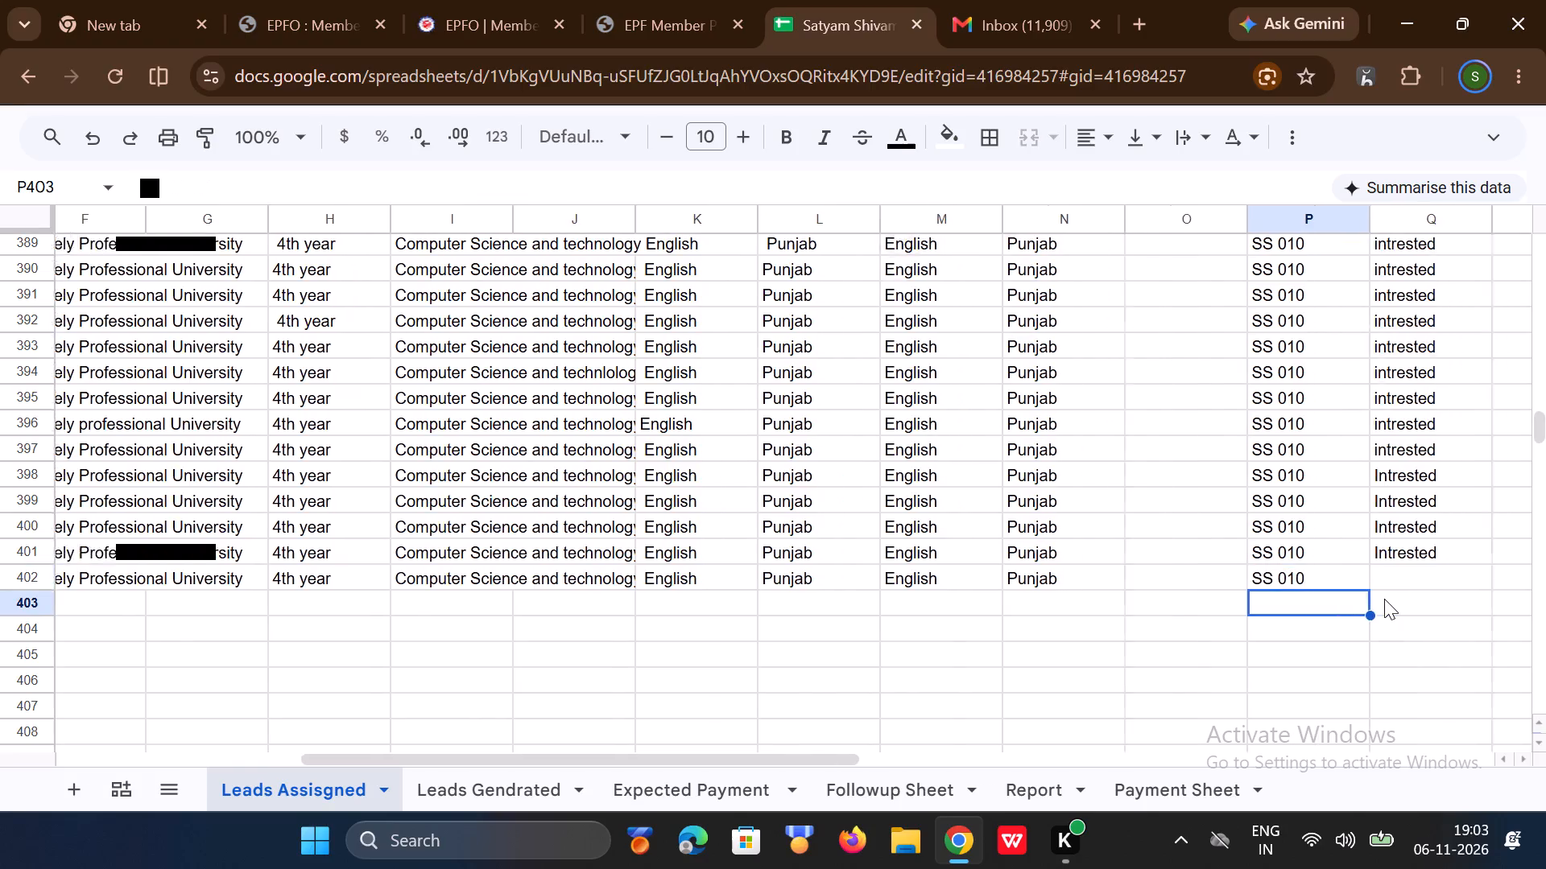
scroll(1384, 599, "left", 2)
double_click(1208, 571)
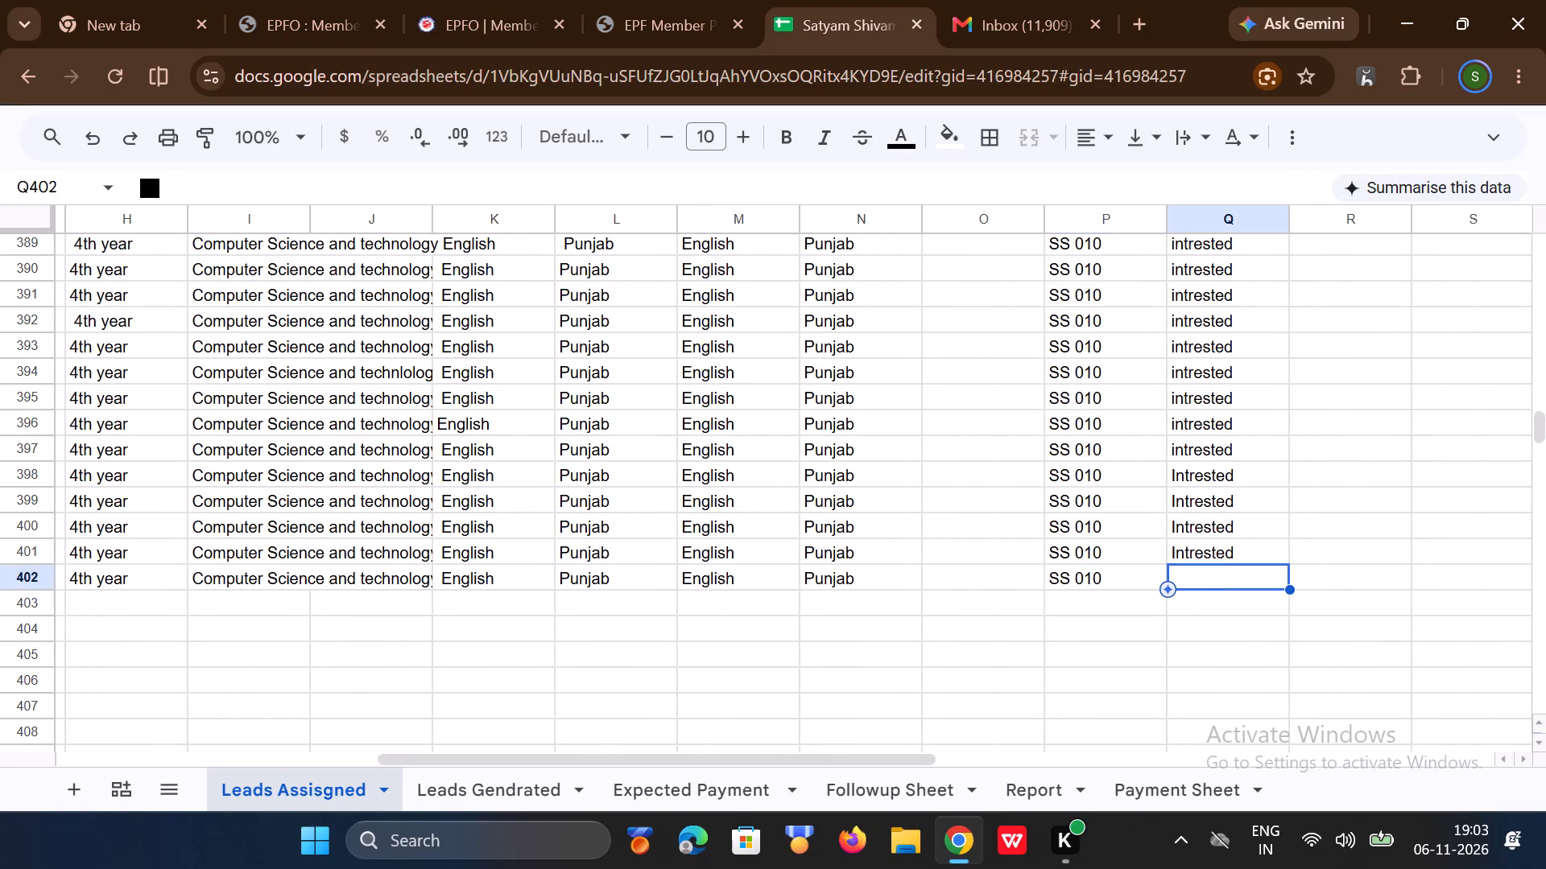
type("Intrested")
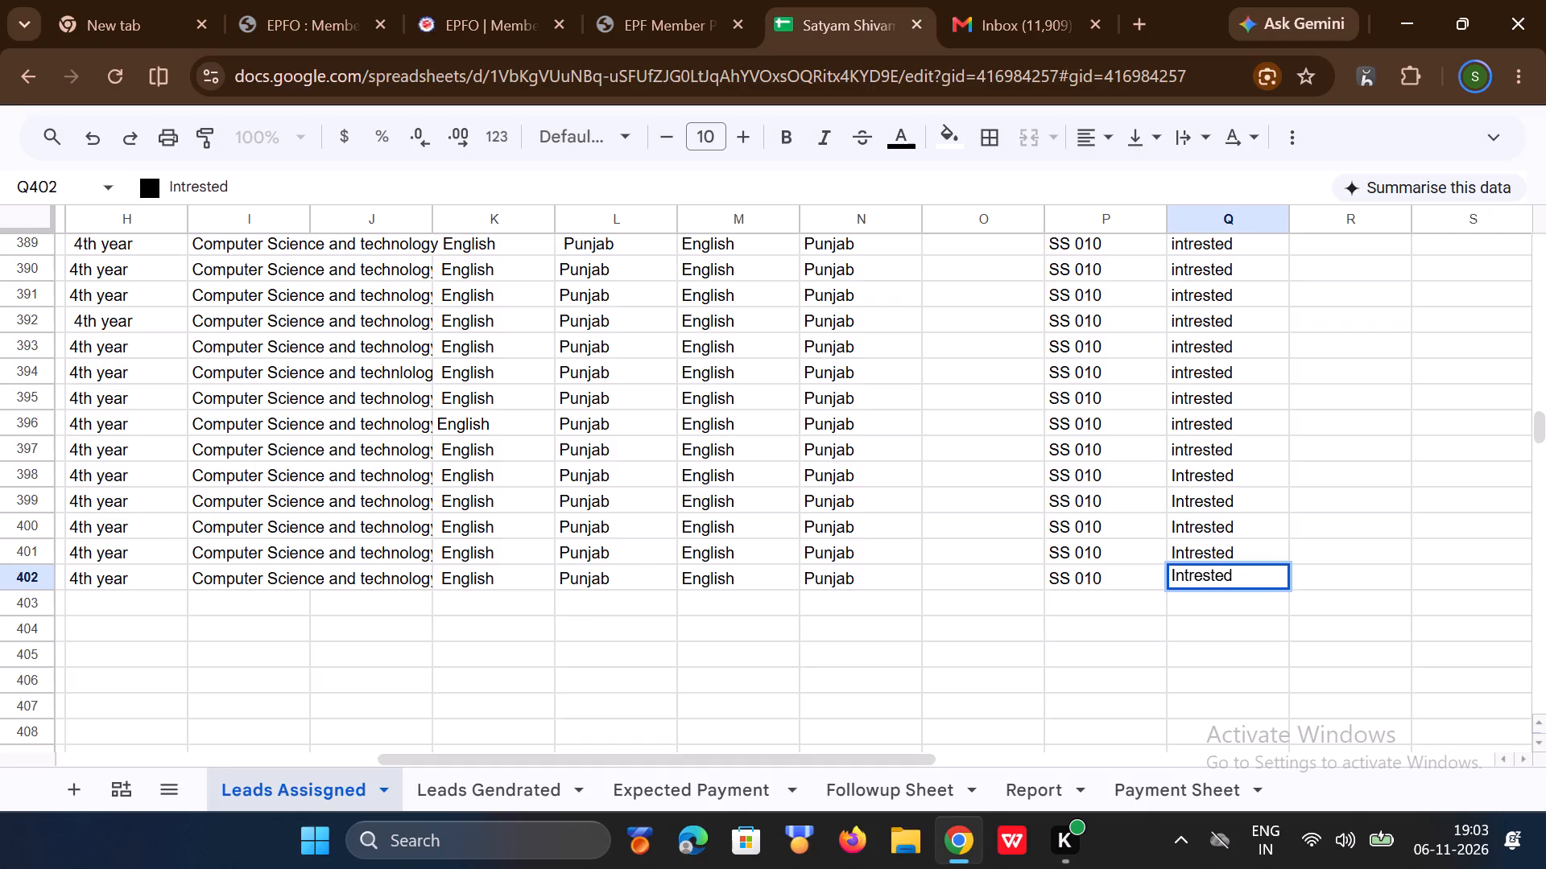
left_click(948, 658)
Start a new lead in row 403 by entering the student's full name in cell A403, with both words capitalised.
scroll(948, 658, "left", 6)
scroll(948, 658, "right", 10)
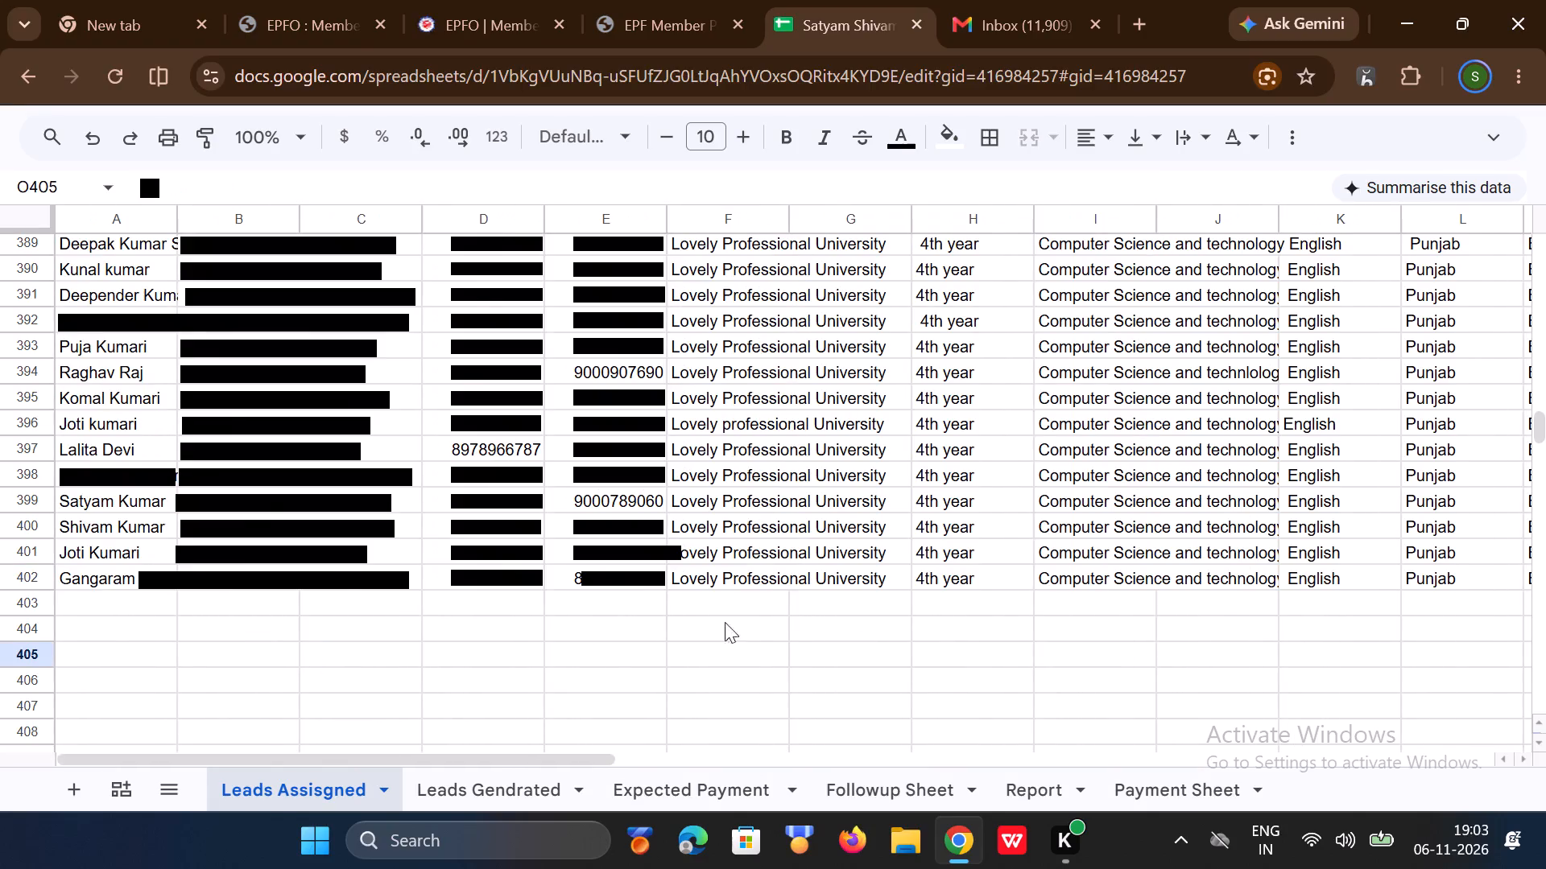
double_click(87, 602)
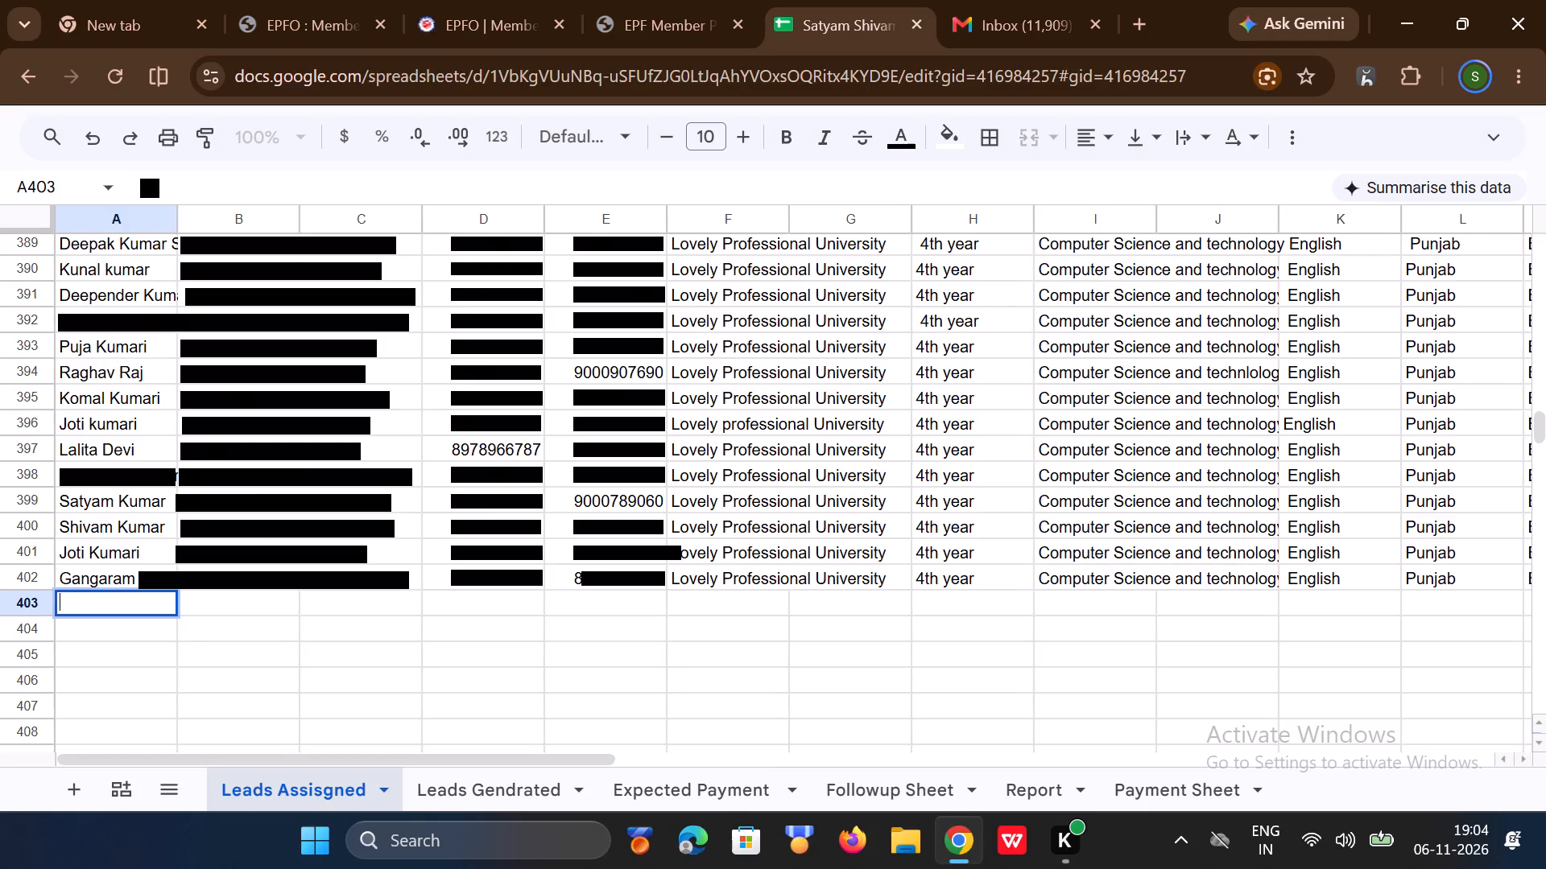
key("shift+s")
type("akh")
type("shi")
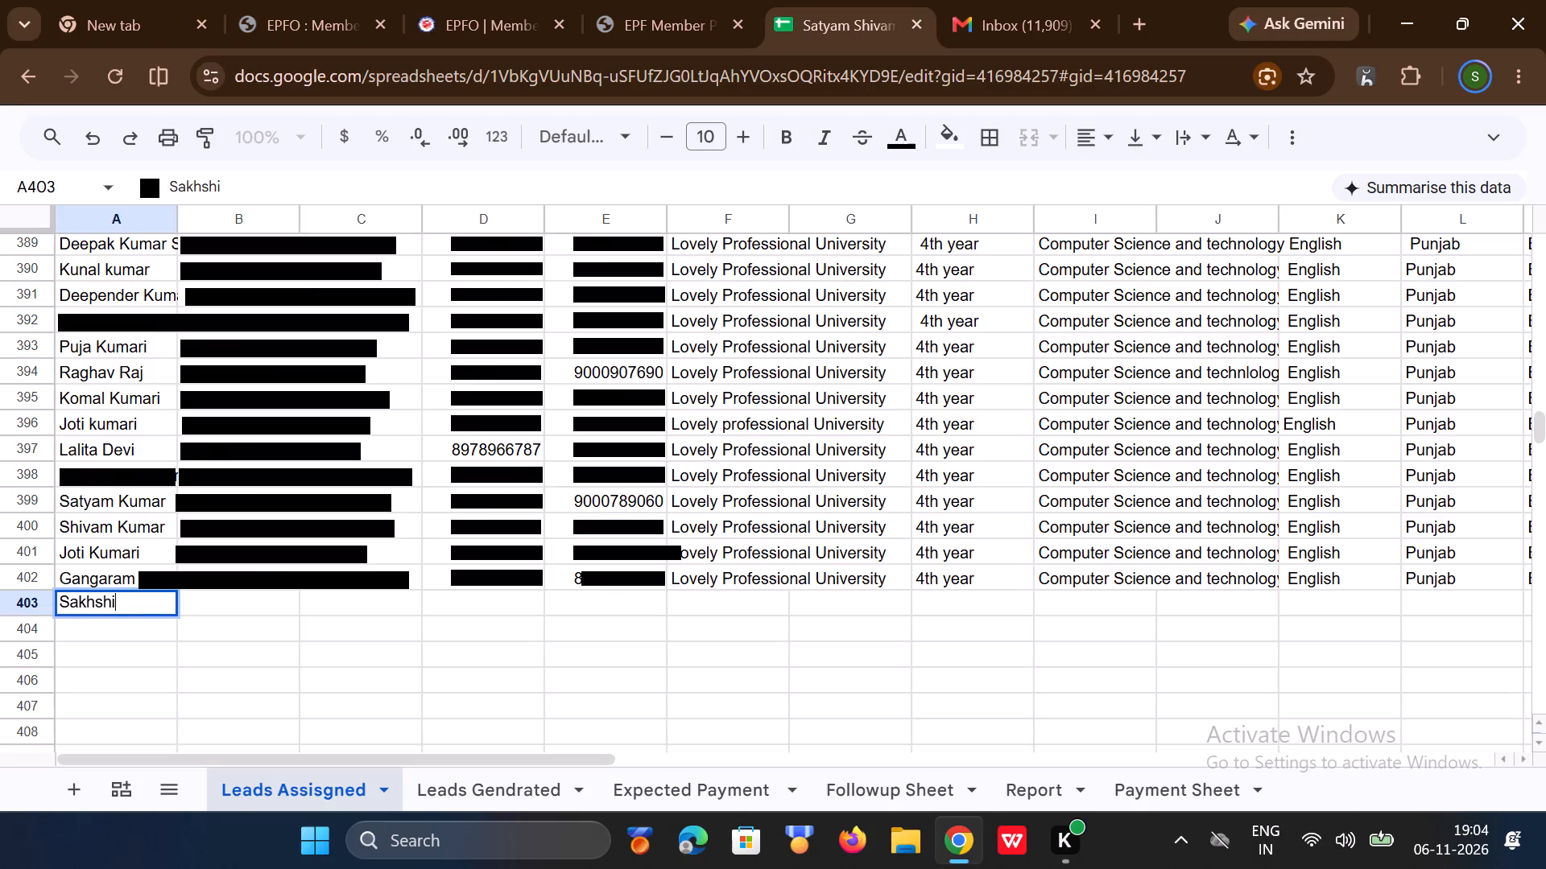
left_click(128, 601)
key("BackSpace")
key("BackSpace")
key("BackSpace")
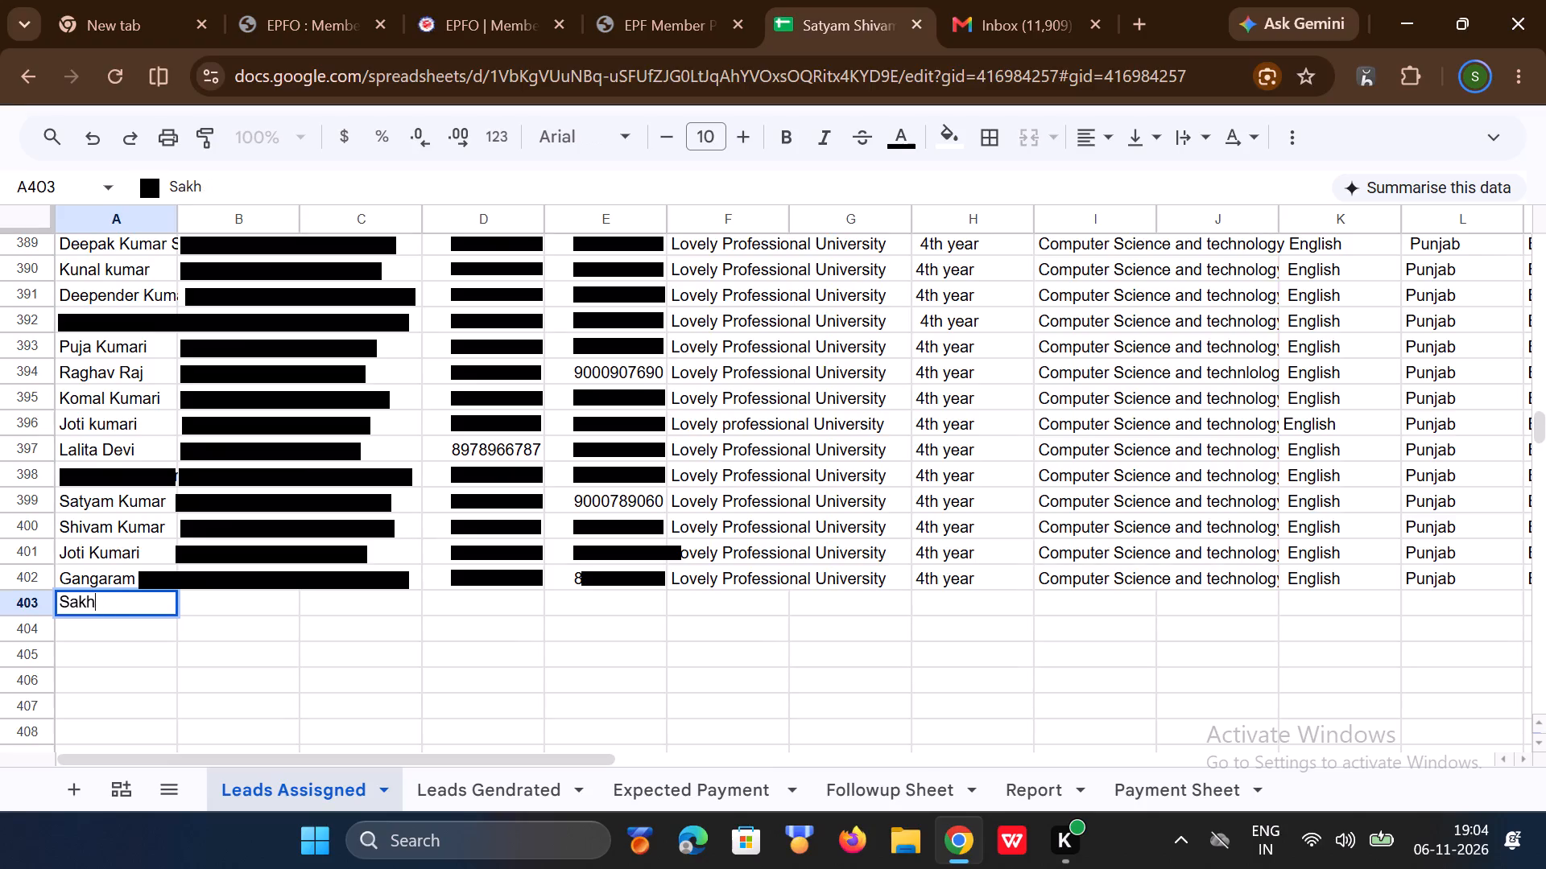
key("BackSpace")
key("BackSpace")
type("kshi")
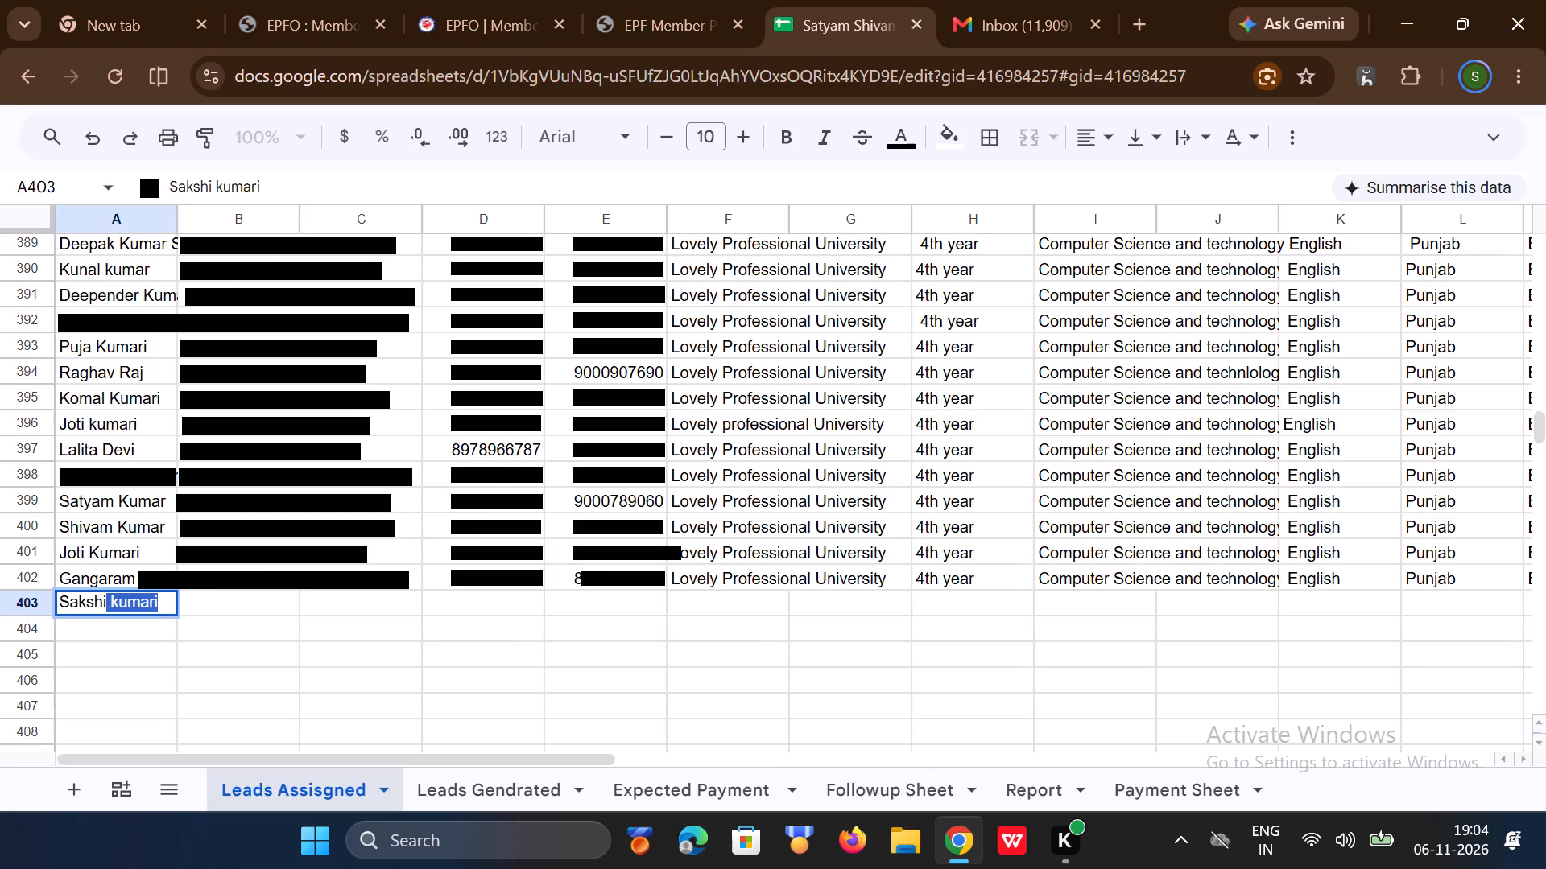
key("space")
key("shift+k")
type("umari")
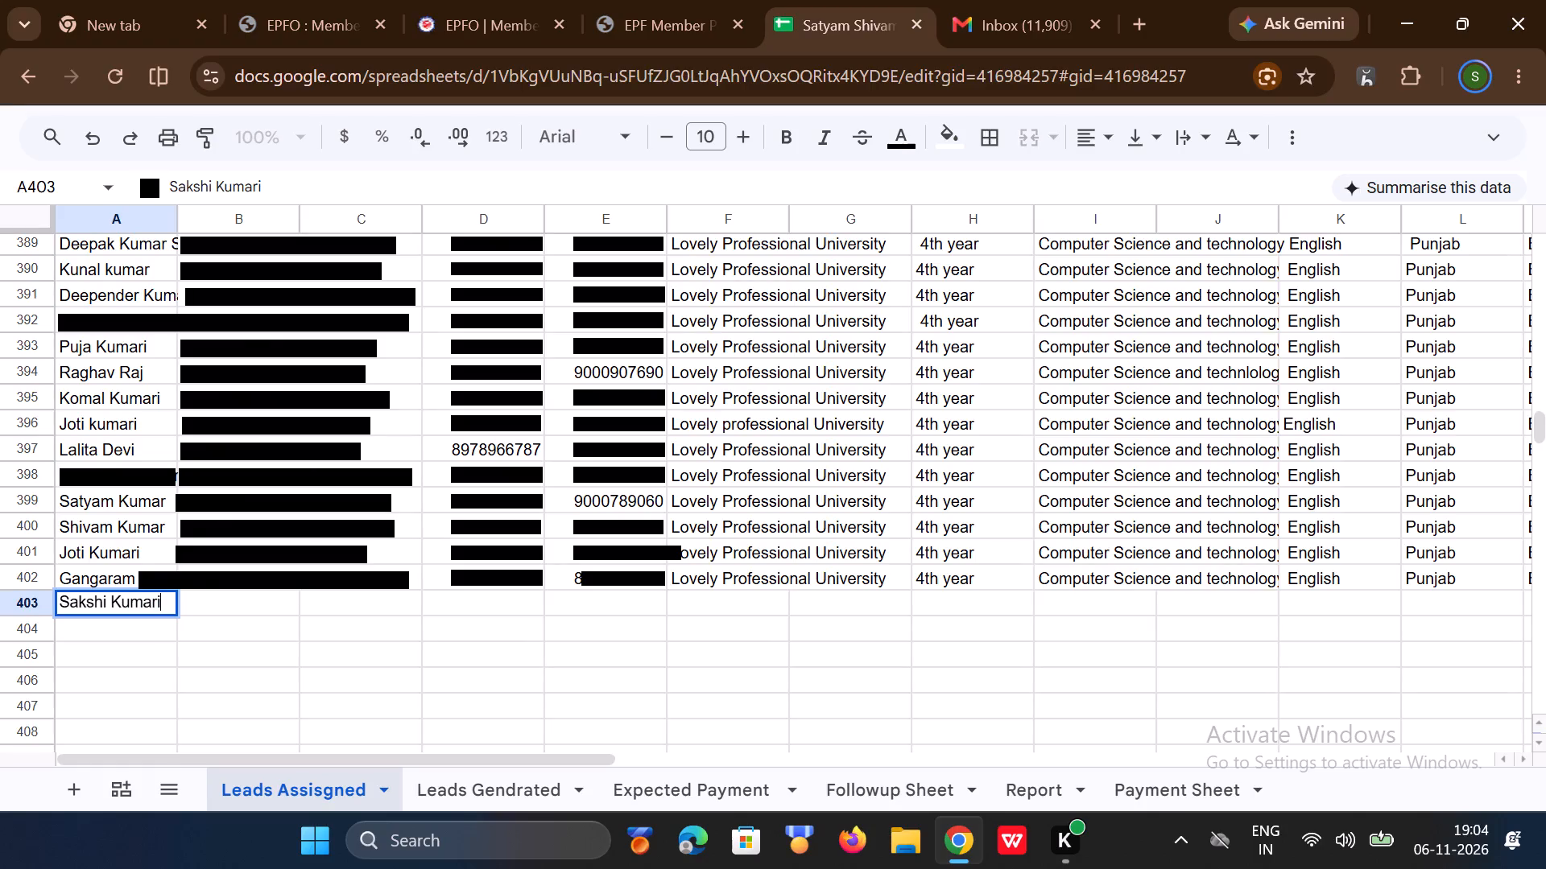
left_click(205, 588)
Open cell B403 in the new lead's row for entry.
double_click(204, 616)
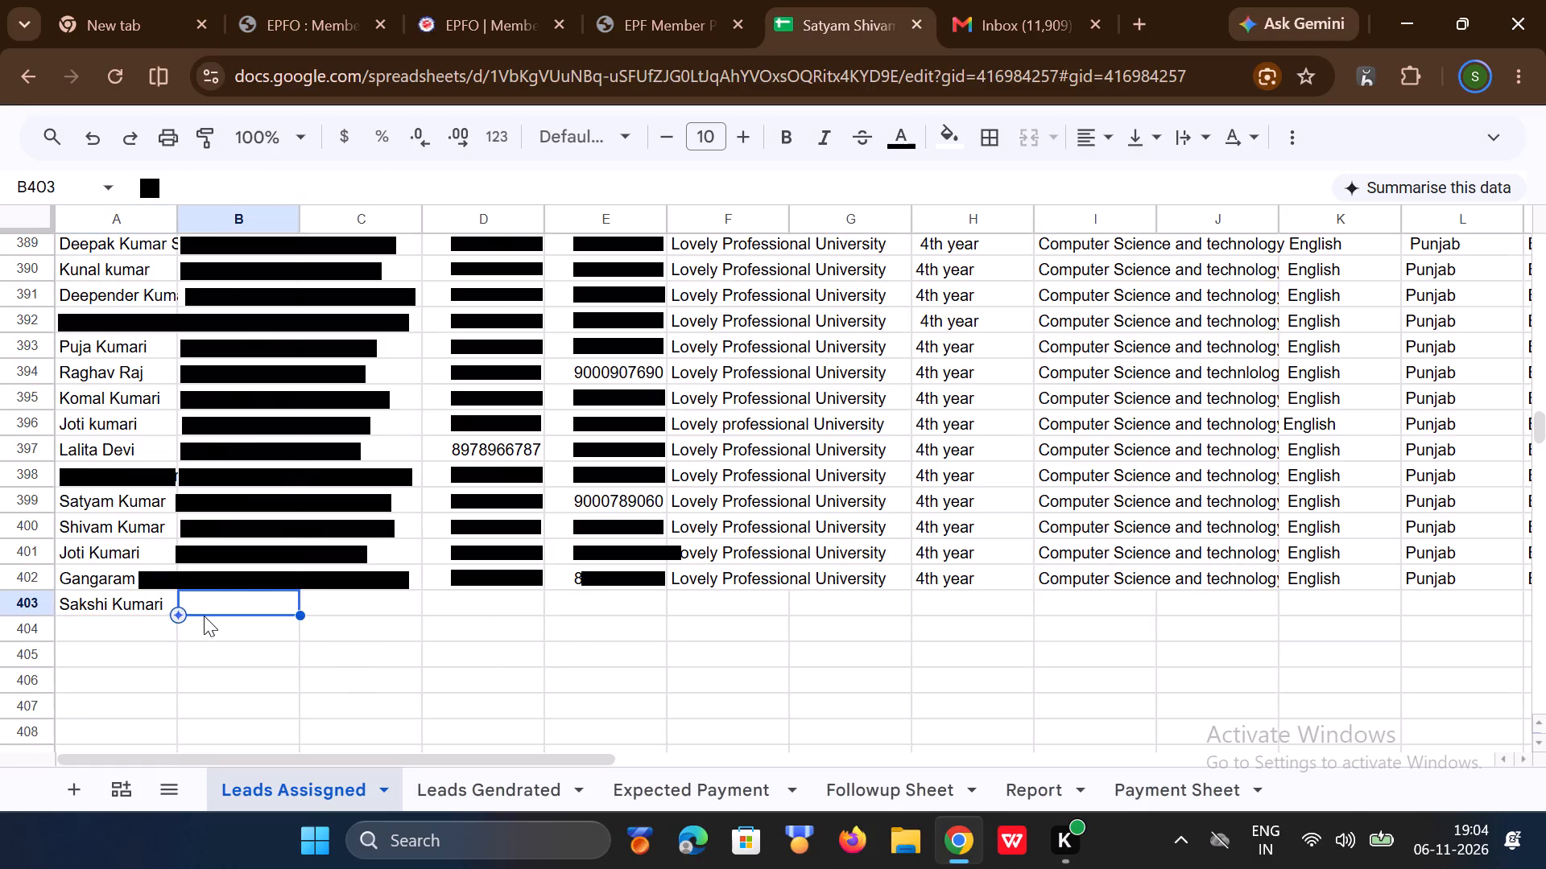
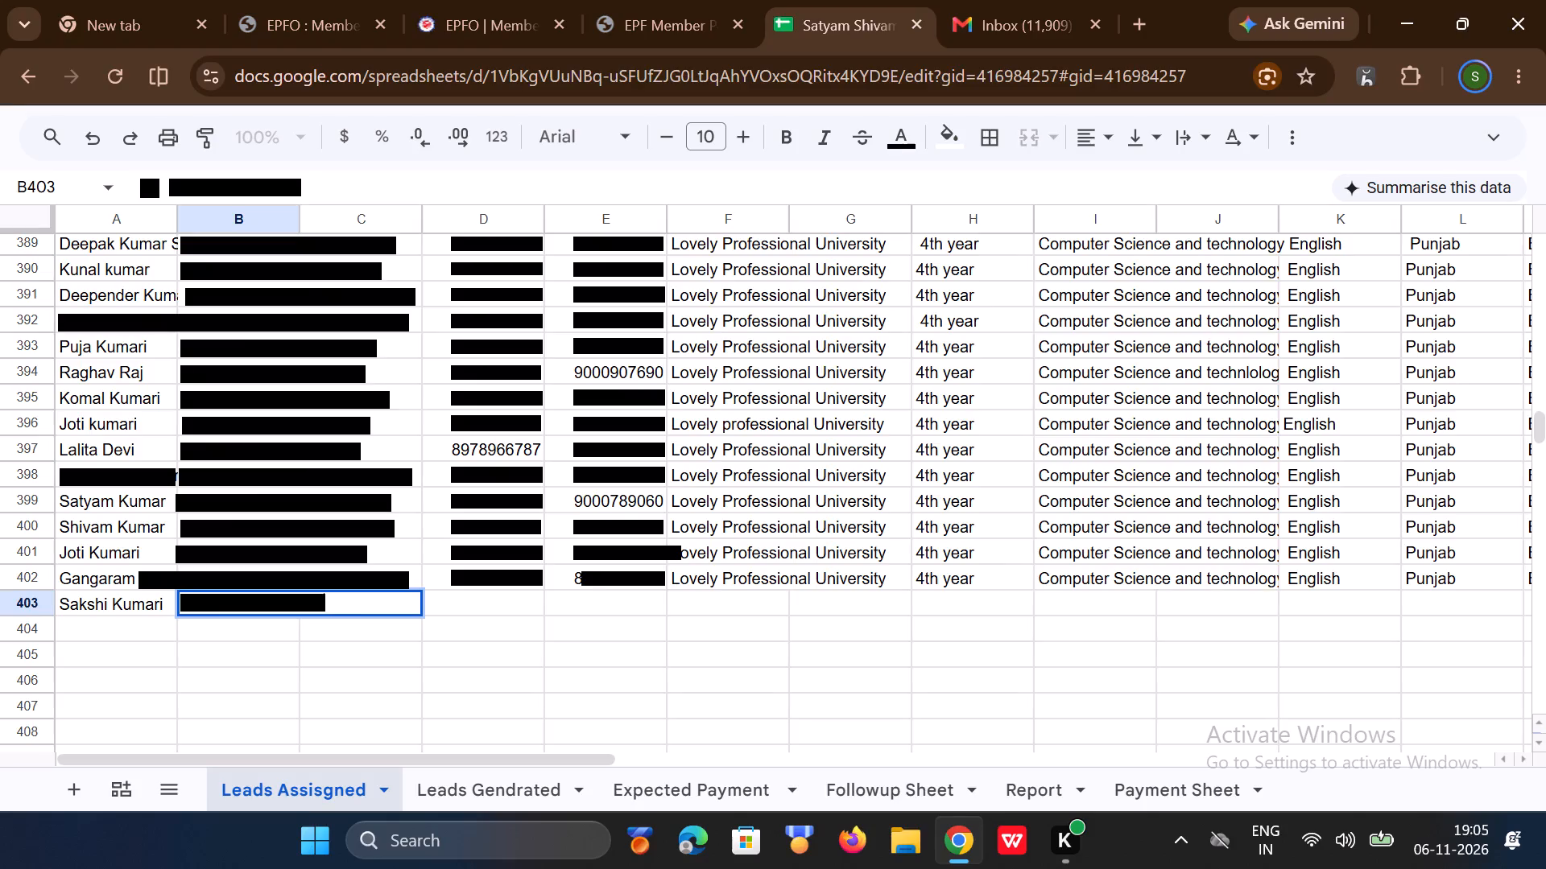
Finish the student's email address in cell B403 by adding the rest of its domain, mail.com.
type("mail")
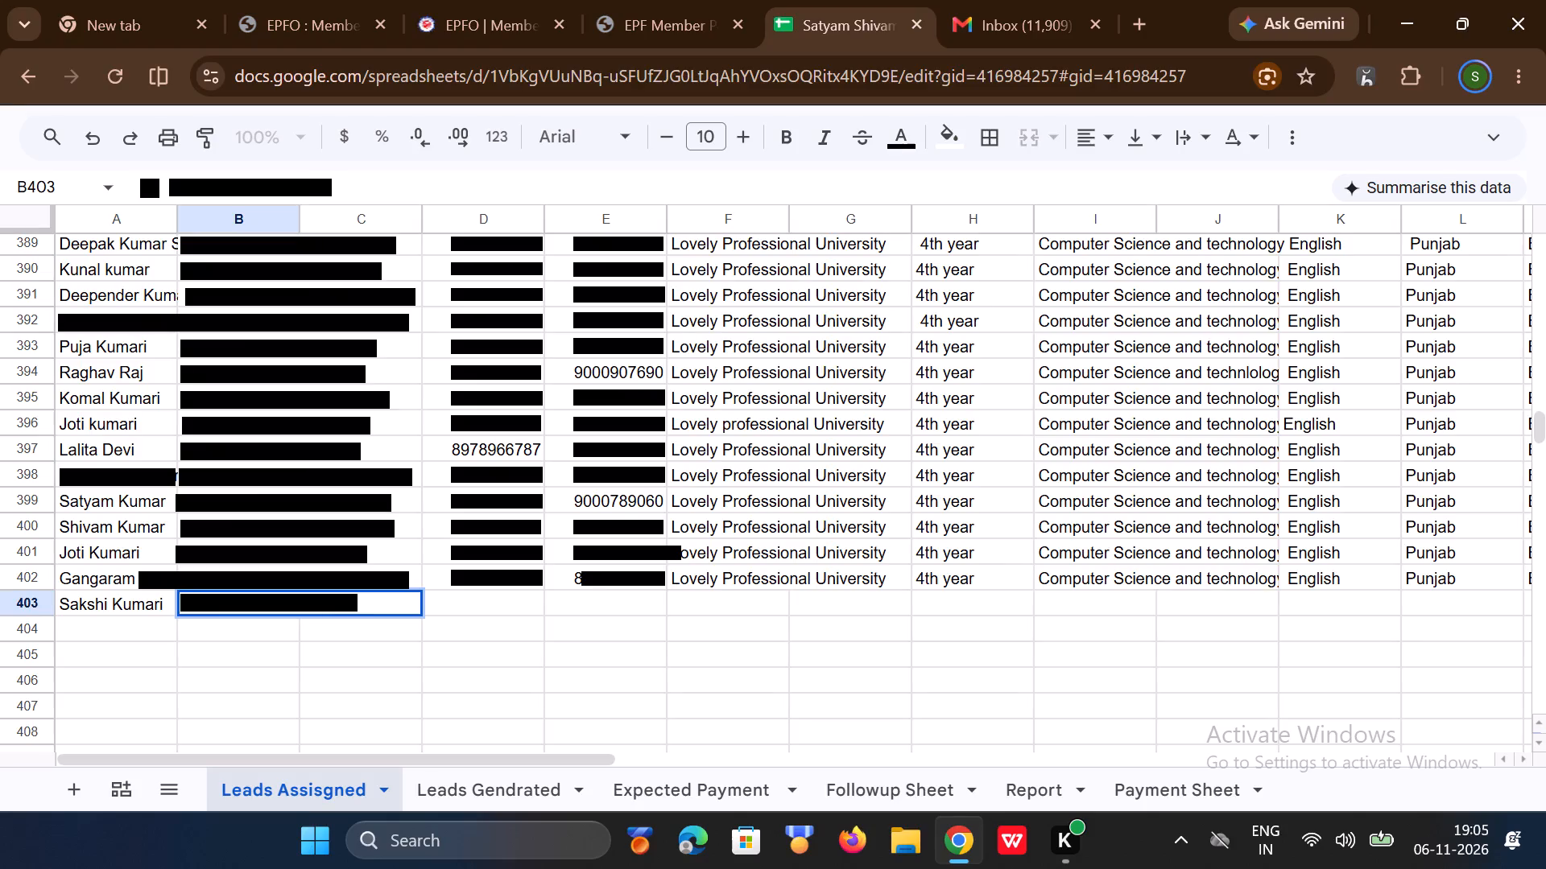
key("period")
type("com")
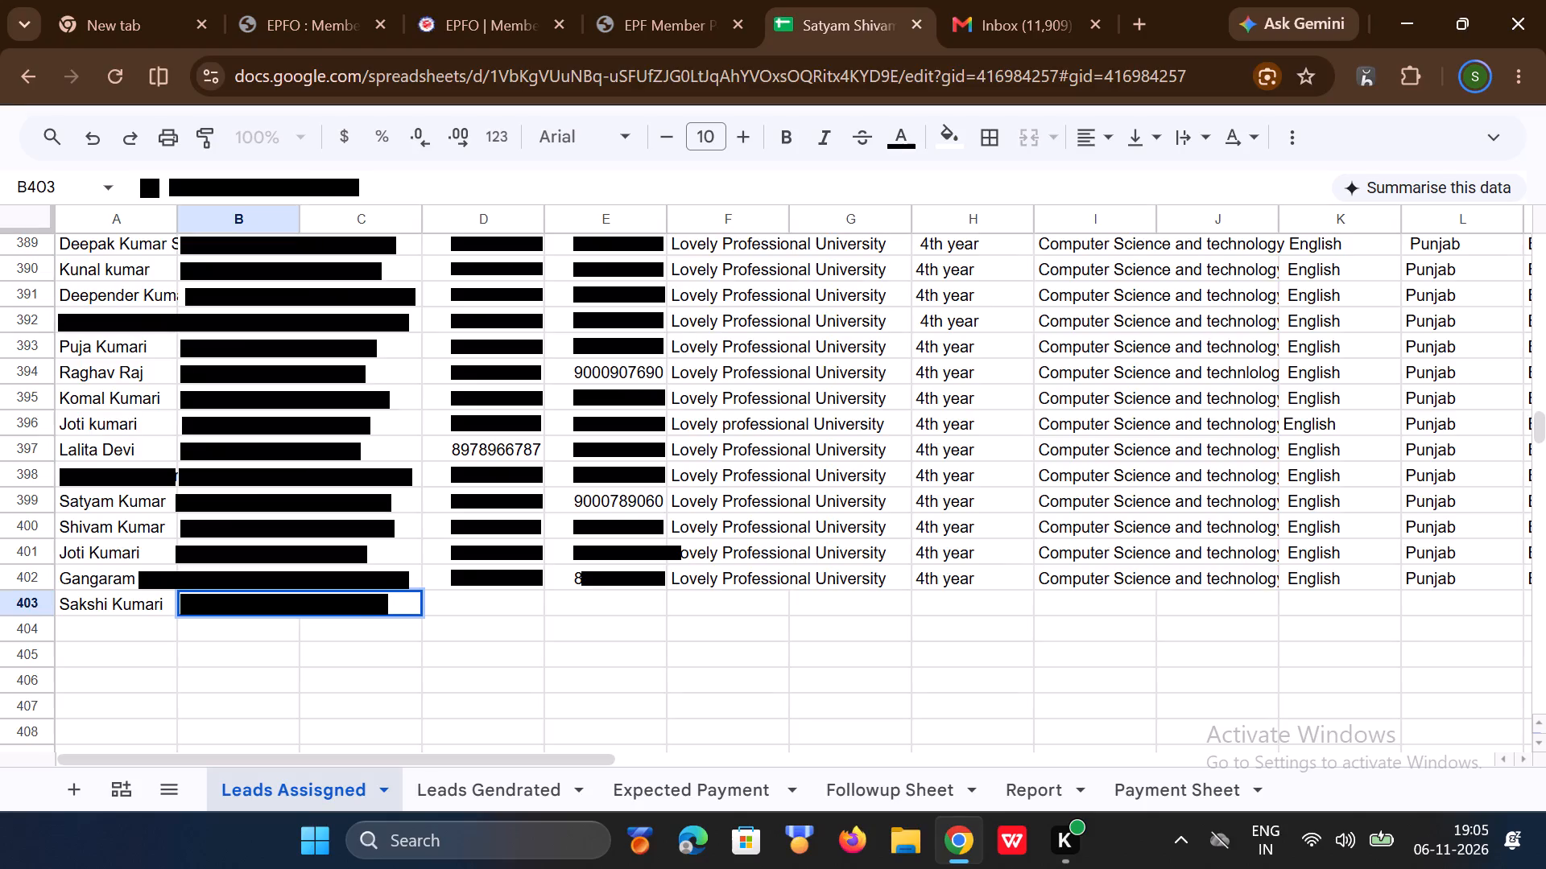
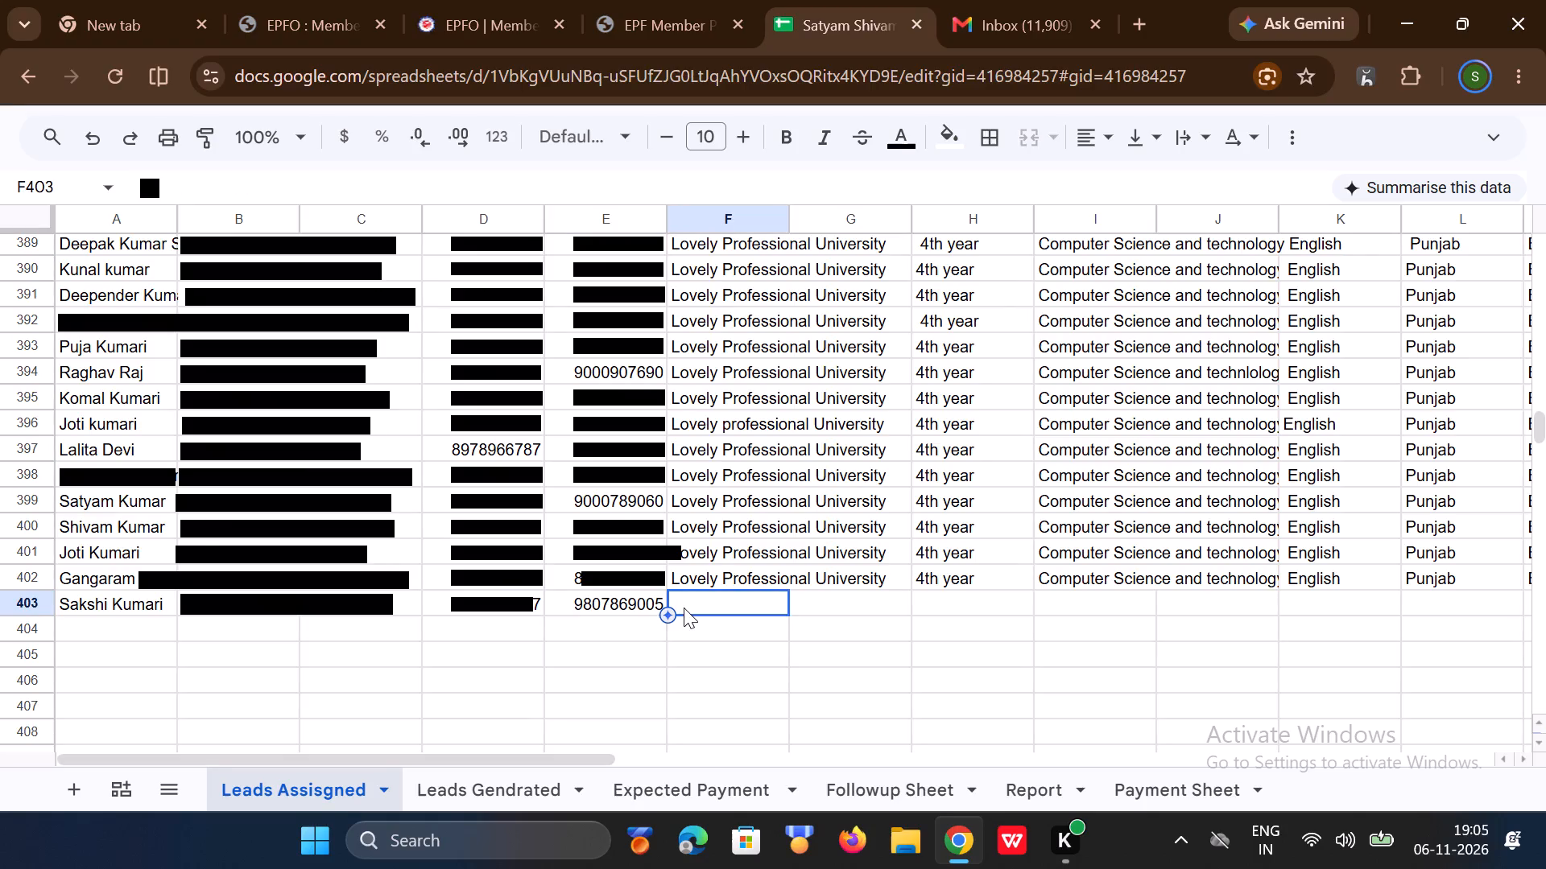
Enter Lovely Professional University as the student's university in cell F403.
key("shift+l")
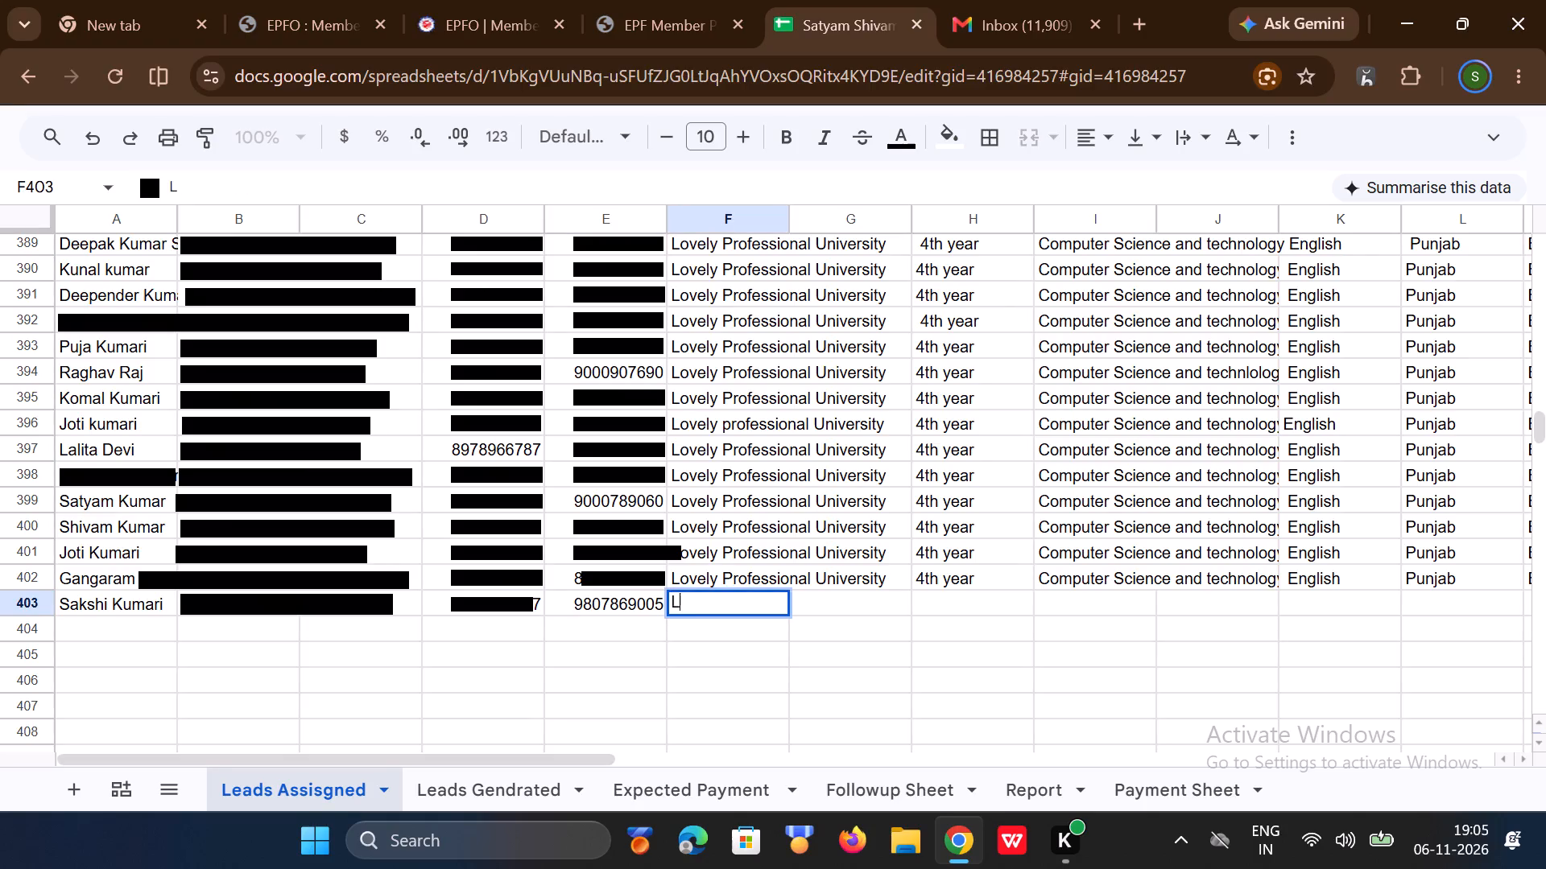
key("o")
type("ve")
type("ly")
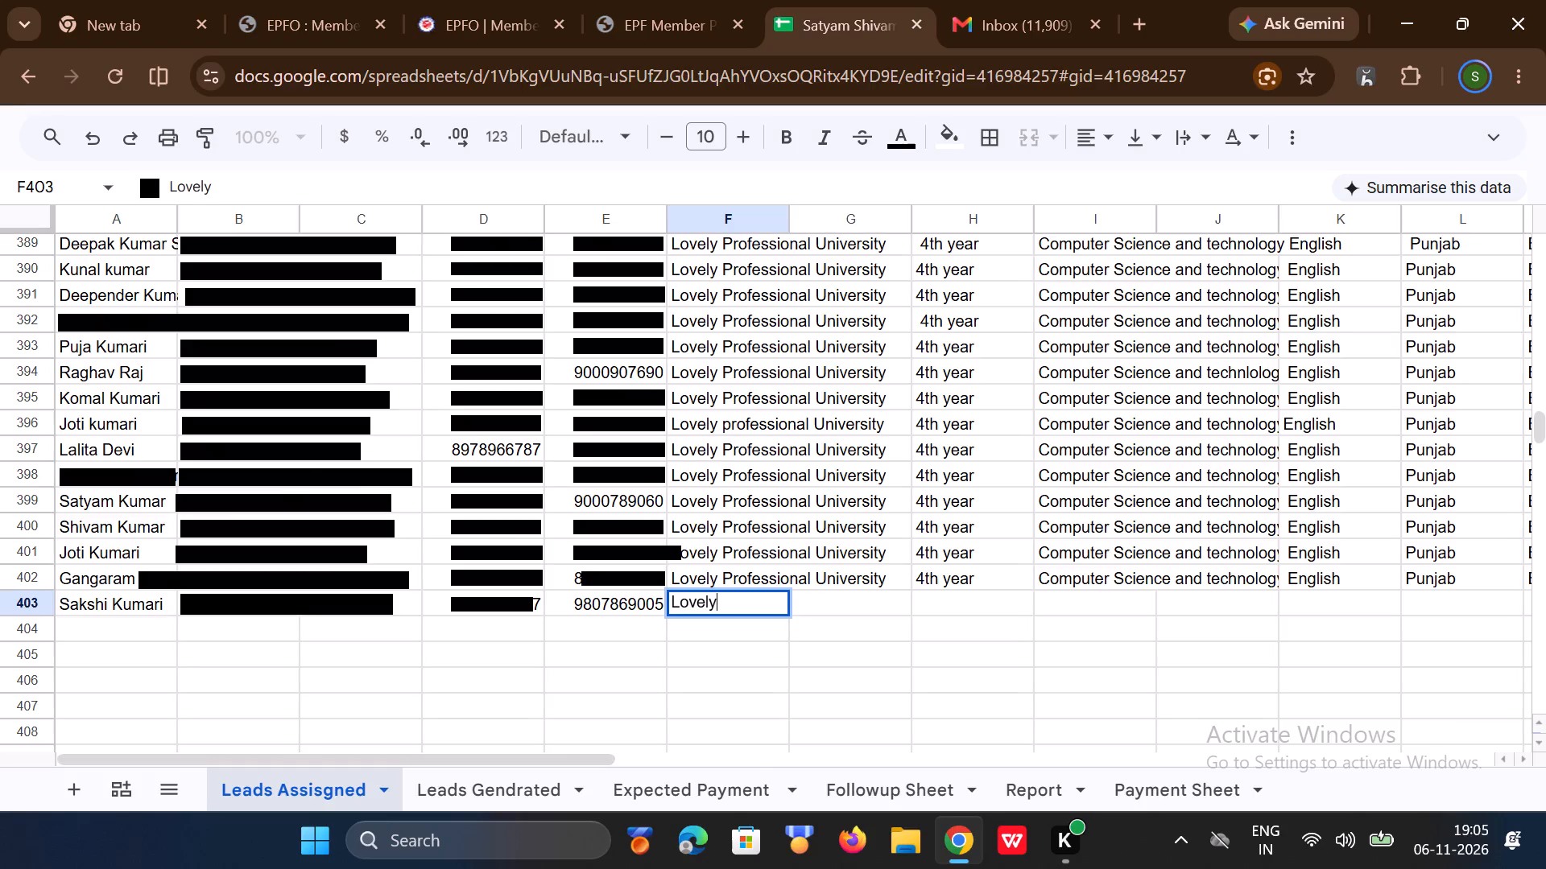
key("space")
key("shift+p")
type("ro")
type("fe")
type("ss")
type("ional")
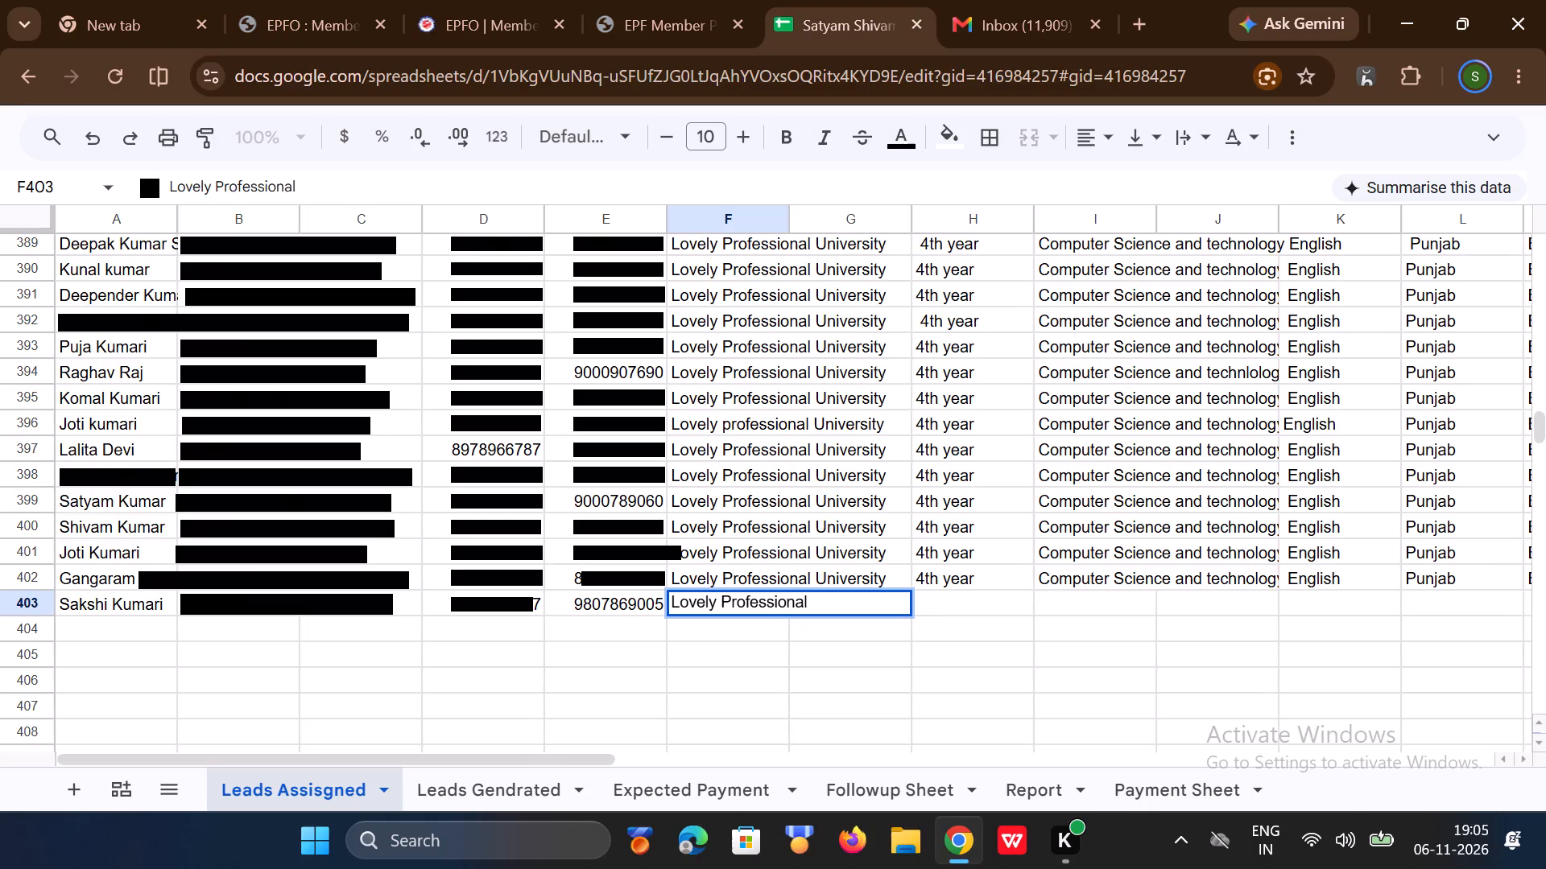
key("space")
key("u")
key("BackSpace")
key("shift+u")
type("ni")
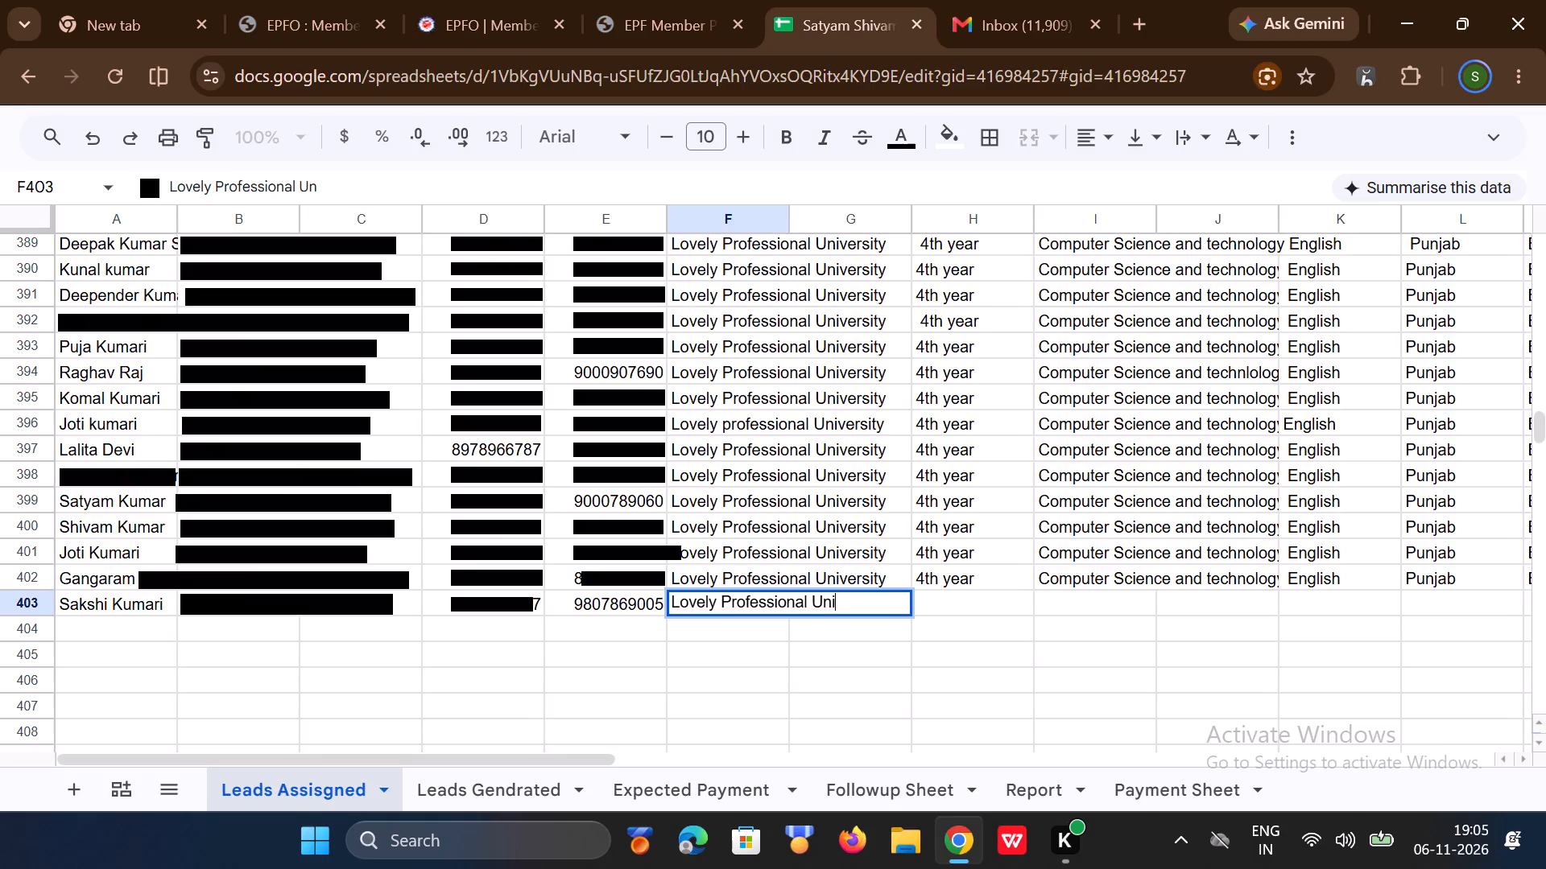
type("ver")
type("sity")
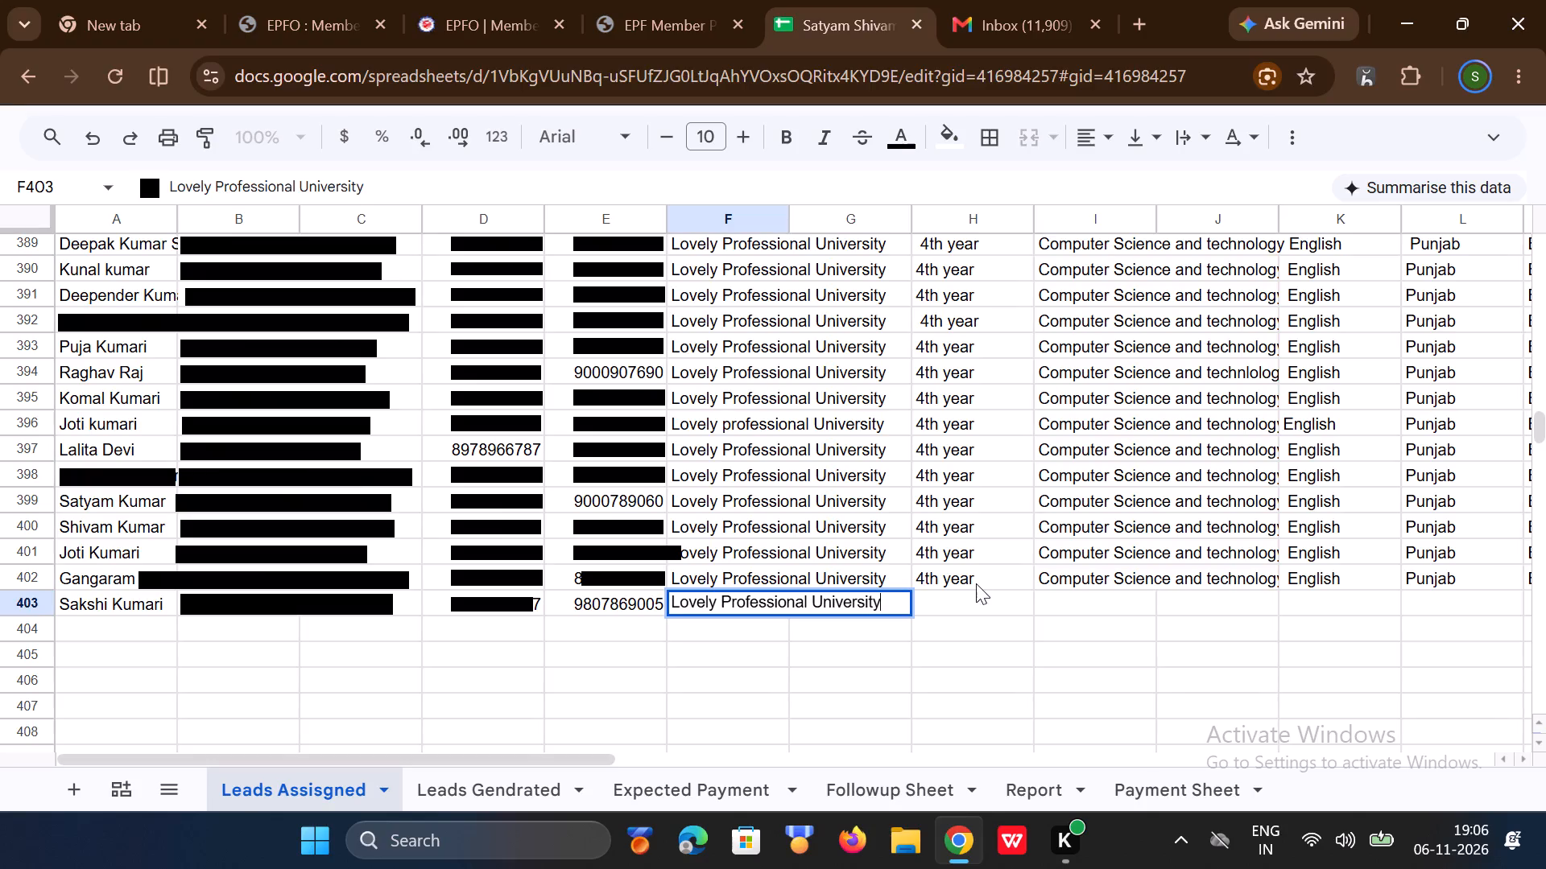
Enter 4th year as the student's year of study in cell H403.
double_click(960, 623)
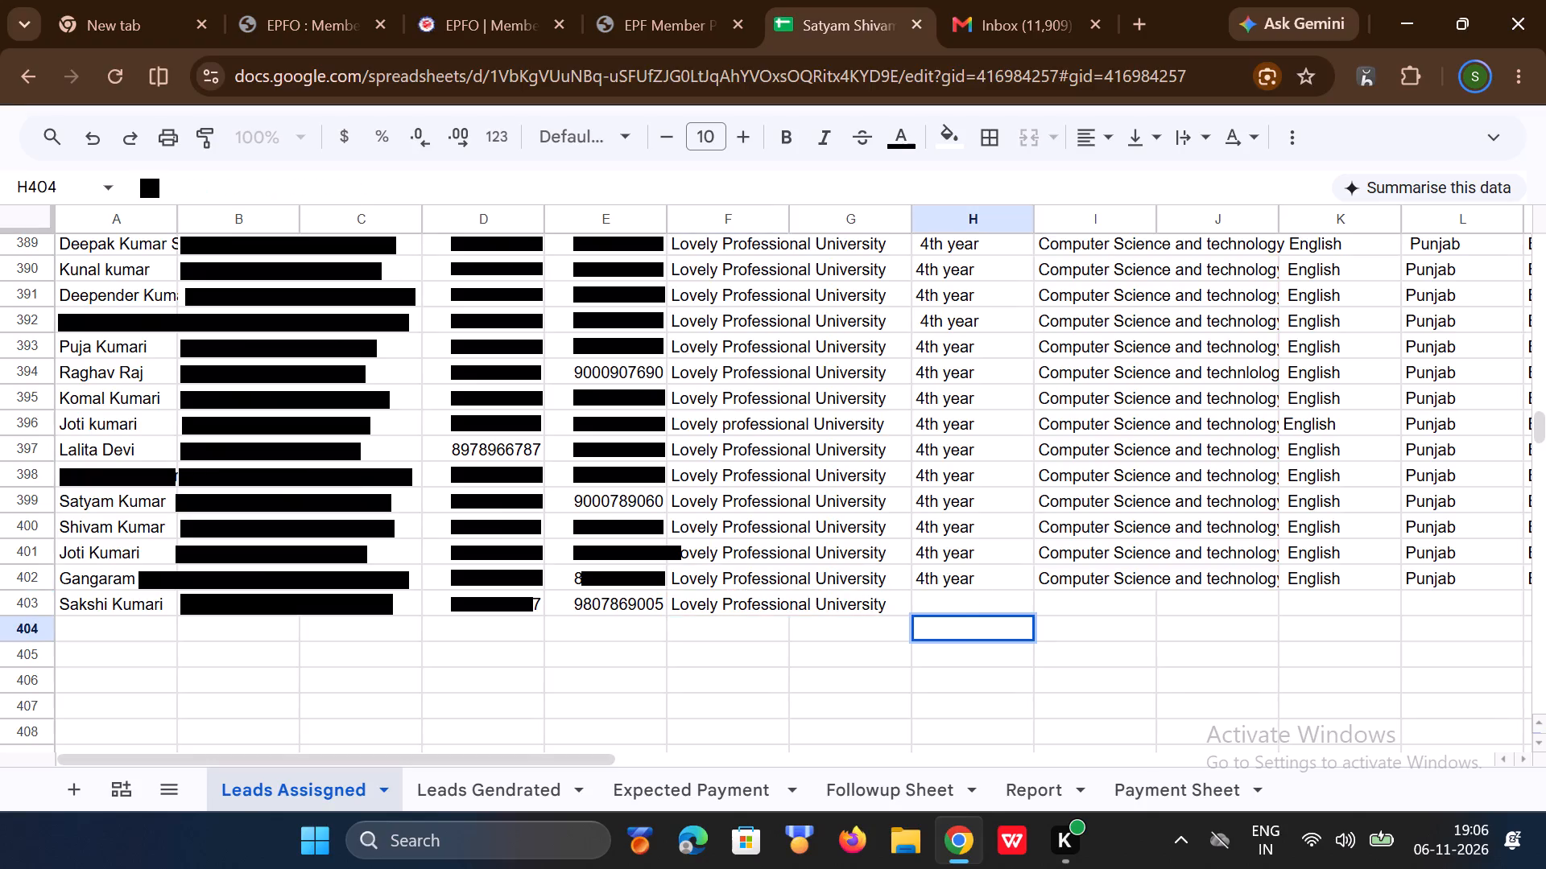
left_click(960, 592)
double_click(962, 607)
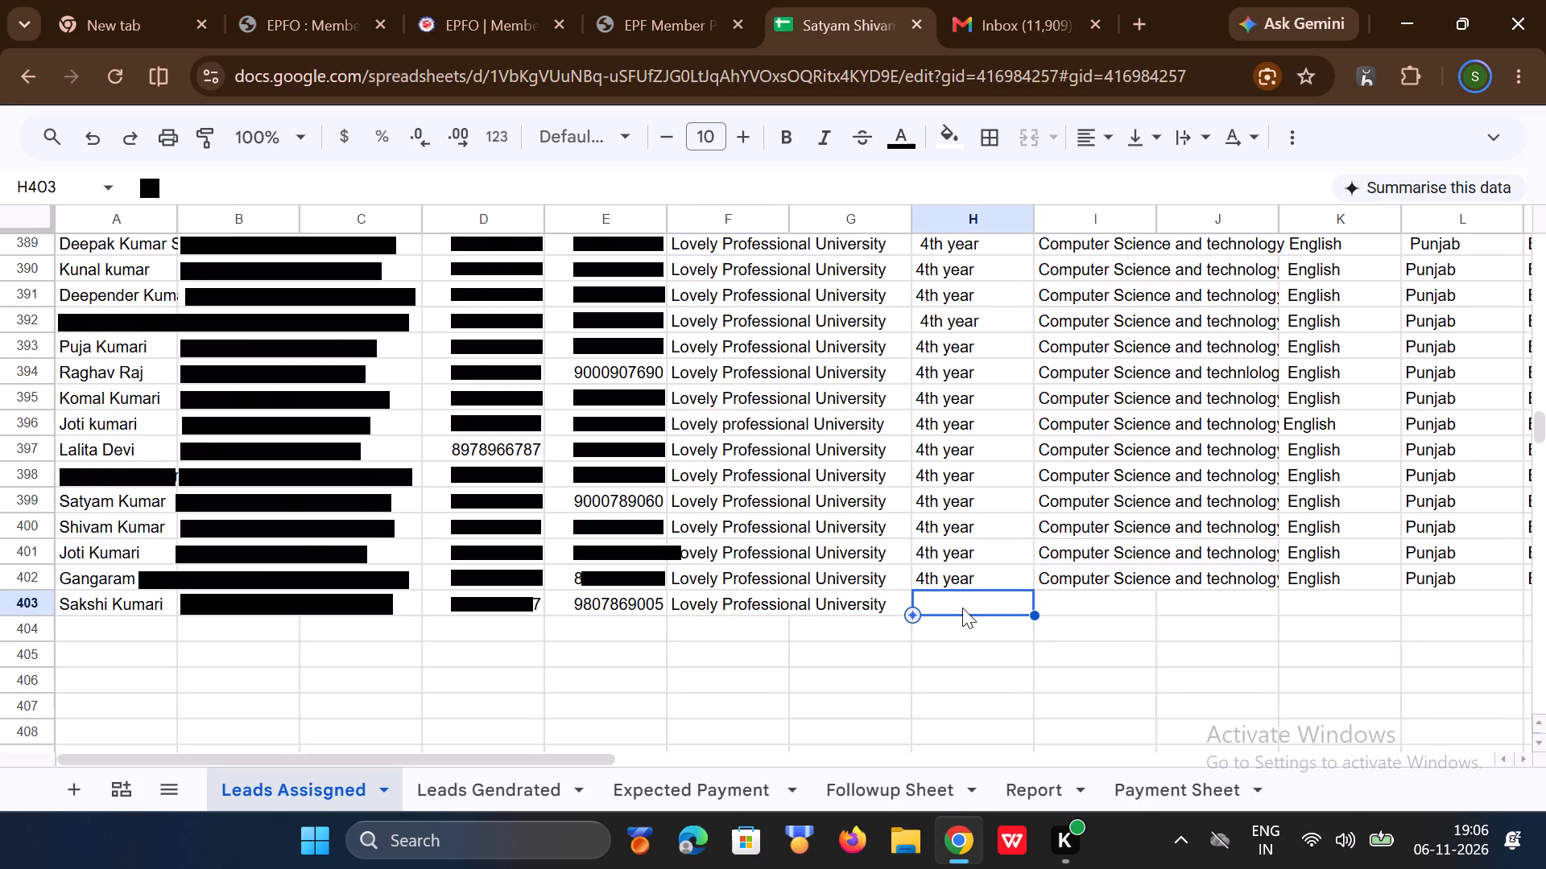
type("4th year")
Enter Computer Science and technology as the student's course in cell I403.
double_click(1072, 601)
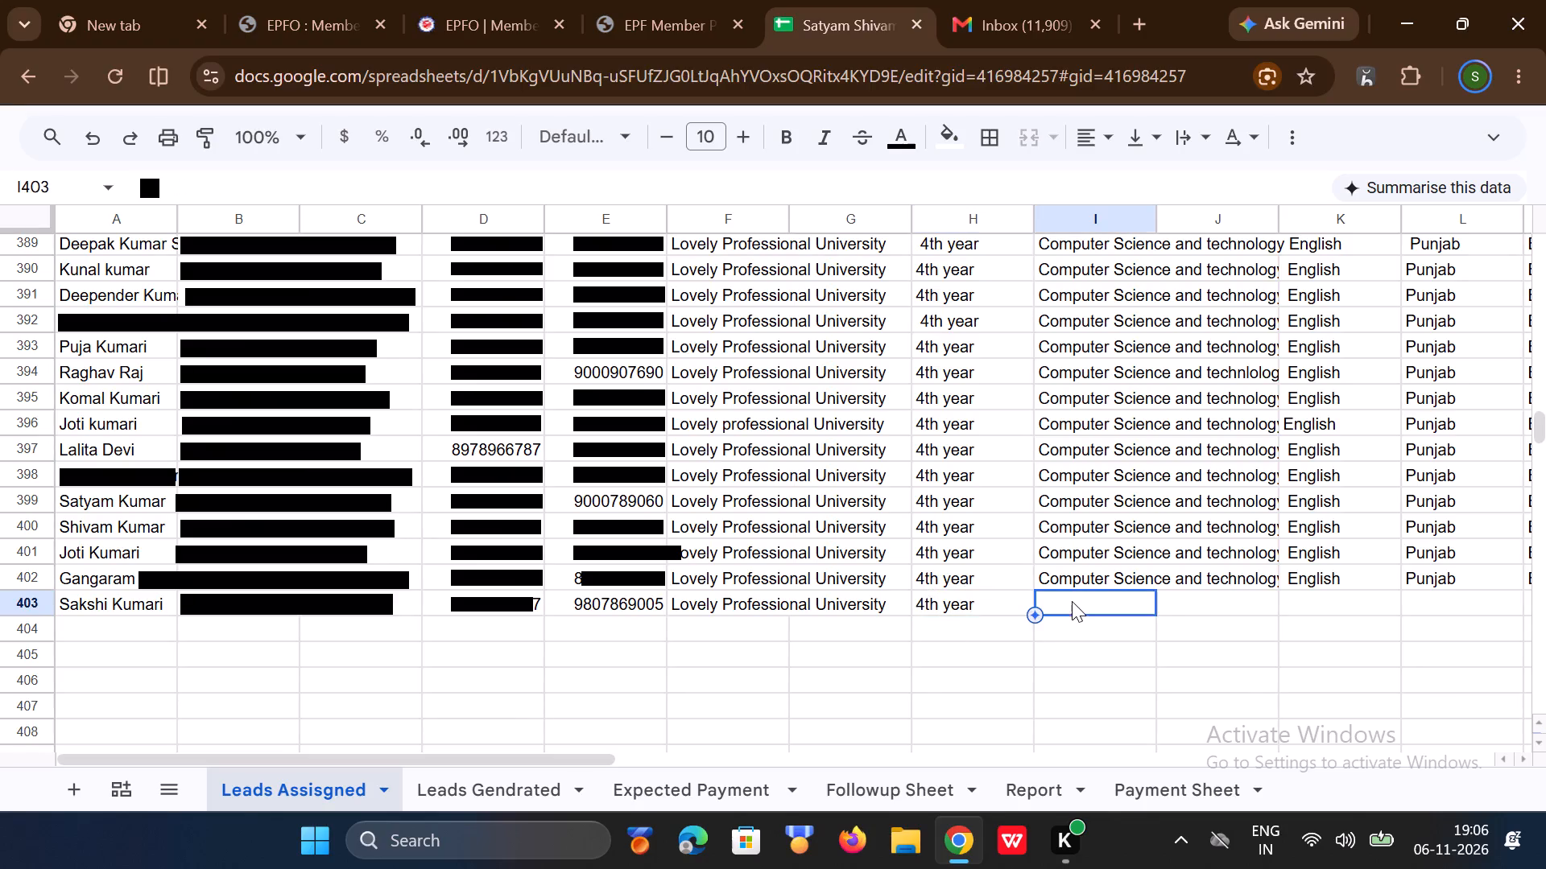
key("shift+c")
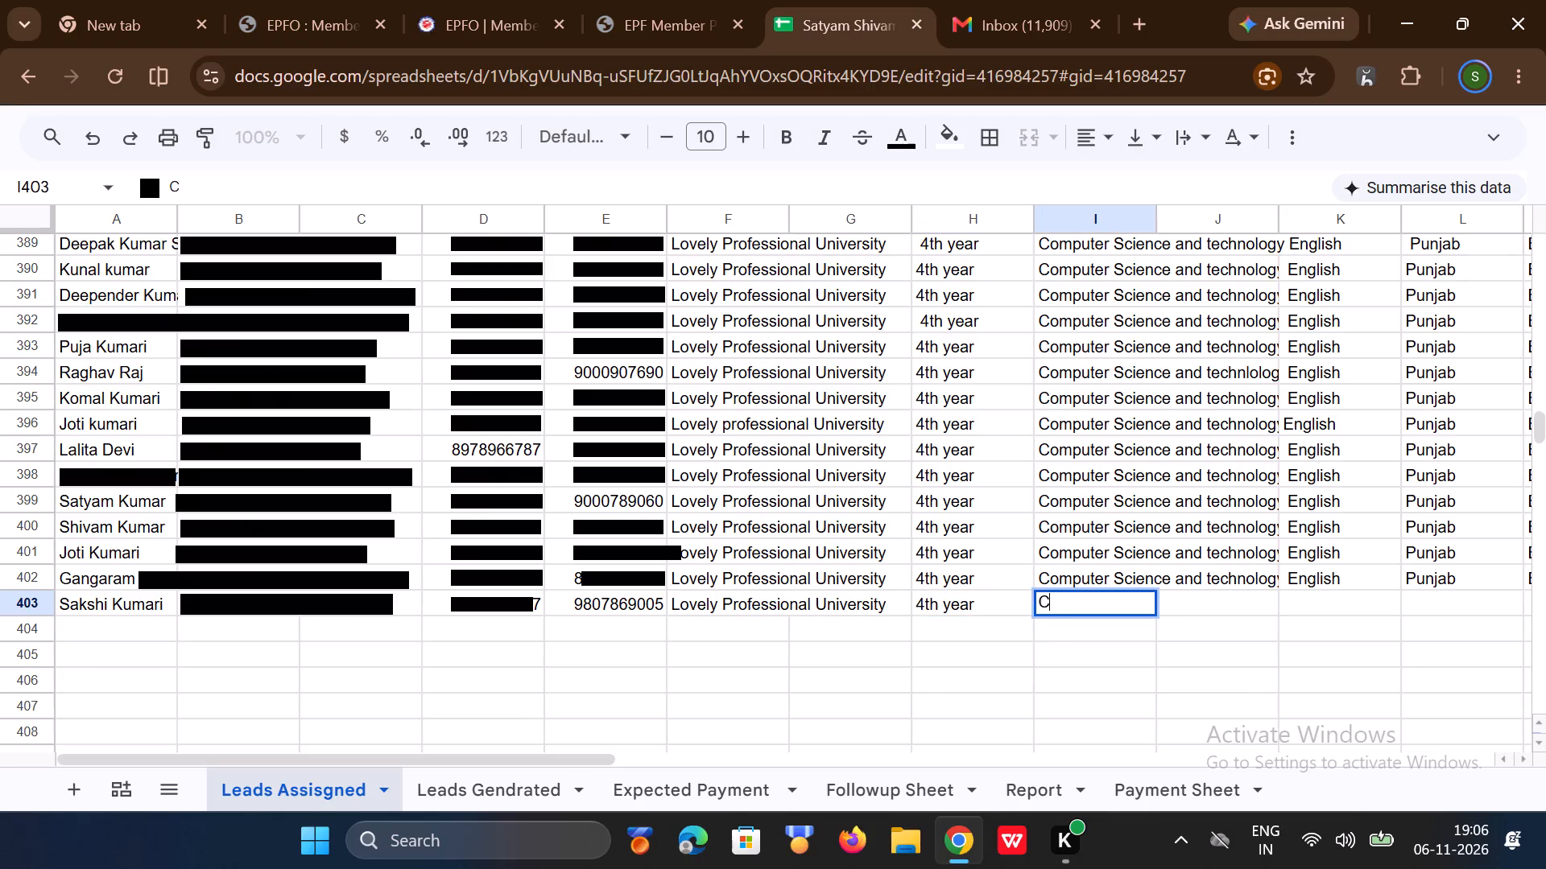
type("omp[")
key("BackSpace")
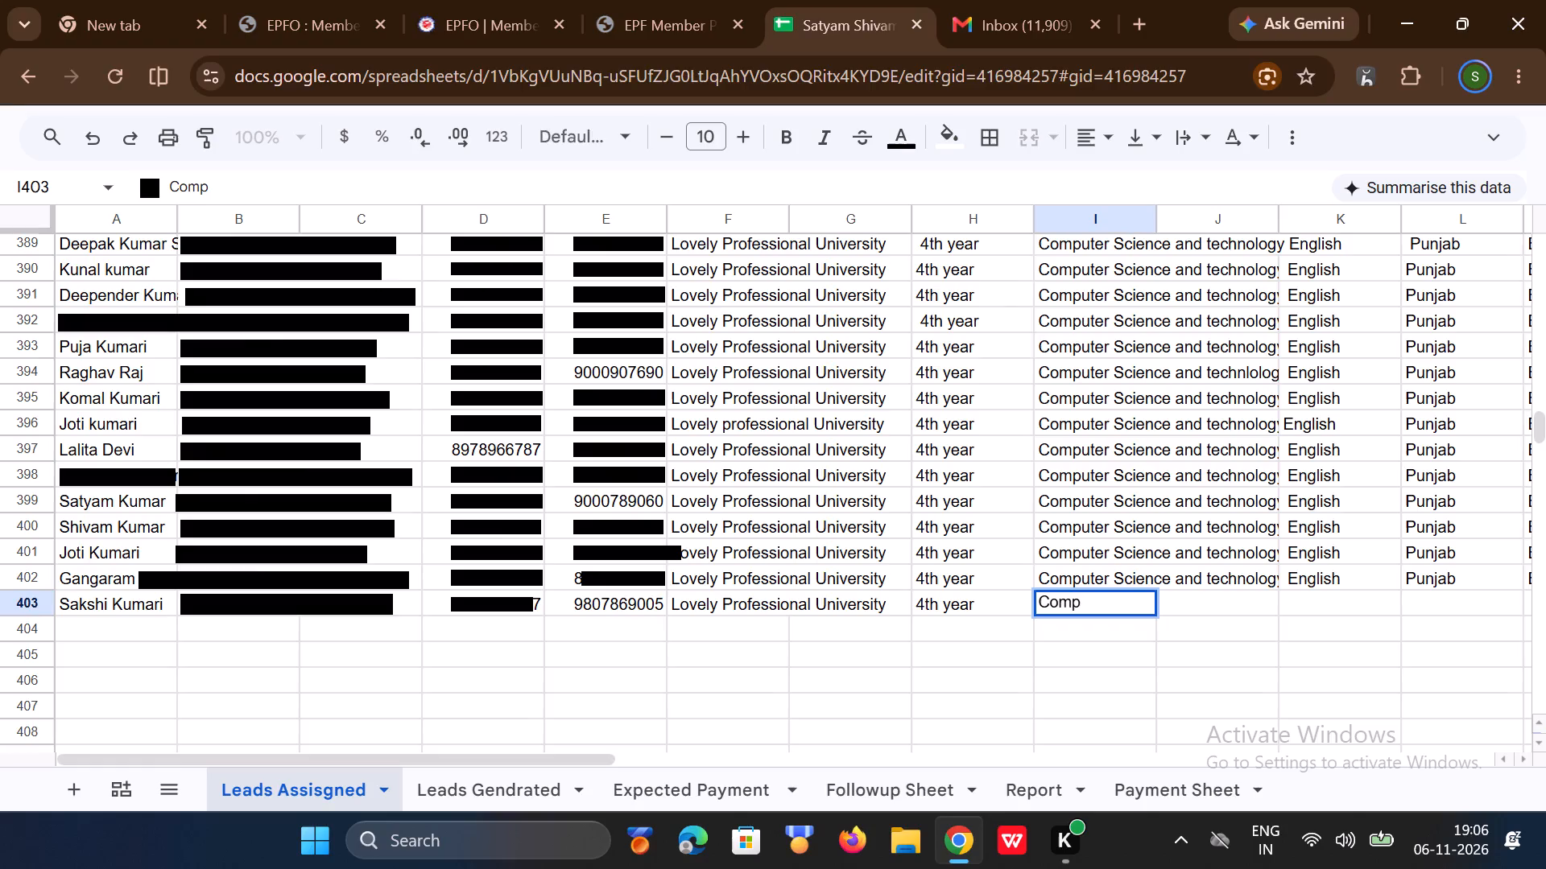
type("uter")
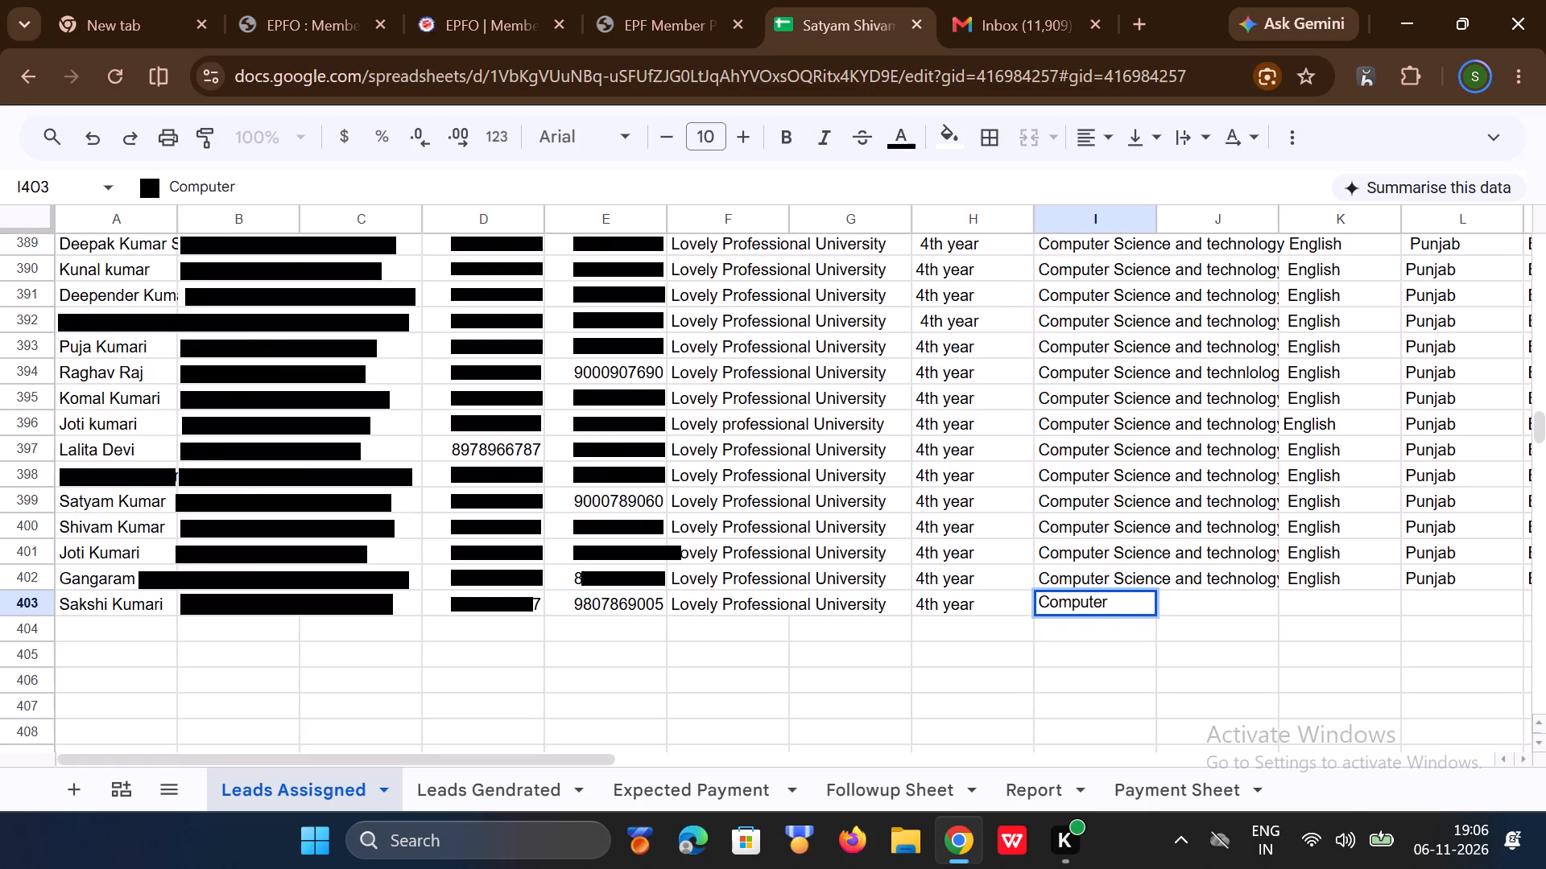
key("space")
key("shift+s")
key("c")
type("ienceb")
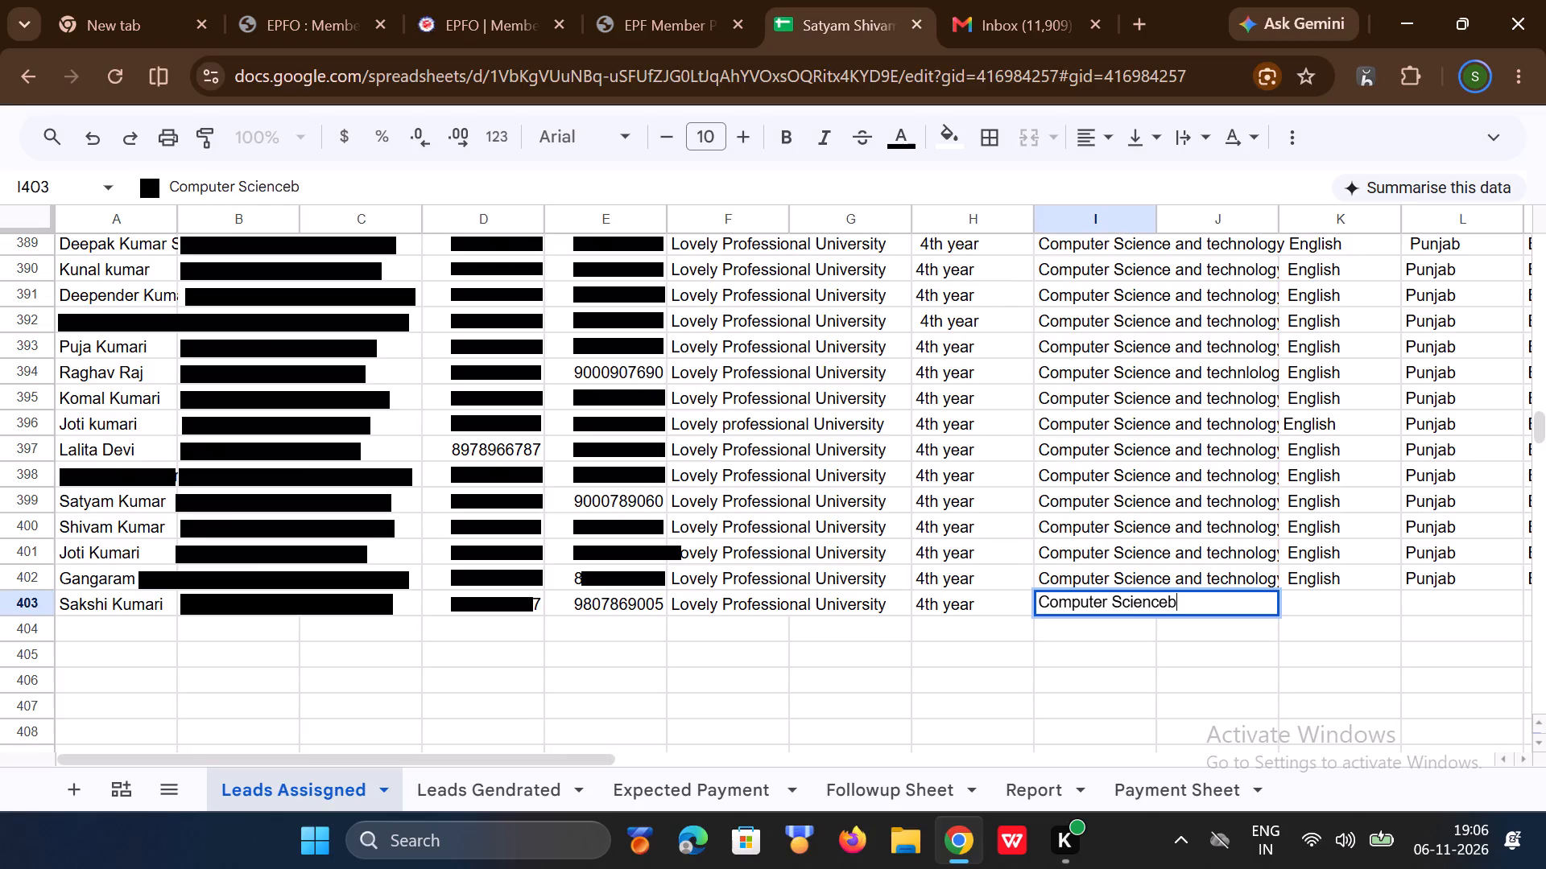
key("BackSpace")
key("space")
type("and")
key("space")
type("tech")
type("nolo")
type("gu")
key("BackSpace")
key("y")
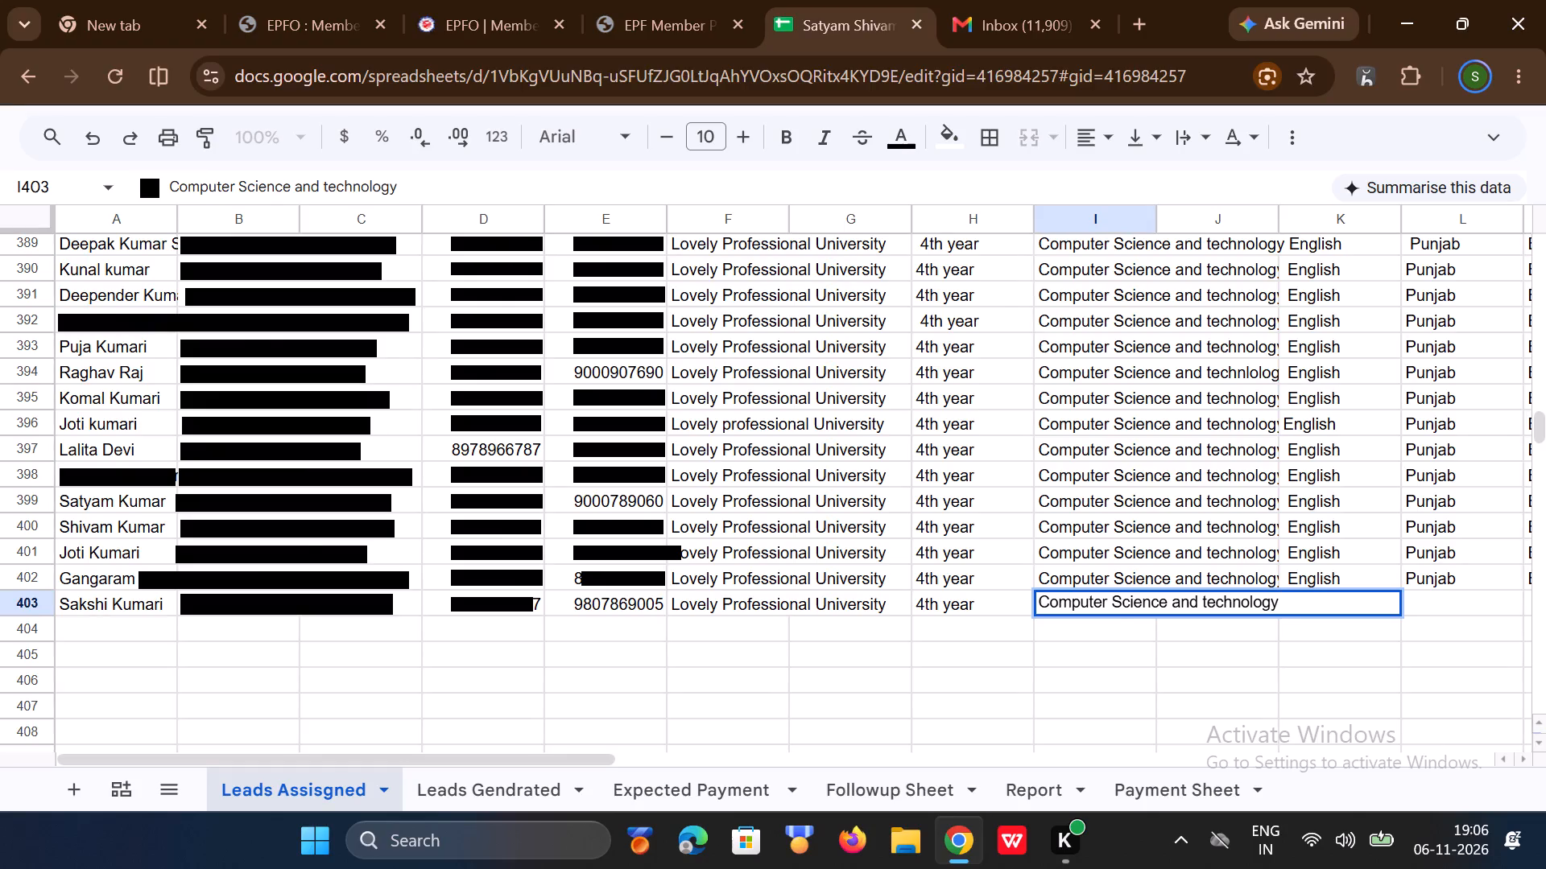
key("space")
left_click(1123, 634)
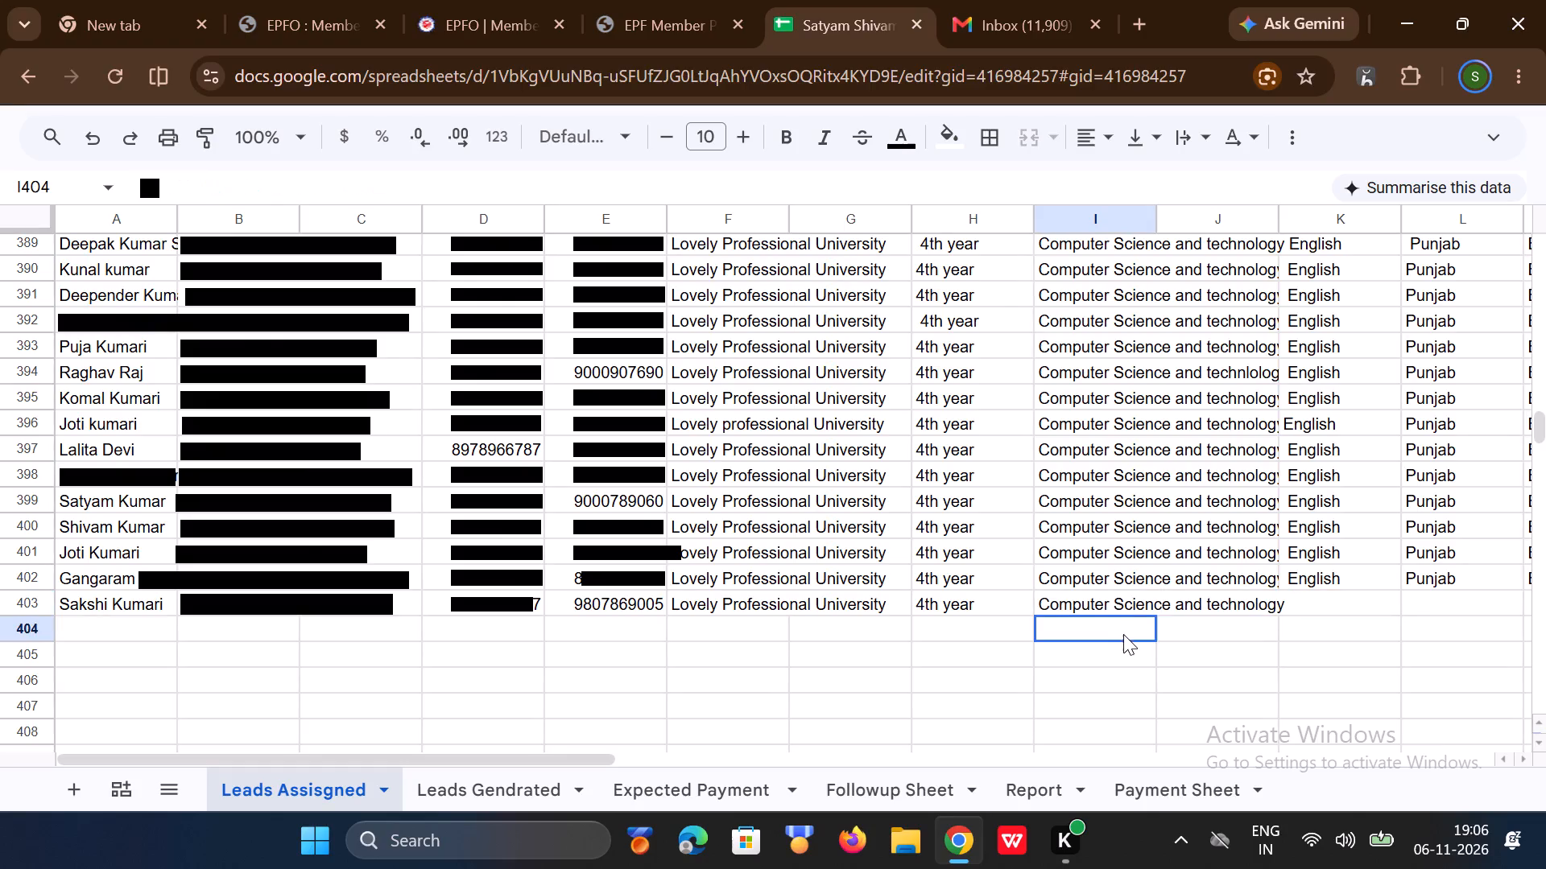
Fill in English in cell K403 and Punjab in cell L403 of the student's row.
double_click(1310, 605)
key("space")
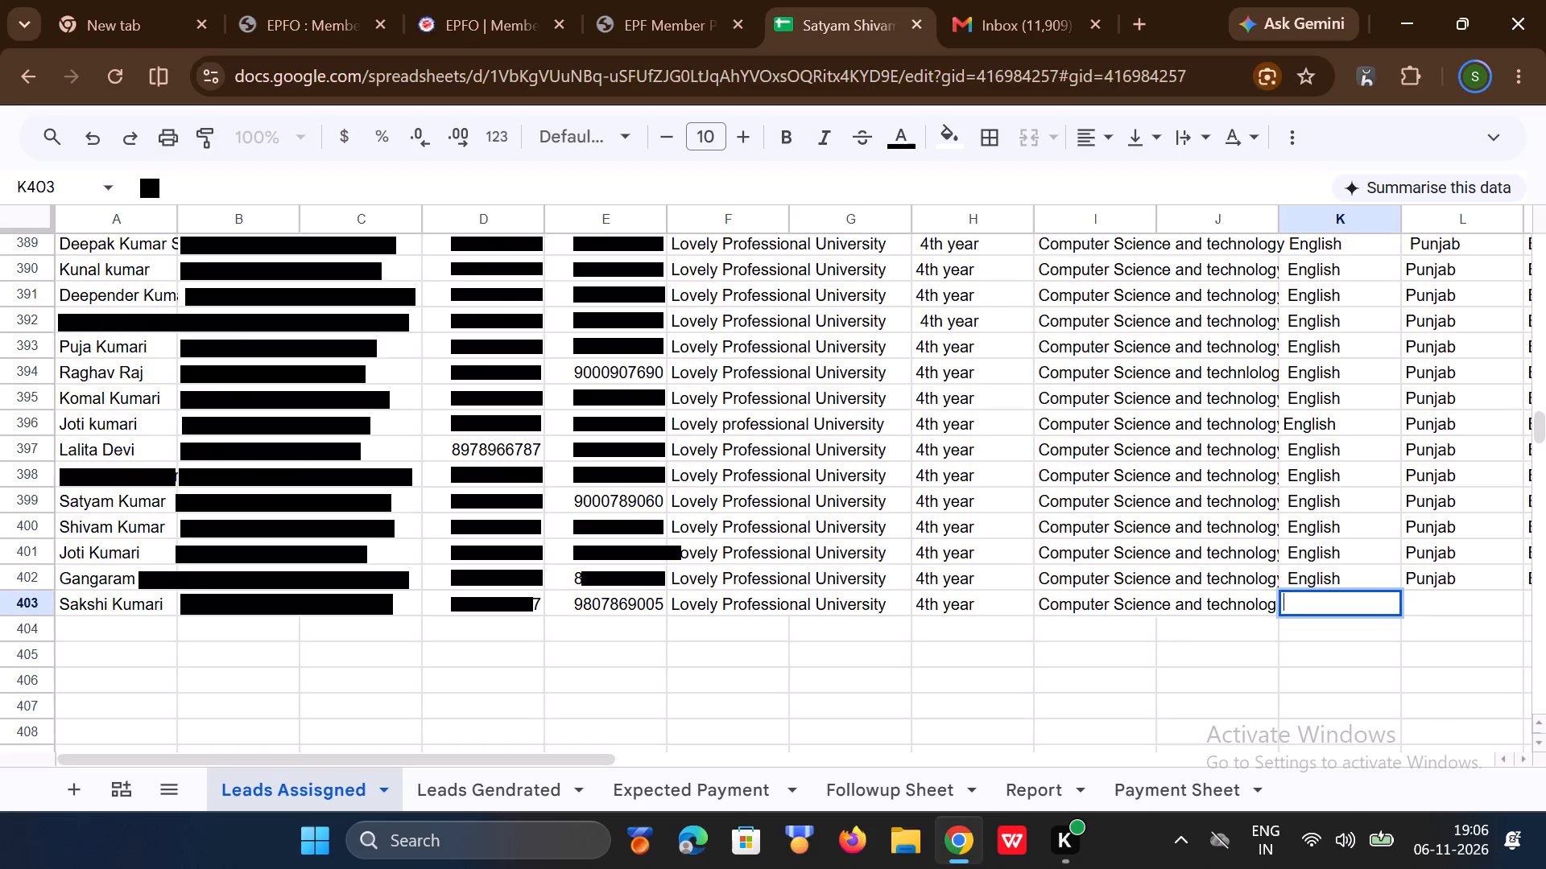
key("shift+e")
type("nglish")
double_click(1416, 608)
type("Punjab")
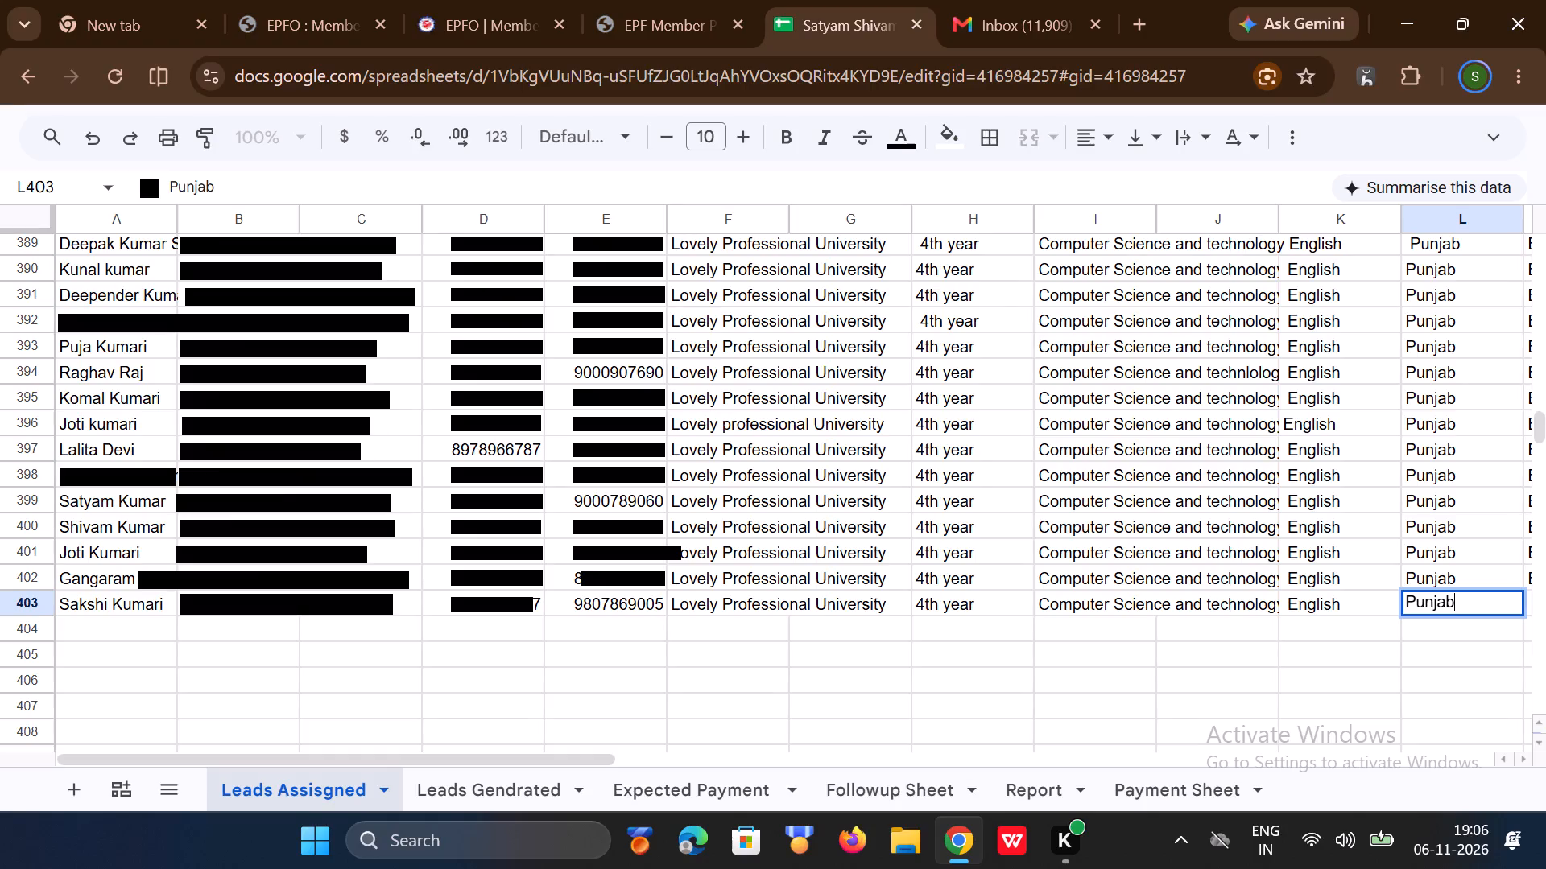
left_click(1376, 677)
Enter English in cell M403 of the student's row.
scroll(1376, 677, "left", 2)
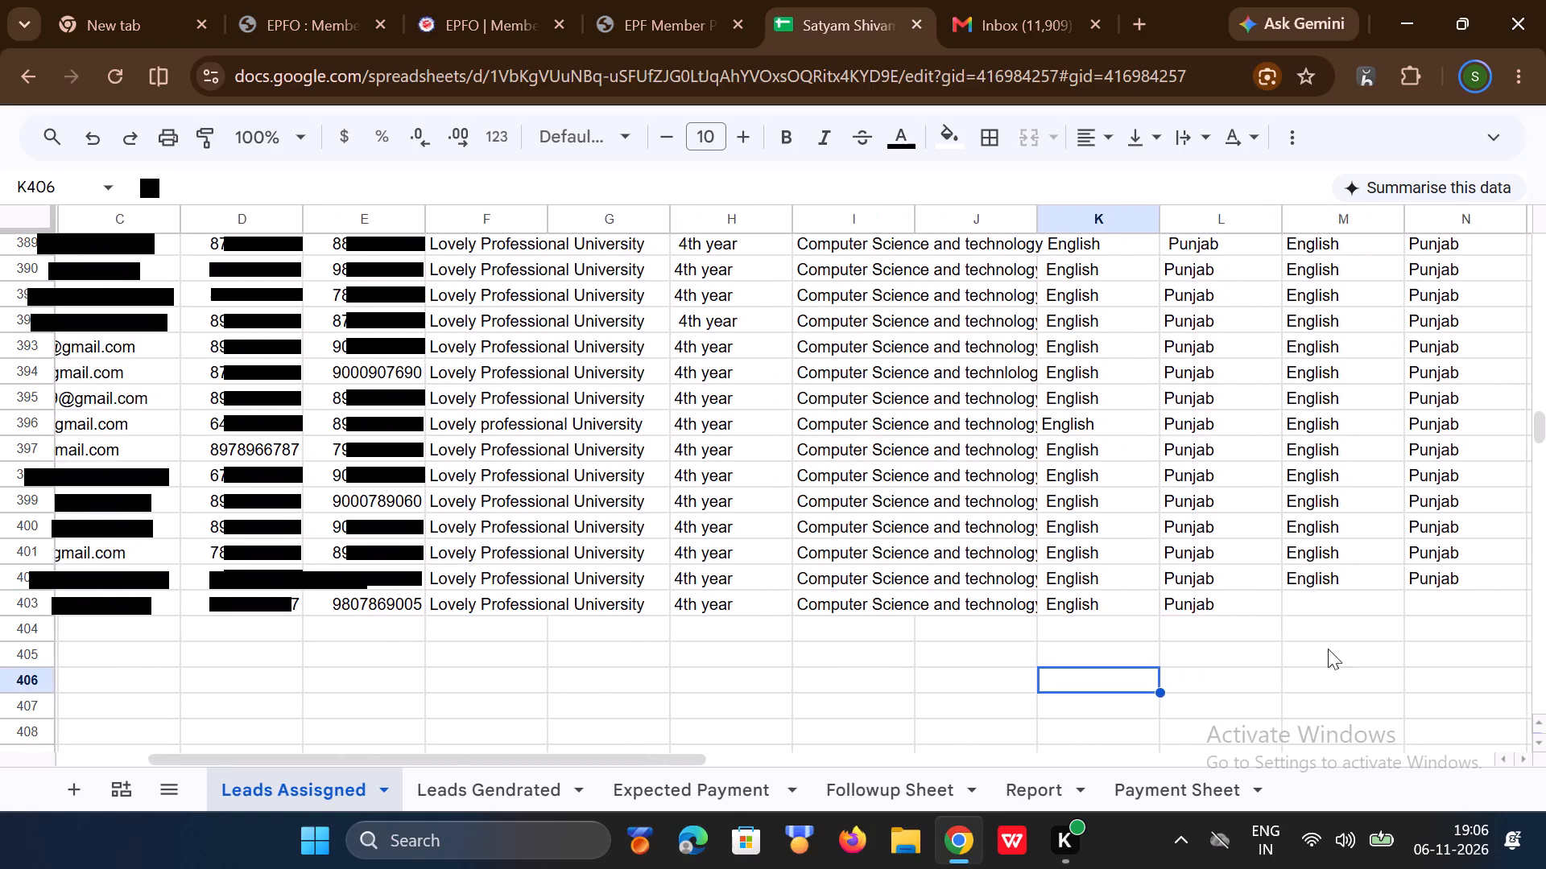
double_click(1303, 600)
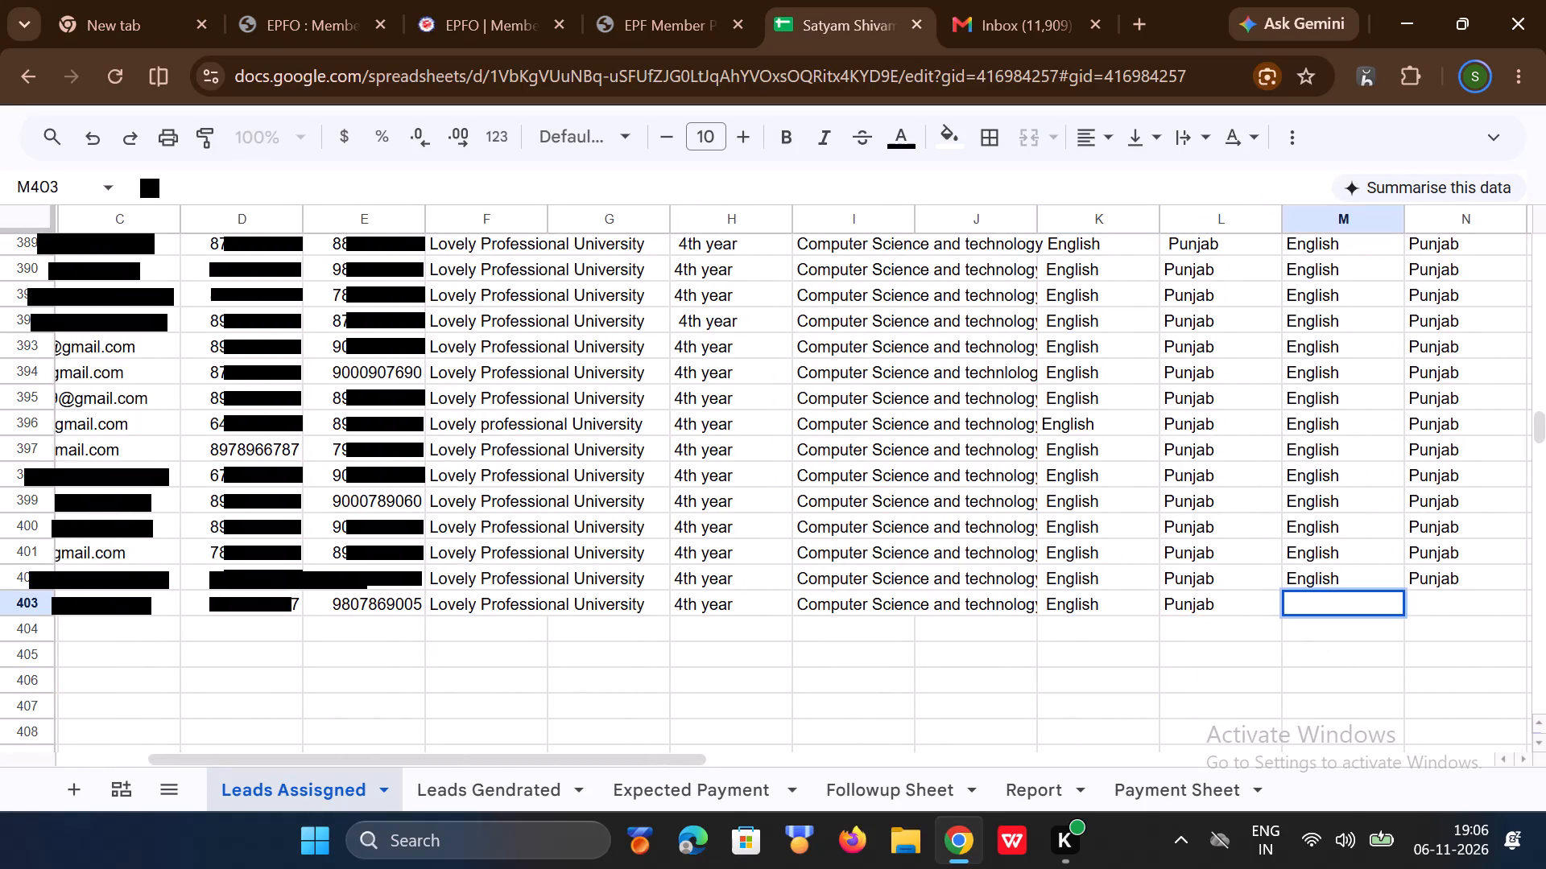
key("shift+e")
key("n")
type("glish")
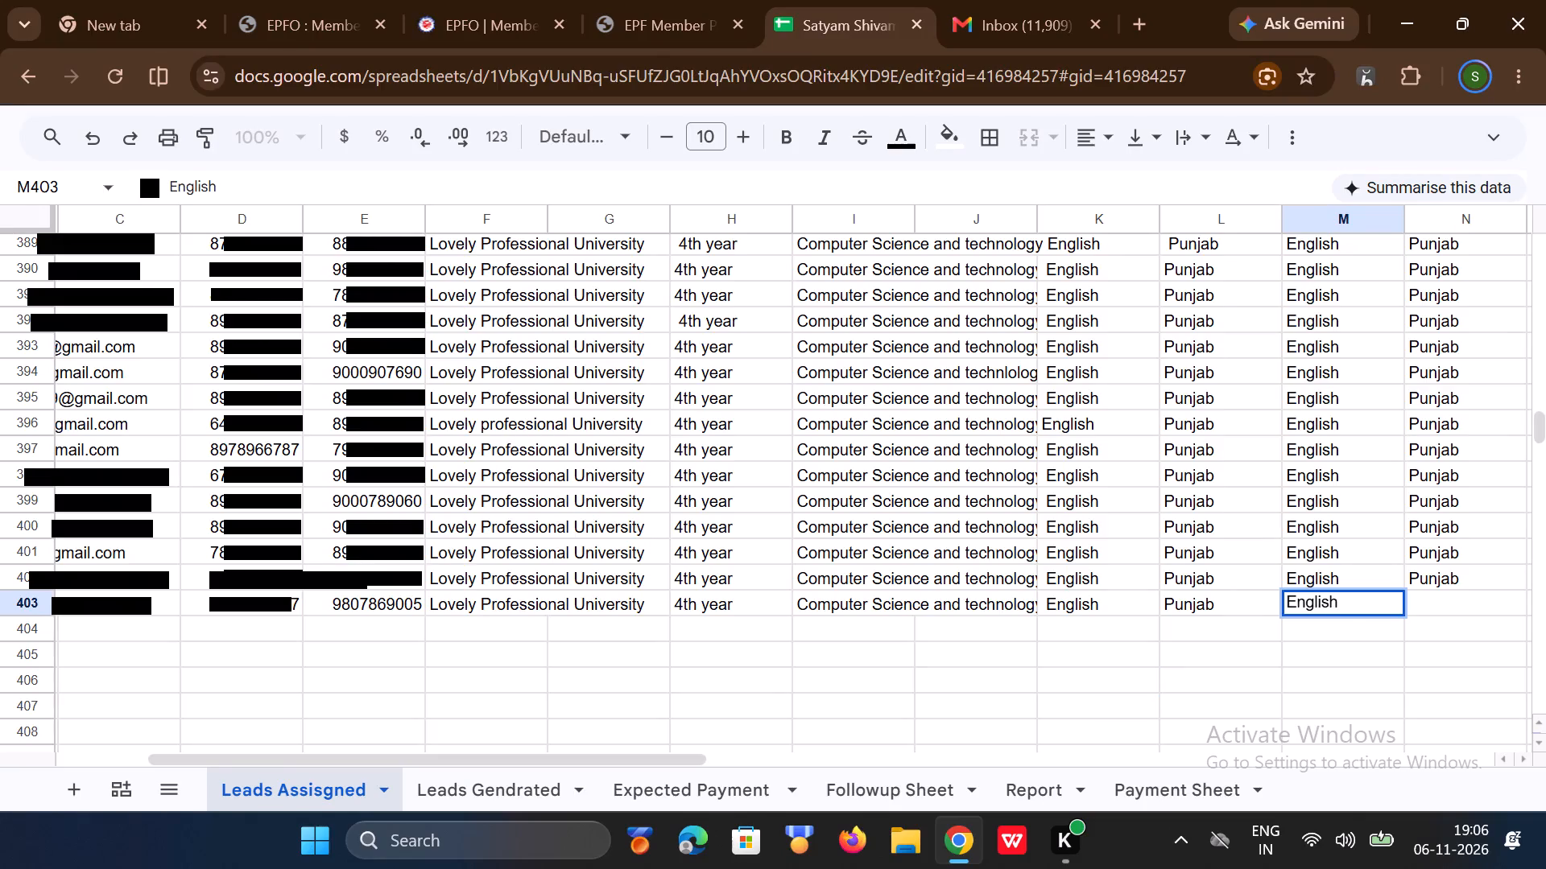
left_click(1366, 632)
Enter Punjab in cell N403 of the student's row.
double_click(1432, 607)
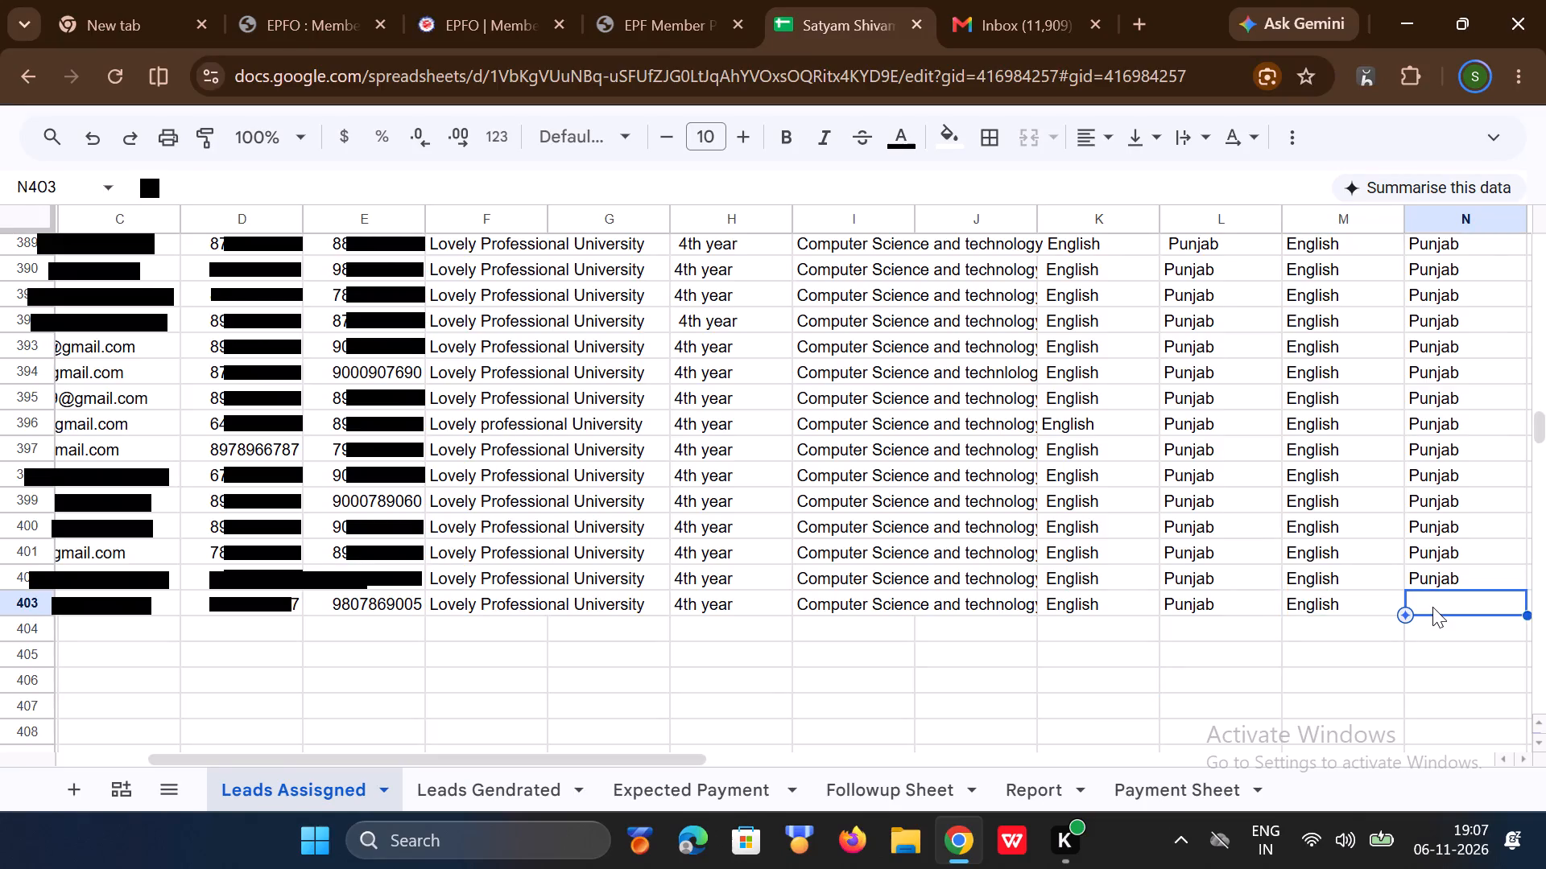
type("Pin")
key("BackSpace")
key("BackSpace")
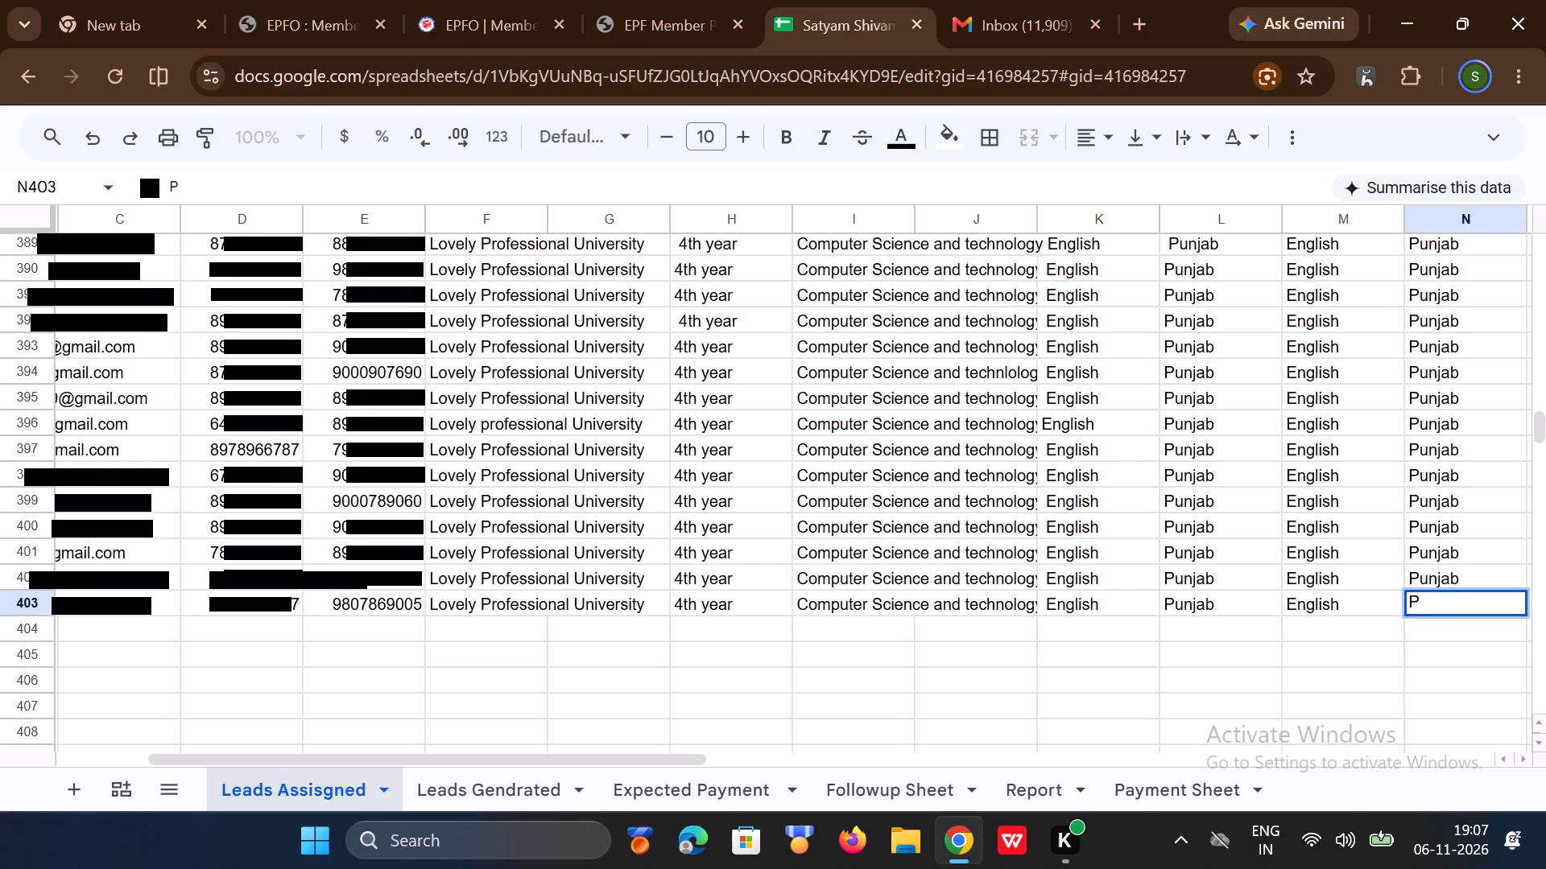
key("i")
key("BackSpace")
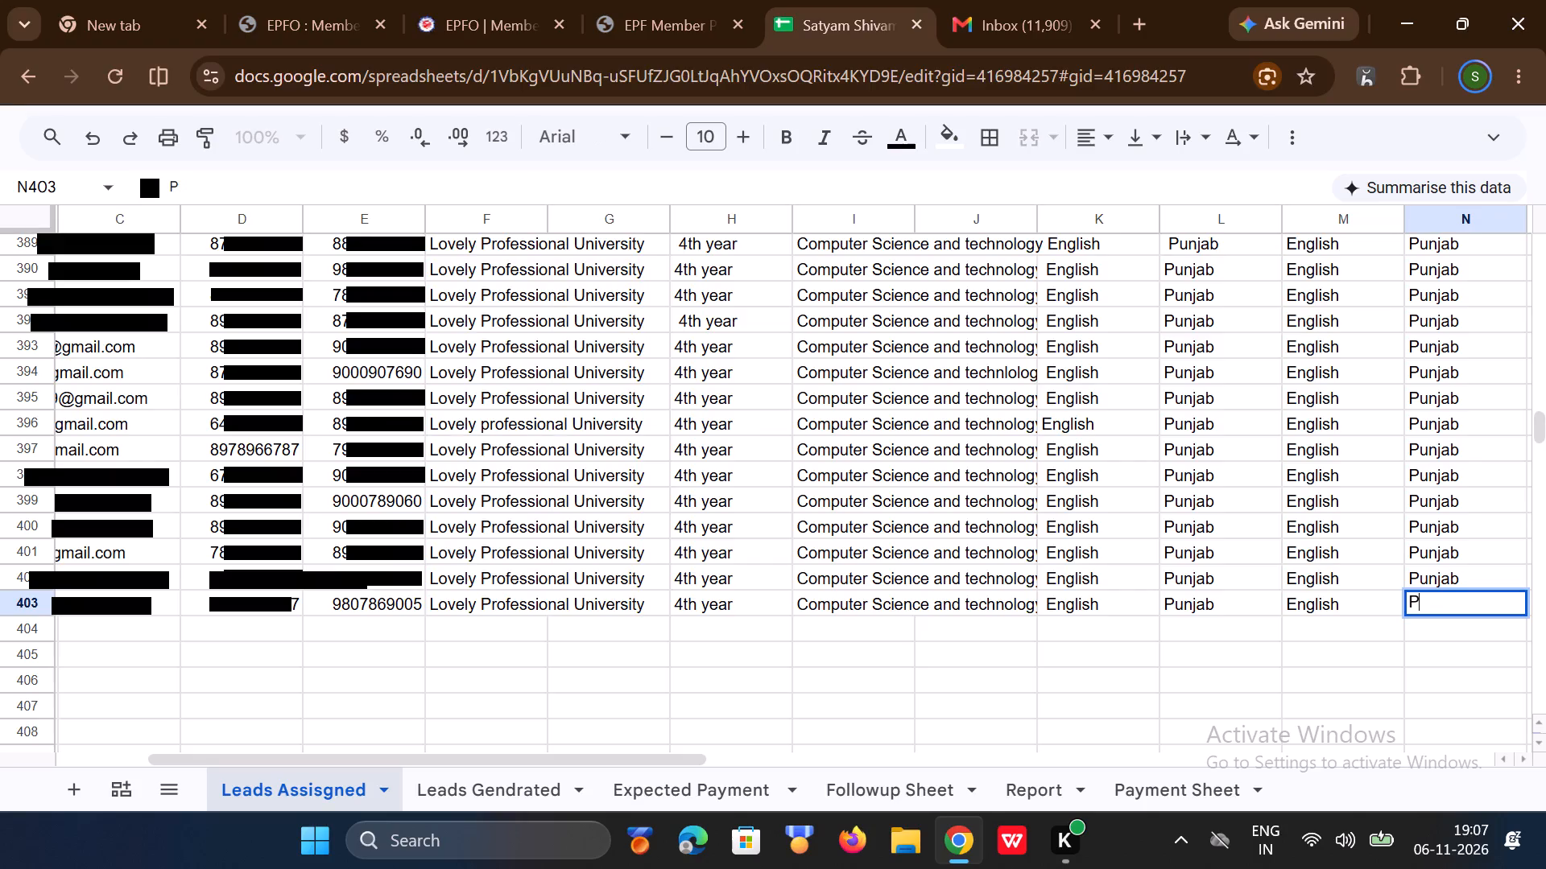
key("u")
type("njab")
left_click(1326, 682)
Enter the code SS 010 in cell P403 of the student's row.
scroll(1326, 682, "left", 6)
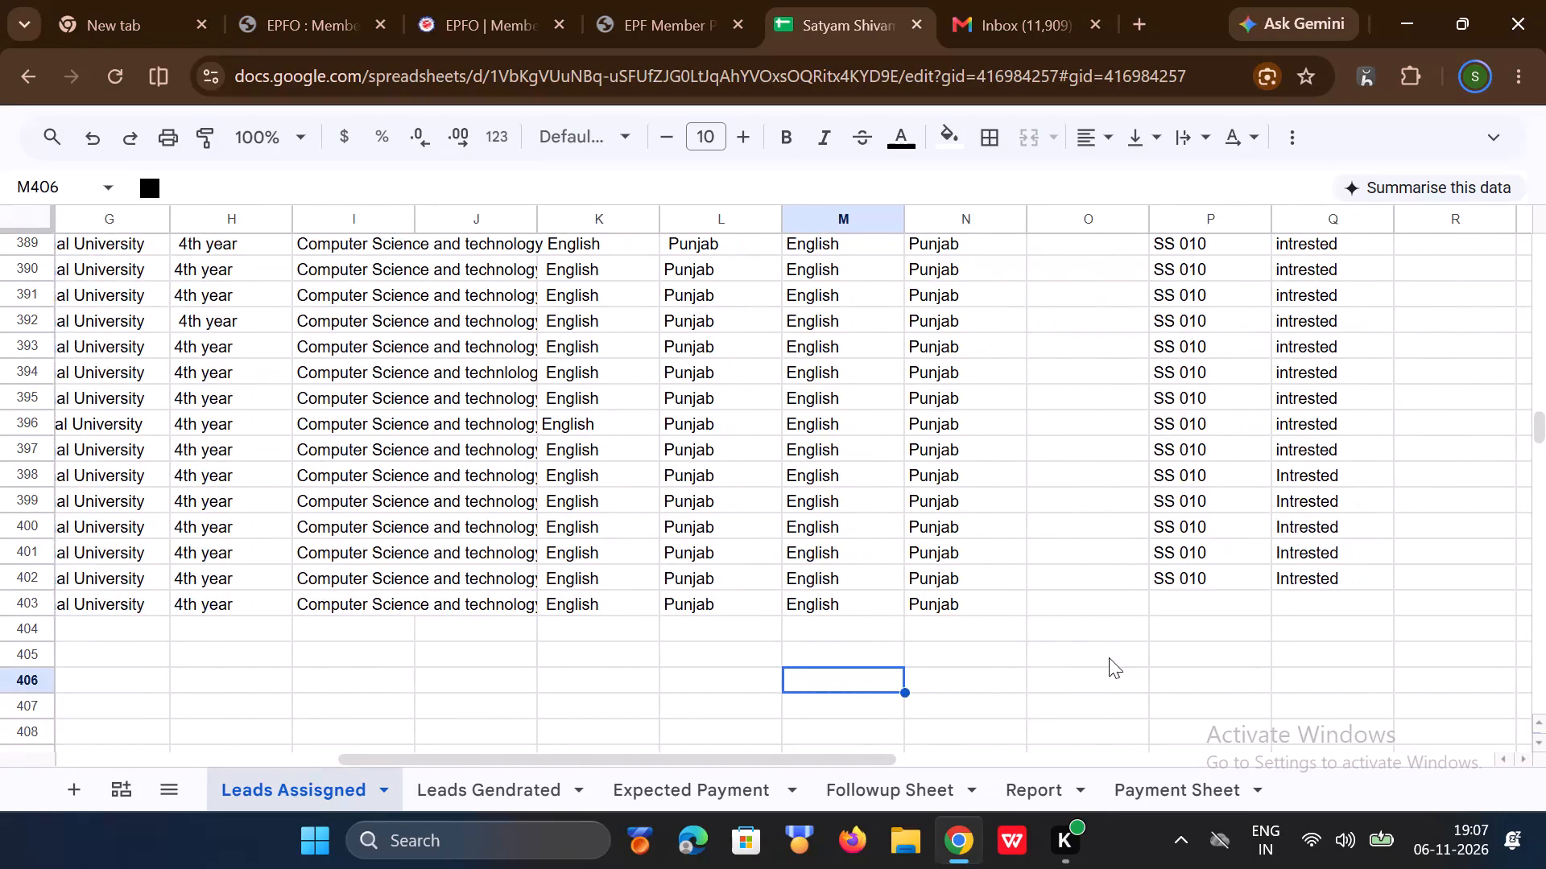
scroll(1109, 657, "left", 2)
double_click(996, 607)
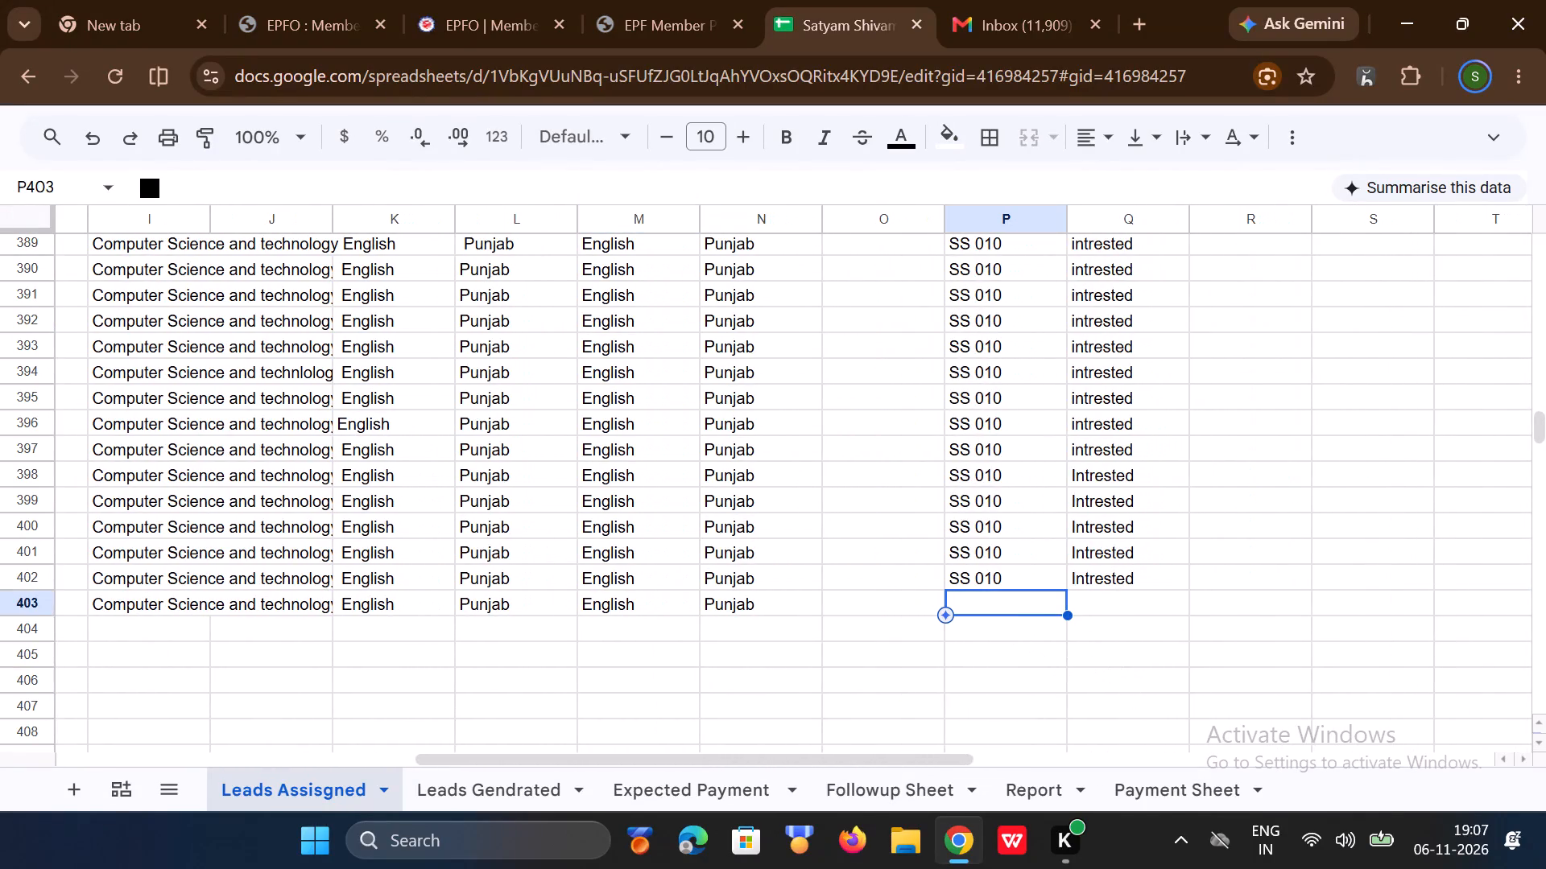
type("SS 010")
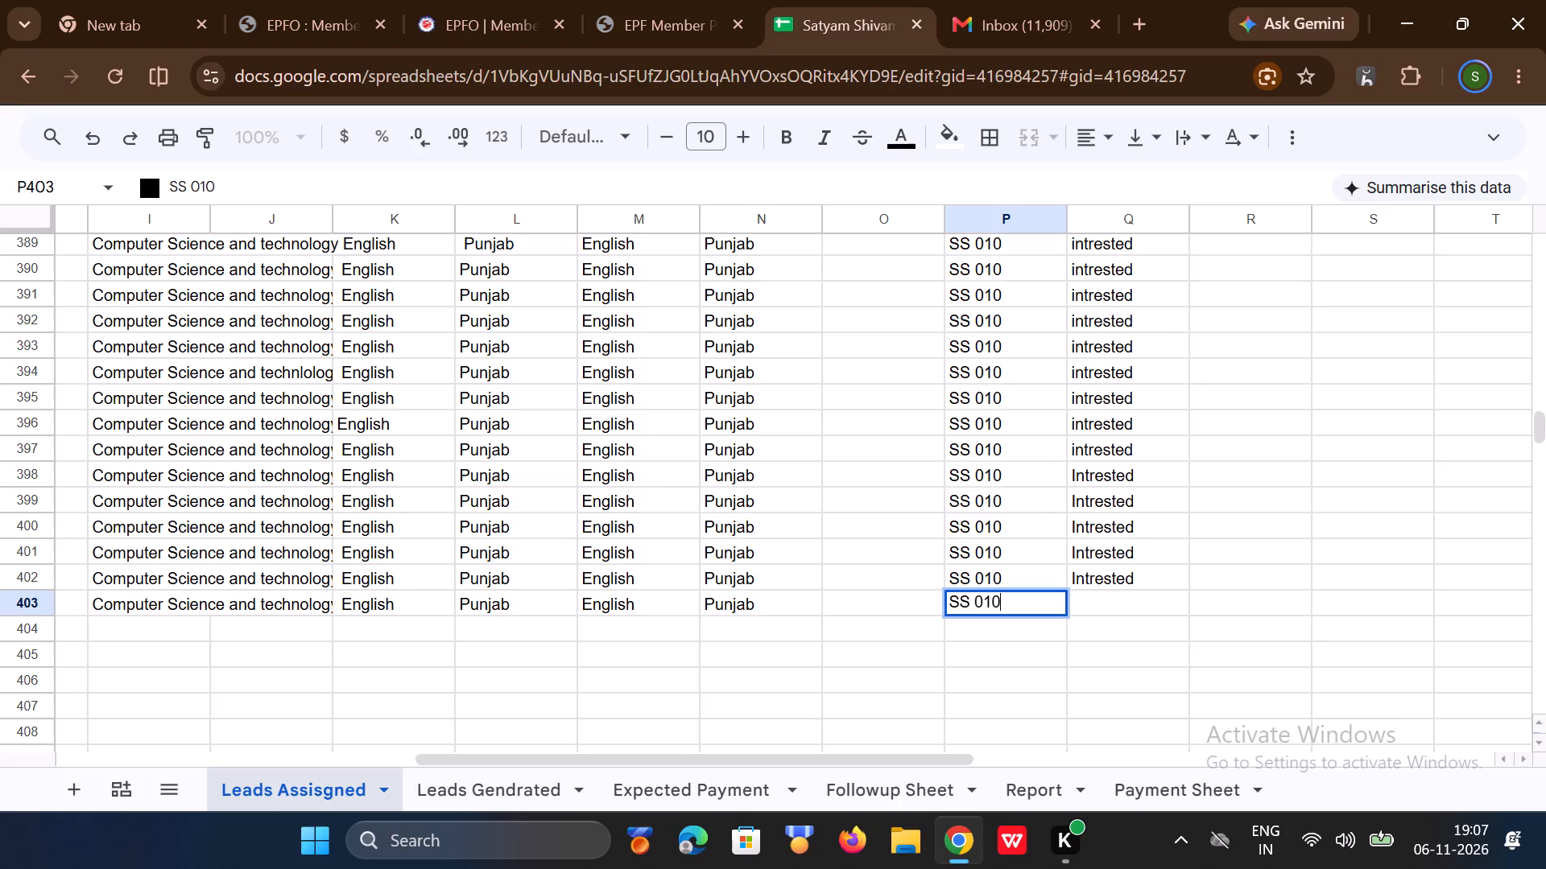
Enter the interest status Intrested in cell Q403 of the student's row.
double_click(1109, 605)
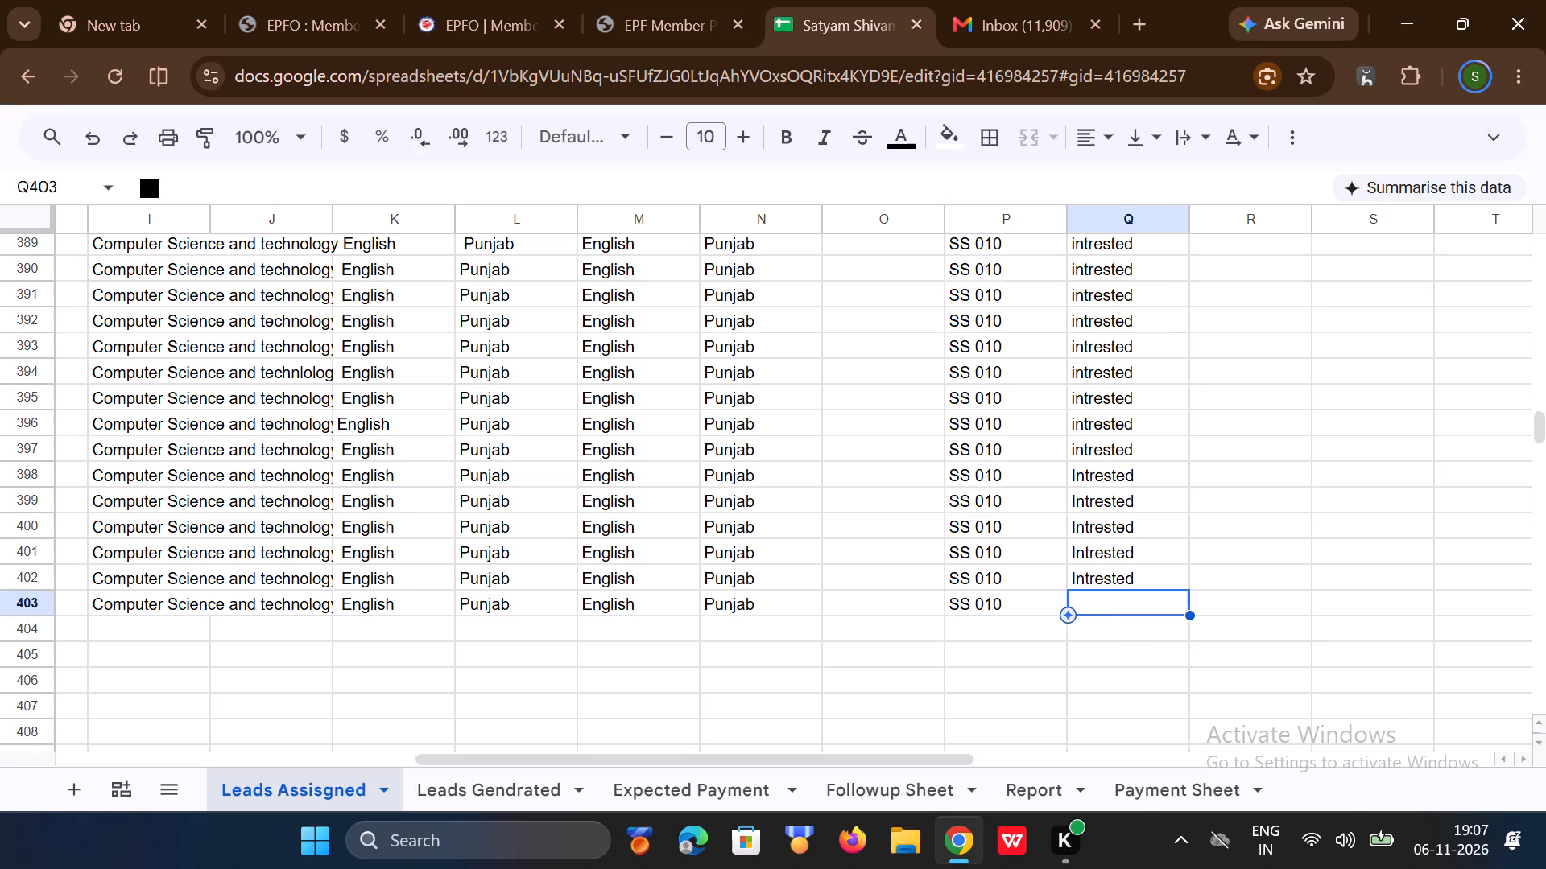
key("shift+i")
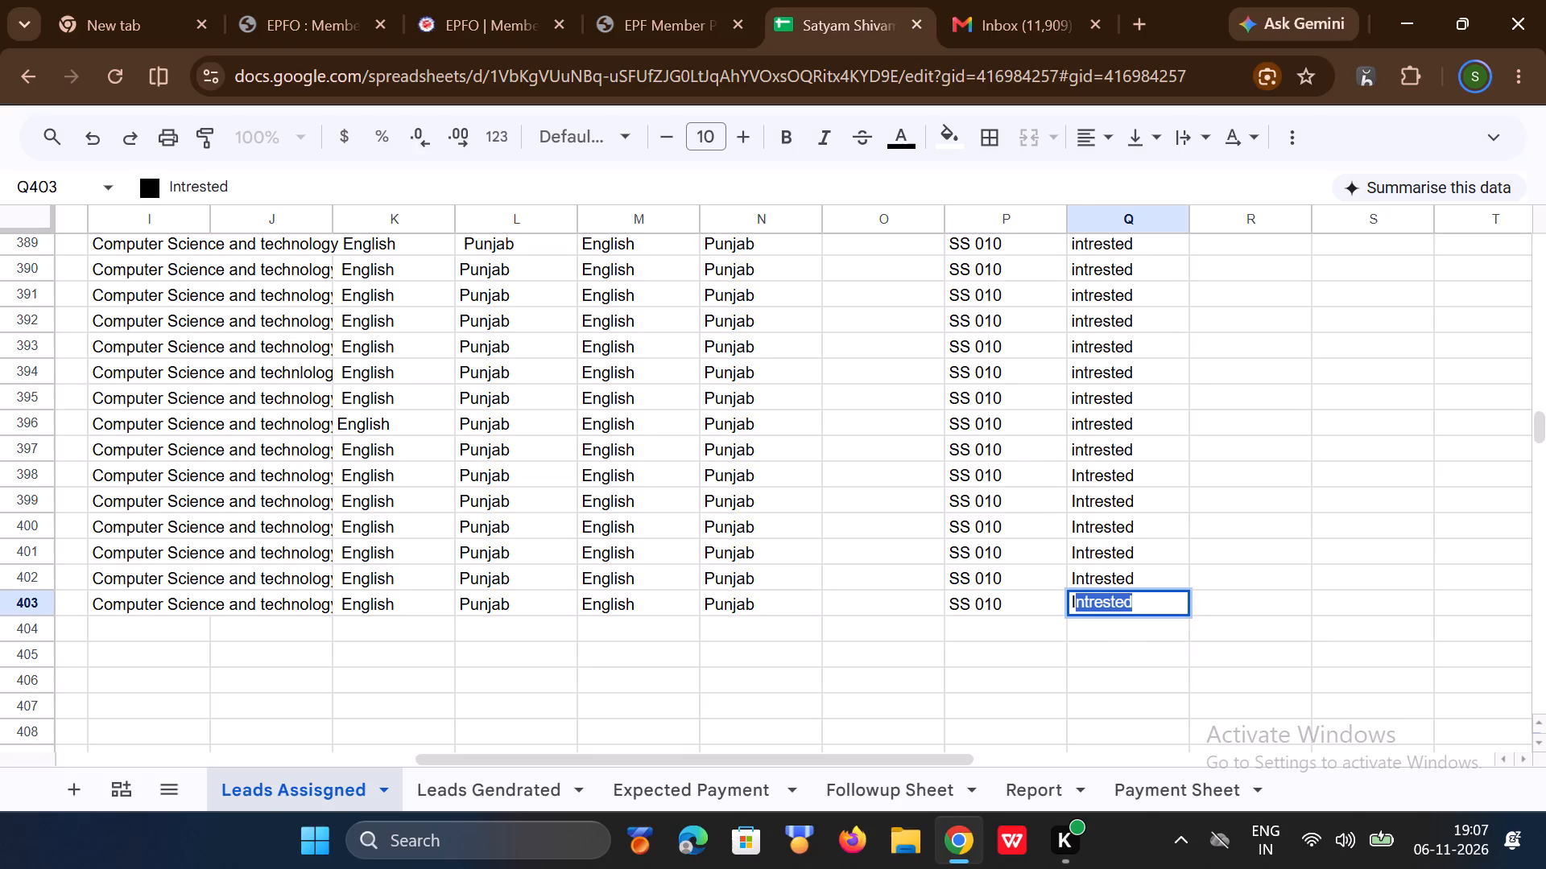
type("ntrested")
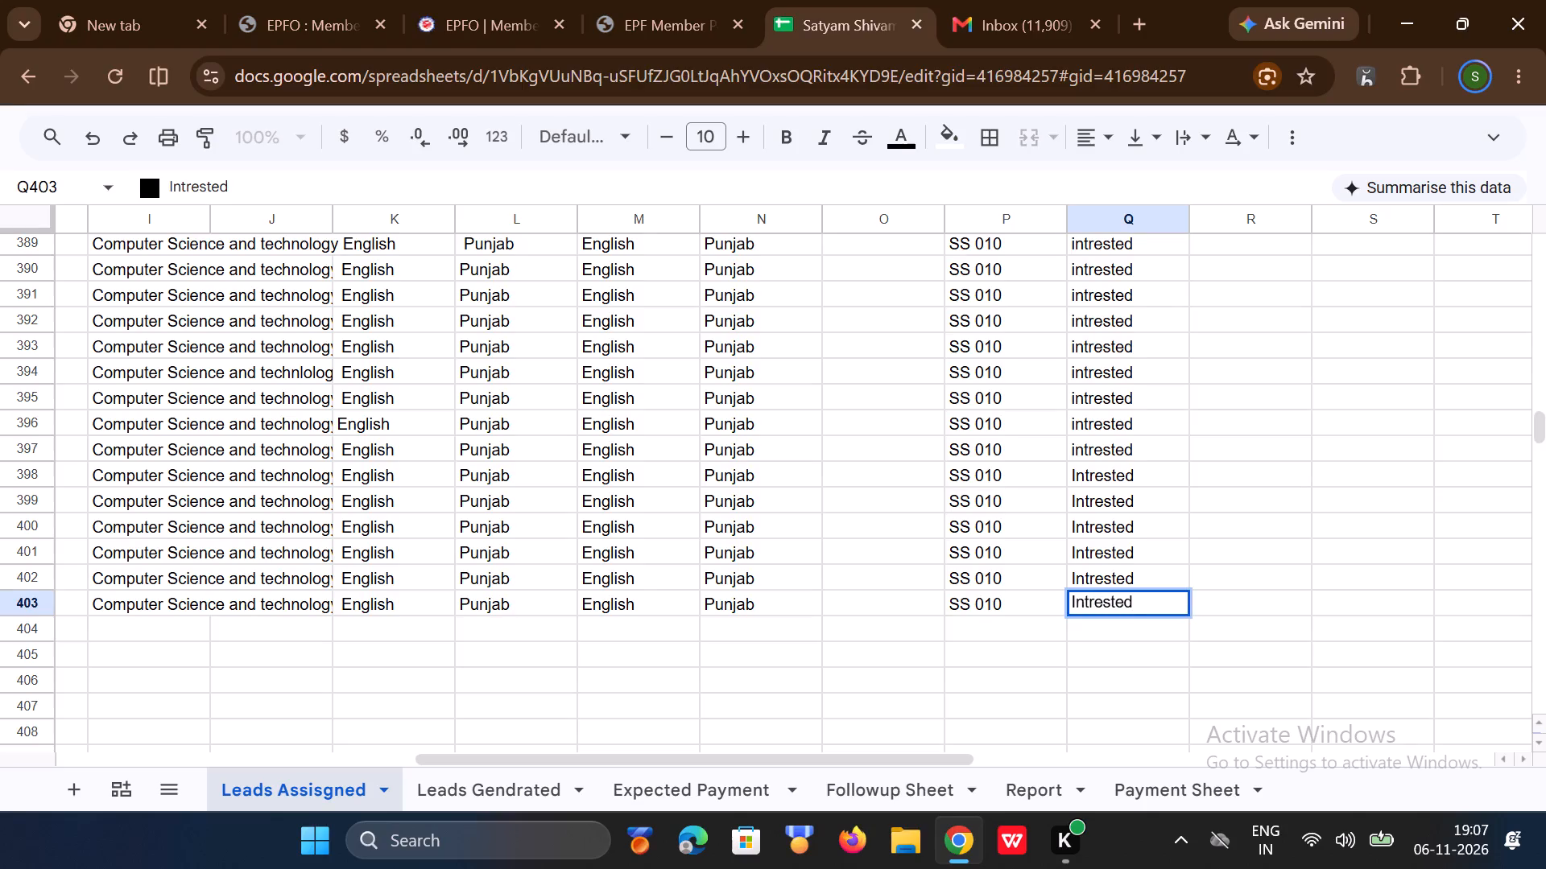
left_click(994, 701)
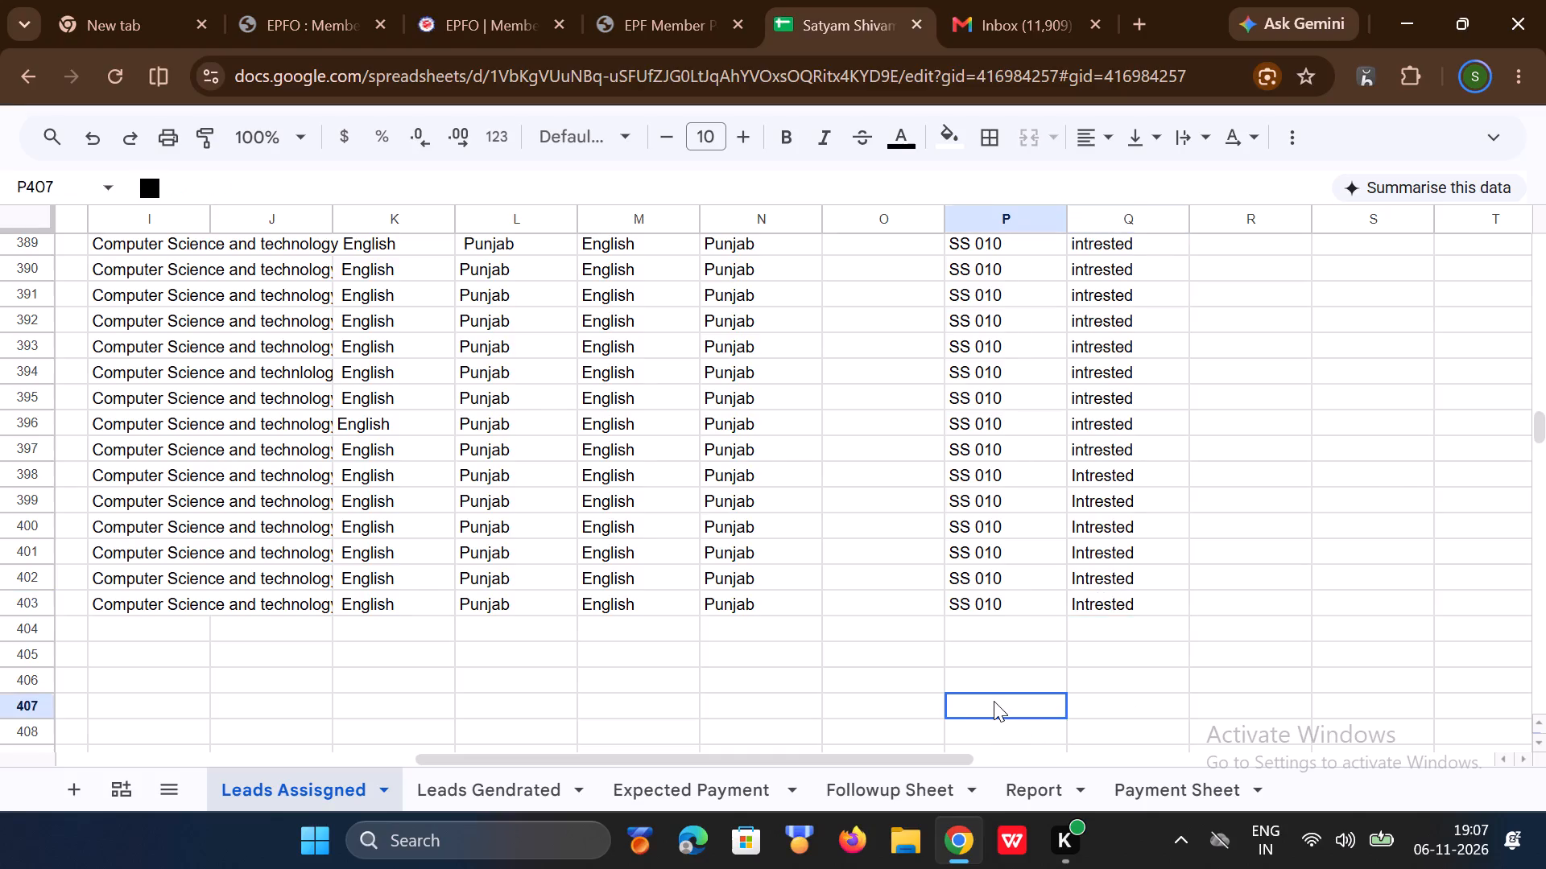
Start a new lead row by entering the next student's full name in cell A404.
scroll(994, 701, "right", 10)
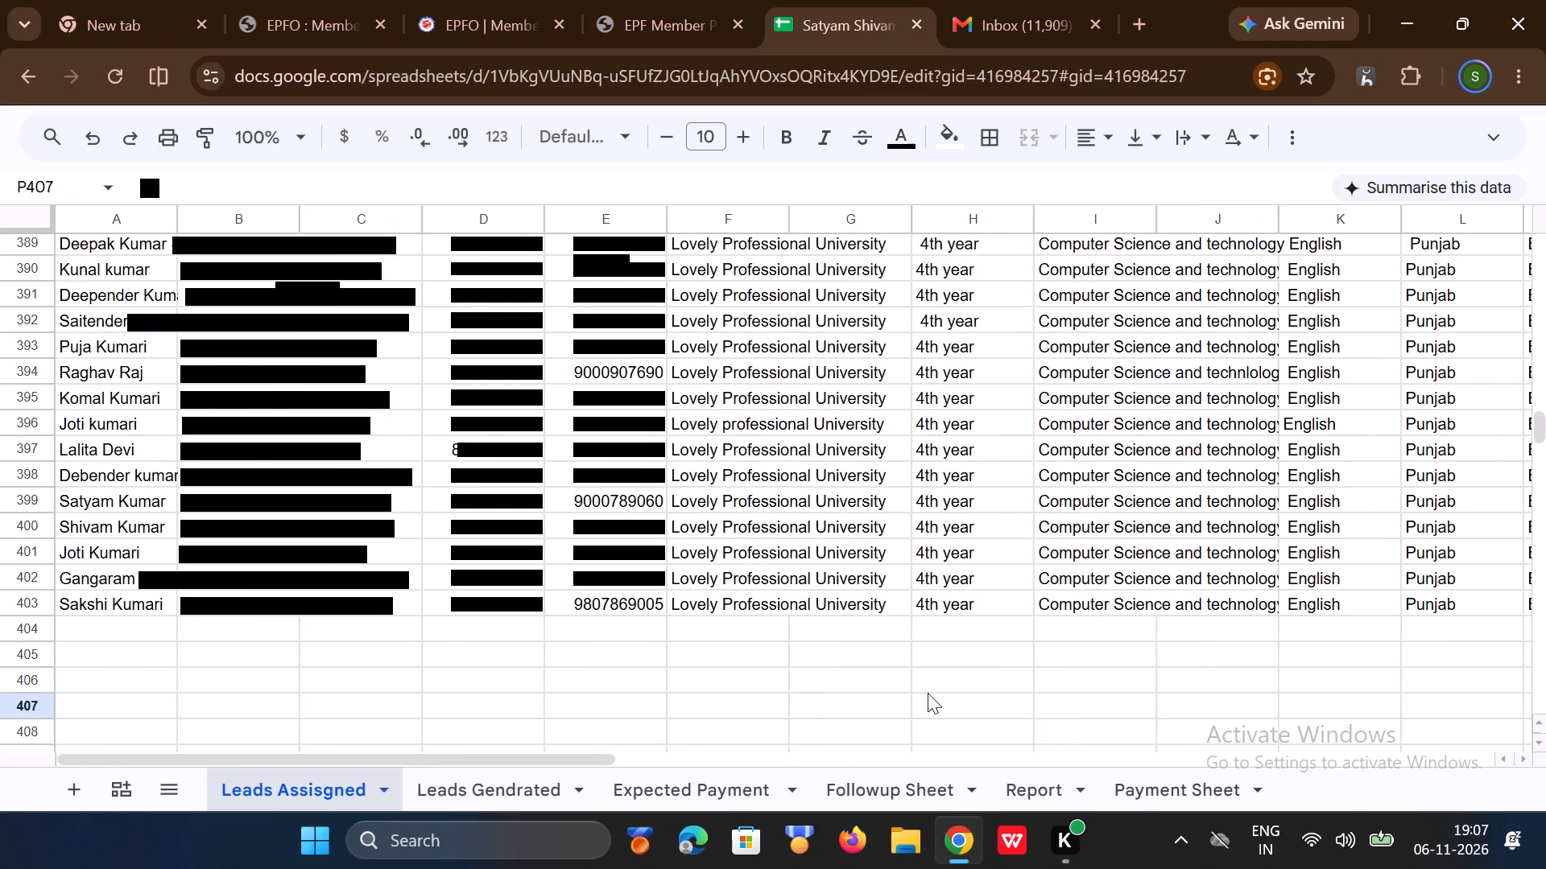
double_click(125, 640)
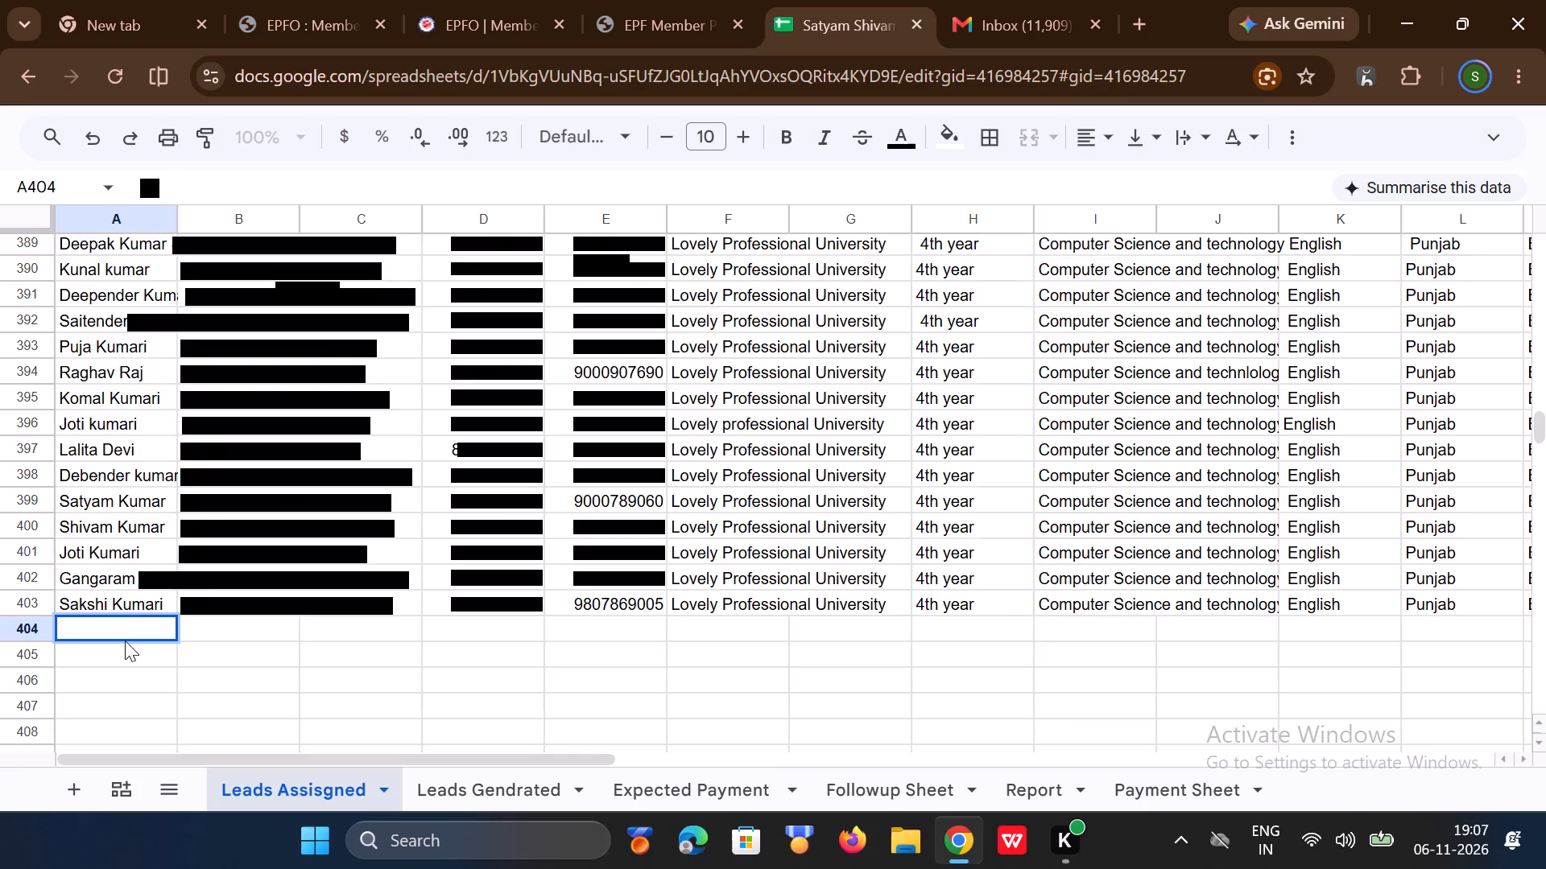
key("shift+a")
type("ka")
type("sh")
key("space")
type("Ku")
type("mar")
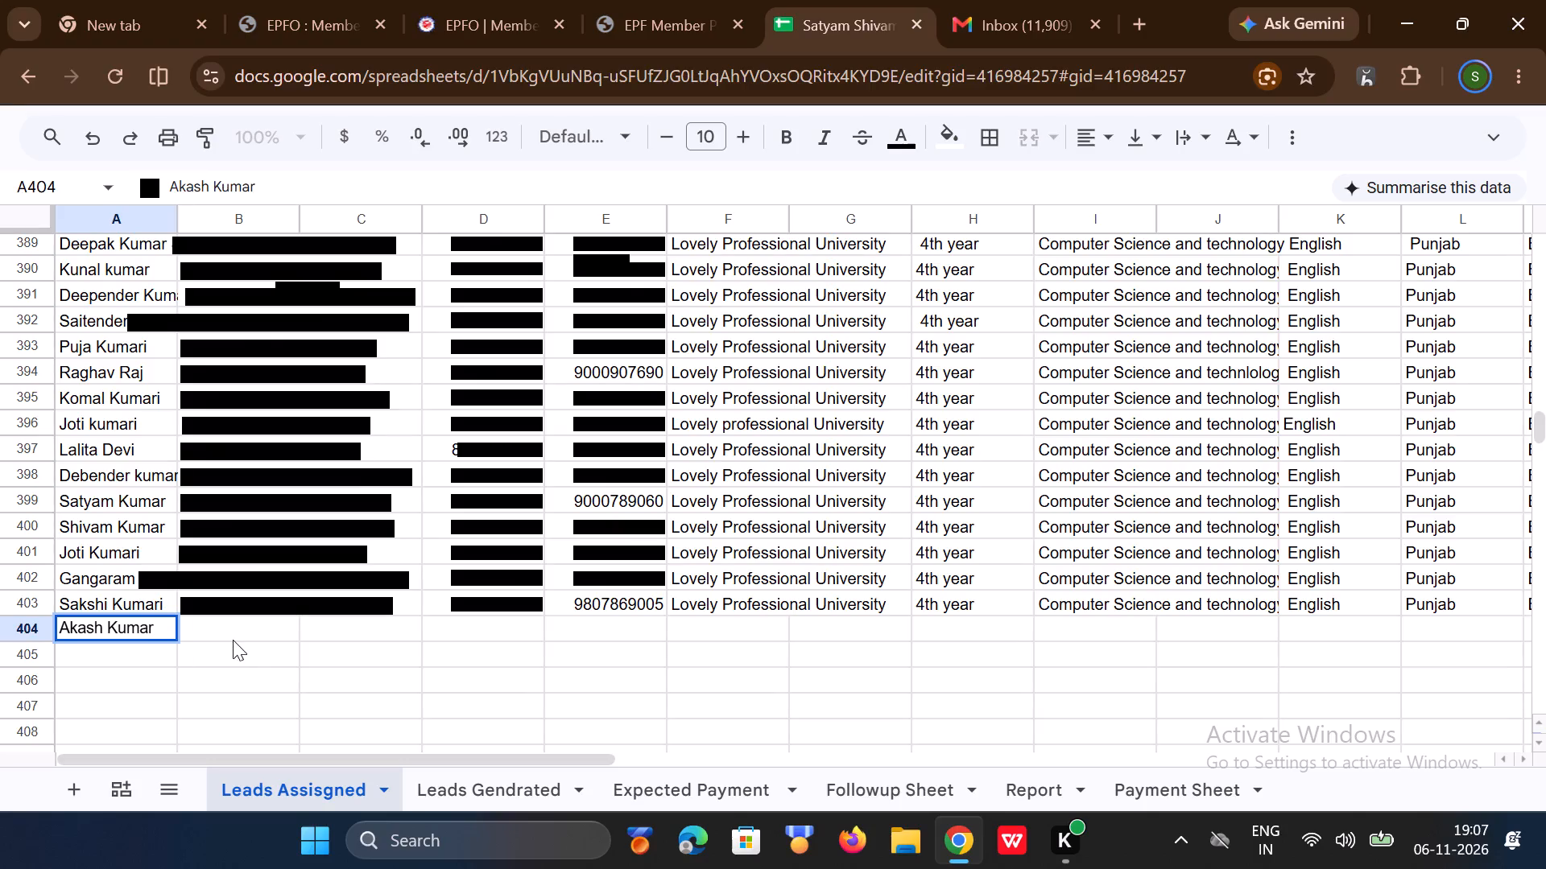
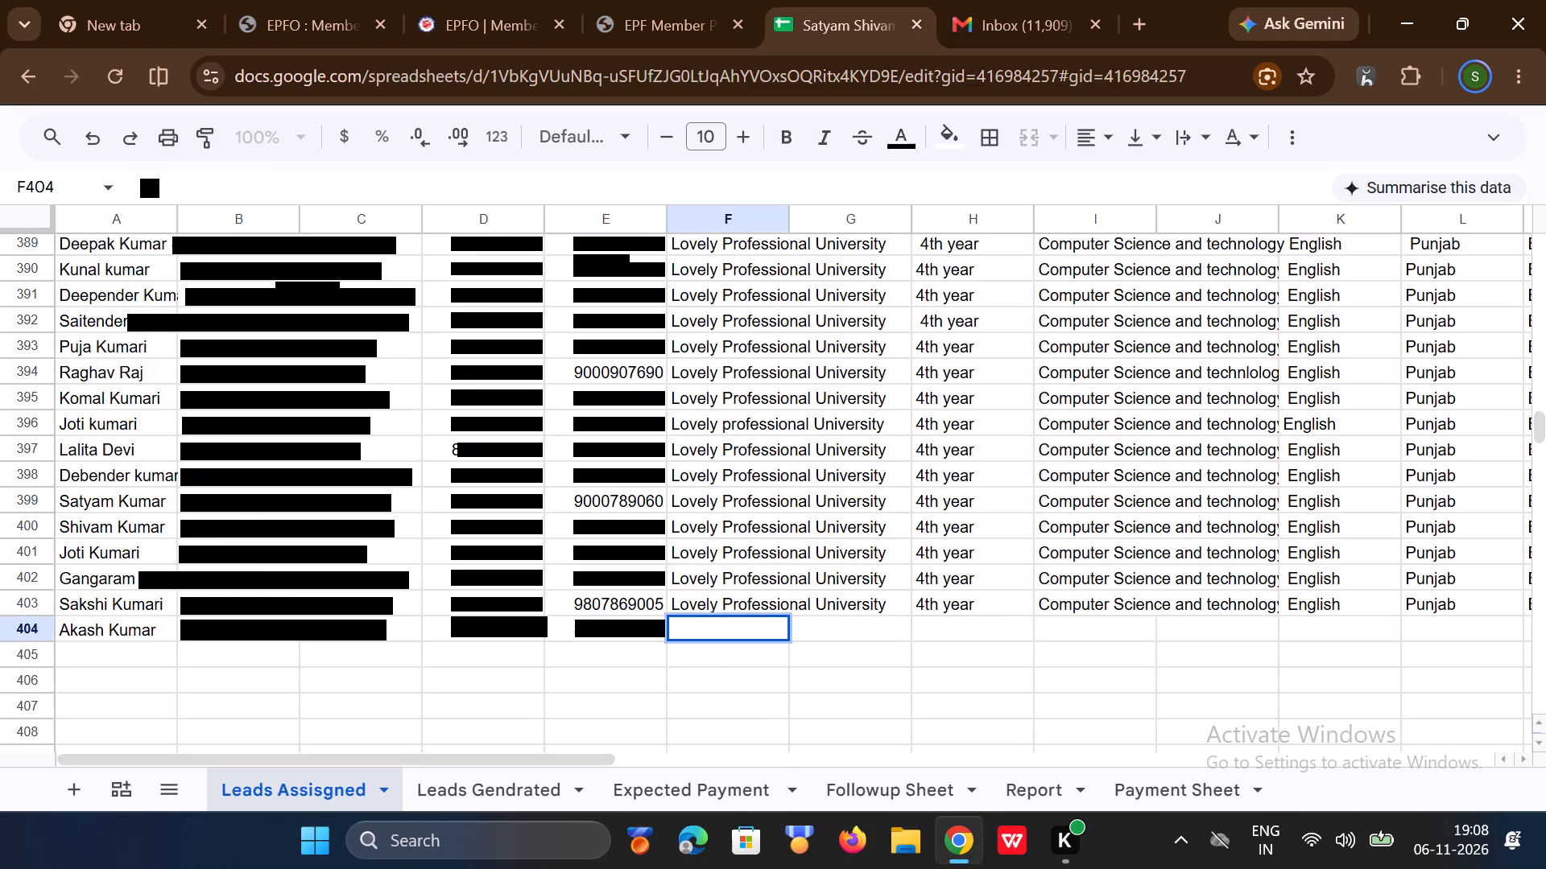
Enter Lovely Professional University in cell F404 of the new student's row.
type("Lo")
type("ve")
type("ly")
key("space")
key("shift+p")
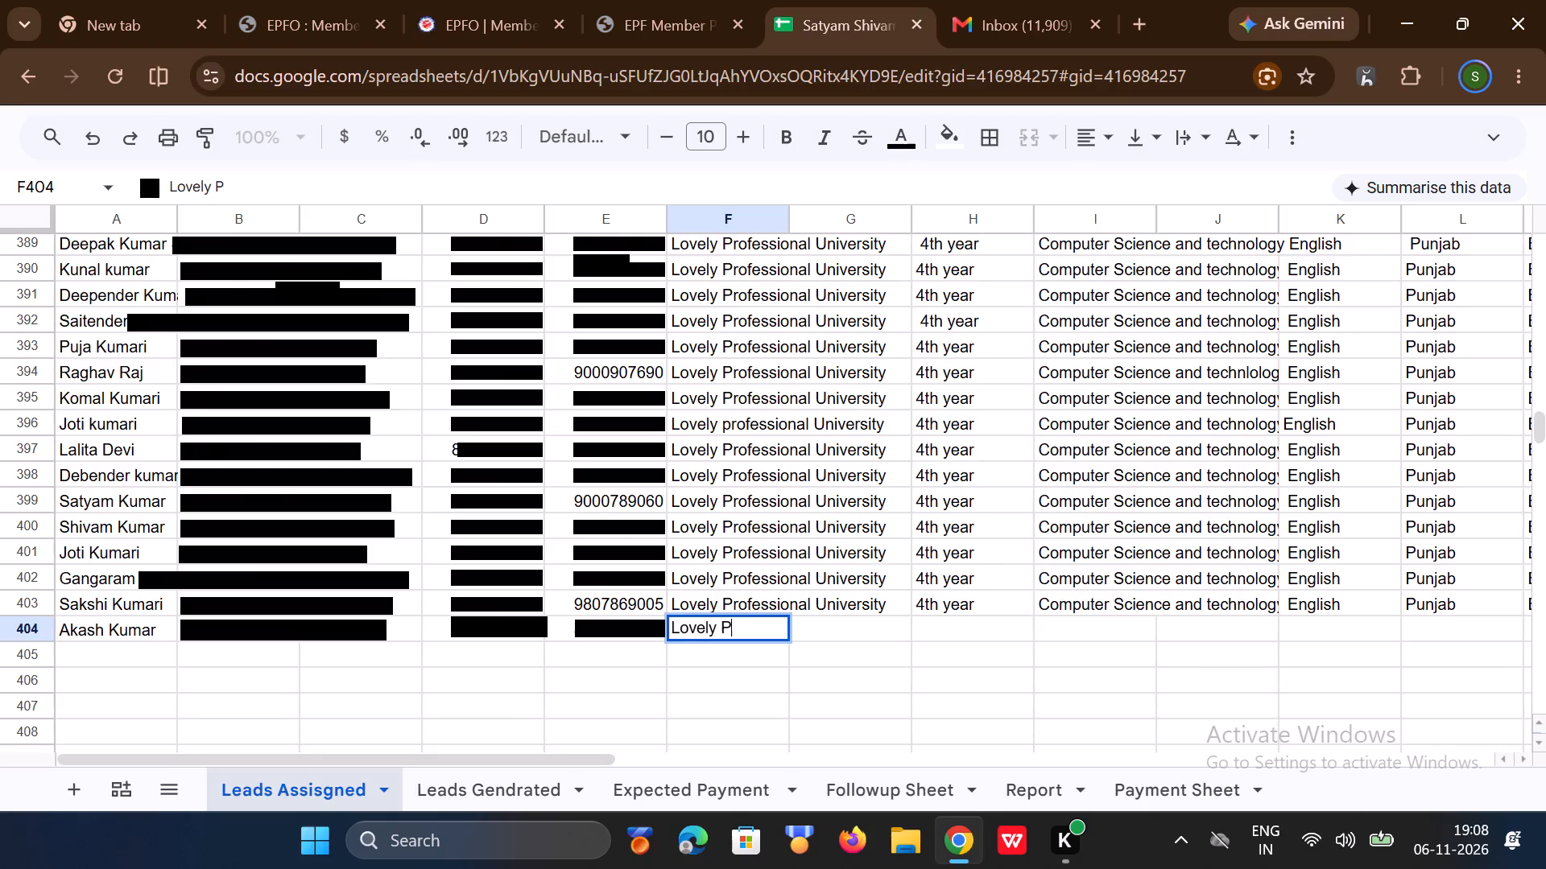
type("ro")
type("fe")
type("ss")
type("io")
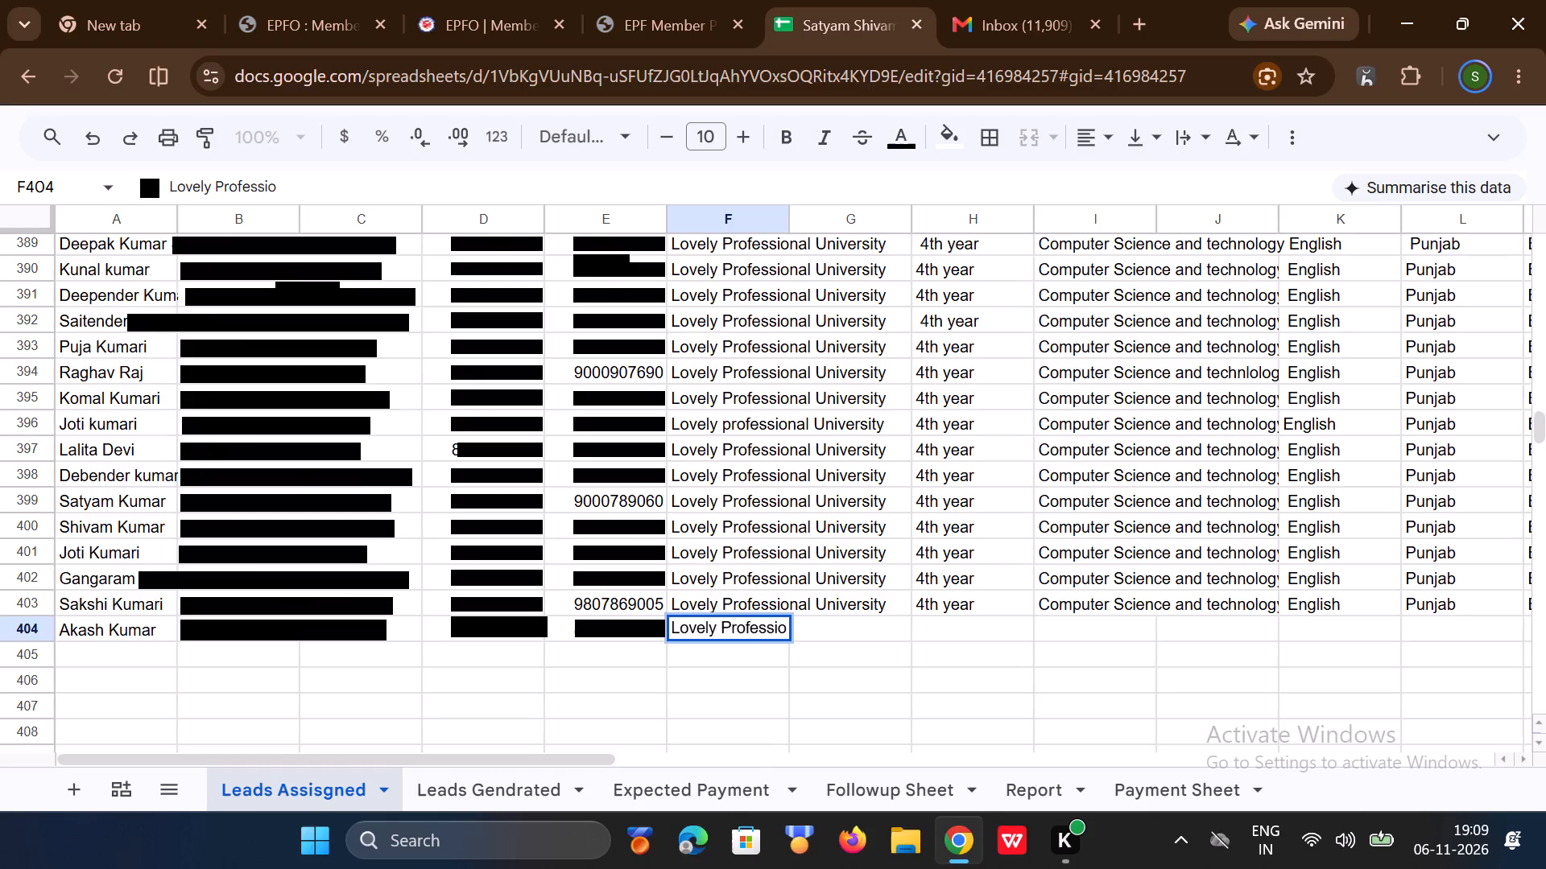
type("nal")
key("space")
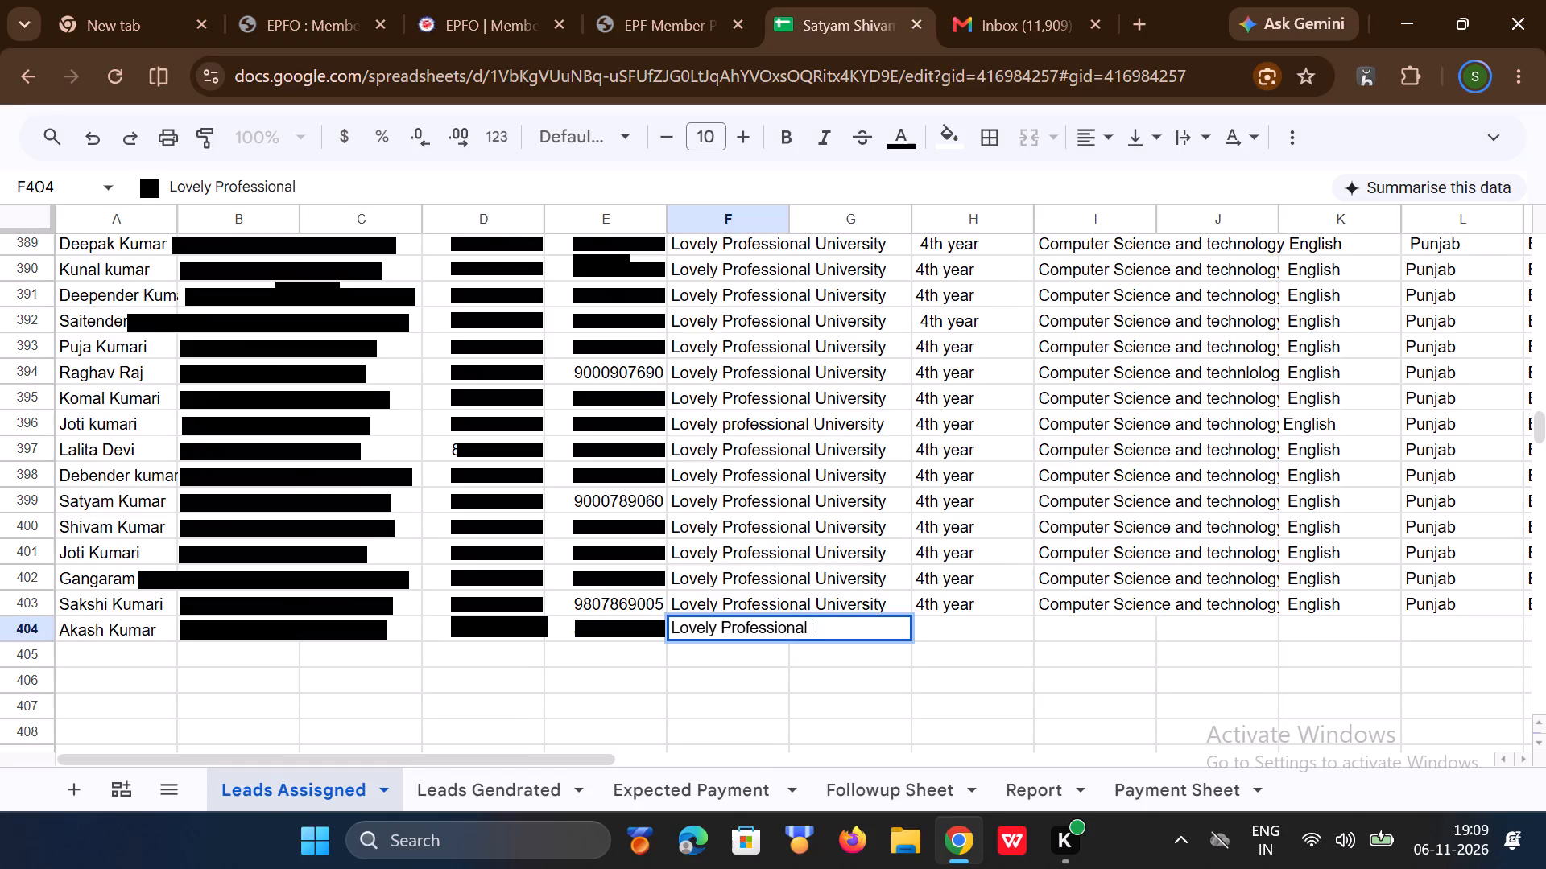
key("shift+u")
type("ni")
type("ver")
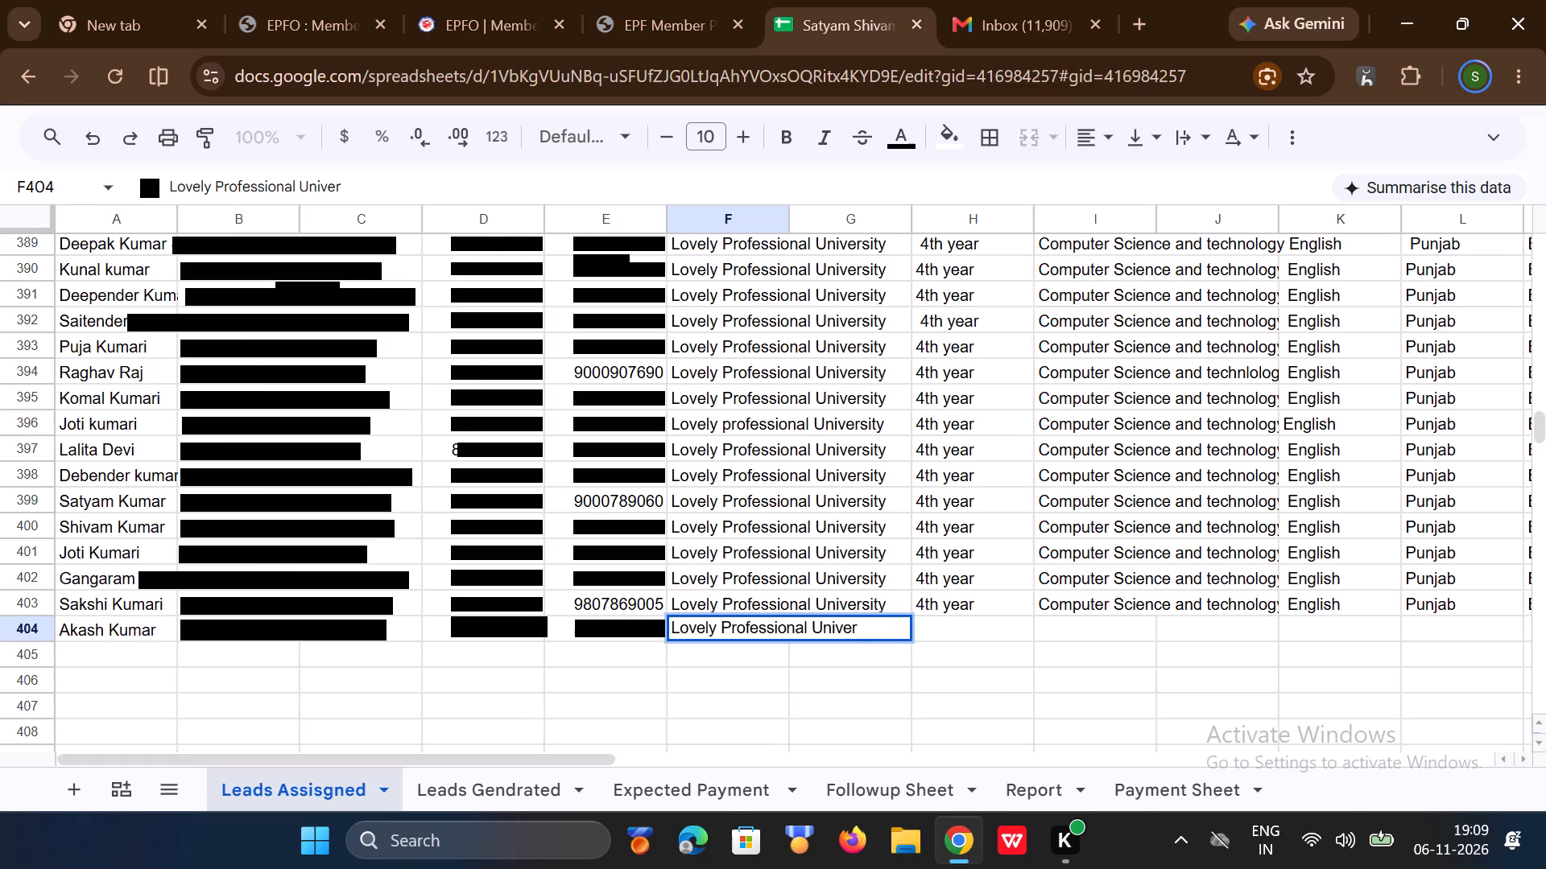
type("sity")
double_click(933, 645)
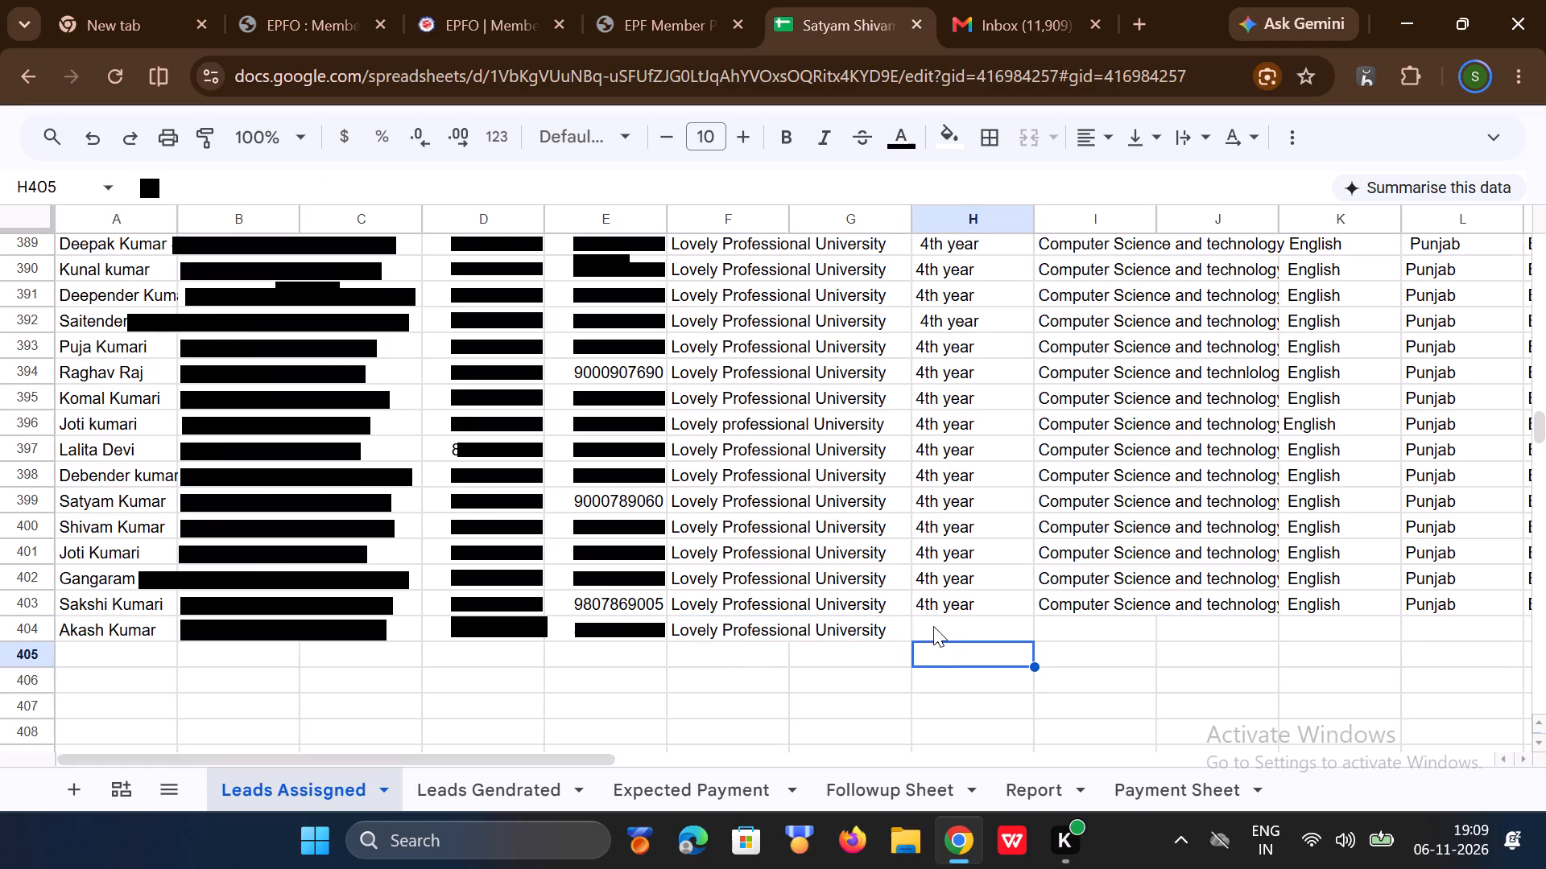
Enter 4th year in cell H404 of the student's row.
double_click(933, 626)
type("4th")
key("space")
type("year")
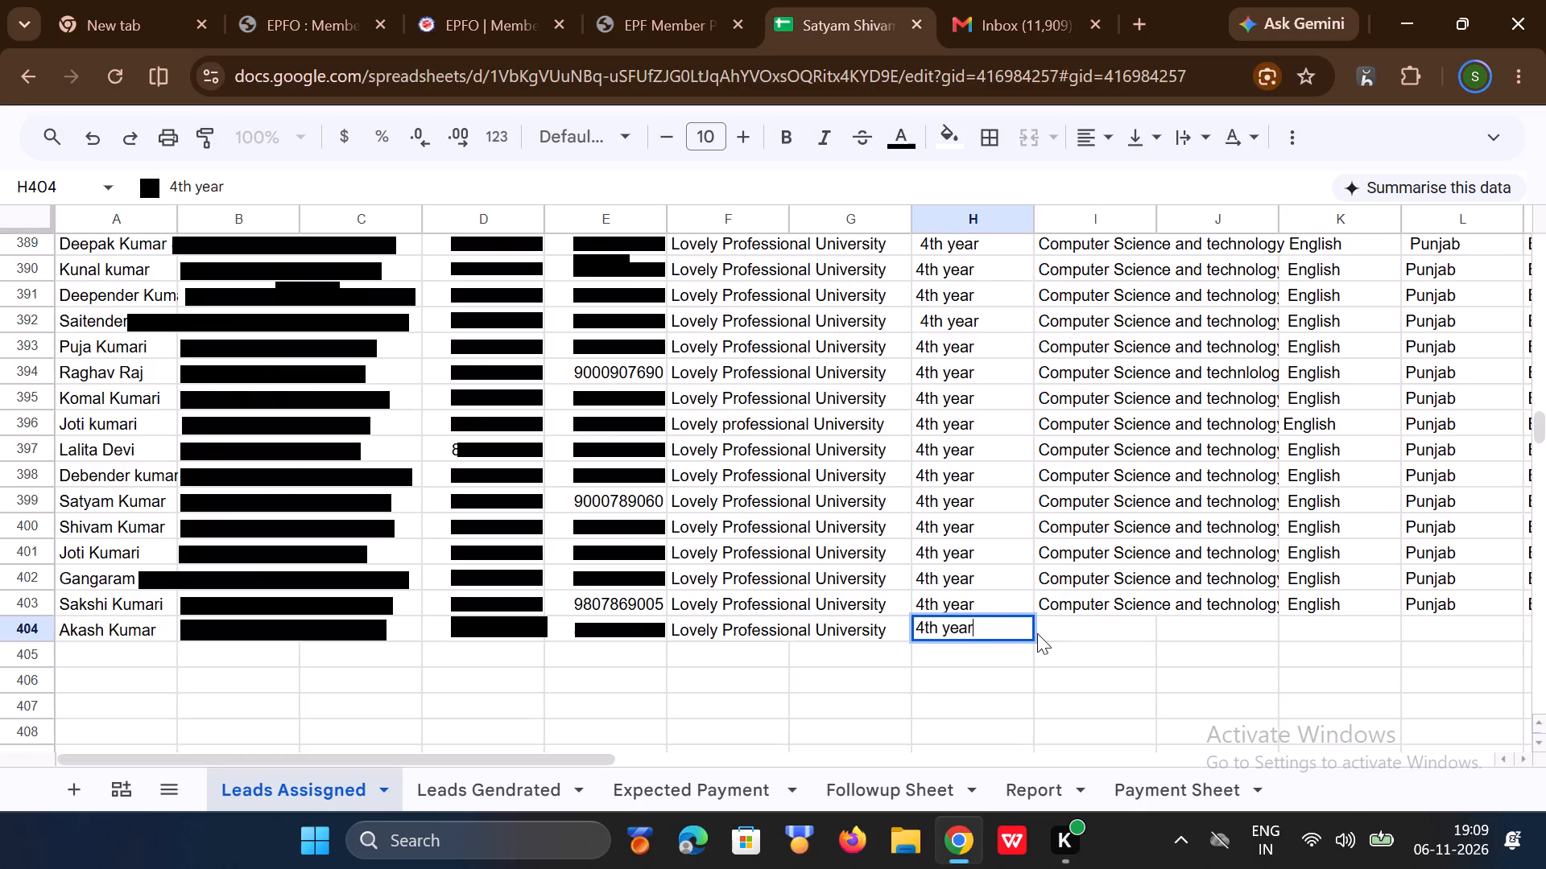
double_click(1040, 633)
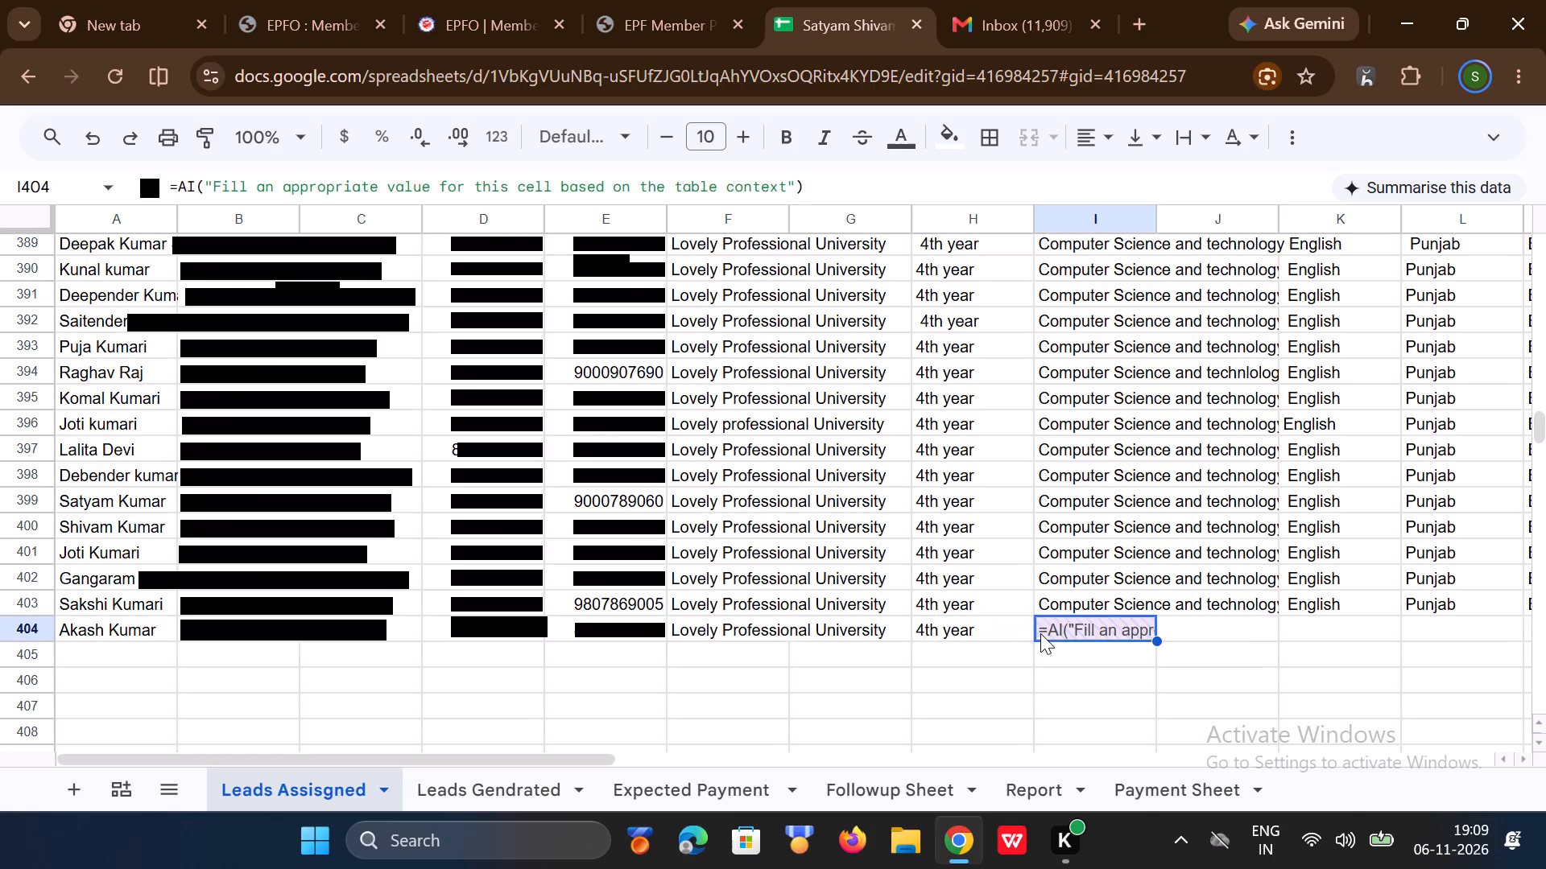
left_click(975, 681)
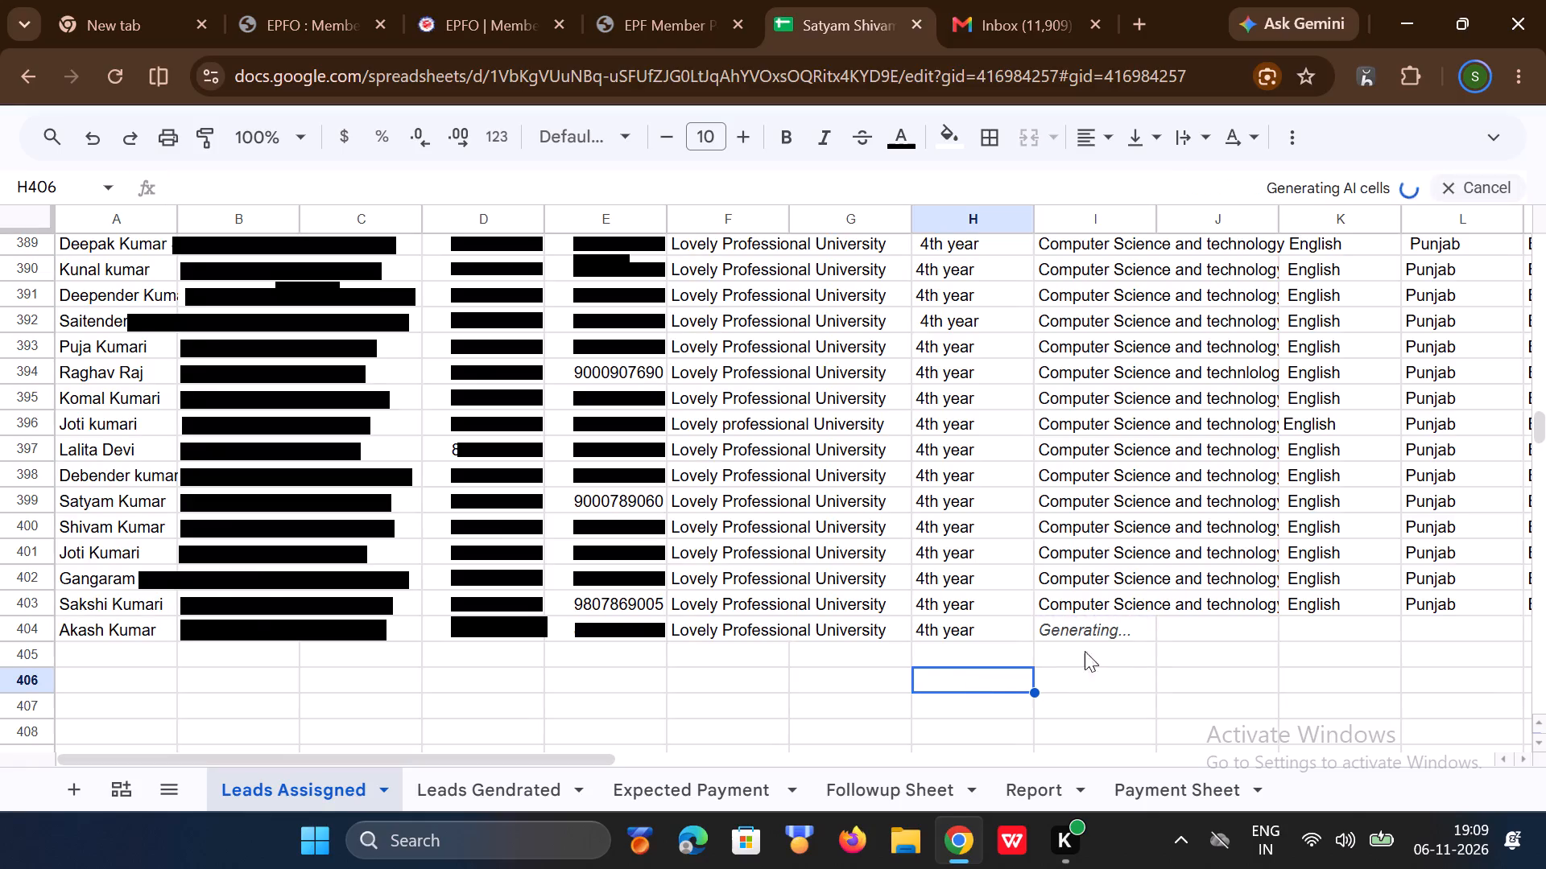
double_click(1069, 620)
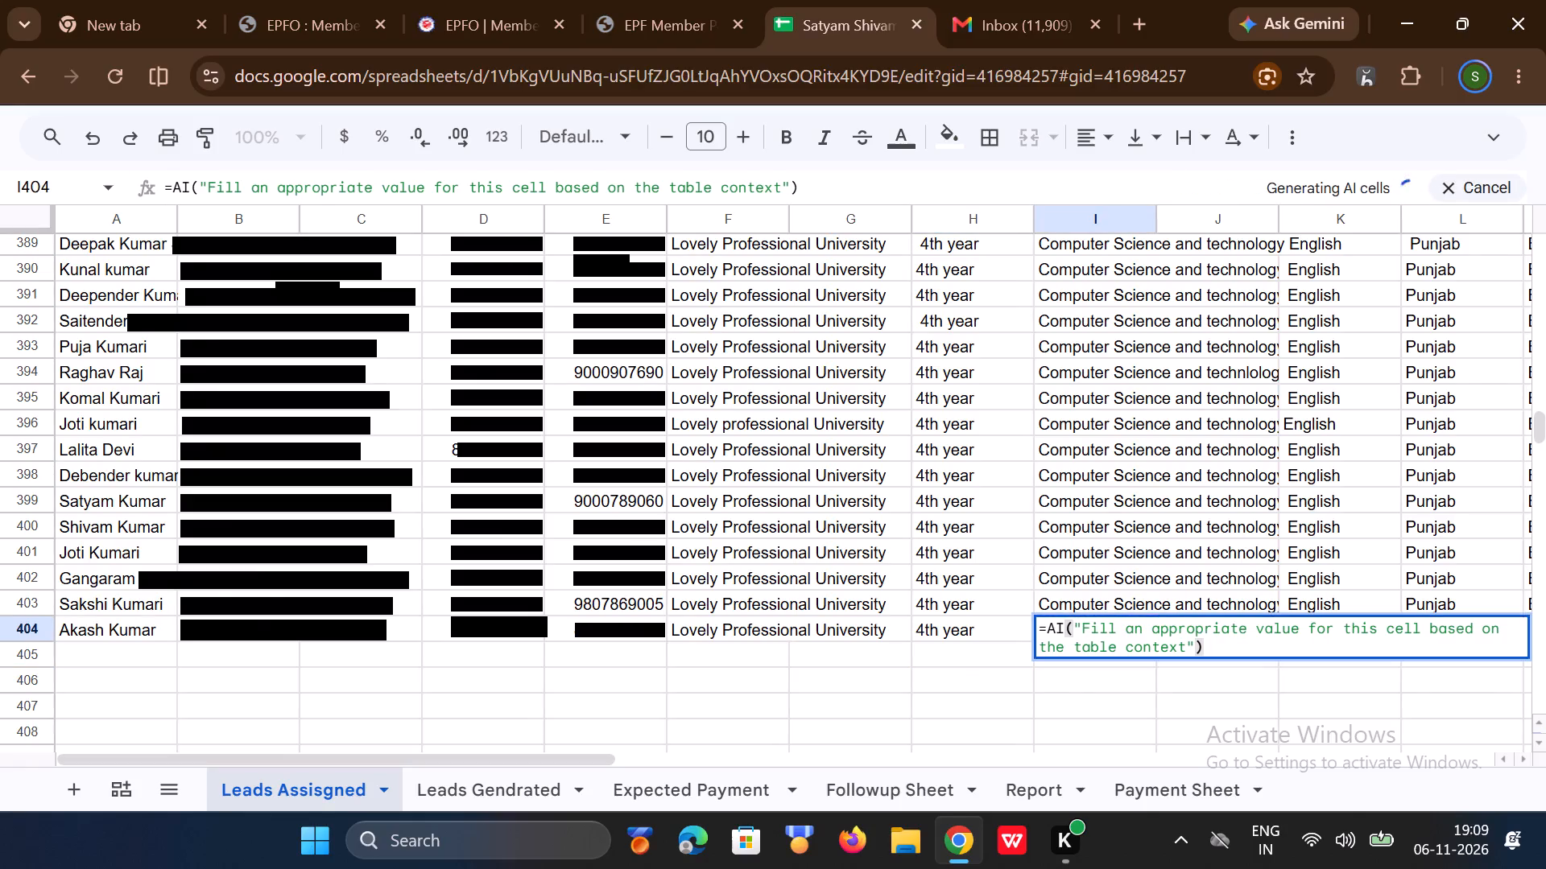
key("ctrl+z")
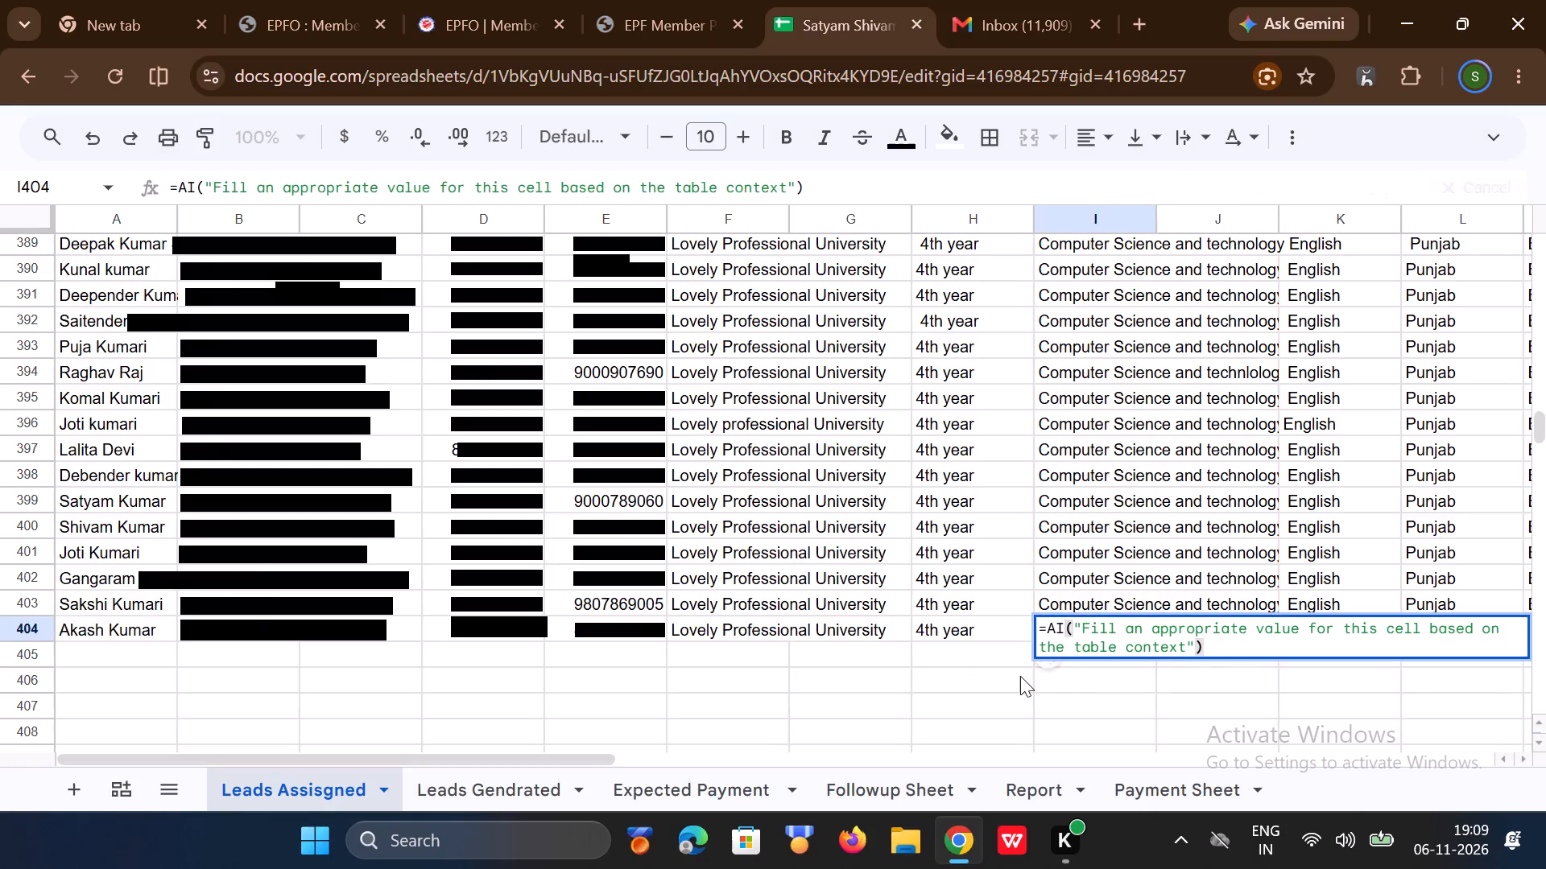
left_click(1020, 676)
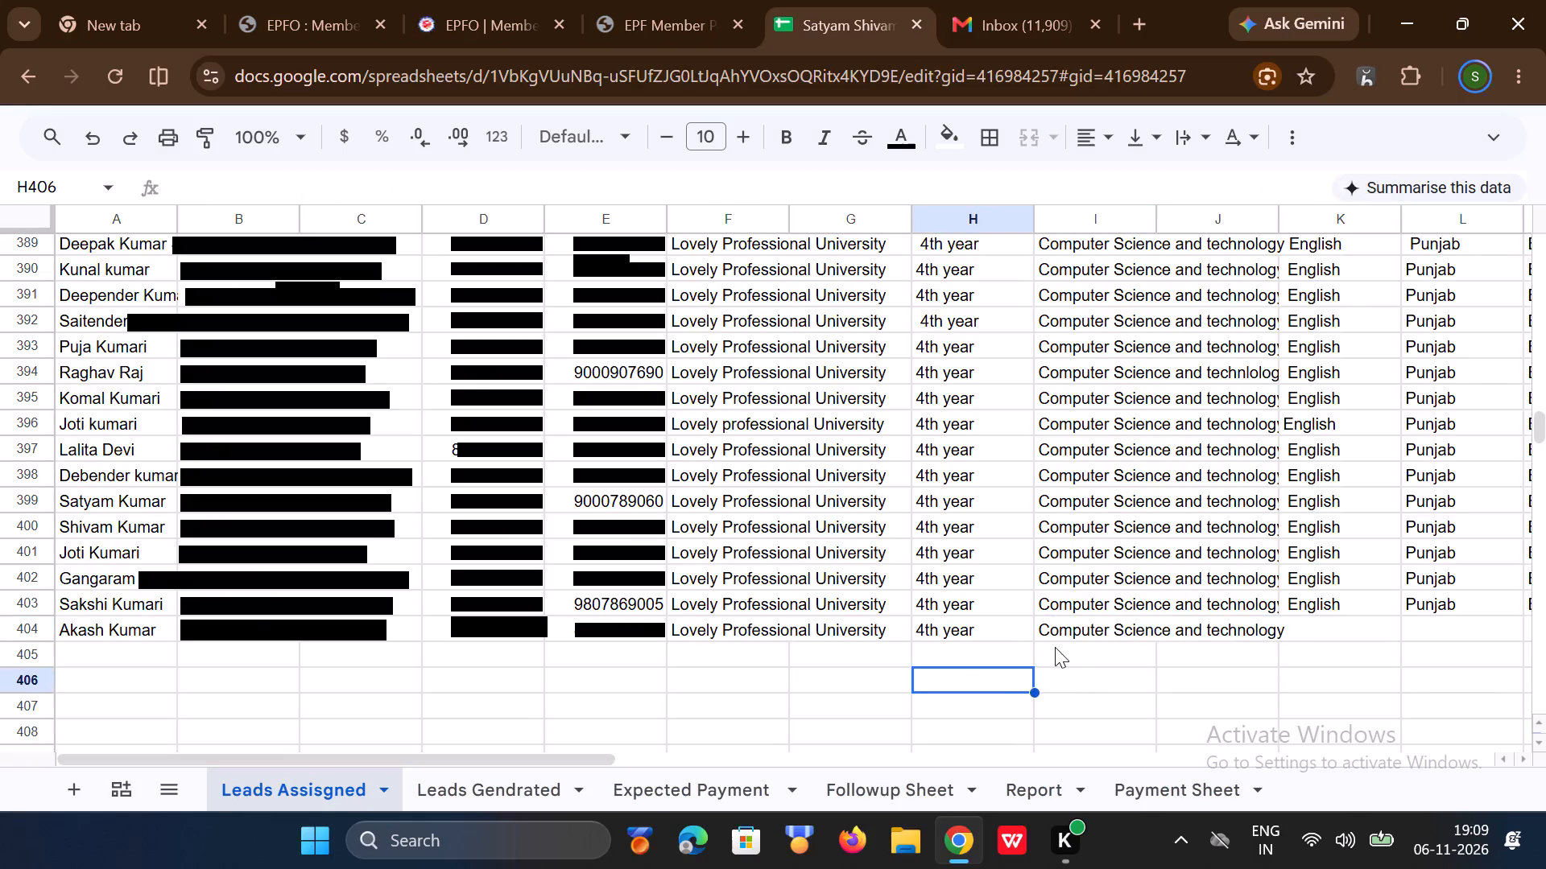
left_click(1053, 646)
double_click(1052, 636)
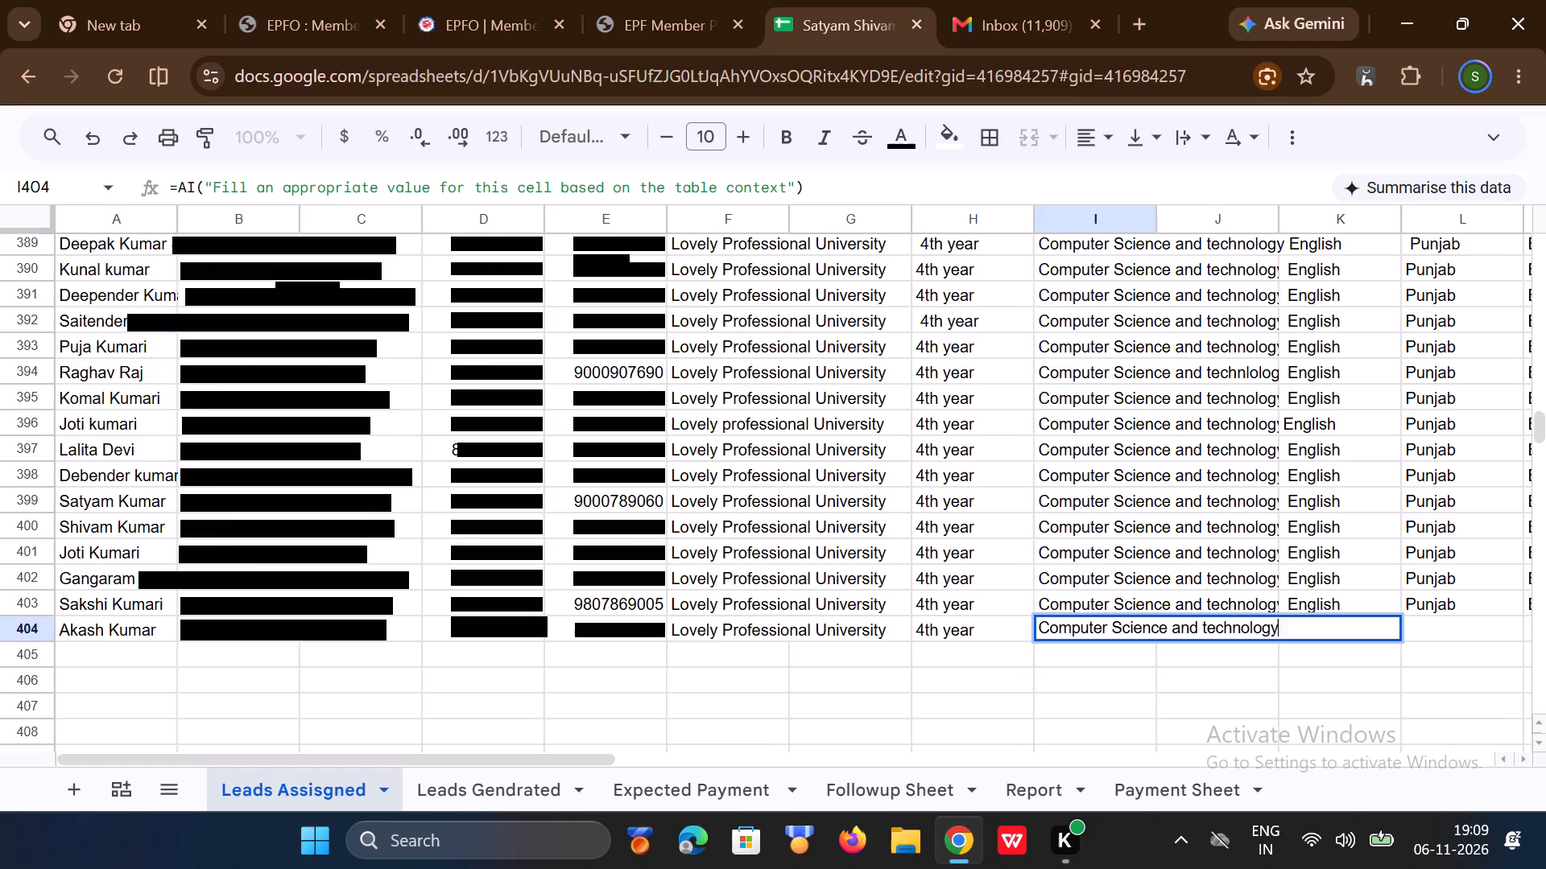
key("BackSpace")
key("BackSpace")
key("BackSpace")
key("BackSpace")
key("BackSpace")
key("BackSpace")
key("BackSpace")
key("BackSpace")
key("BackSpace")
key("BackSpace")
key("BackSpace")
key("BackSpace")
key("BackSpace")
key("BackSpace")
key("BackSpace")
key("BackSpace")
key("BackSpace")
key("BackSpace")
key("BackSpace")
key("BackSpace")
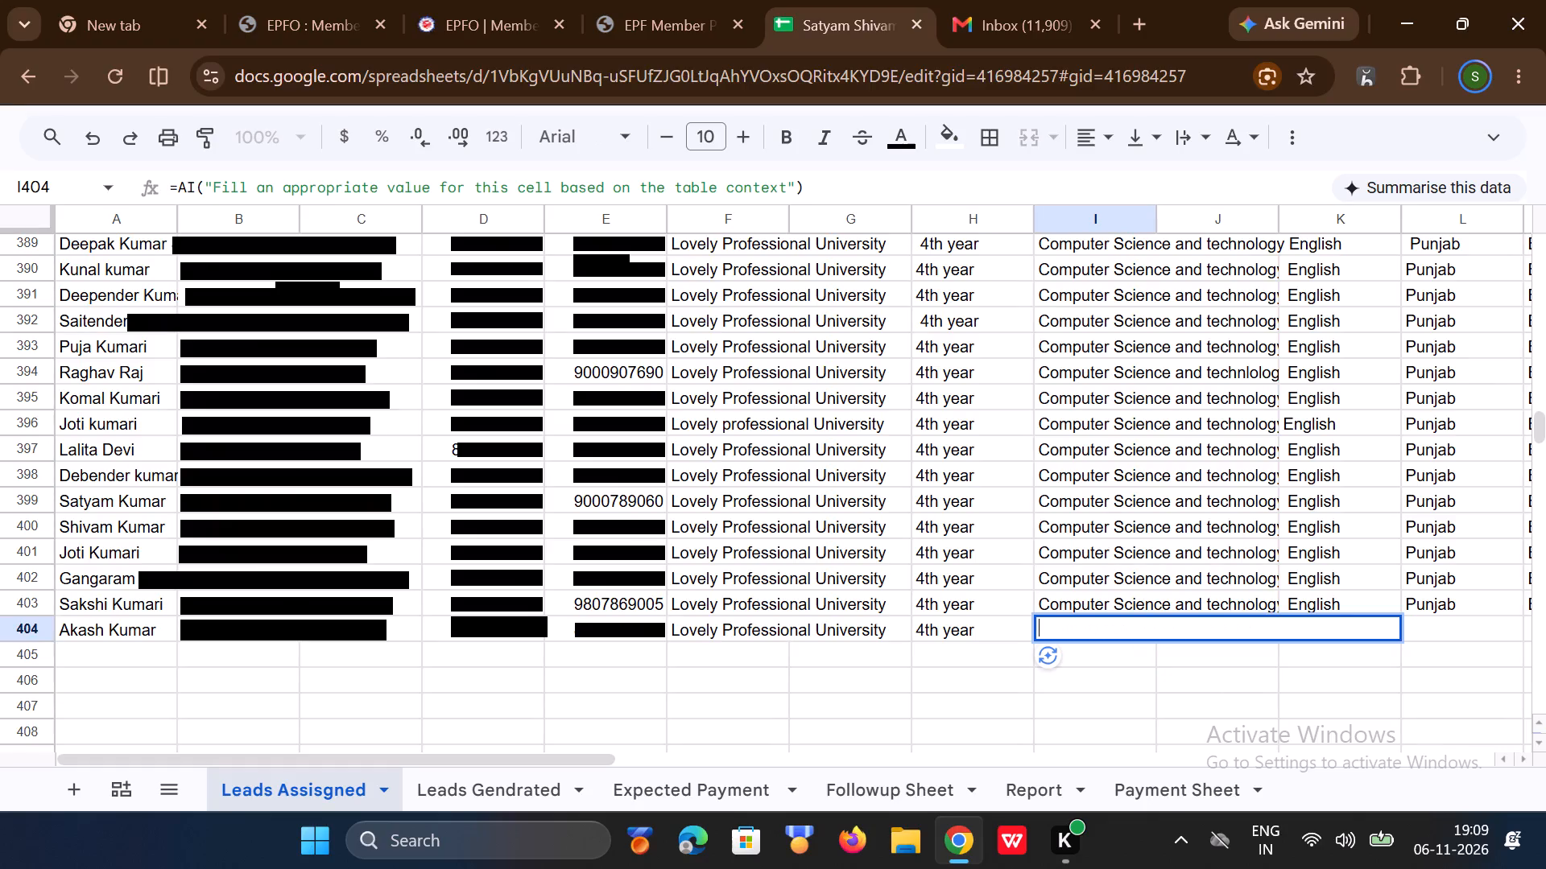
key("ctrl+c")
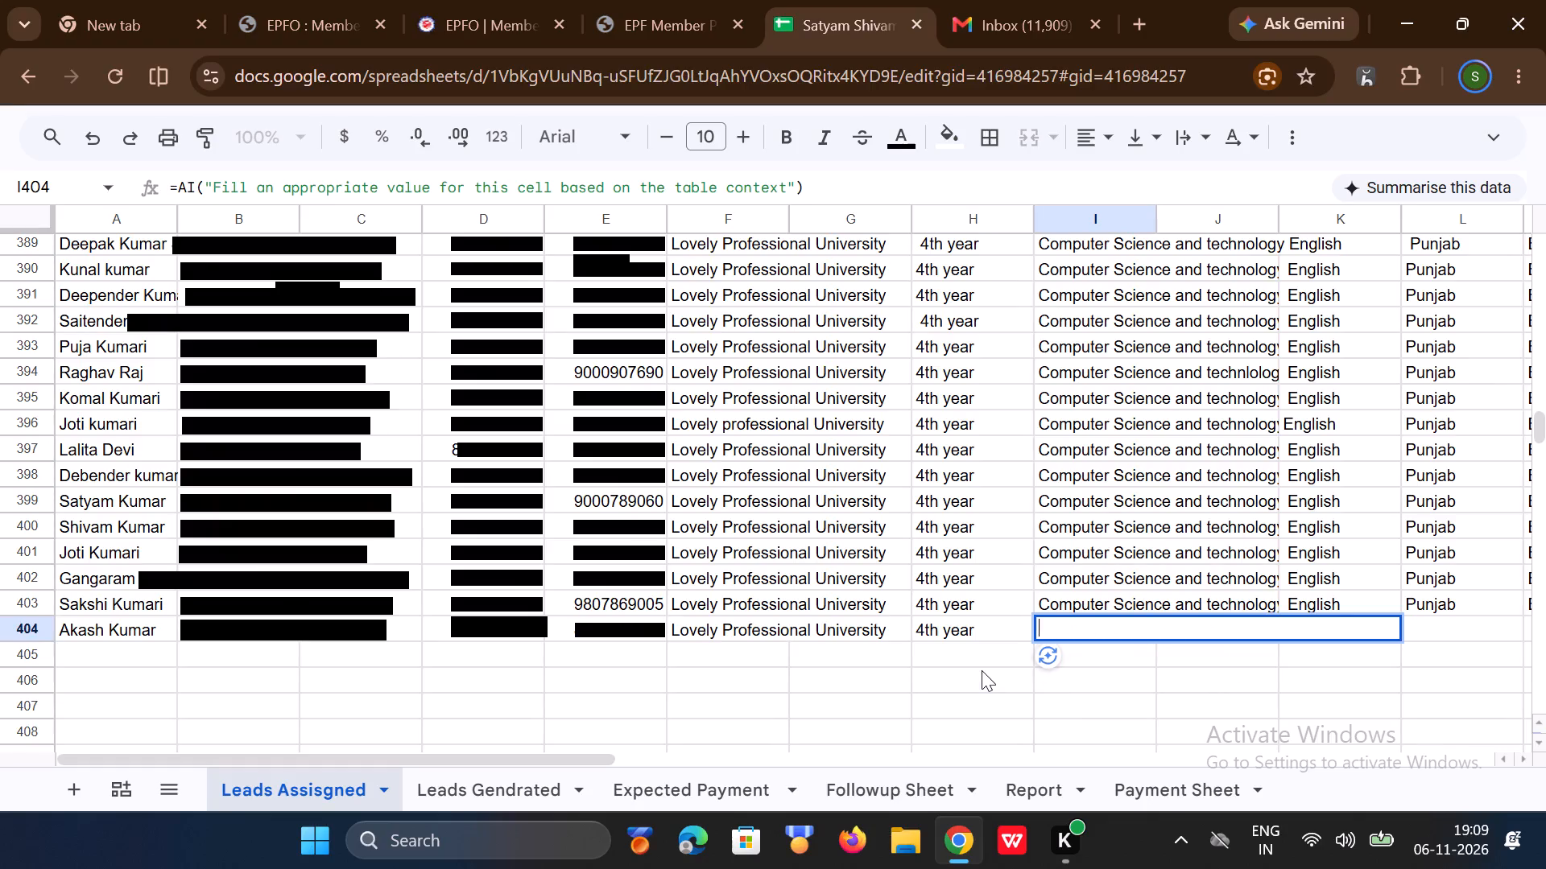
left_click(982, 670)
Enter the course Computer Science and technhology in cell I404 of the student's row.
double_click(1052, 633)
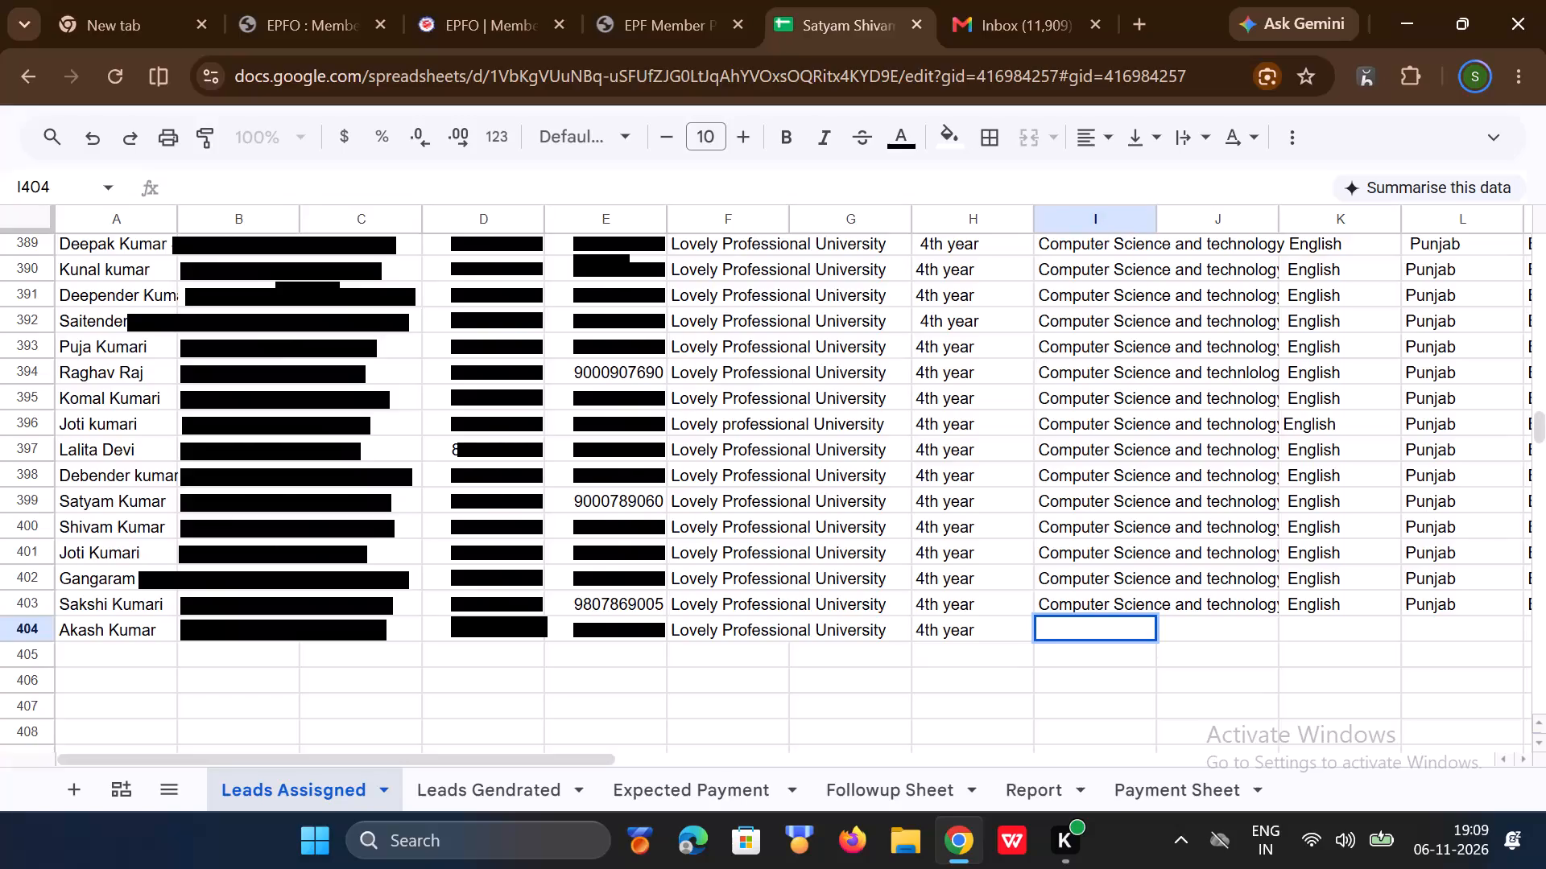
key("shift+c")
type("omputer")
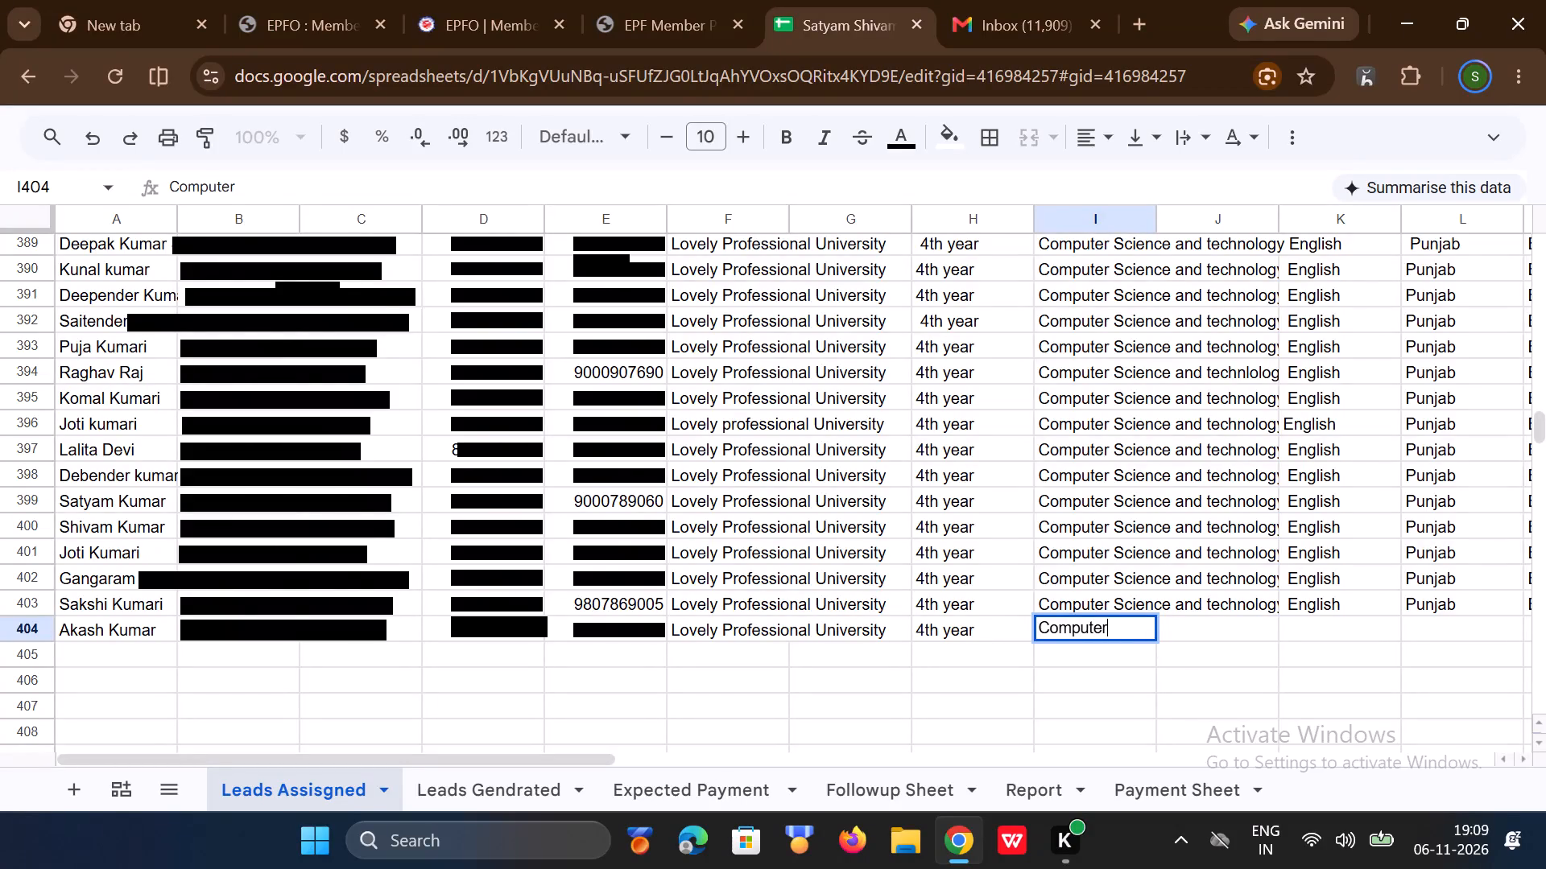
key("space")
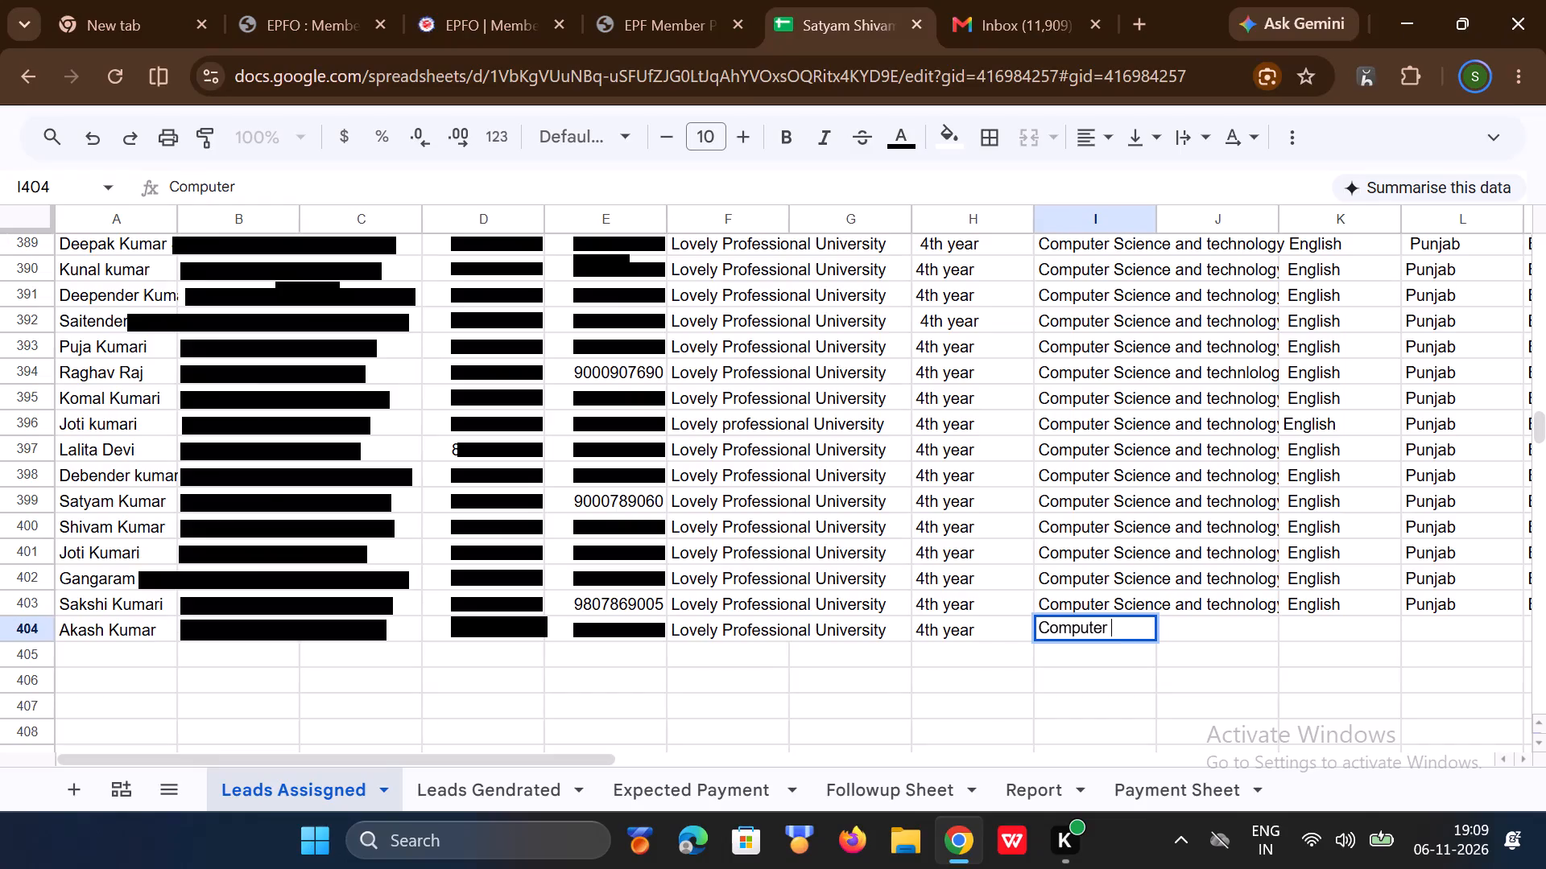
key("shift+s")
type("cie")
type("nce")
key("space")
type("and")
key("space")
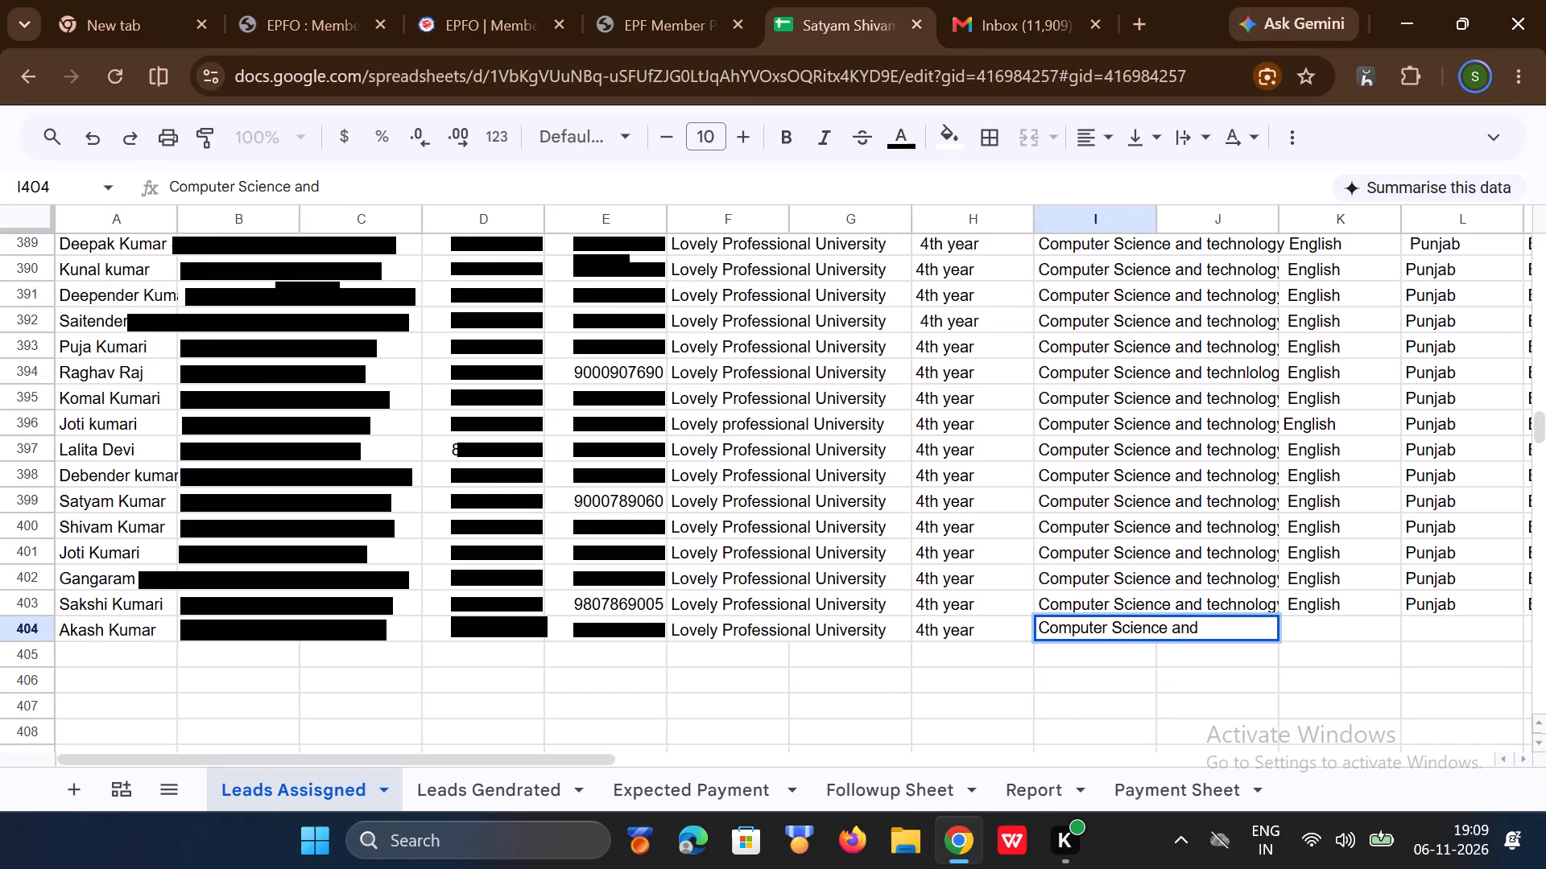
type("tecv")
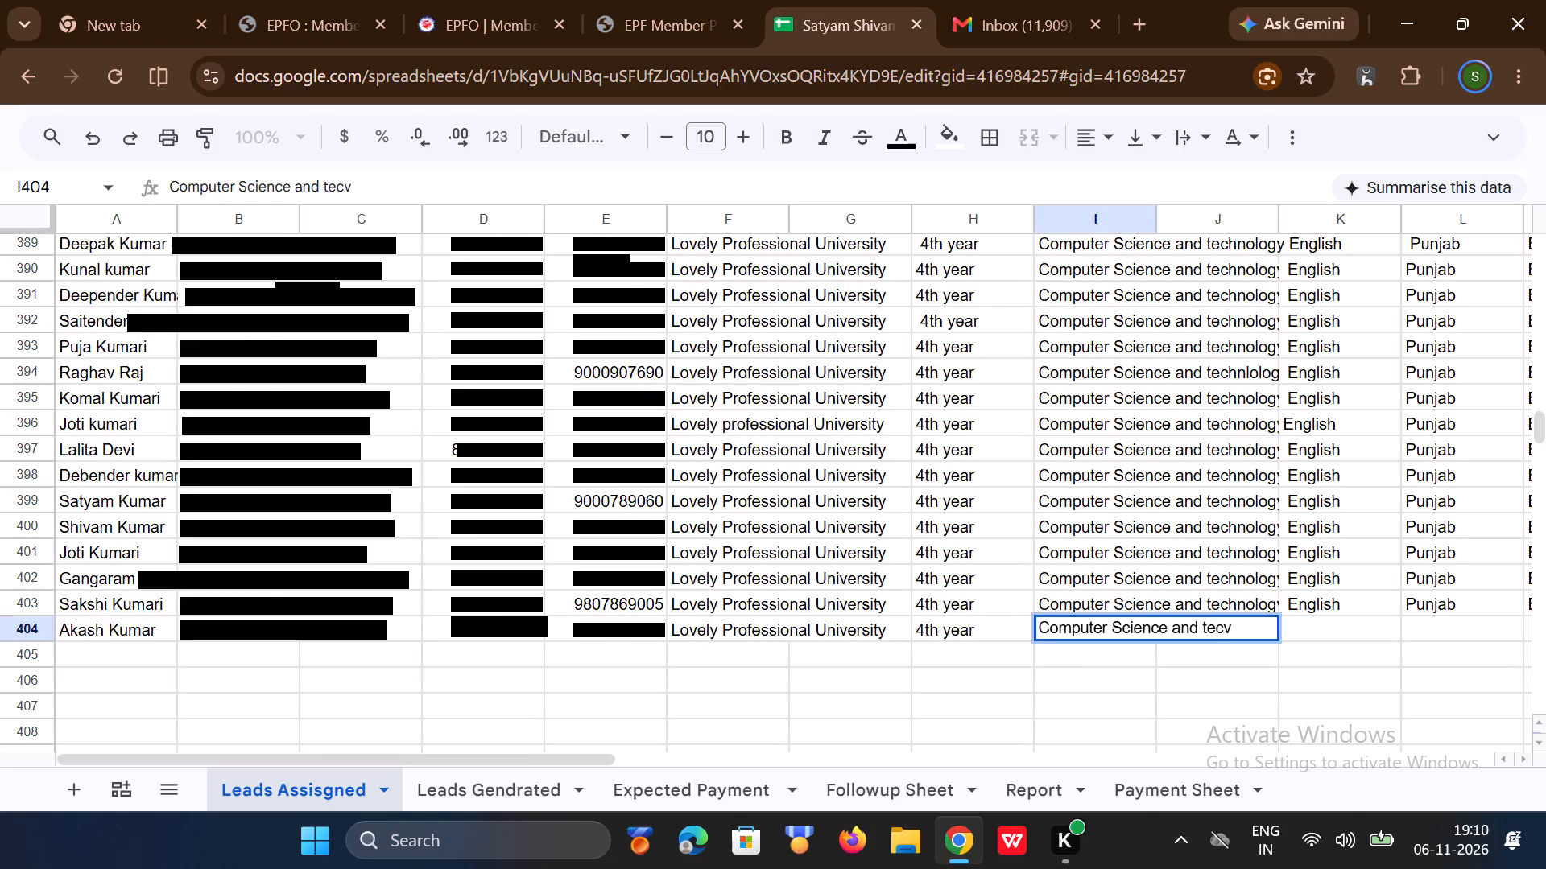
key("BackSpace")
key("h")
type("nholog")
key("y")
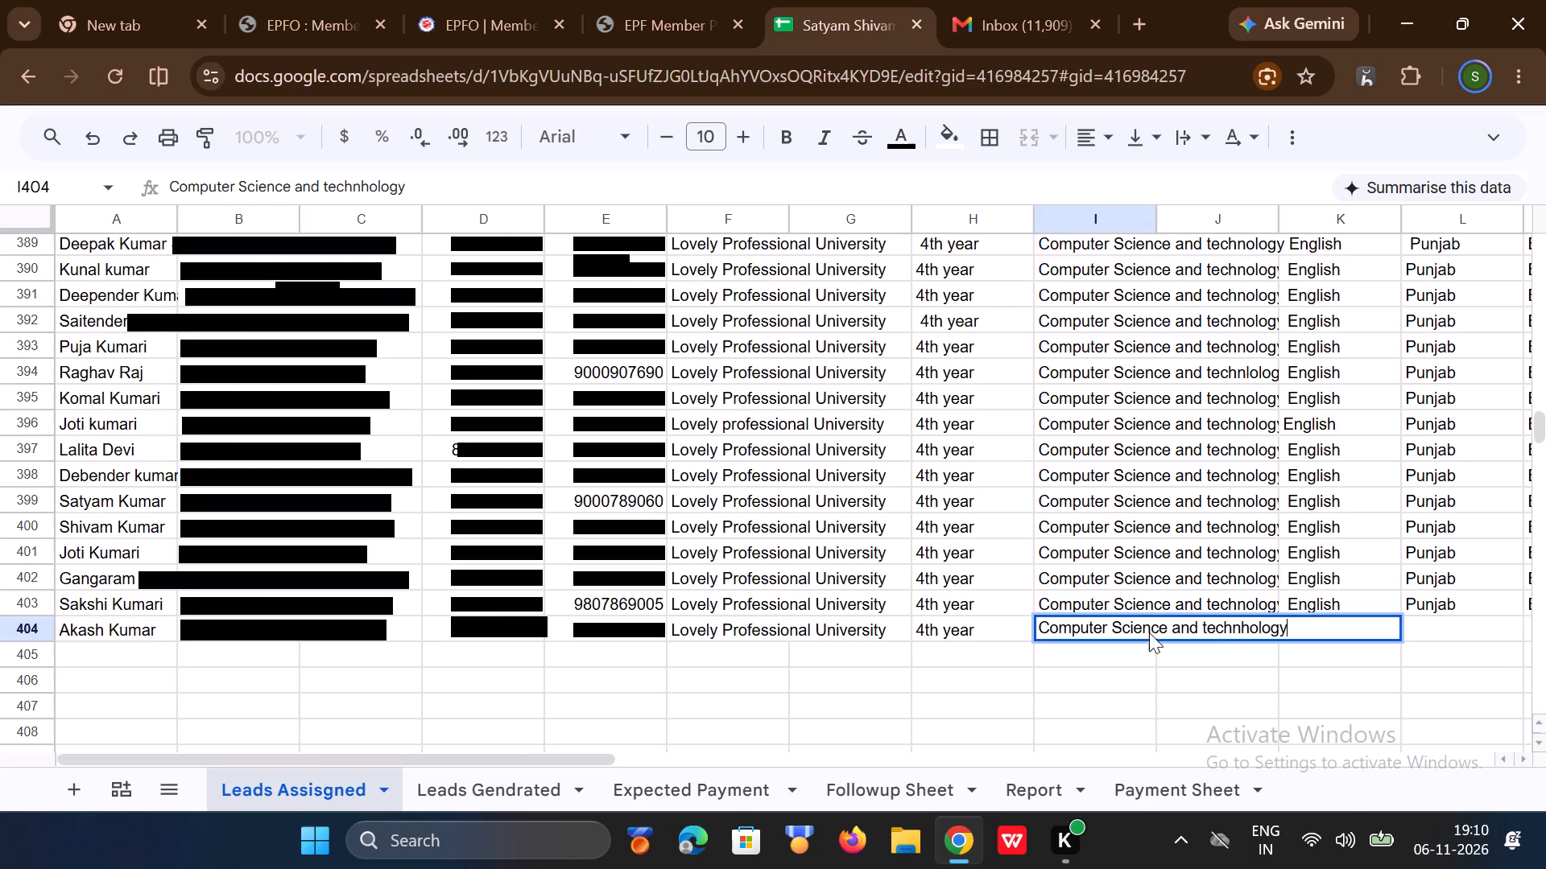
left_click(1151, 656)
Enter English in cell K404 of the student's row.
double_click(1325, 632)
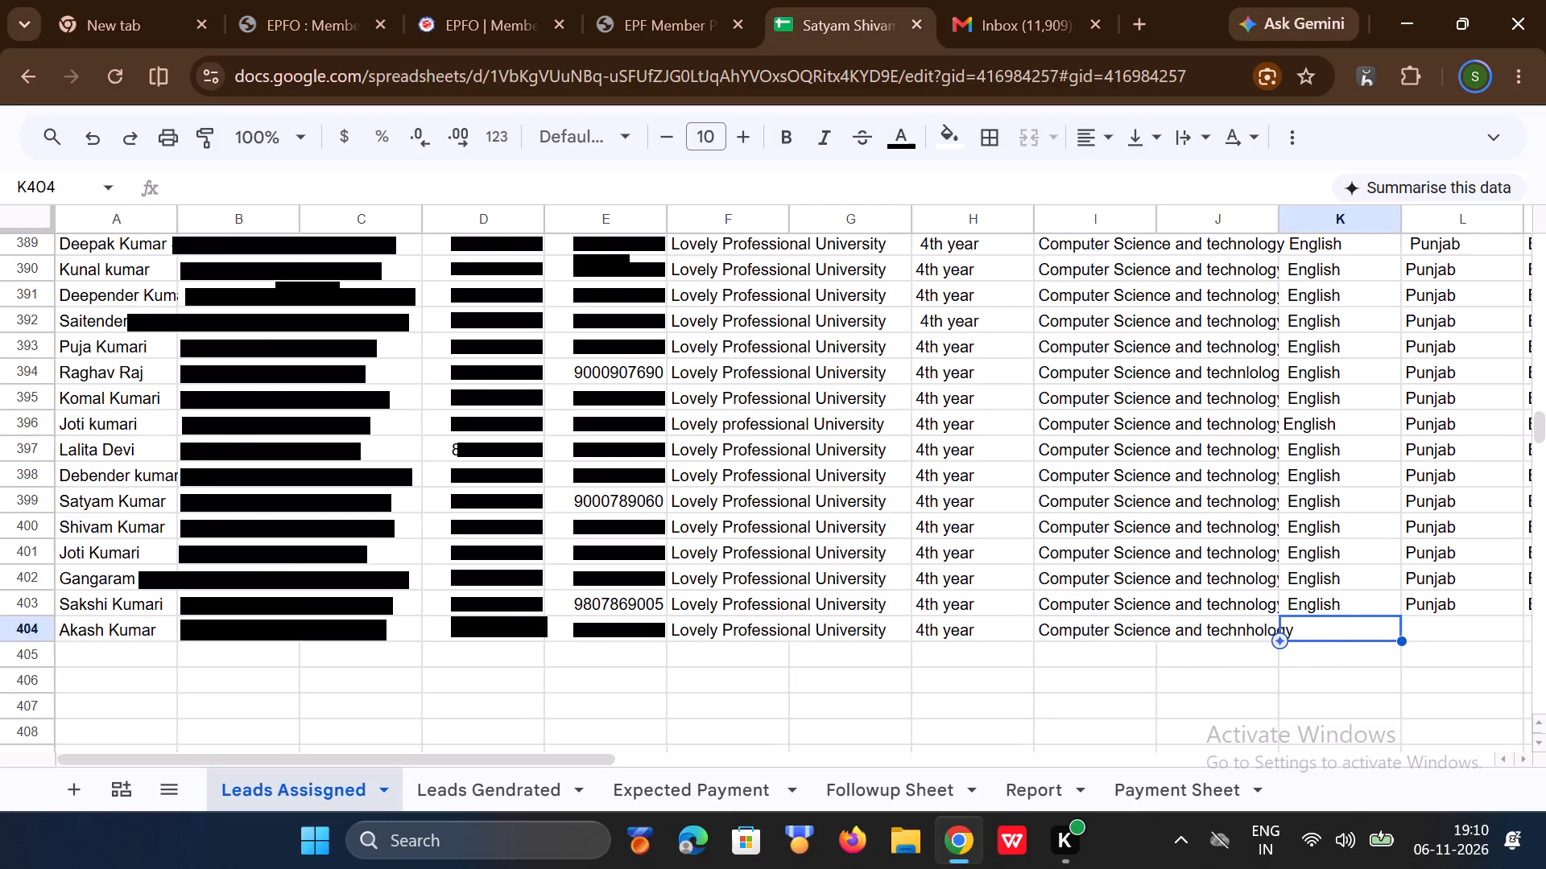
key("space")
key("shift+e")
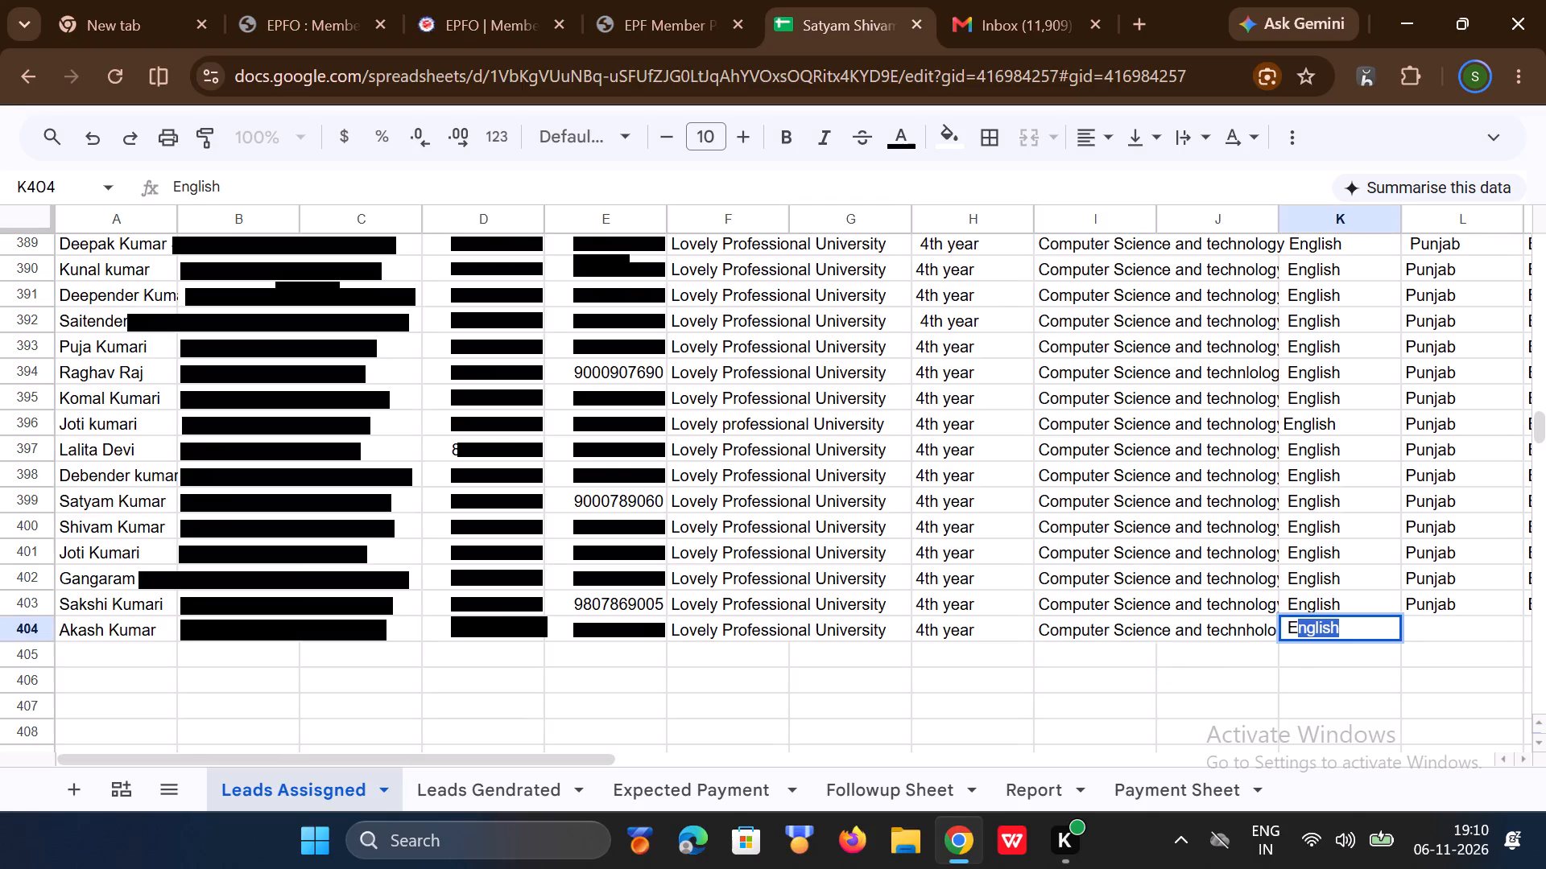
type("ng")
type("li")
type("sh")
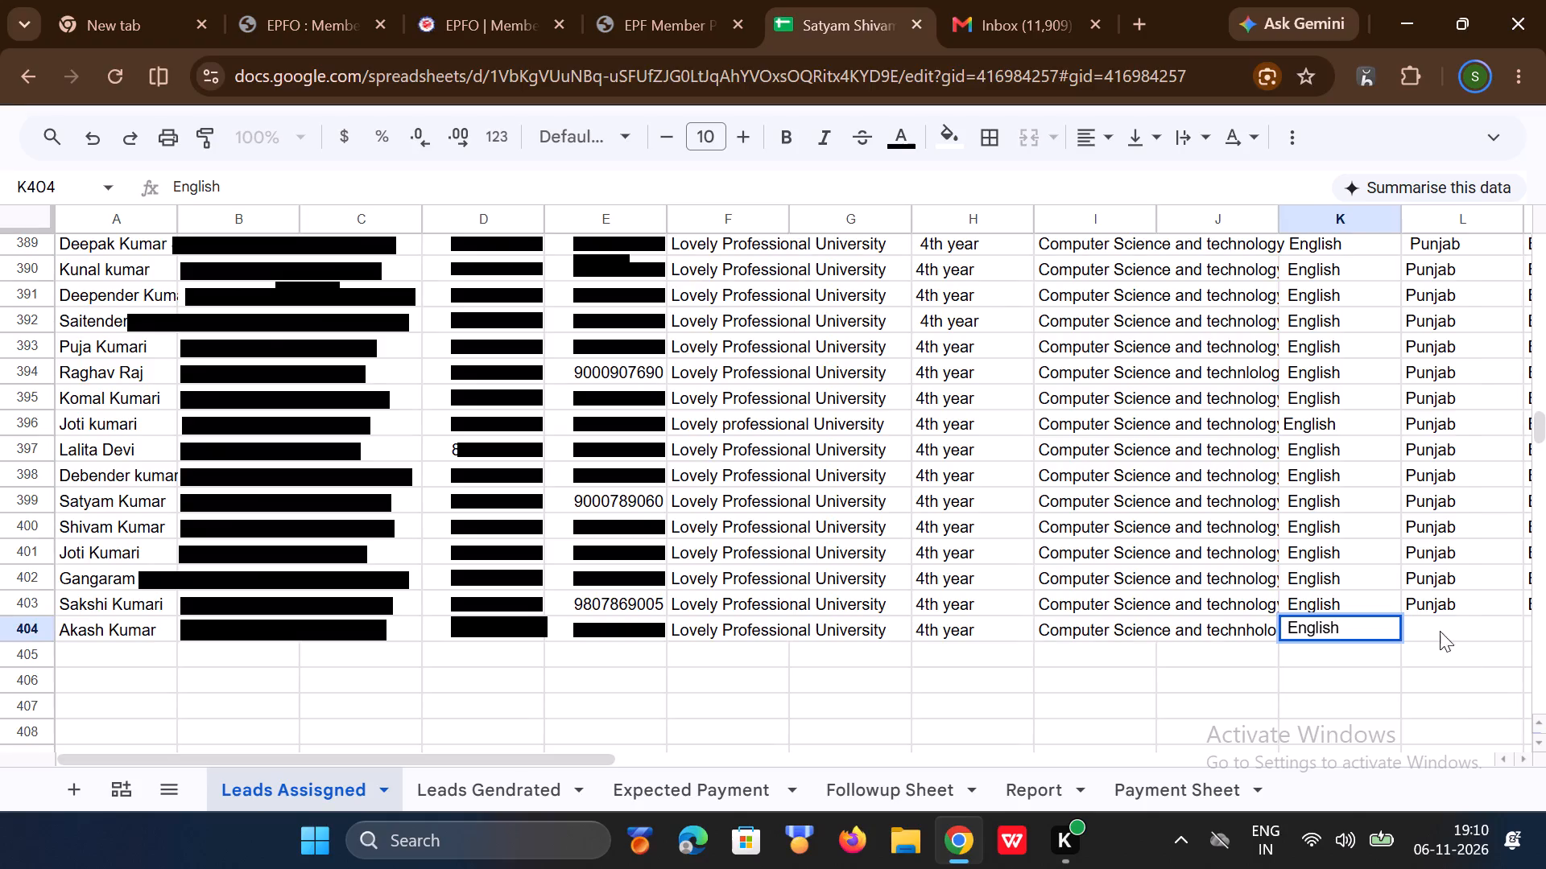
Enter Punjab in cell L404 of the student's row.
double_click(1432, 620)
double_click(1424, 636)
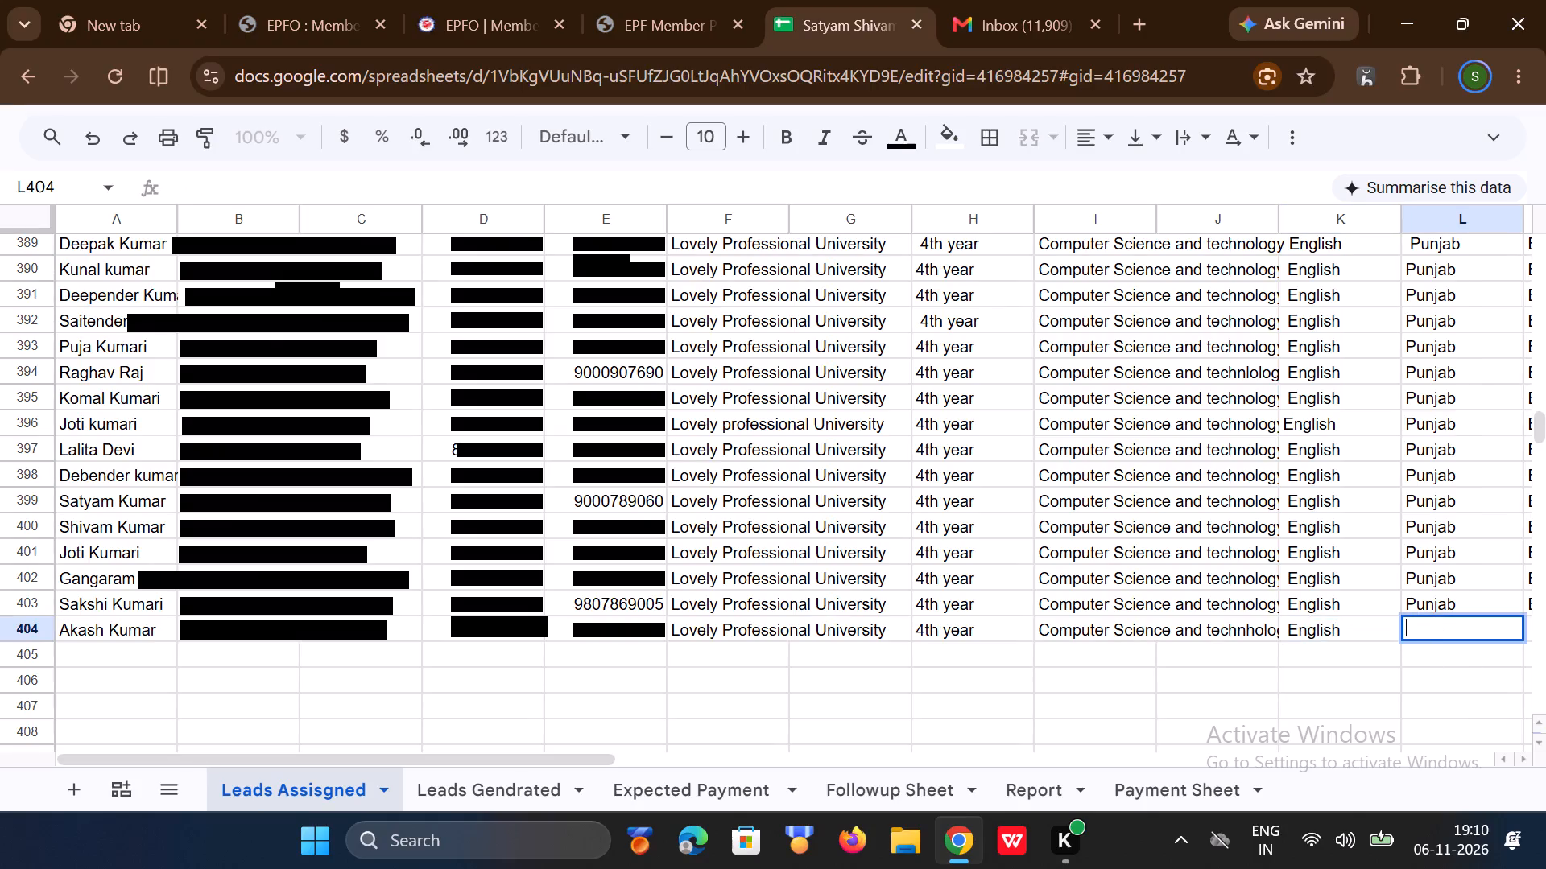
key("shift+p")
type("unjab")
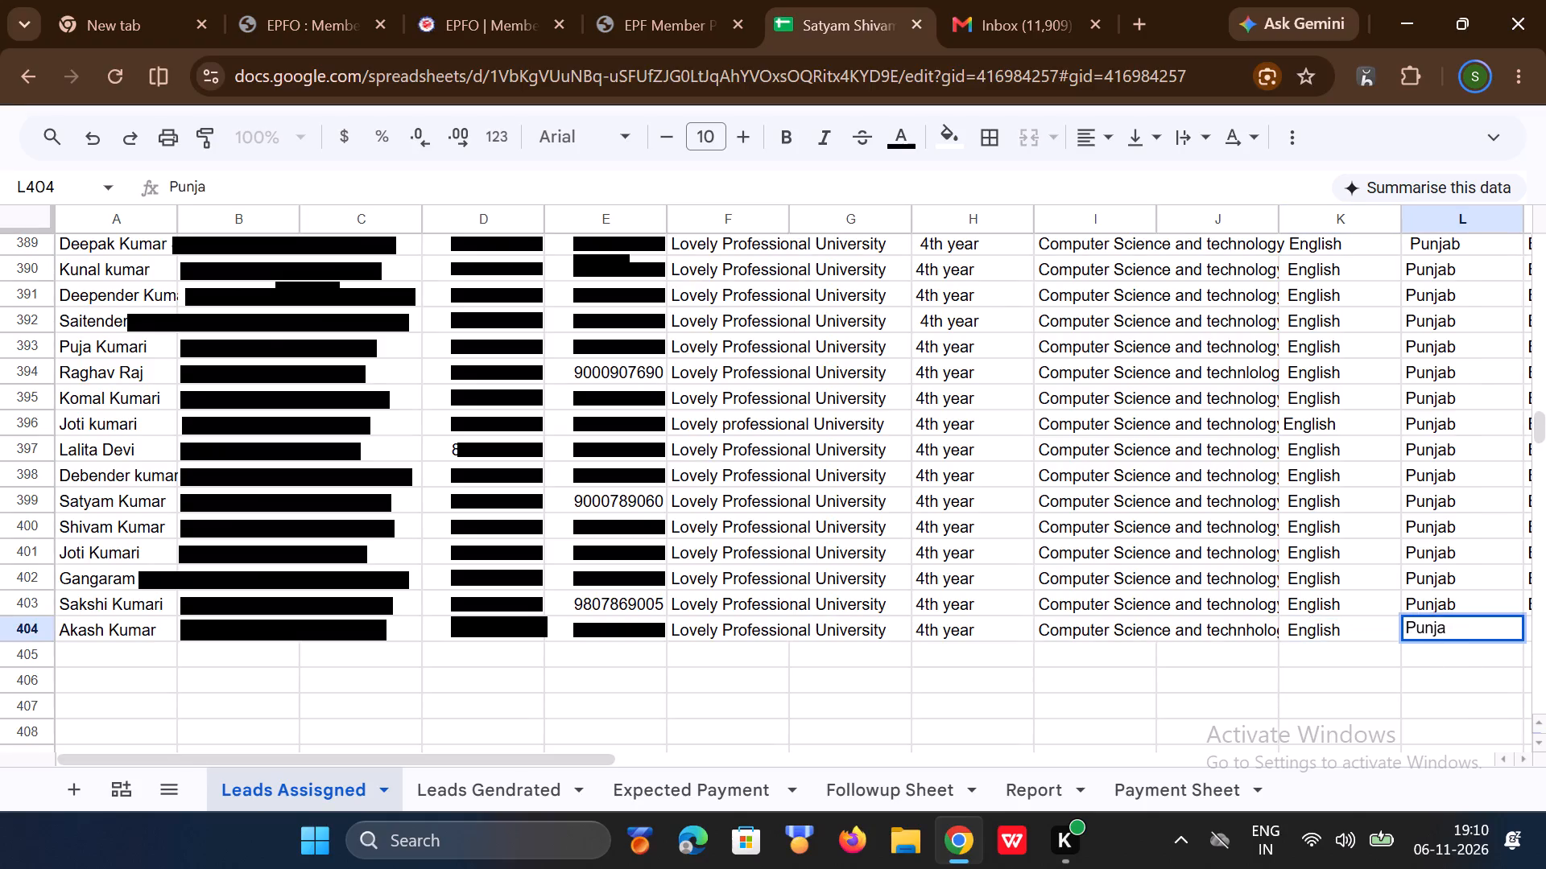
left_click(1312, 656)
scroll(1312, 656, "left", 2)
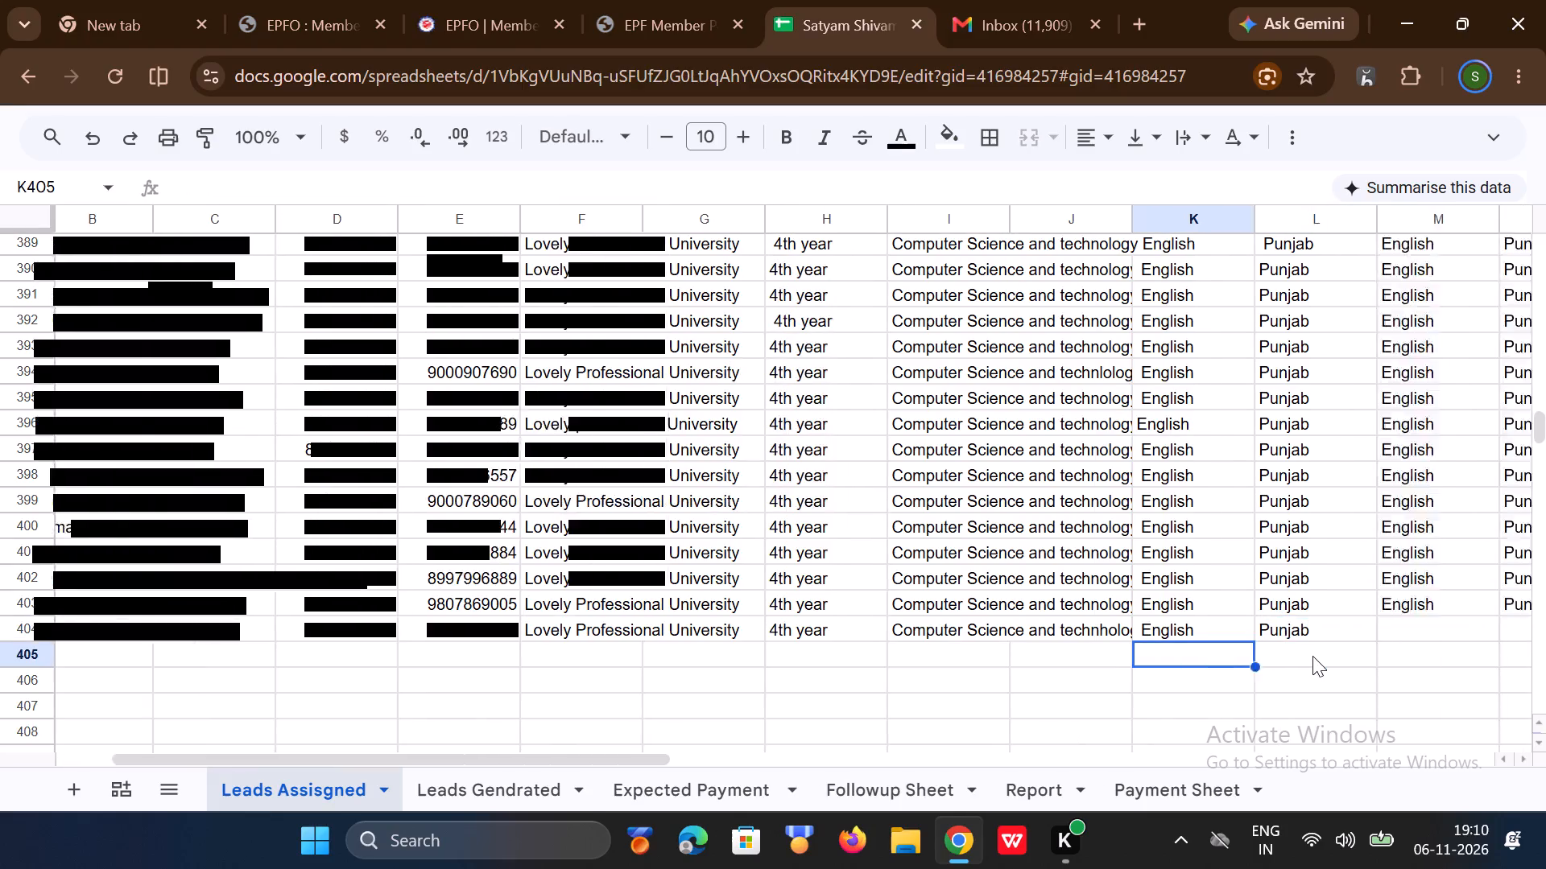
Enter English in cell M404 of the student's row.
scroll(1312, 656, "left", 1)
double_click(1277, 635)
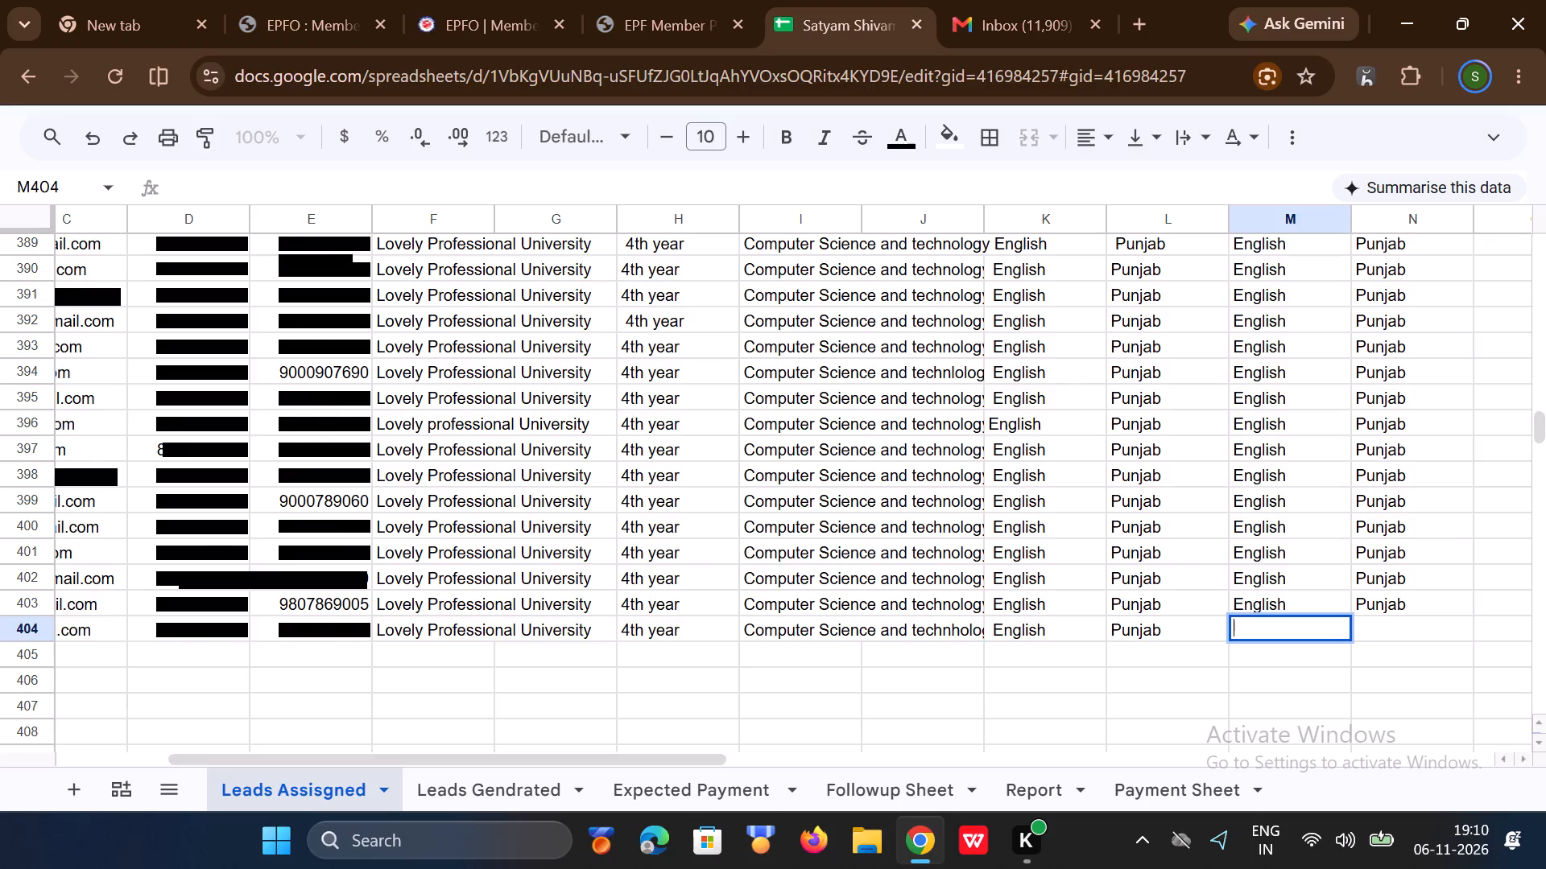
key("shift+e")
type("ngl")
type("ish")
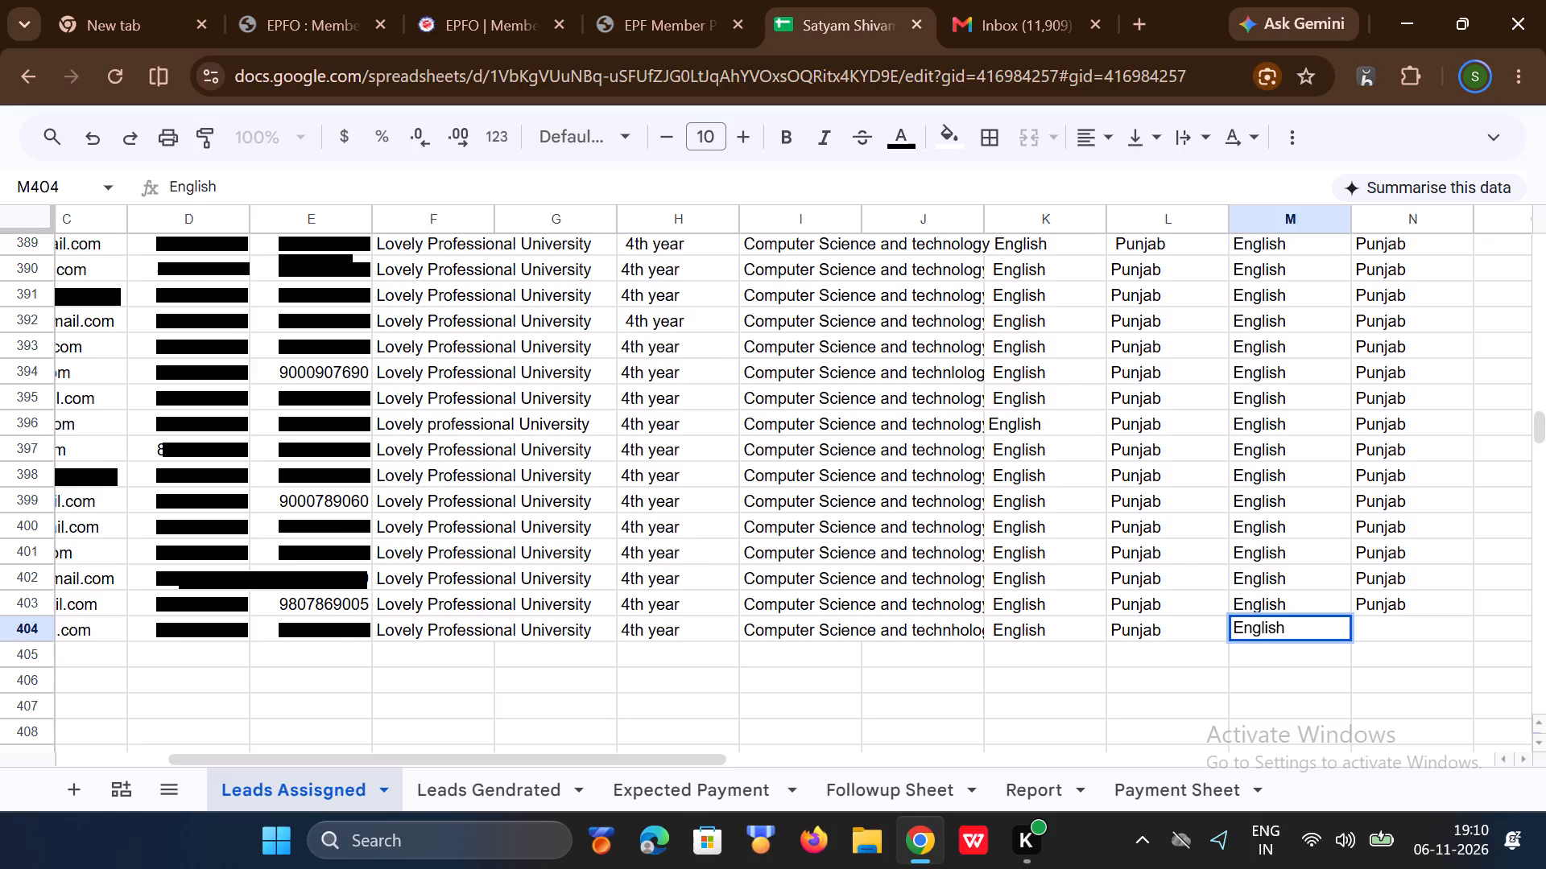
Enter Punjab in cell N404 of the student's row.
left_click(1381, 638)
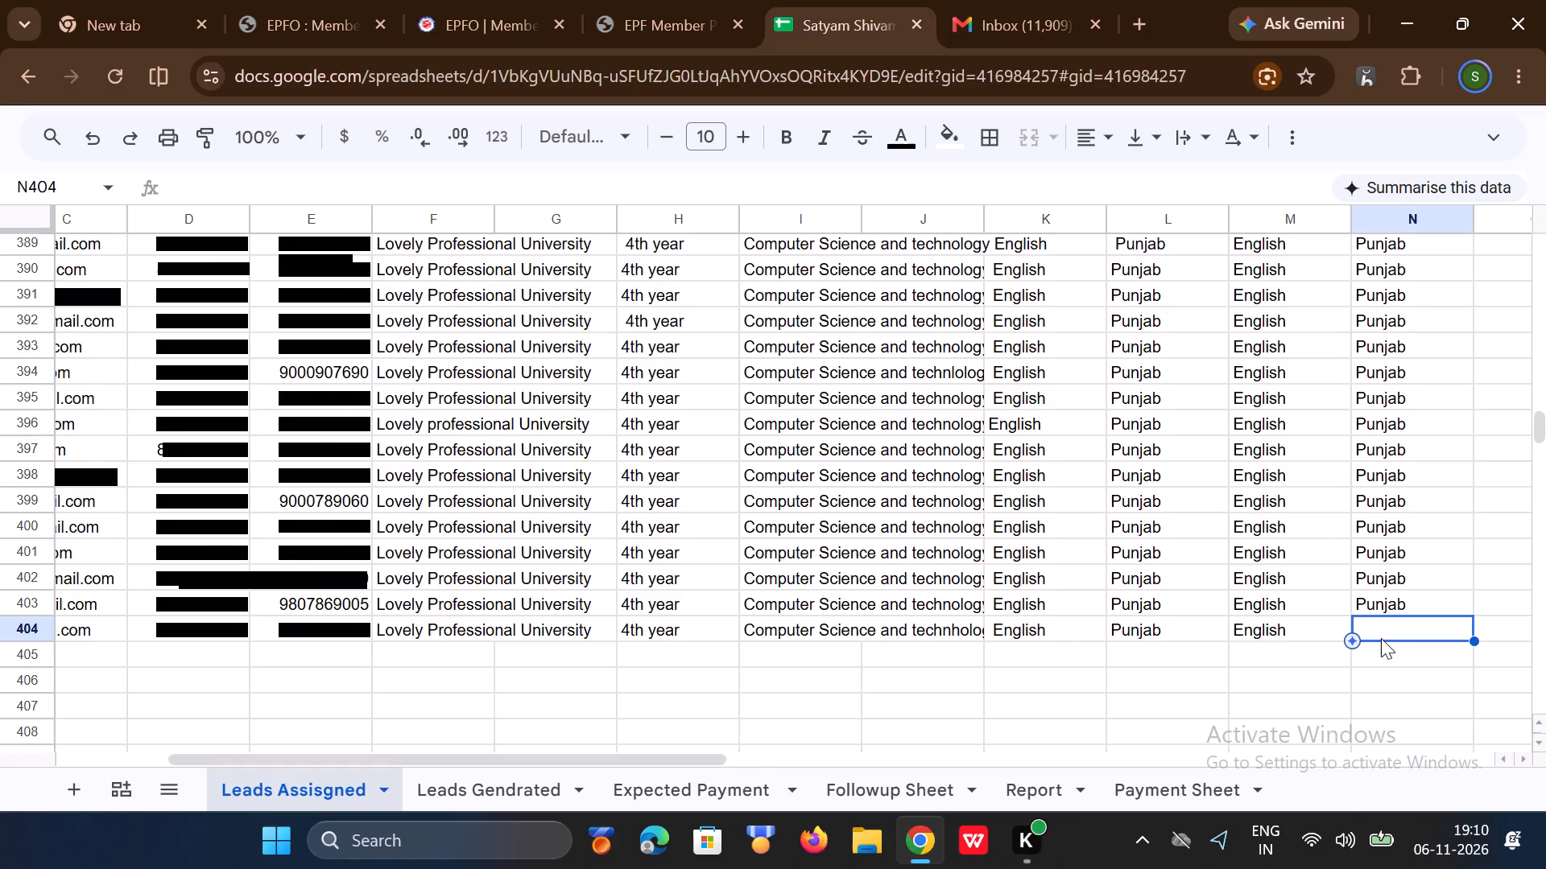
double_click(1401, 627)
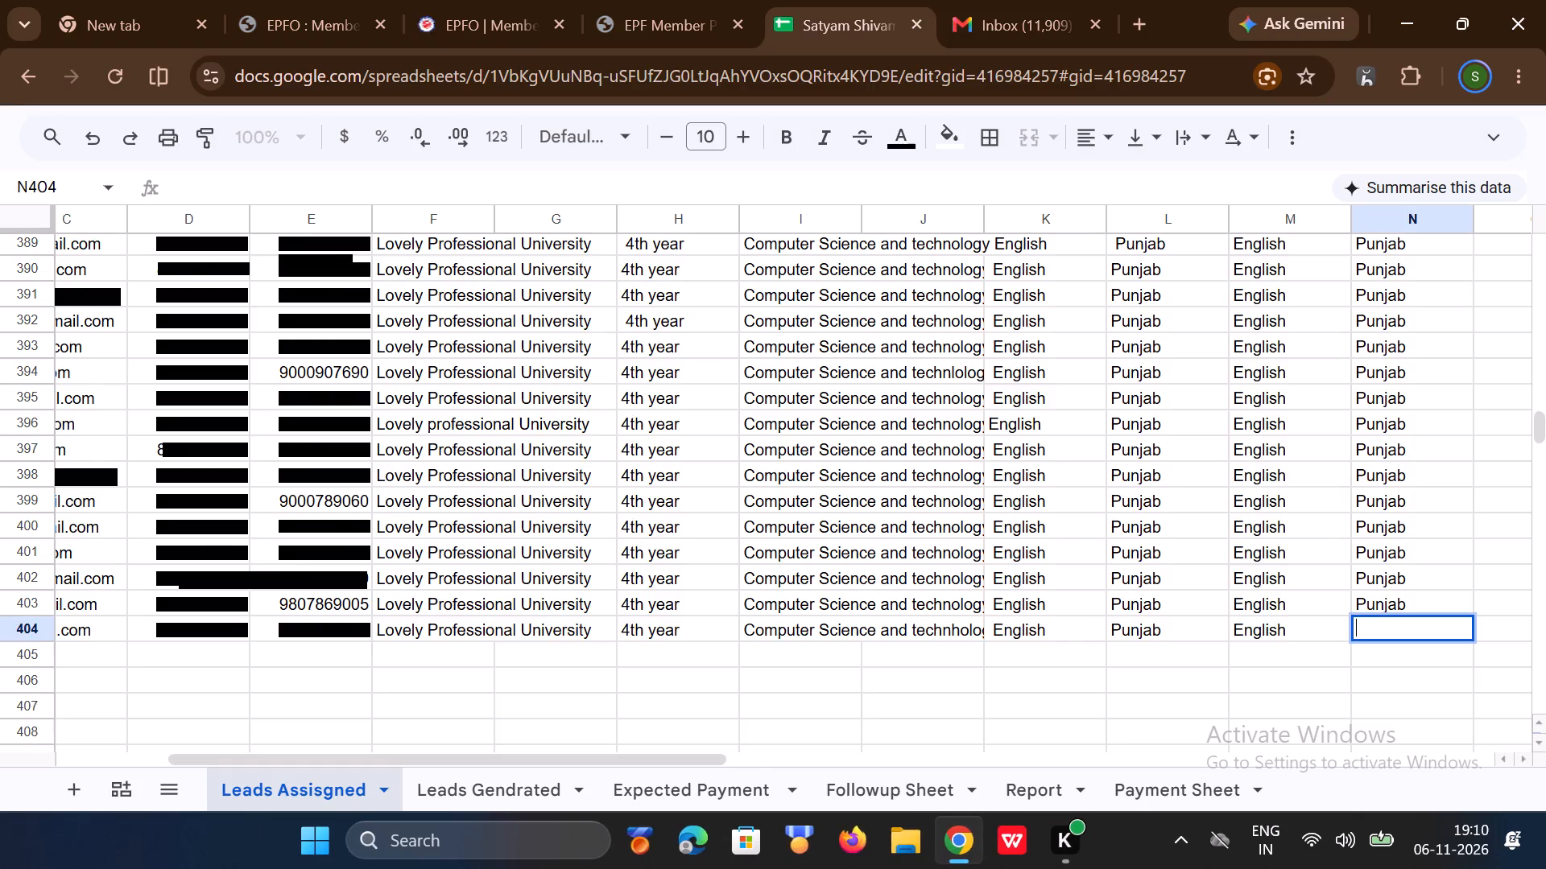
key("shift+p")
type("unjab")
left_click(1311, 728)
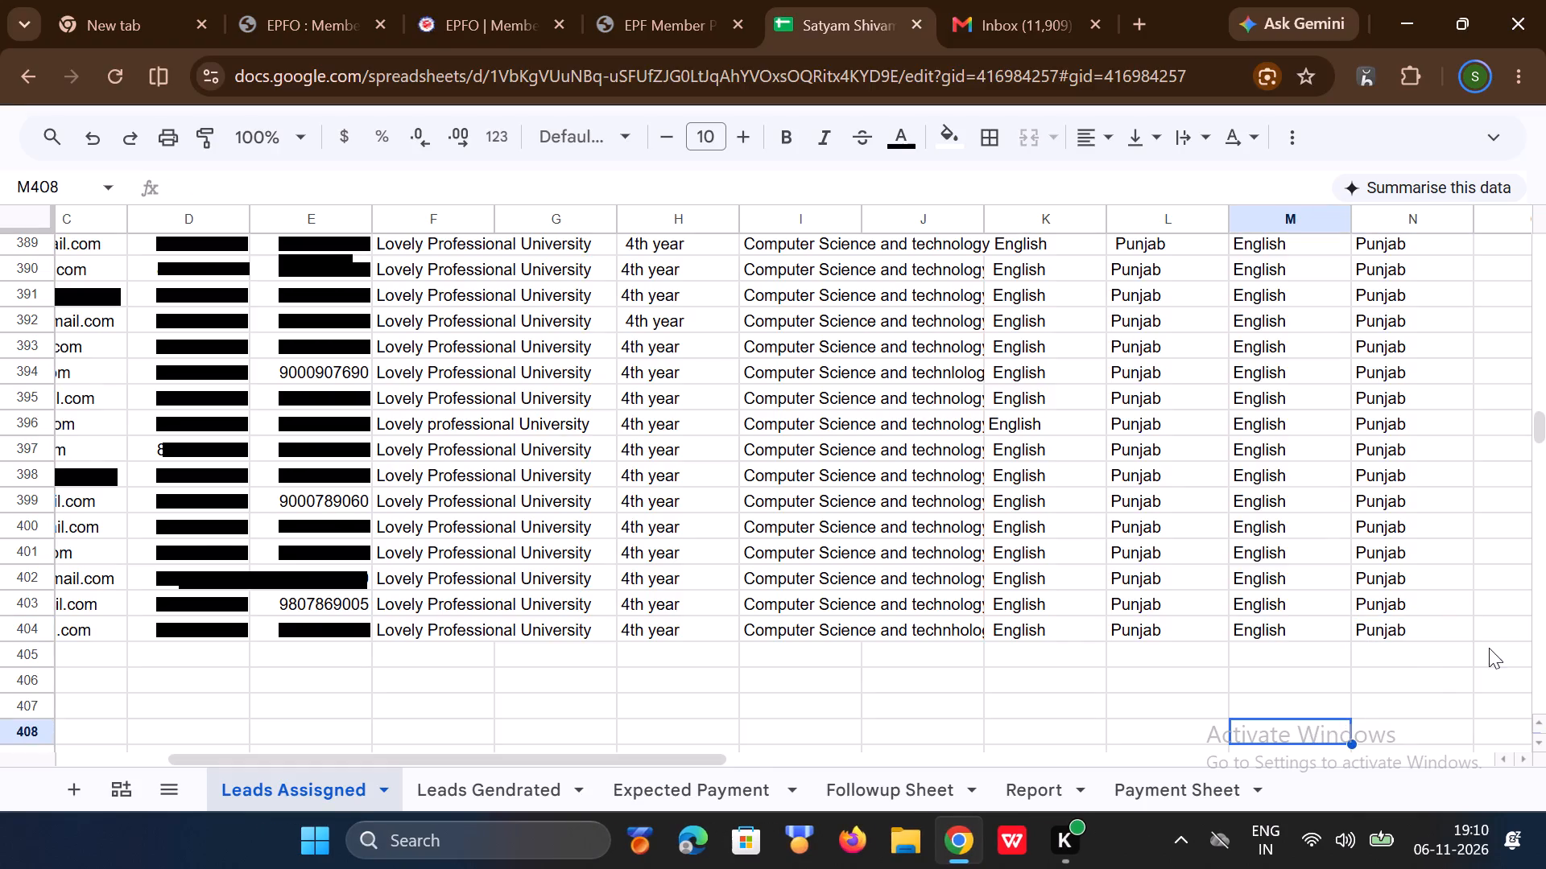
Enter the code SS 010 in cell P404 of the student's row.
scroll(1489, 648, "left", 3)
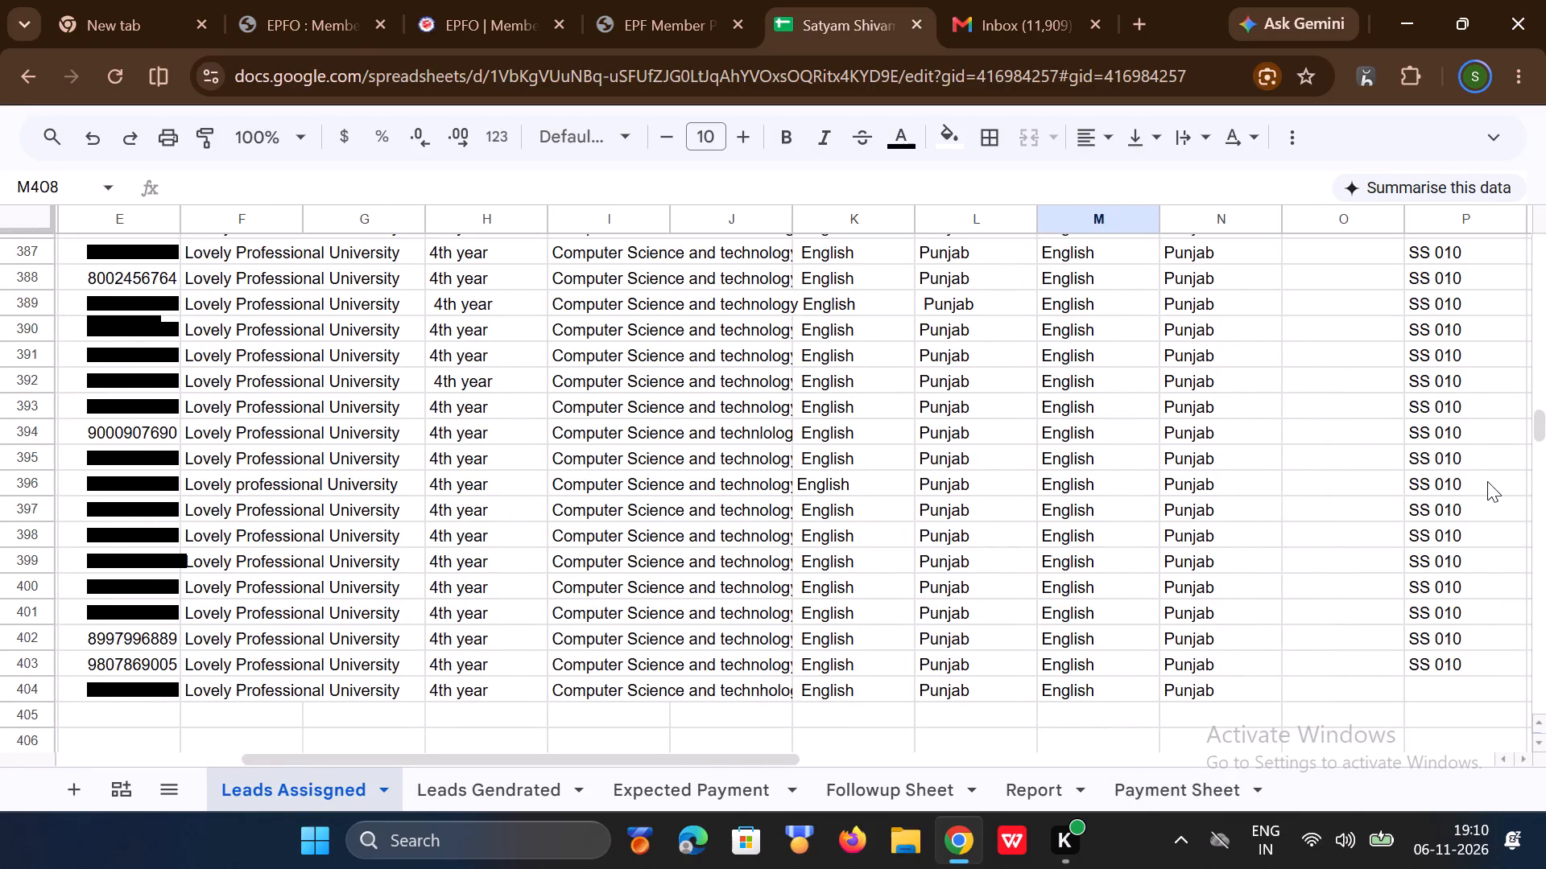
scroll(1487, 481, "left", 2)
scroll(1487, 481, "down", 1)
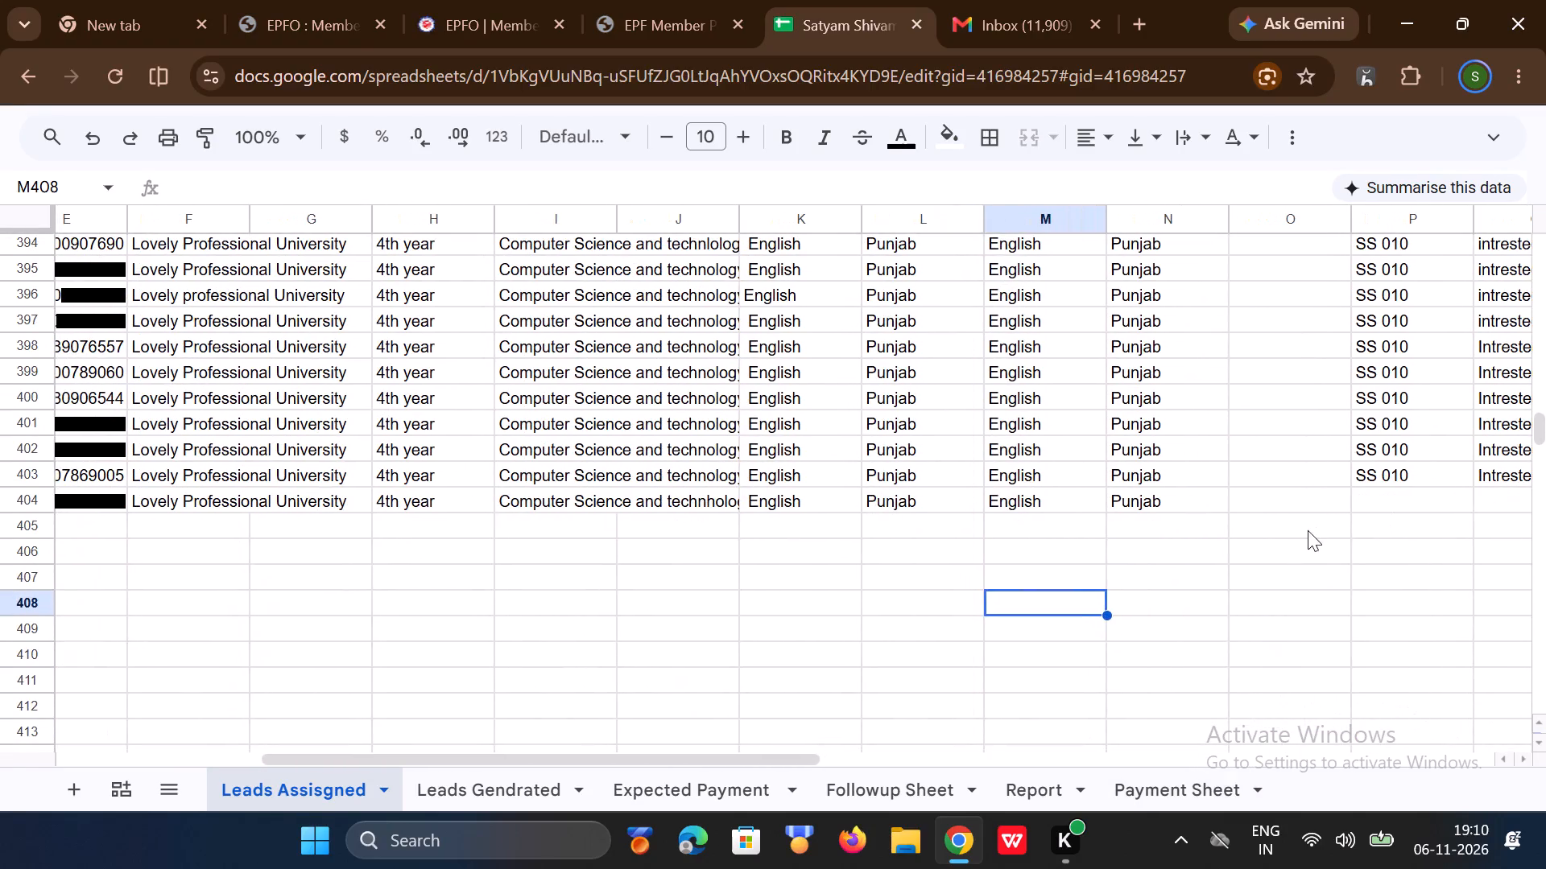
double_click(1366, 508)
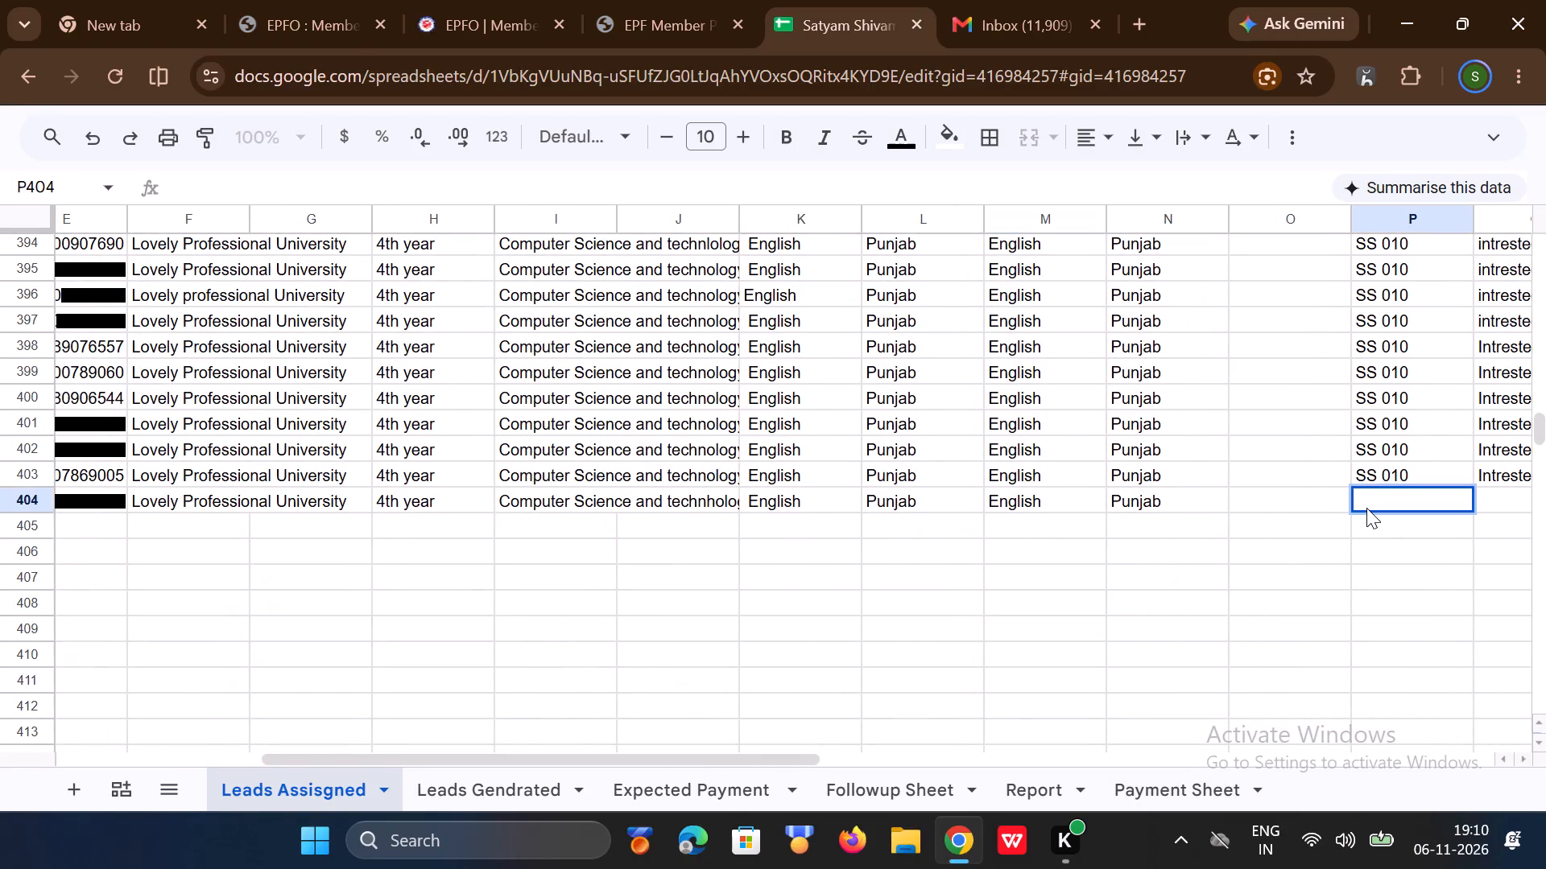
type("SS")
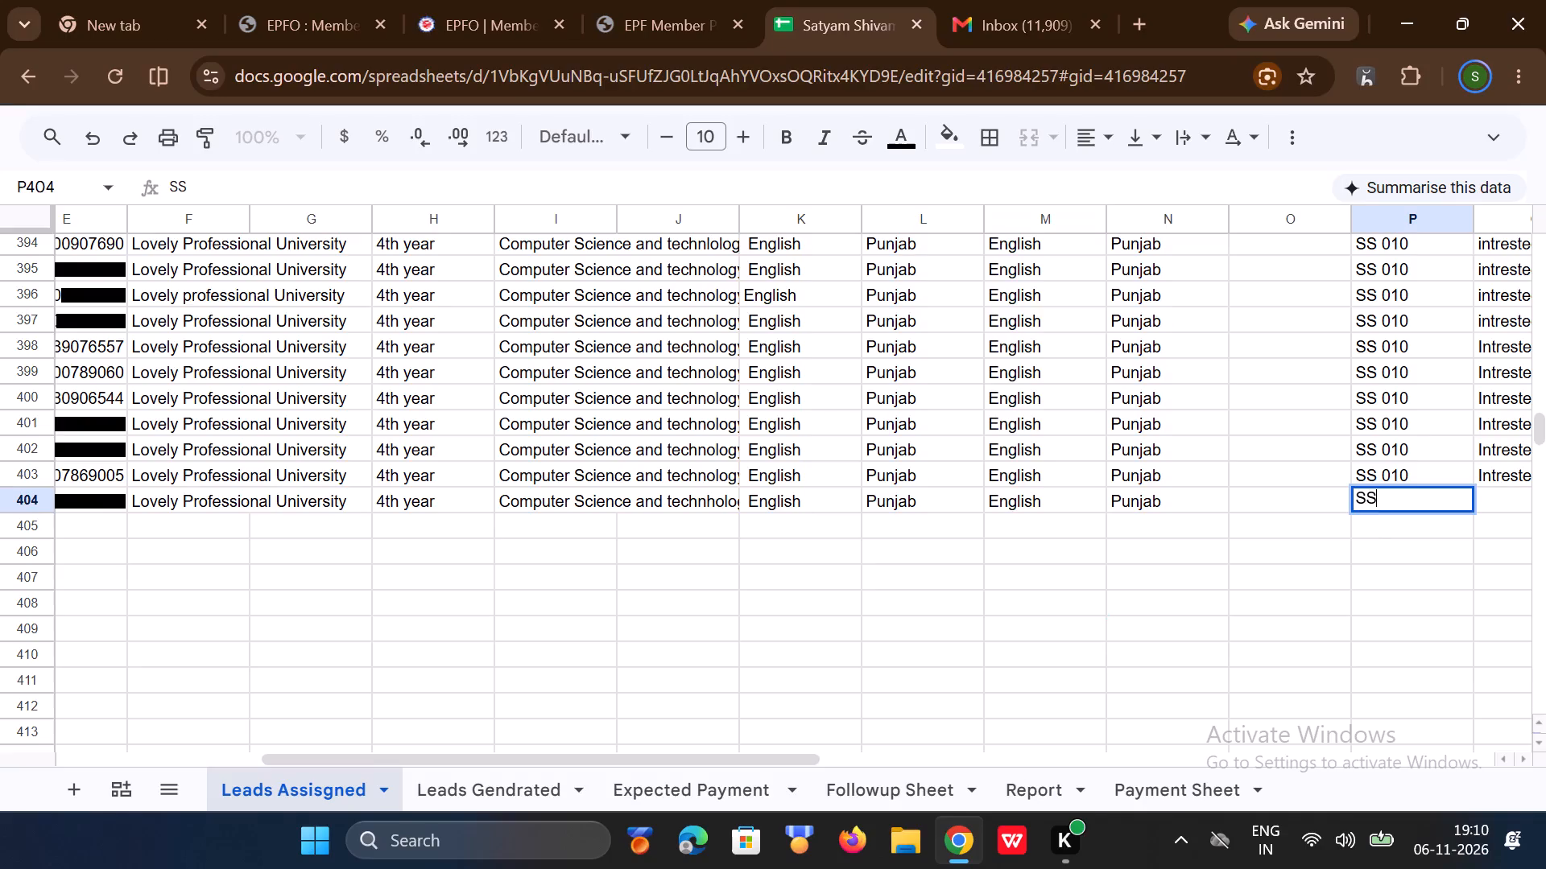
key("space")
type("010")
left_click(1473, 546)
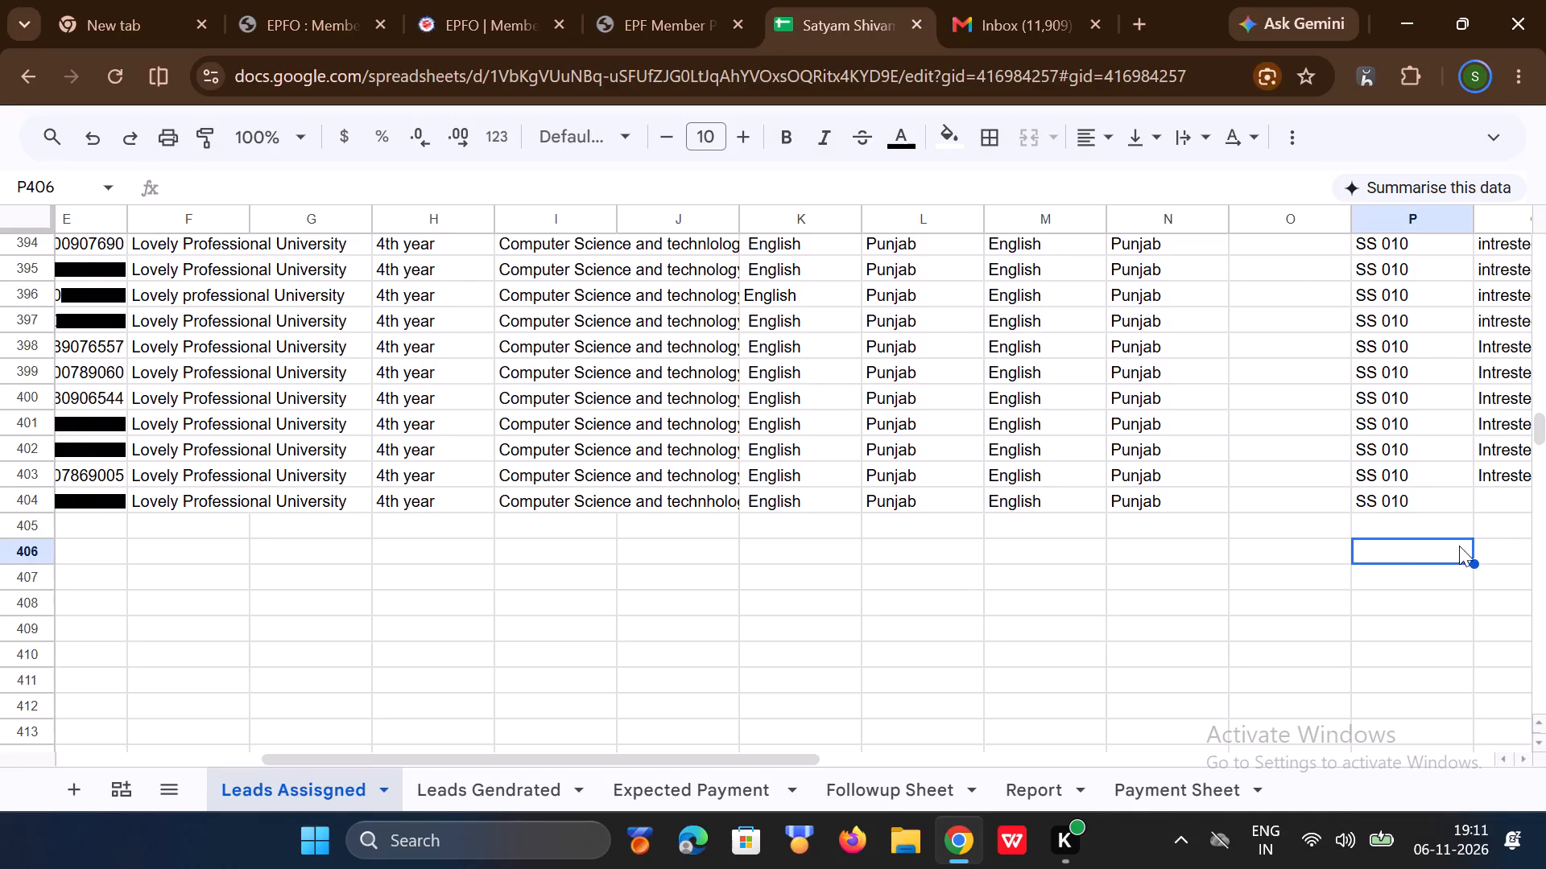
Enter the status intrested in cell Q404 of the student's row.
scroll(1338, 552, "left", 2)
double_click(1285, 500)
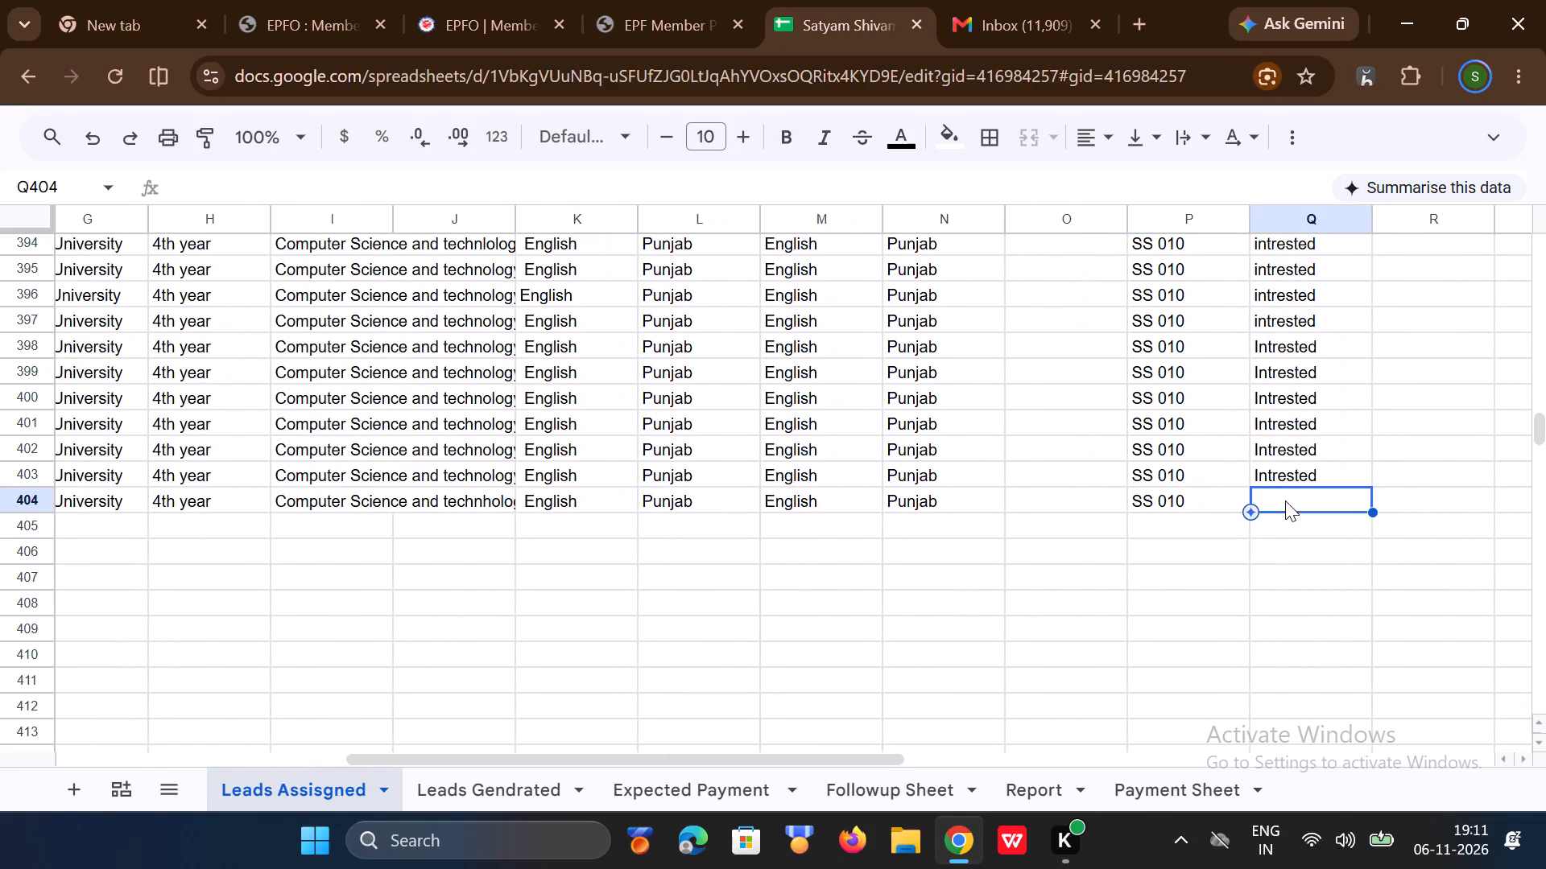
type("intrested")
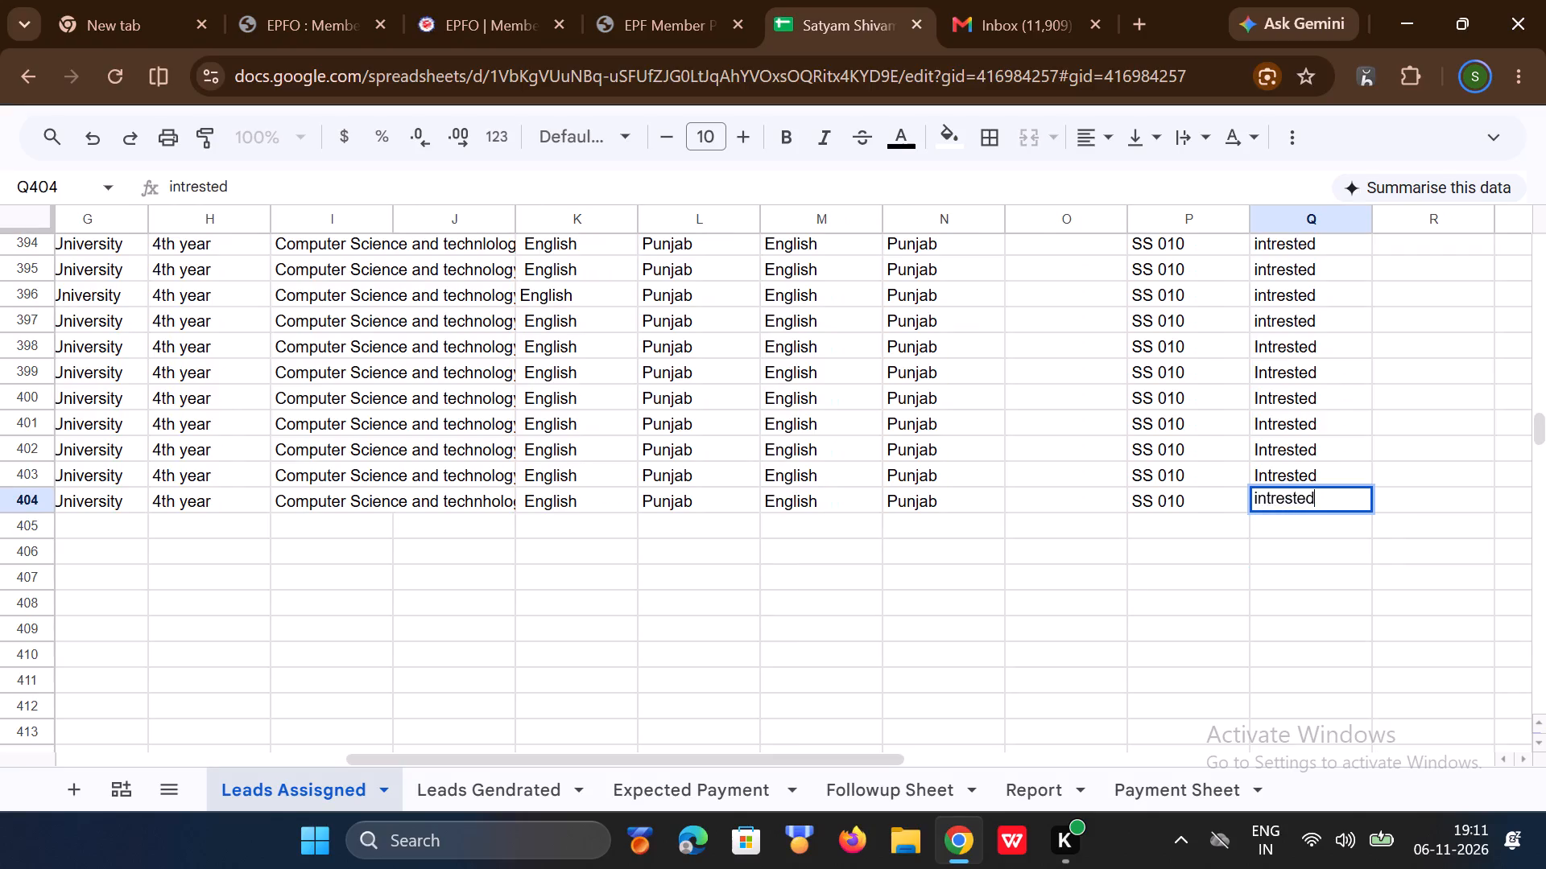
left_click(1252, 537)
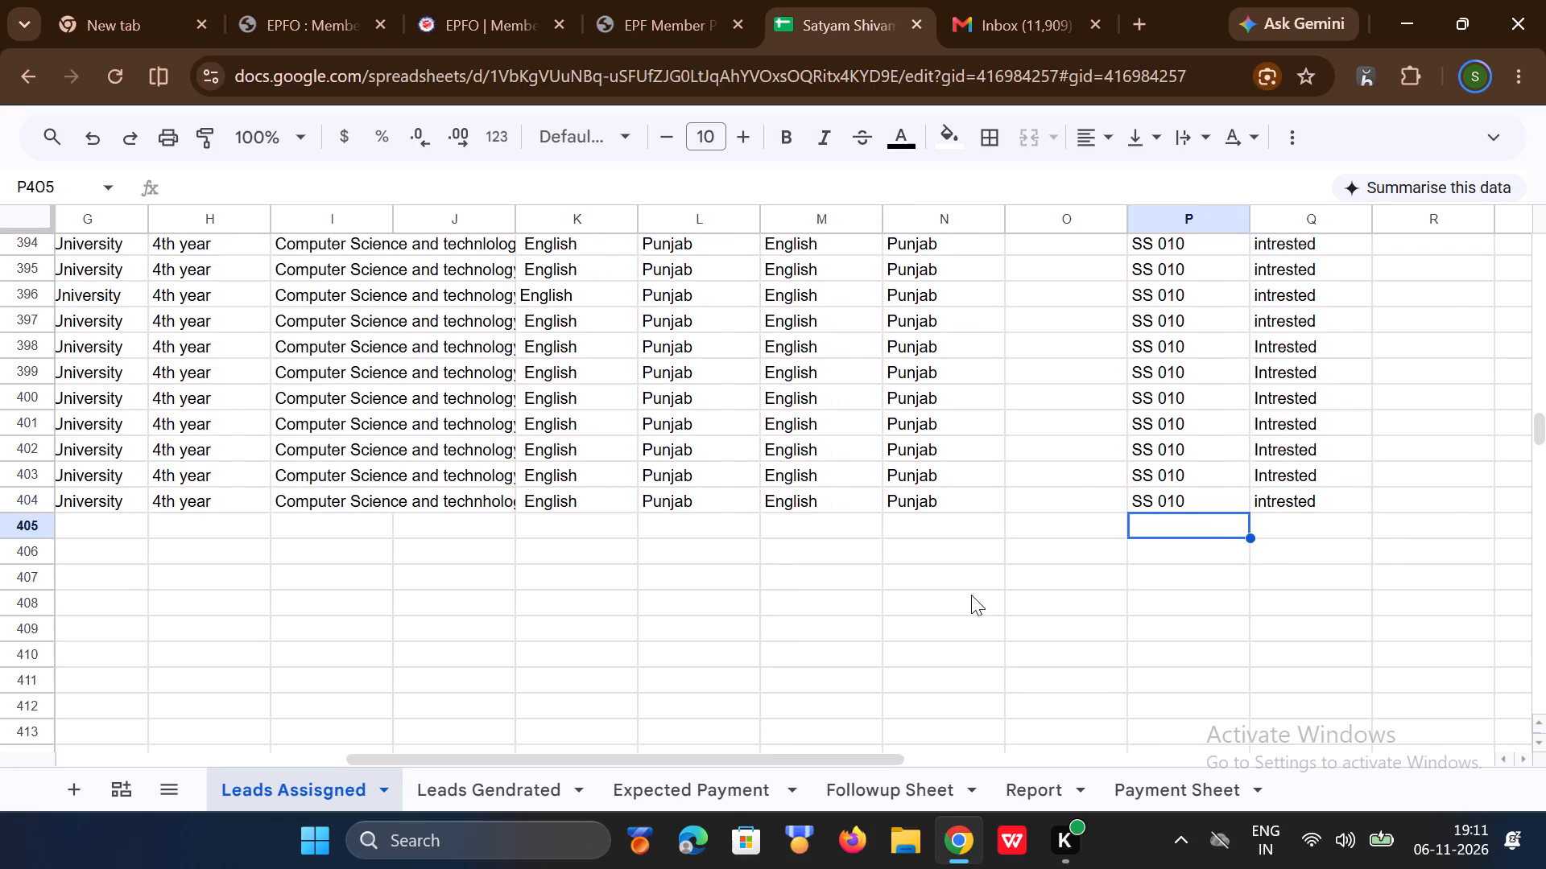
Enter the next student's full name in cell A405 to start a new lead row.
scroll(971, 595, "right", 8)
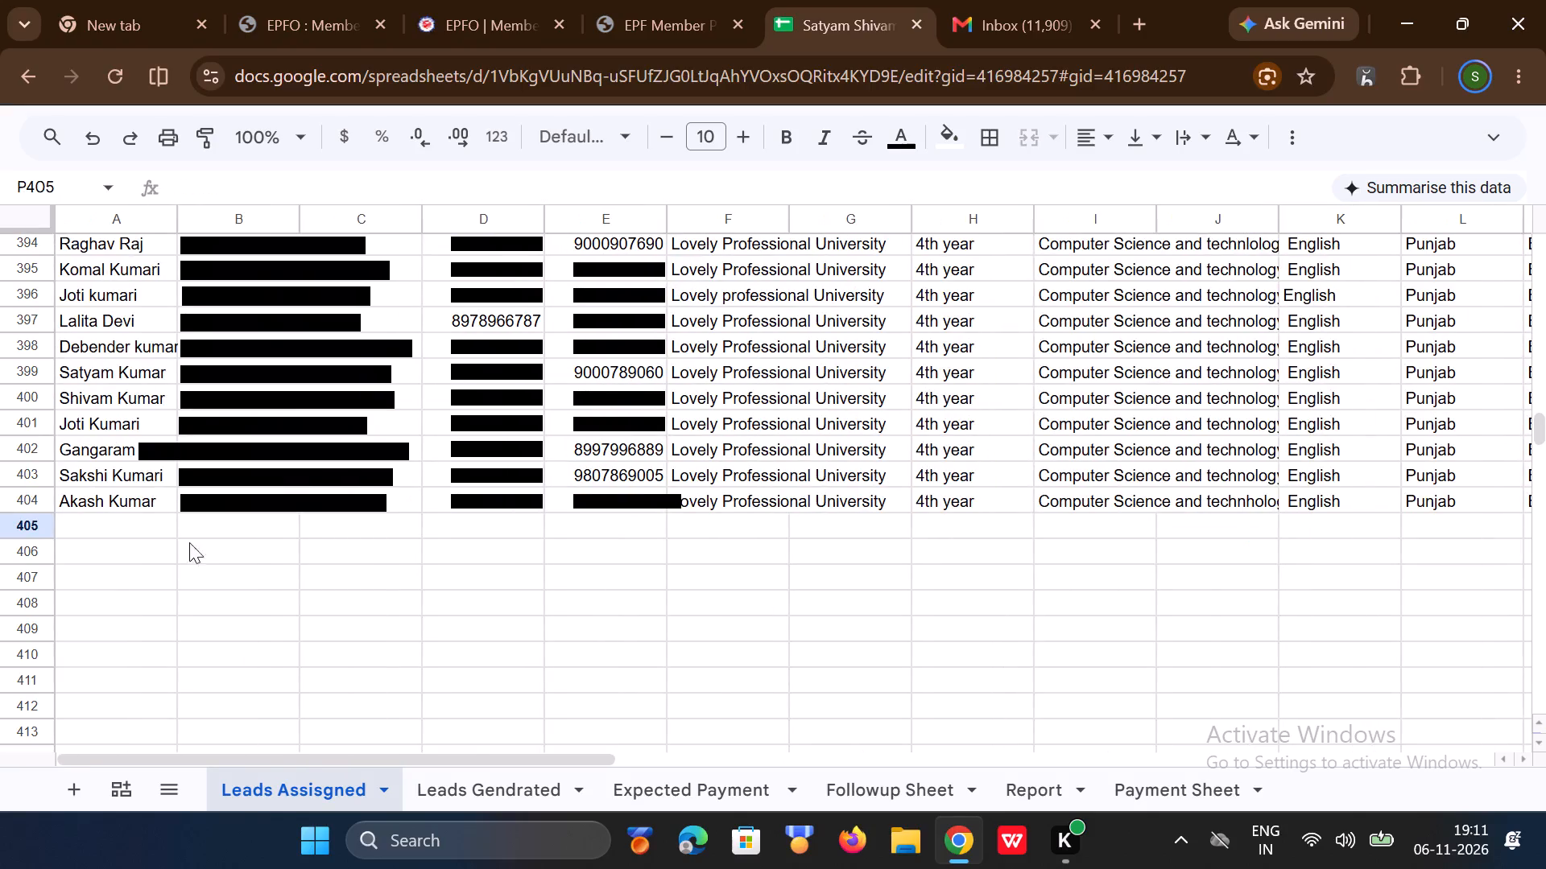
double_click(112, 524)
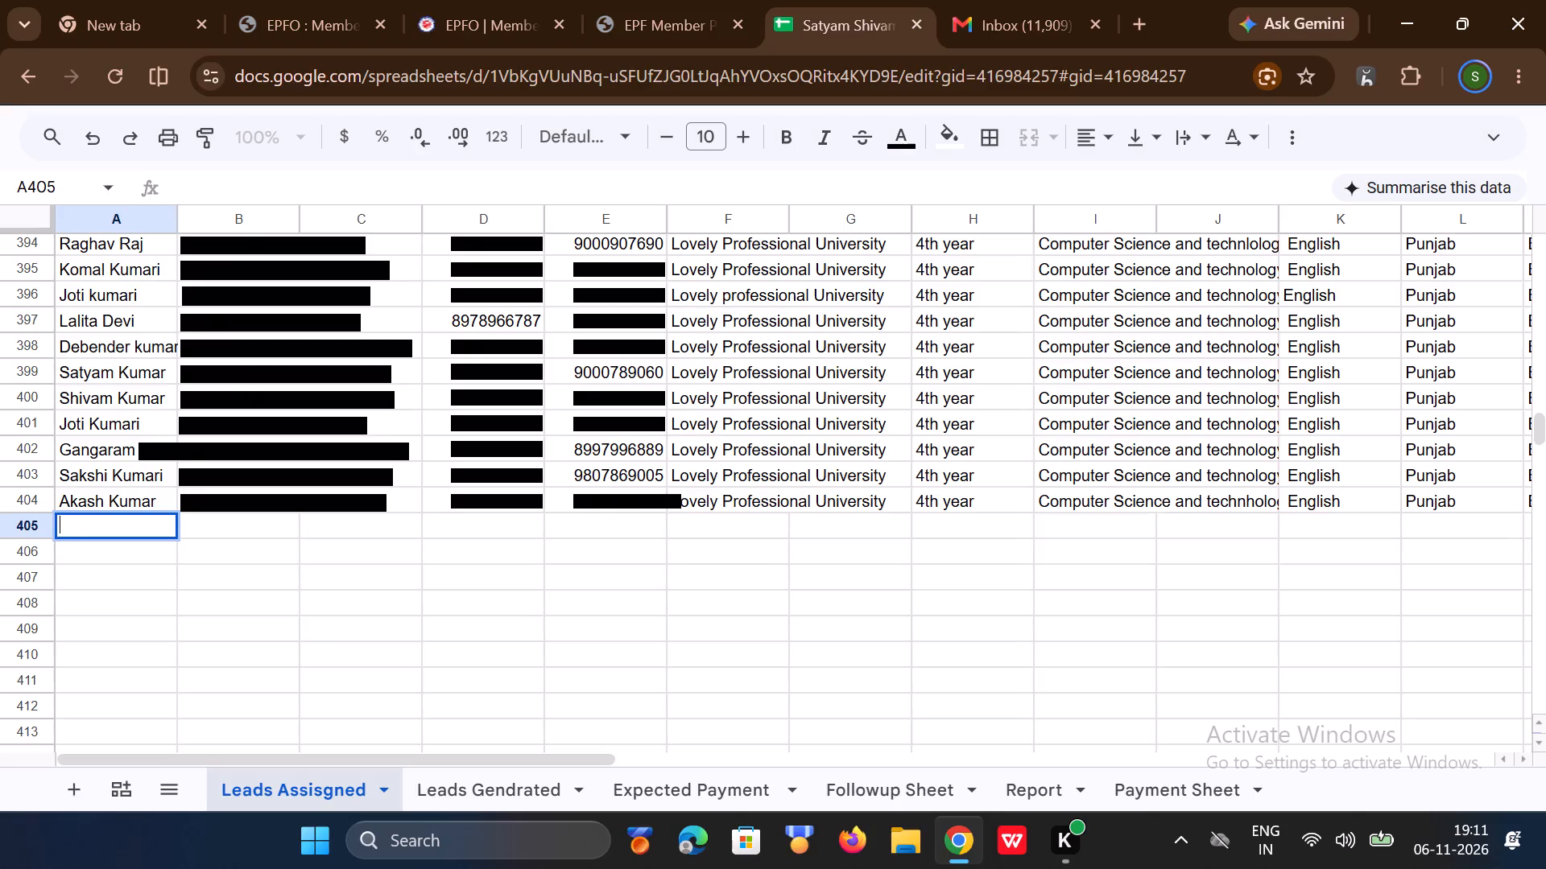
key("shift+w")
key("BackSpace")
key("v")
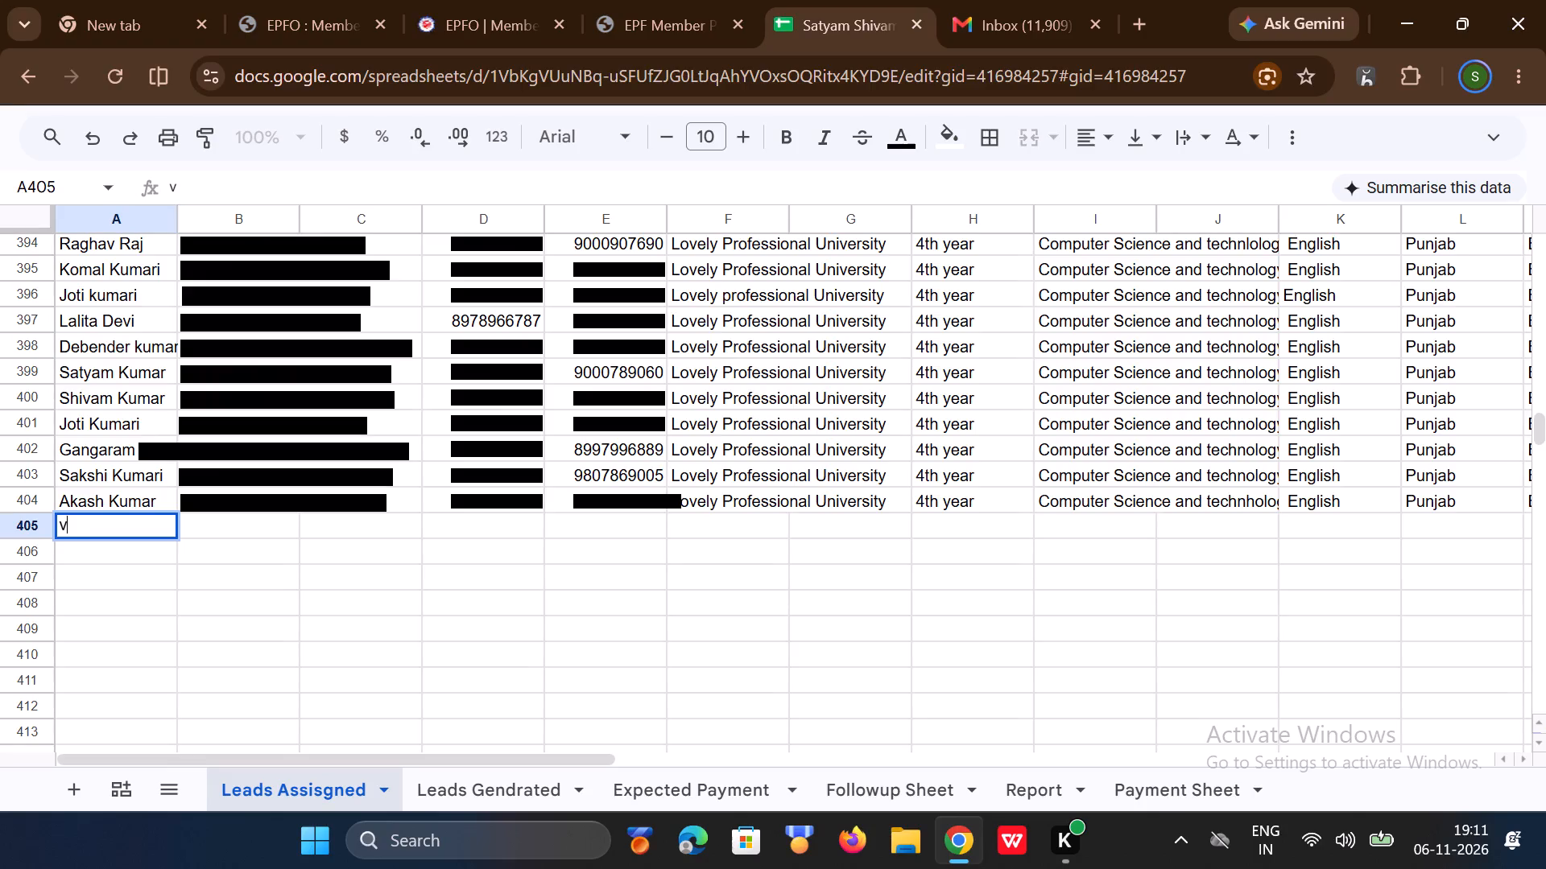
key("BackSpace")
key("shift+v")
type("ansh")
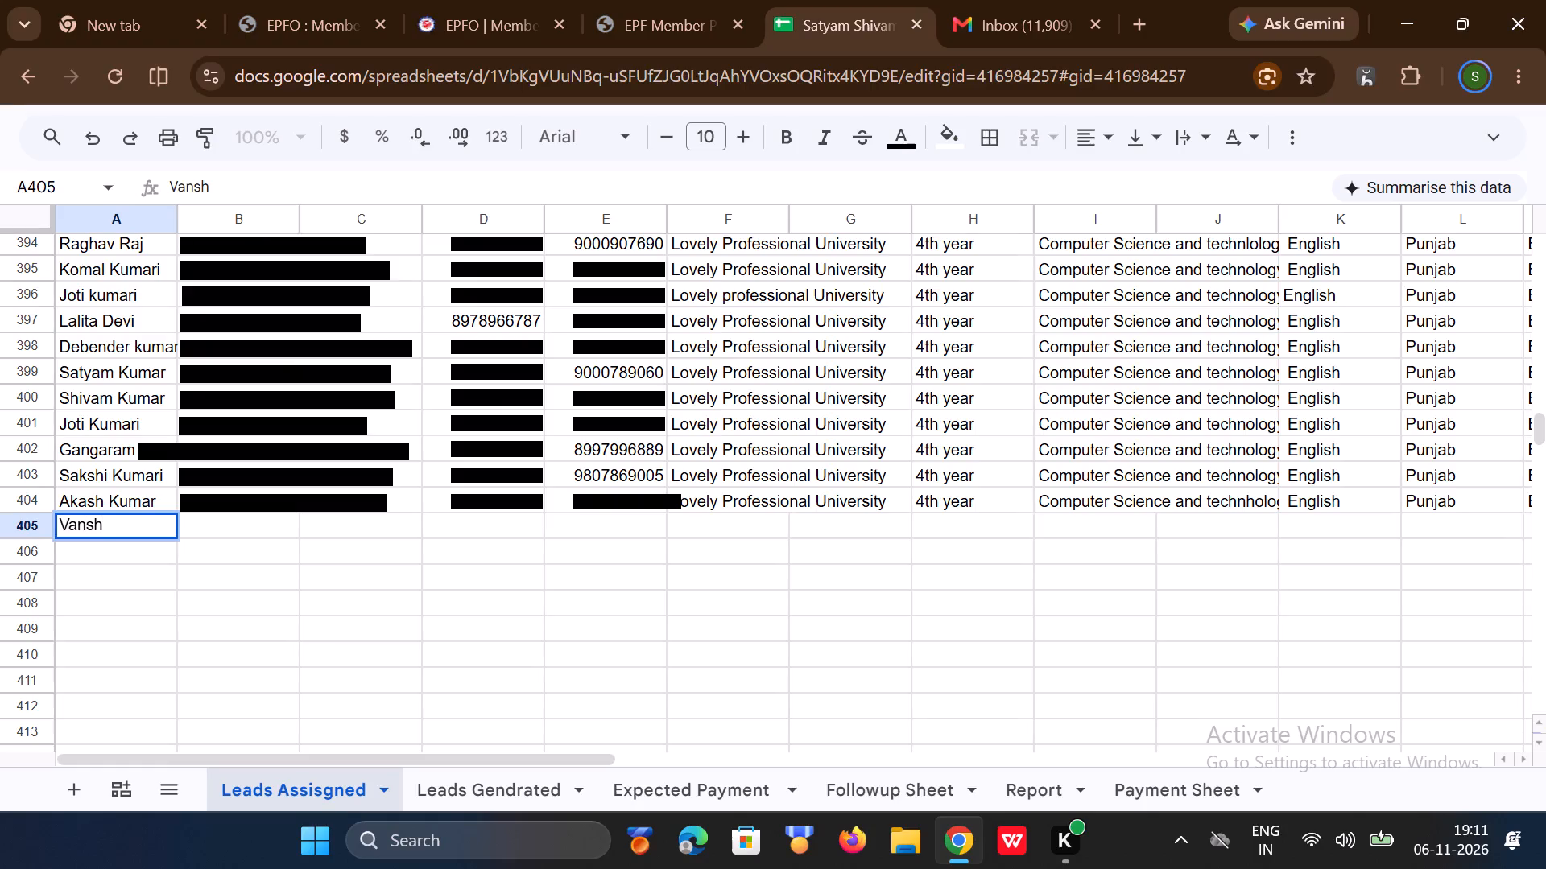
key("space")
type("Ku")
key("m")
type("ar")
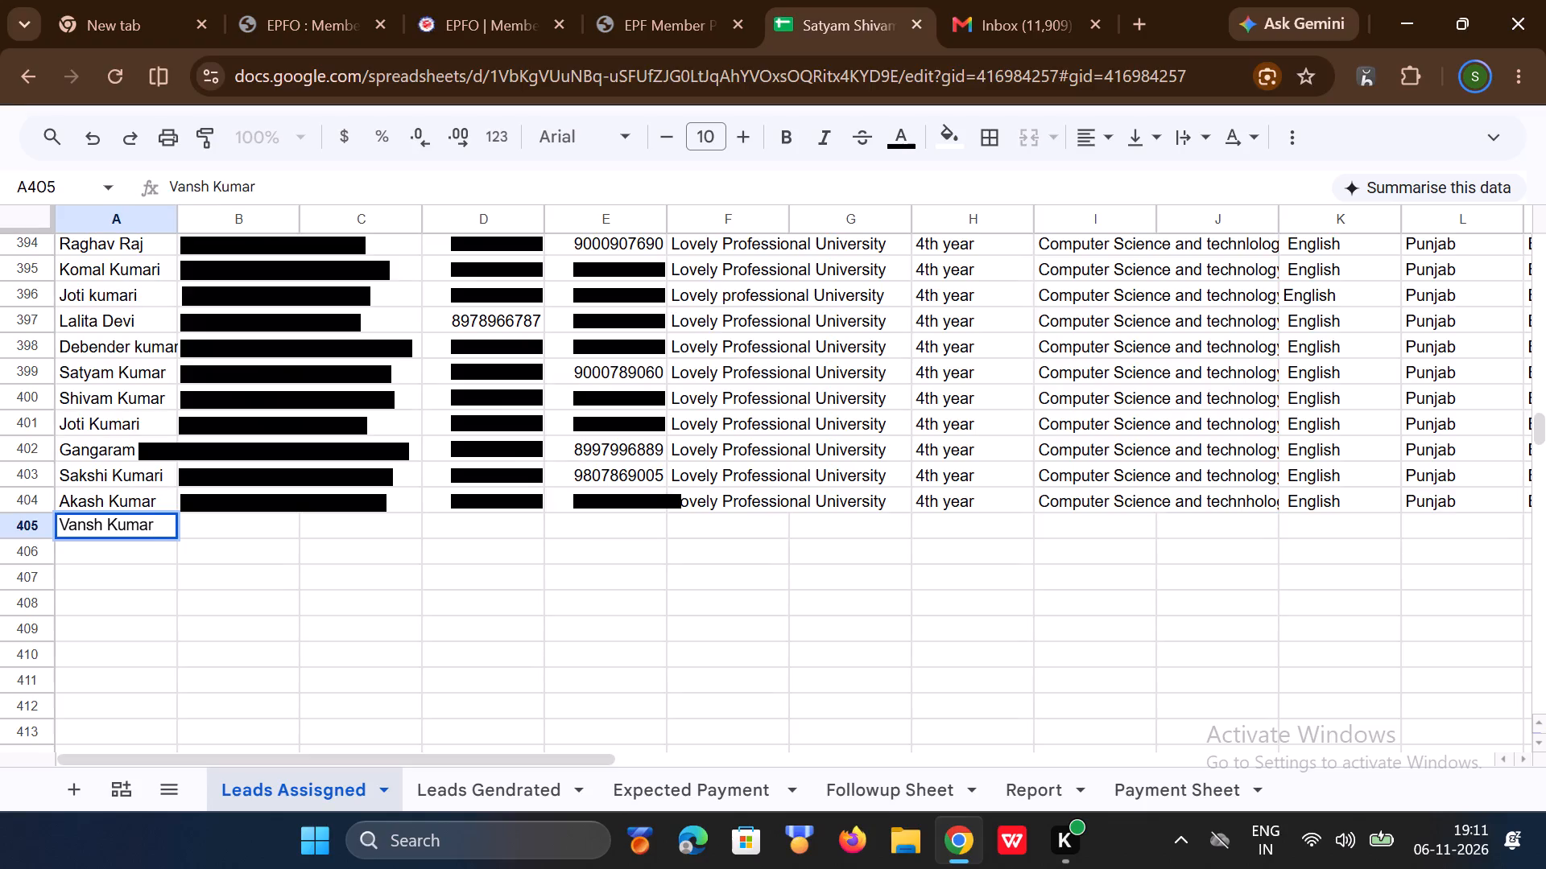
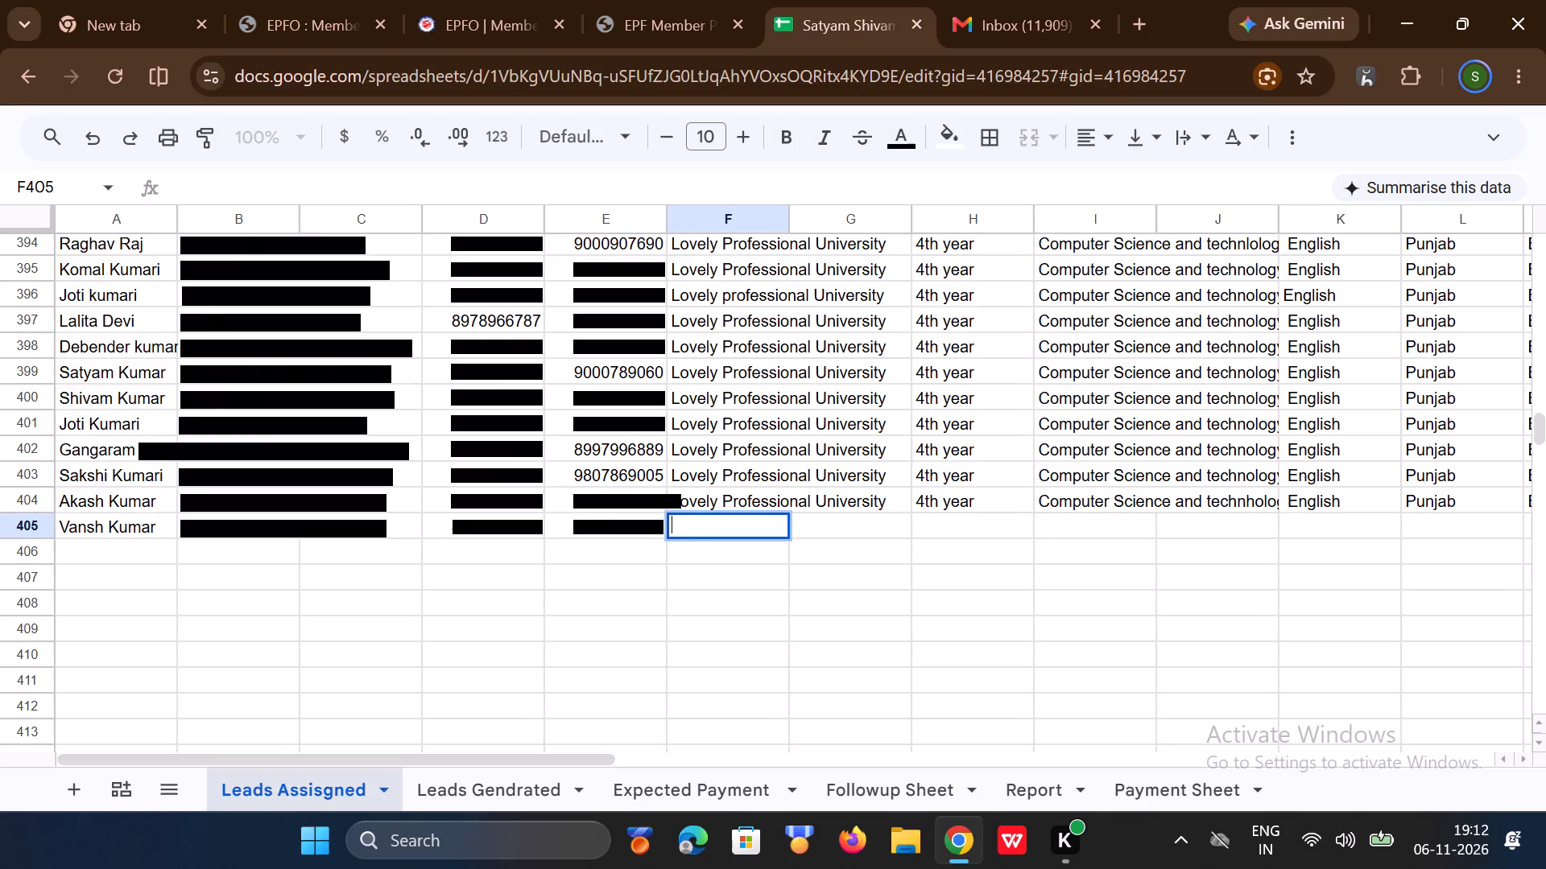
Enter Lovely Professional University in cell F405 of the new student's row.
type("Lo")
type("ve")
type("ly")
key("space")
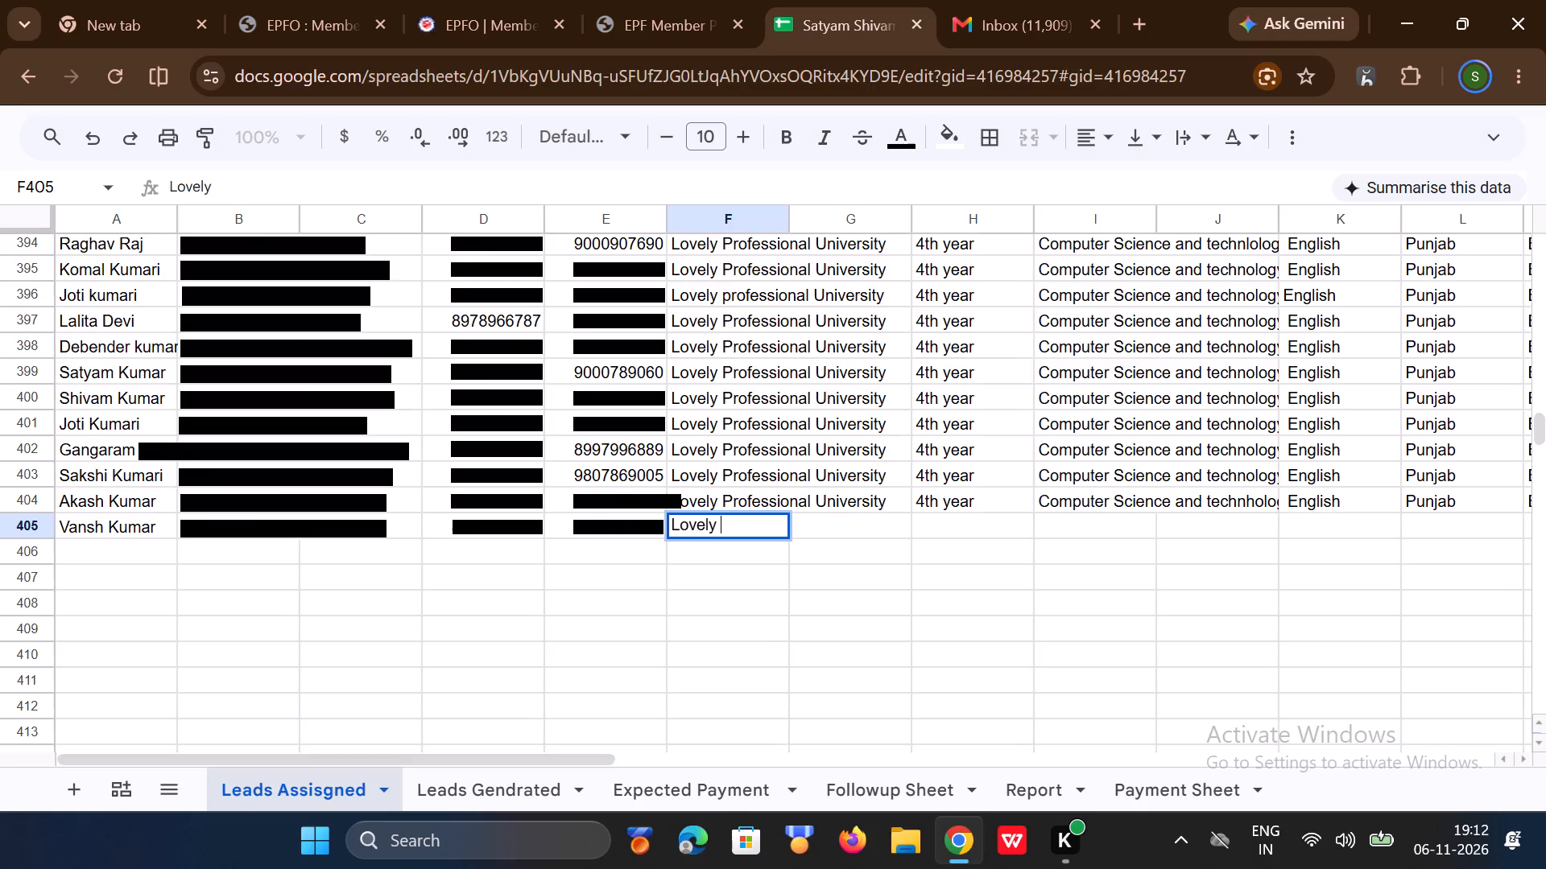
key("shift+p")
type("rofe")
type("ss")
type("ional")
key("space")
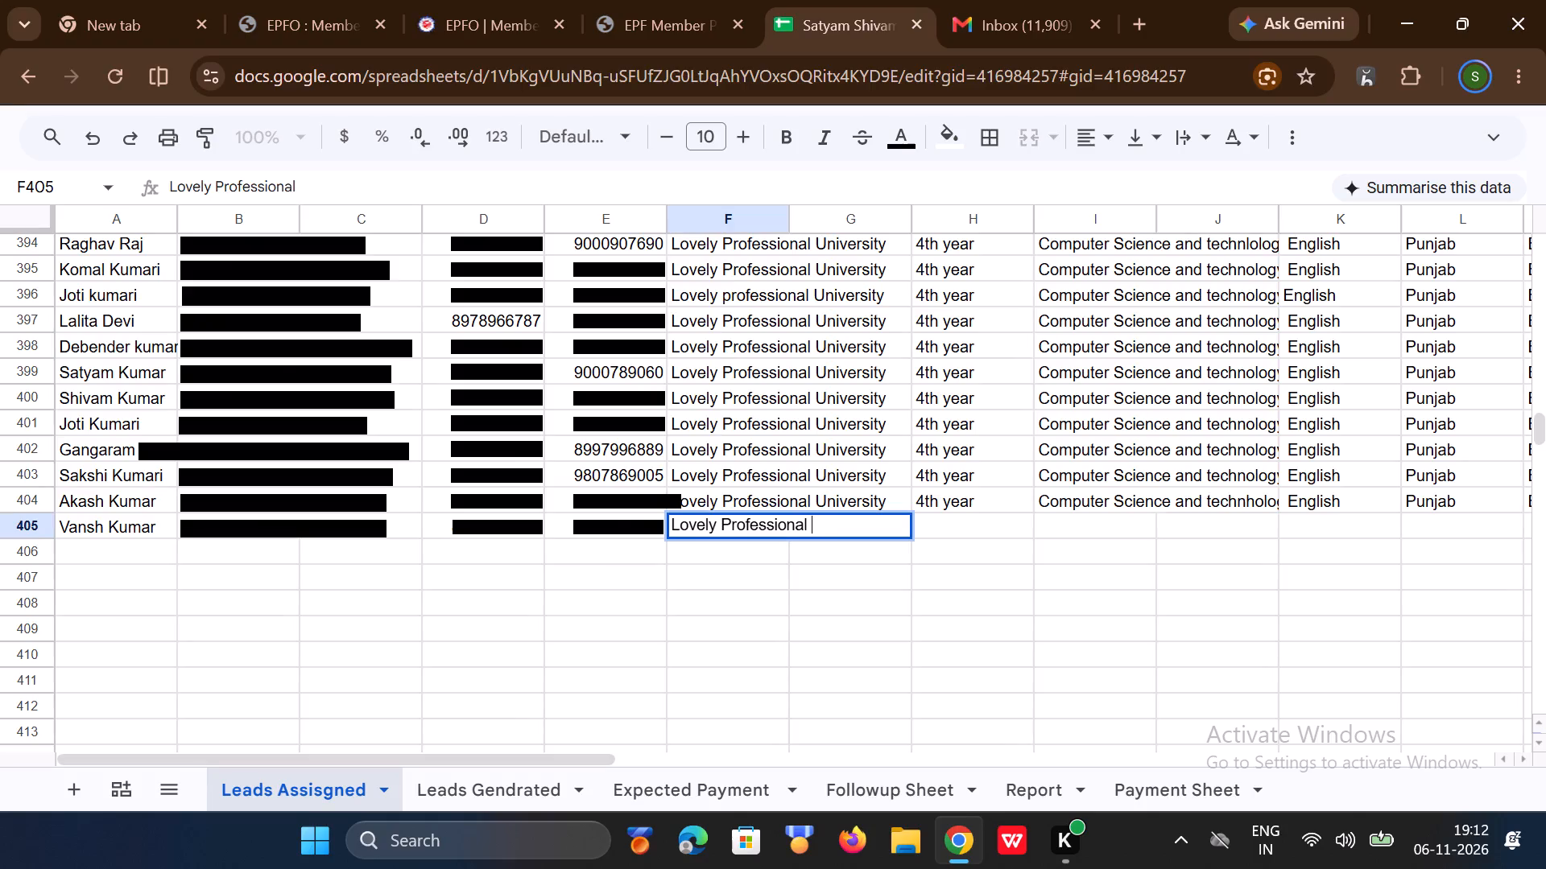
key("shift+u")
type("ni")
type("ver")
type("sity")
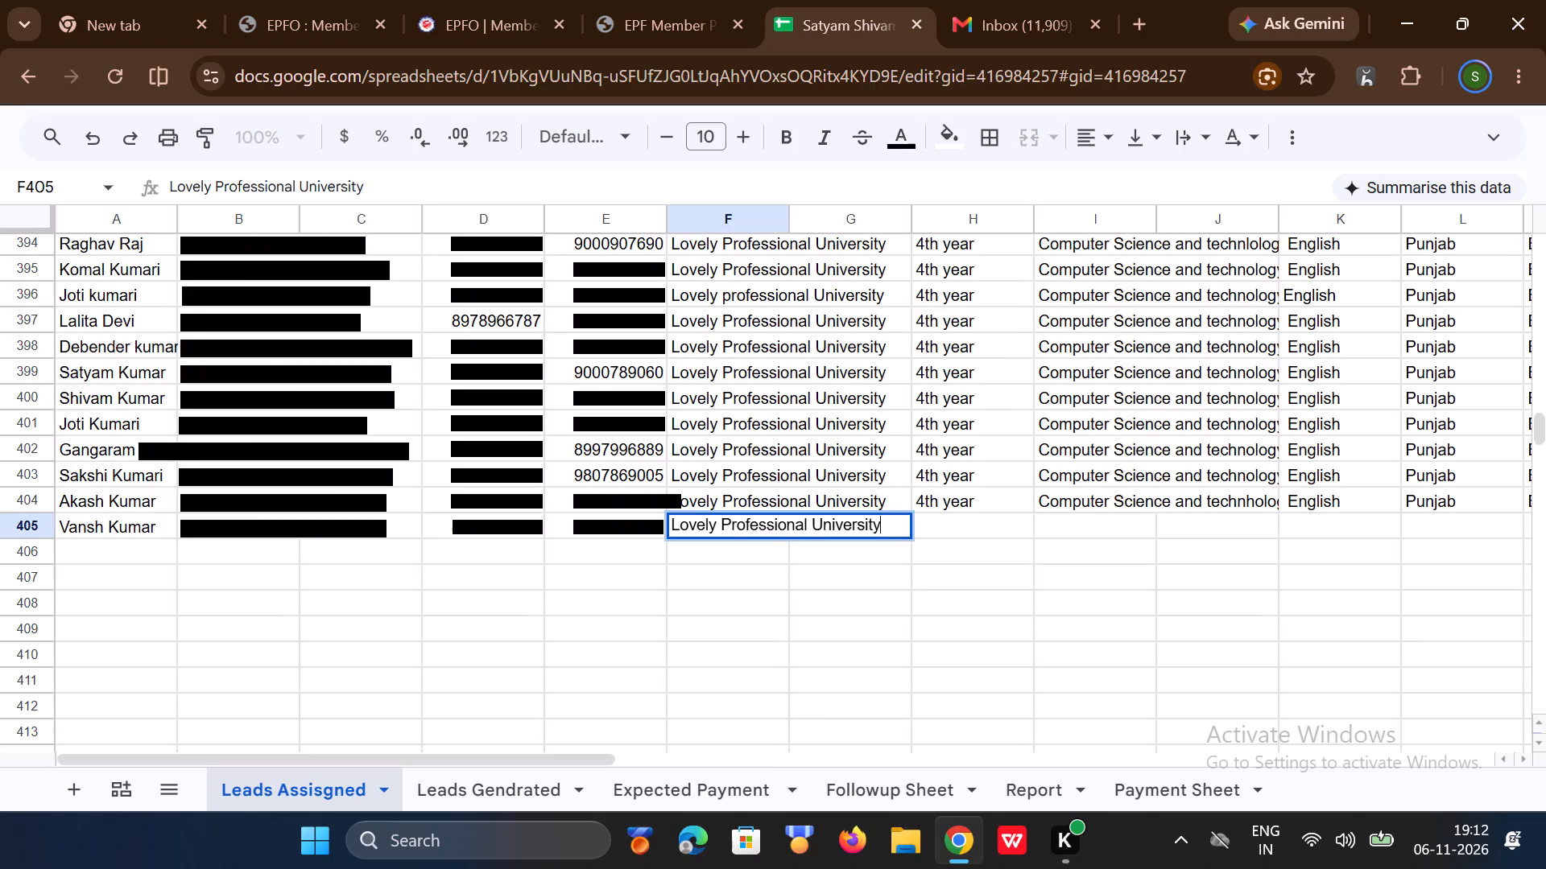
Enter 4th year in cell H405 of the student's row.
double_click(947, 524)
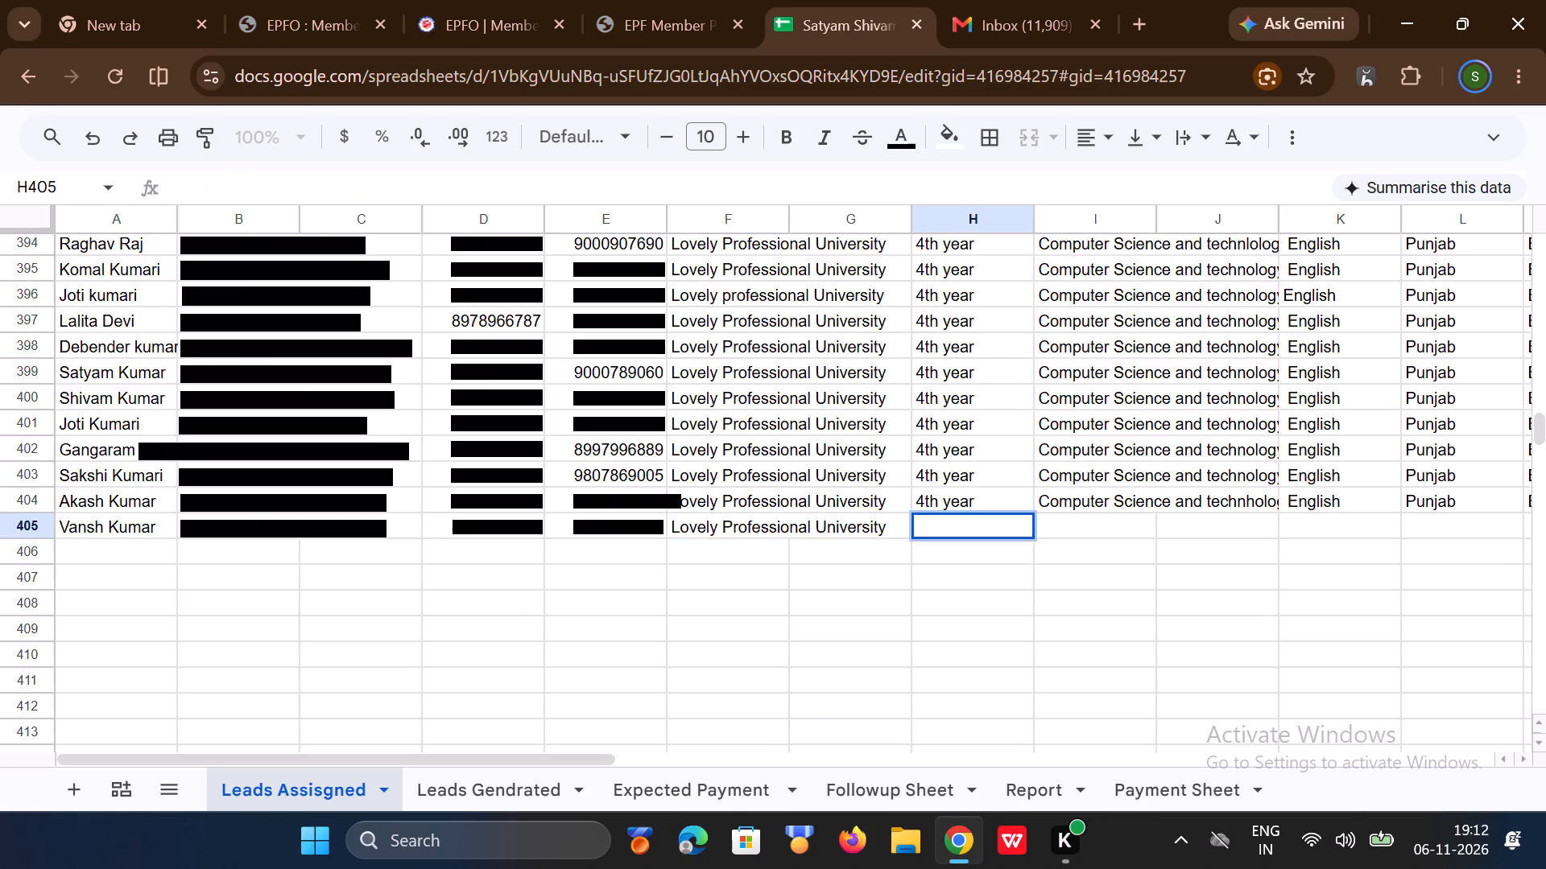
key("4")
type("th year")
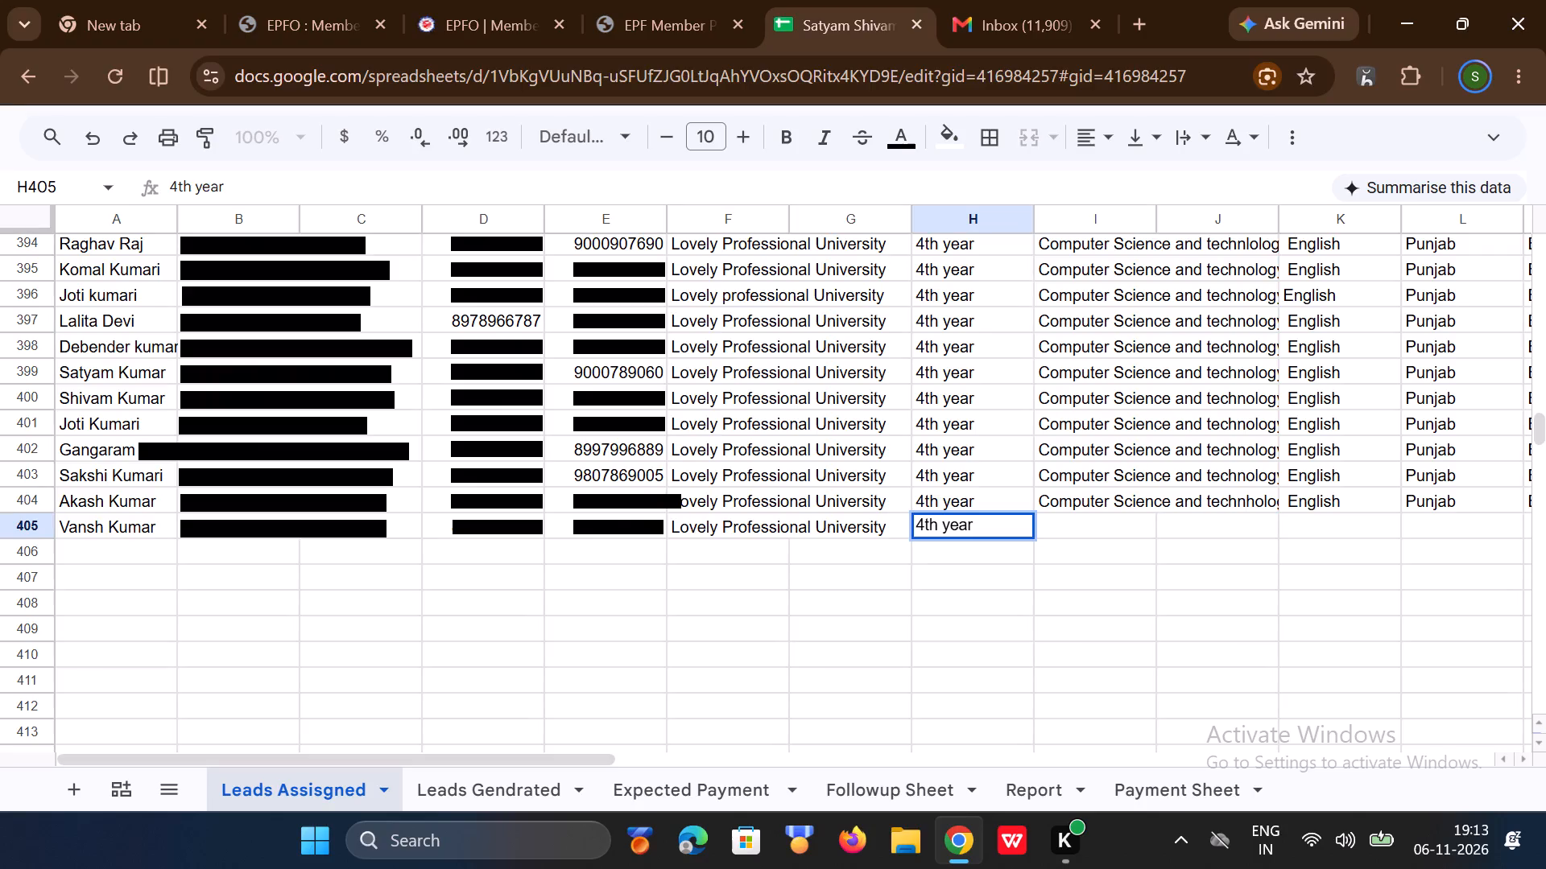
Enter the partial course name Computer Science and techn in cell I405 of the student's row.
double_click(1060, 513)
double_click(1060, 527)
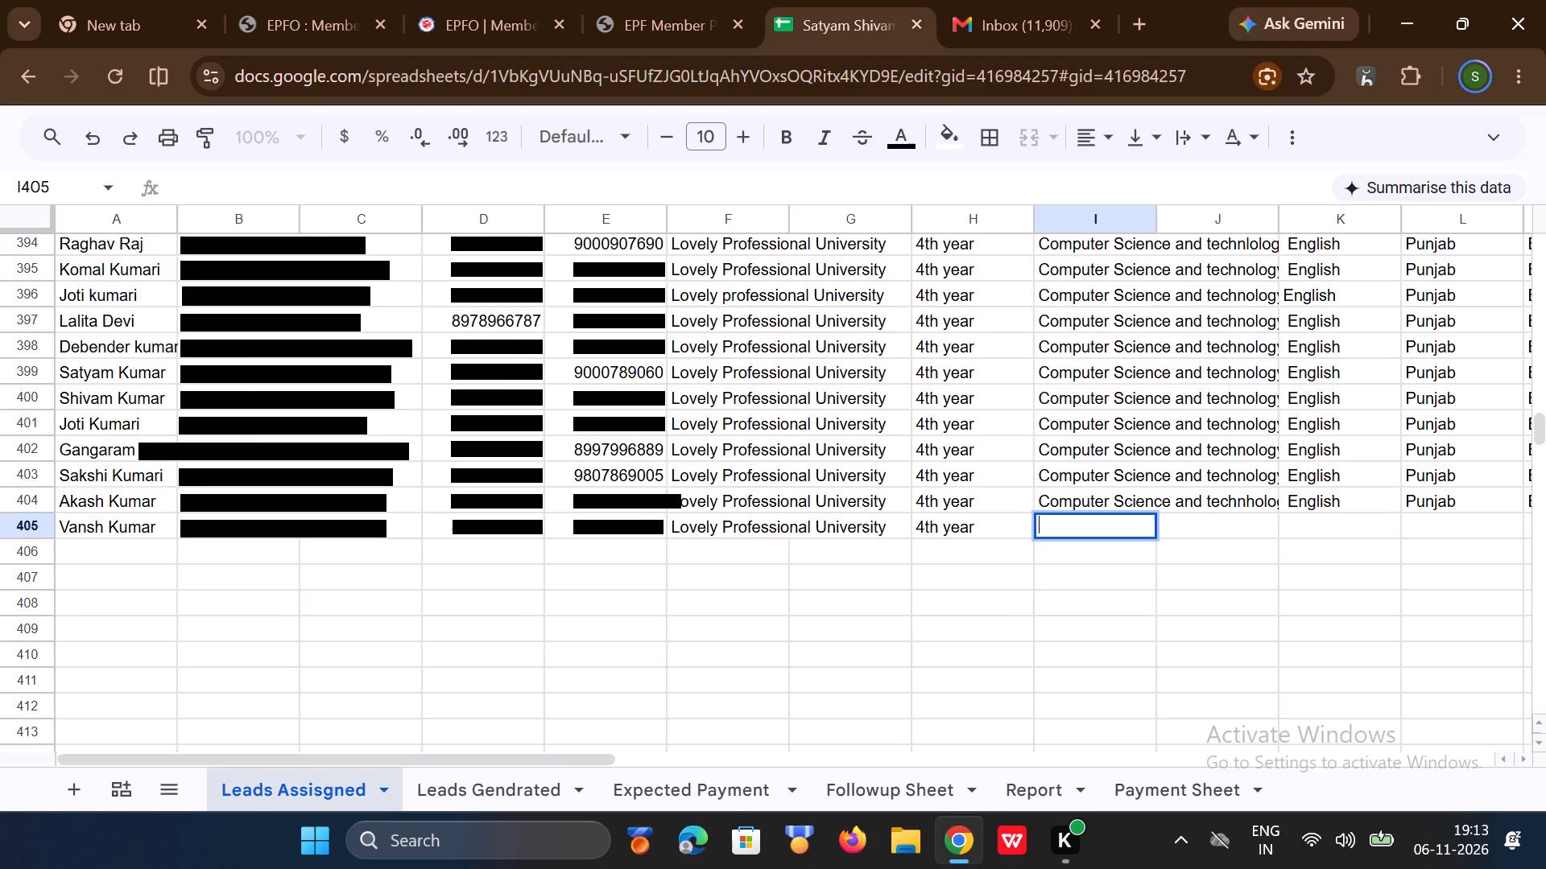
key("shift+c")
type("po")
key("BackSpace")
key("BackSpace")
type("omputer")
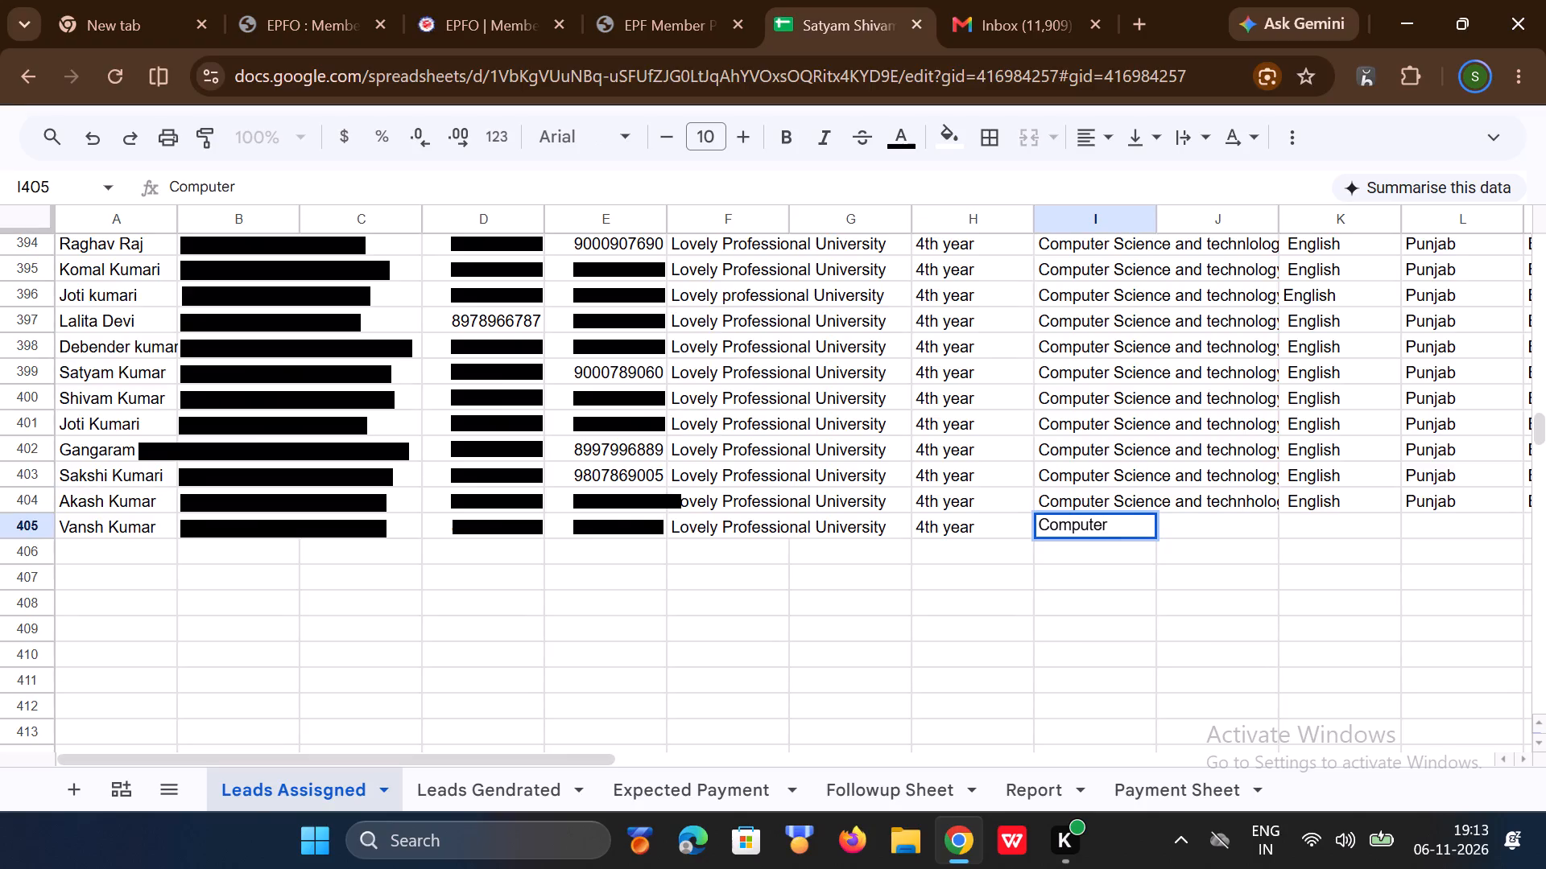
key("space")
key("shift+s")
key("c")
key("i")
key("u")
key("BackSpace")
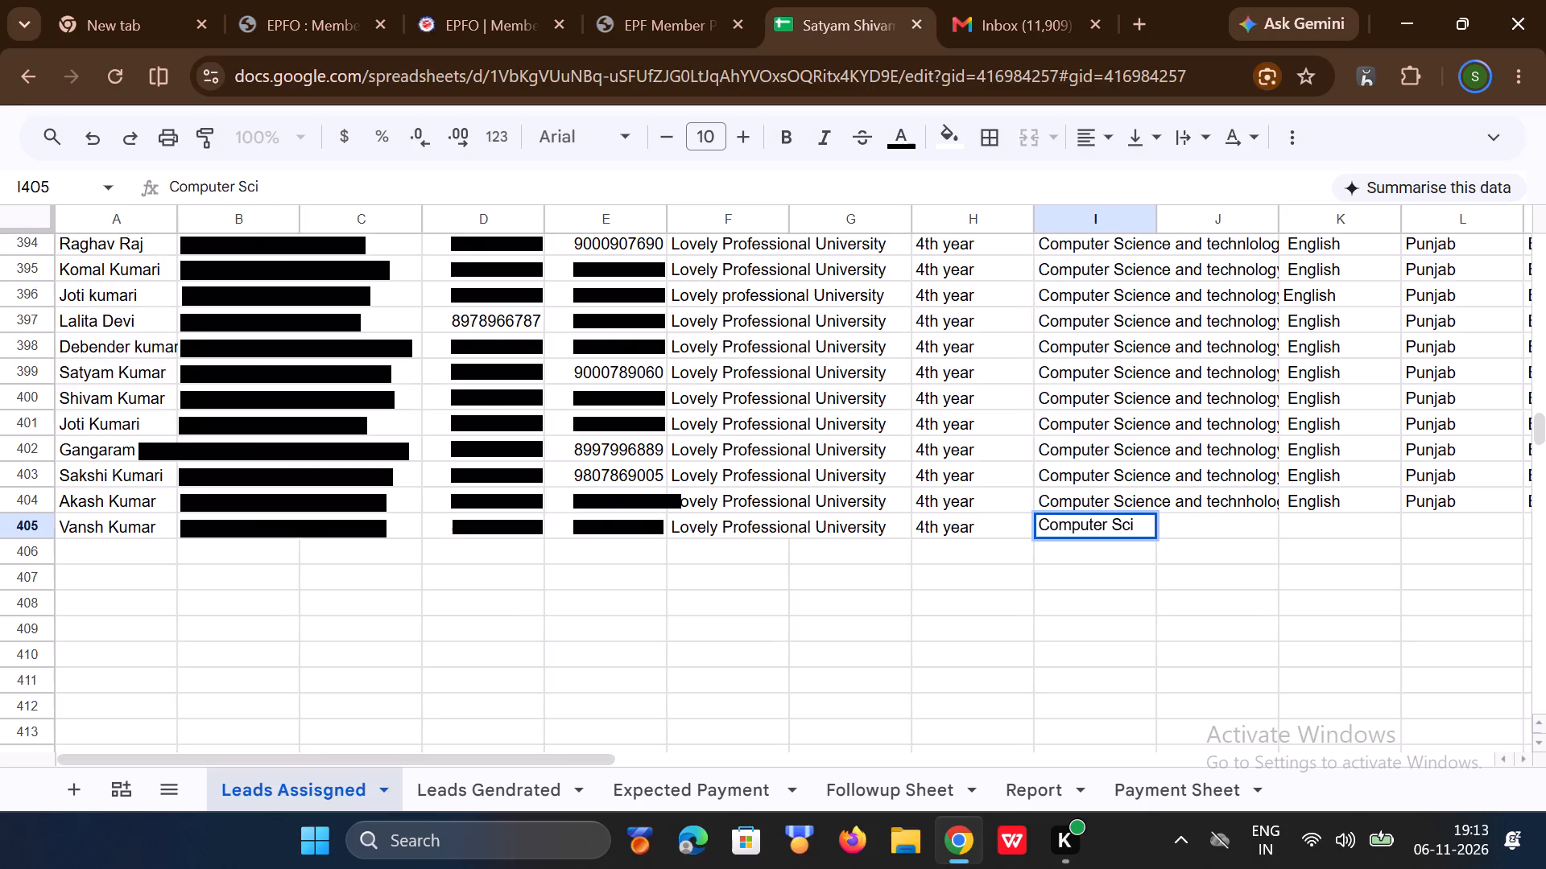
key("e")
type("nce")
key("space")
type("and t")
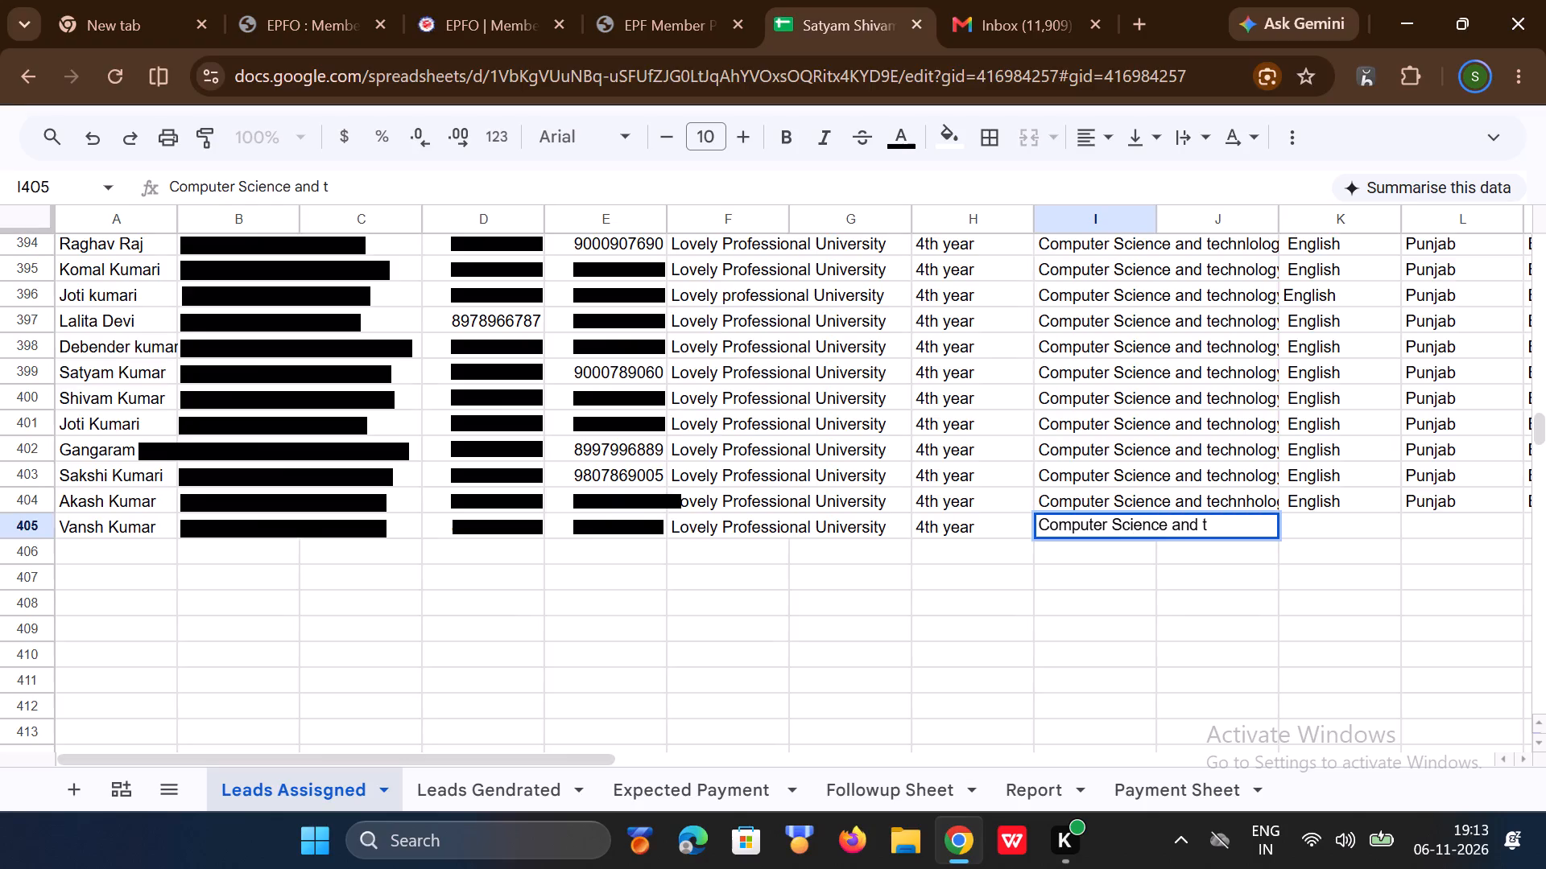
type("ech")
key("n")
Correct the misspelled course name in cell I404 to Computer Science and technology.
double_click(1257, 502)
double_click(1257, 502)
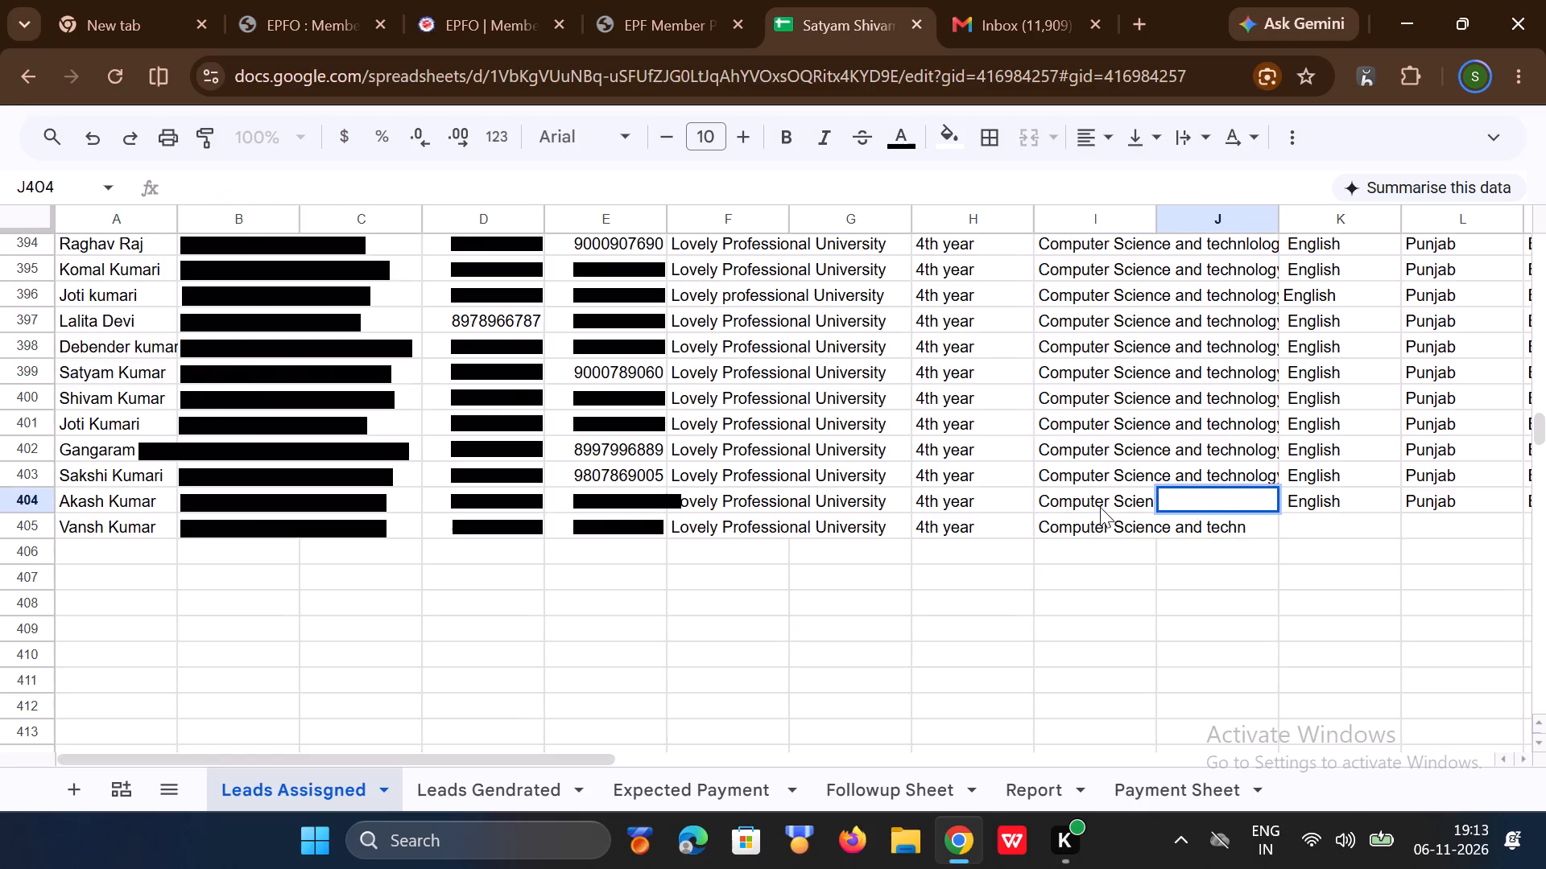
double_click(1032, 488)
triple_click(1089, 498)
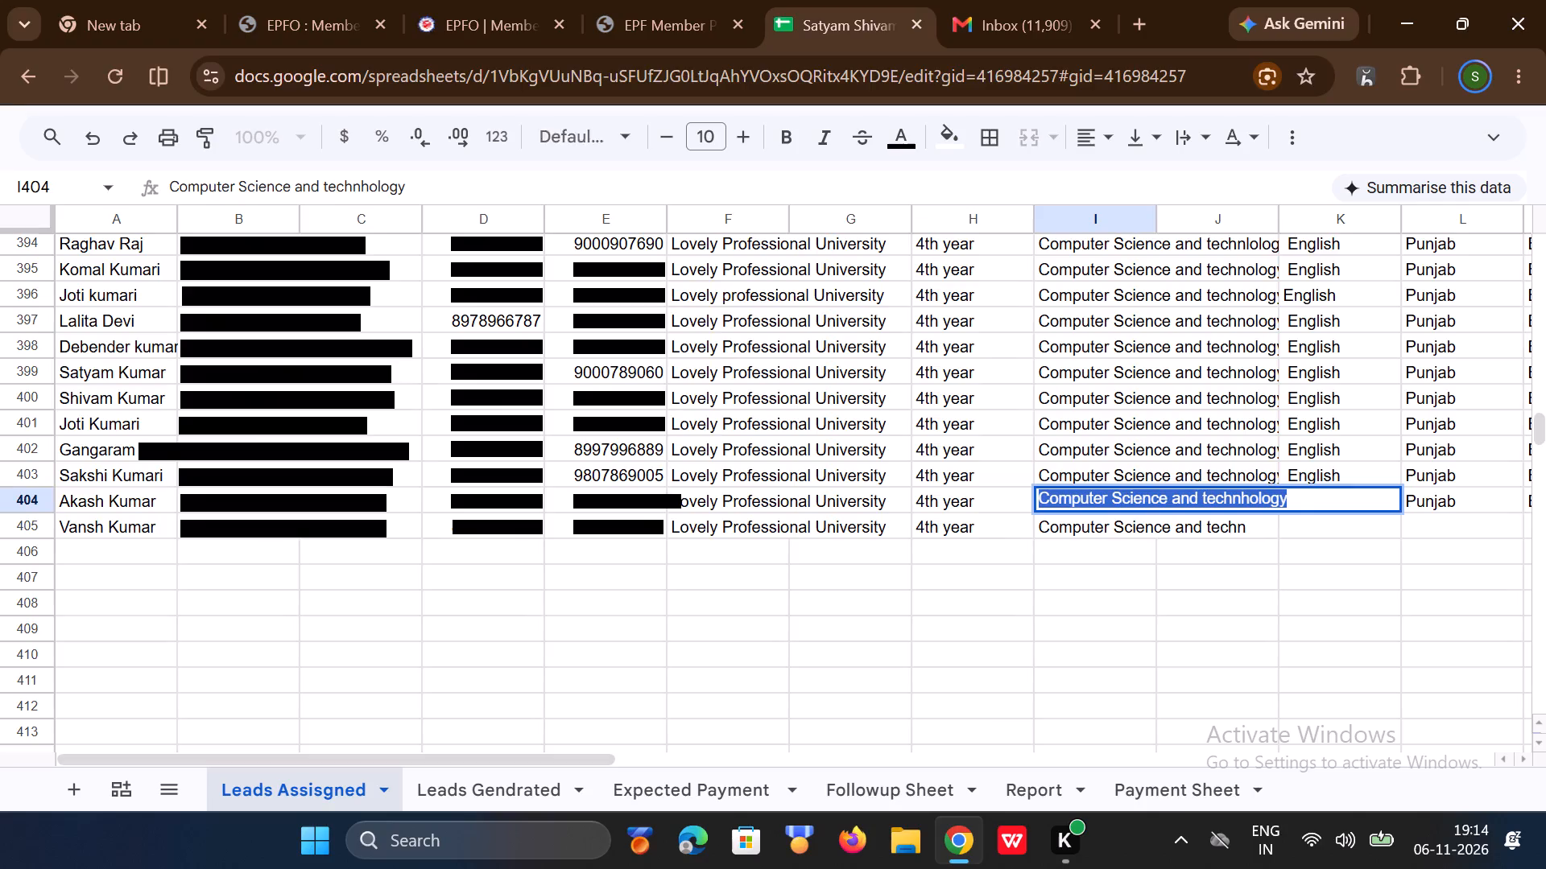
left_click(1249, 499)
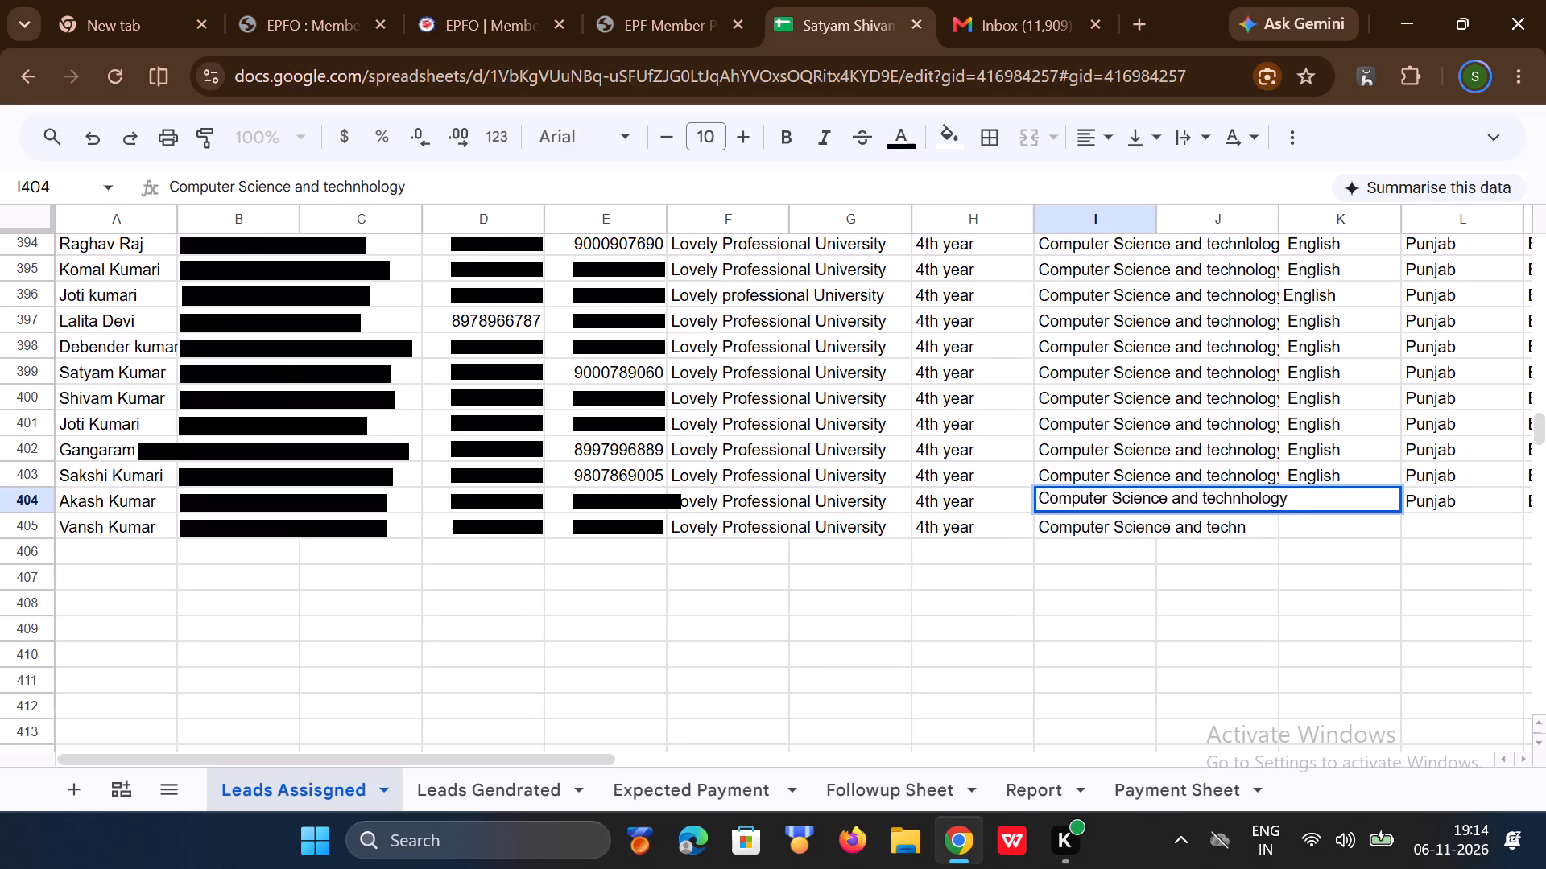
key("BackSpace")
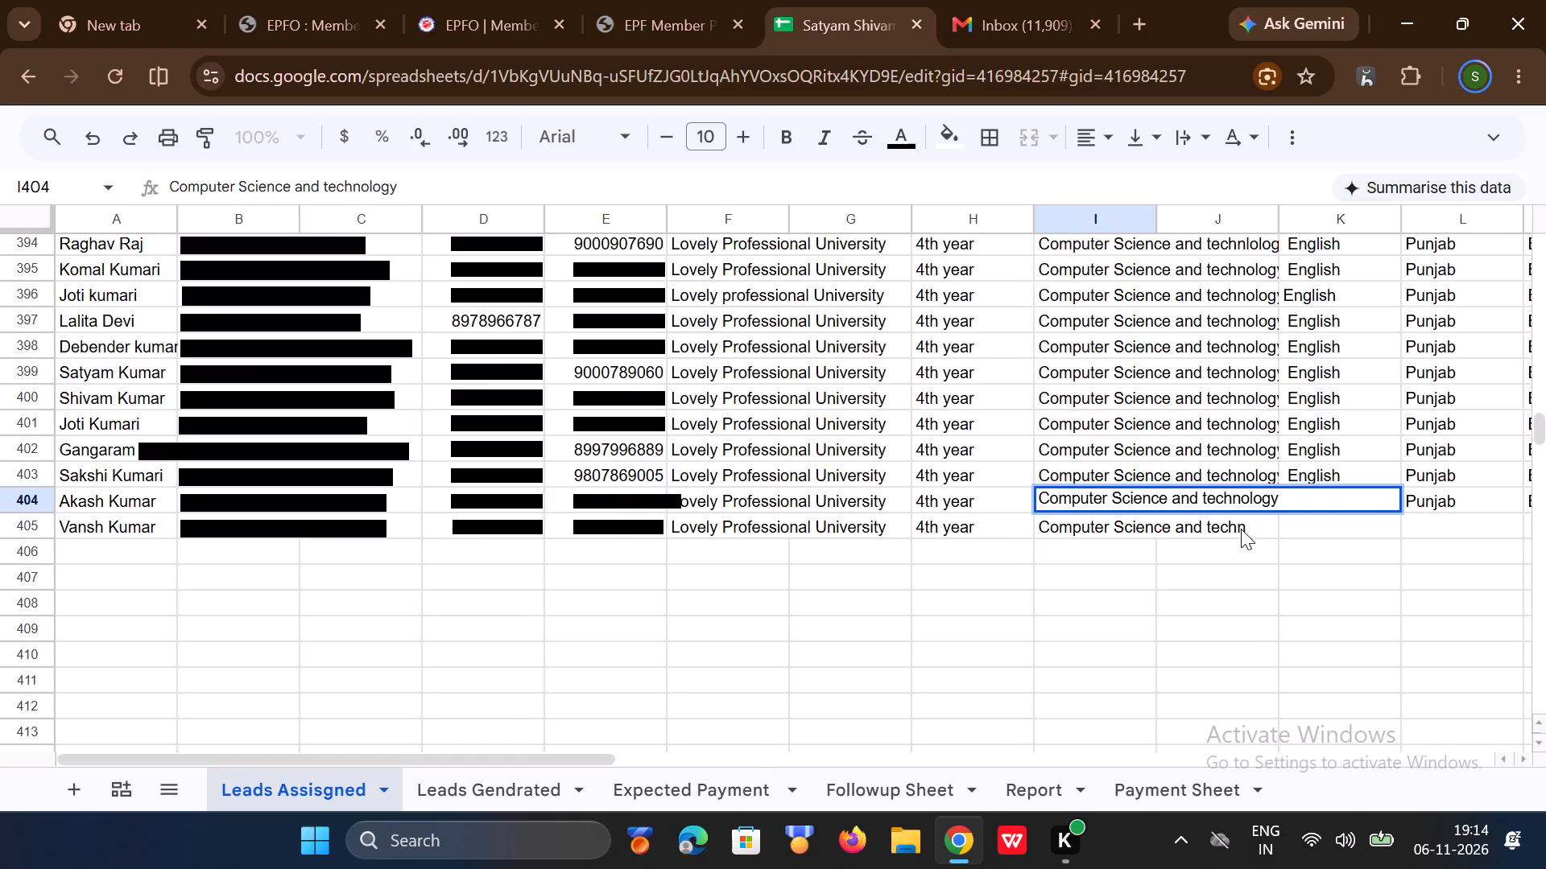
Complete the course name in cell I405 as Computer Science and technology.
double_click(1234, 516)
double_click(1077, 531)
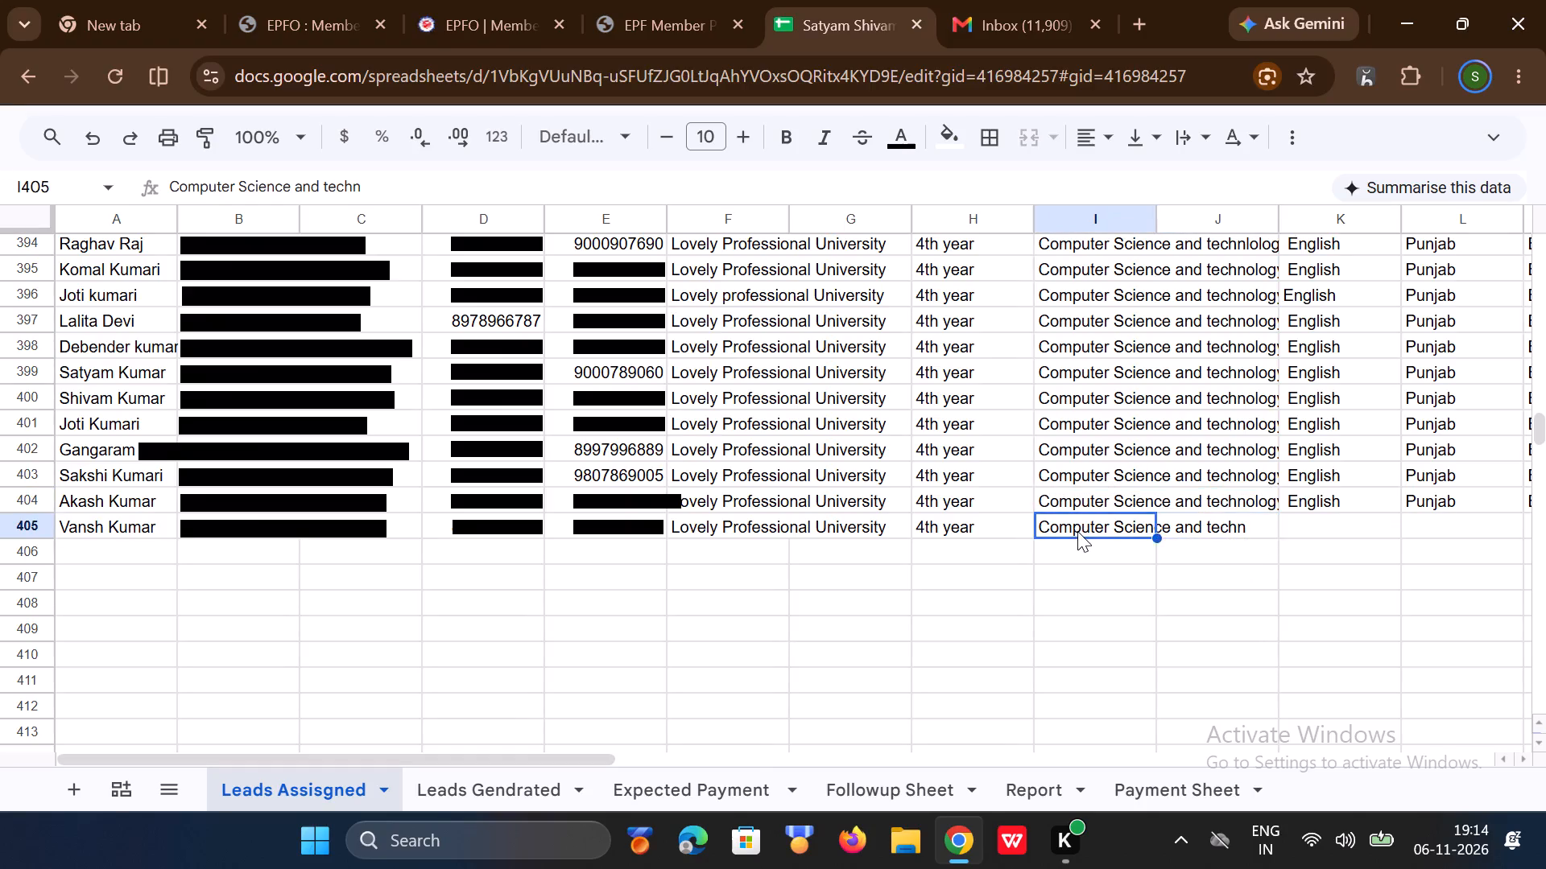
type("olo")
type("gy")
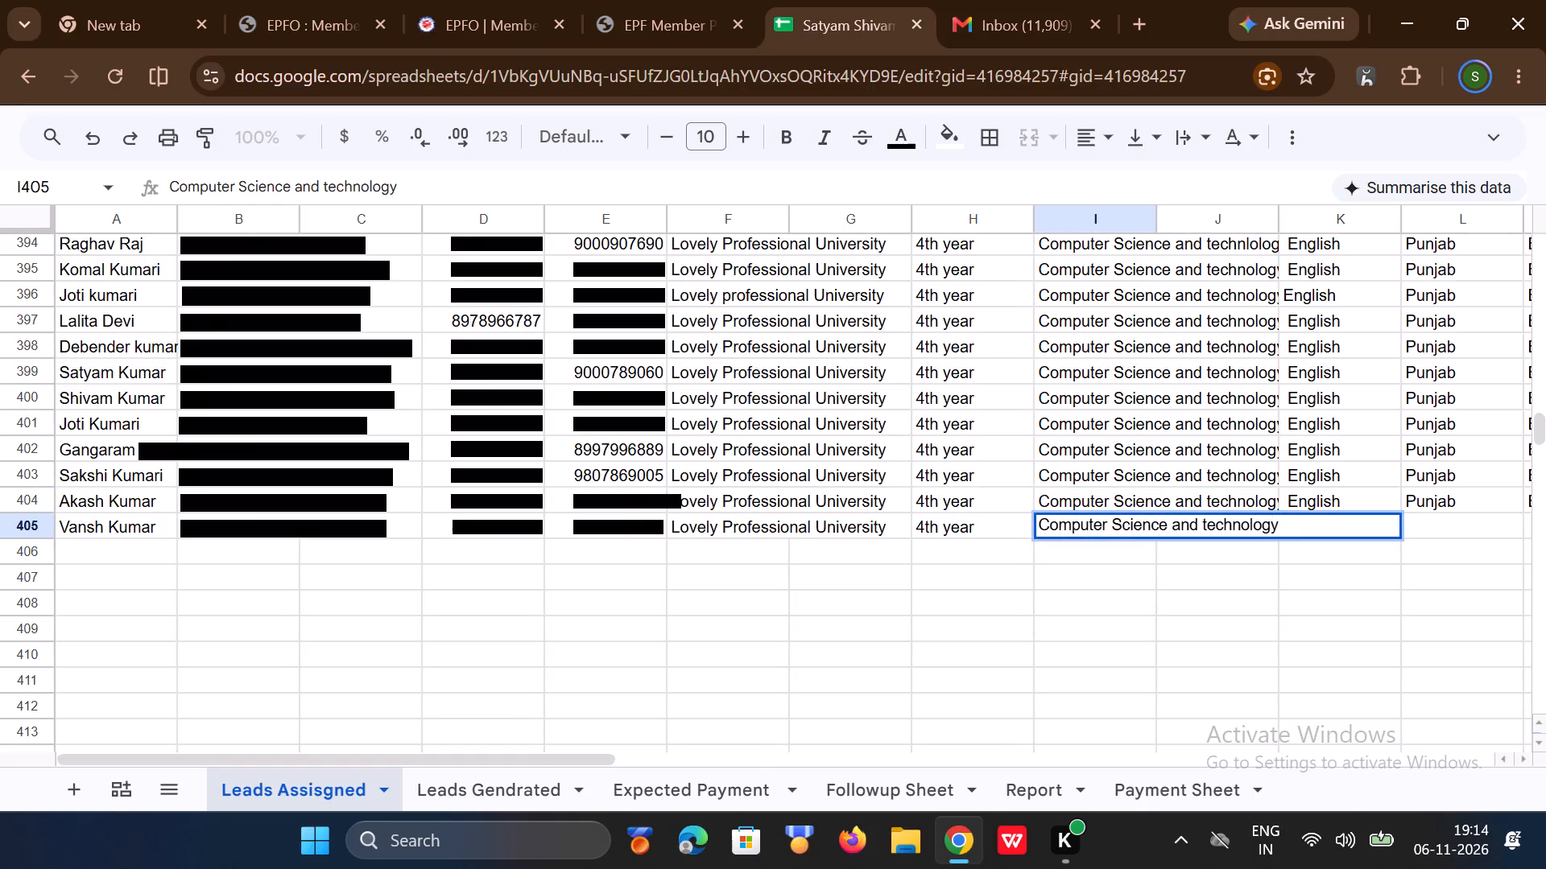
left_click(1244, 560)
Enter English in cell K405 of the student's row.
double_click(1321, 517)
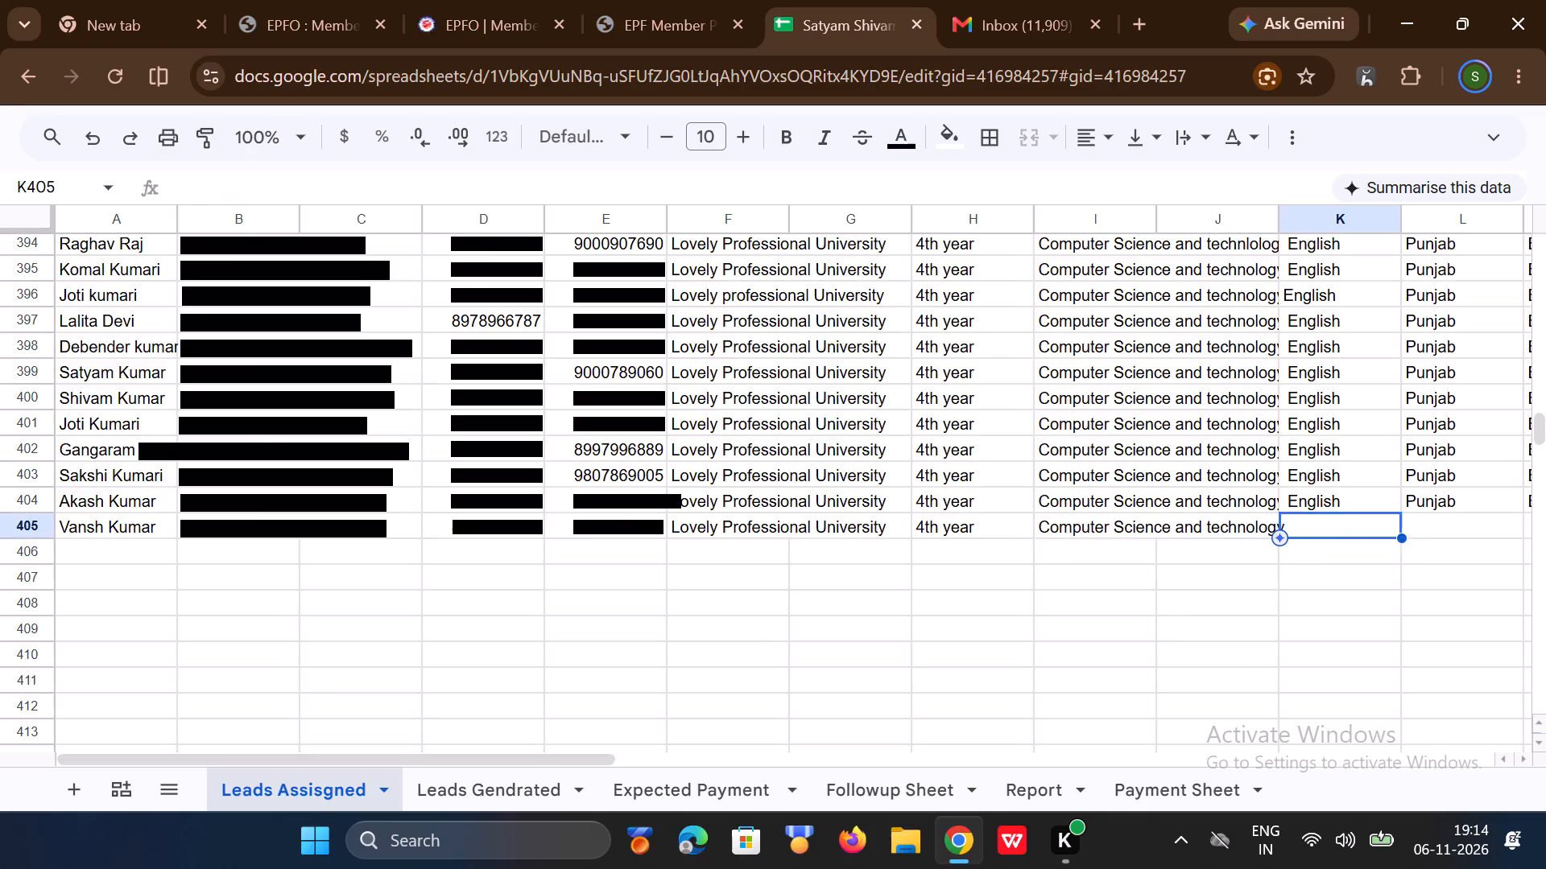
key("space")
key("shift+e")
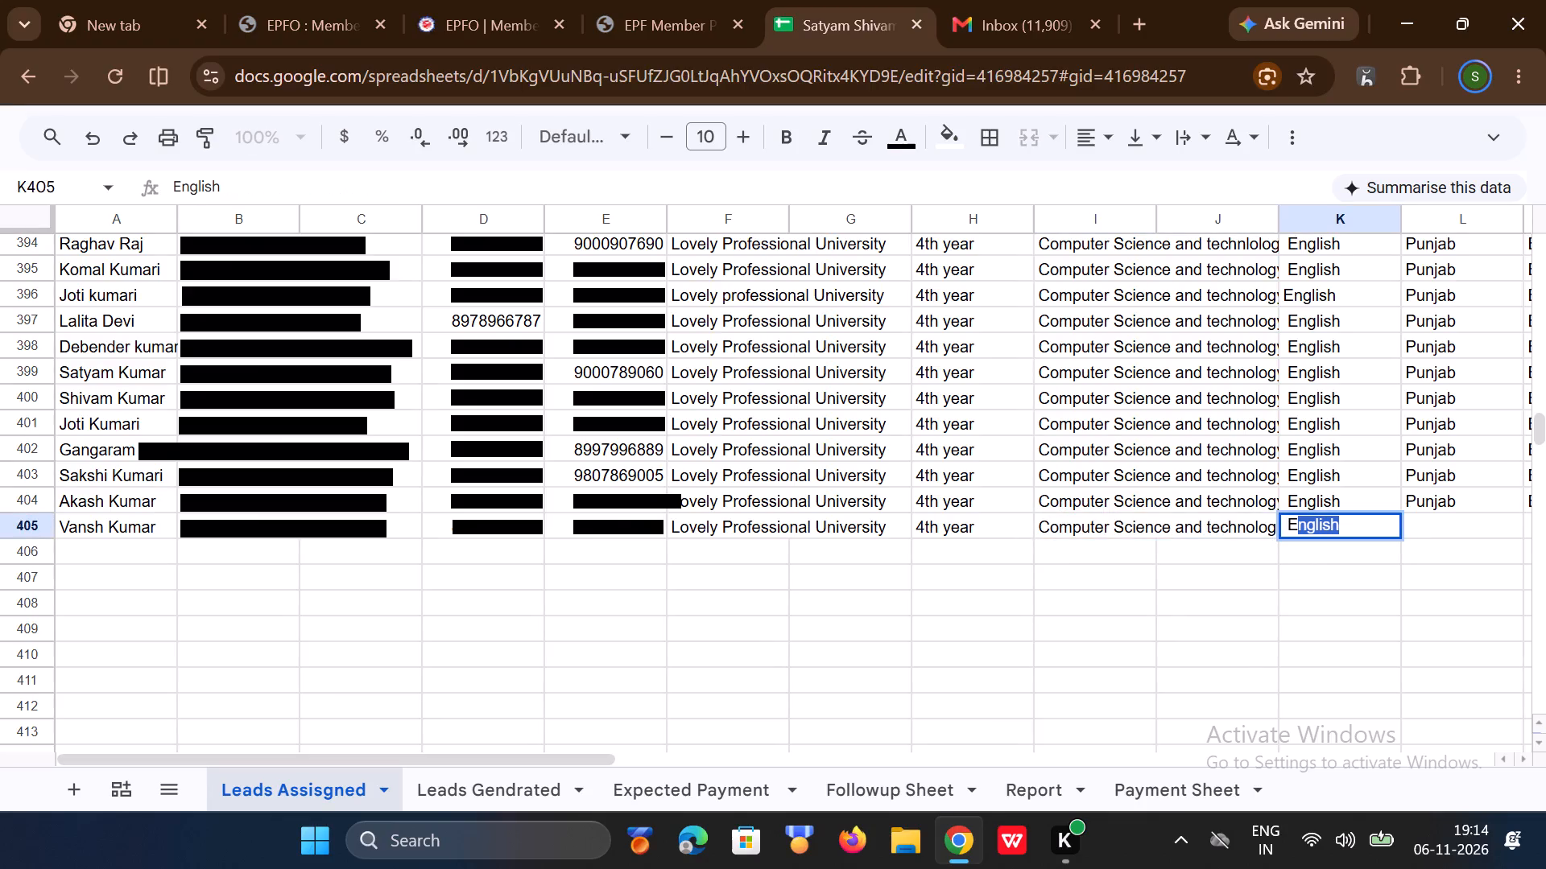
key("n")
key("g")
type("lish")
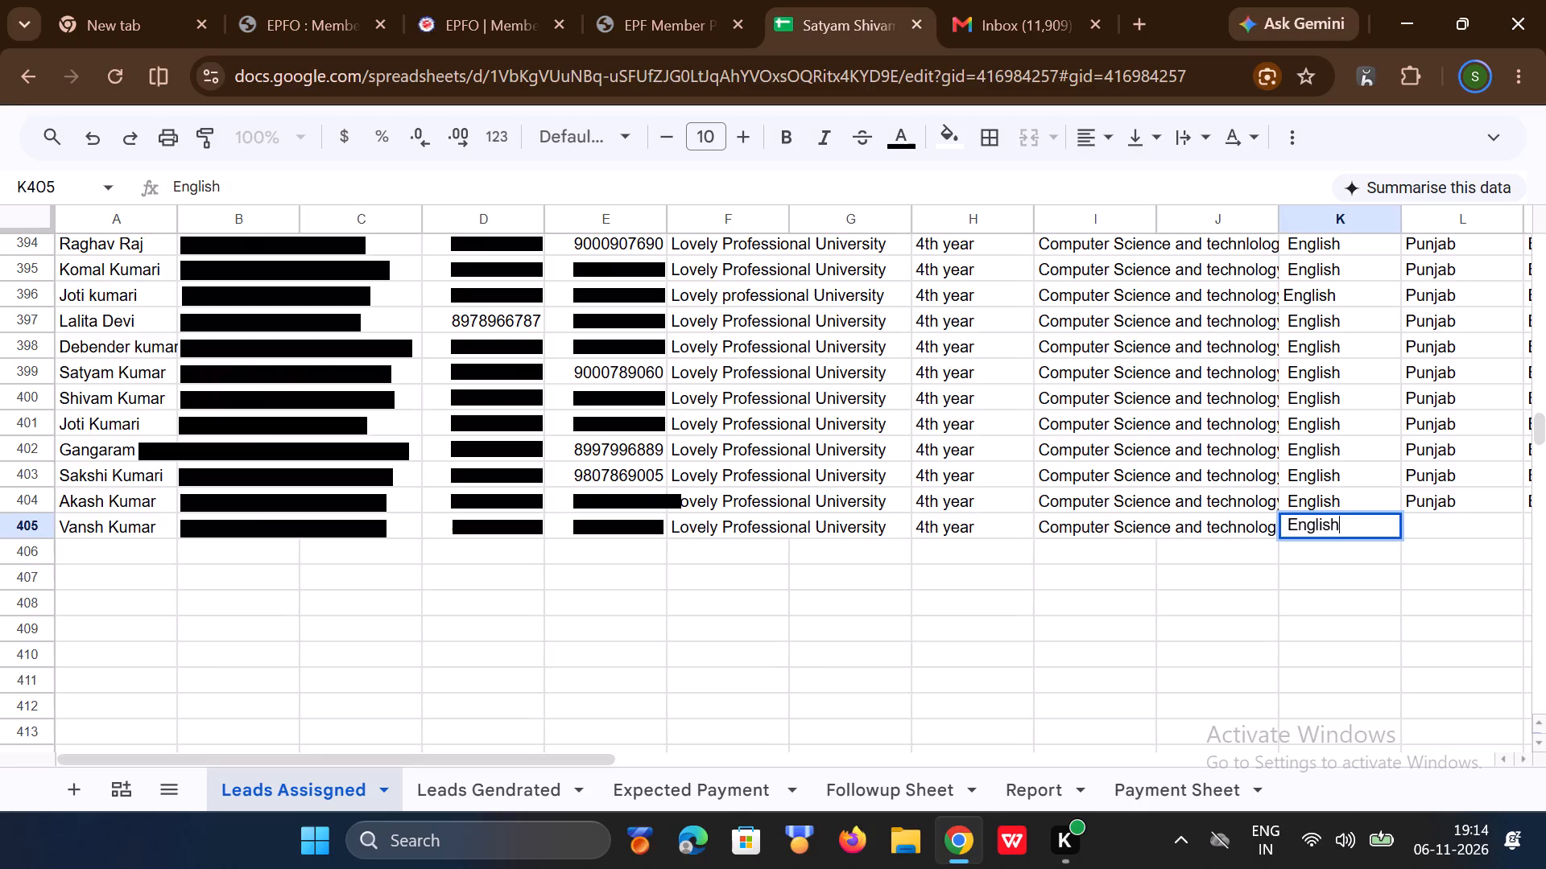
Enter Punjab in cell L405 of the student's row.
double_click(1432, 518)
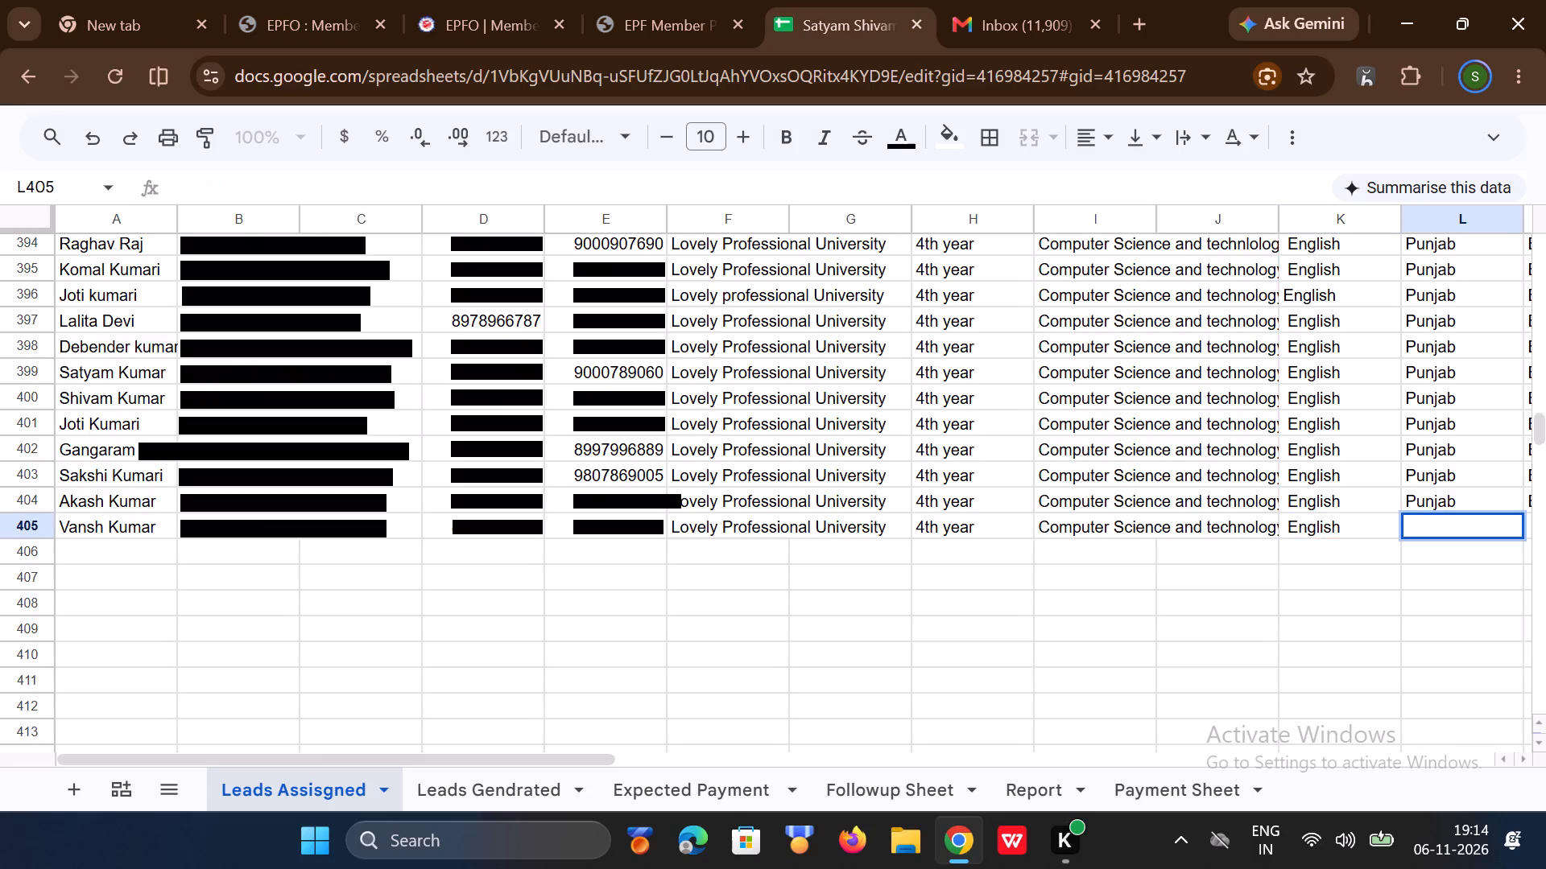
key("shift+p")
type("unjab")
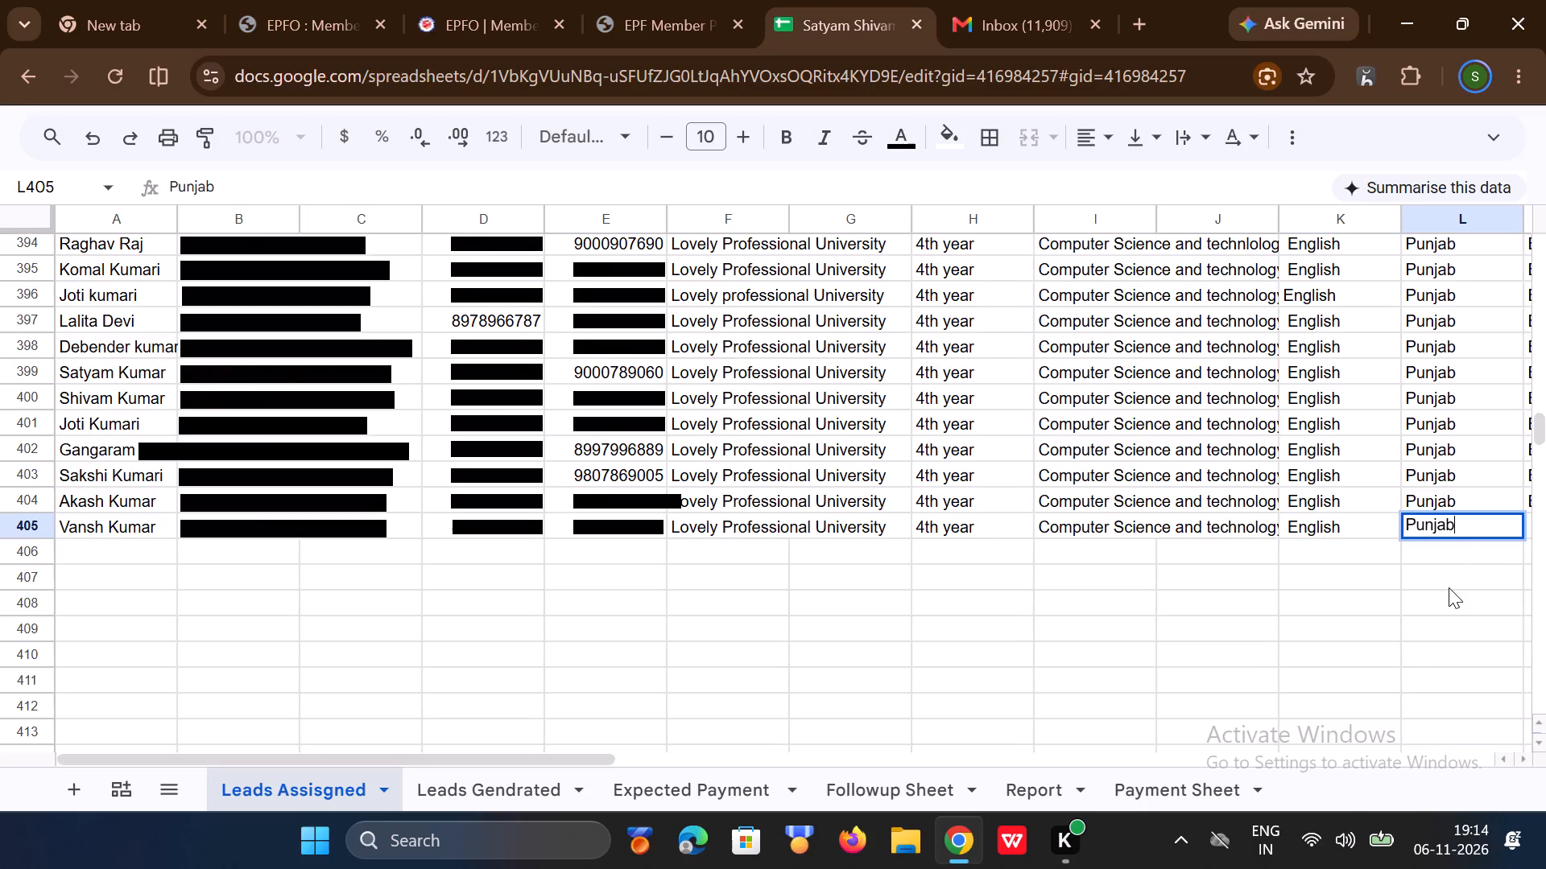
scroll(1449, 587, "left", 3)
left_click(1449, 587)
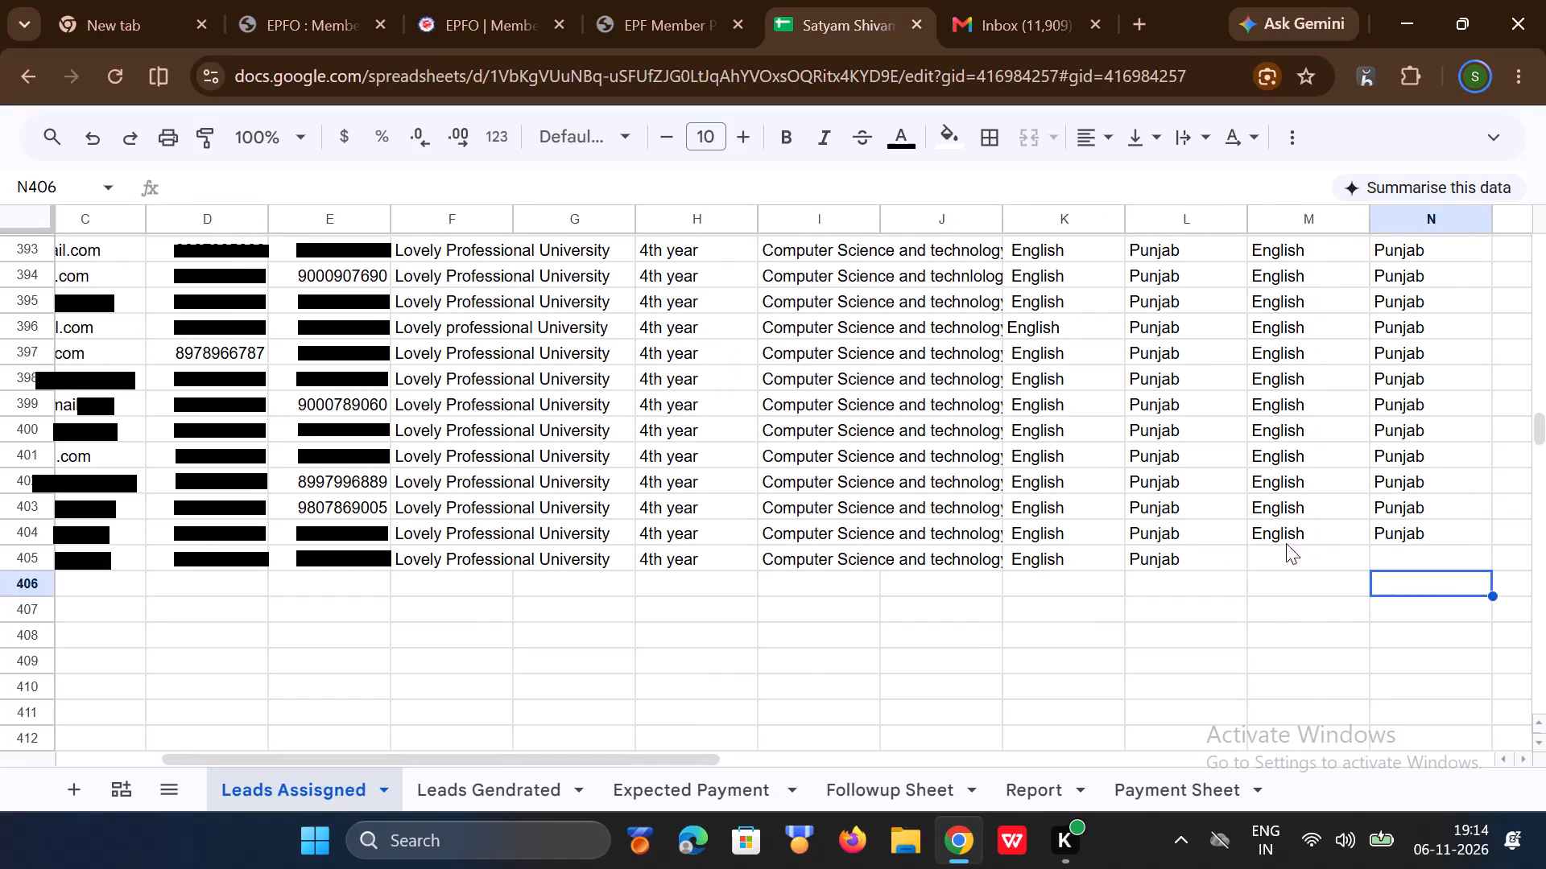
Enter English in cell M405 of the student's row.
double_click(1271, 562)
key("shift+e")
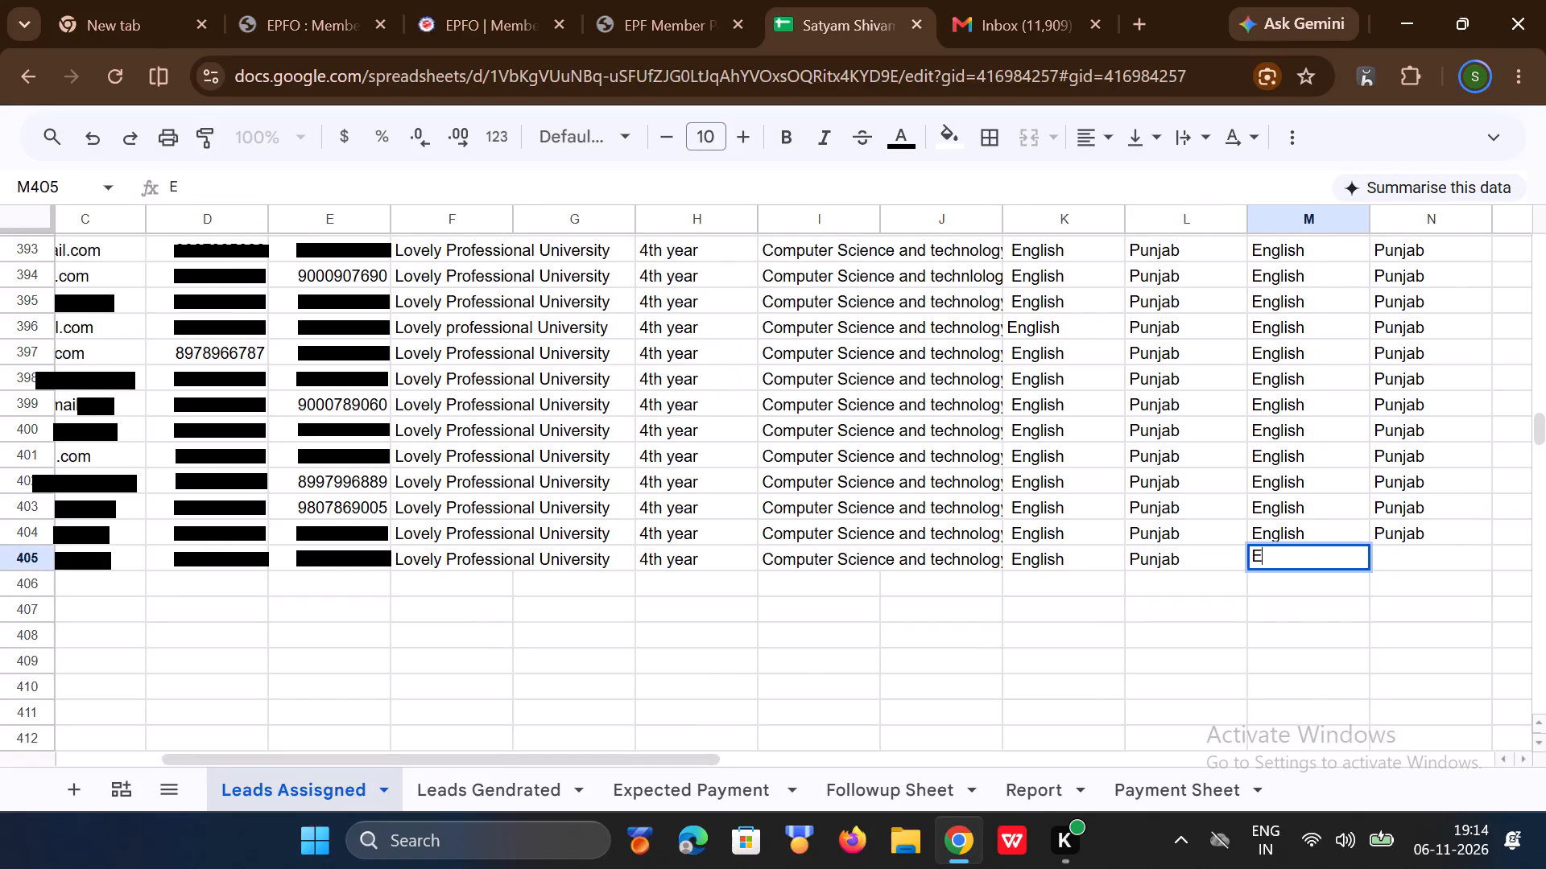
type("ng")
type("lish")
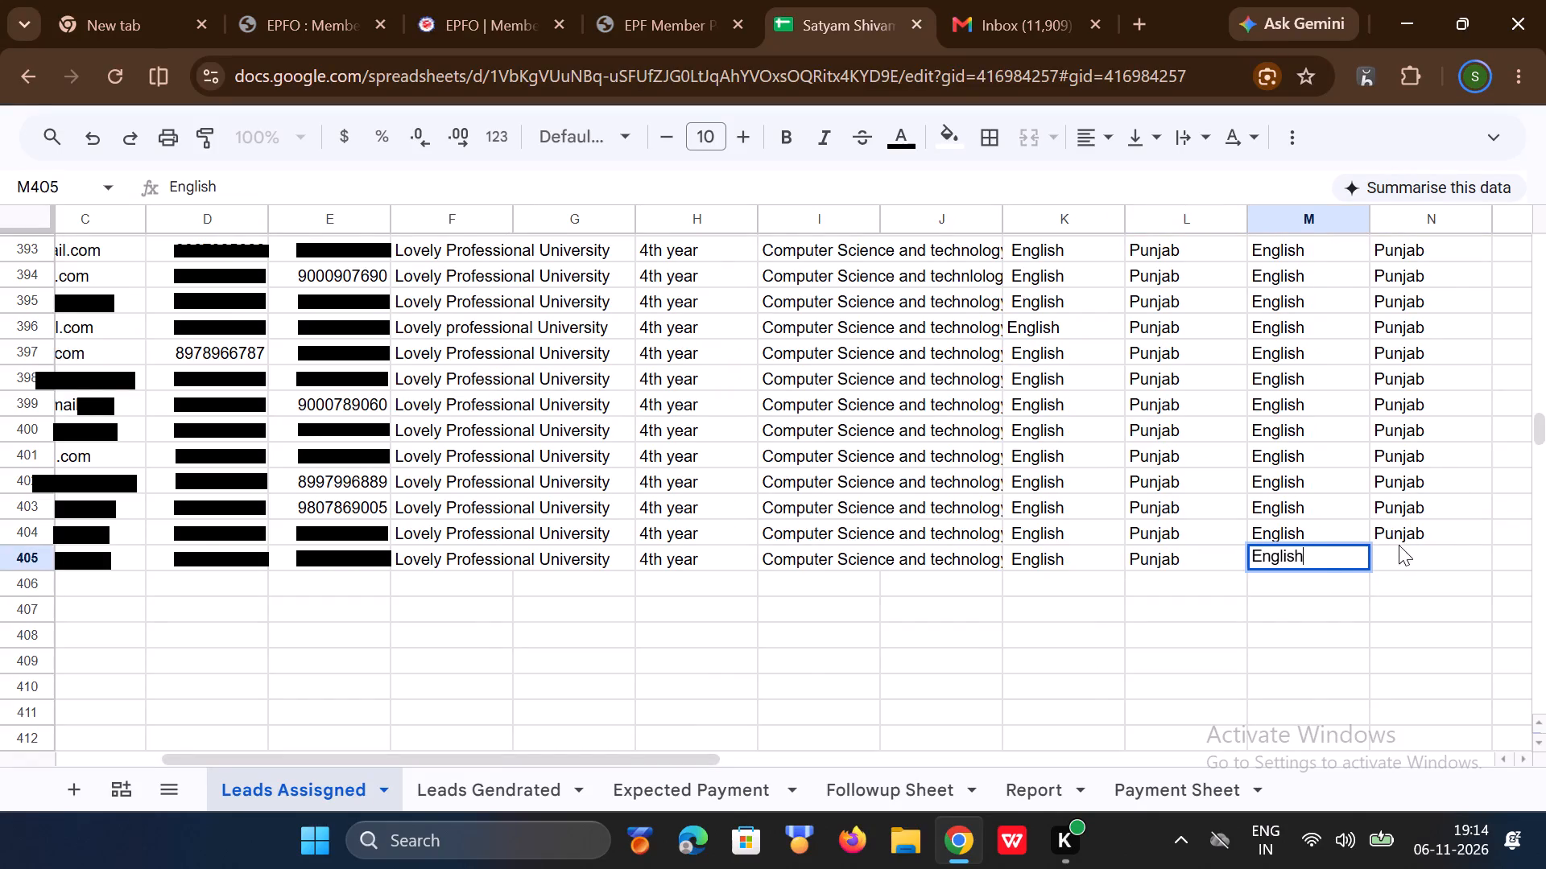
Enter Punjab in cell N405 of the student's row.
double_click(1397, 552)
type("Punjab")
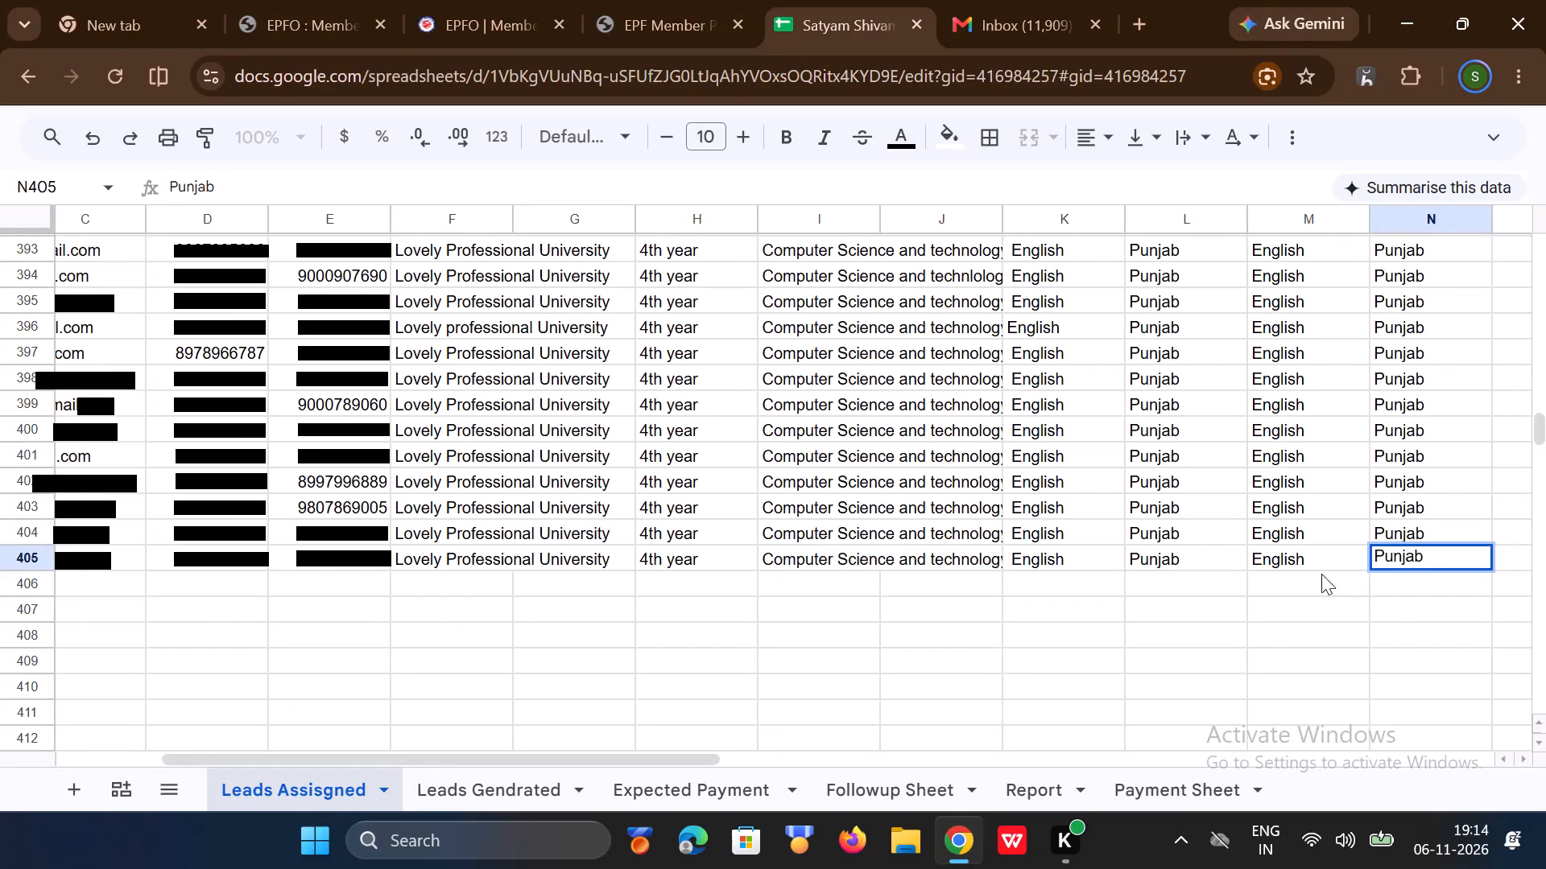
left_click(1246, 630)
Enter SS 010 in cell P405 of the student's row.
scroll(1246, 630, "left", 5)
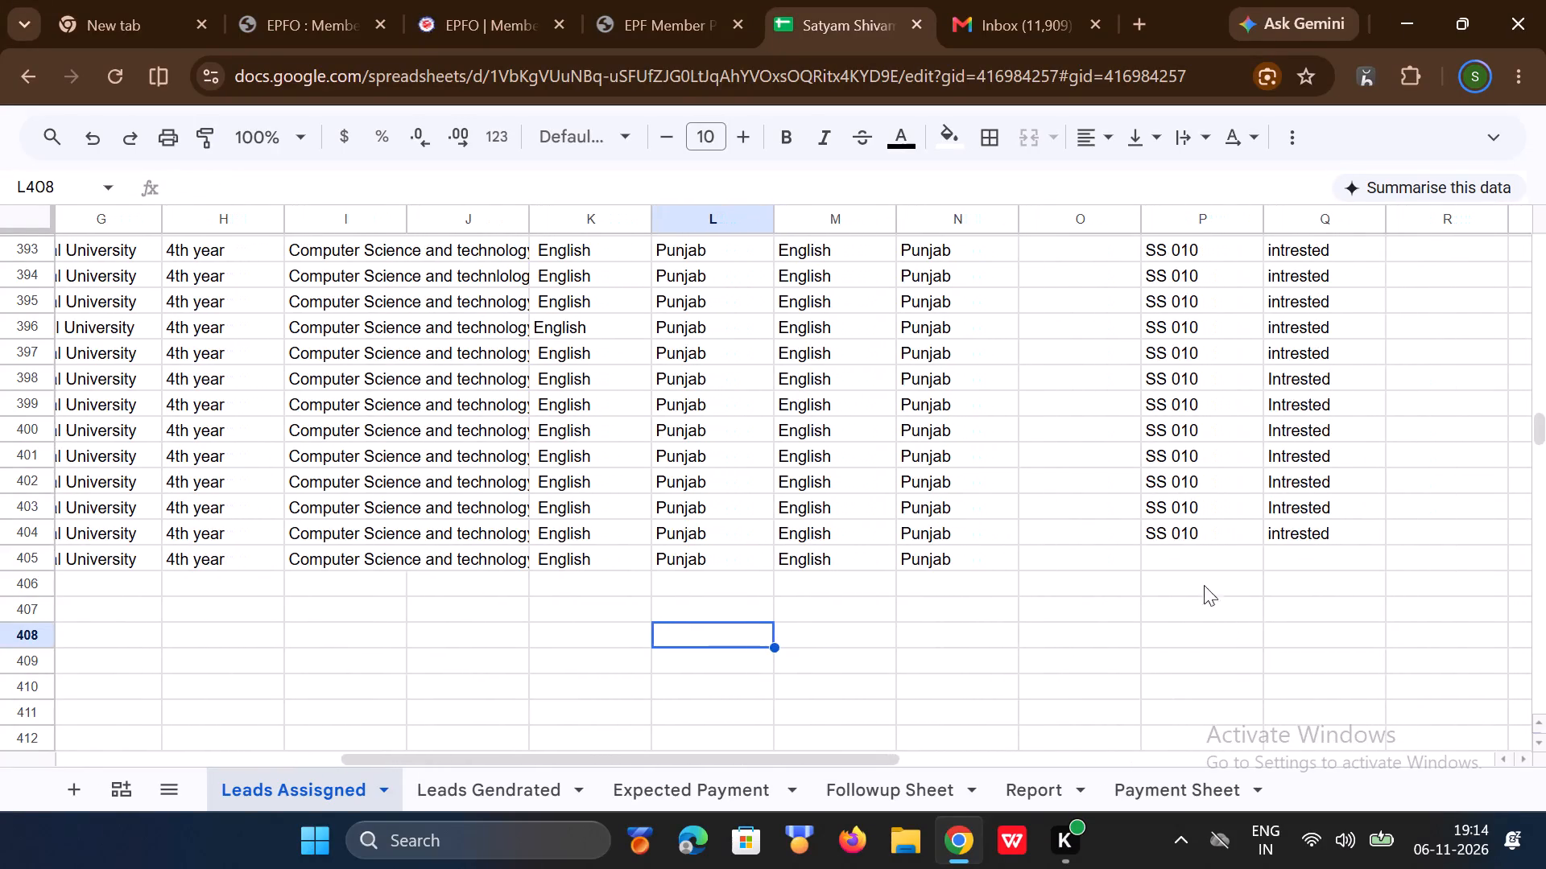
double_click(1179, 570)
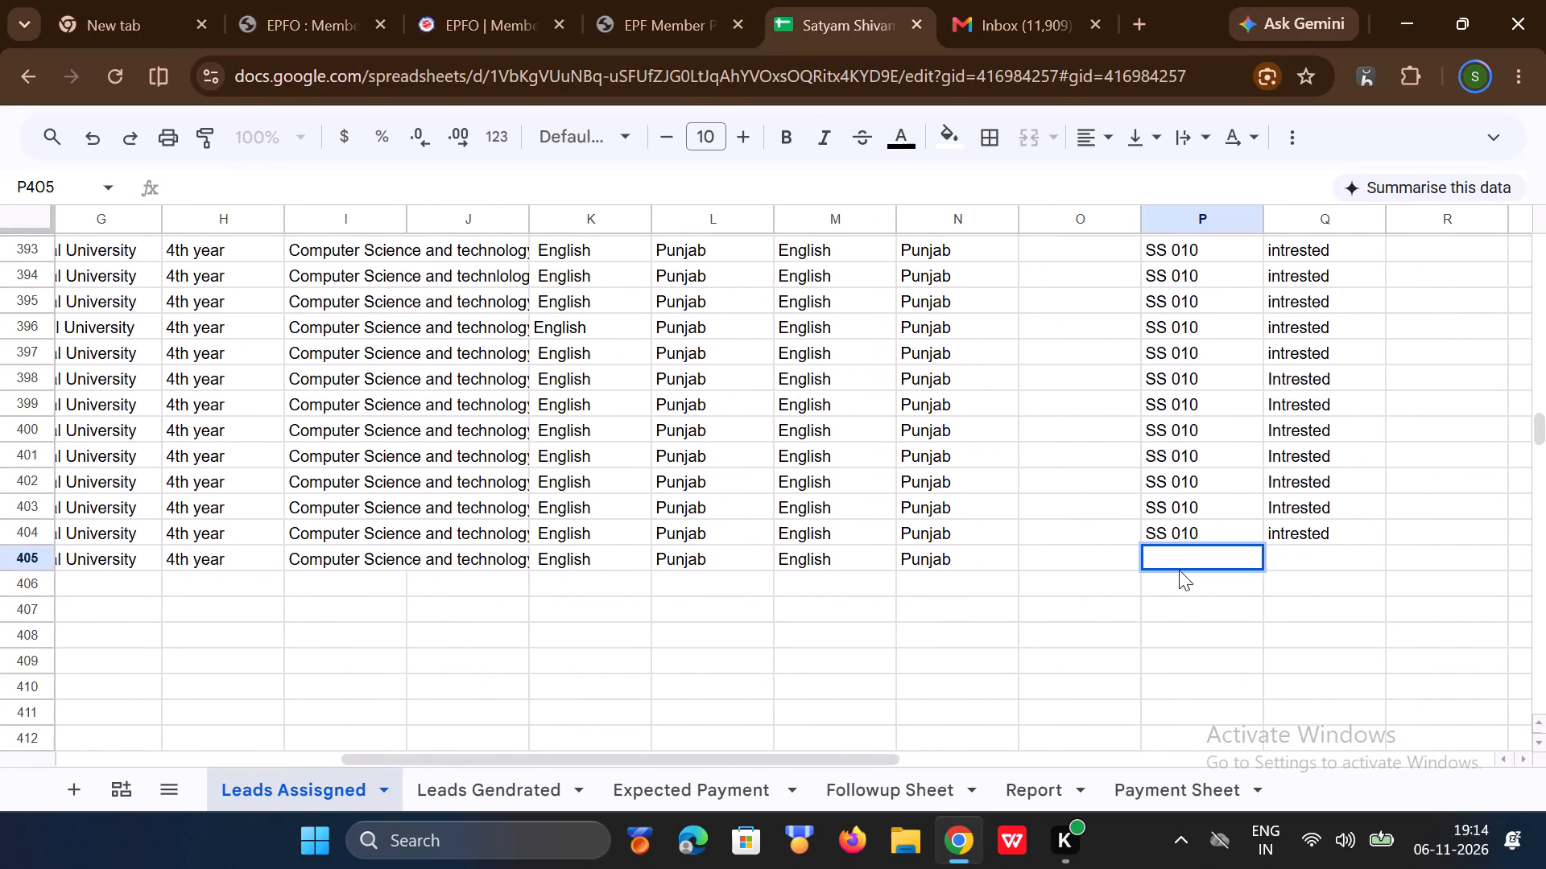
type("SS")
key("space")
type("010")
Enter the status intrested in cell Q405, matching the spelling used in the row above.
double_click(1311, 542)
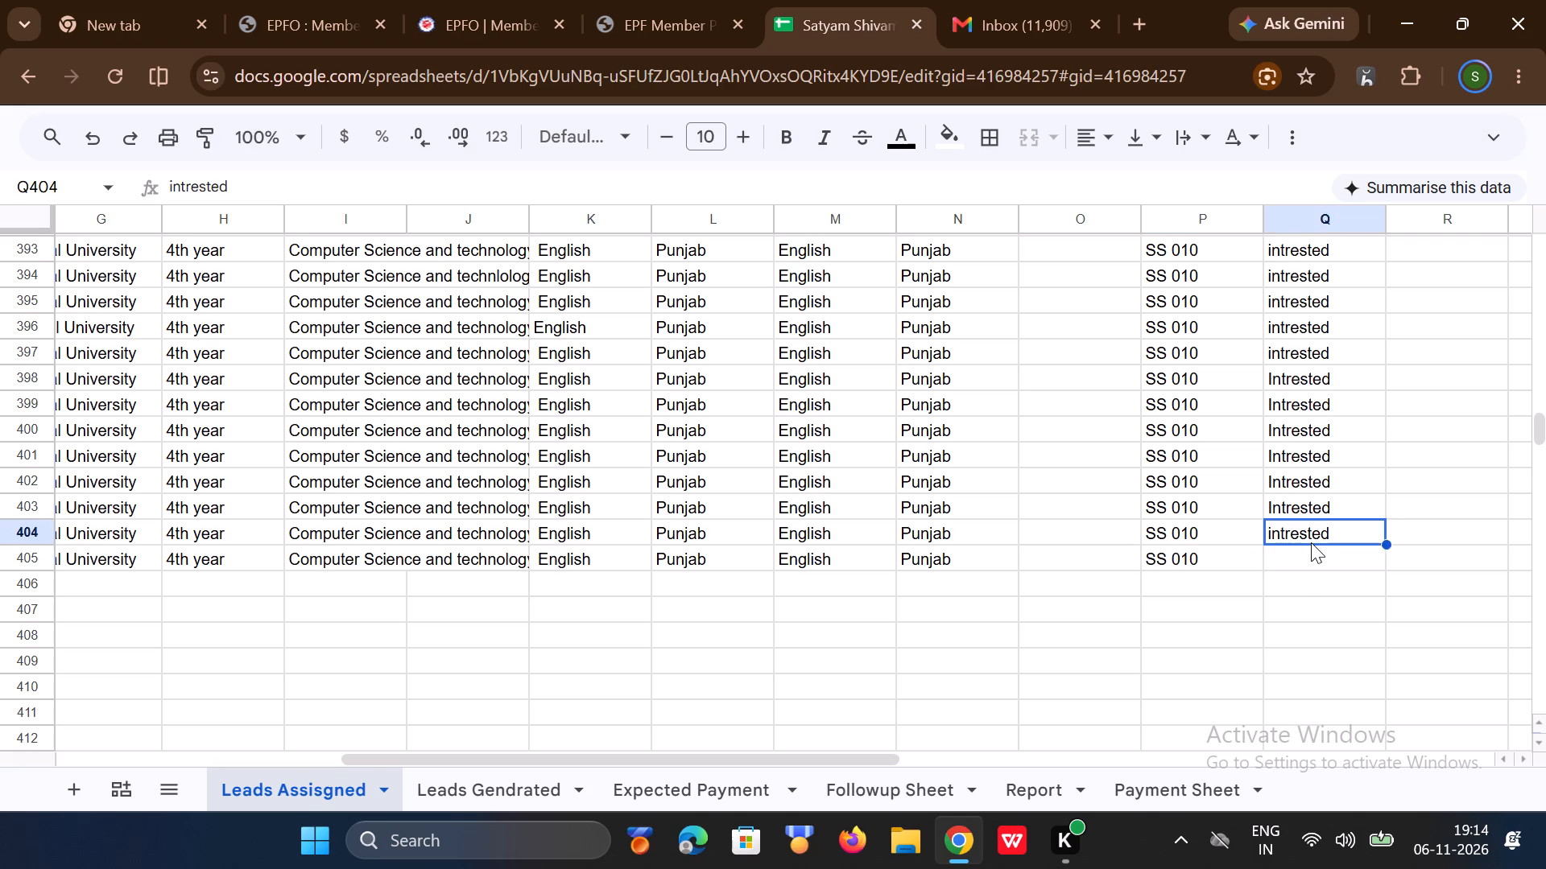
double_click(1296, 559)
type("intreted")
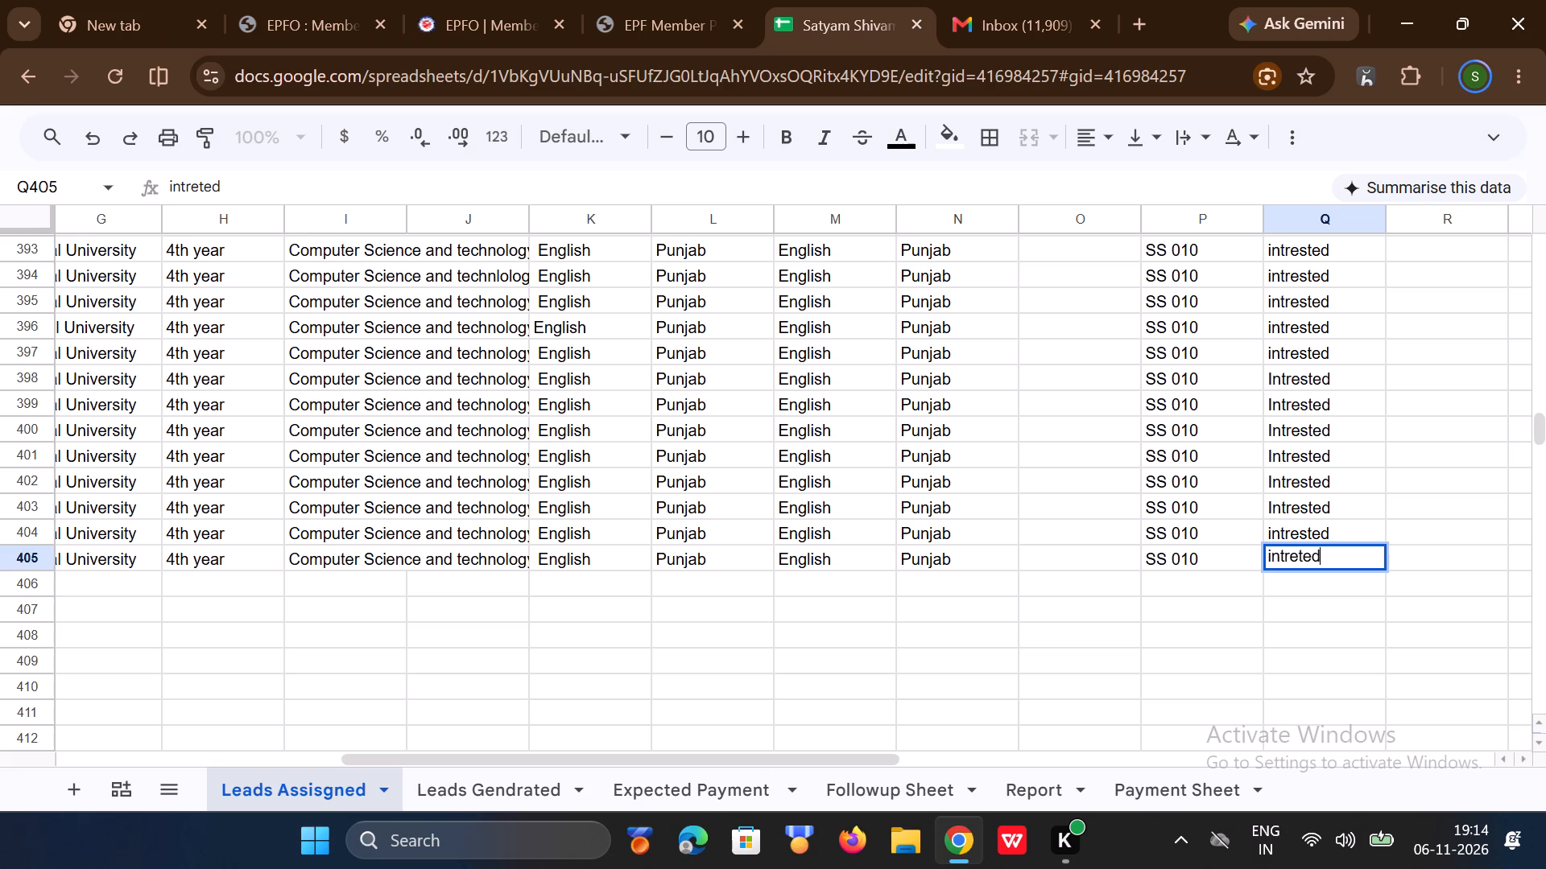
left_click(1292, 562)
left_click(1304, 564)
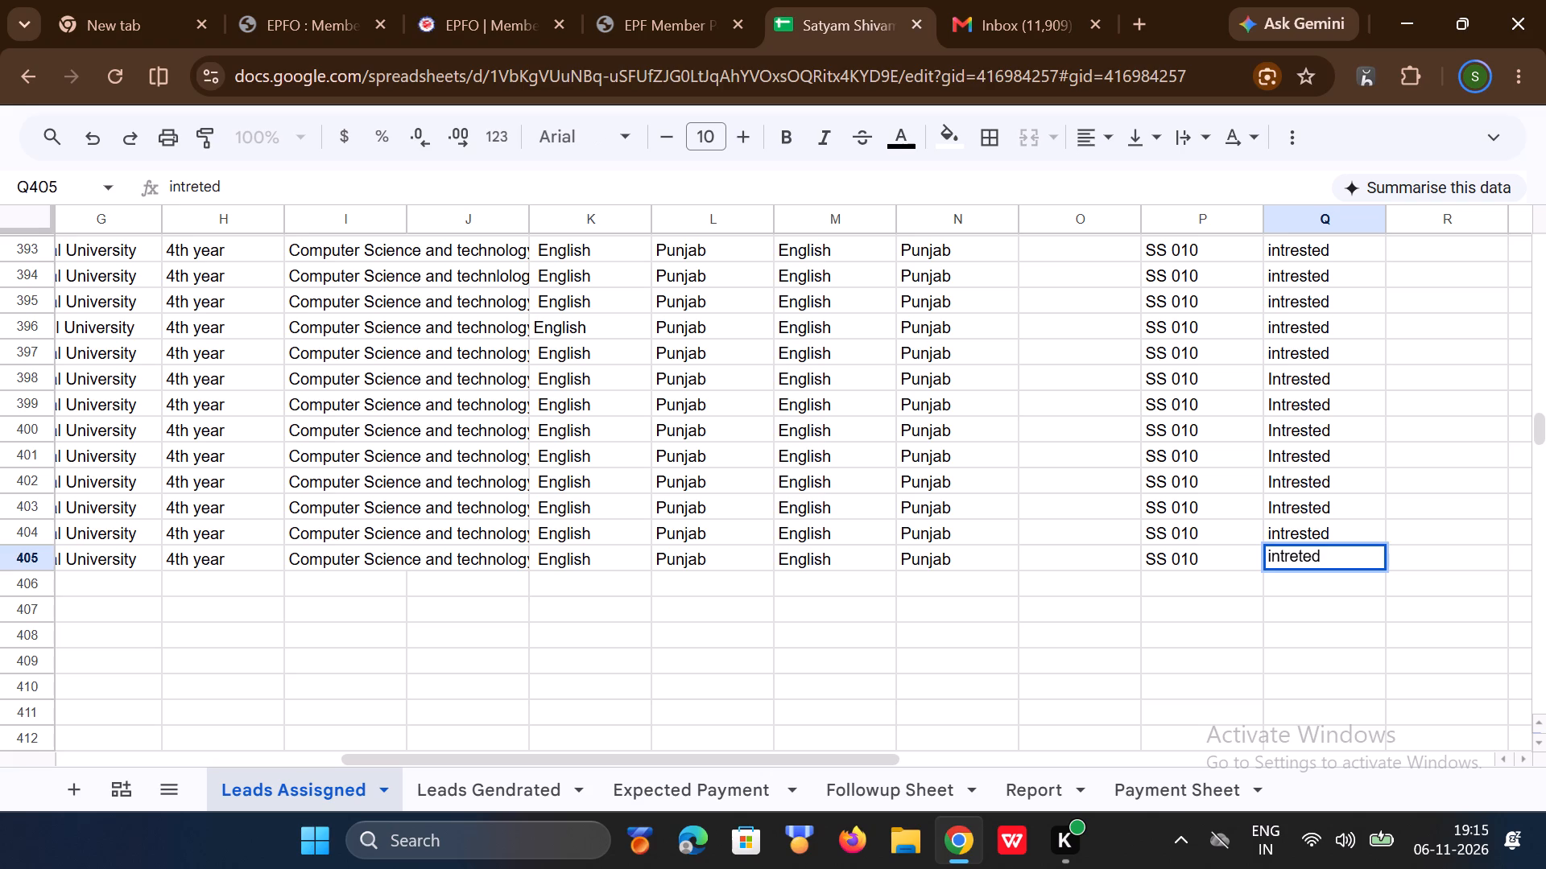
double_click(1297, 555)
left_click(1297, 555)
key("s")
left_click(1222, 600)
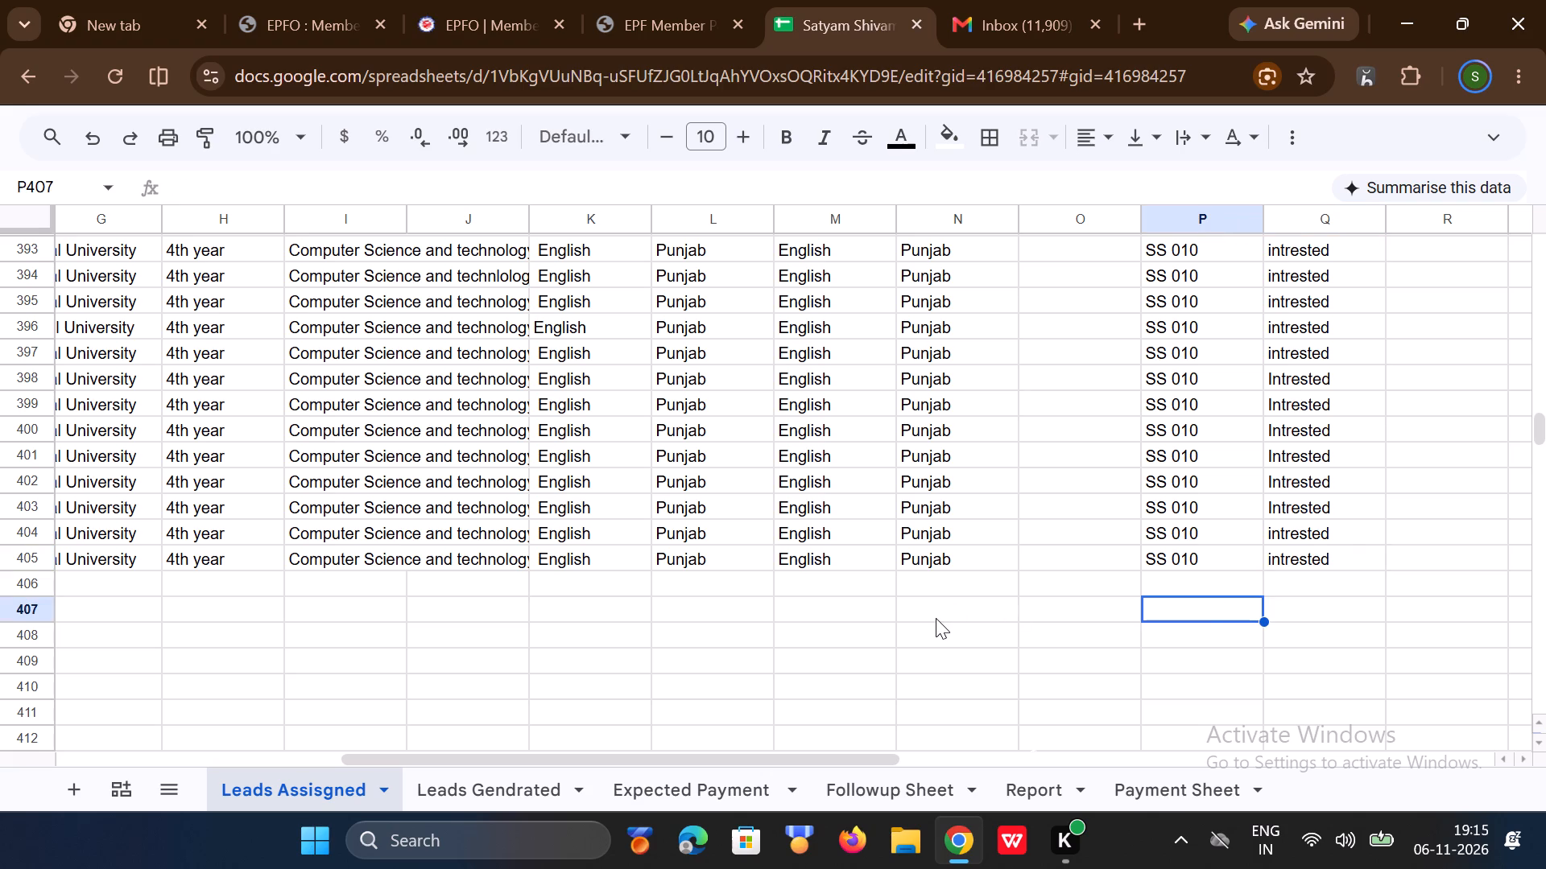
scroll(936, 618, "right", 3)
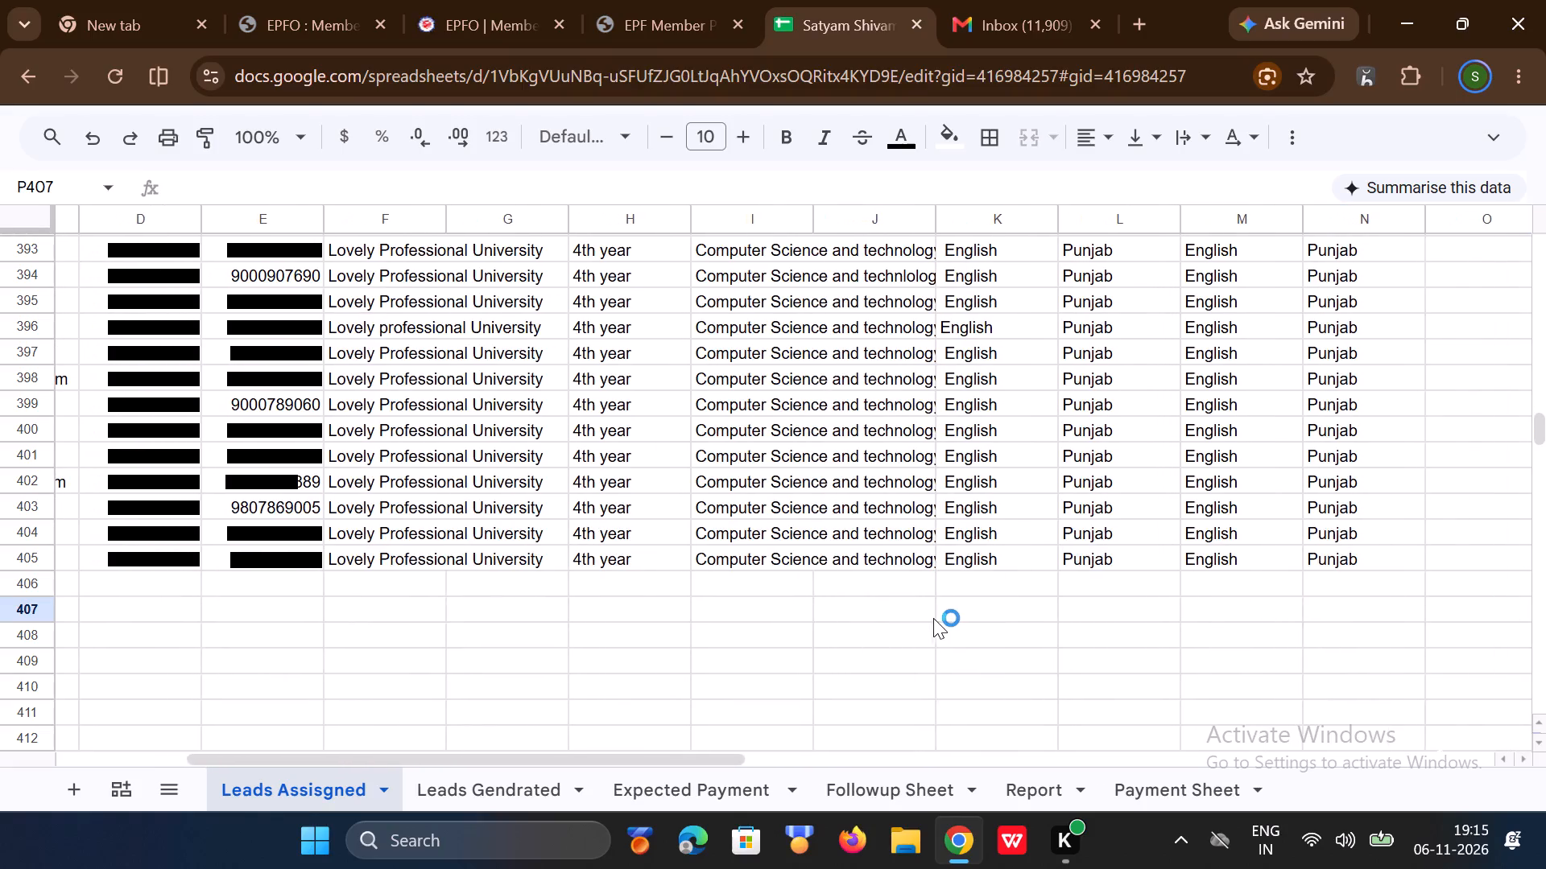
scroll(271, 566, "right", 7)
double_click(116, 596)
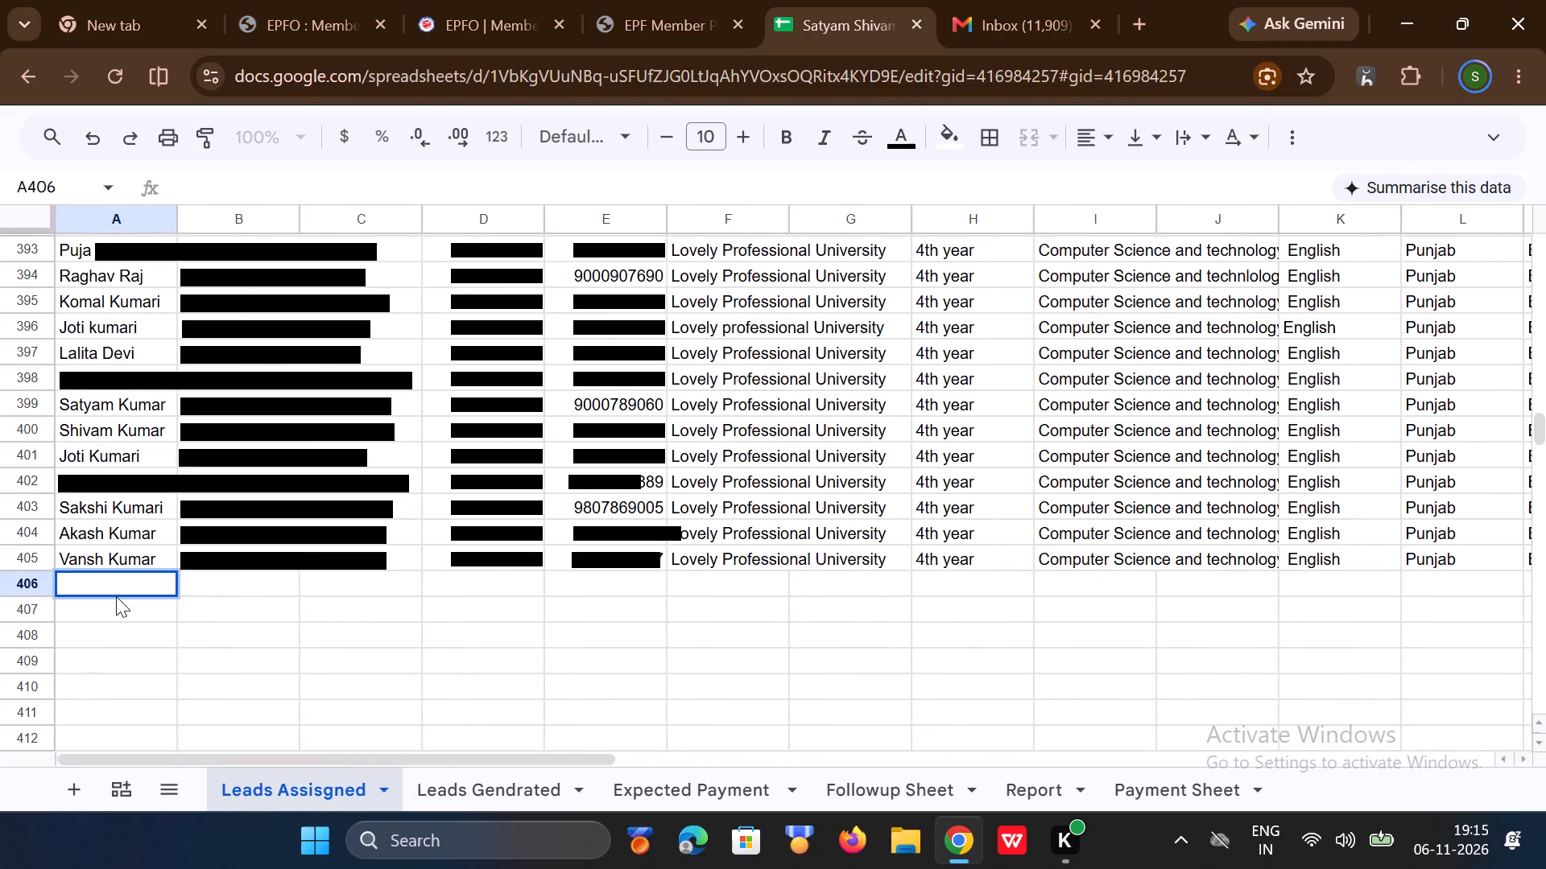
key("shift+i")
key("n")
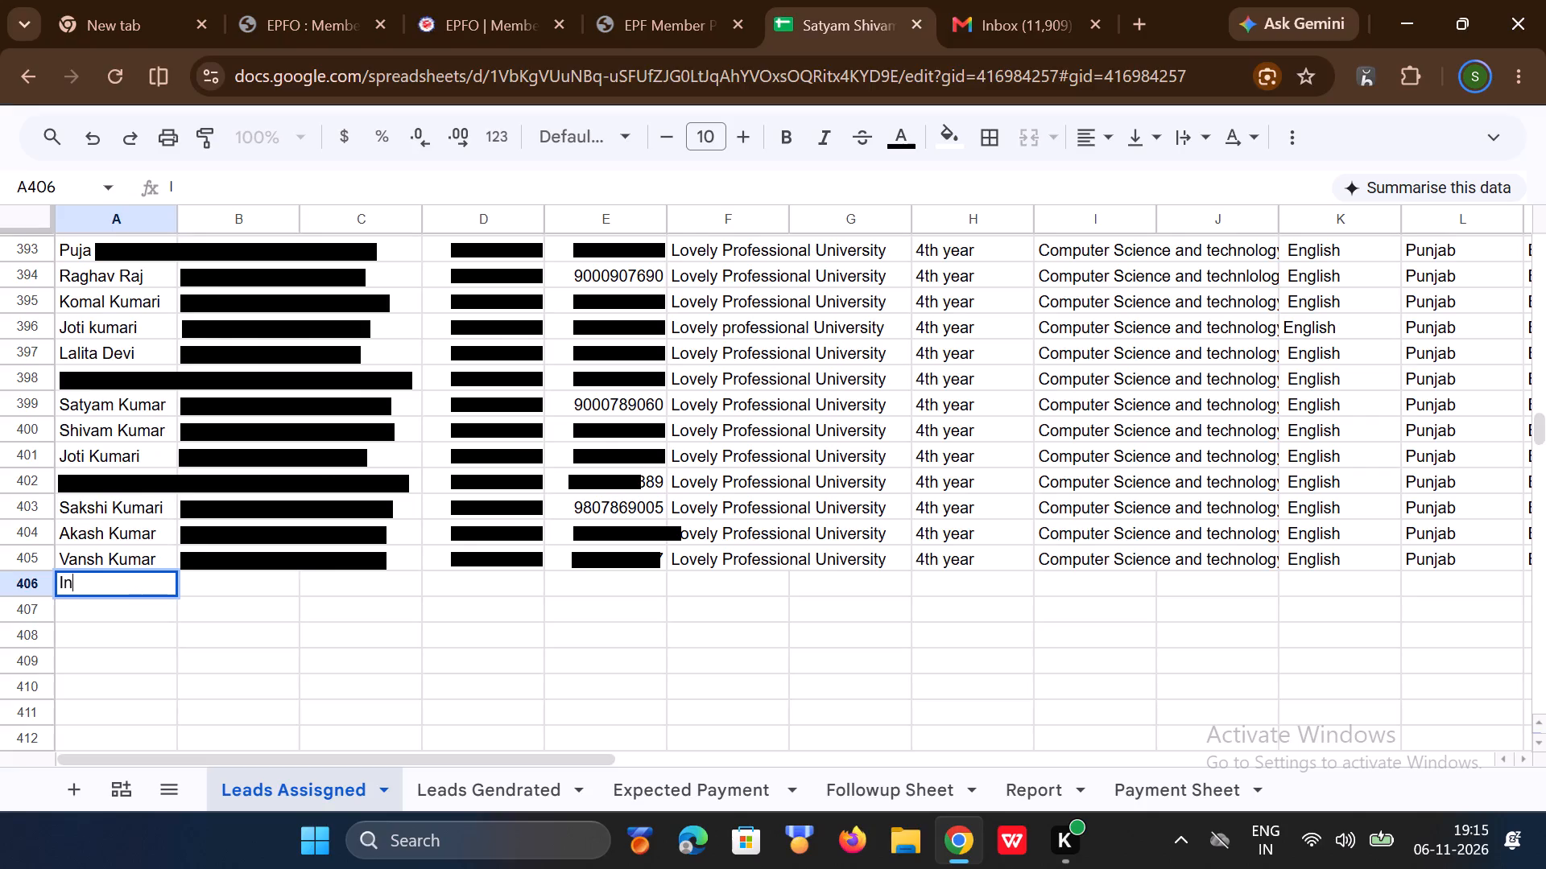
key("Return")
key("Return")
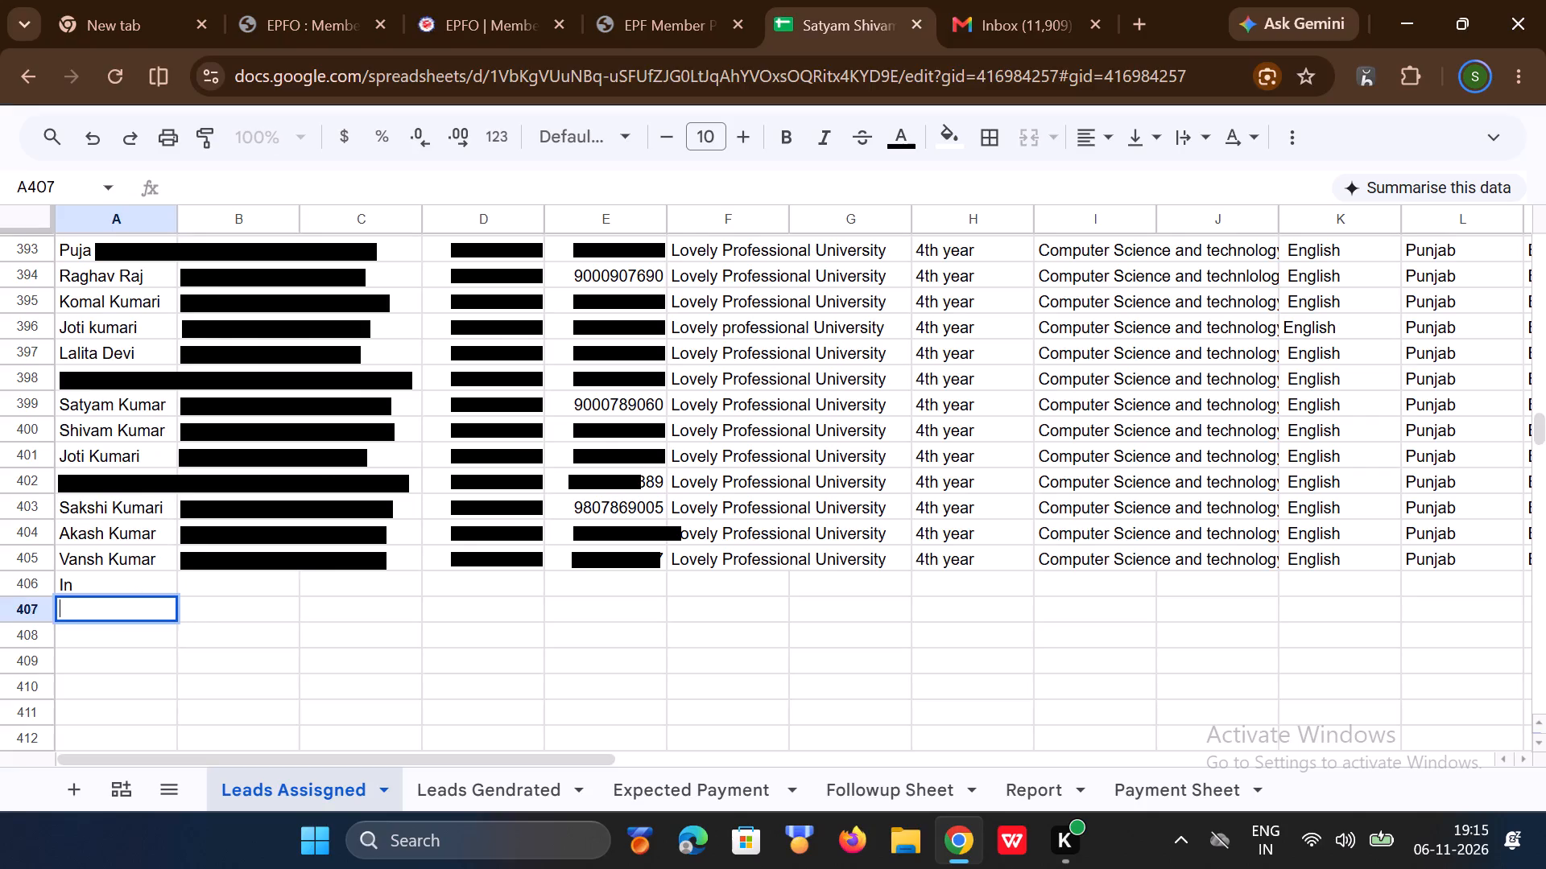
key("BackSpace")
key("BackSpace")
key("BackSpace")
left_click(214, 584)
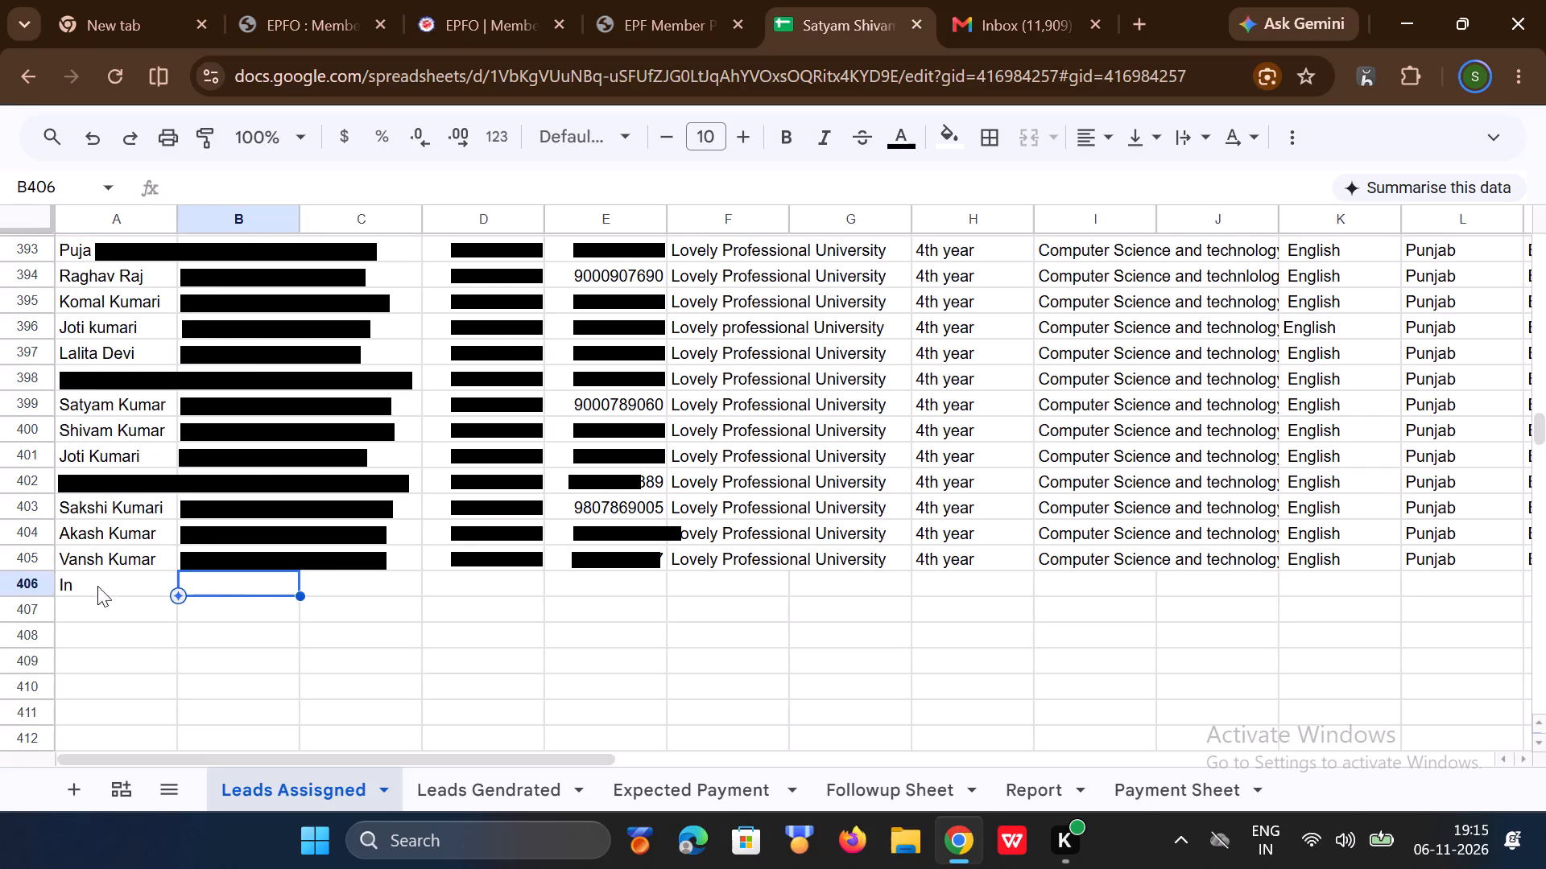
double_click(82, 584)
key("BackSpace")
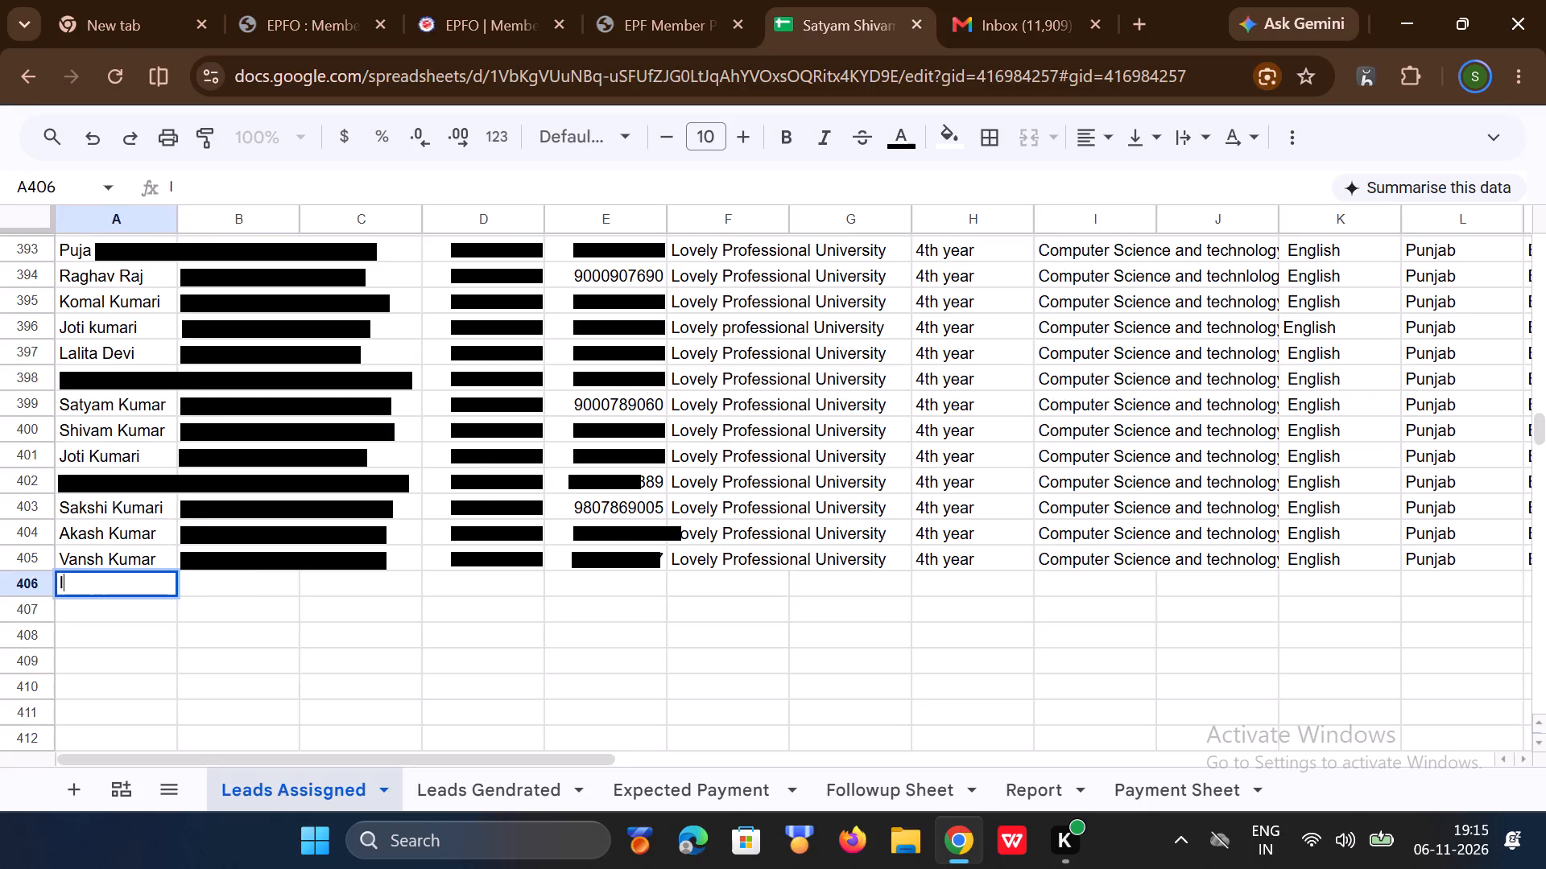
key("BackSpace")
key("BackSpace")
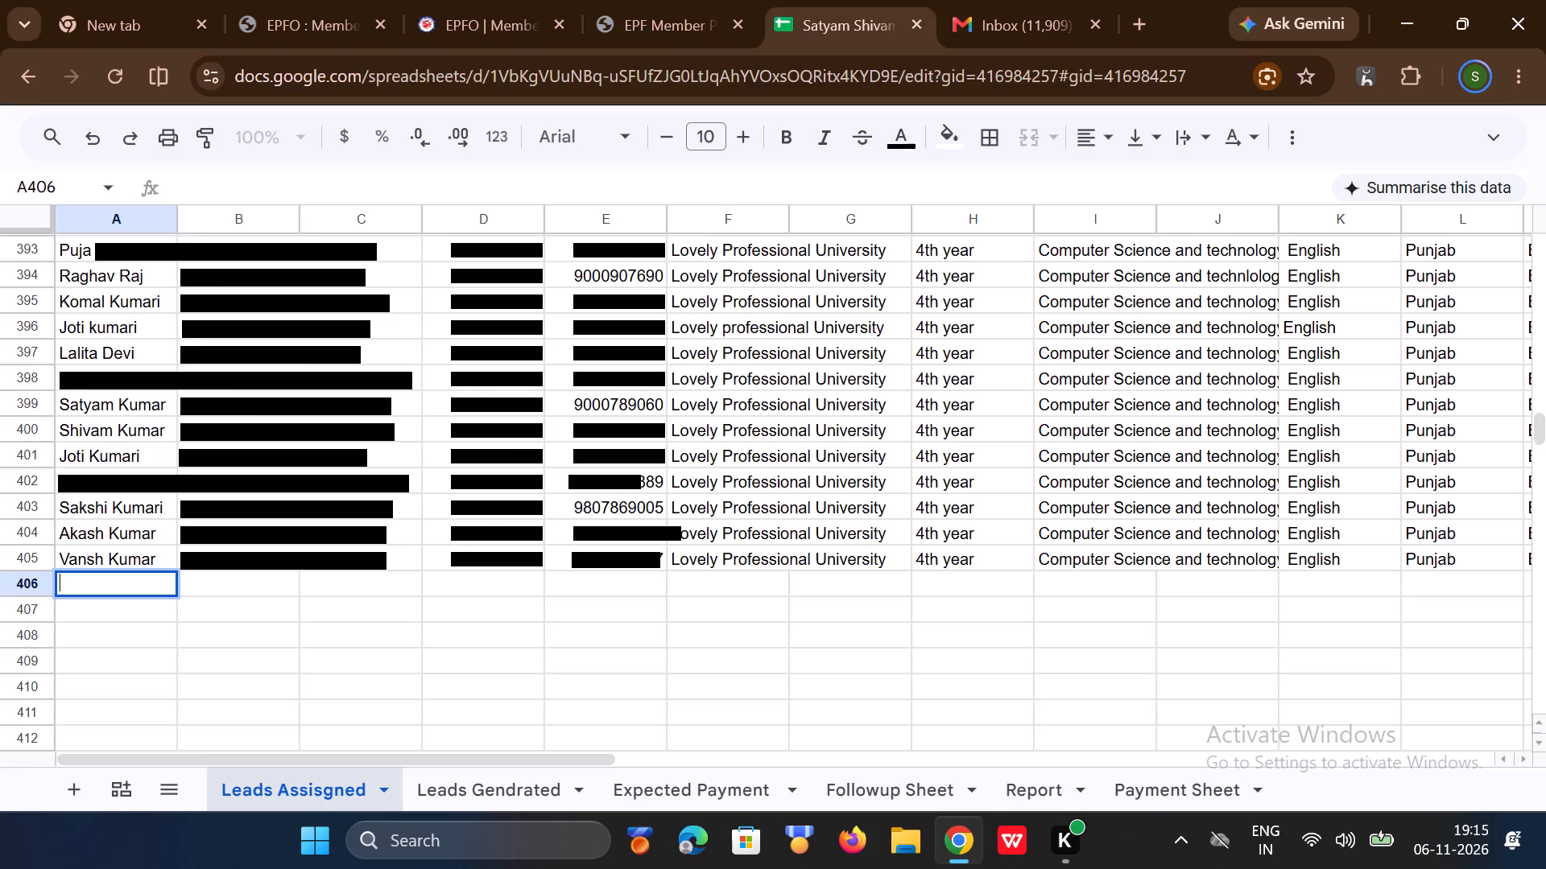
Enter the new student's full name in cell A406.
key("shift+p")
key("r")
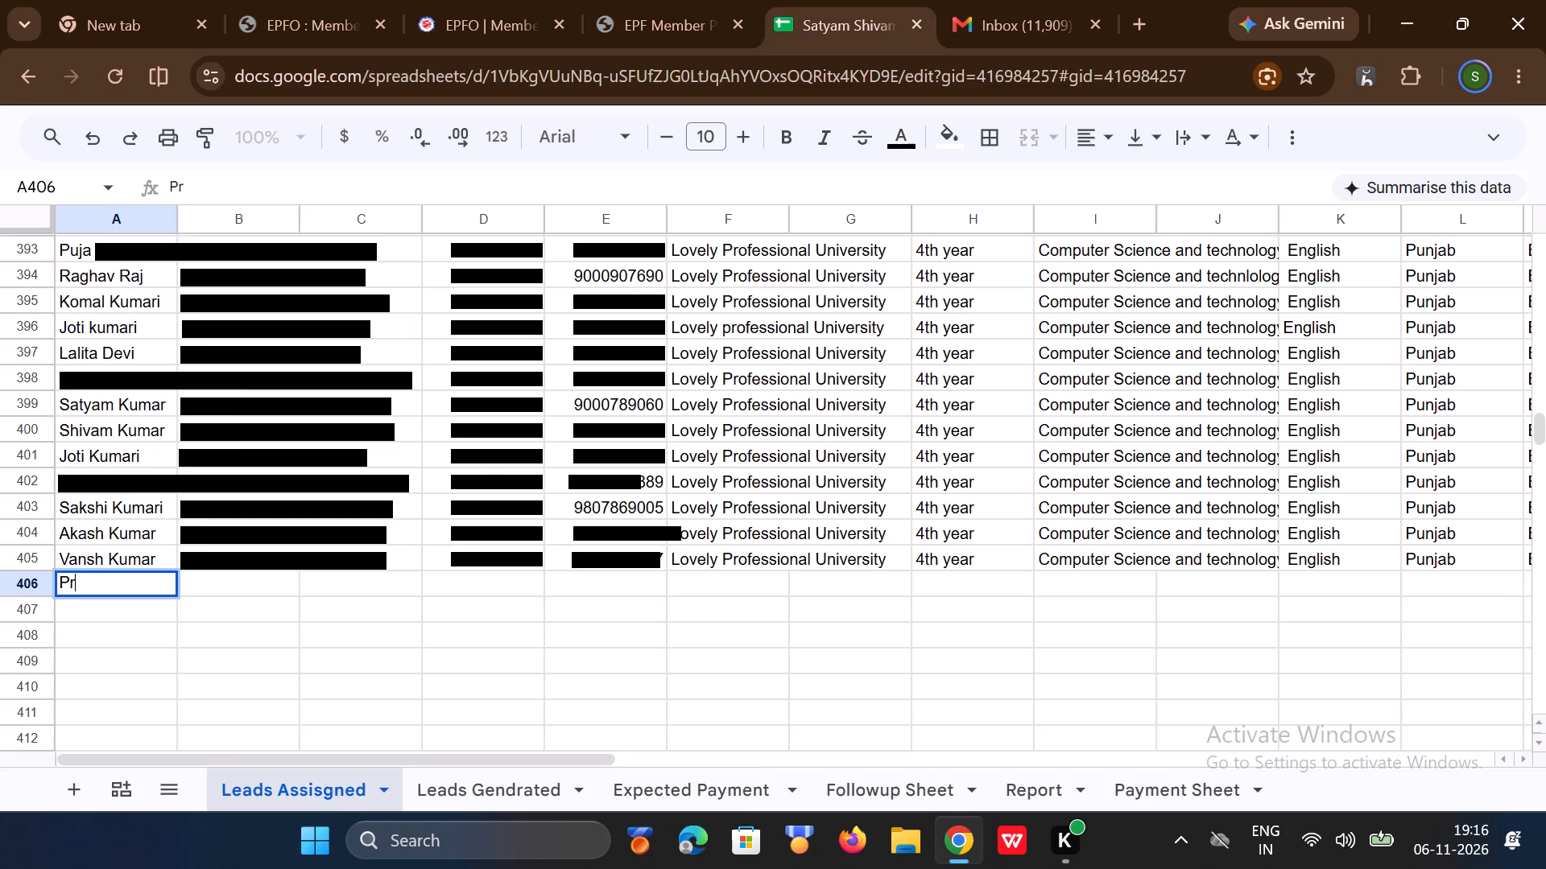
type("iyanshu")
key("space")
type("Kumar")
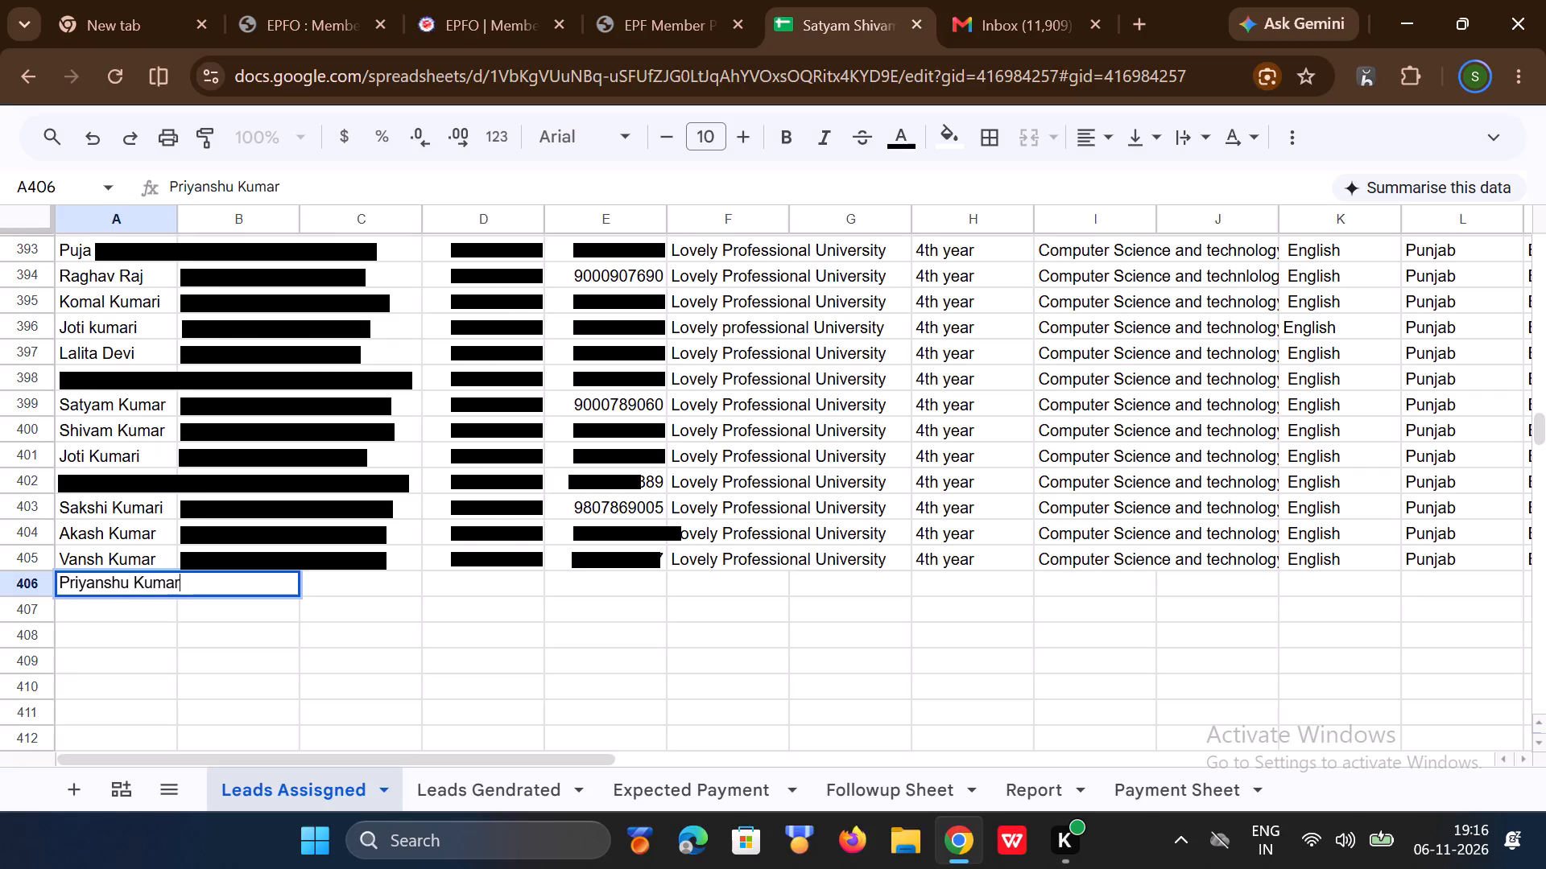
left_click(235, 607)
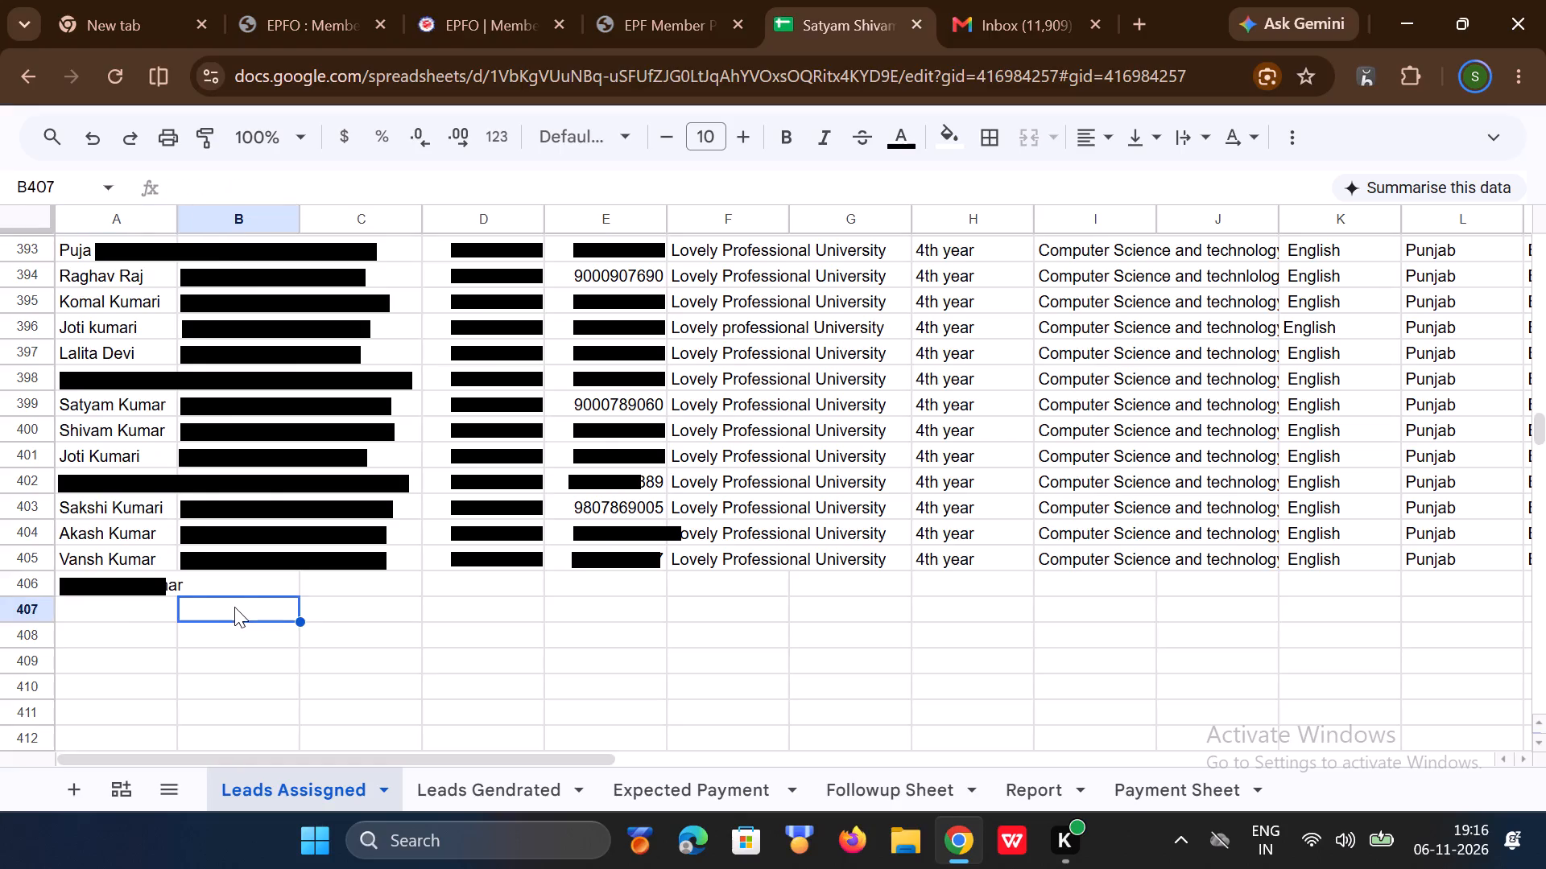
Open cell B406 in the new student's row for editing.
double_click(217, 572)
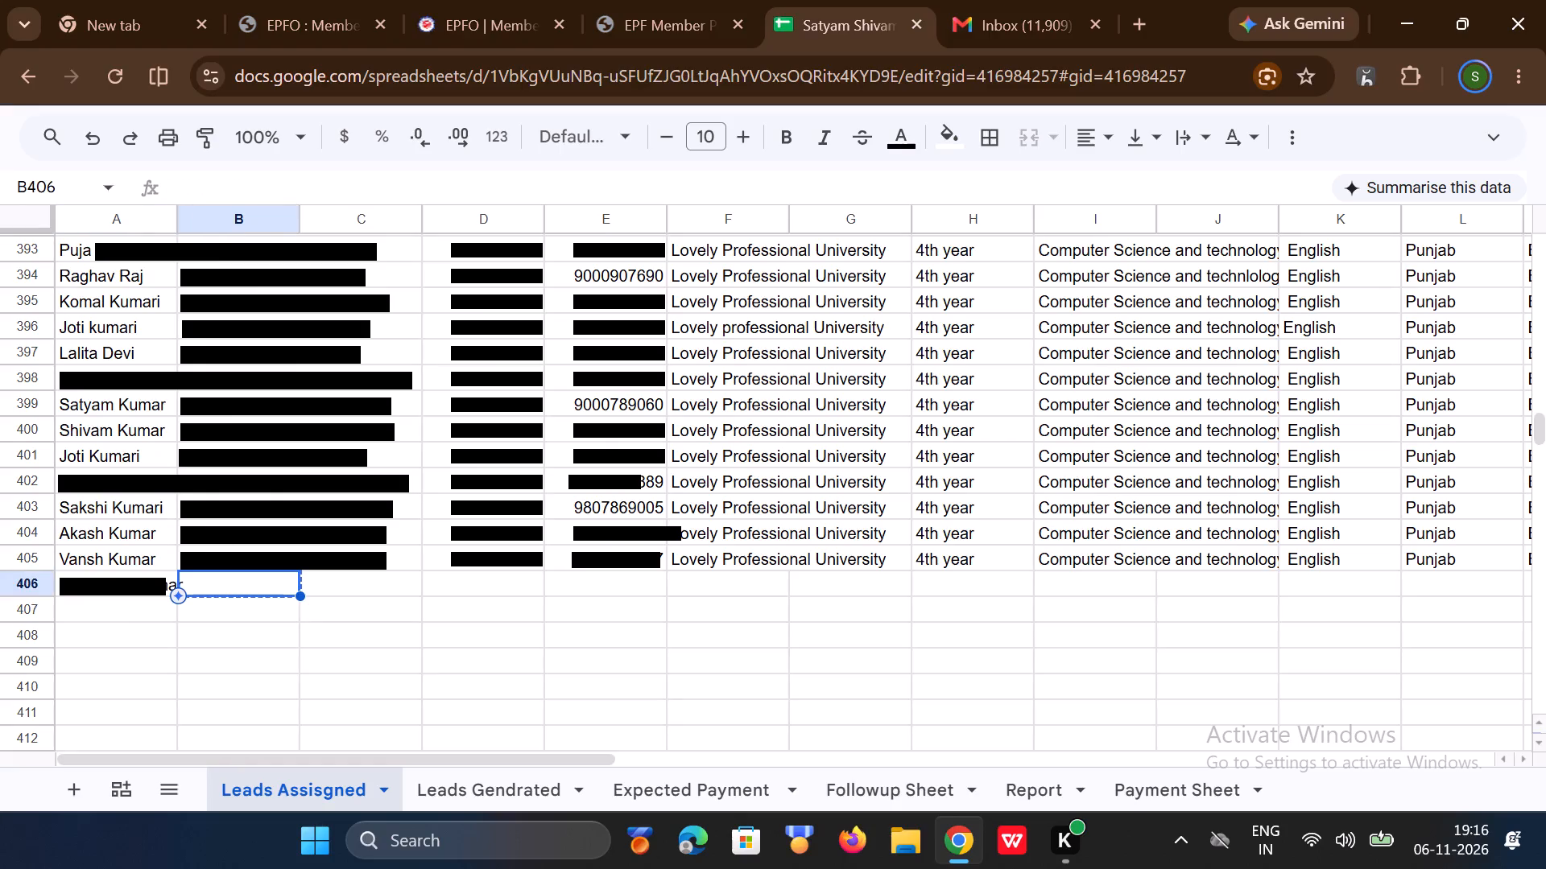
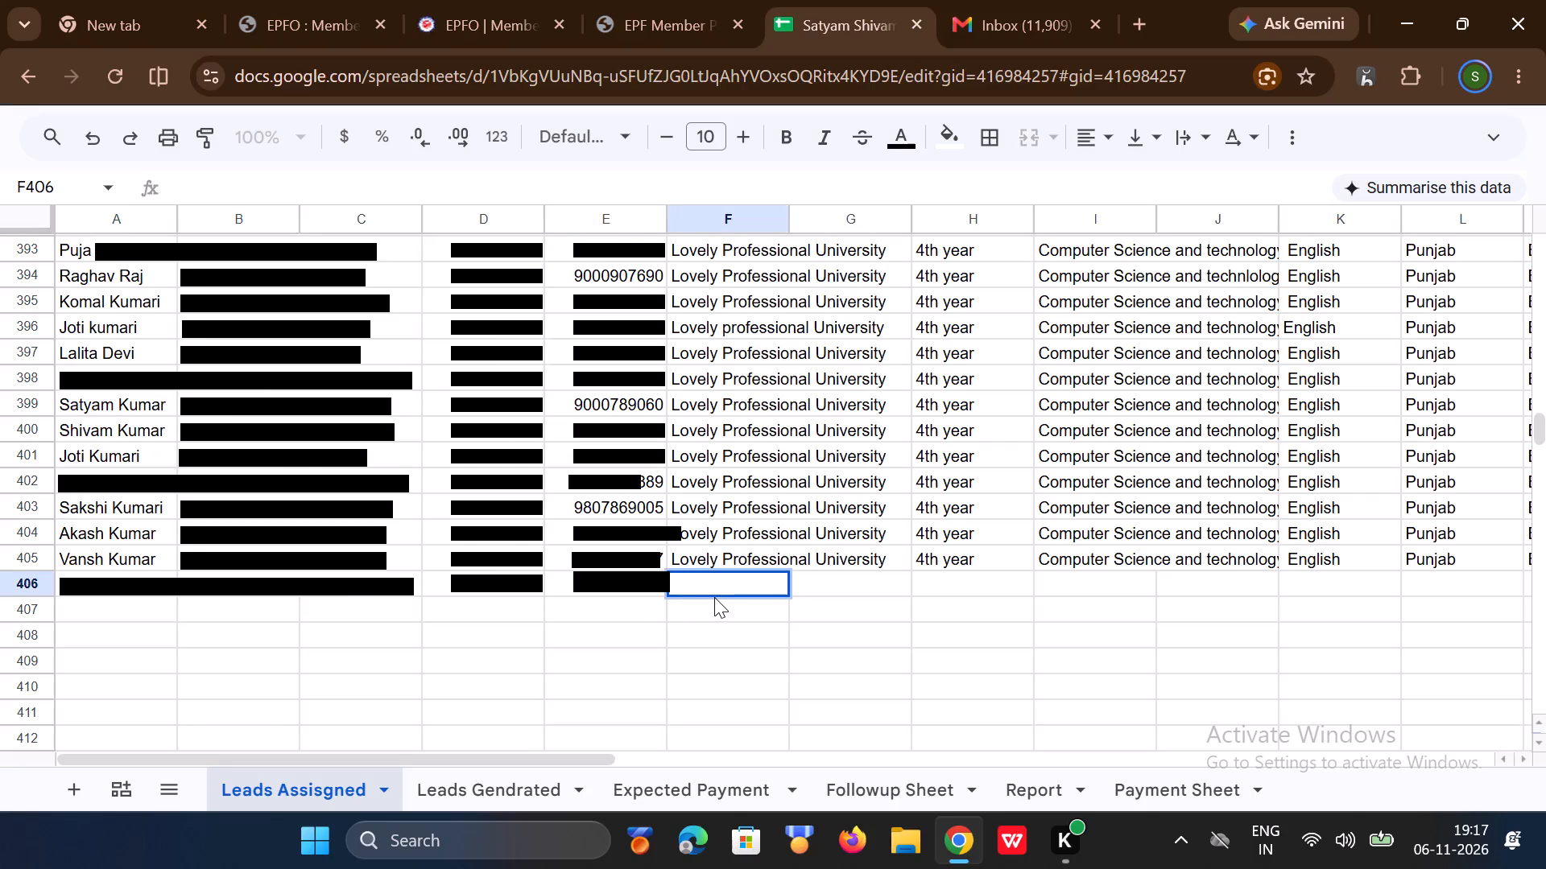
Enter Lovely Professional University in cell F406 of the new student's row.
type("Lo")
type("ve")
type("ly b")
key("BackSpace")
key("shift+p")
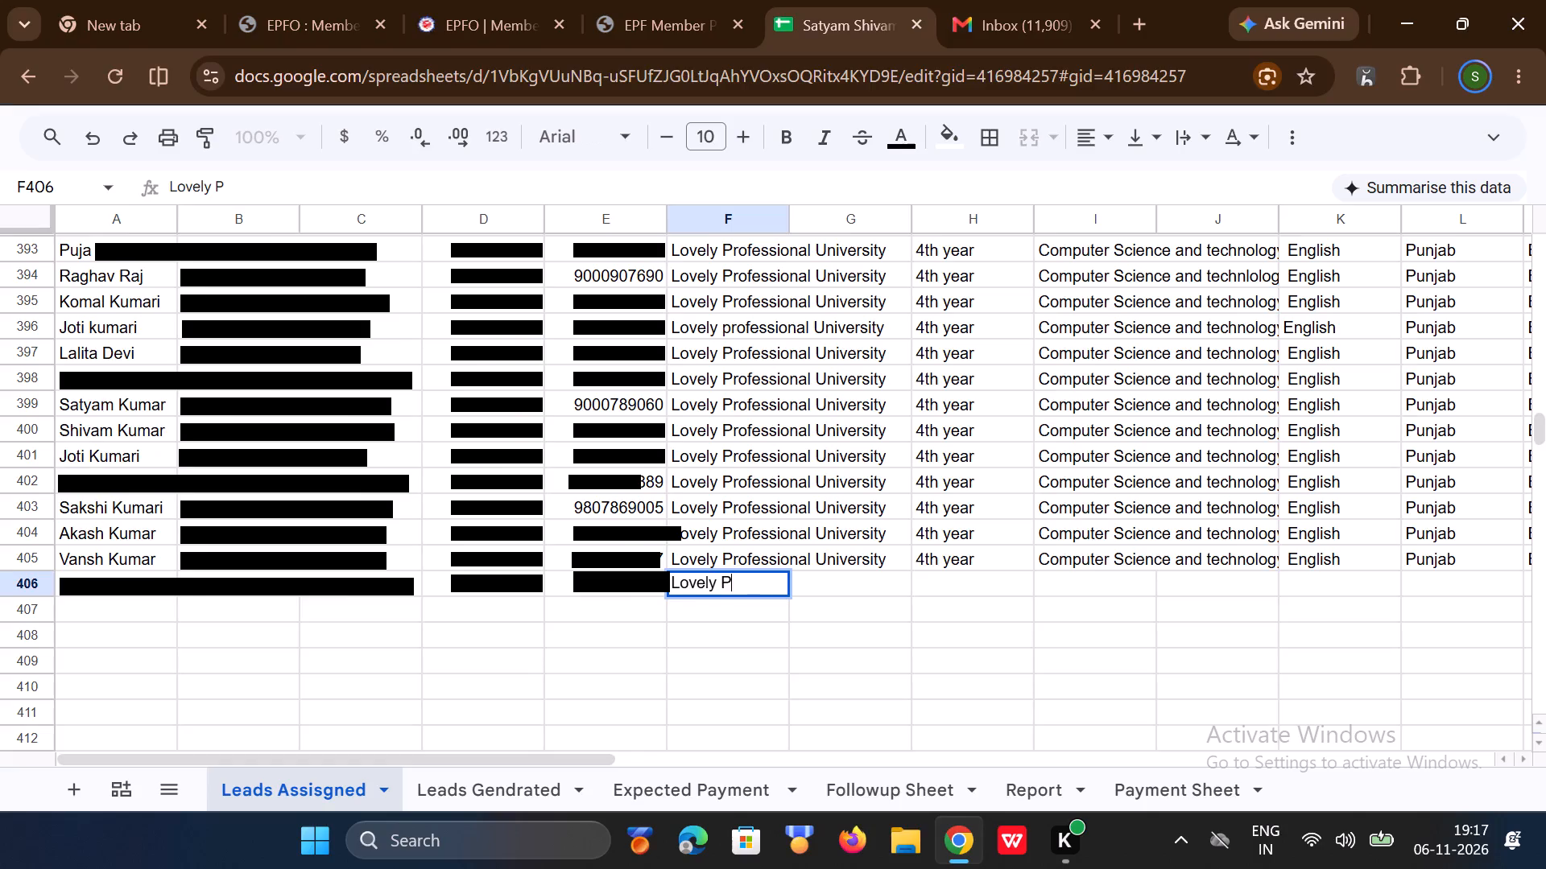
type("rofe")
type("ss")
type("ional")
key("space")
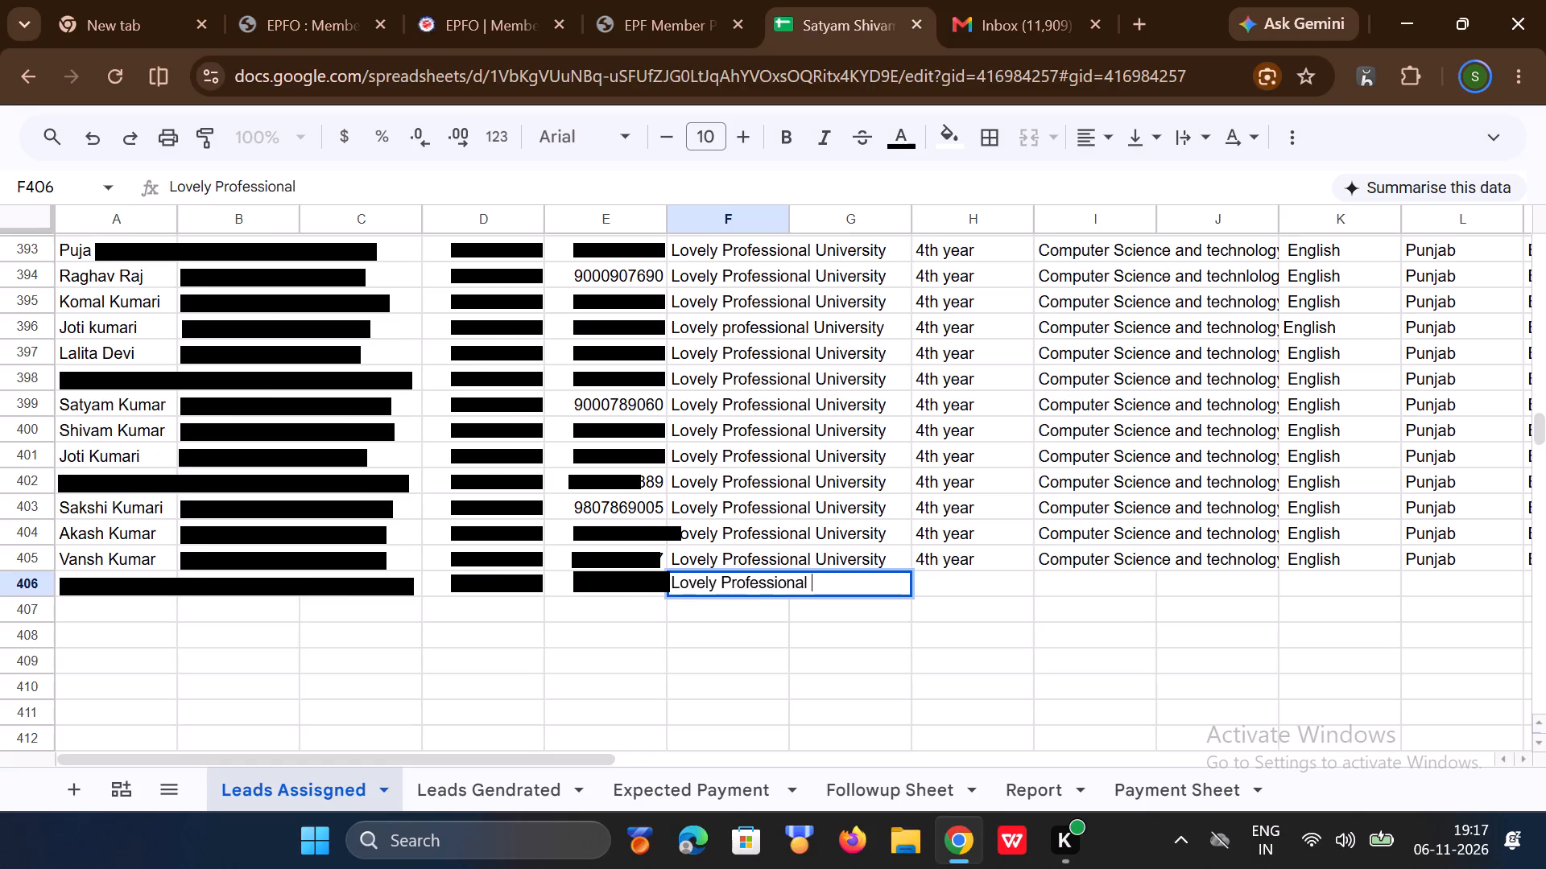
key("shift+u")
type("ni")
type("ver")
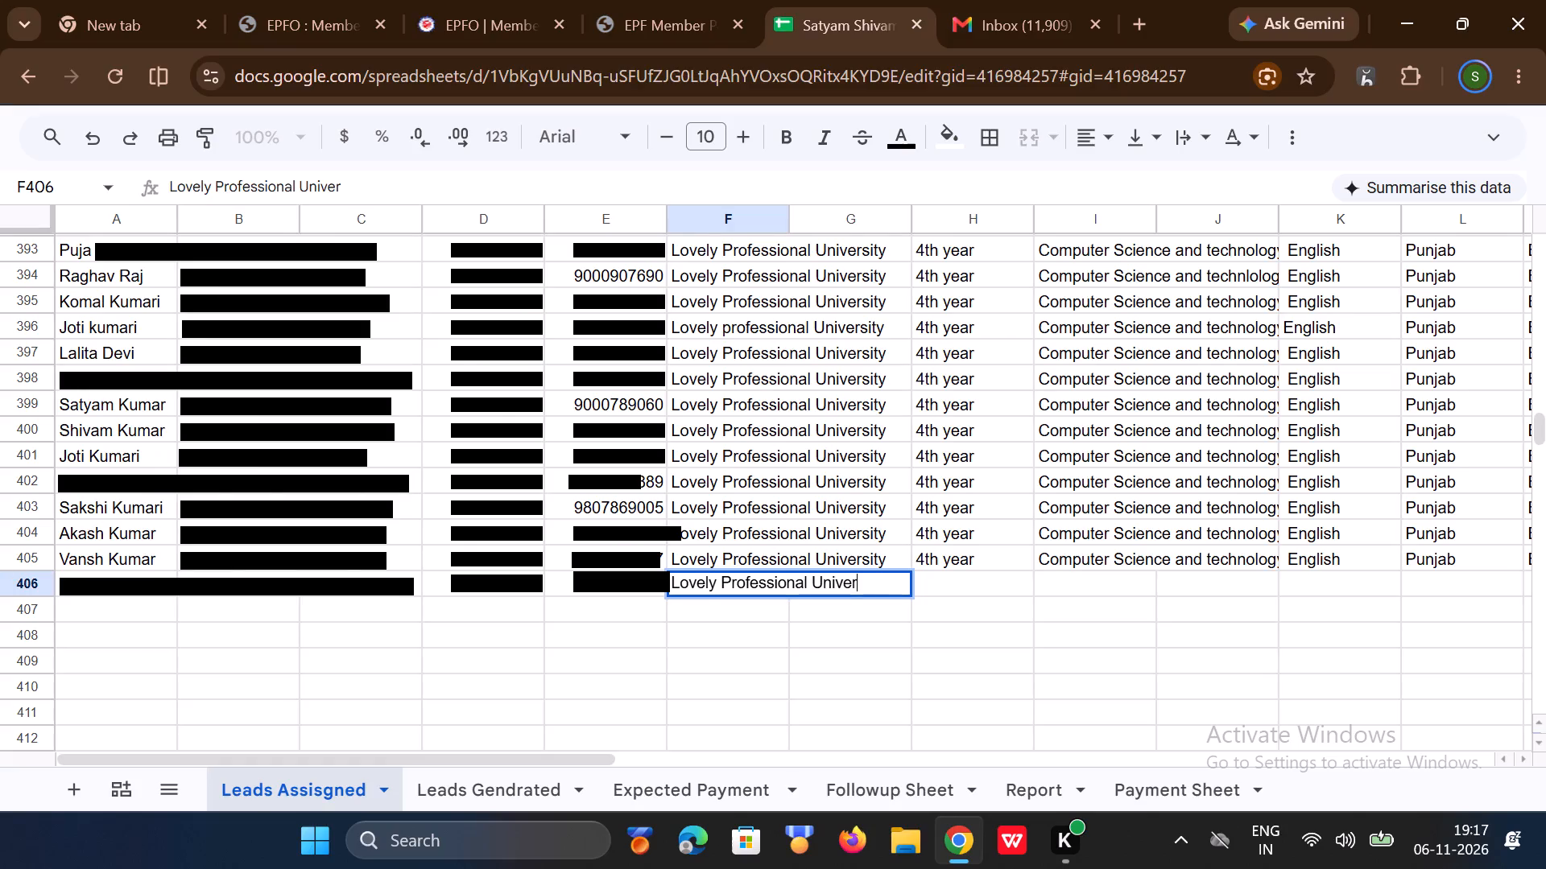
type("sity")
left_click(953, 566)
Enter 4th year in cell H406 of the new student's row.
double_click(950, 585)
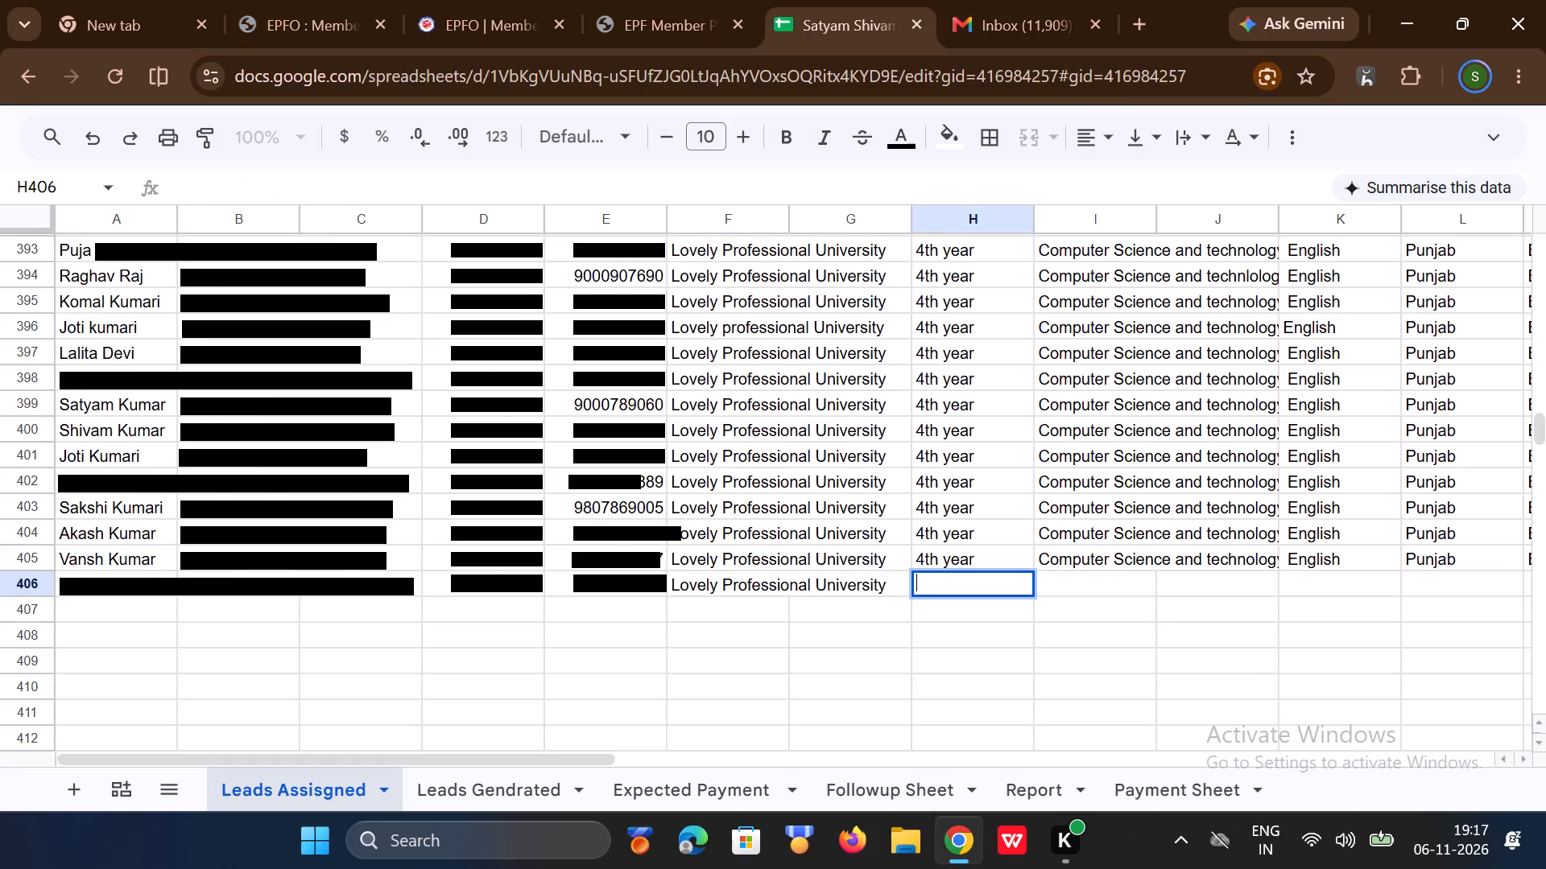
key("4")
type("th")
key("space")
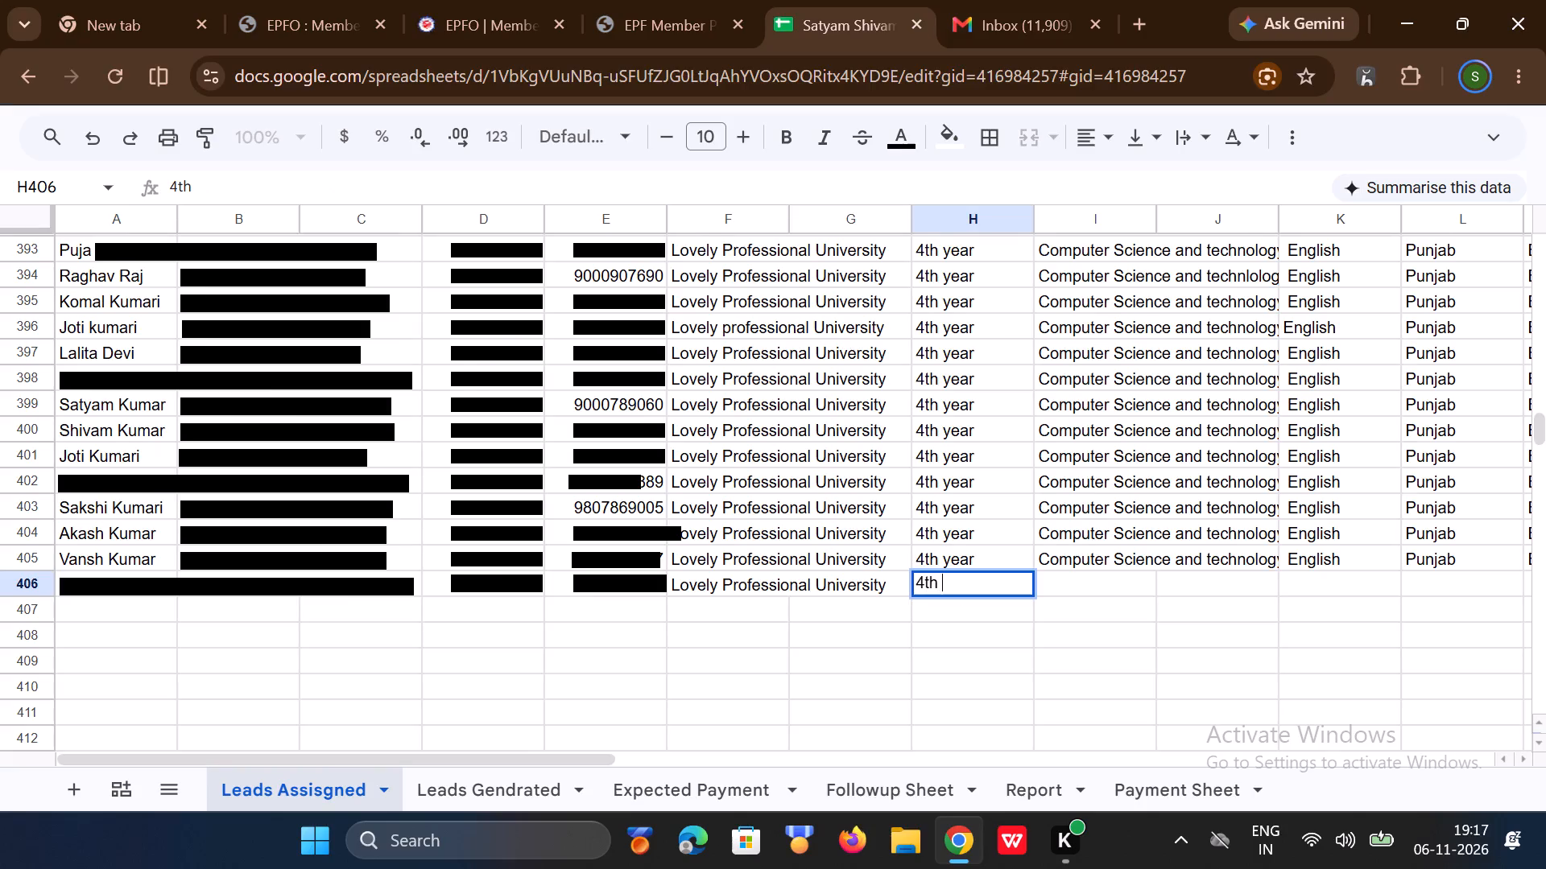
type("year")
Enter Computer Science and technology in cell I406 of the new student's row.
double_click(1074, 579)
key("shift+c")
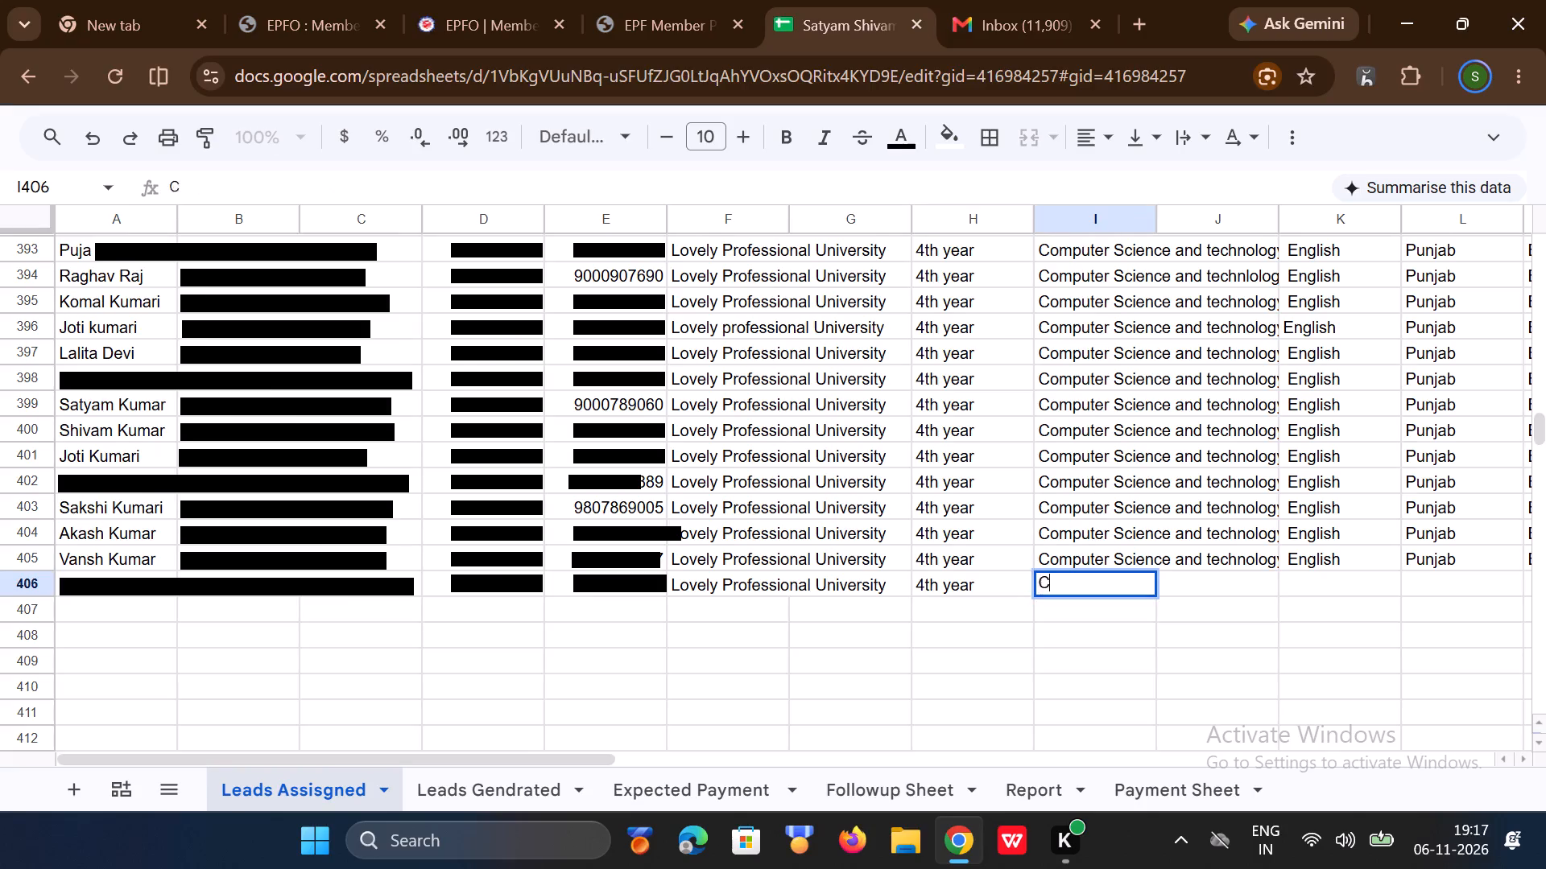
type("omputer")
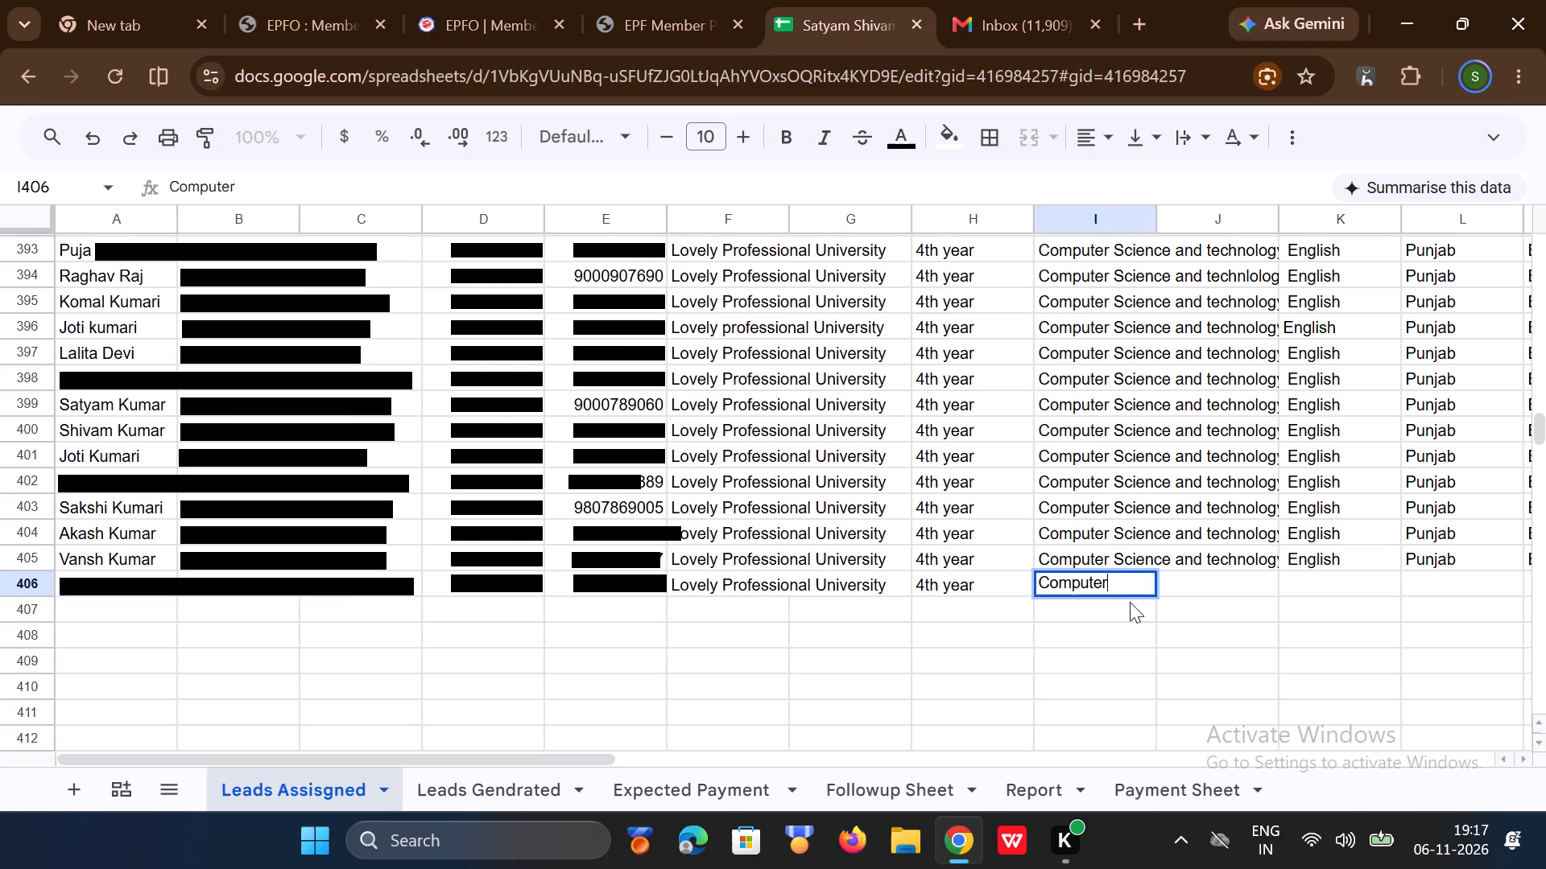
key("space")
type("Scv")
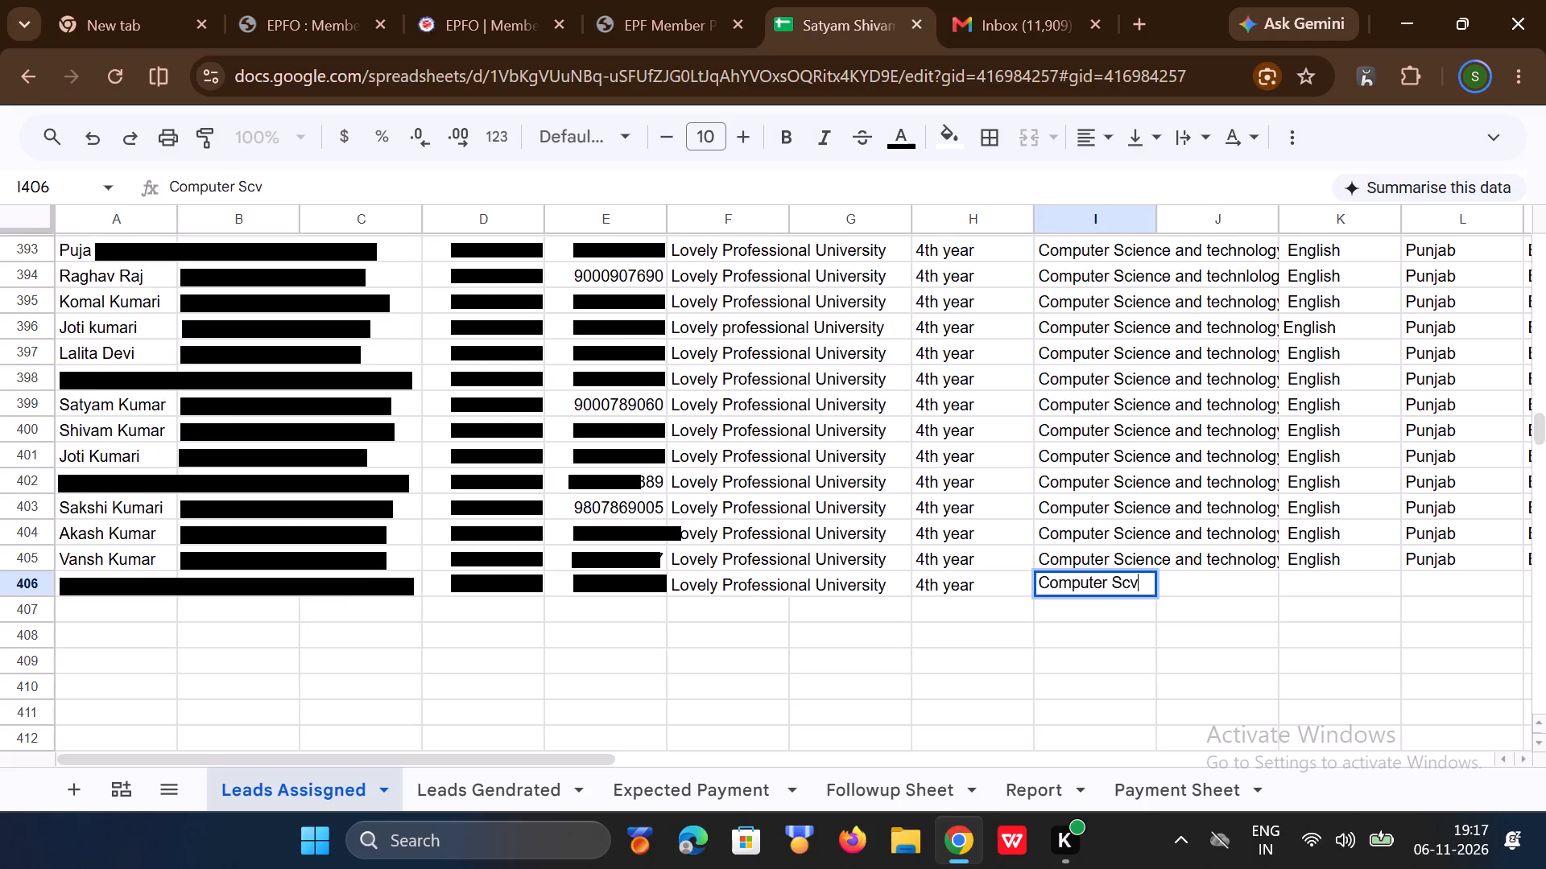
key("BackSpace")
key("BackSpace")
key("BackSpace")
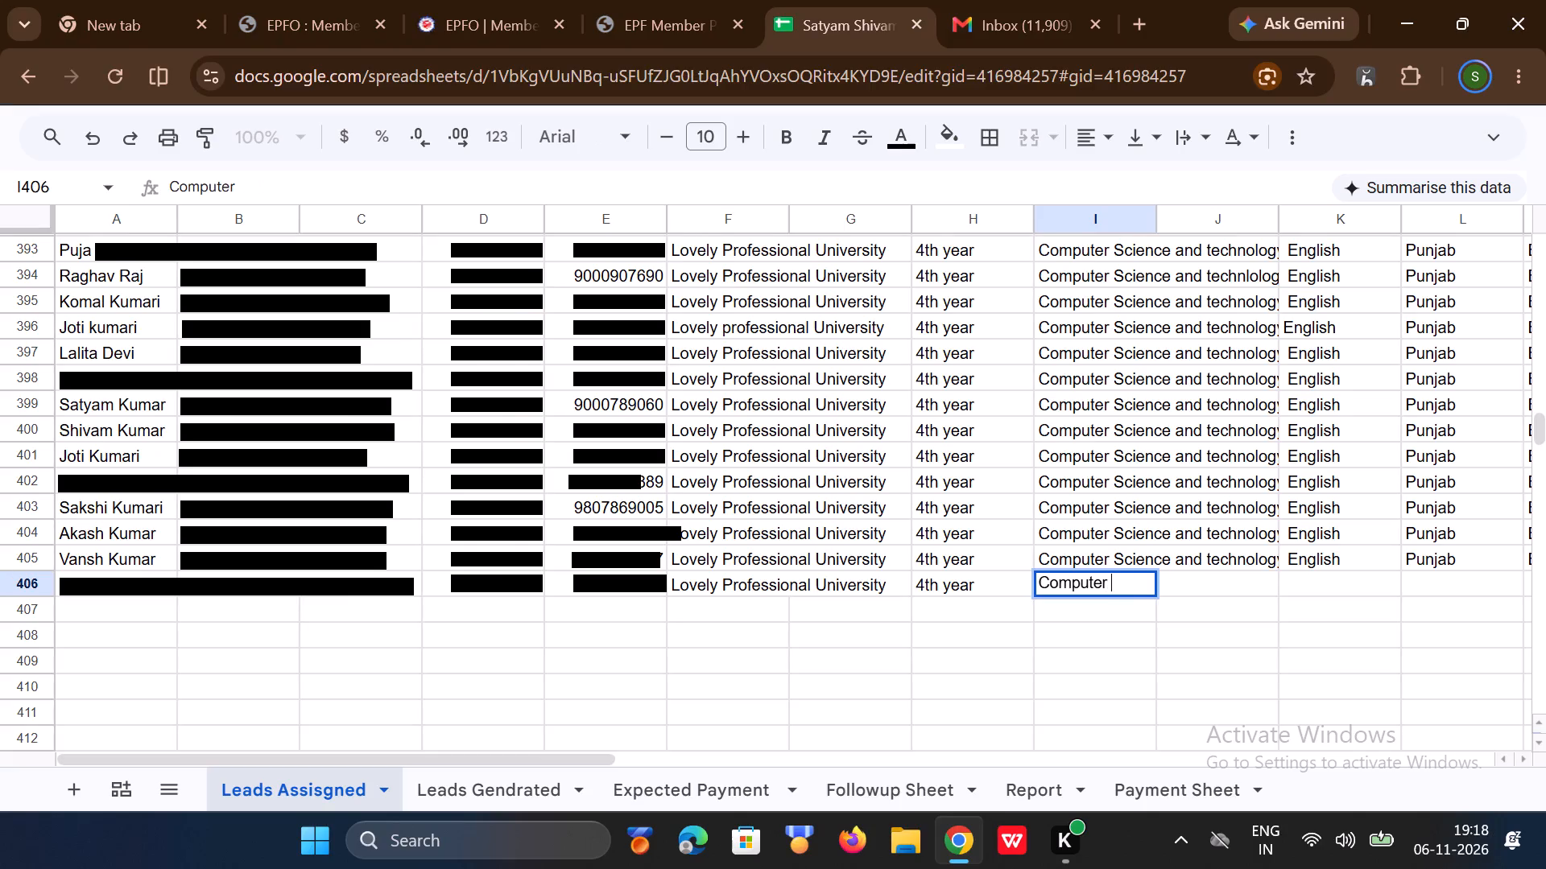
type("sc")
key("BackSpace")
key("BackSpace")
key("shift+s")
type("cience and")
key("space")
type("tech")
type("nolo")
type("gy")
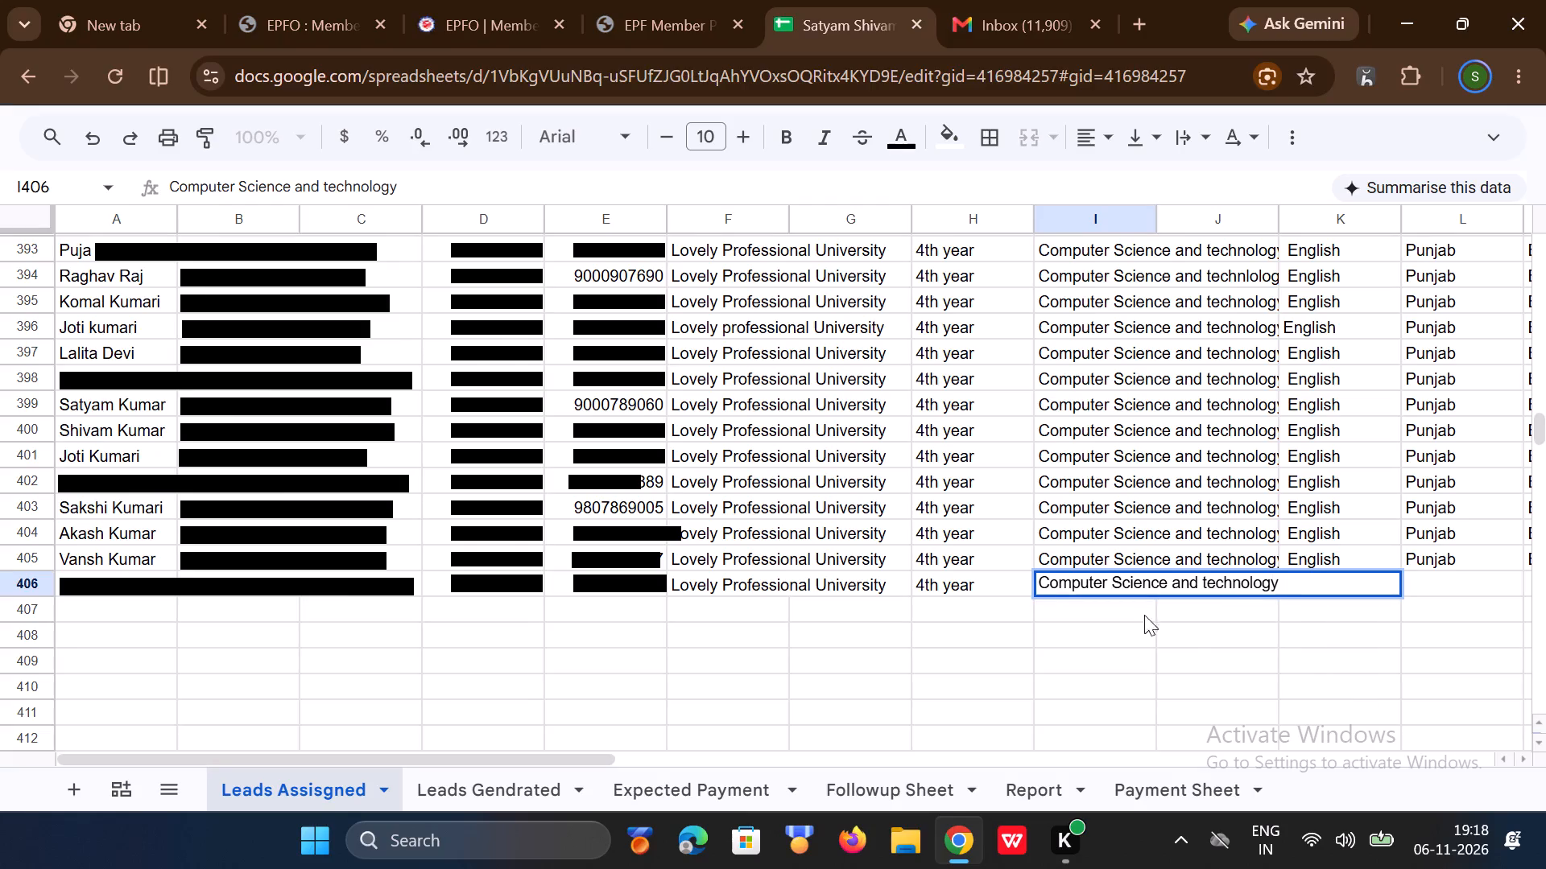
left_click_drag(1186, 628, 1327, 593)
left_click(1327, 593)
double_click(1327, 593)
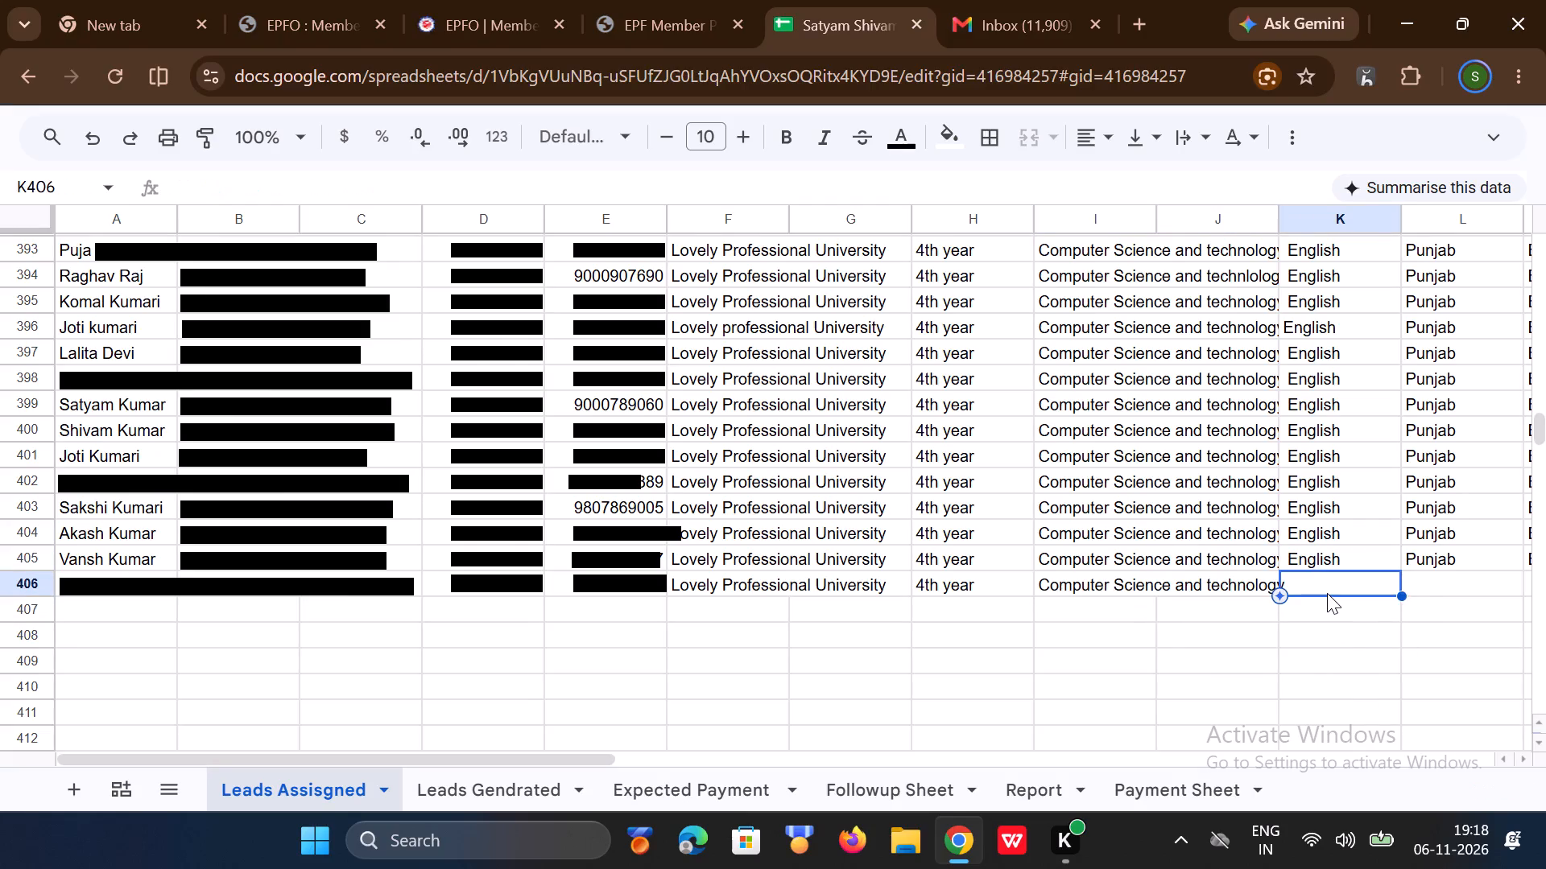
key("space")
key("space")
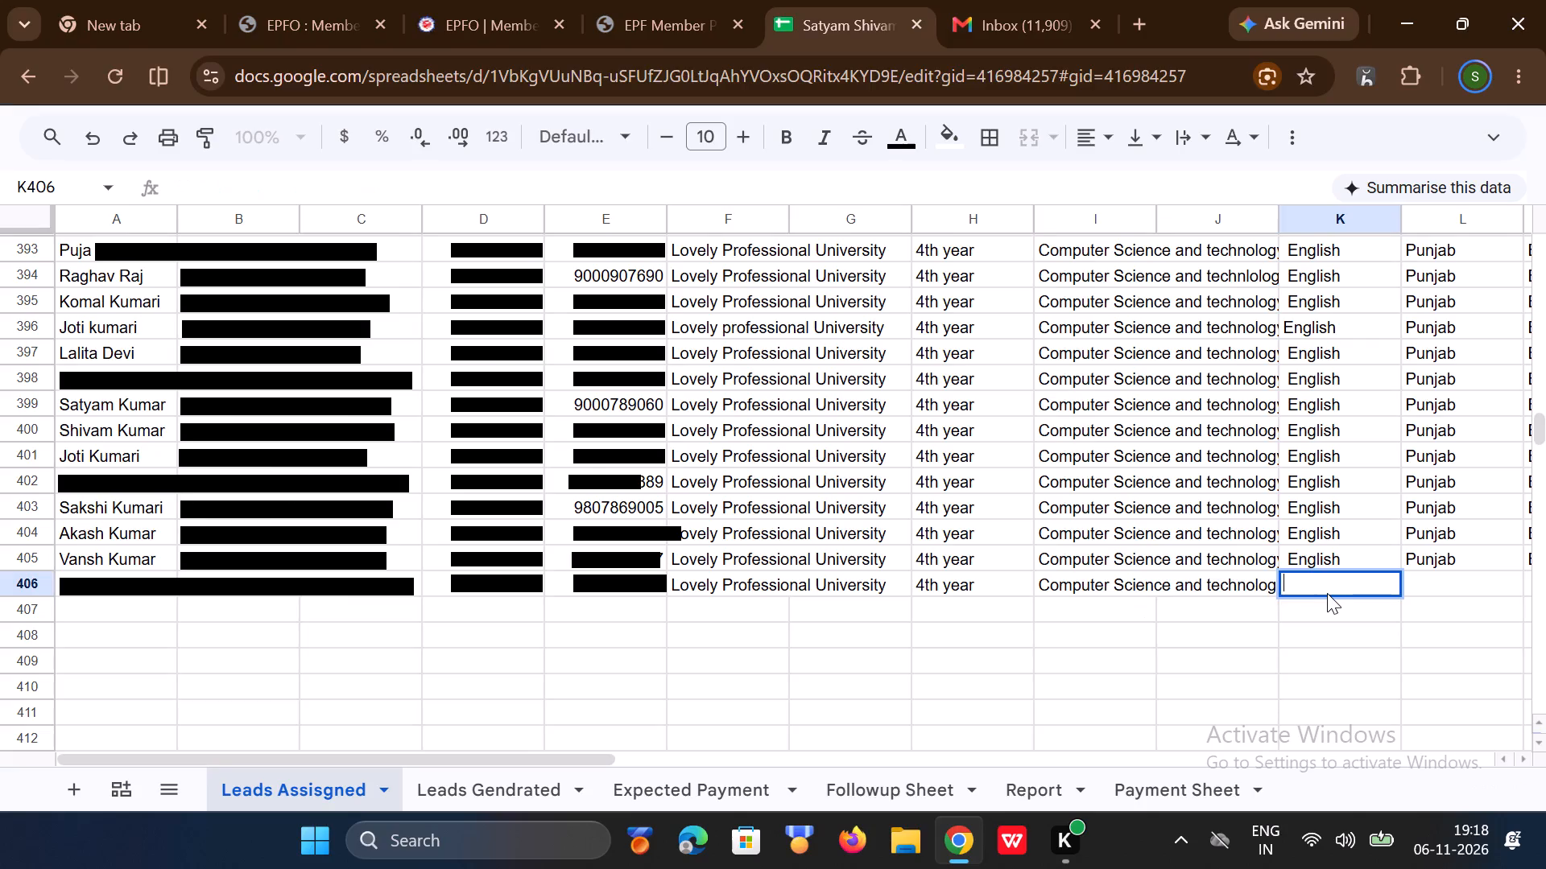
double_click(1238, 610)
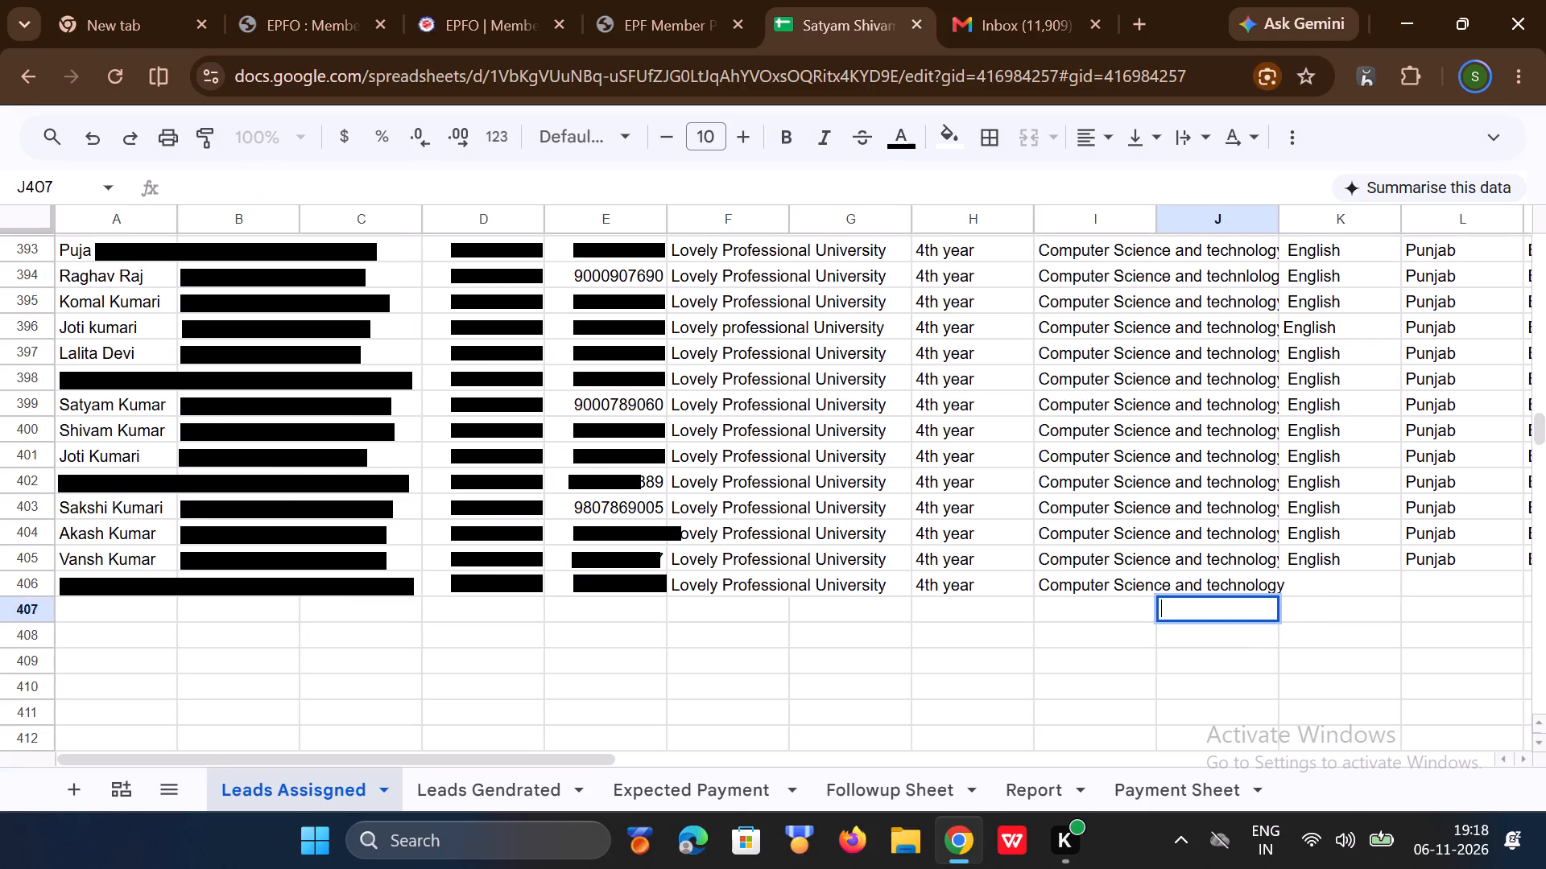
Enter English with a leading space in cell K406, matching the alignment of the row above.
double_click(1321, 579)
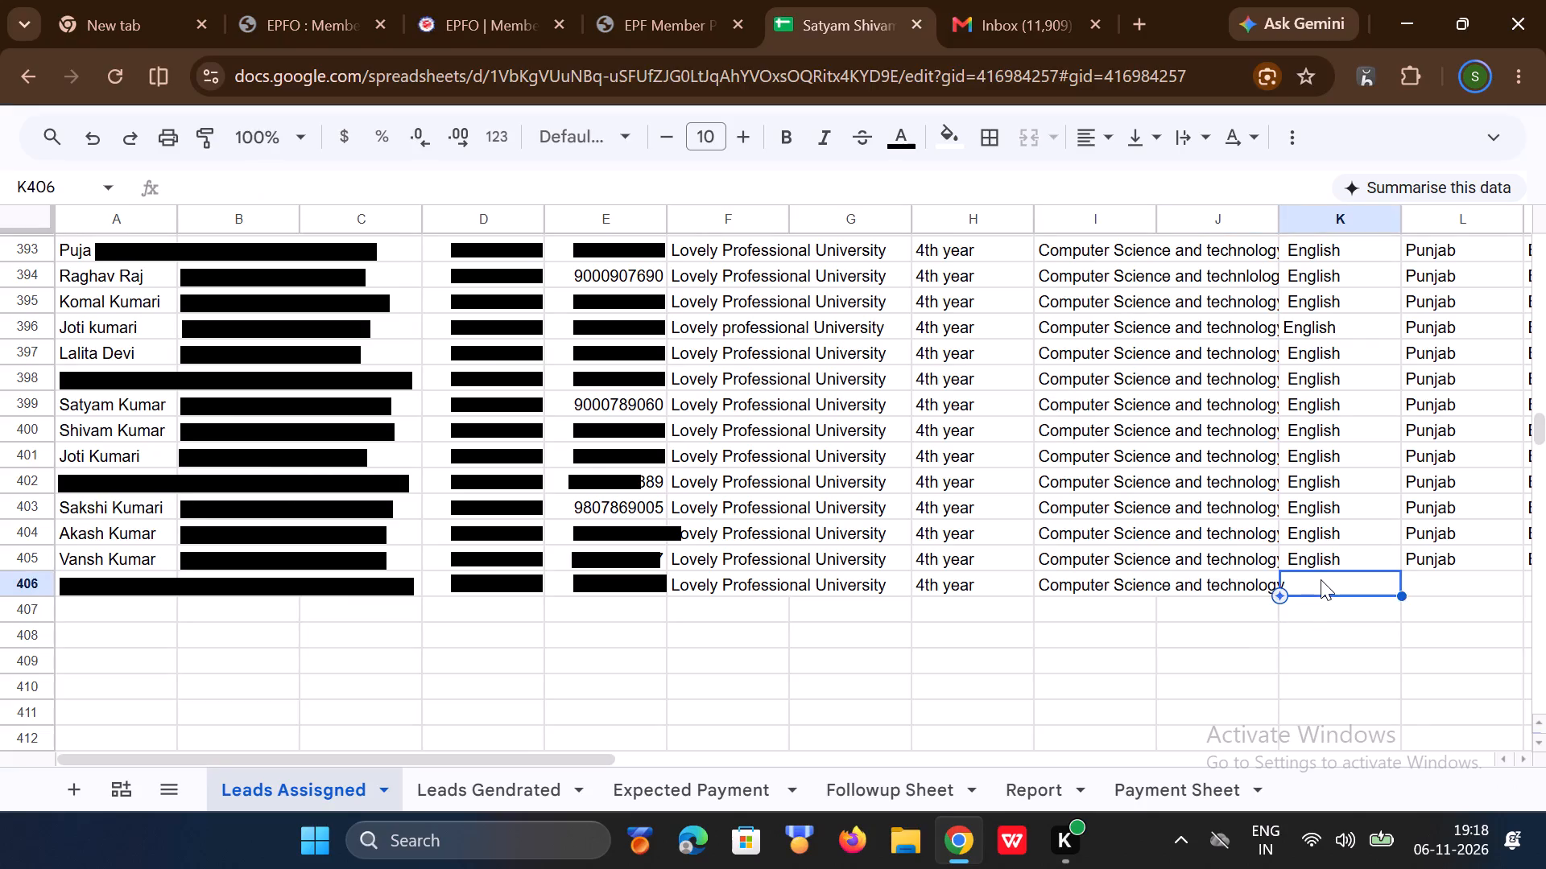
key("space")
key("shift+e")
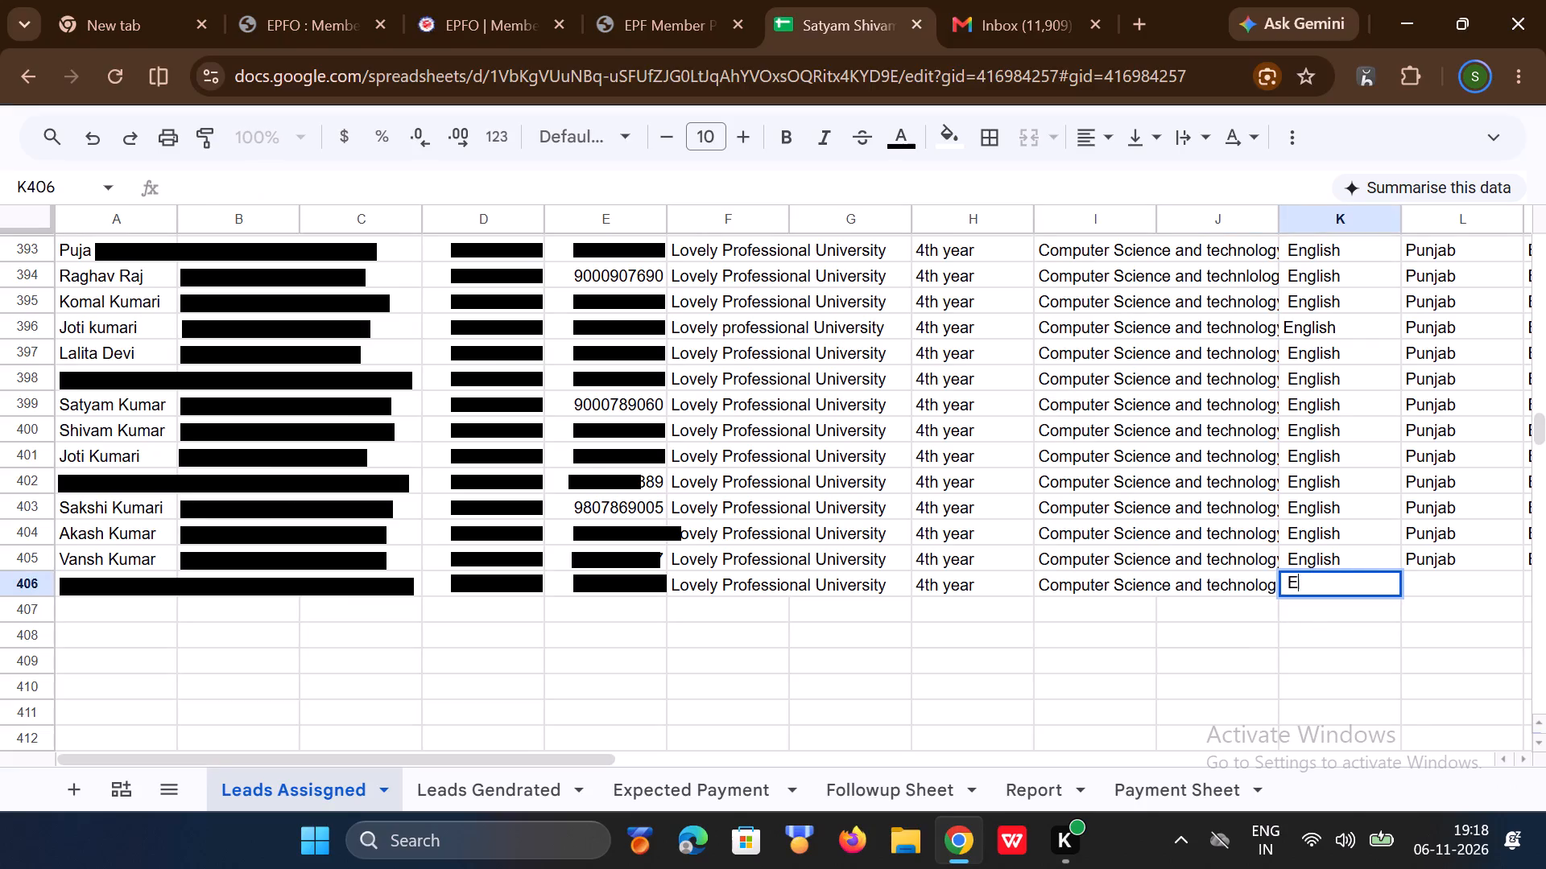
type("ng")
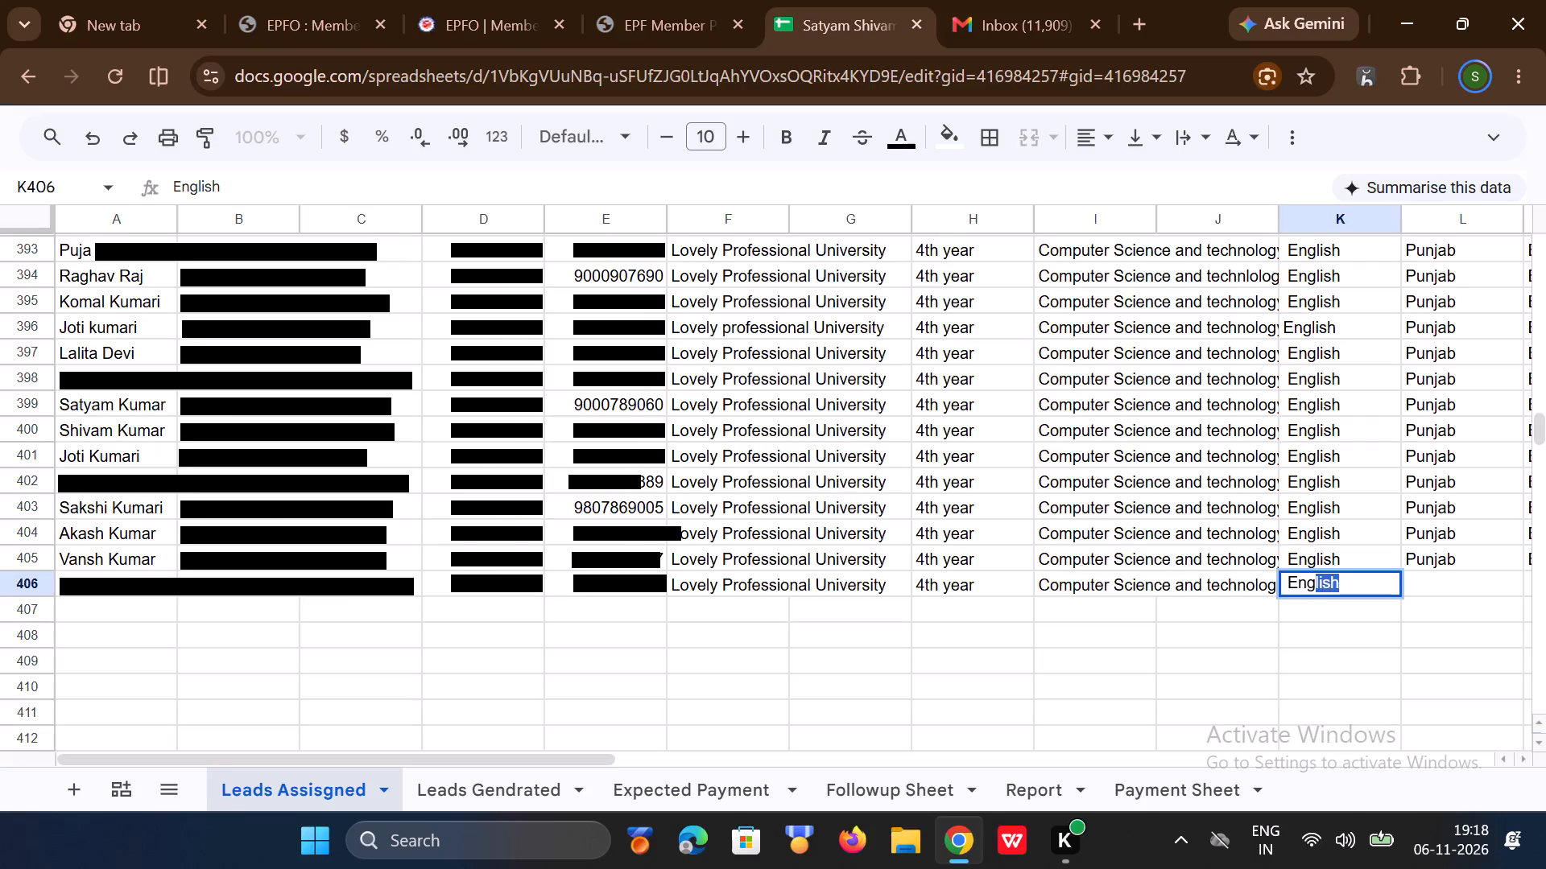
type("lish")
Enter Punjab in cell L406 of the new student's row.
double_click(1433, 589)
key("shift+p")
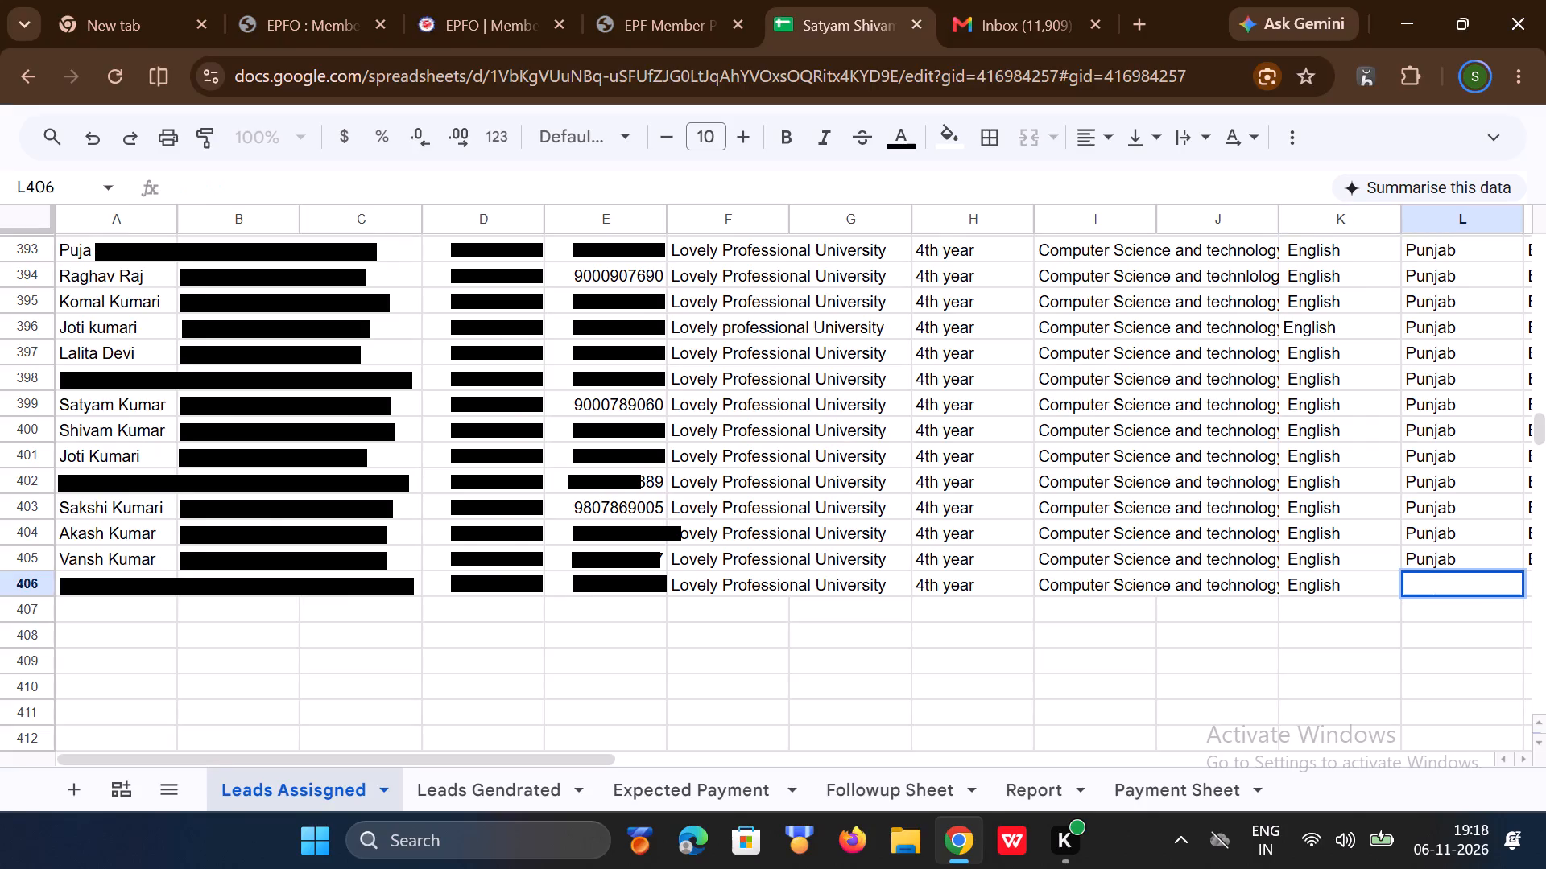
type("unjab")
left_click(1341, 625)
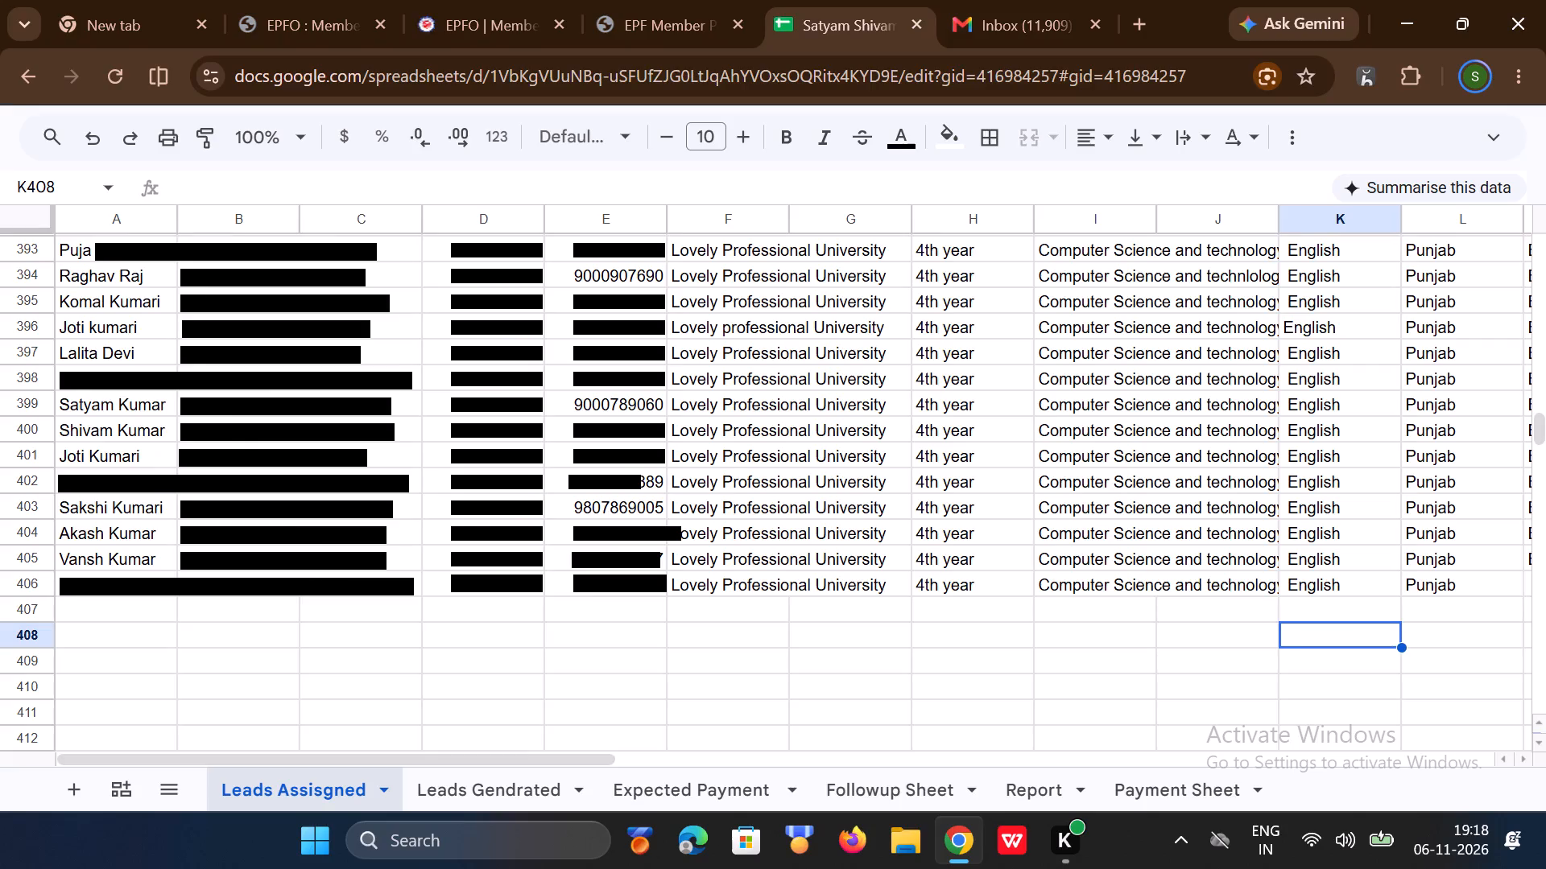
Enter English in cell M406 of the new student's row.
scroll(1341, 625, "left", 2)
double_click(1311, 575)
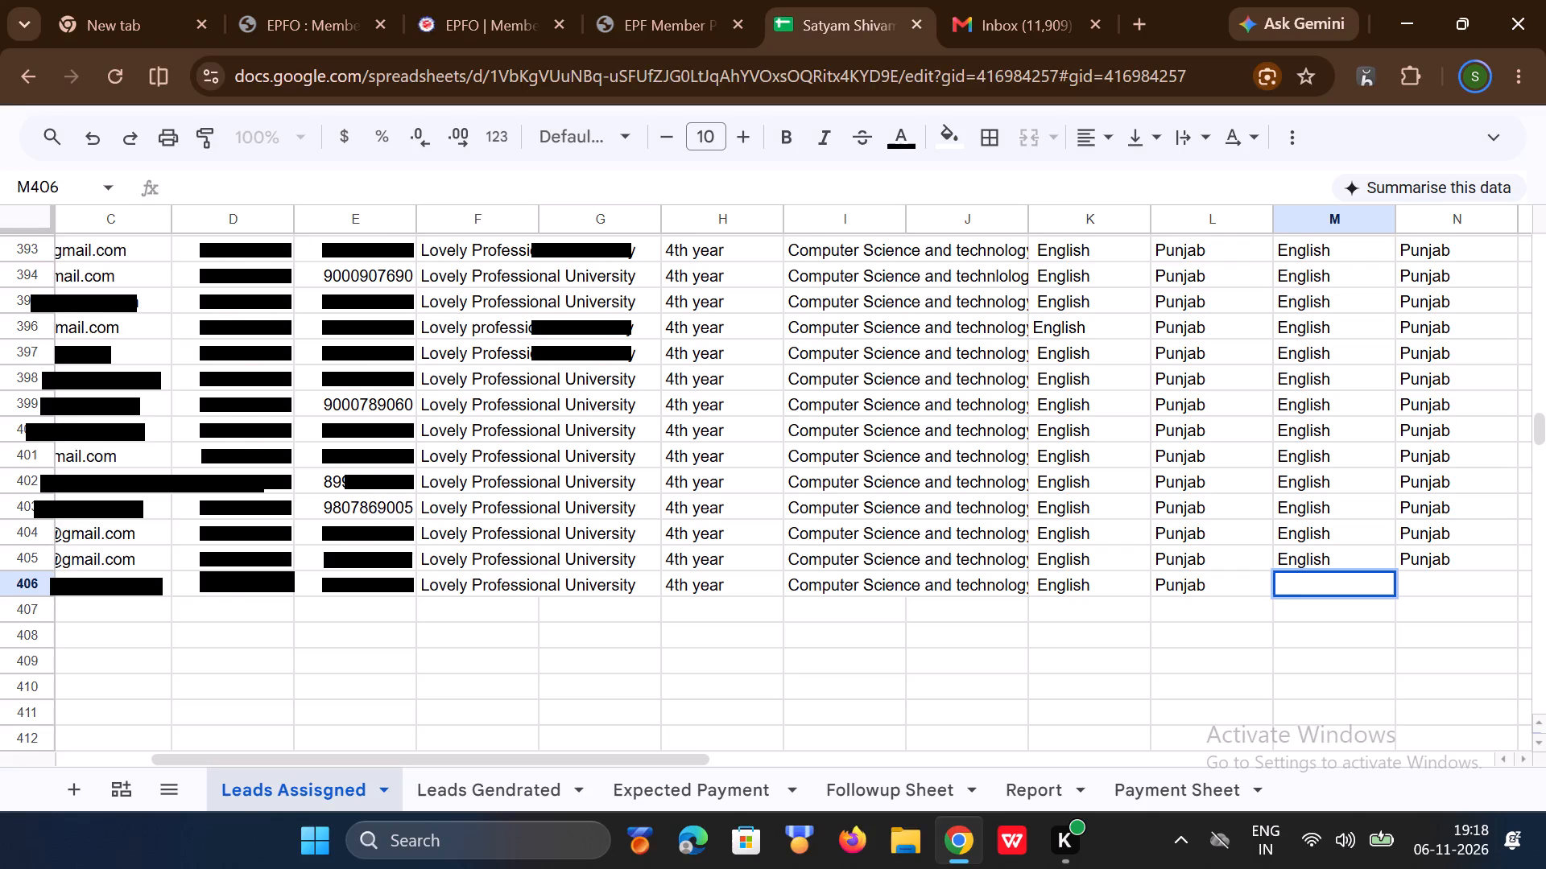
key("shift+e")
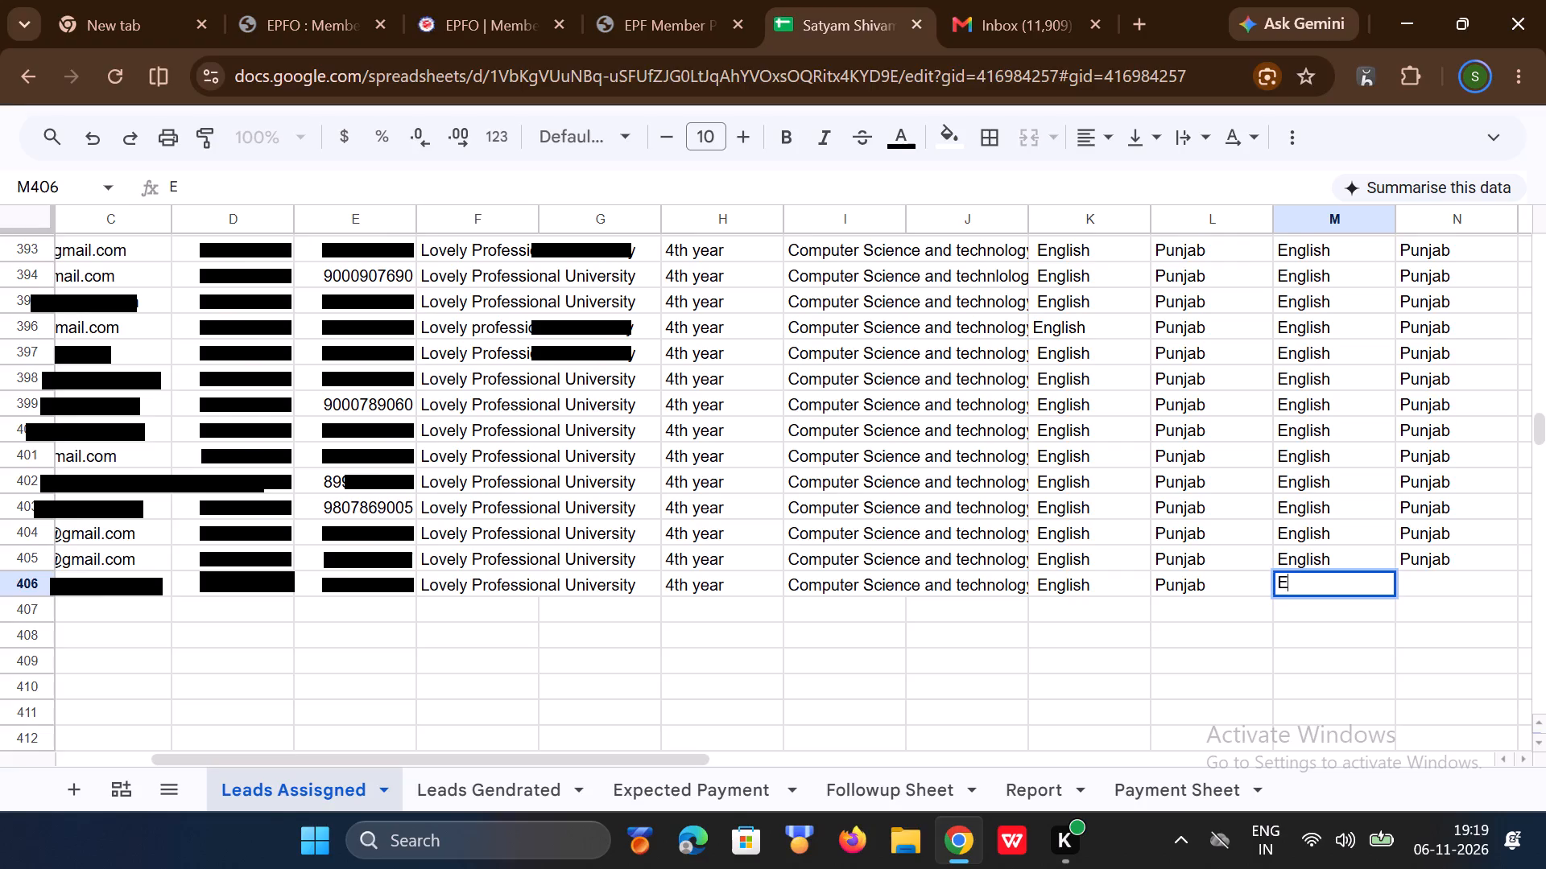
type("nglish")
Enter Punjab in cell N406 of the new student's row.
double_click(1414, 580)
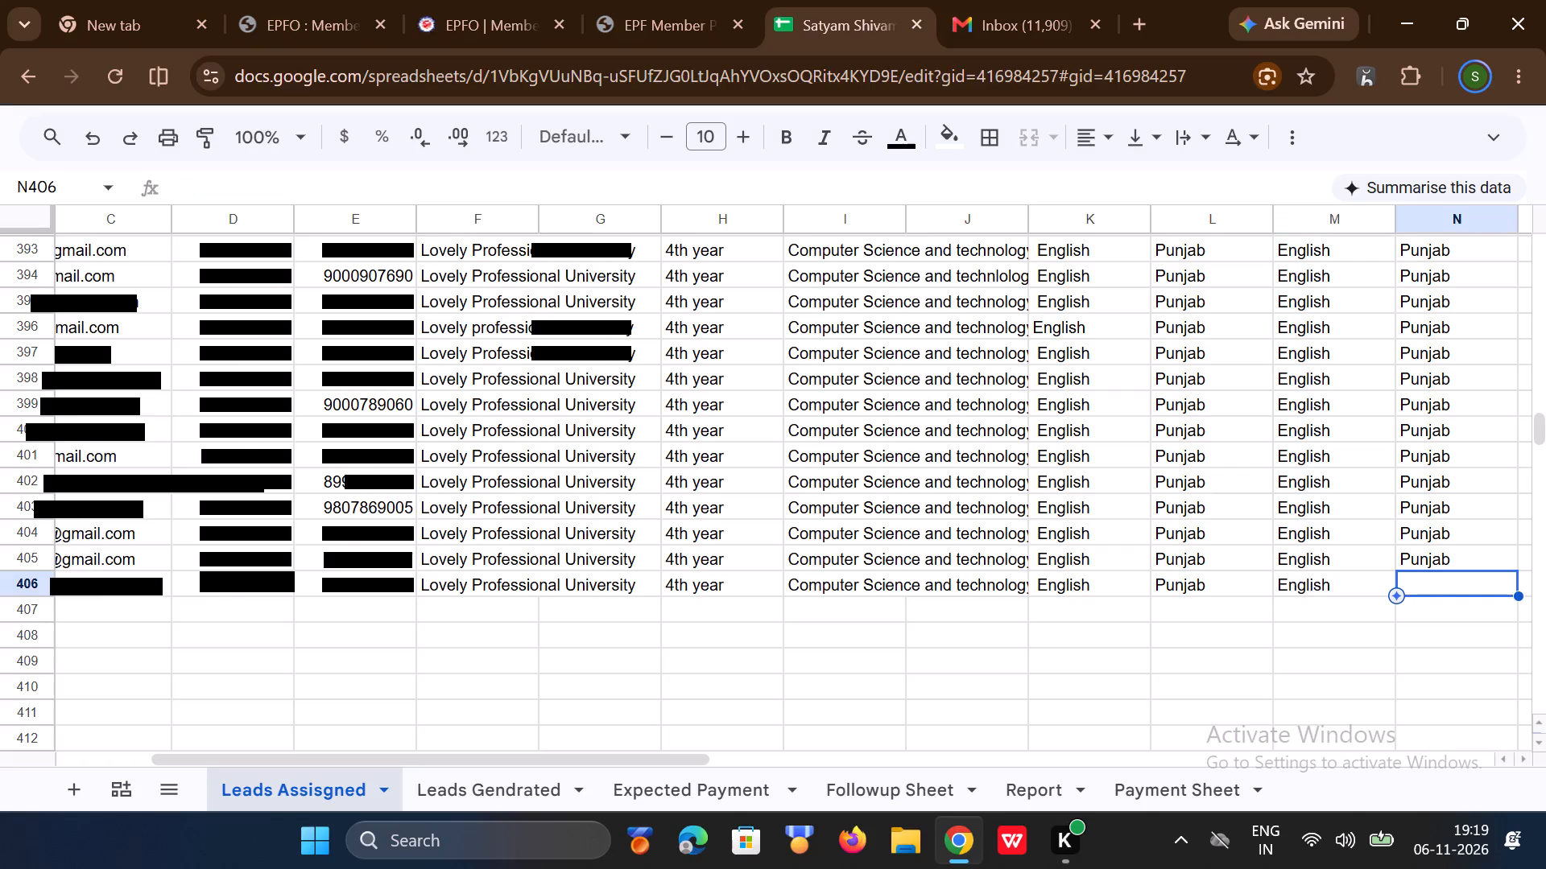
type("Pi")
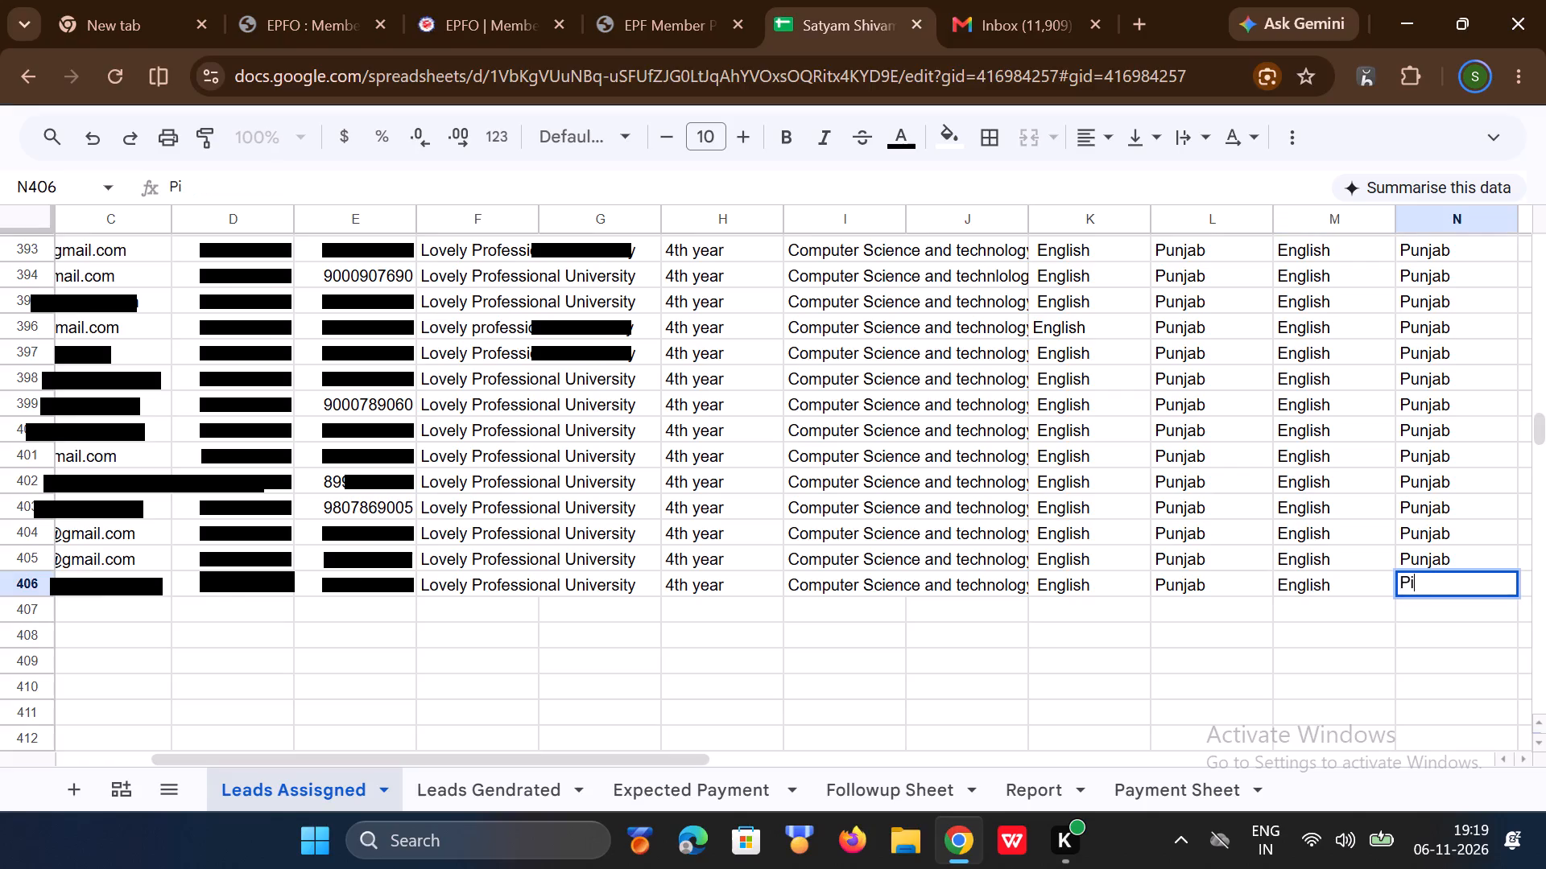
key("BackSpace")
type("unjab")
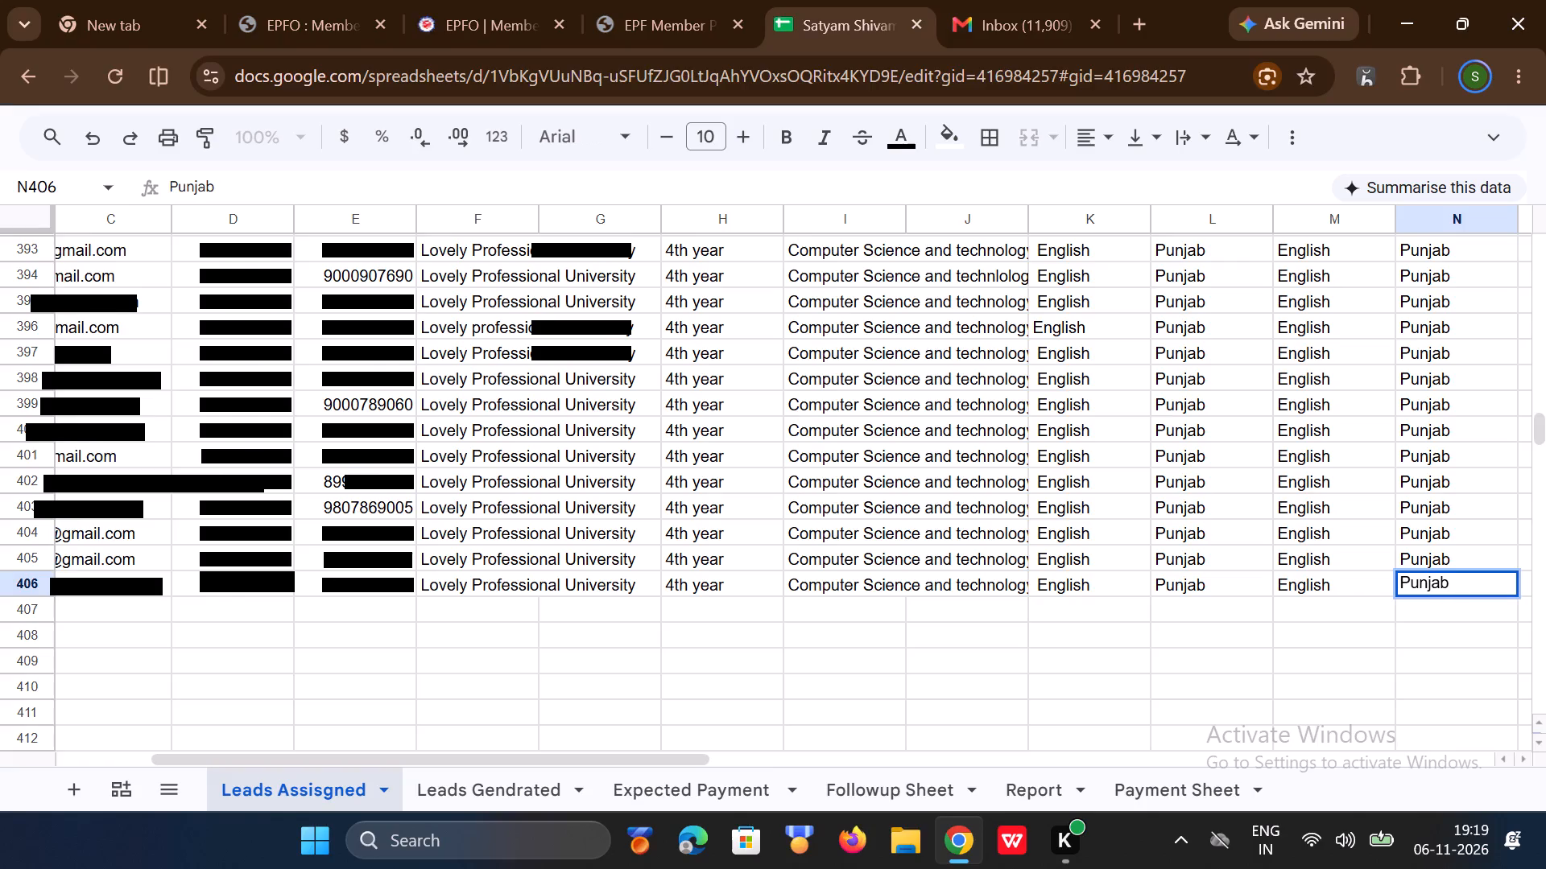
left_click(1379, 649)
Enter the code SS 010 in cell P406 of the new student's row.
scroll(1379, 649, "left", 2)
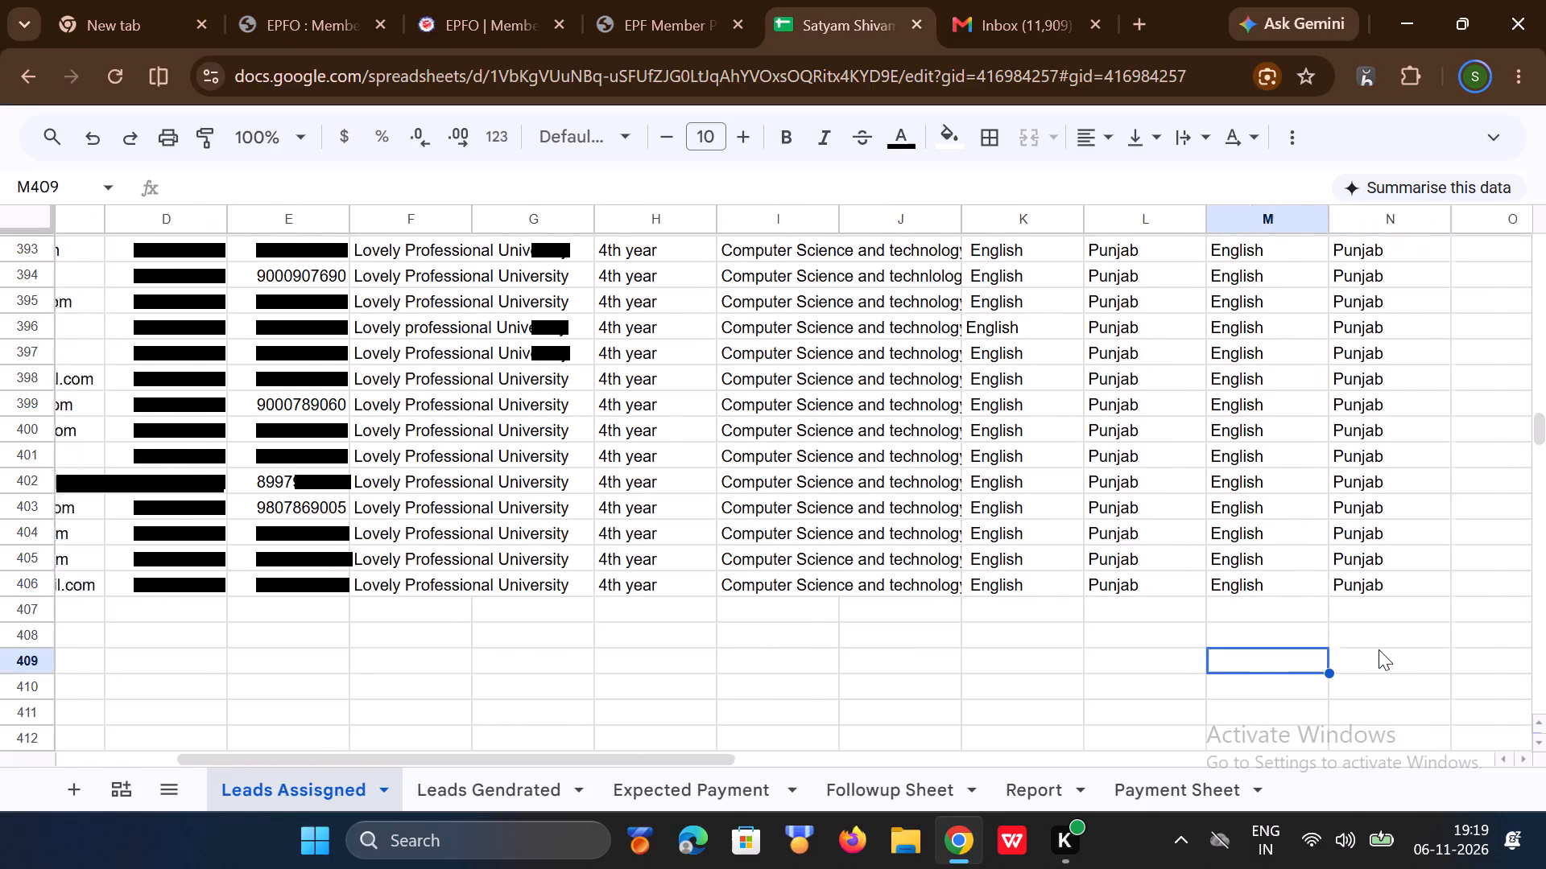
scroll(1379, 649, "left", 2)
double_click(1416, 578)
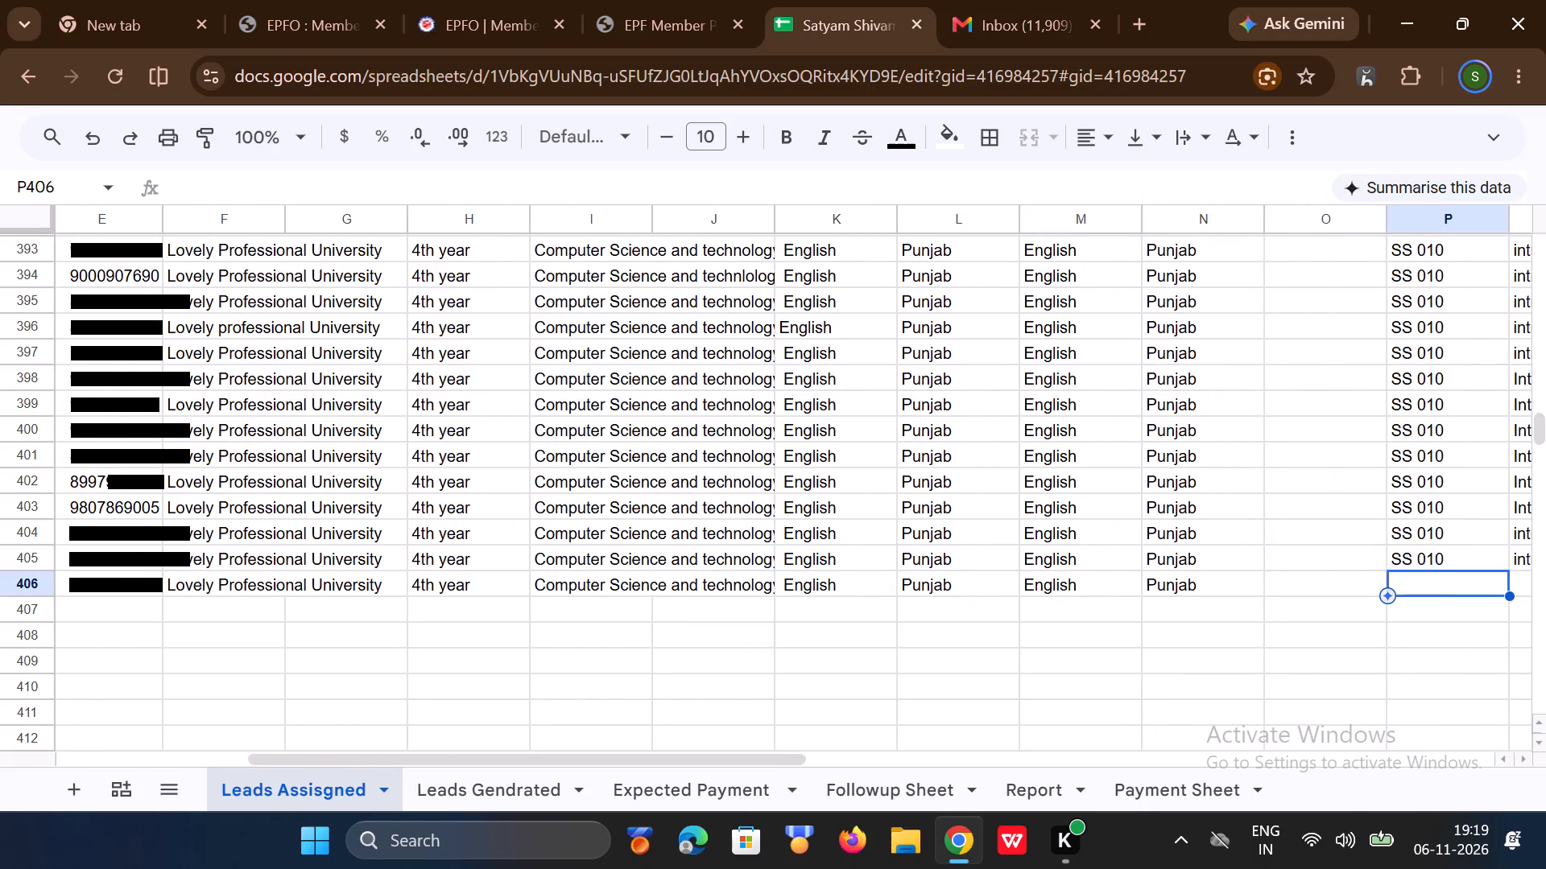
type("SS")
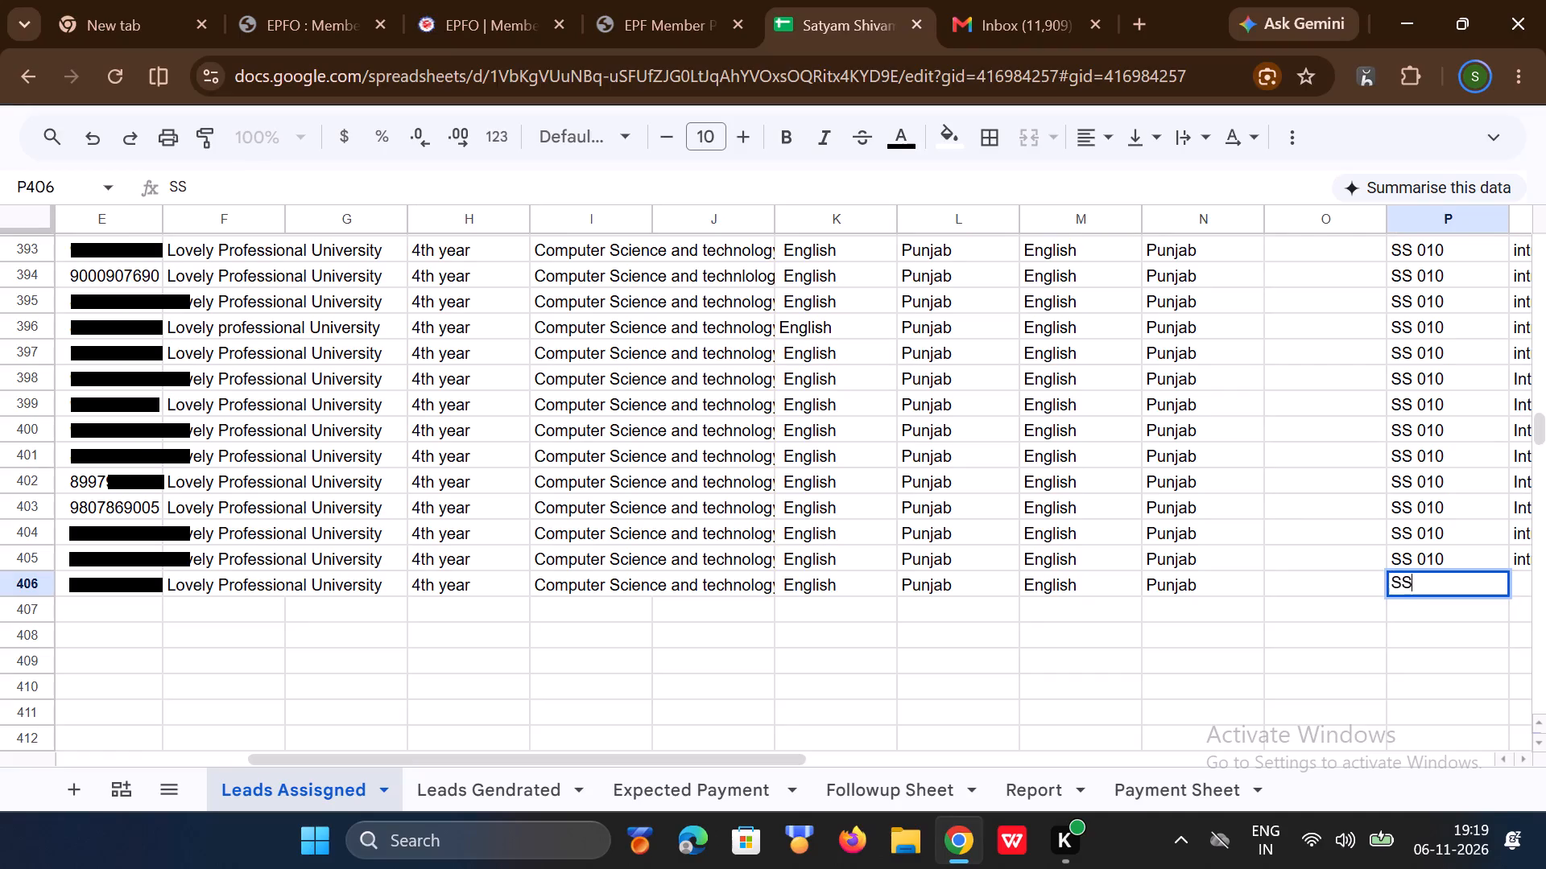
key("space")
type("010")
left_click(1300, 652)
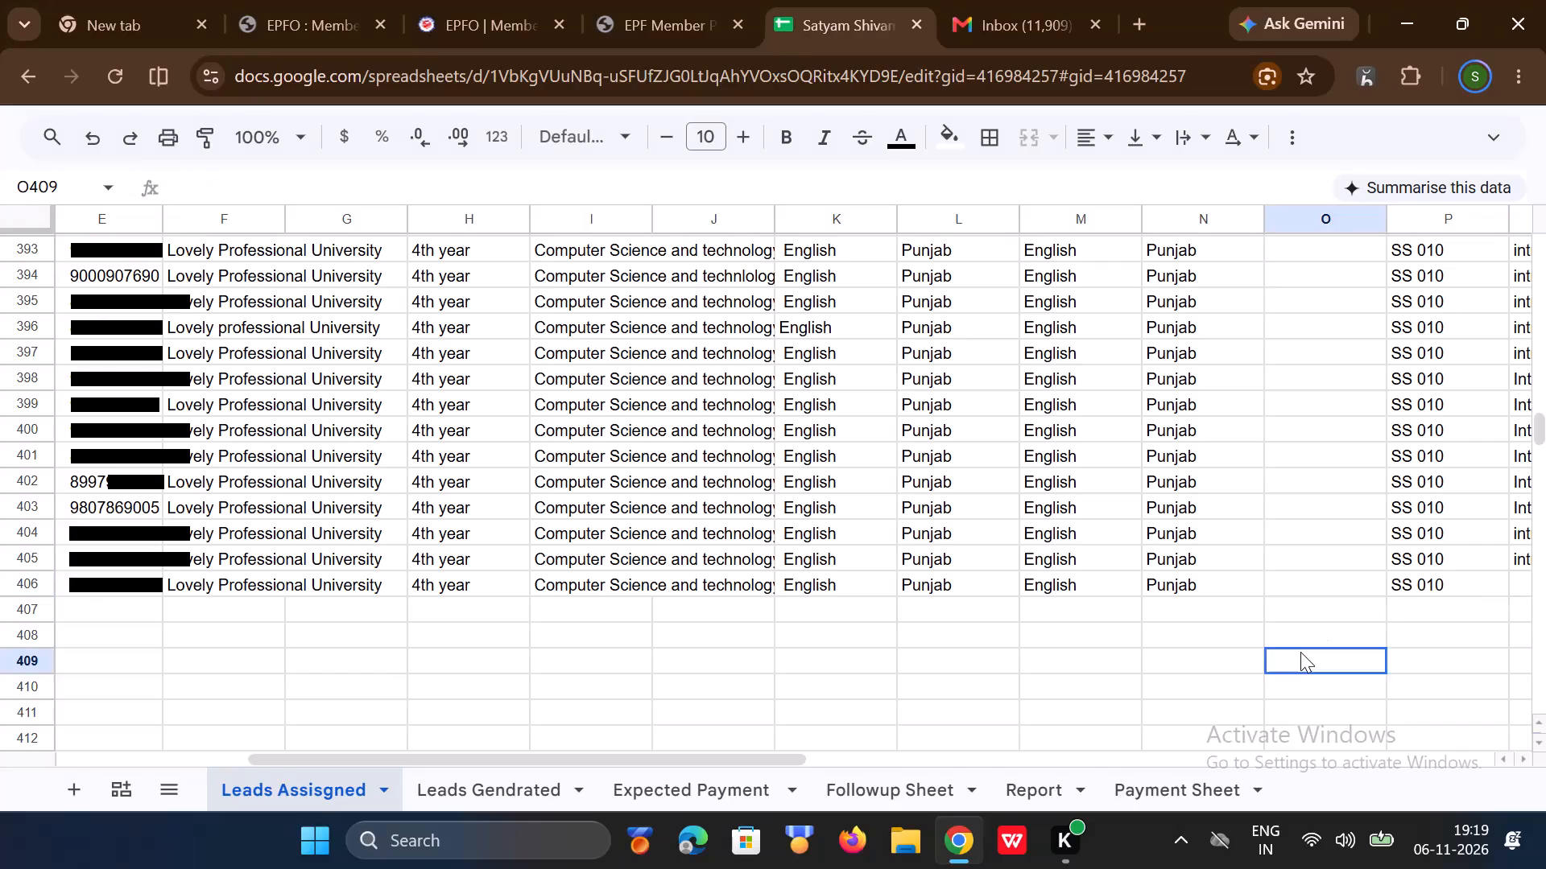
Enter the status Intrested in cell Q406 of the new student's row.
scroll(1300, 652, "left", 4)
left_click(1134, 587)
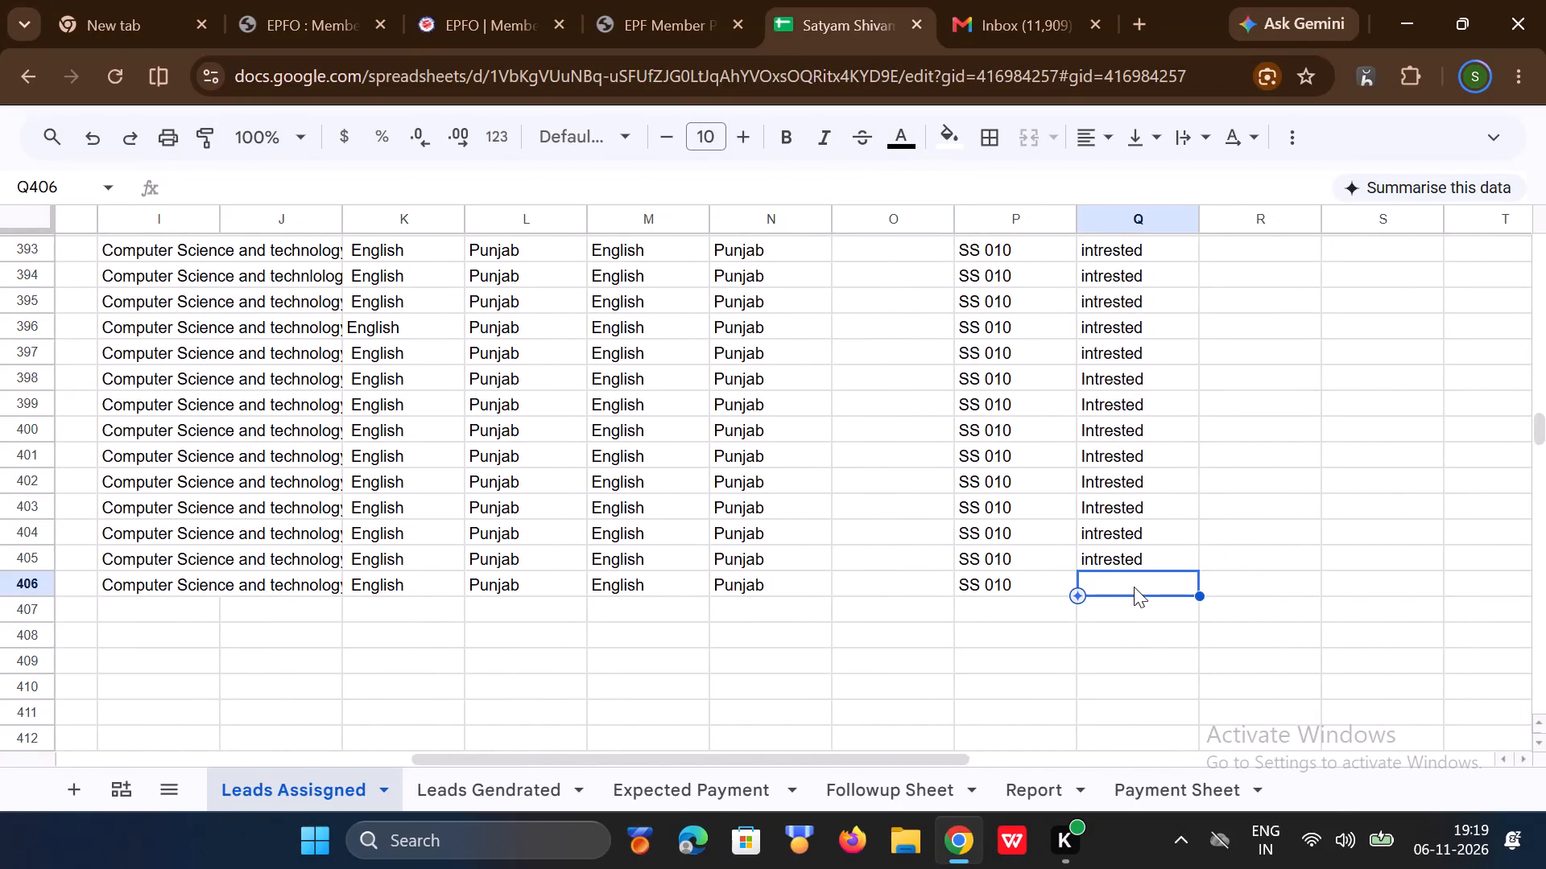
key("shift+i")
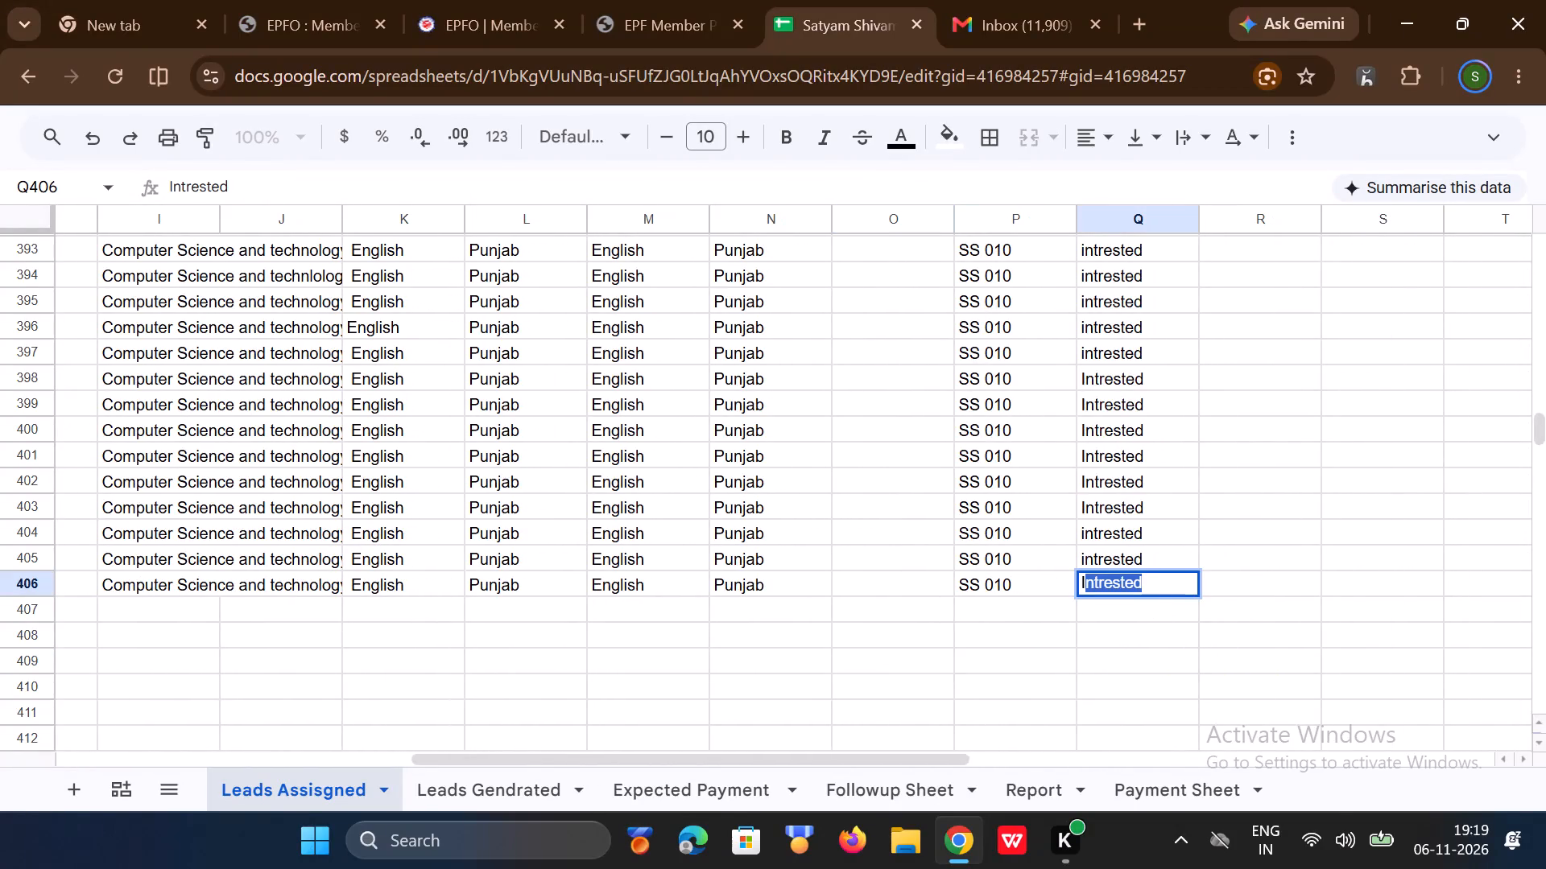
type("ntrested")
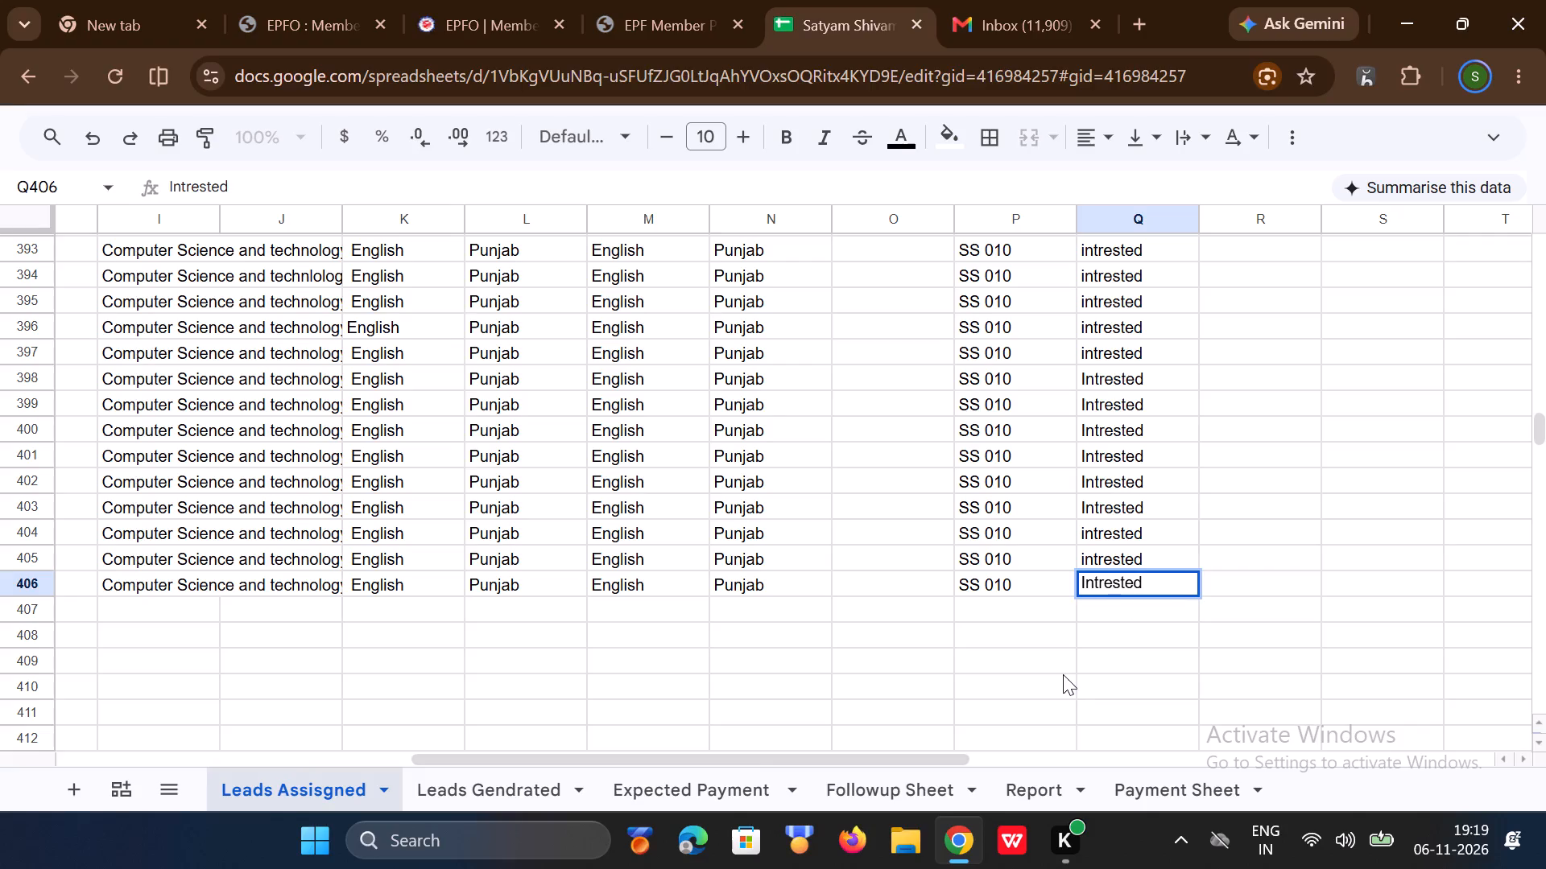
left_click(1061, 677)
Start a new lead row by entering the next student's full name in cell A407.
scroll(1061, 677, "right", 7)
scroll(722, 702, "right", 5)
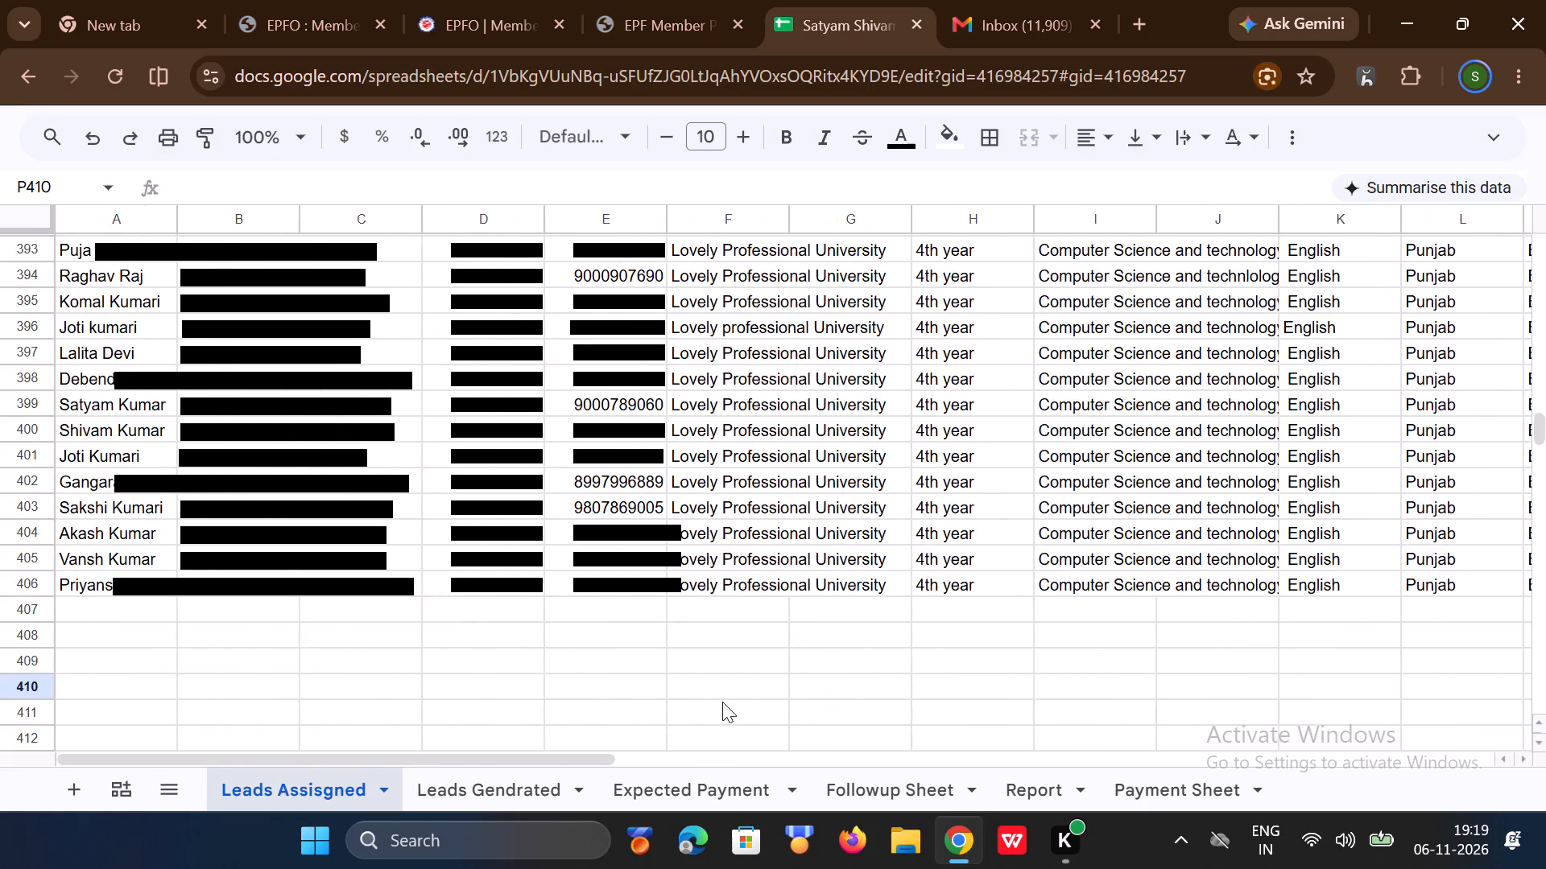
double_click(83, 600)
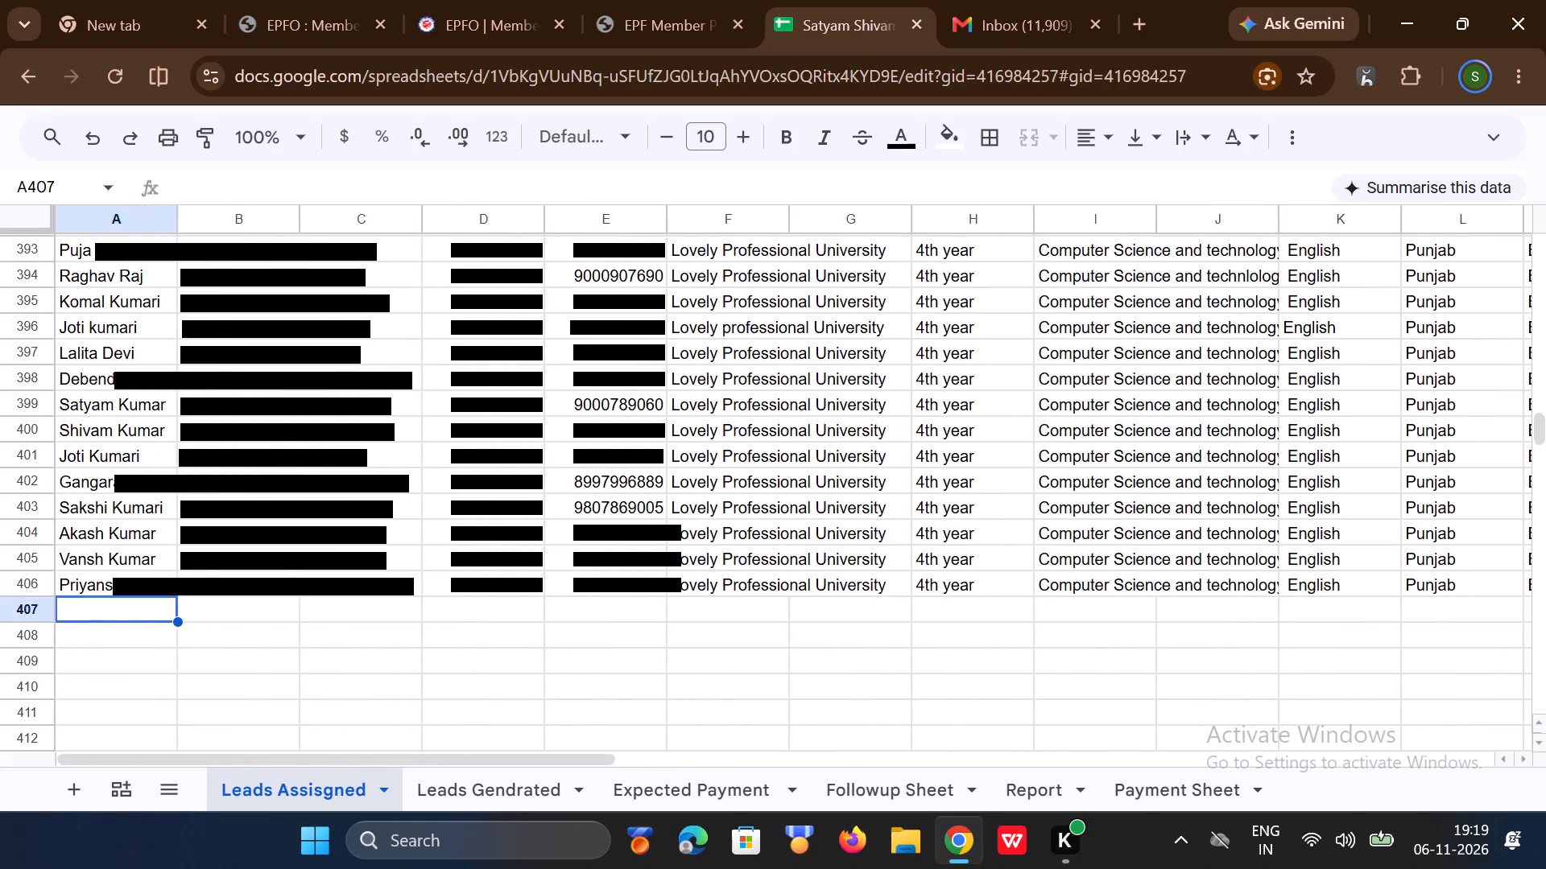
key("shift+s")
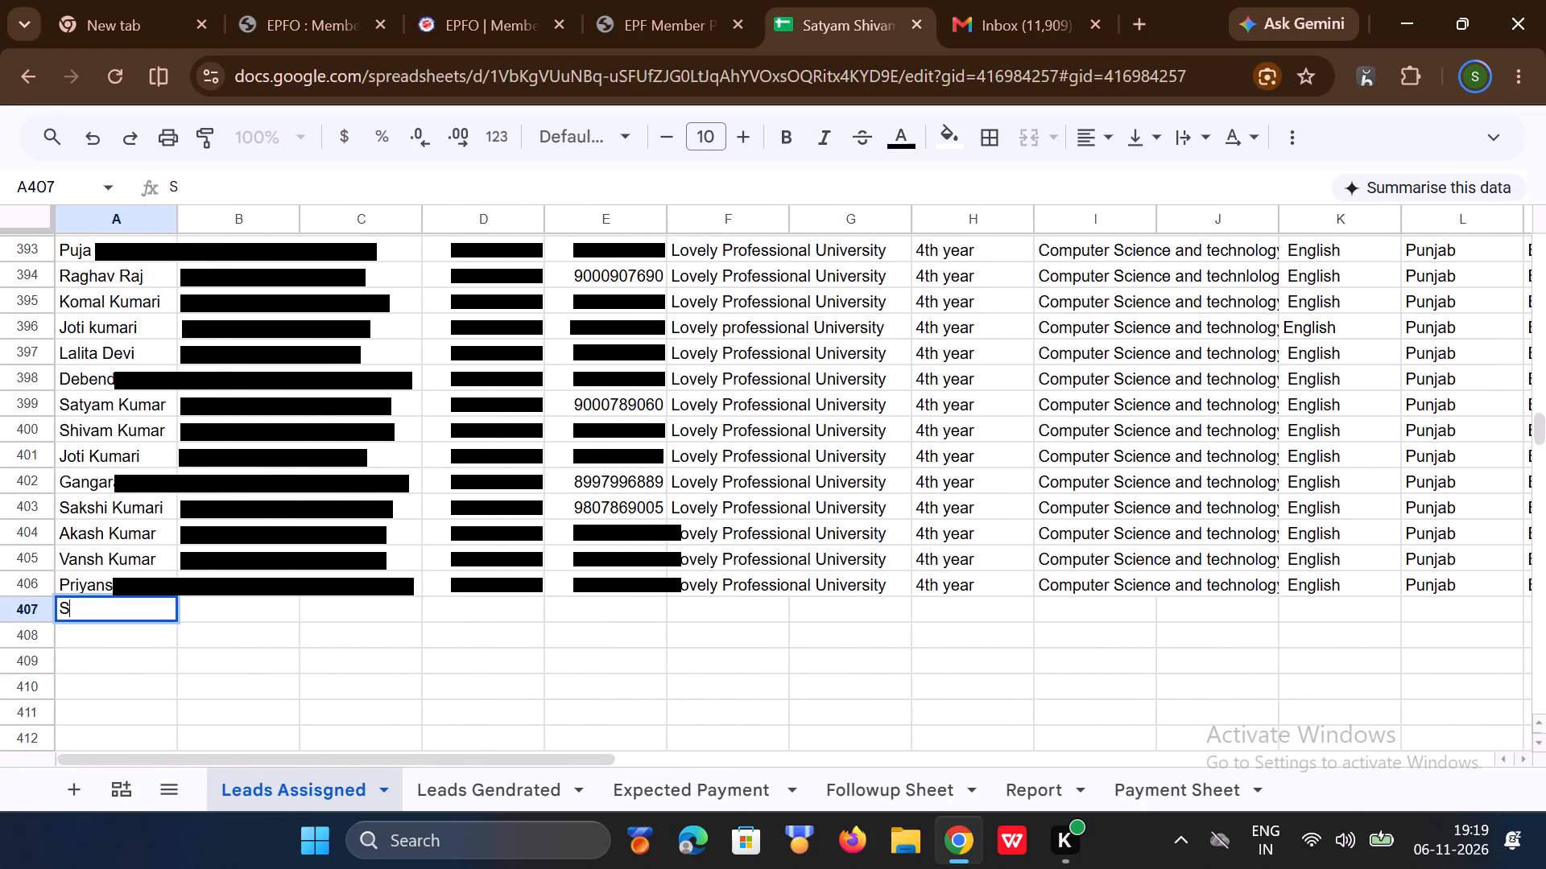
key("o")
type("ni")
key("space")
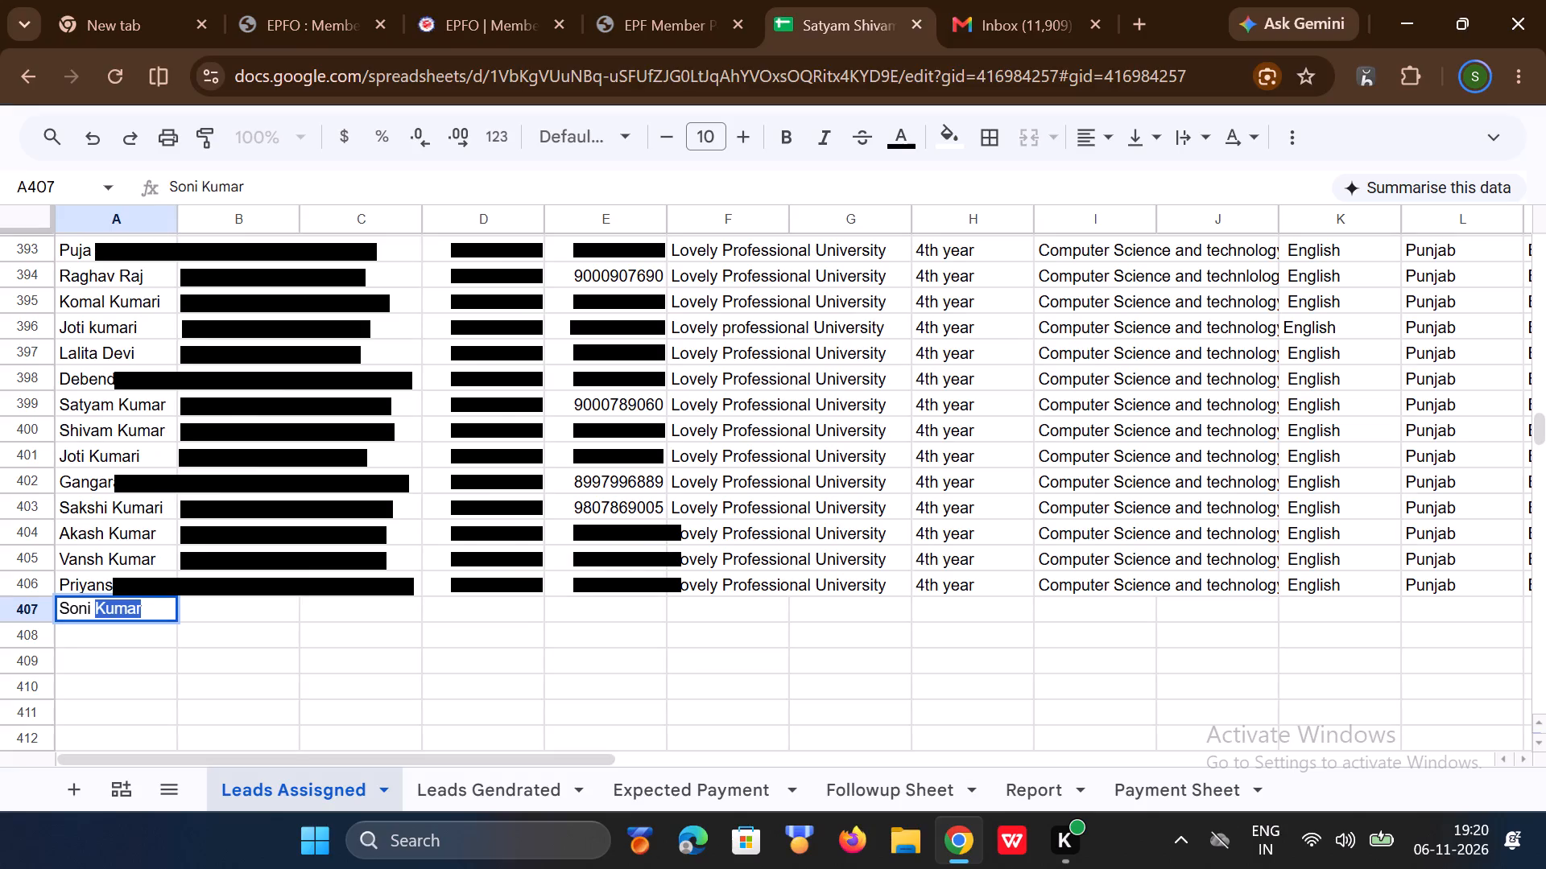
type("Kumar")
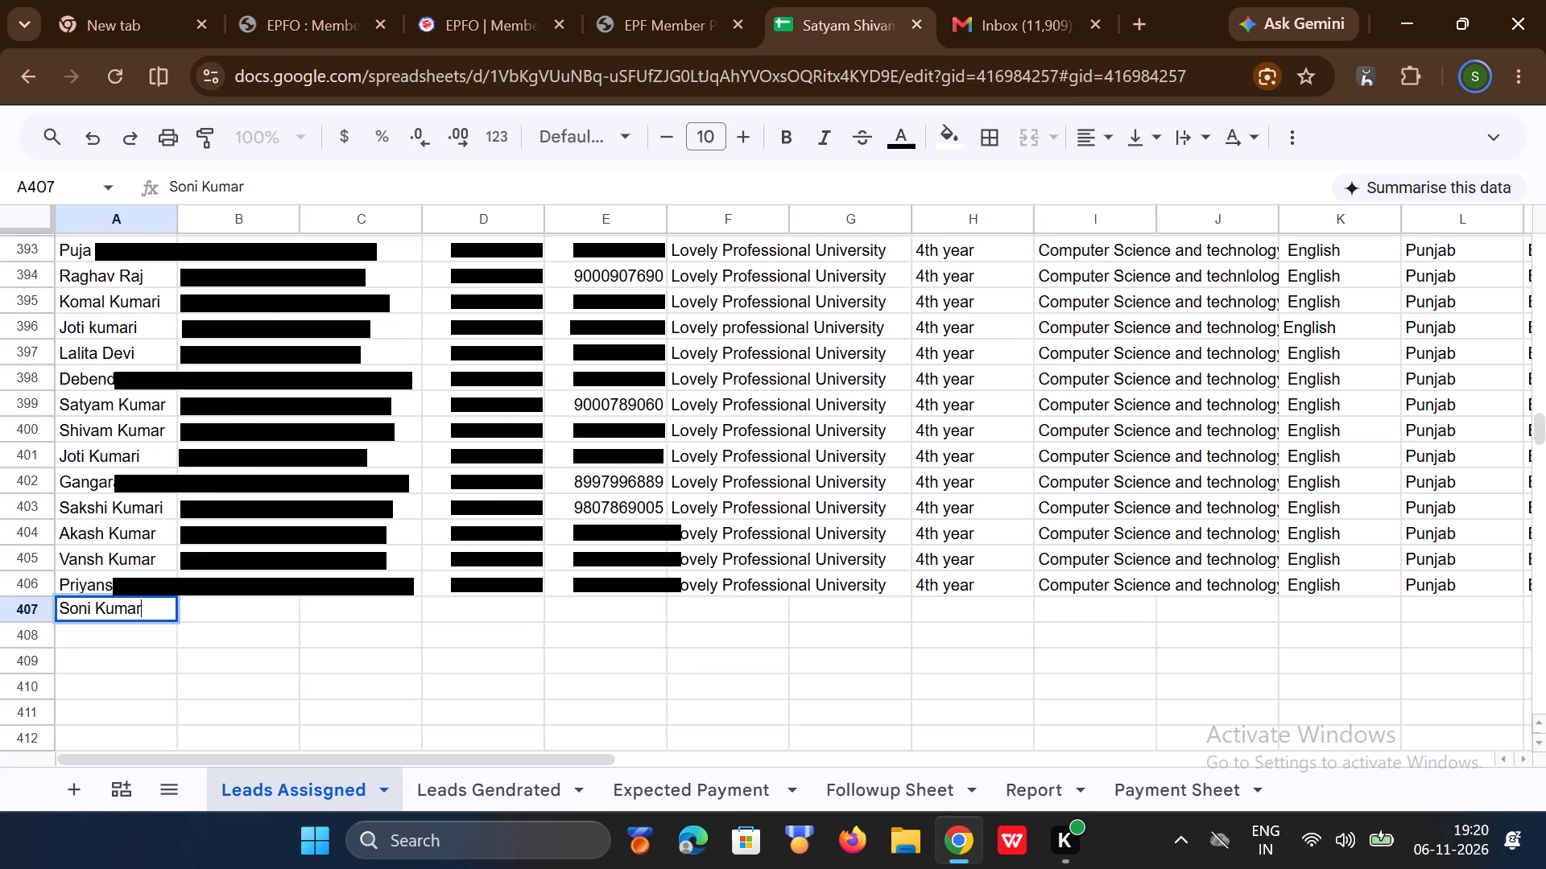
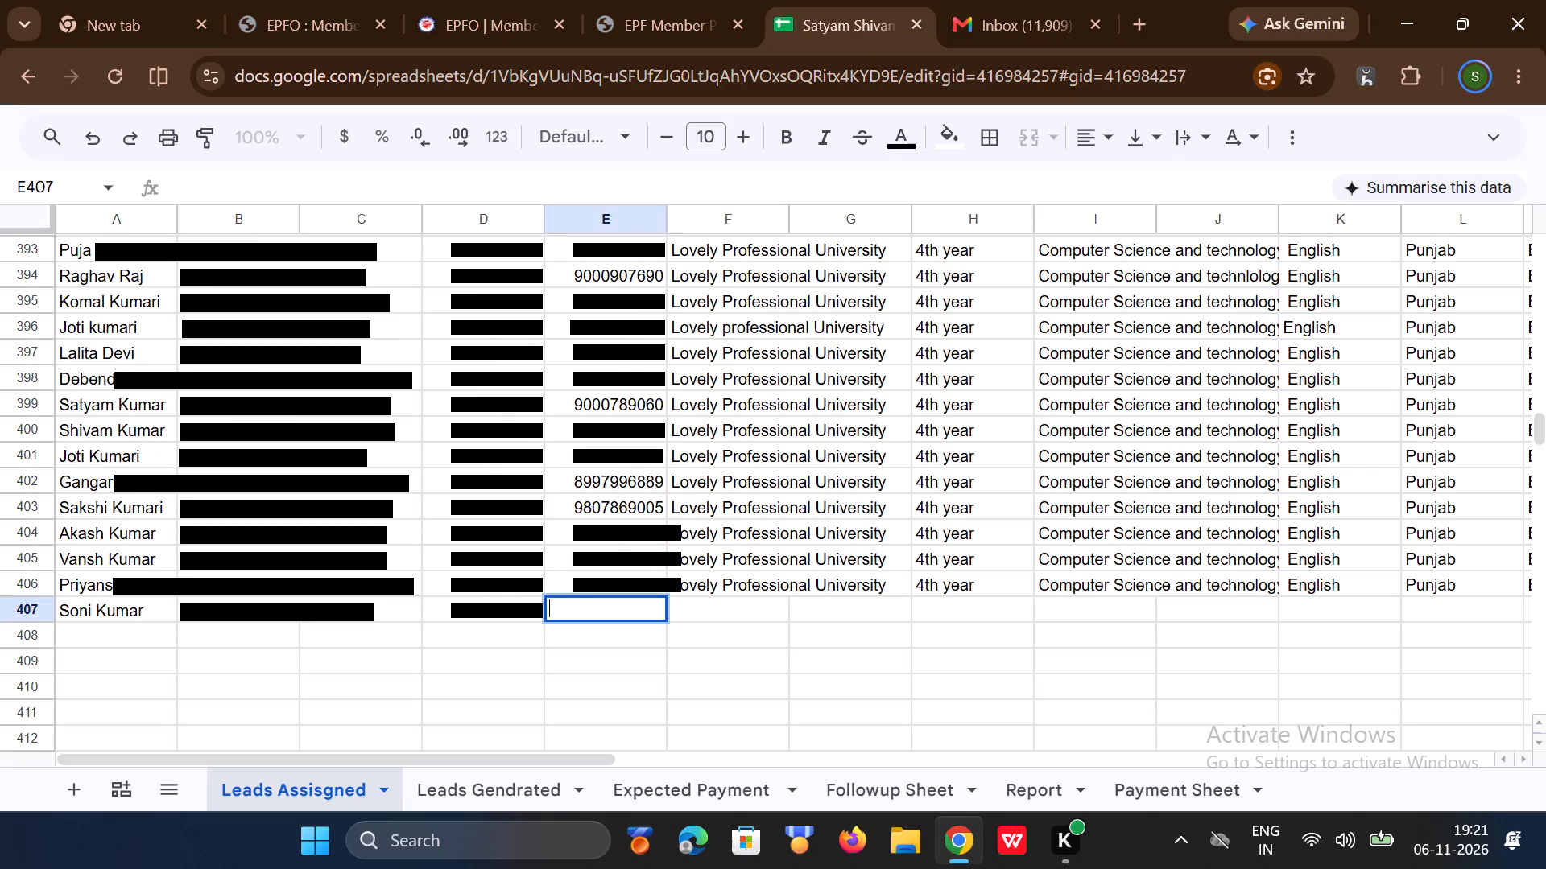
Enter the student's second phone number in cell E407, correcting the mistyped digits and completing the number.
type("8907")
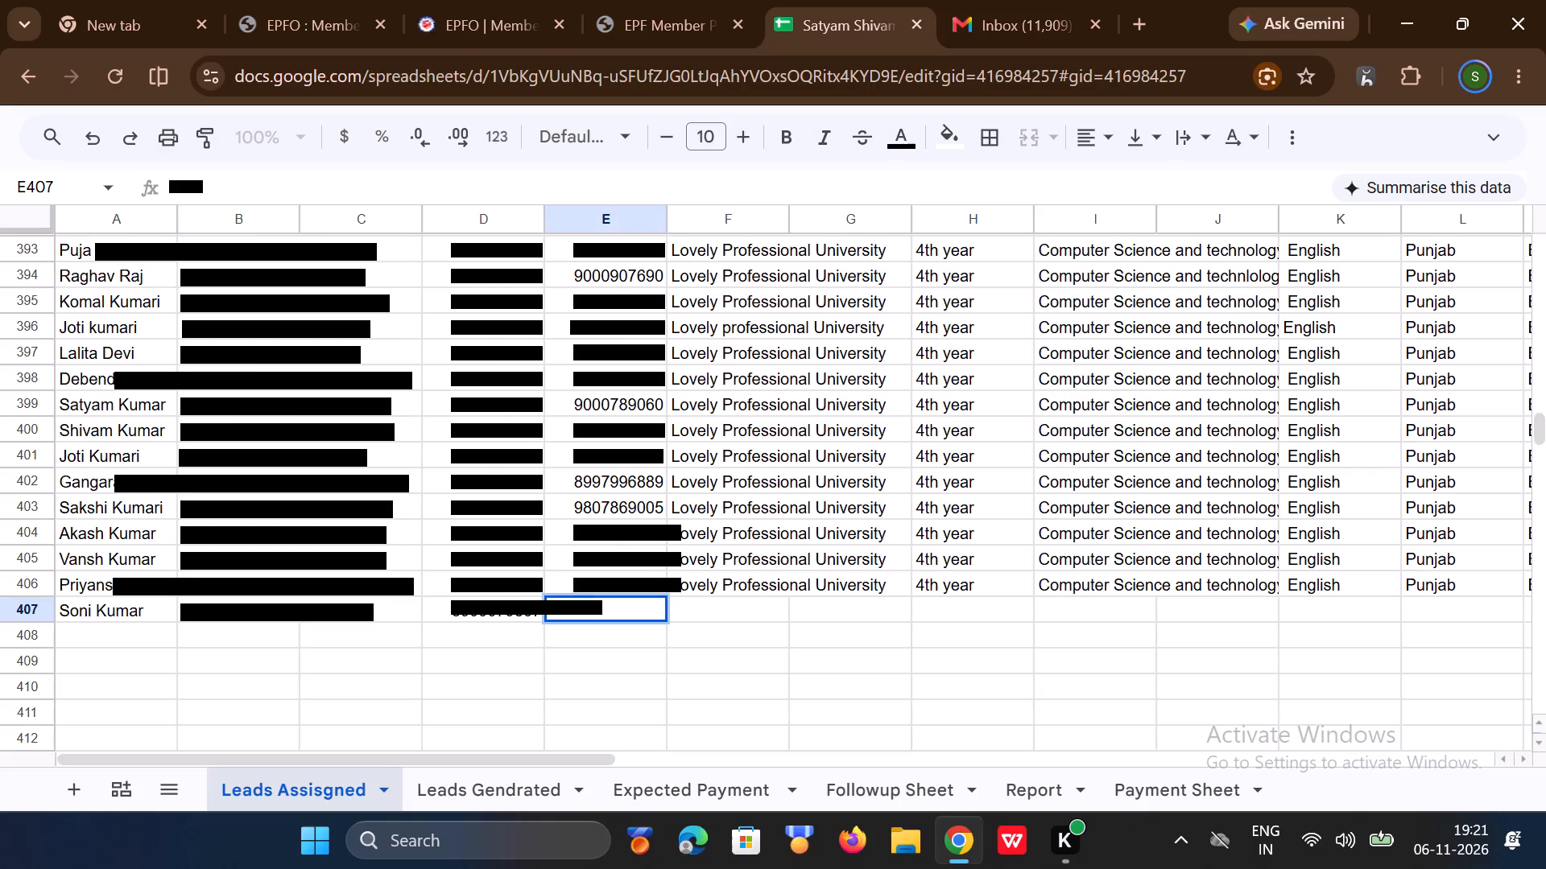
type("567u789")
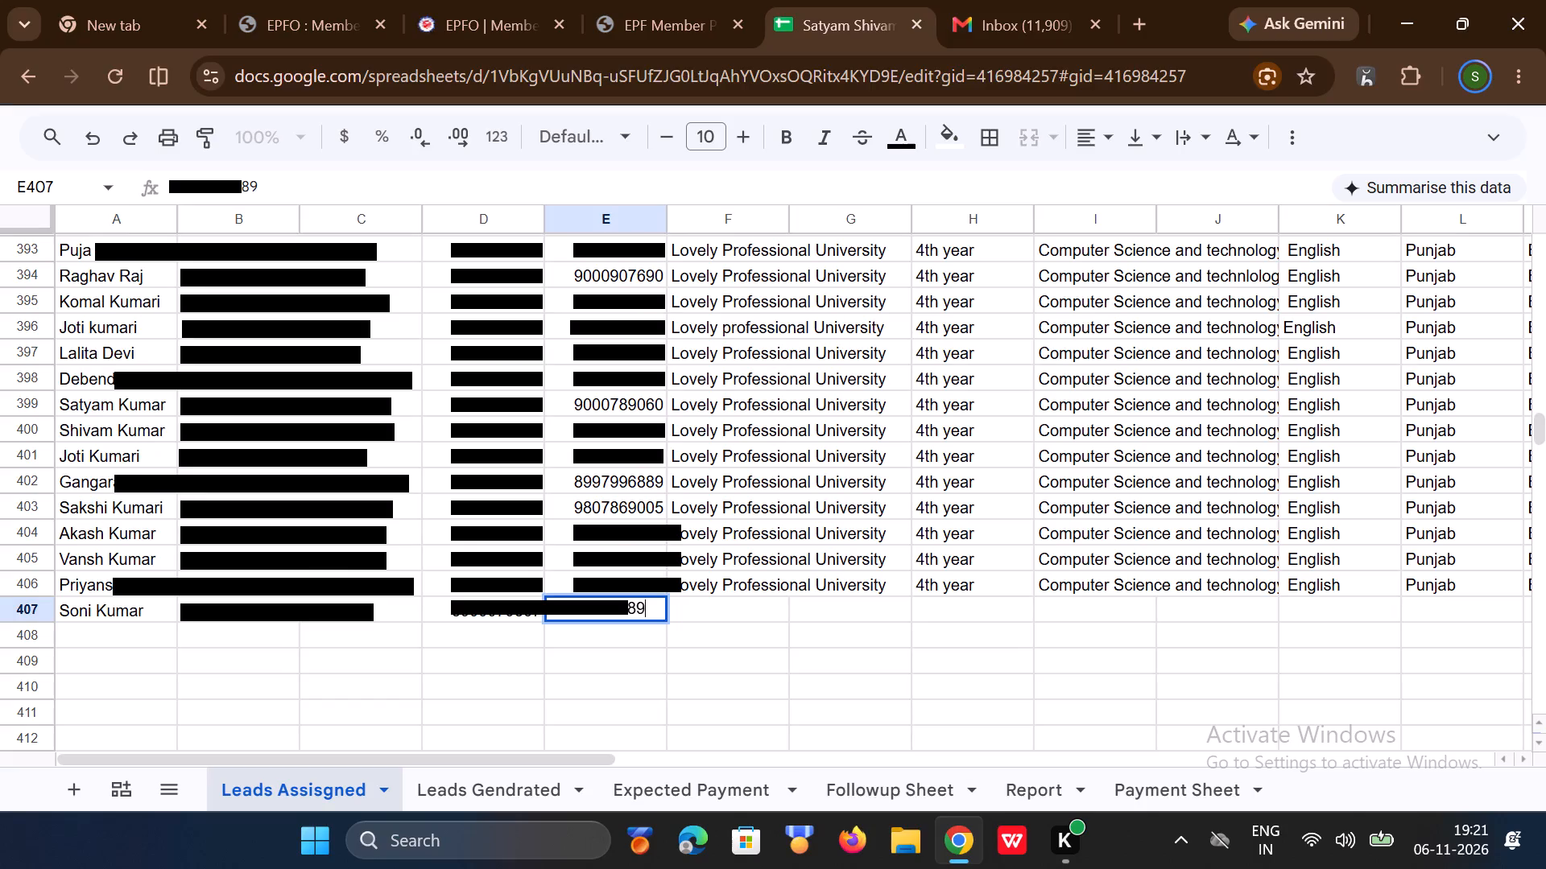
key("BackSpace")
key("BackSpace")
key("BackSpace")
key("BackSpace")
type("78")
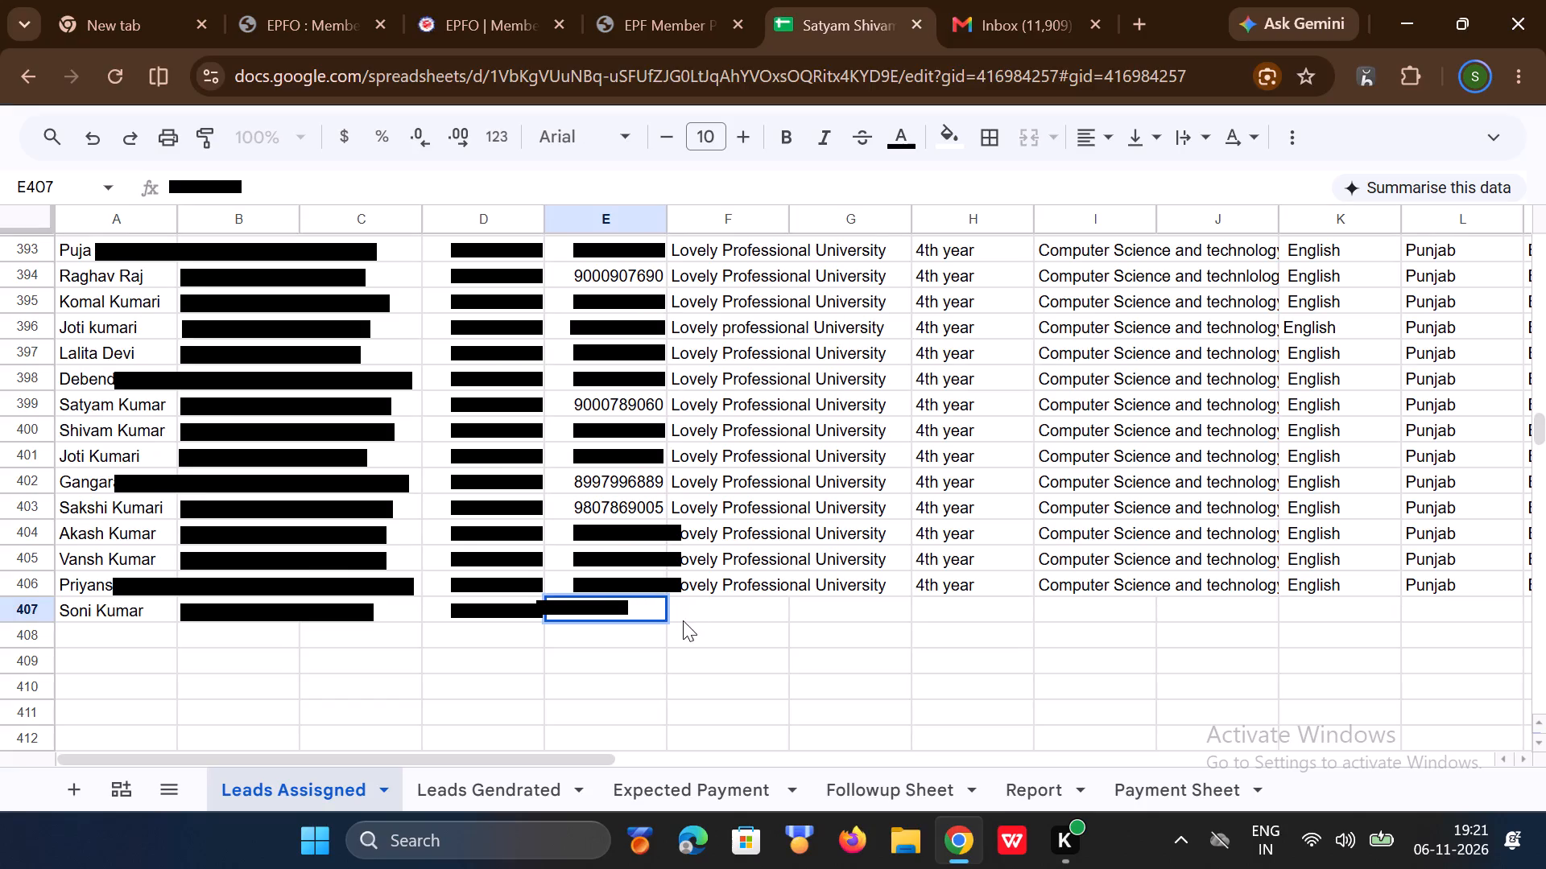
double_click(735, 613)
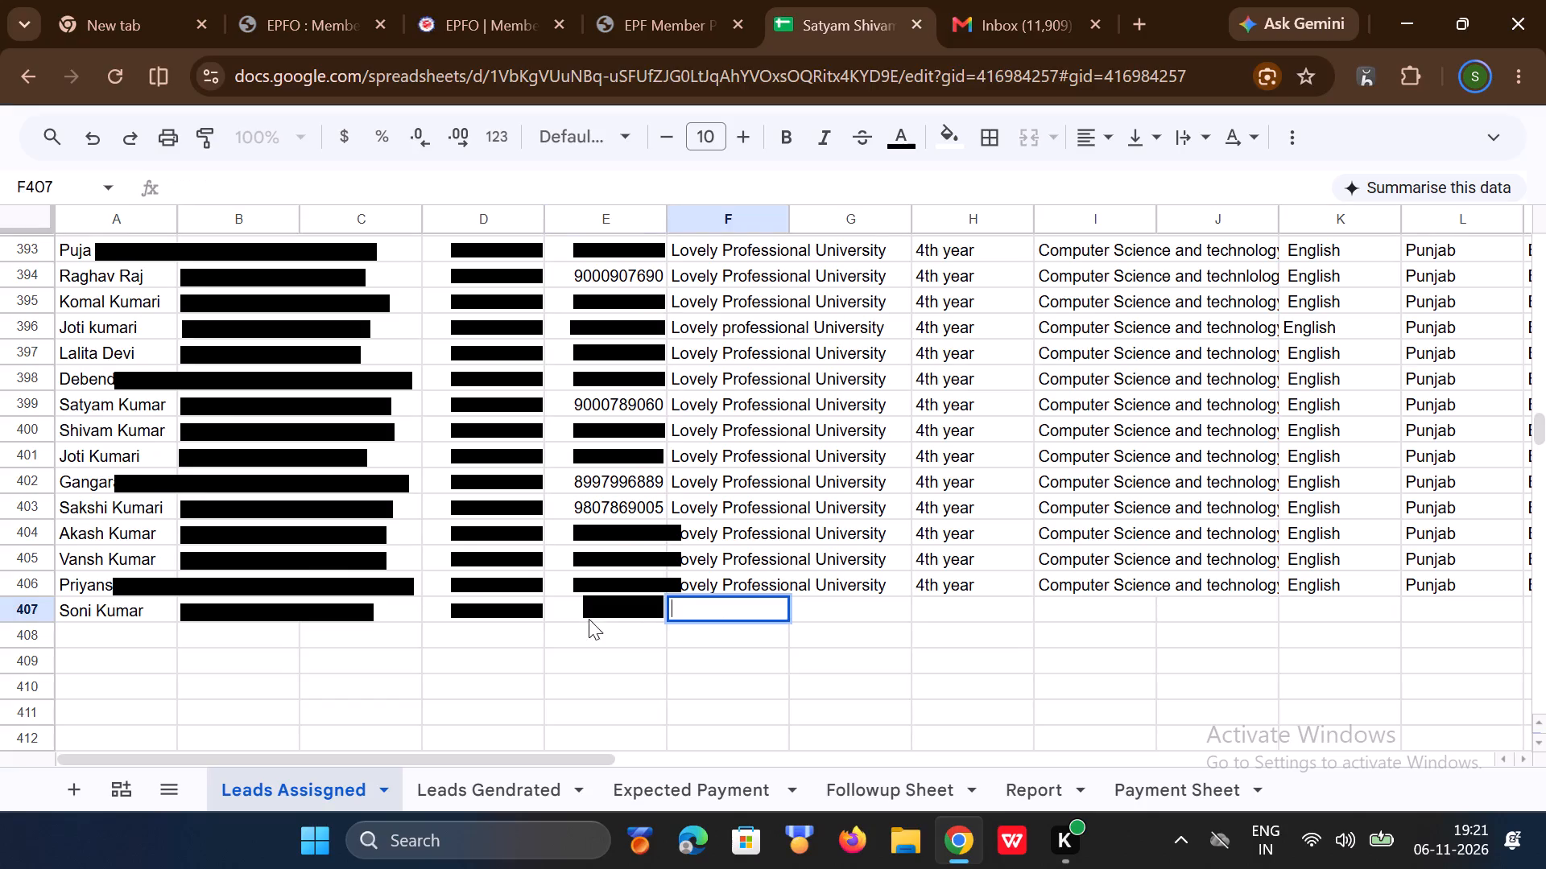
double_click(589, 620)
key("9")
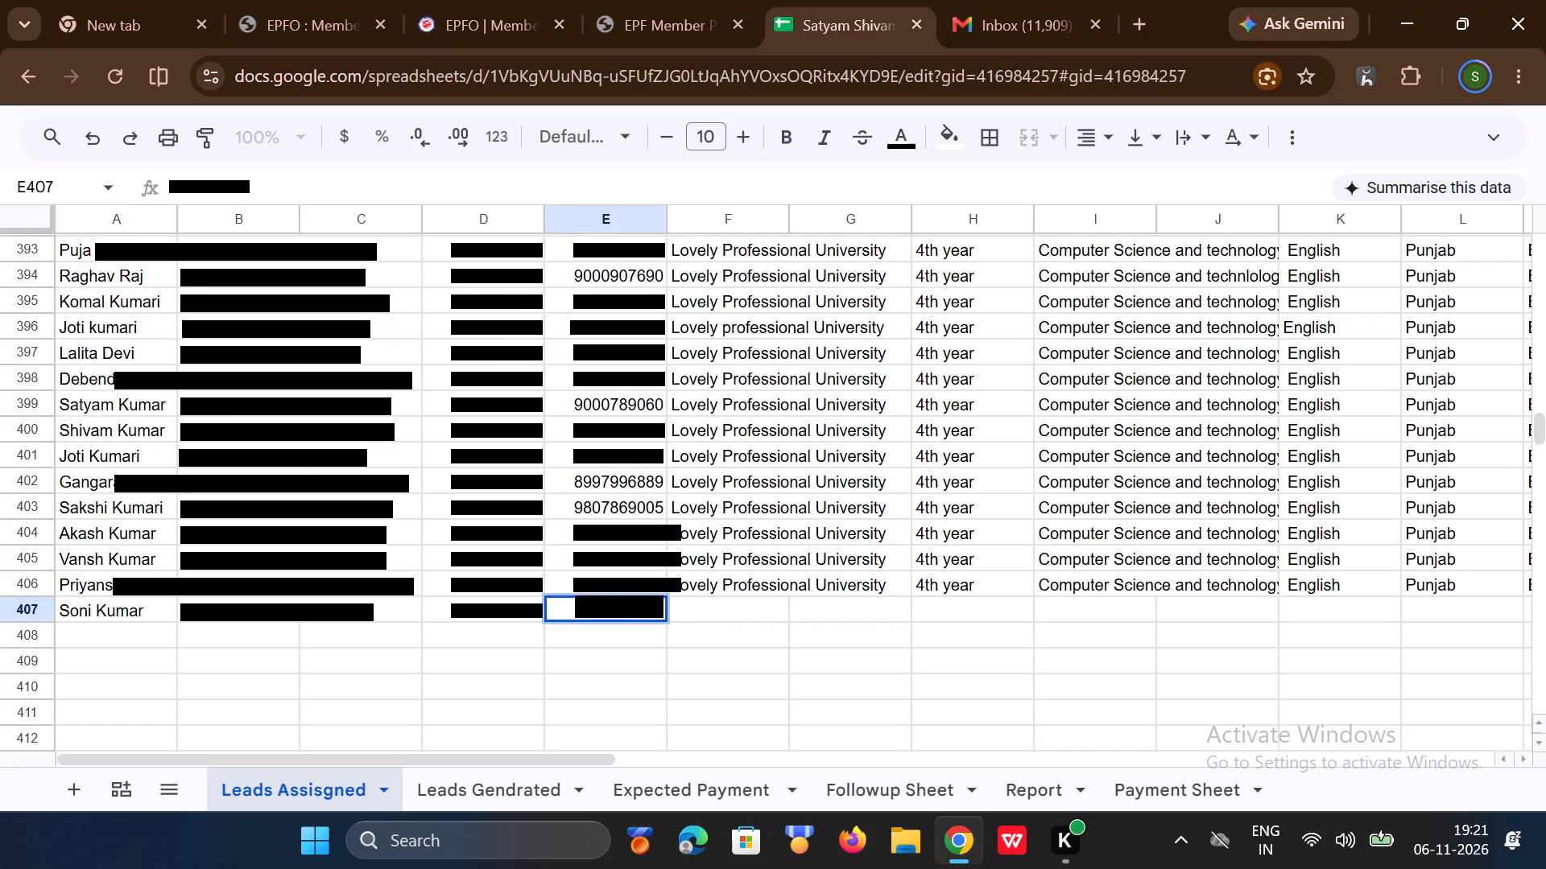
Enter Lovely Professional University in cell F407 of the new student's row.
left_click(686, 608)
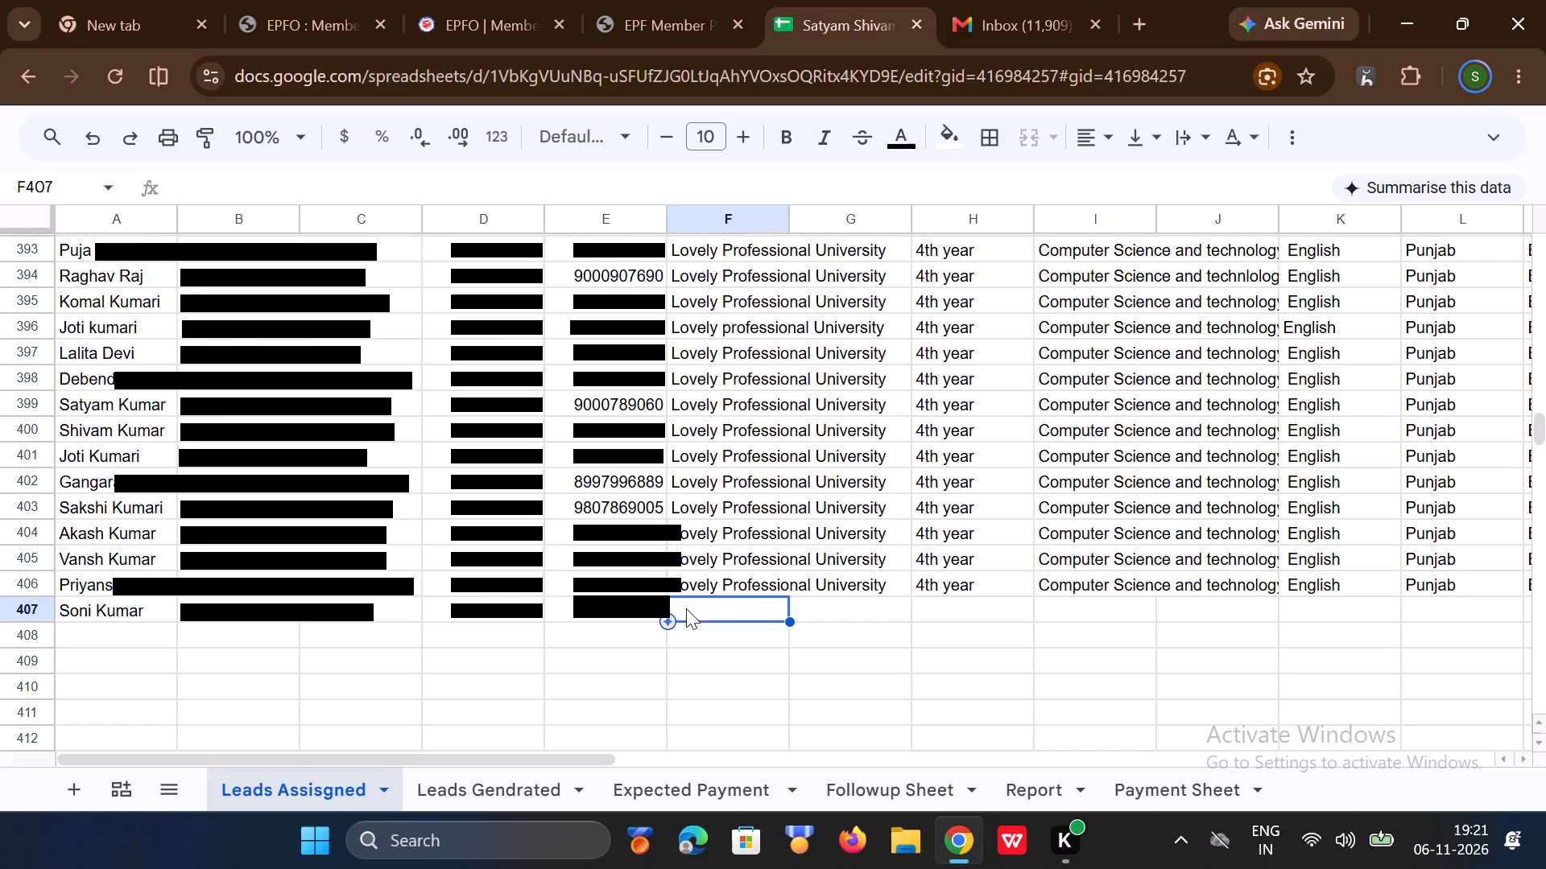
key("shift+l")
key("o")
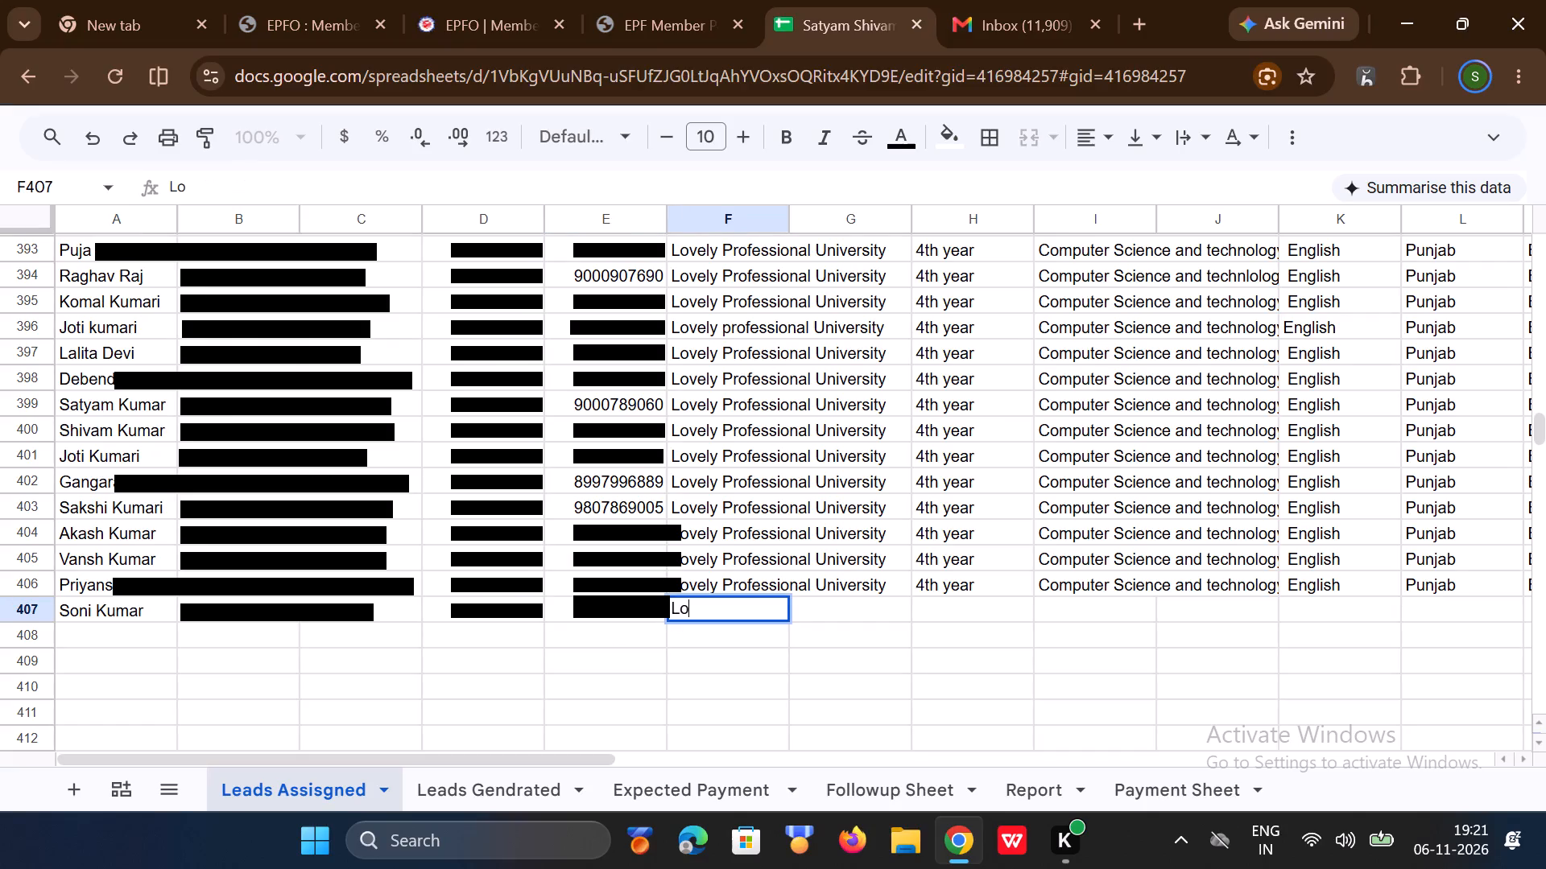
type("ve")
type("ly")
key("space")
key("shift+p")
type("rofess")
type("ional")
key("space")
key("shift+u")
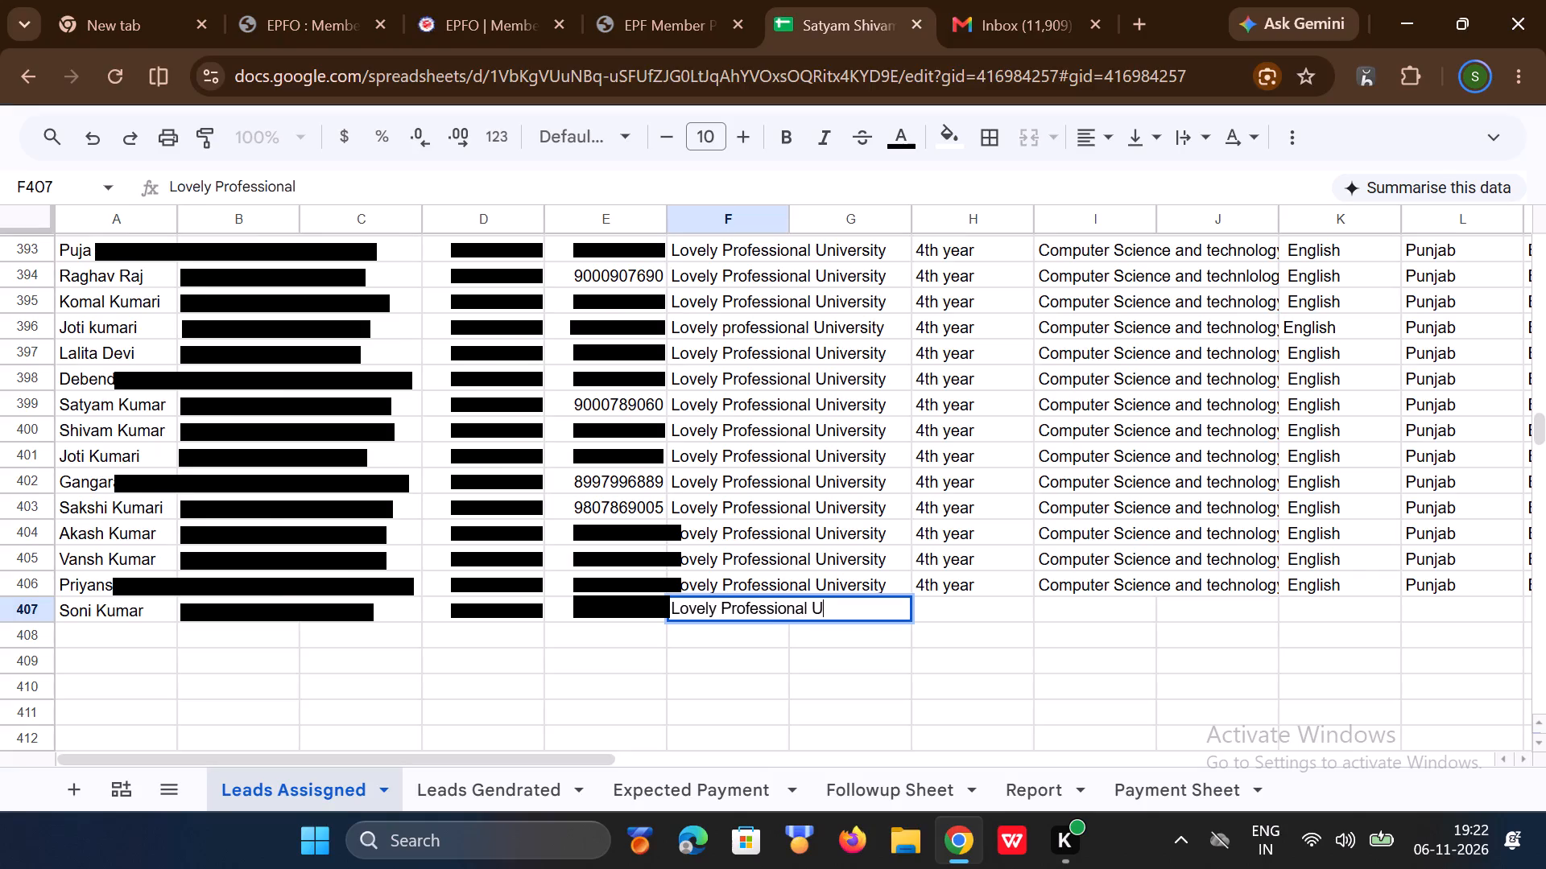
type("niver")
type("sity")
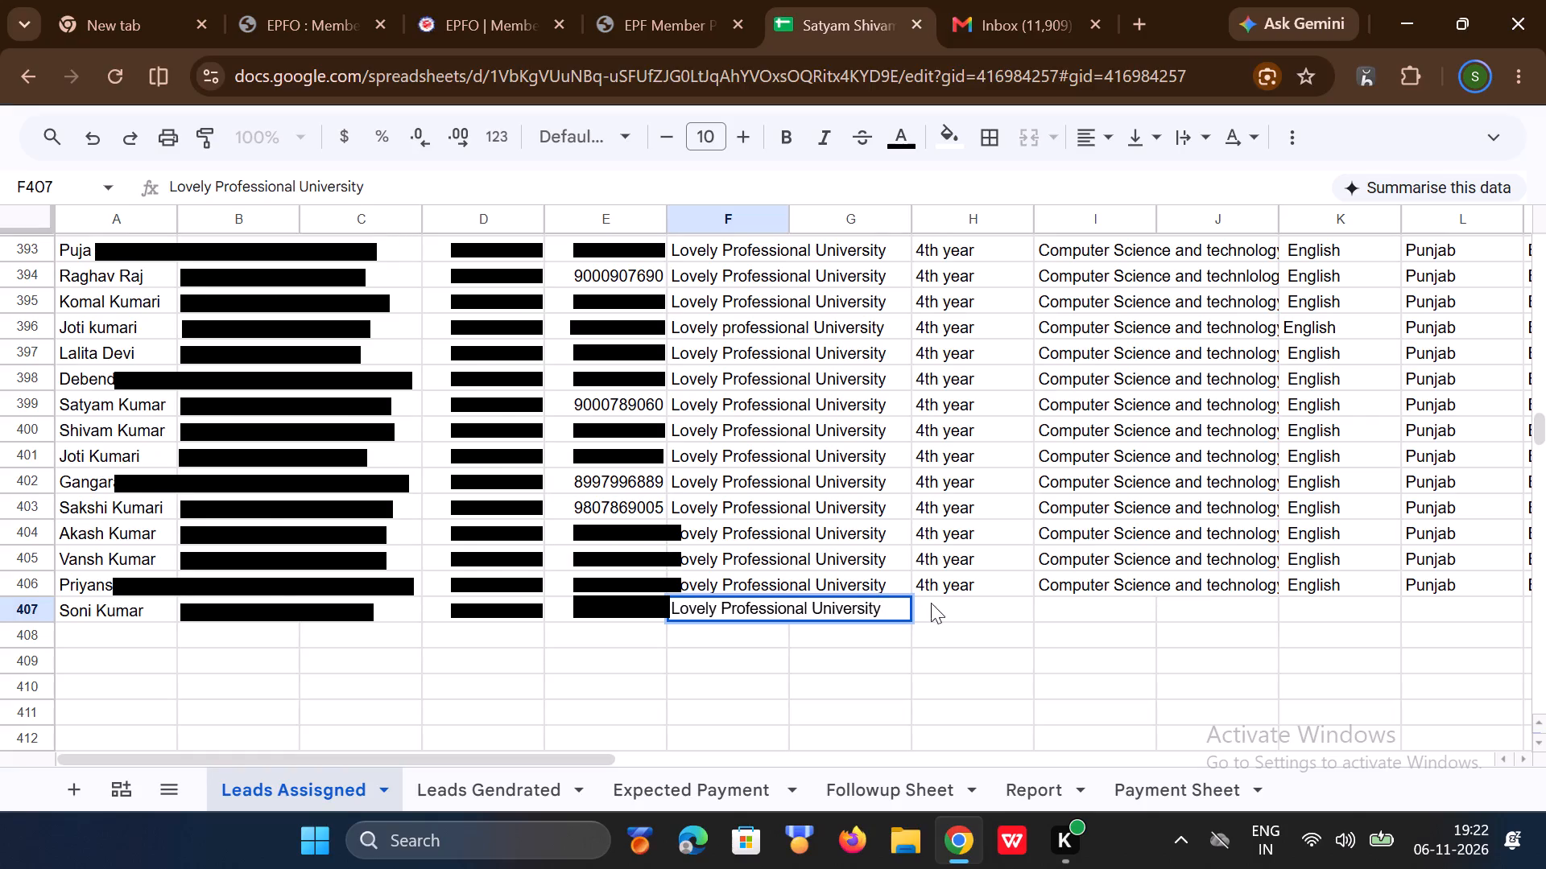
Open the year-of-study cell H407 in the new student's row for editing.
double_click(940, 605)
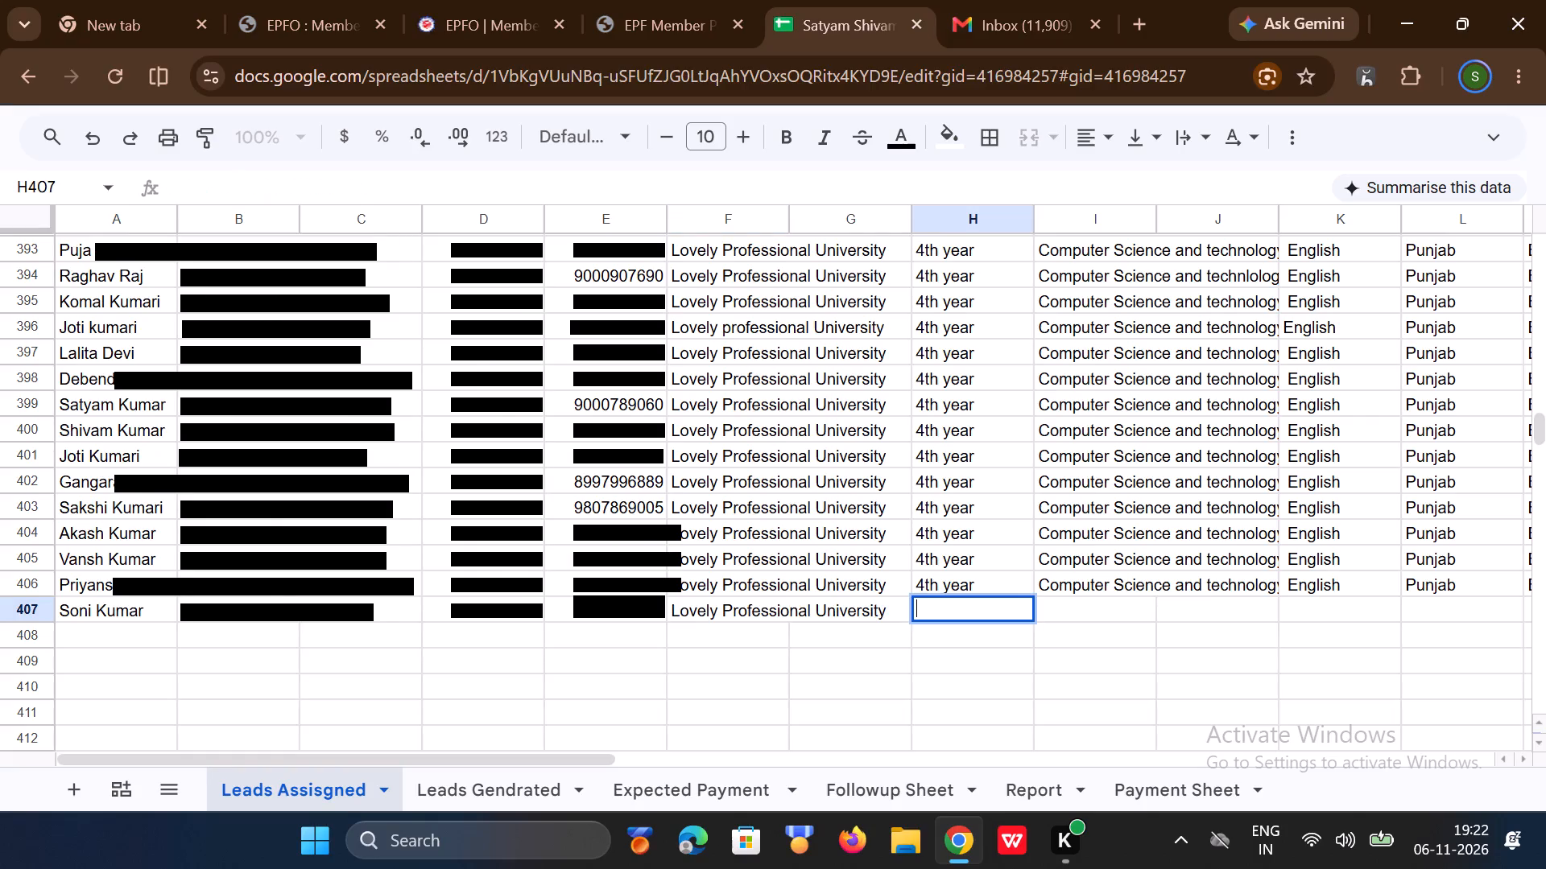
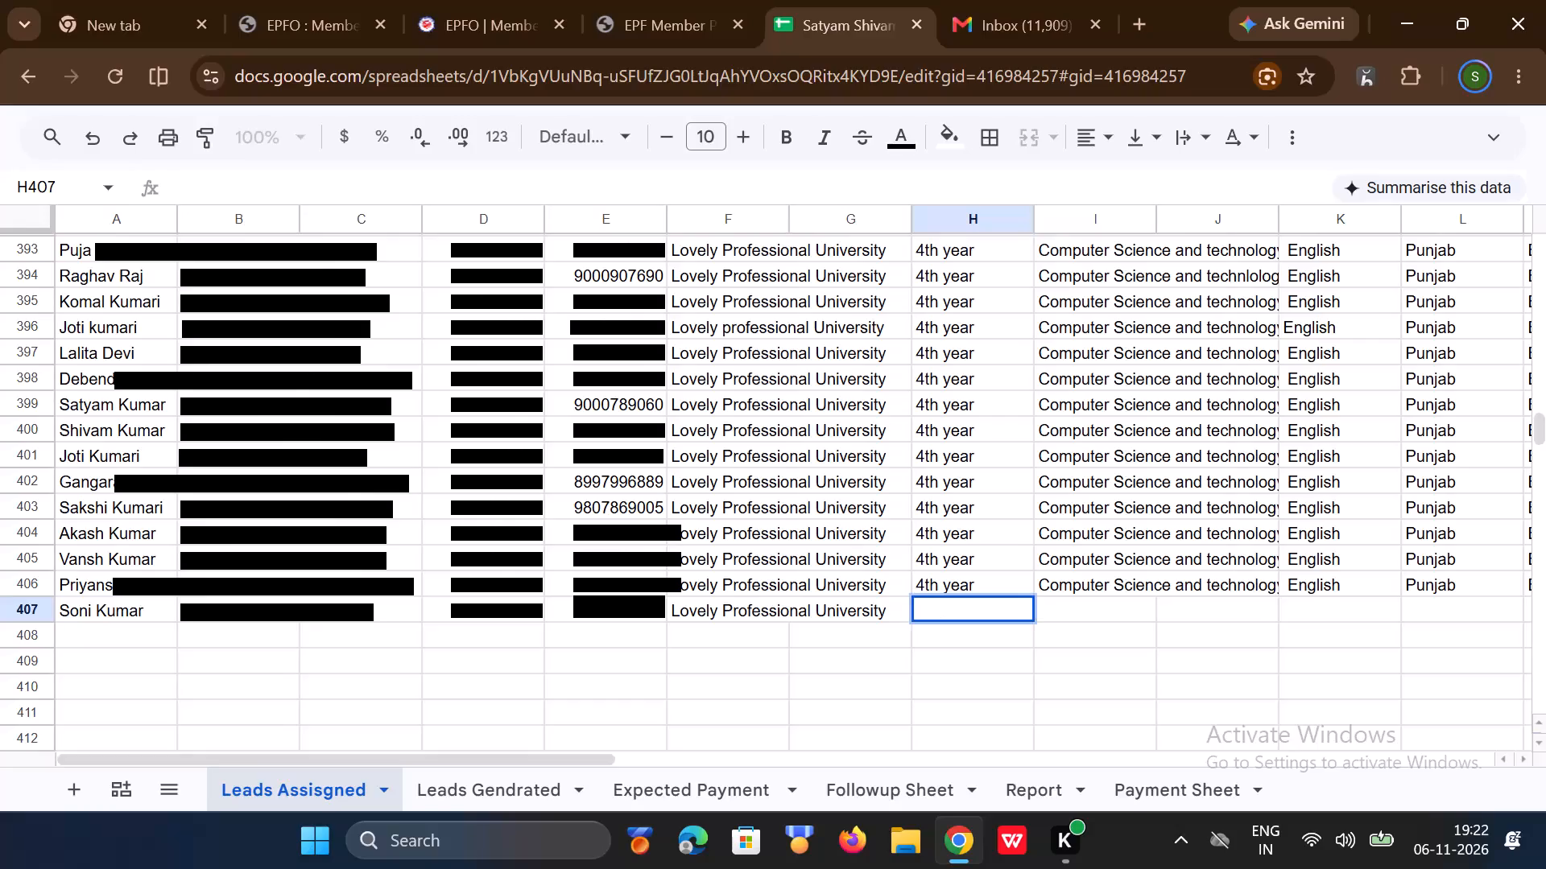
Enter 4th year as the year of study in cell H407.
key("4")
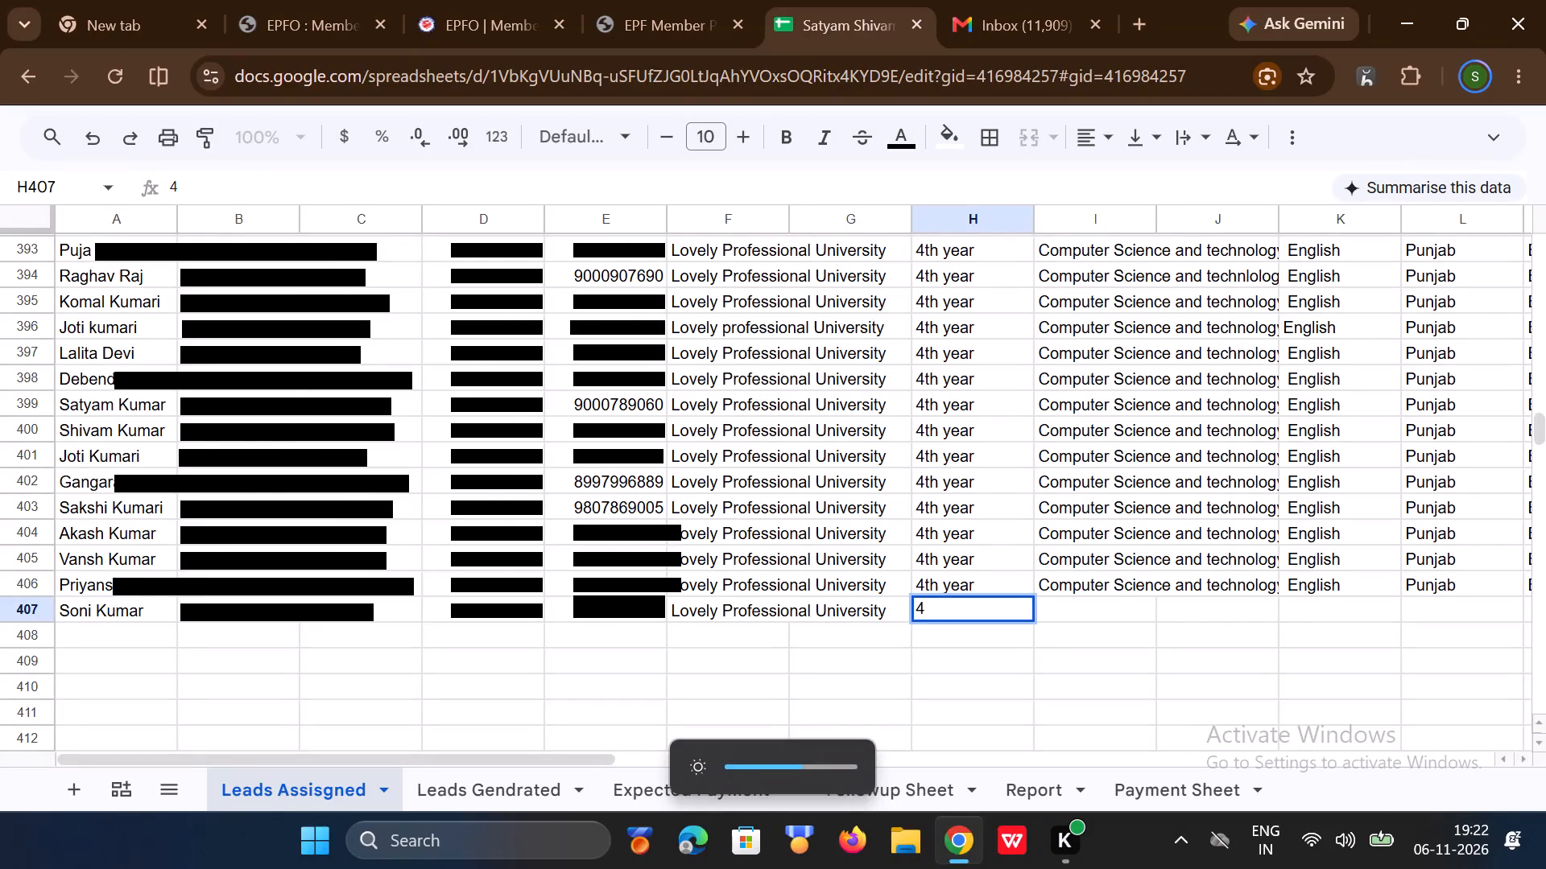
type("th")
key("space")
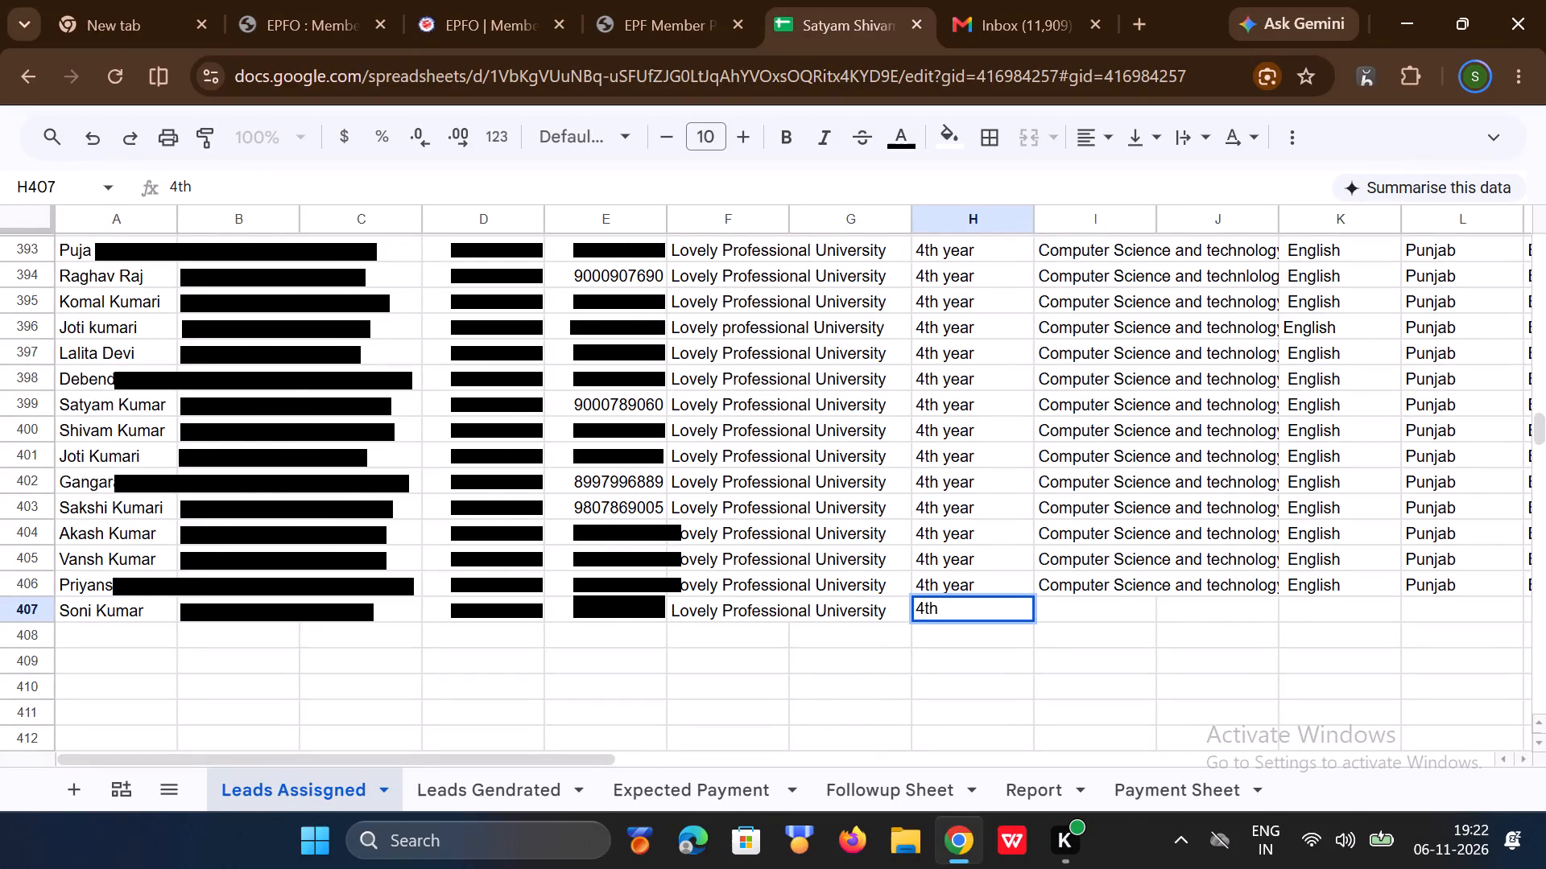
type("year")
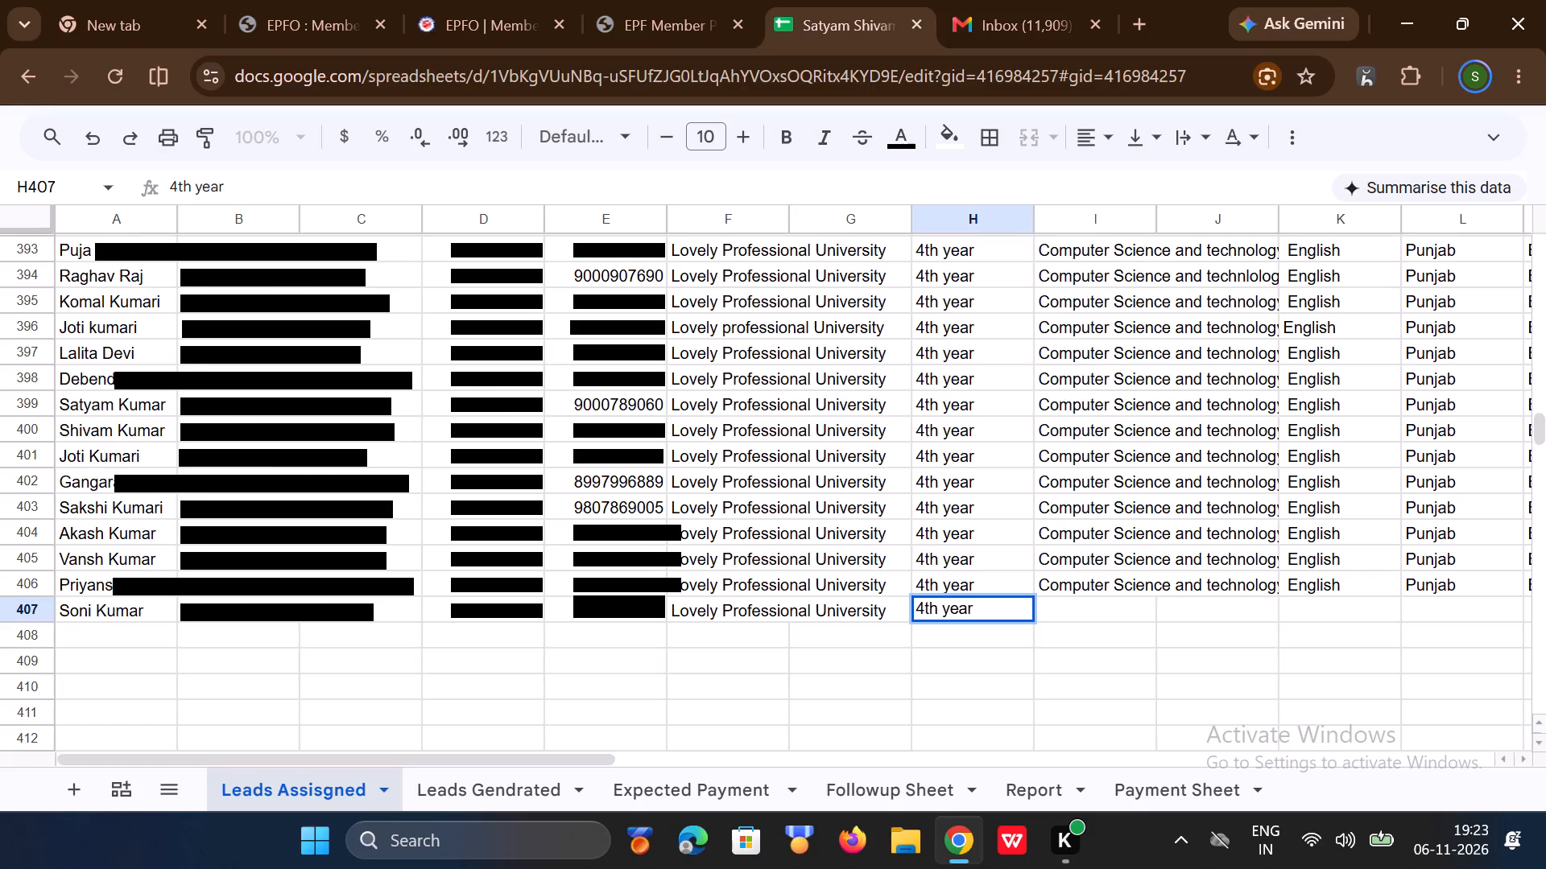
Enter Computer Science and technology as the course in cell I407, fixing the stray space in "and".
double_click(1076, 605)
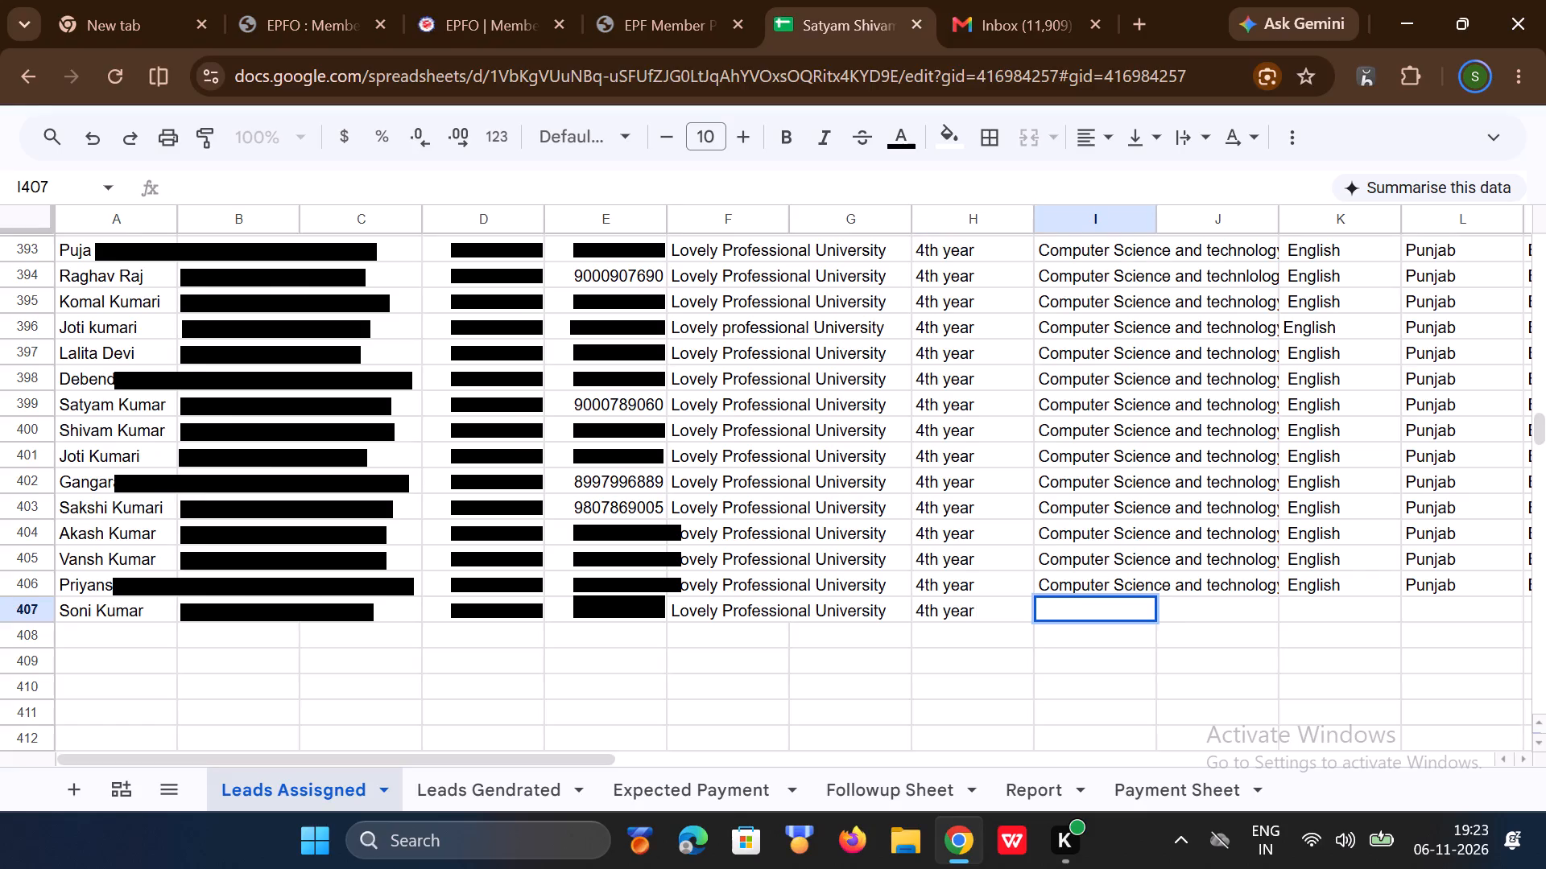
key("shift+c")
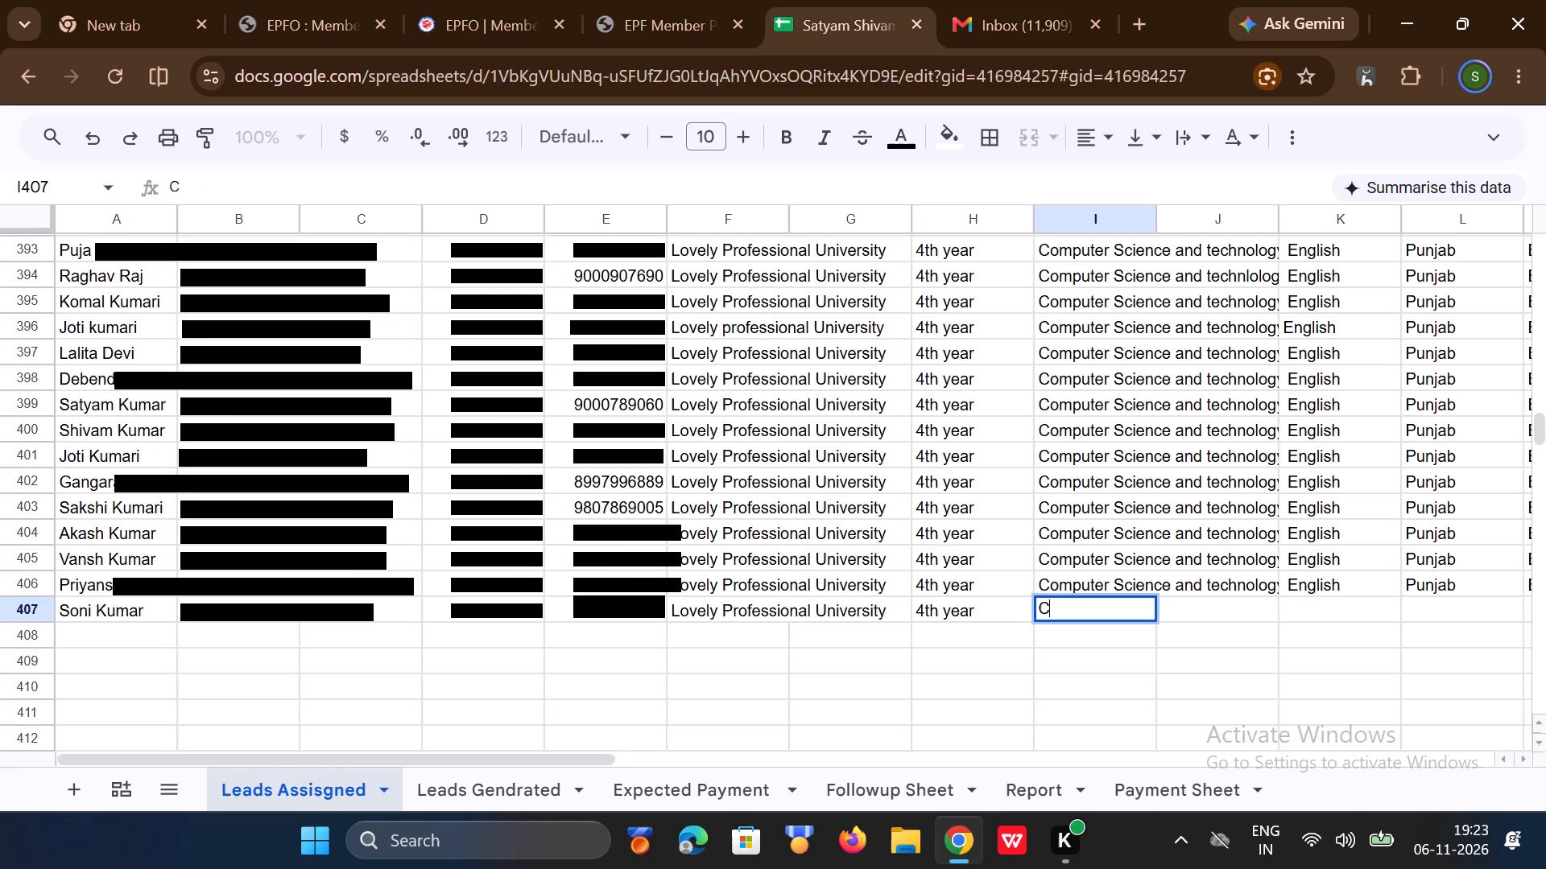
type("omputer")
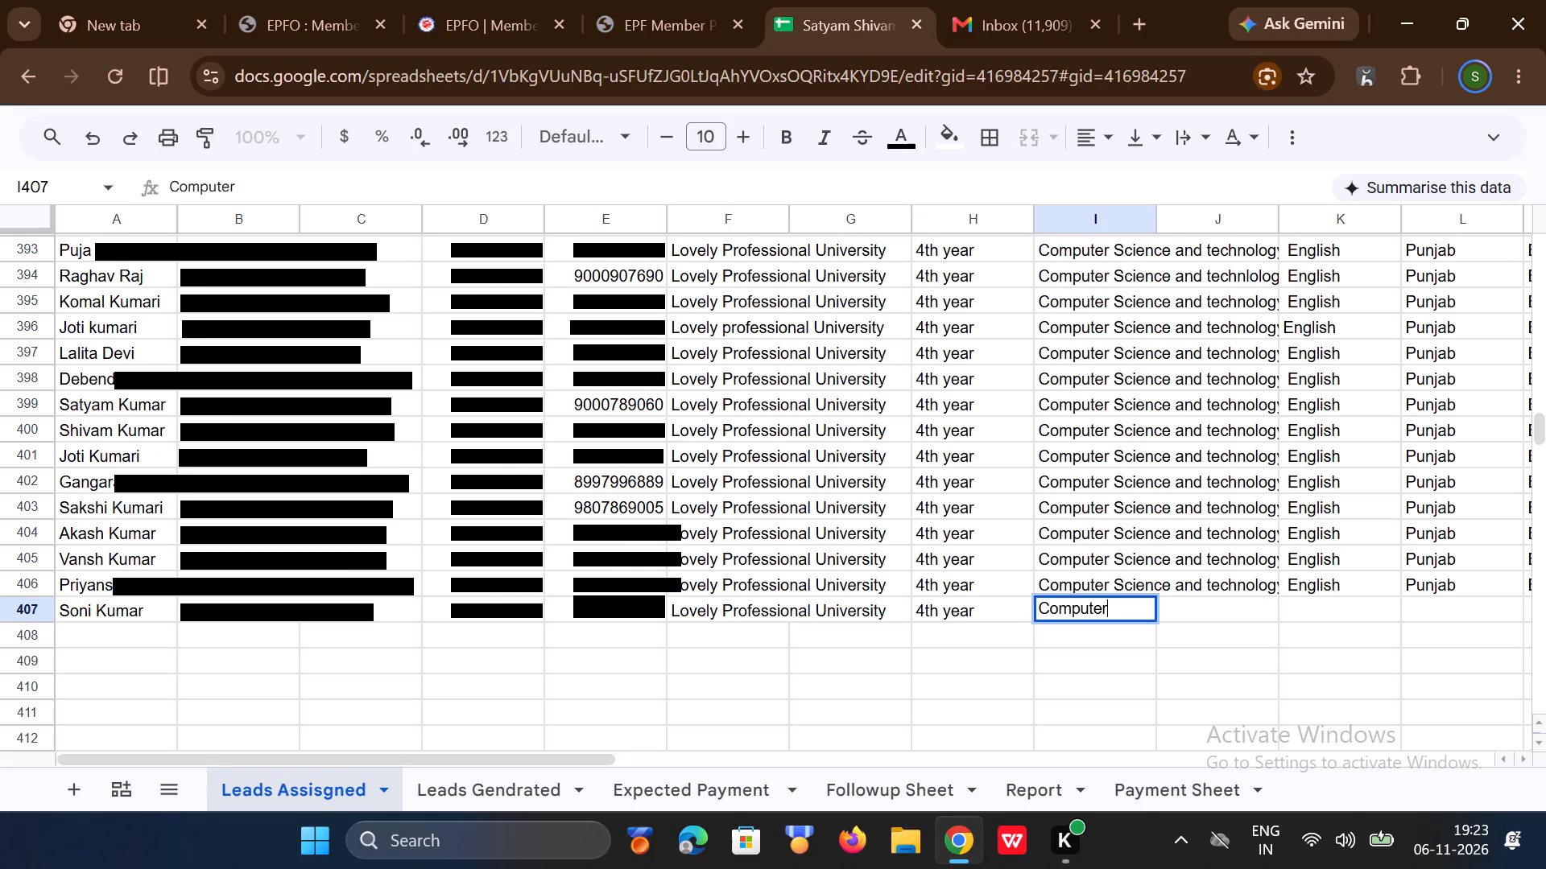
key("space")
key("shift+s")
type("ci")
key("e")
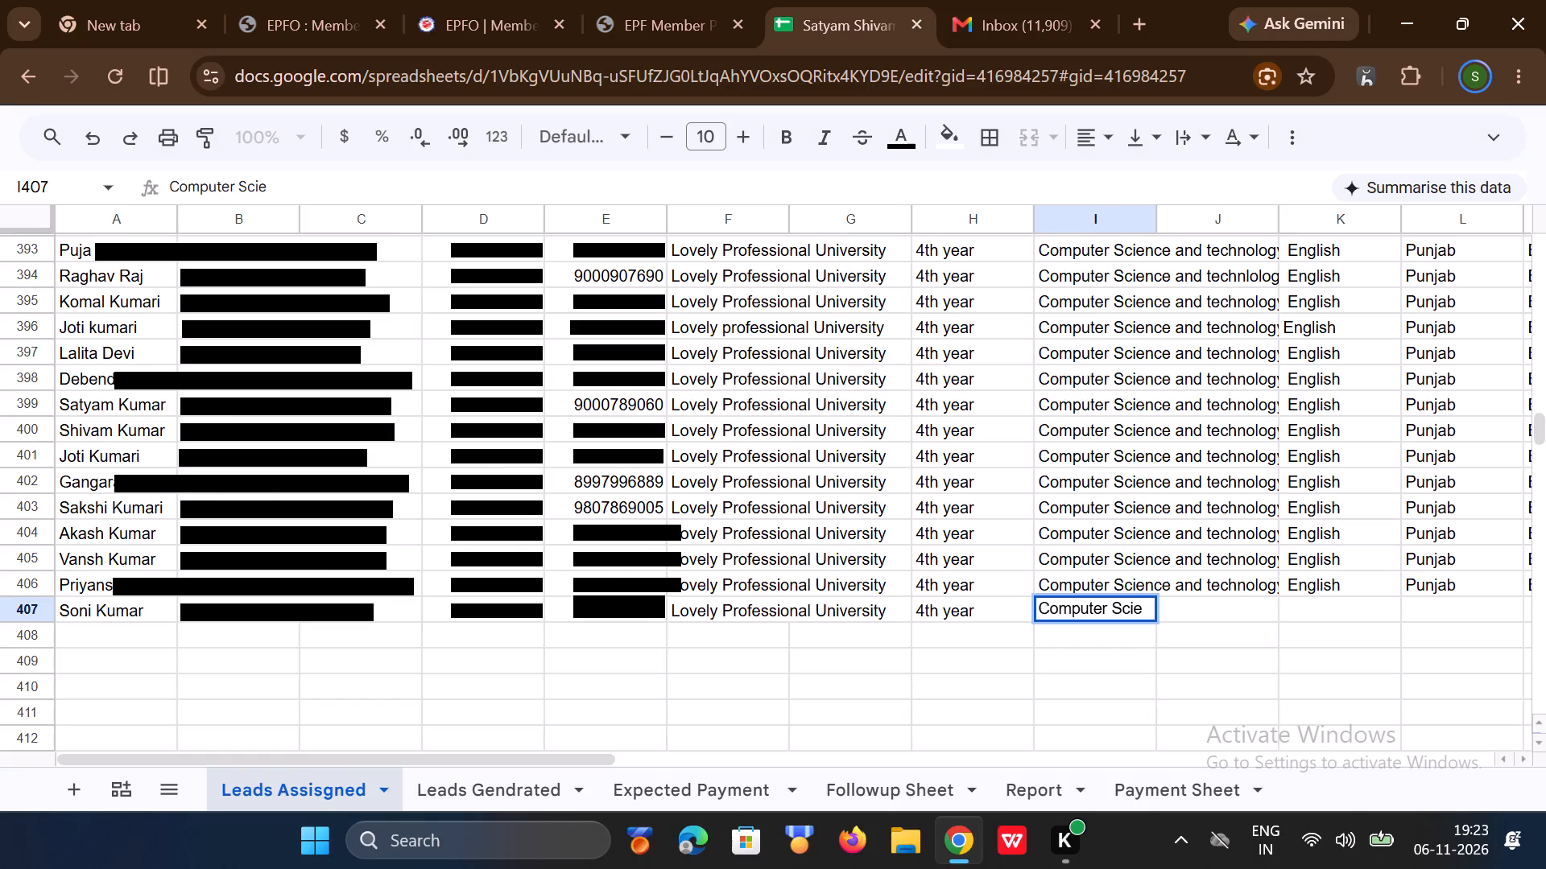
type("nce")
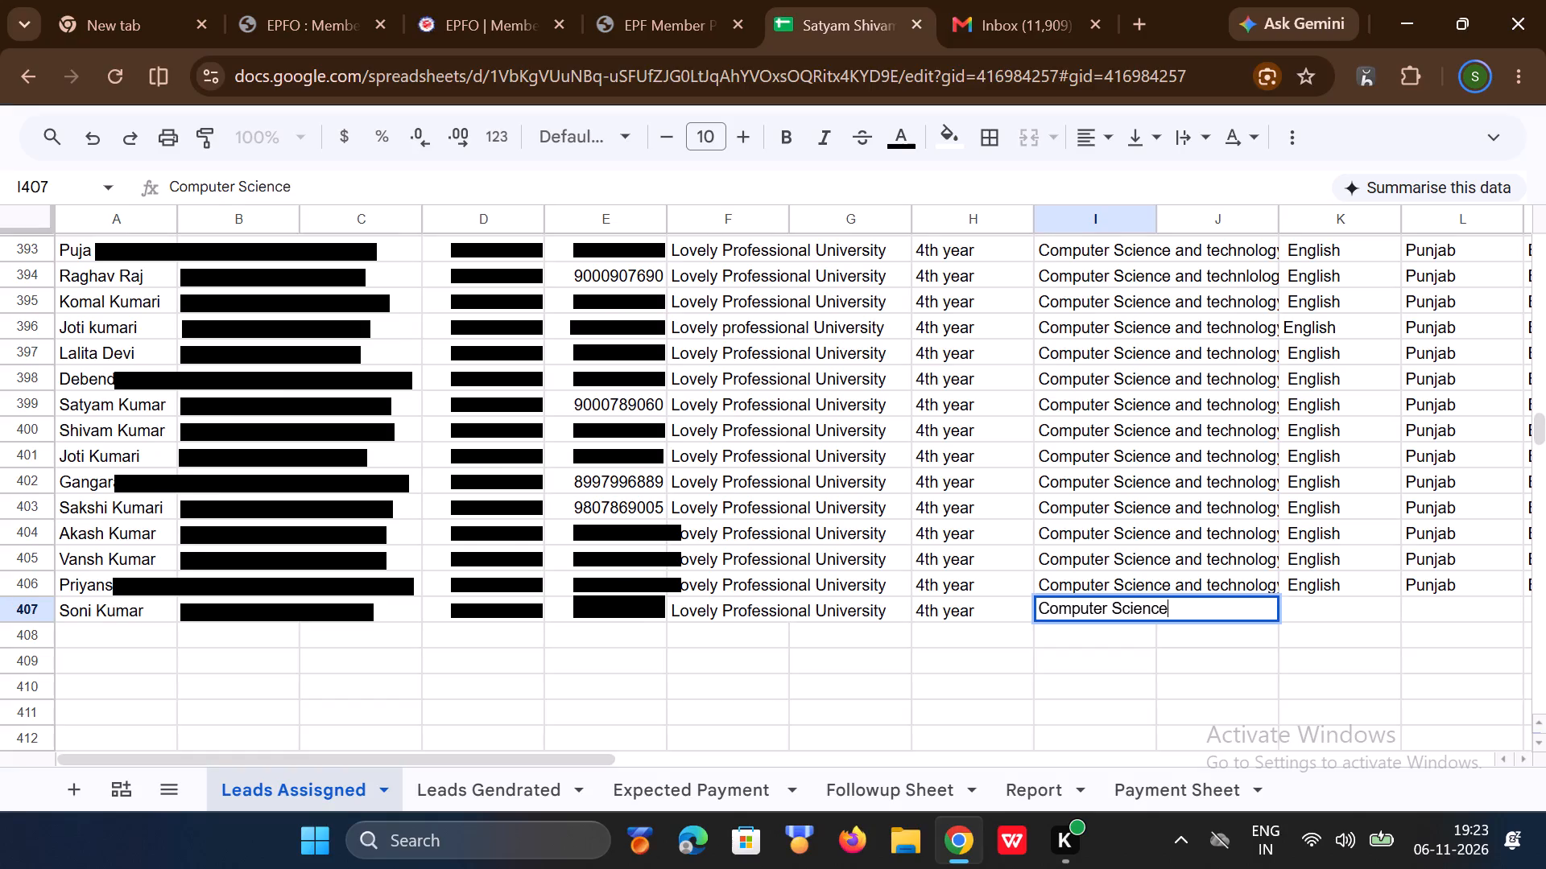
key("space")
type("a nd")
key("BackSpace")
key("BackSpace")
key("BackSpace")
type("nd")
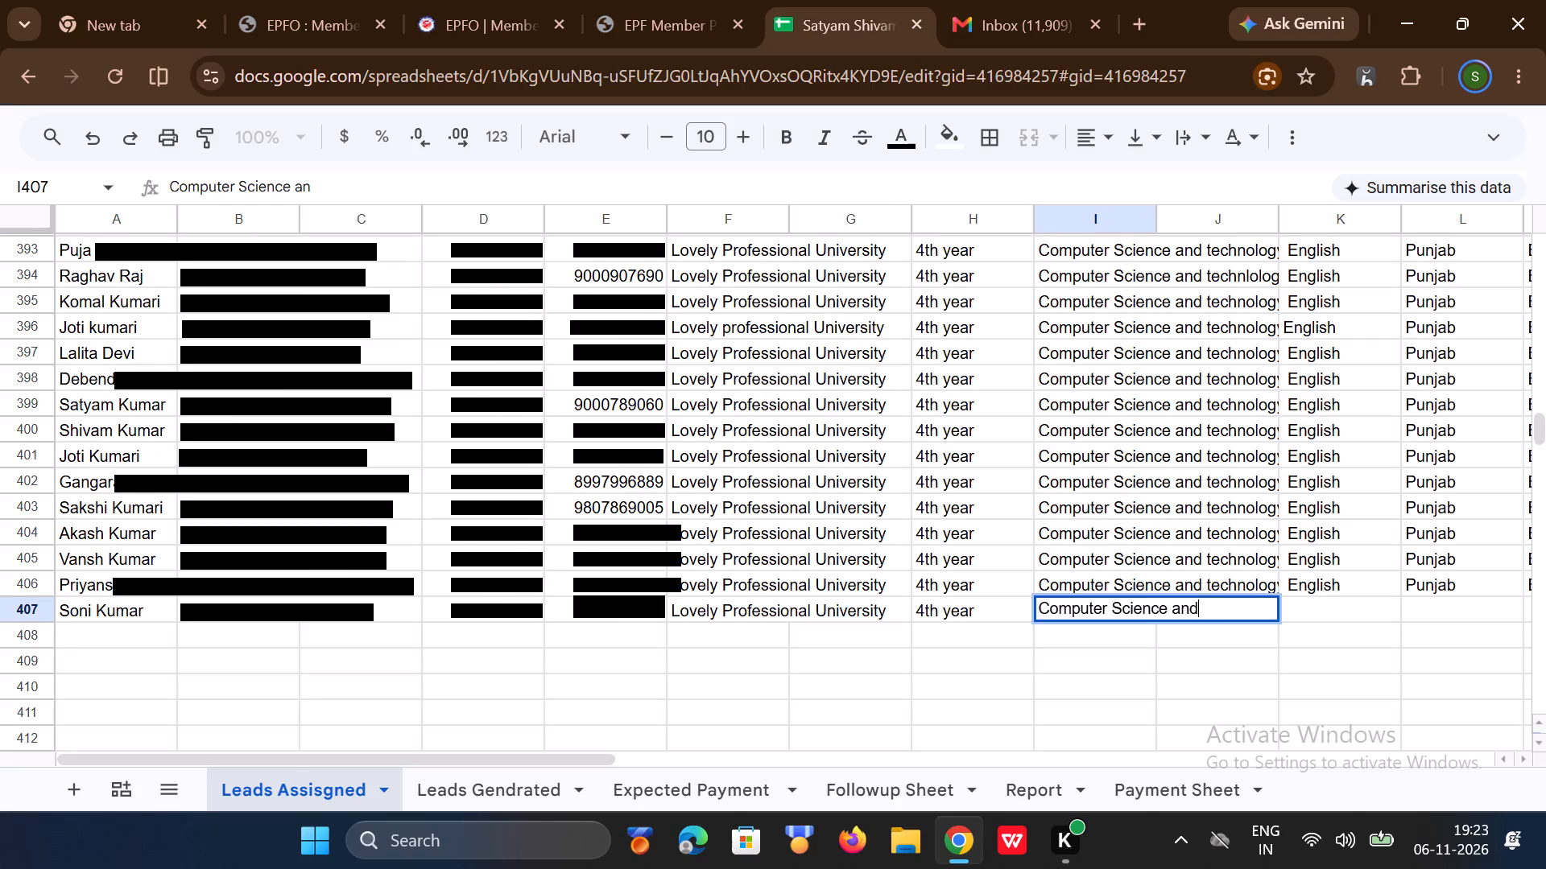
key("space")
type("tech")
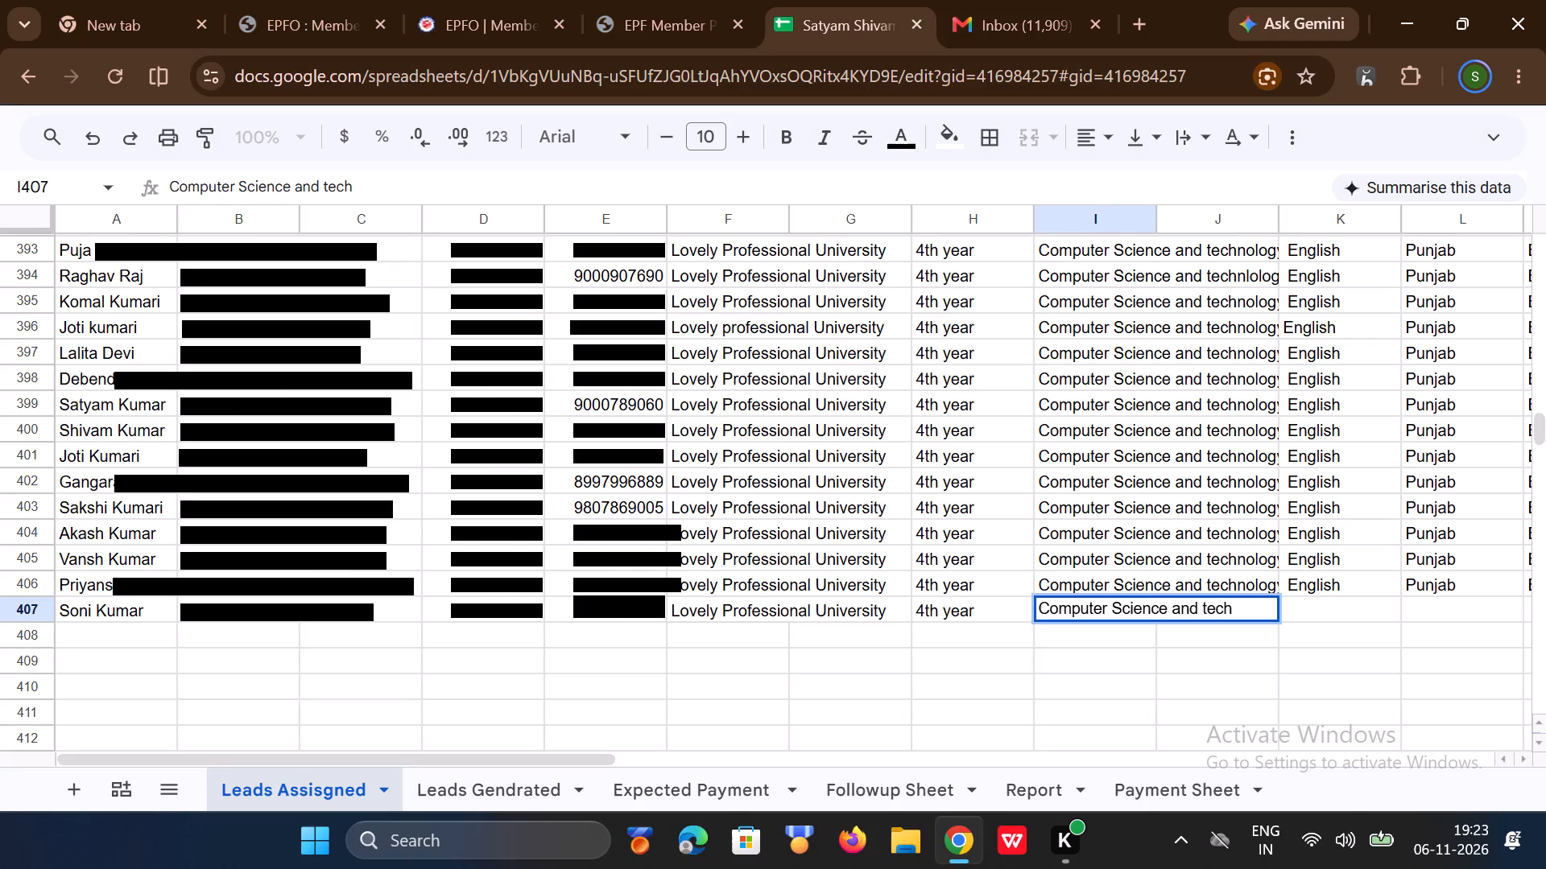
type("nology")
double_click(1080, 647)
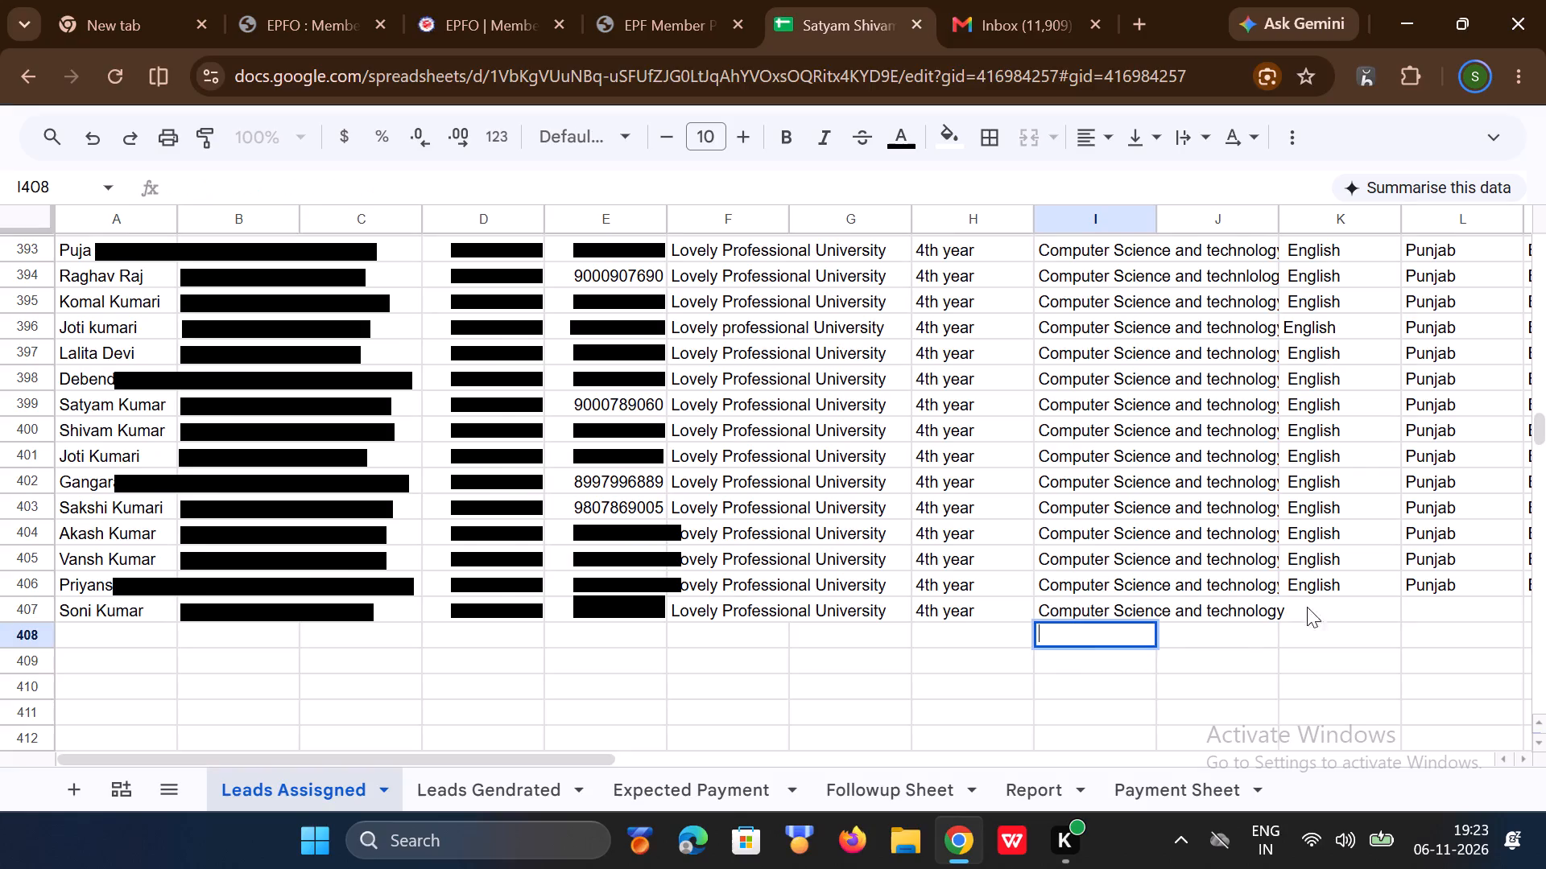
Enter English as the language in cell K407 of the new student's row.
double_click(1329, 614)
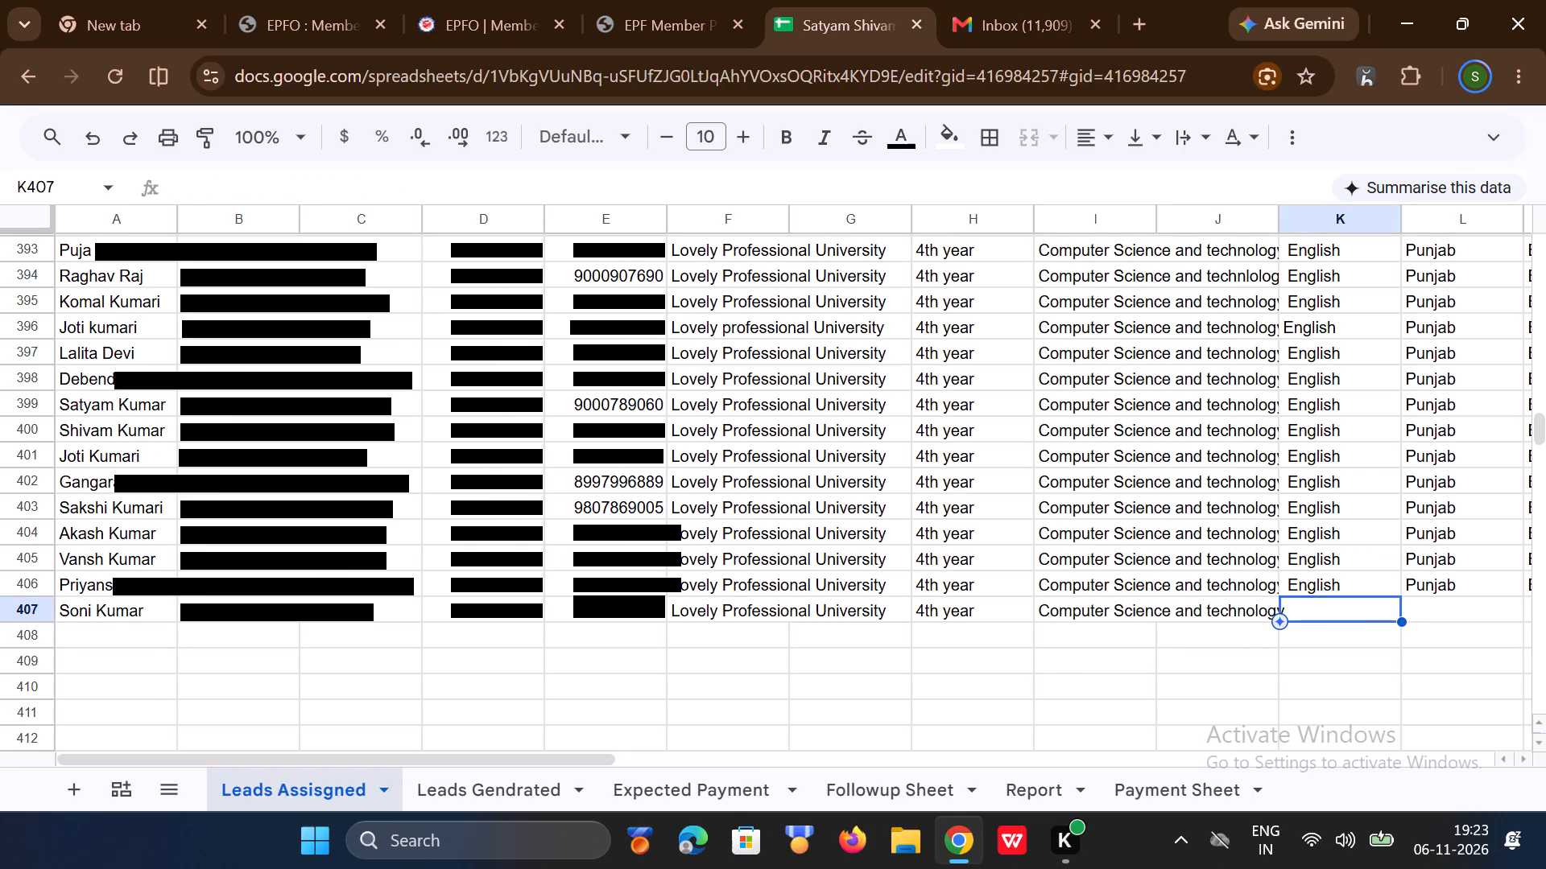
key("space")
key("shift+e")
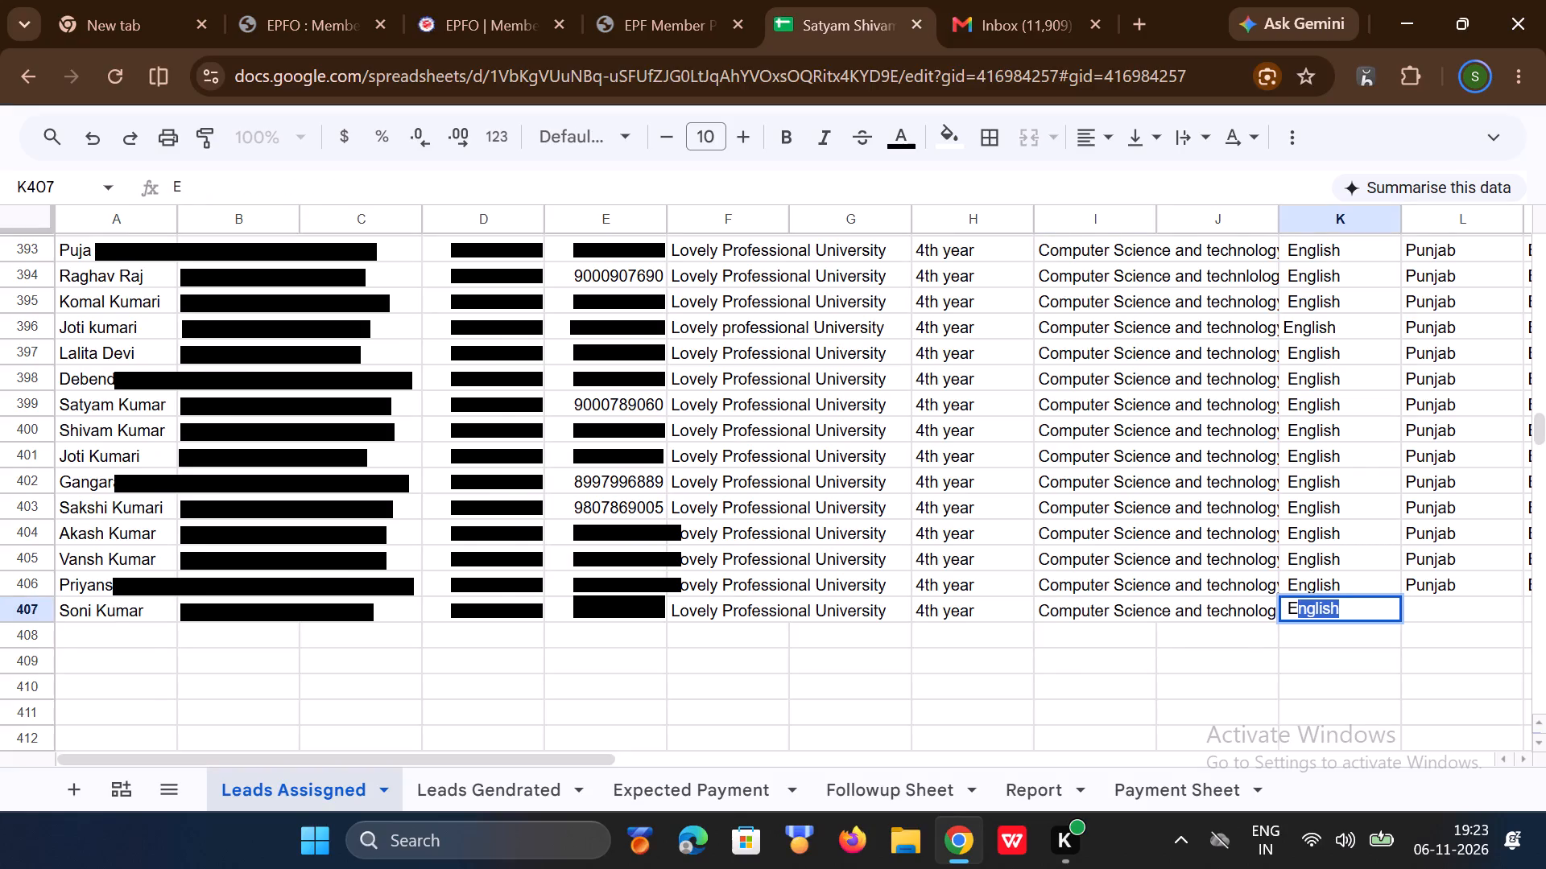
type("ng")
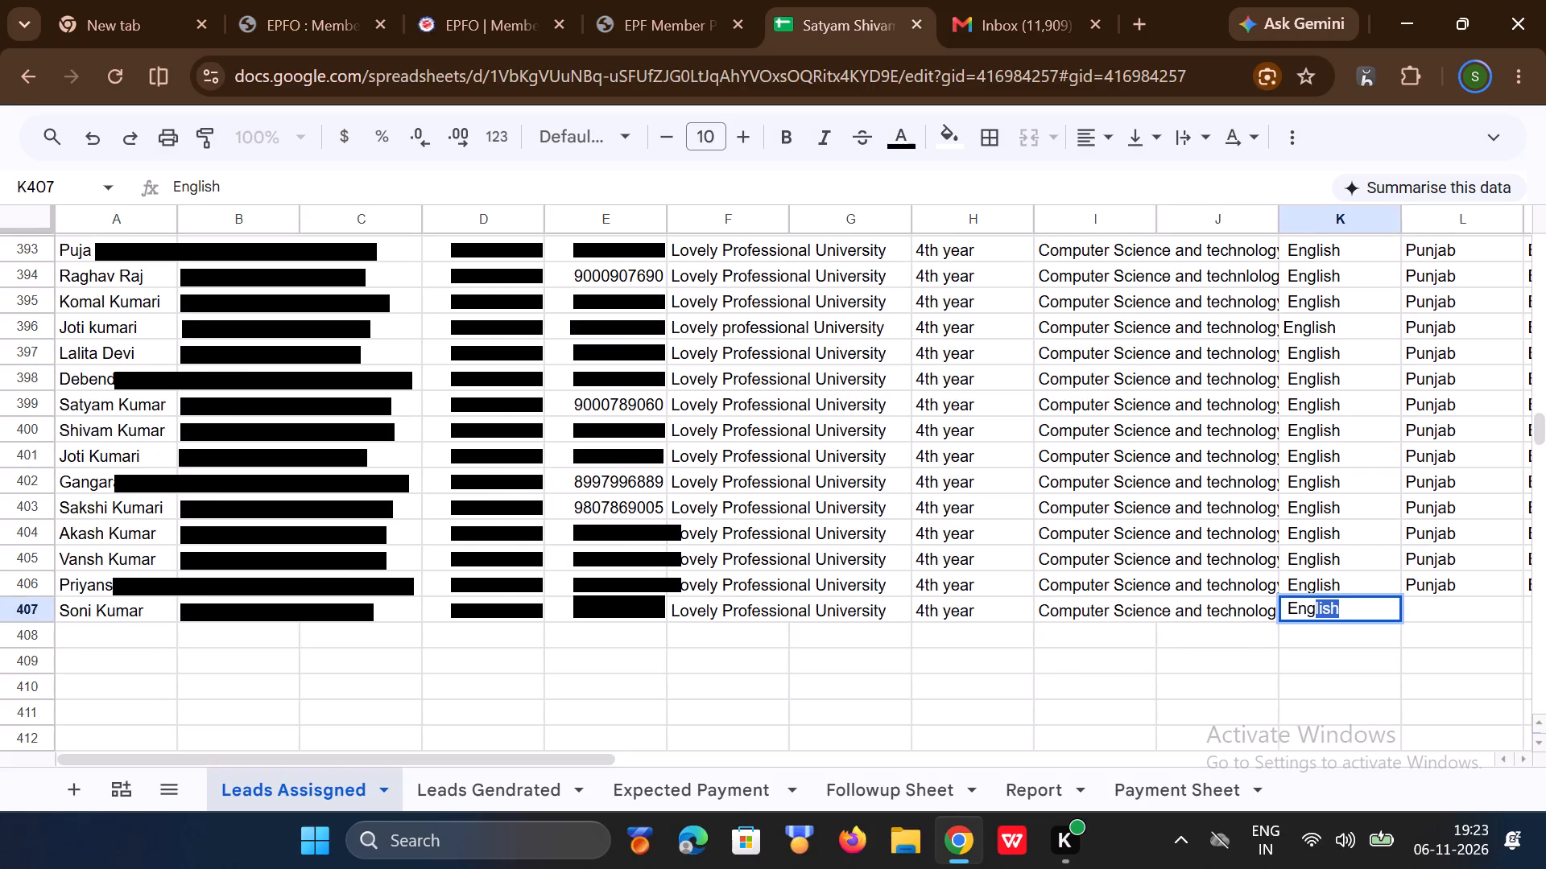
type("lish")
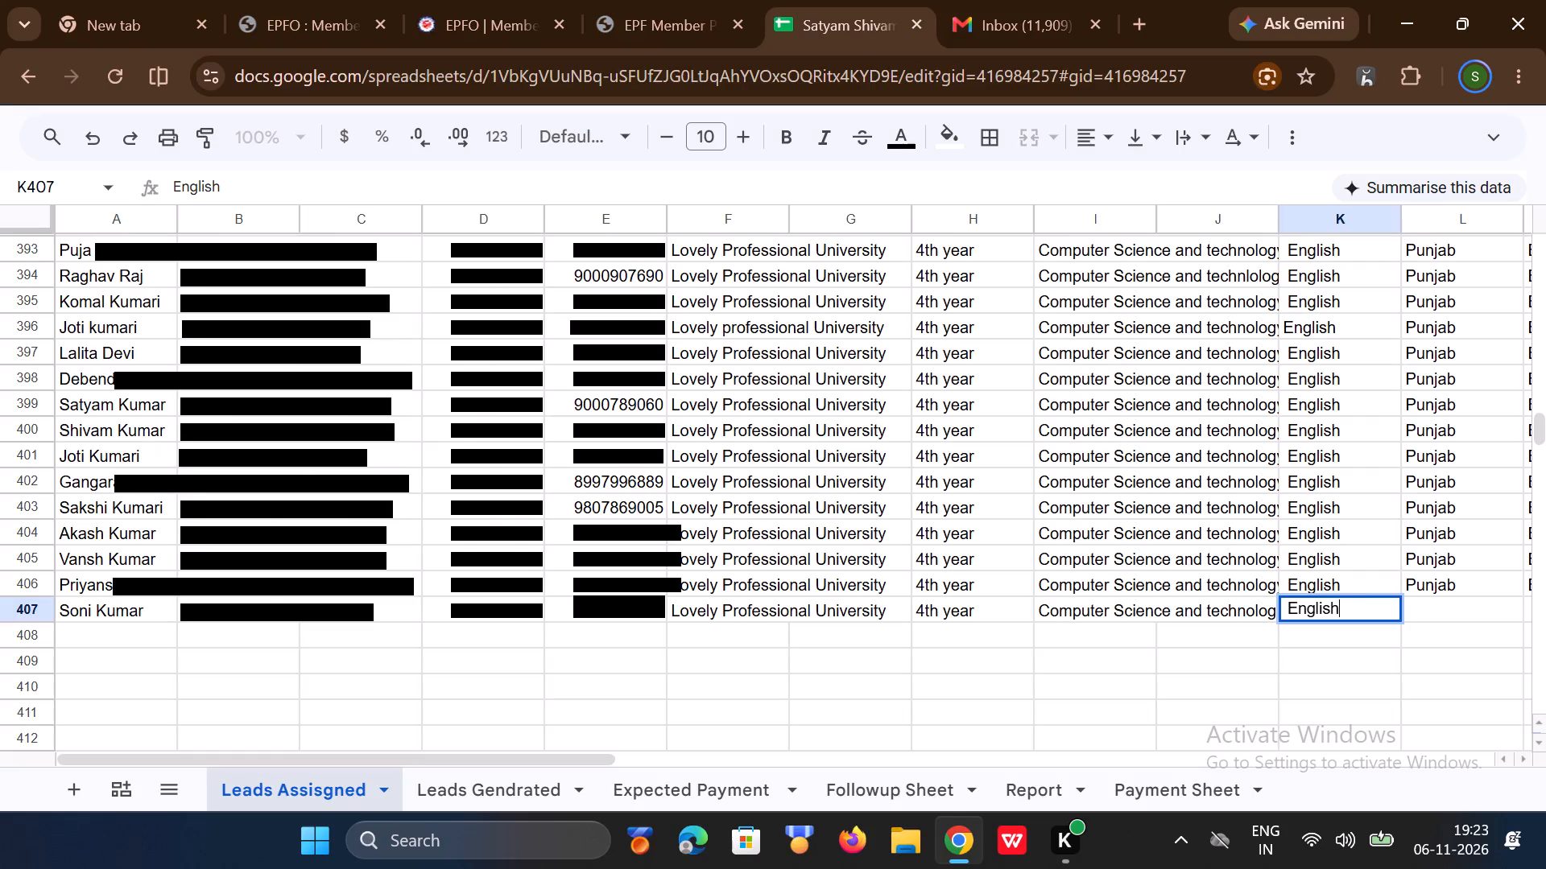
Enter Punjab as the state in cell L407 of the new student's row.
double_click(1445, 597)
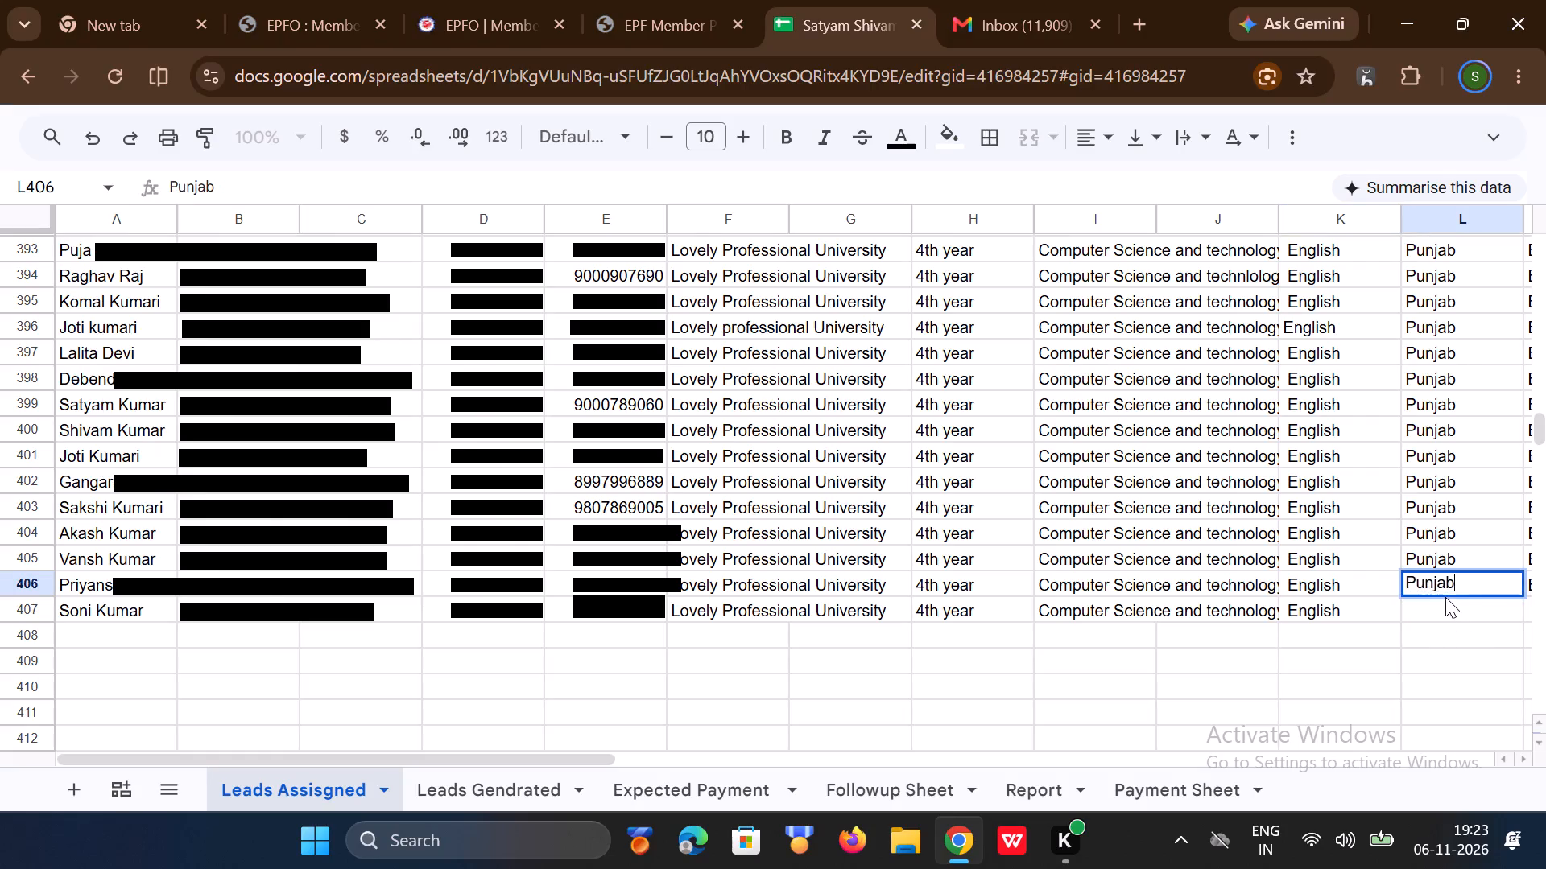
double_click(1441, 605)
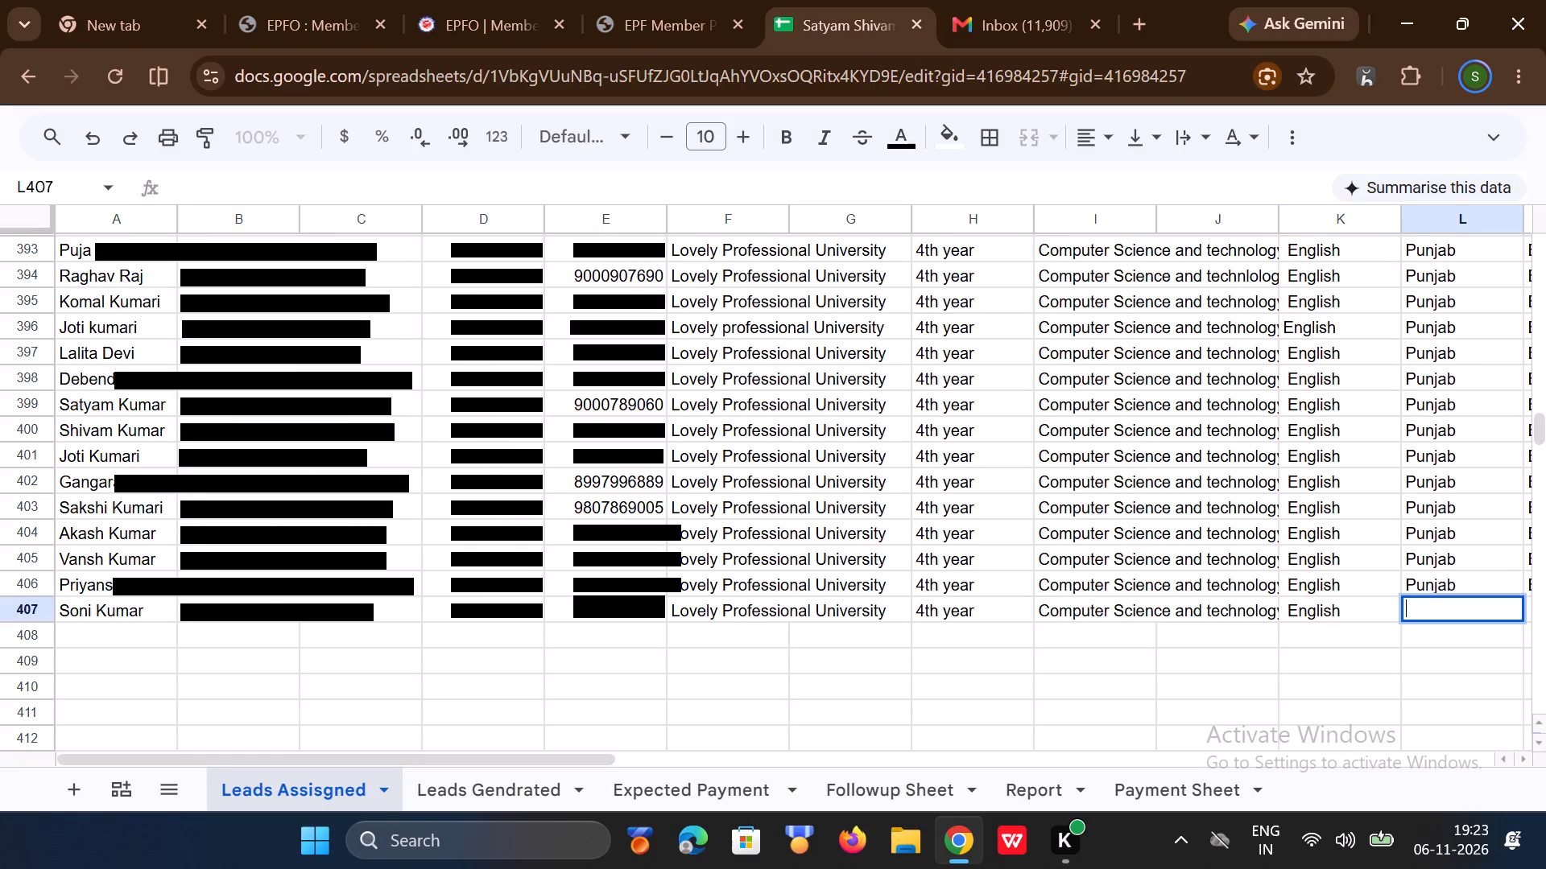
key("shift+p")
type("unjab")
left_click(1449, 715)
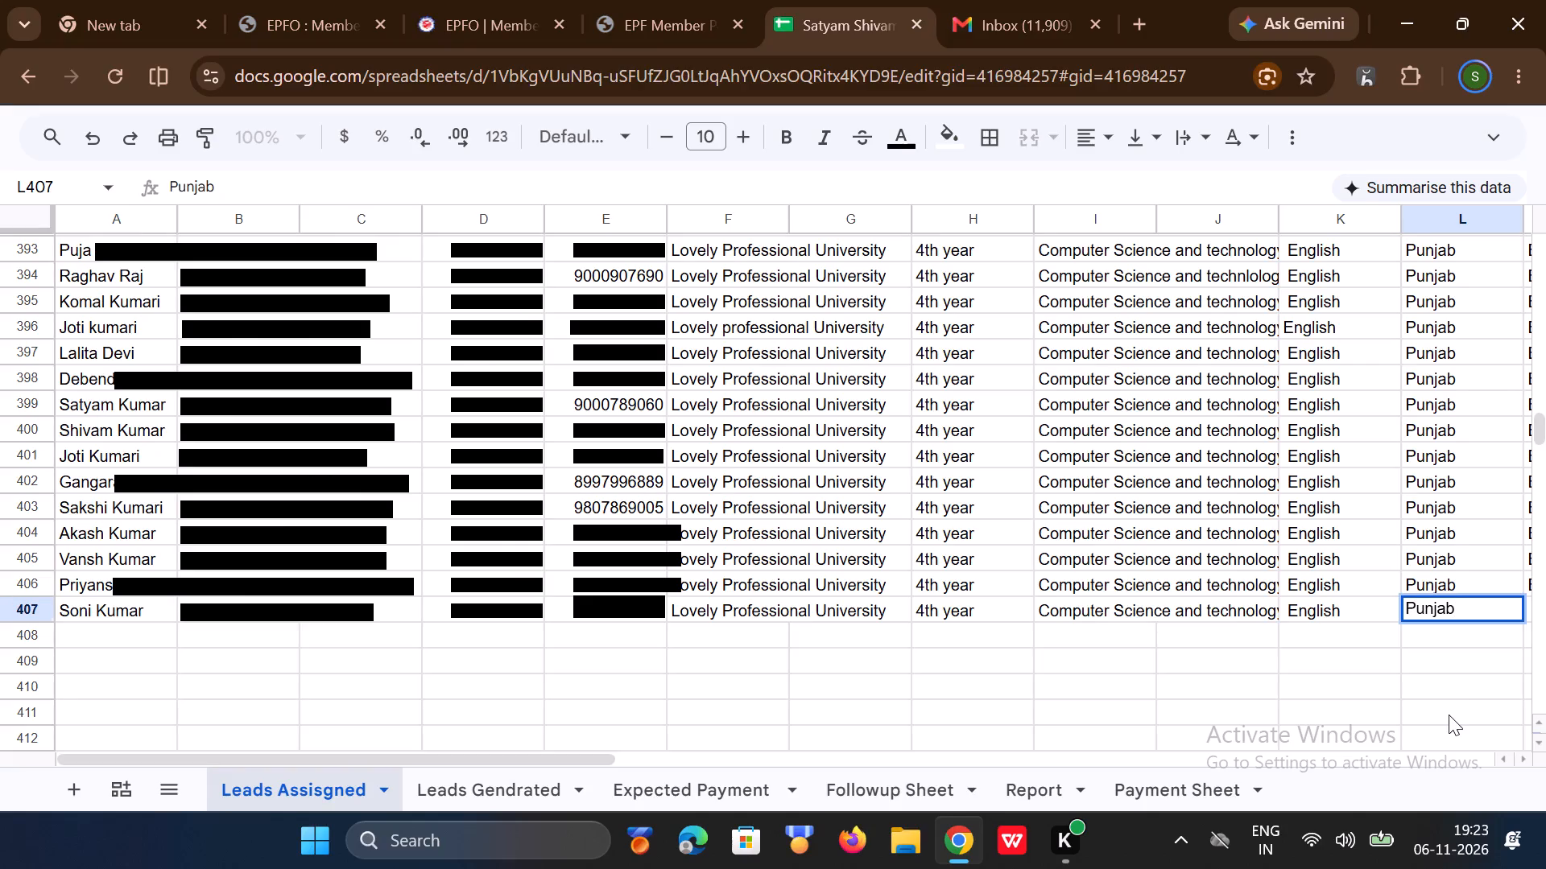
Enter English in cell M407 of the new student's row.
scroll(1289, 632, "left", 4)
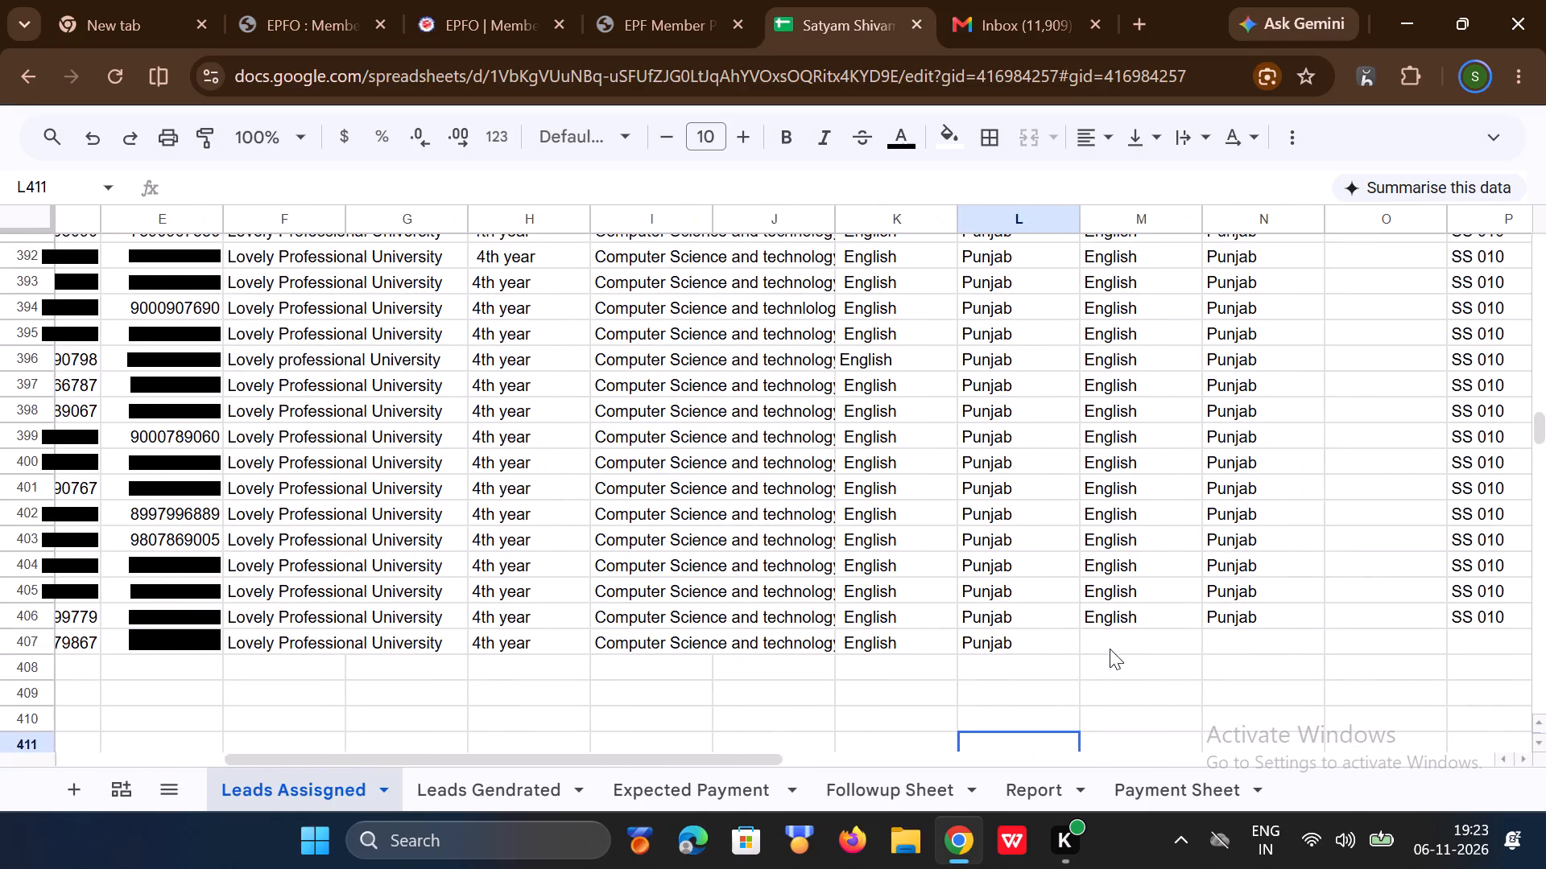
double_click(1113, 646)
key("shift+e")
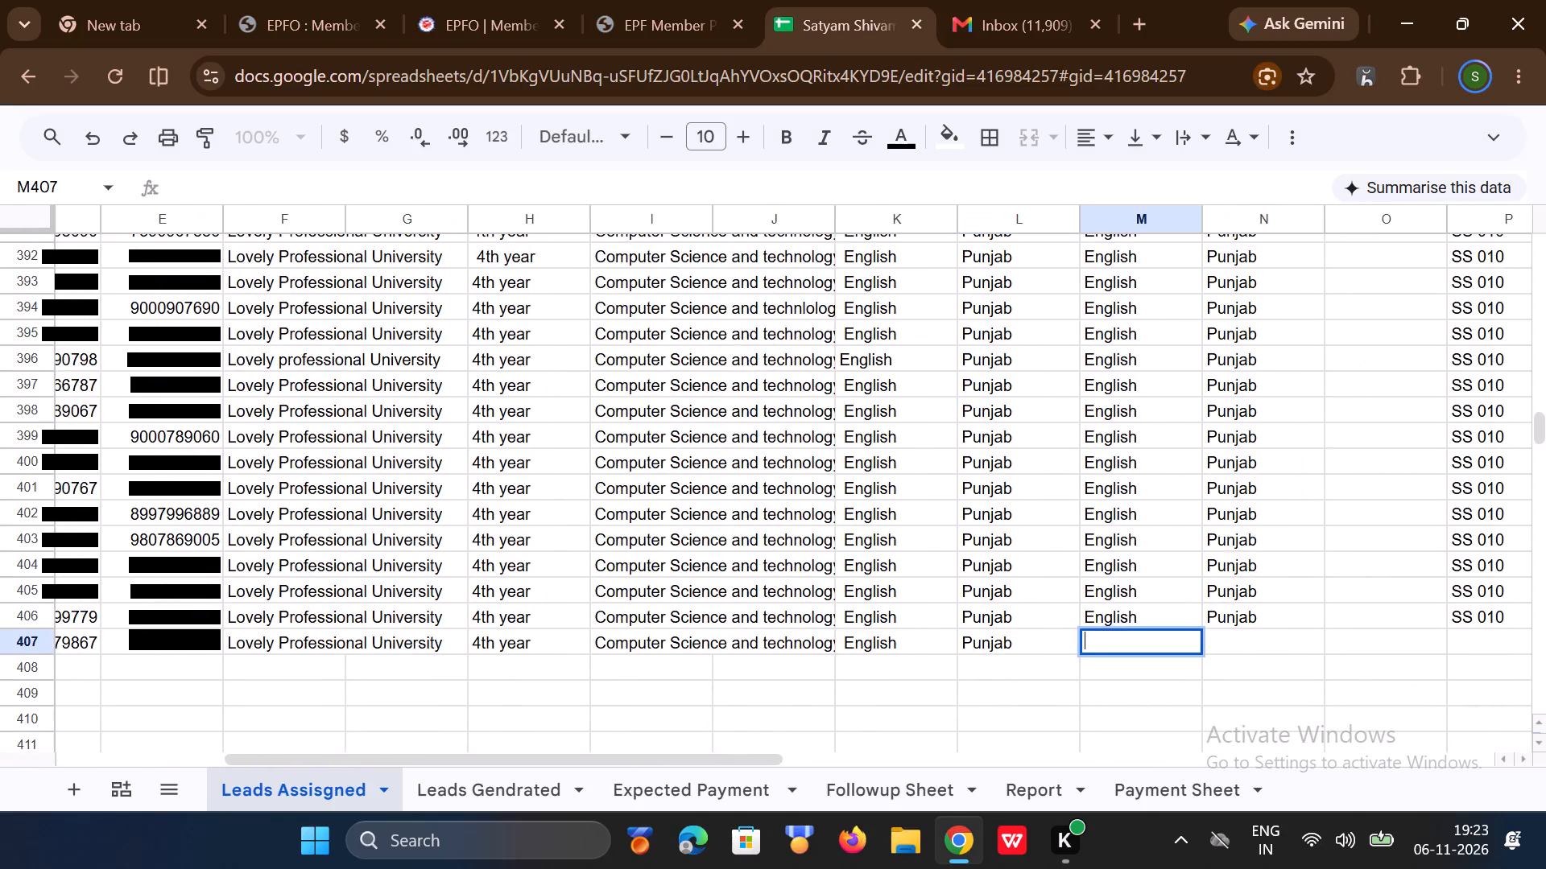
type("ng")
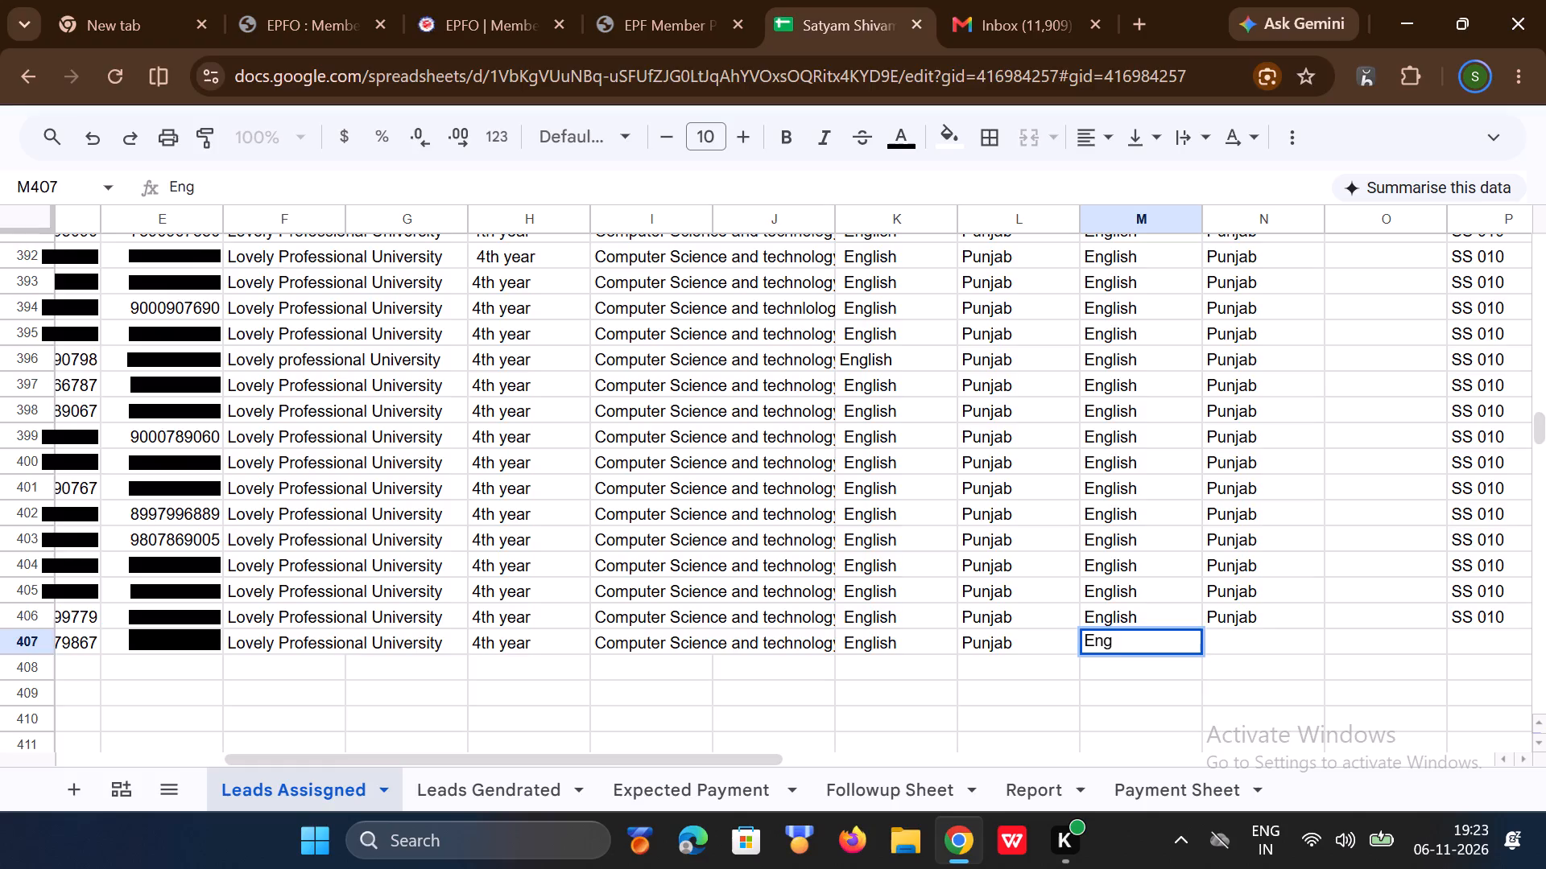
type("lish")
Enter Punjab in cell N407 of the new student's row.
double_click(1226, 657)
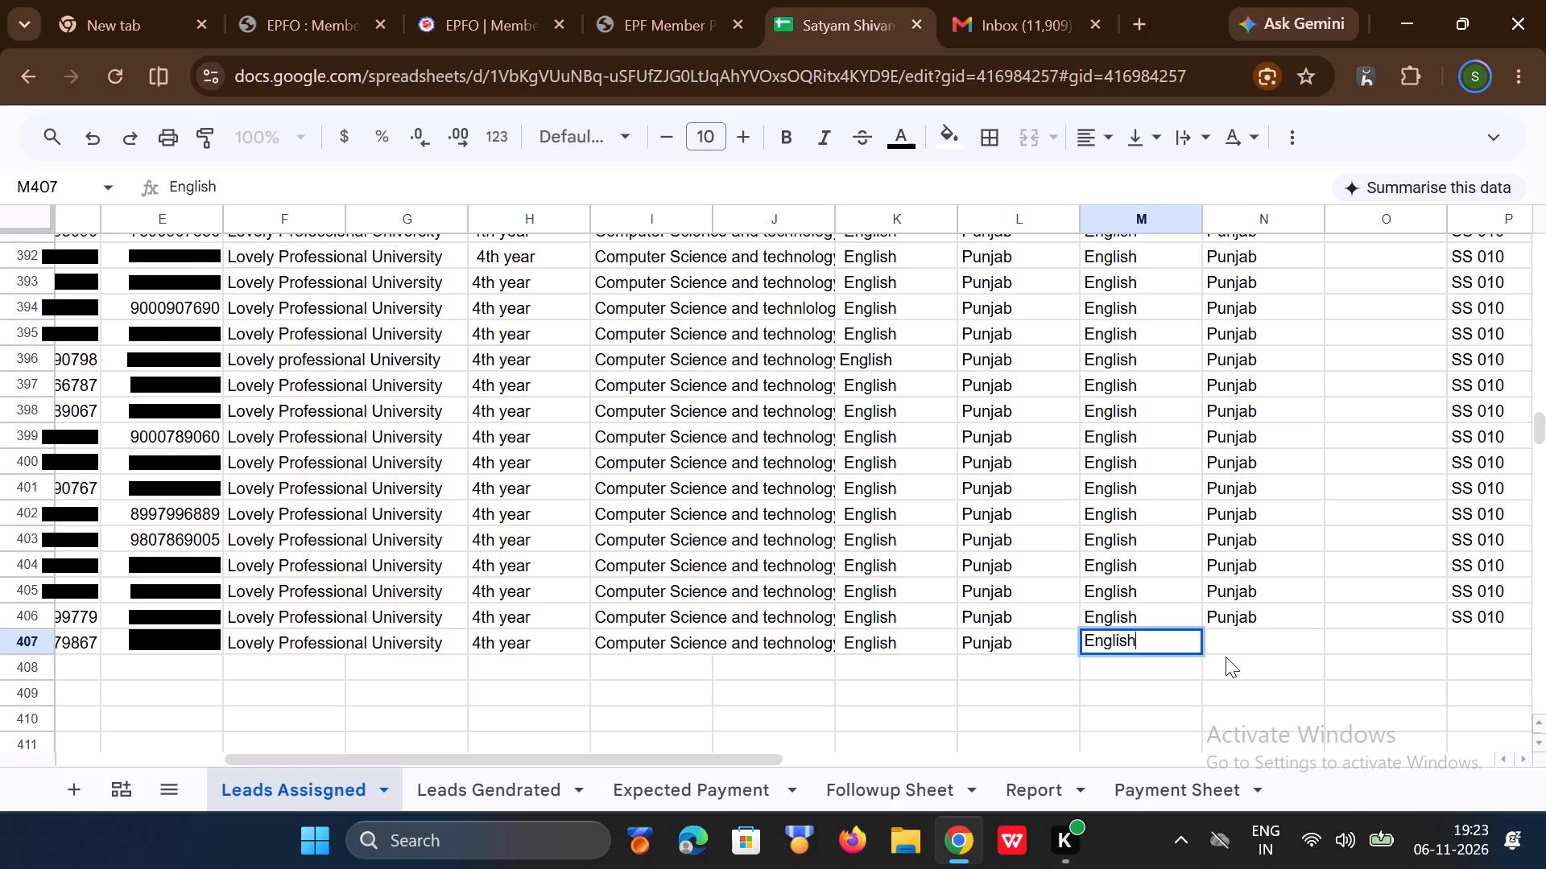
double_click(1234, 641)
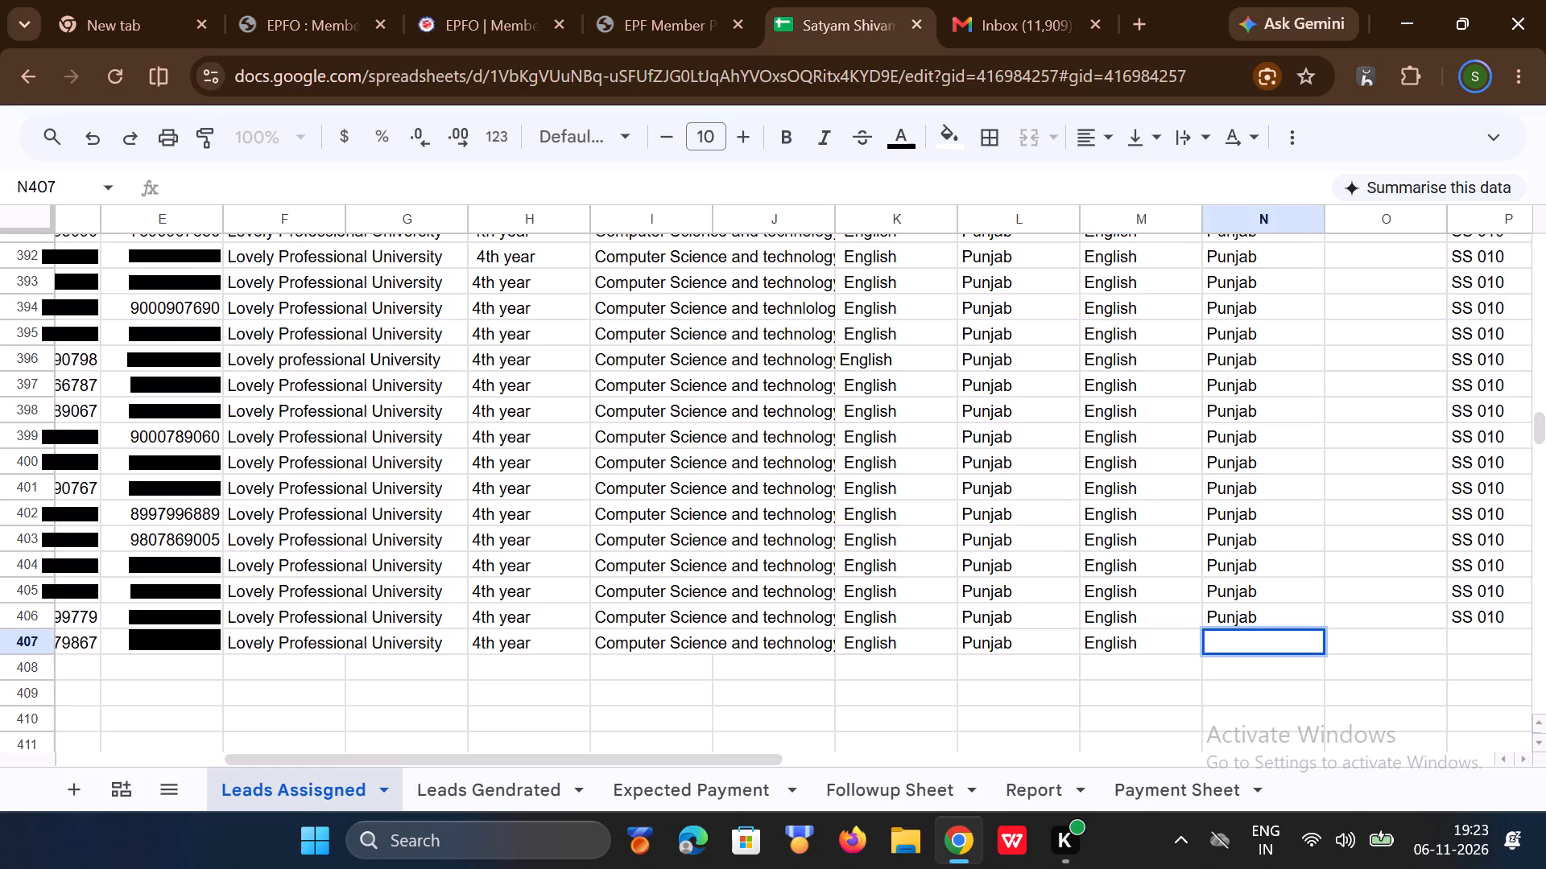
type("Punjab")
Enter the code SS 010 in cell P407 of the new student's row.
double_click(1470, 640)
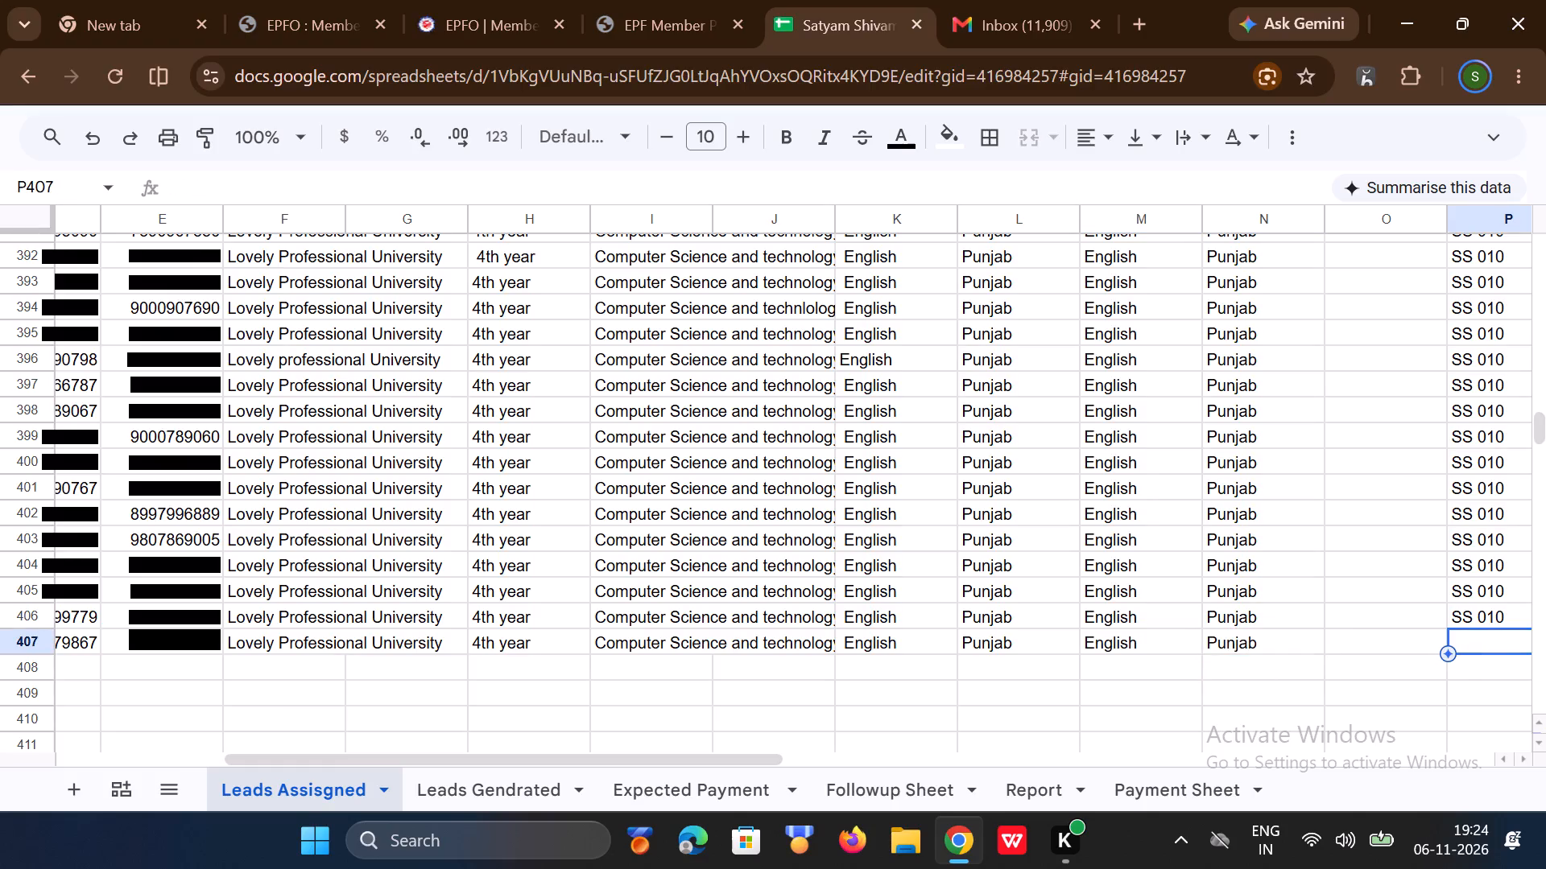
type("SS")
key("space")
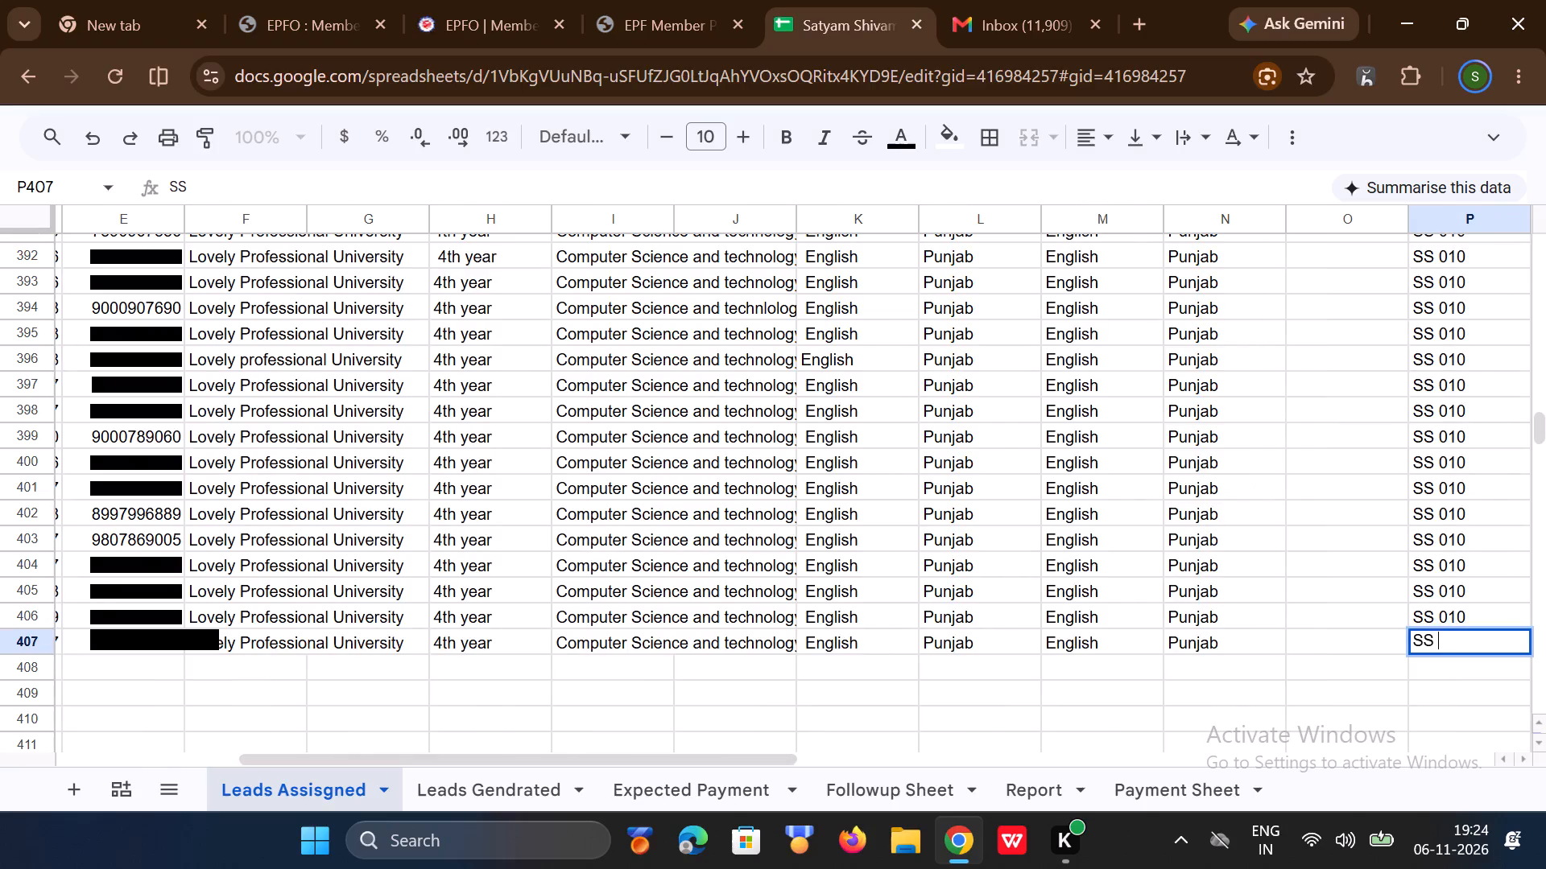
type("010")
scroll(1254, 765, "left", 2)
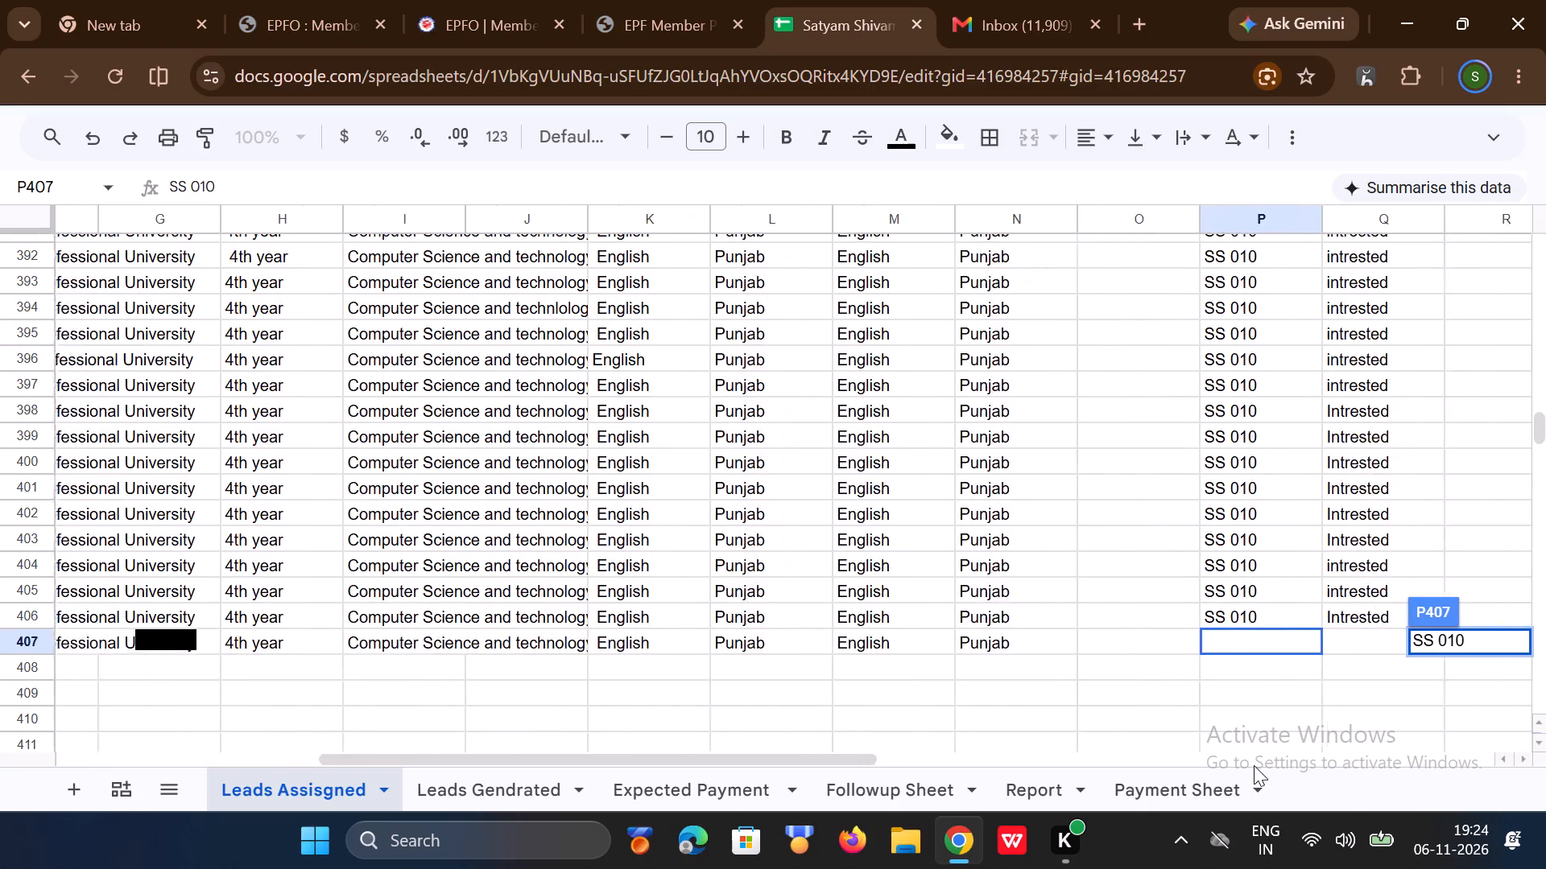
scroll(1254, 765, "left", 1)
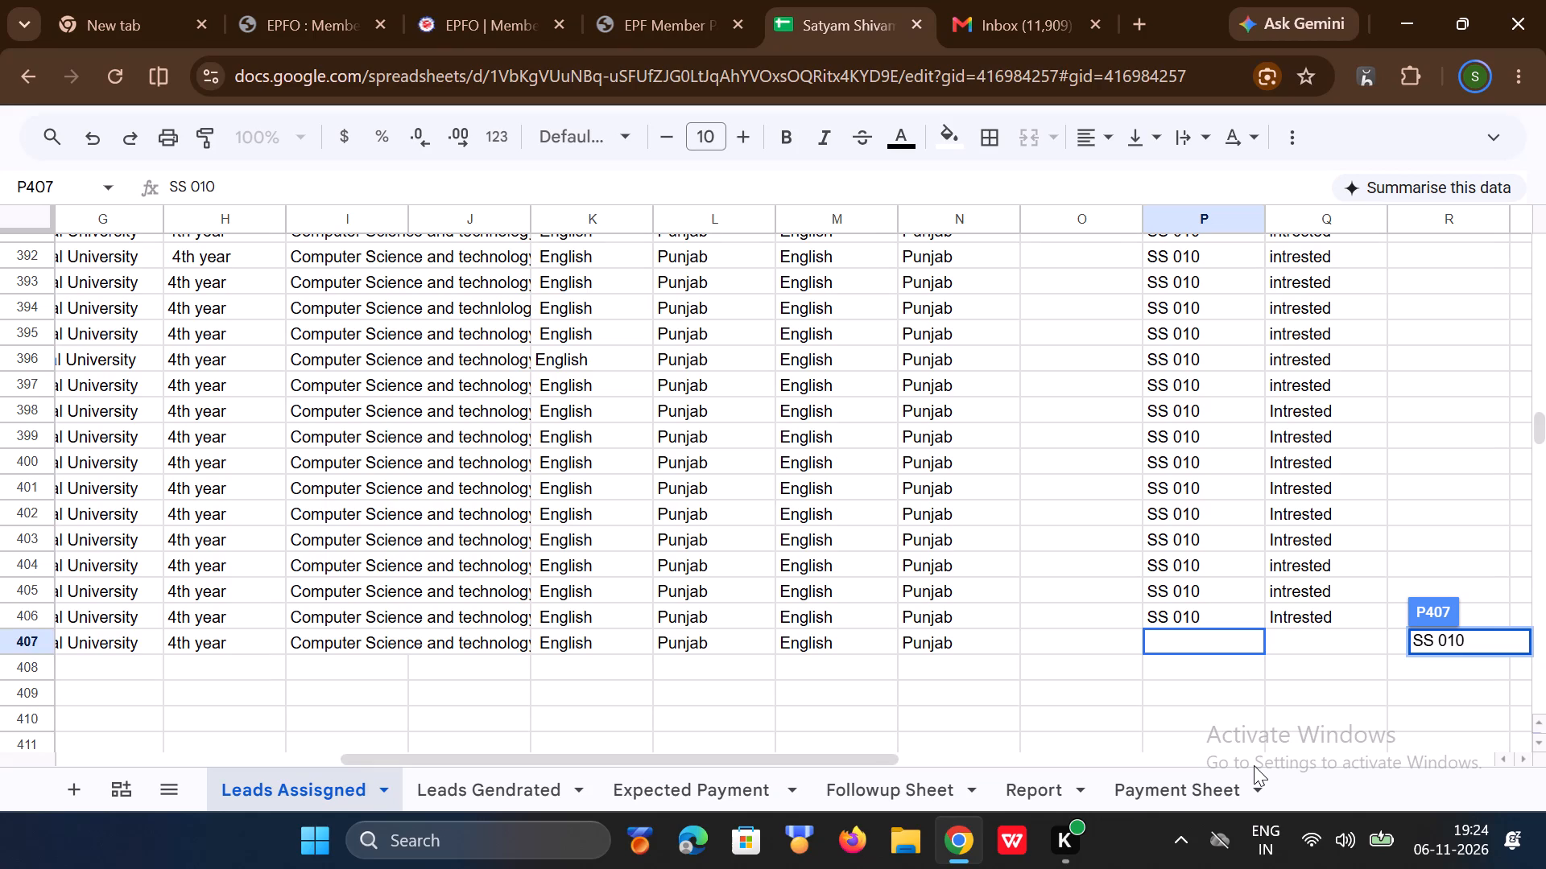
left_click(1233, 659)
Enter the status Intrested in cell Q407, adding the missing "s" to match the spelling in the rows above.
double_click(1304, 649)
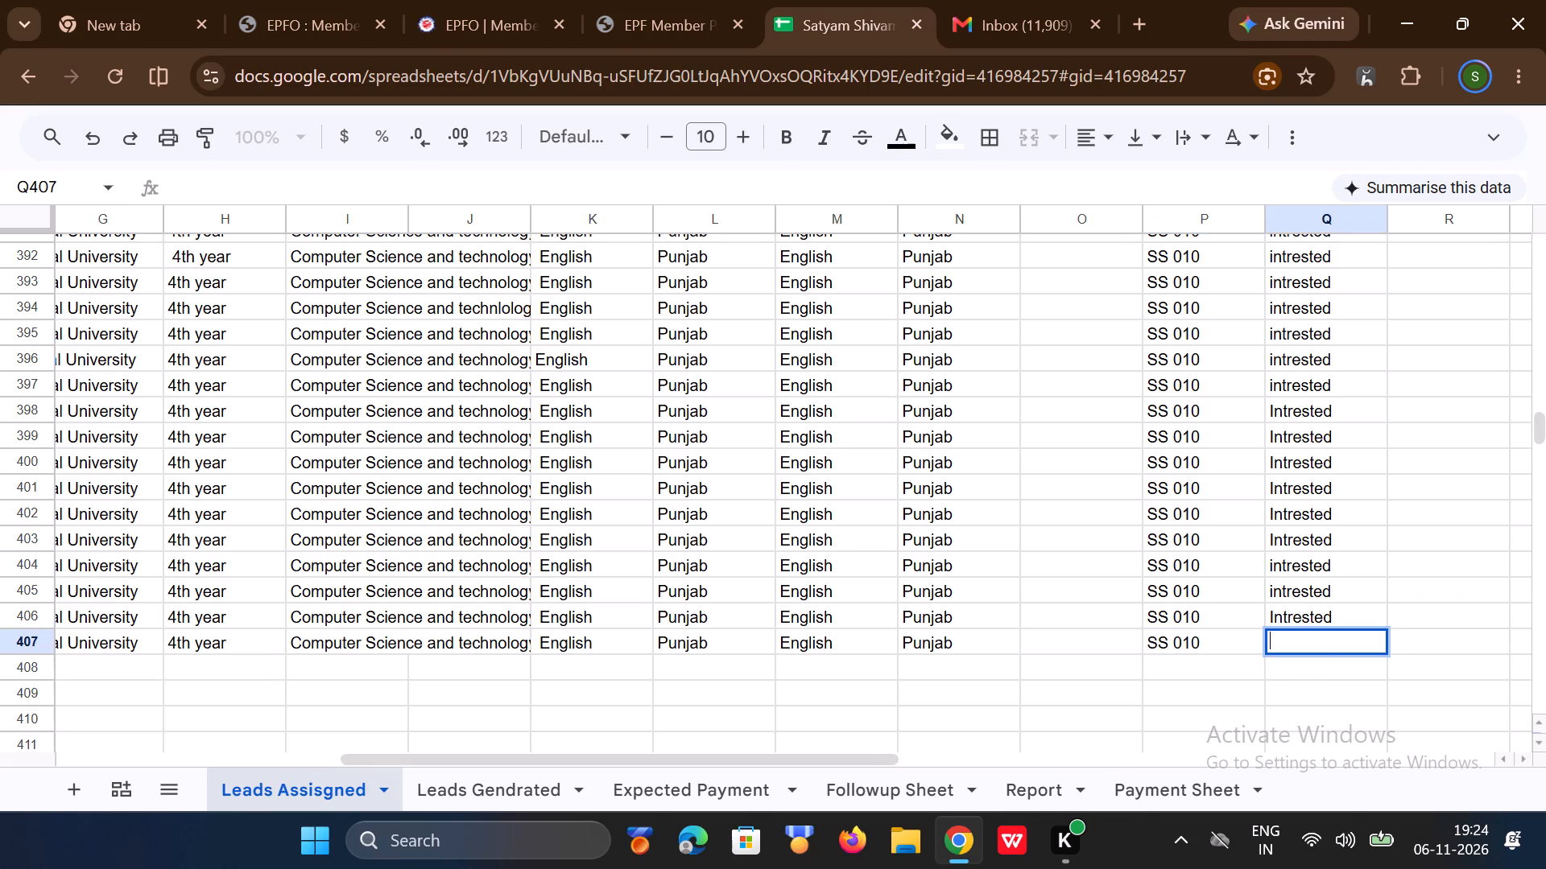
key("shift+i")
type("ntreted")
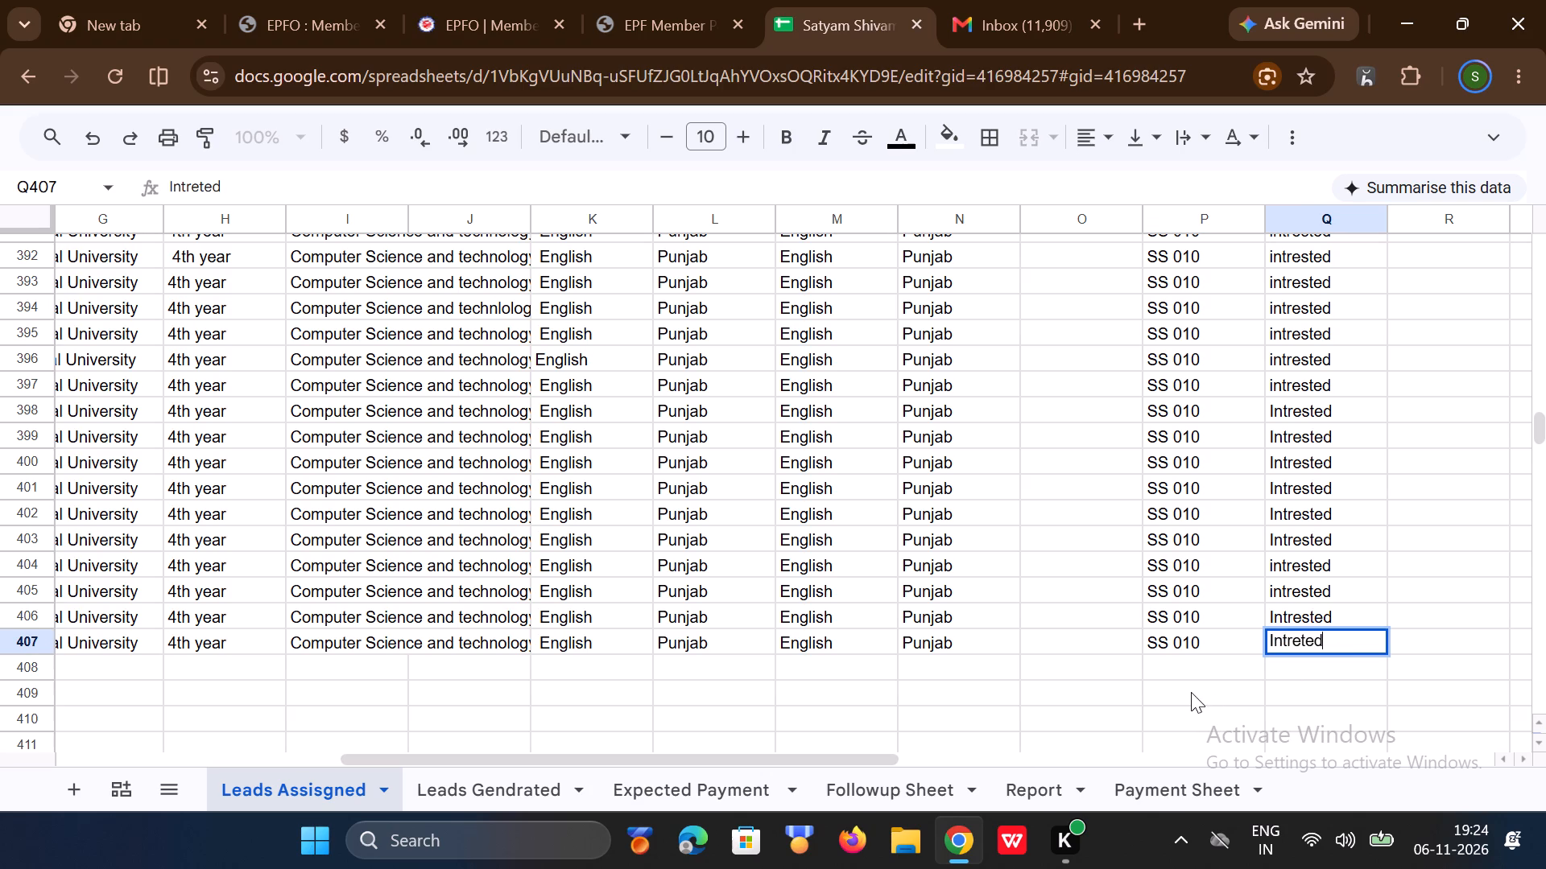
left_click(1191, 692)
double_click(1285, 651)
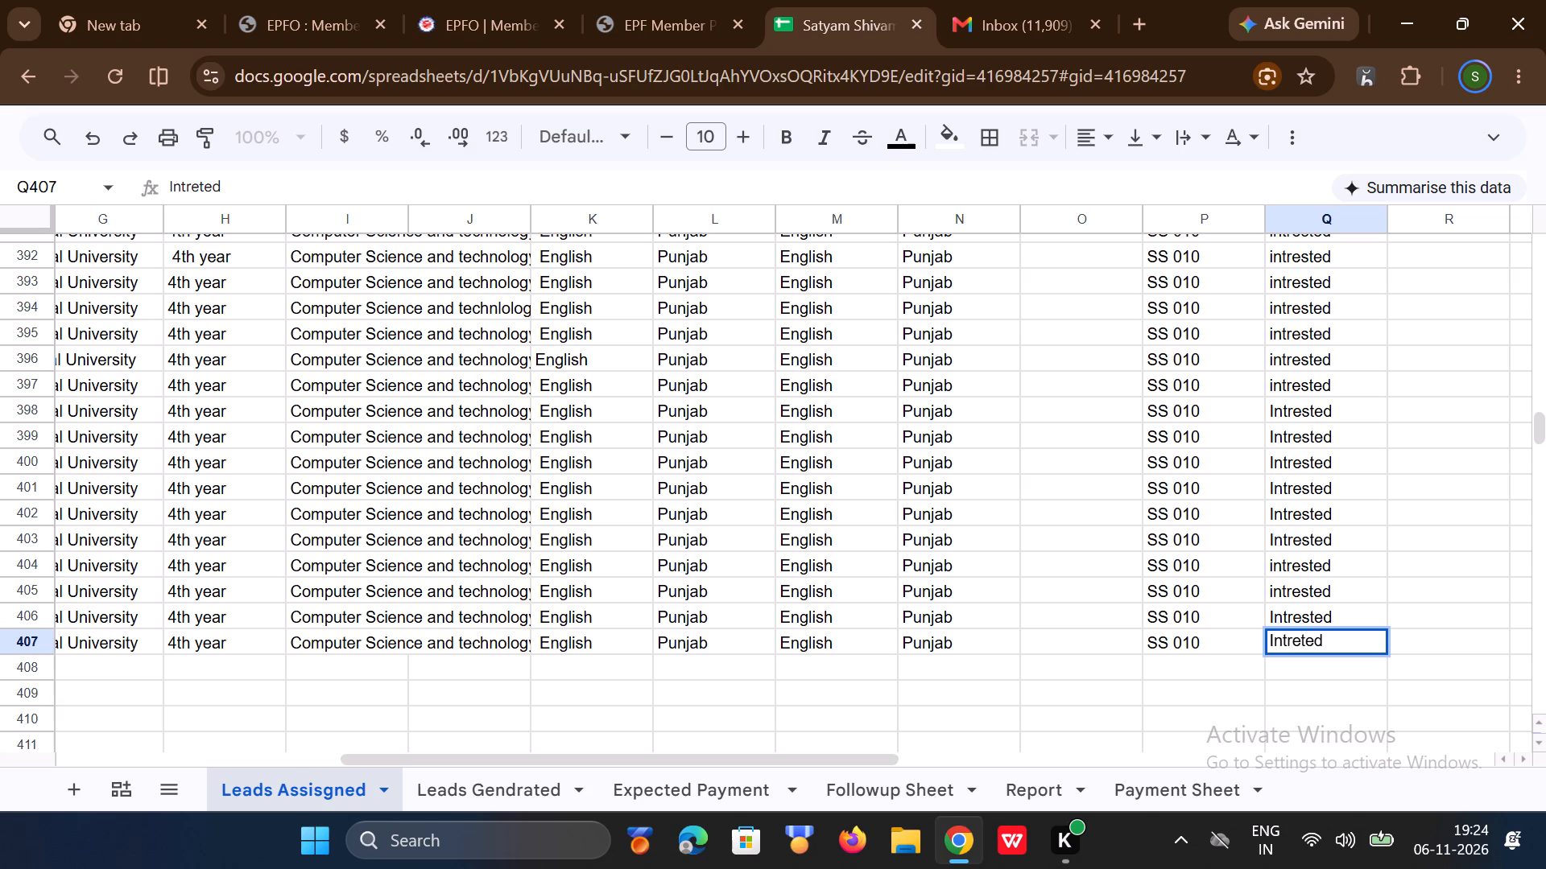
left_click(1304, 640)
left_click(1304, 640)
key("Left")
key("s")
left_click(871, 691)
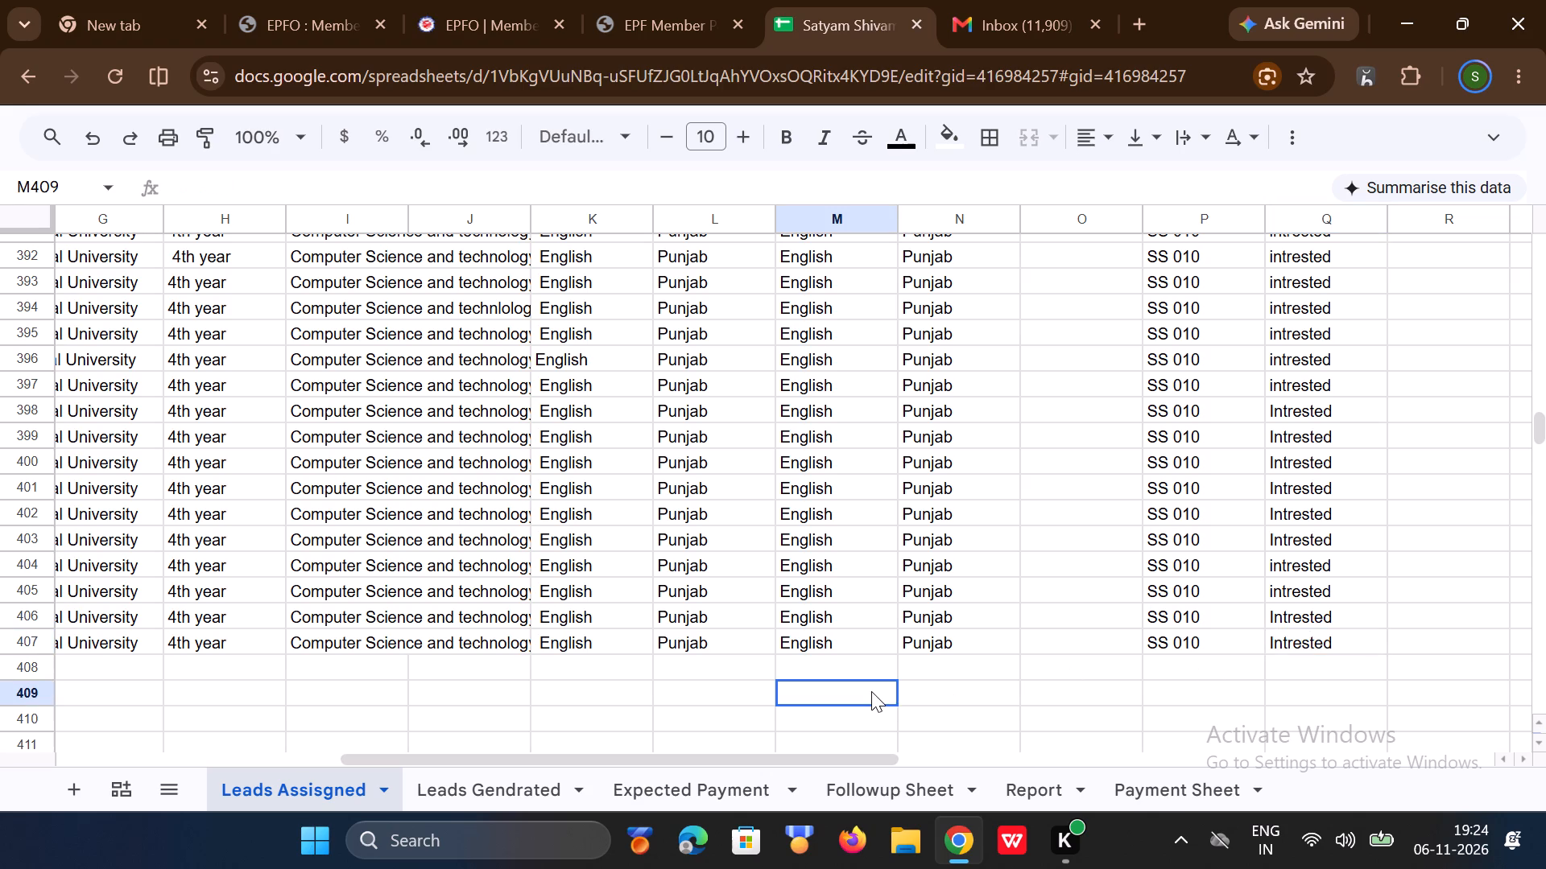
Enter the next student's name in cell A408 to start a new lead row.
scroll(871, 691, "left", 3)
scroll(867, 691, "right", 7)
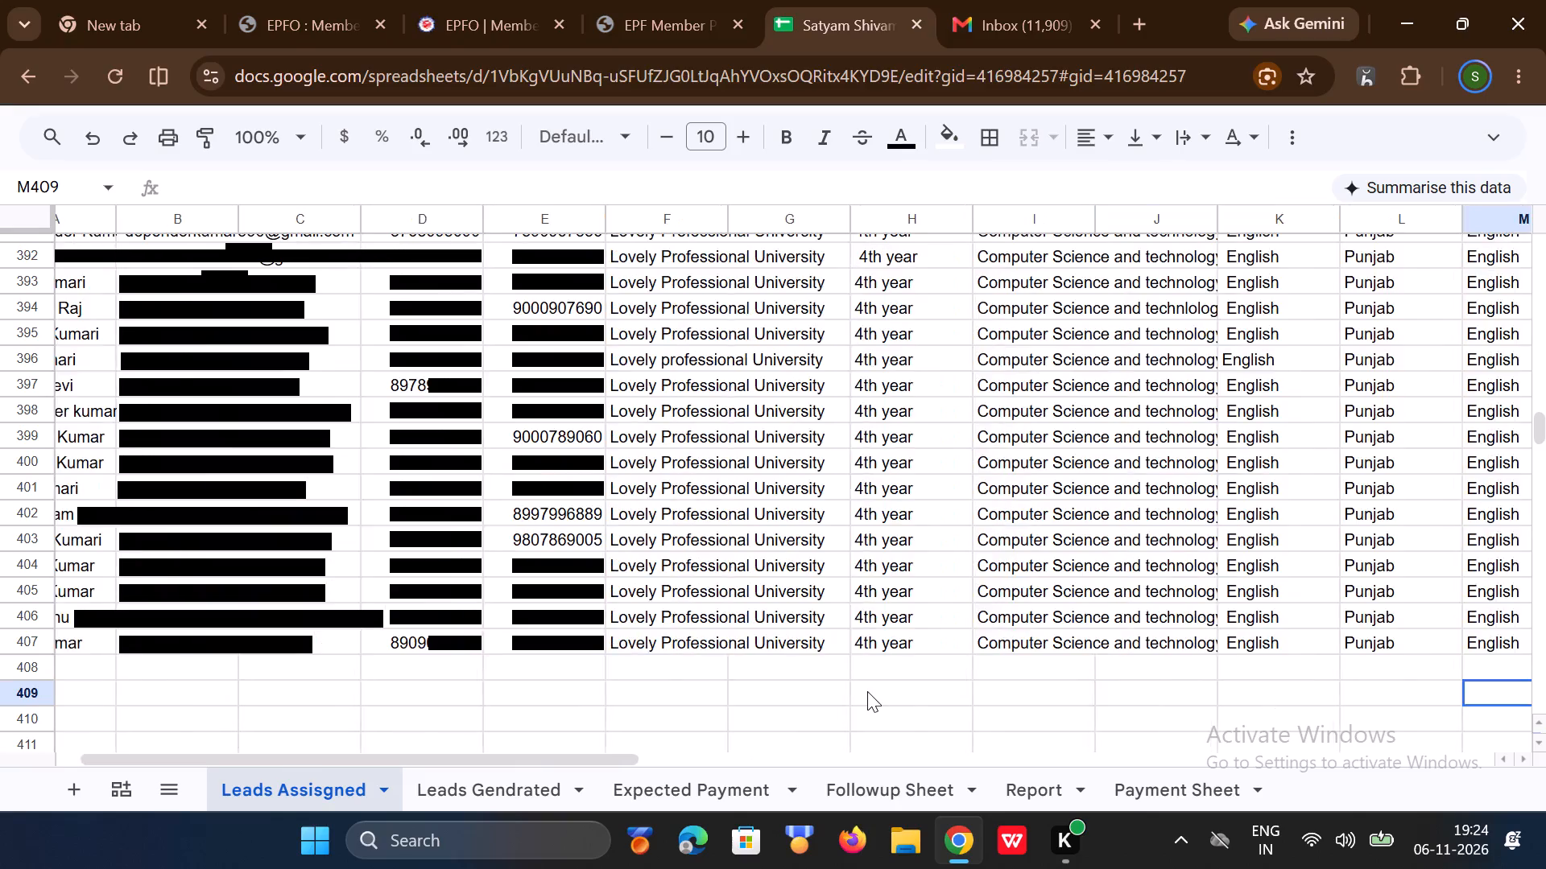
double_click(109, 674)
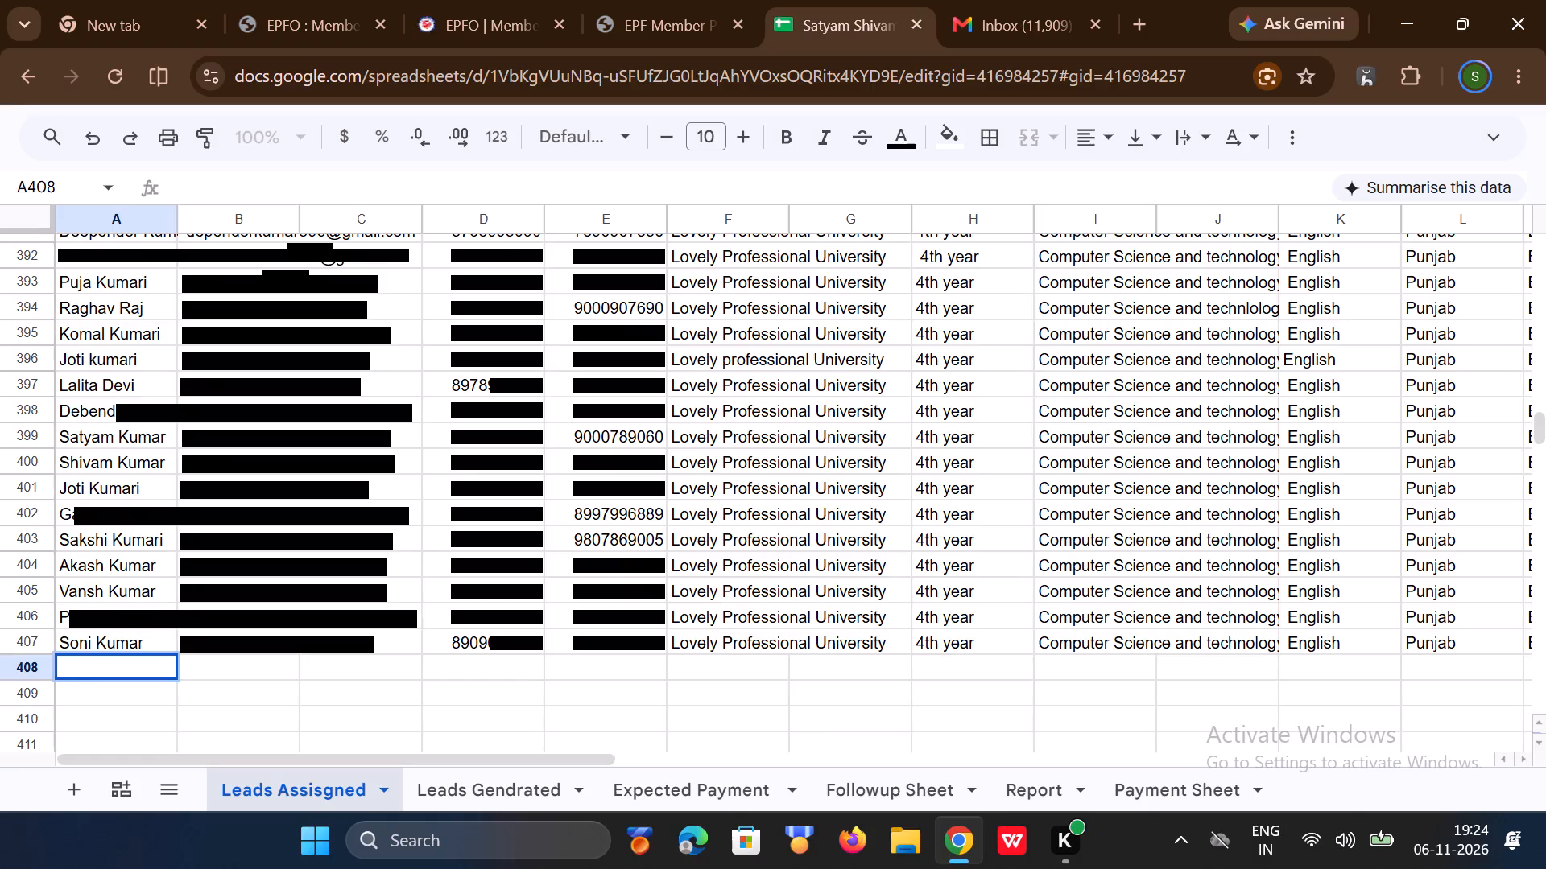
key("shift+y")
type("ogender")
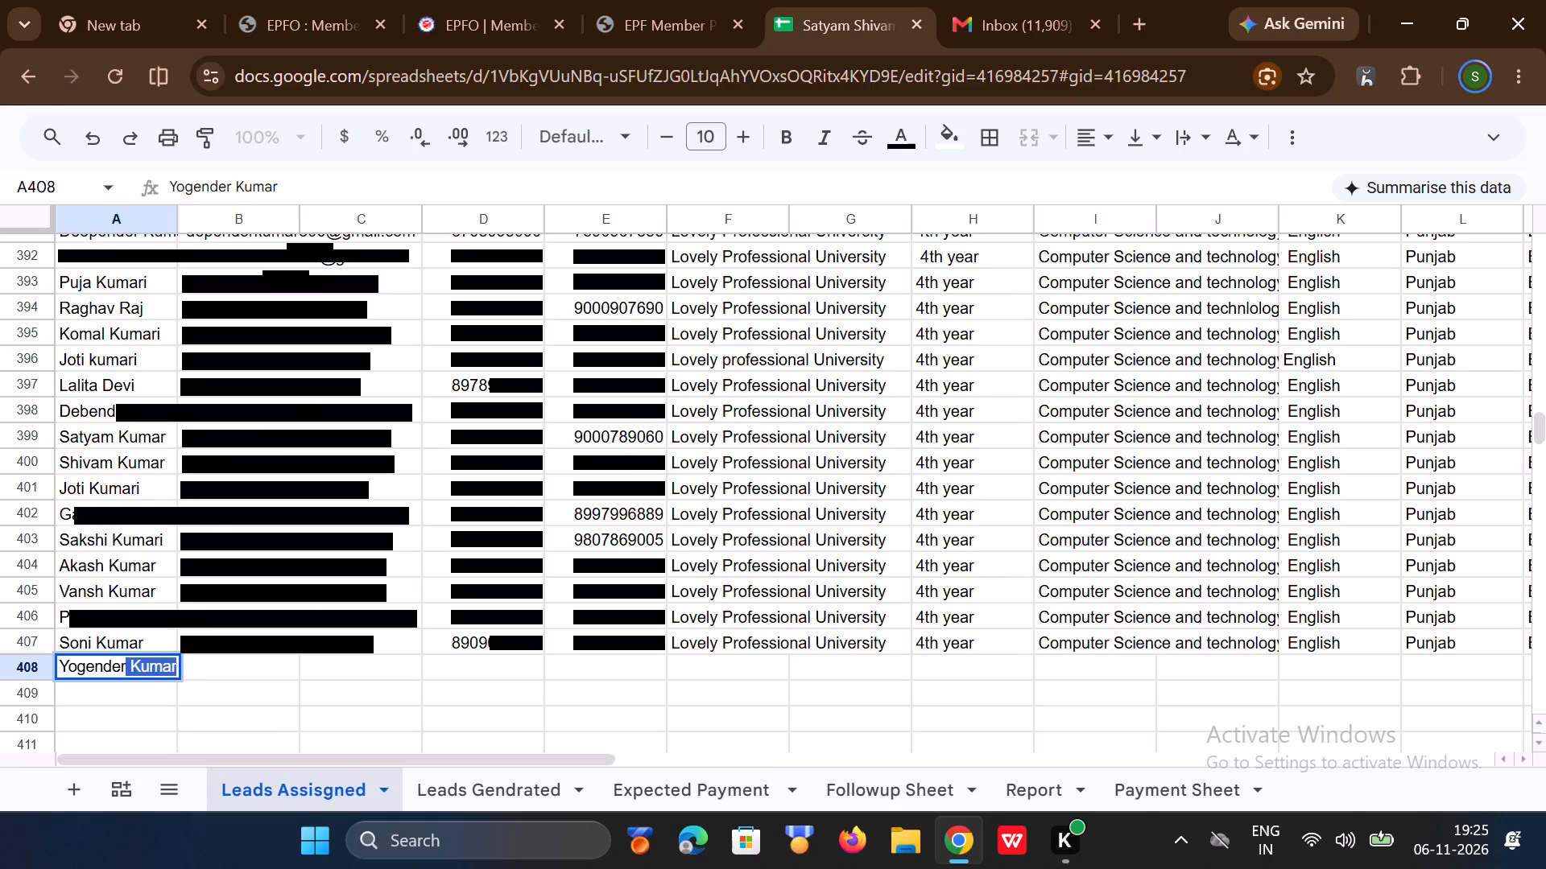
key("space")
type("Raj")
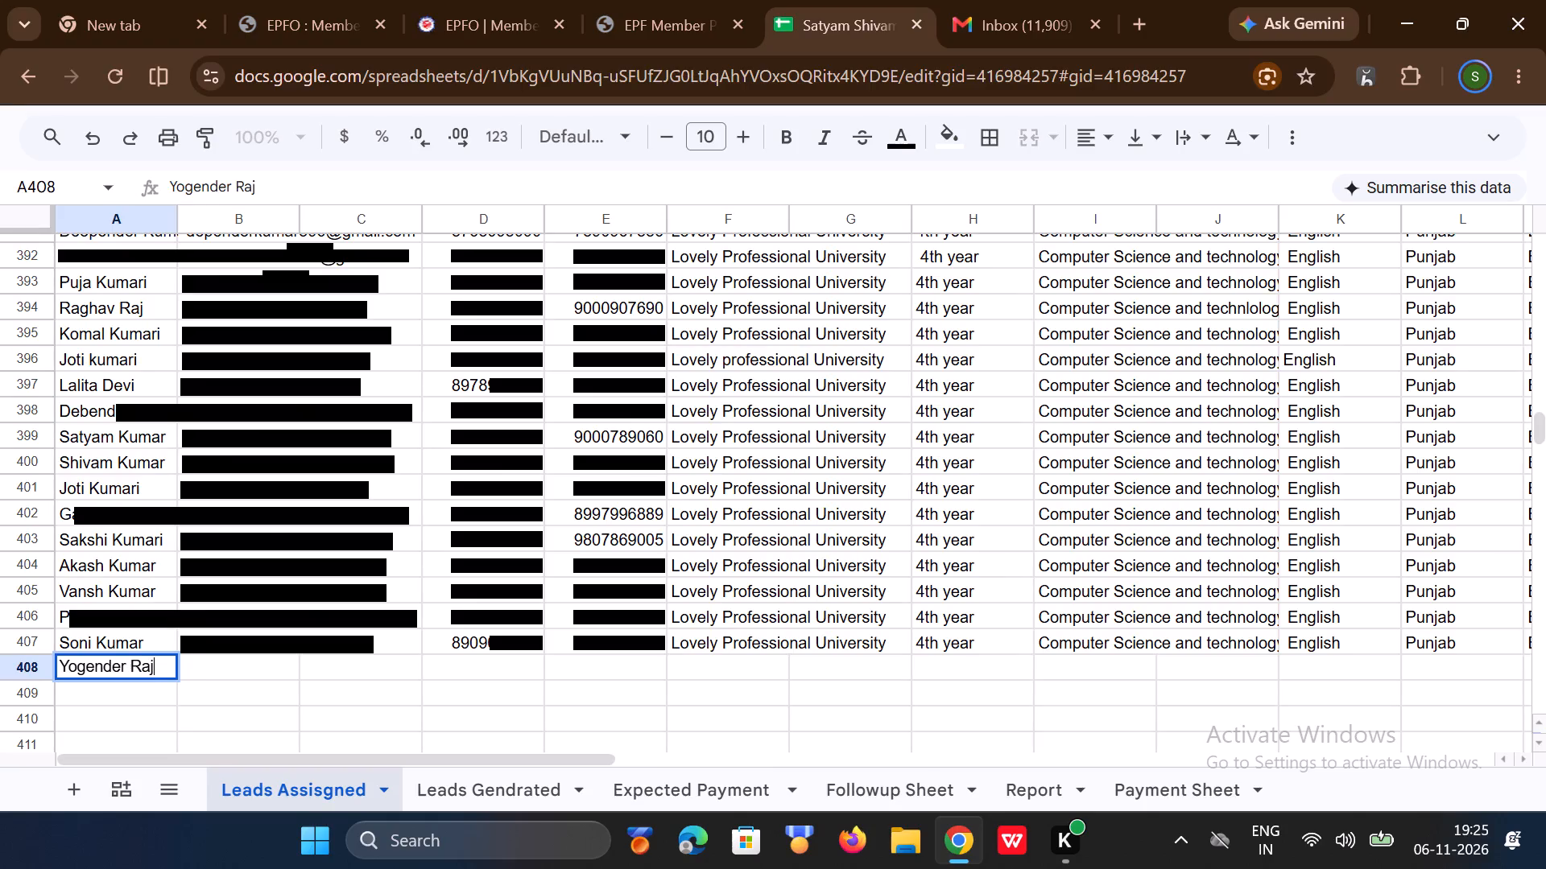
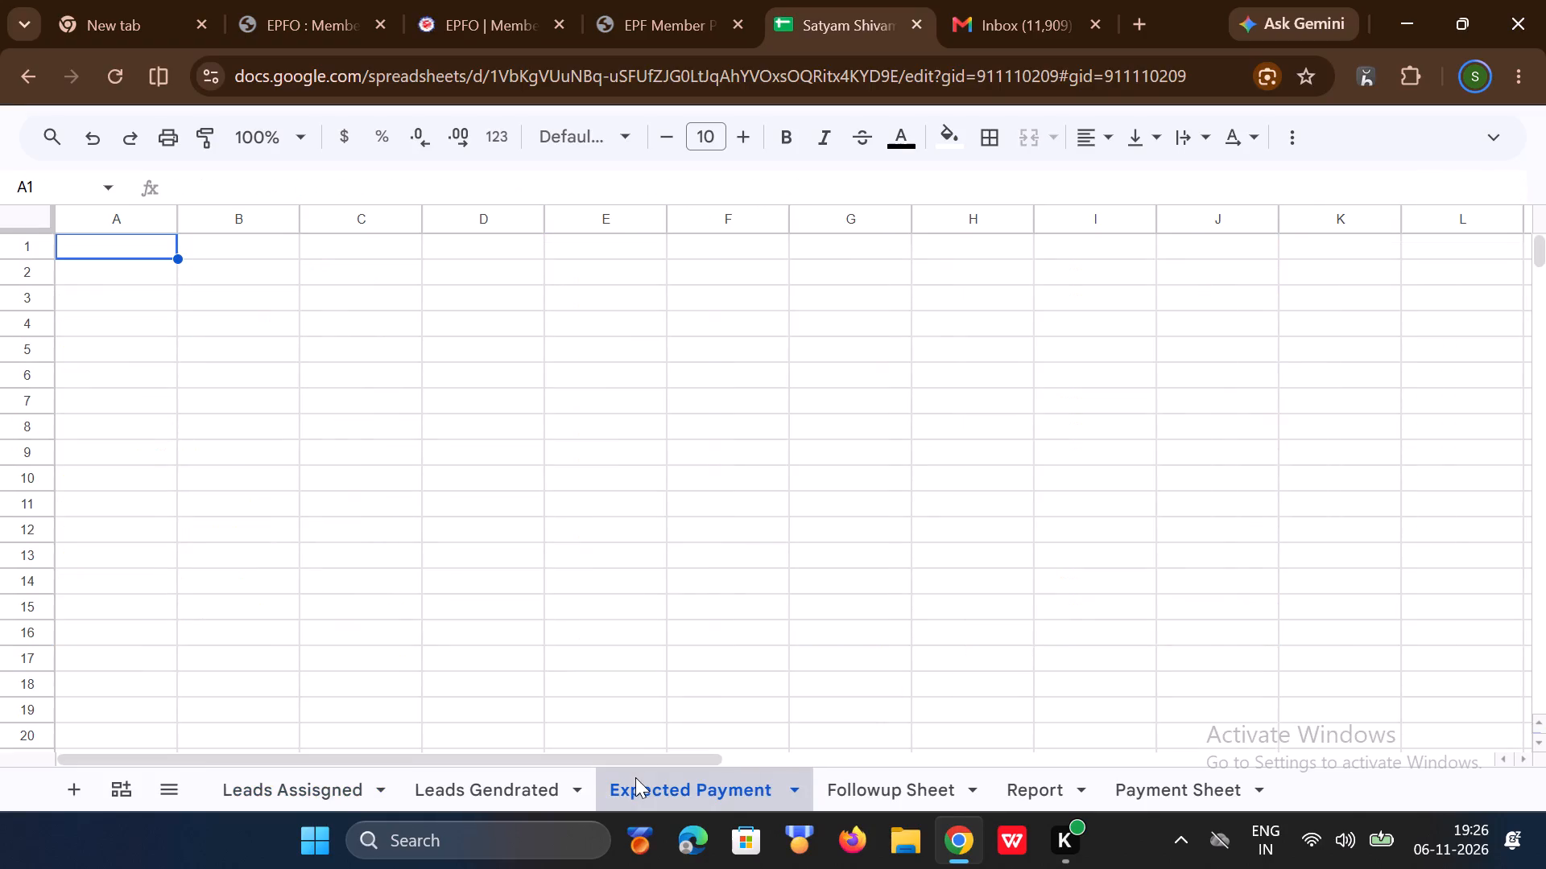
Return to the Leads Assisgned sheet to continue the student row in progress.
left_click(294, 775)
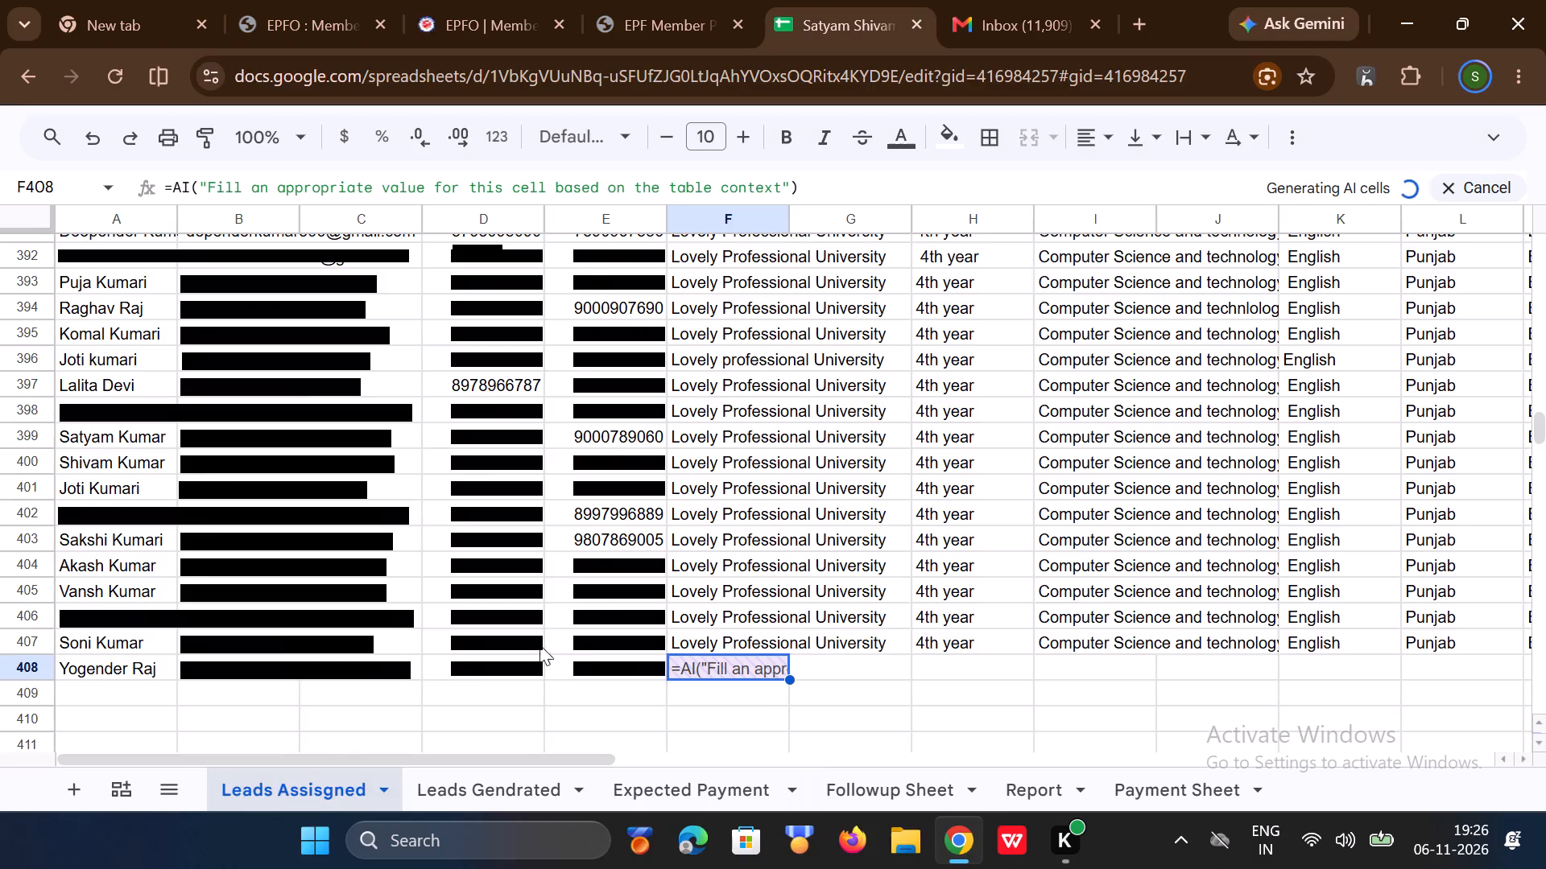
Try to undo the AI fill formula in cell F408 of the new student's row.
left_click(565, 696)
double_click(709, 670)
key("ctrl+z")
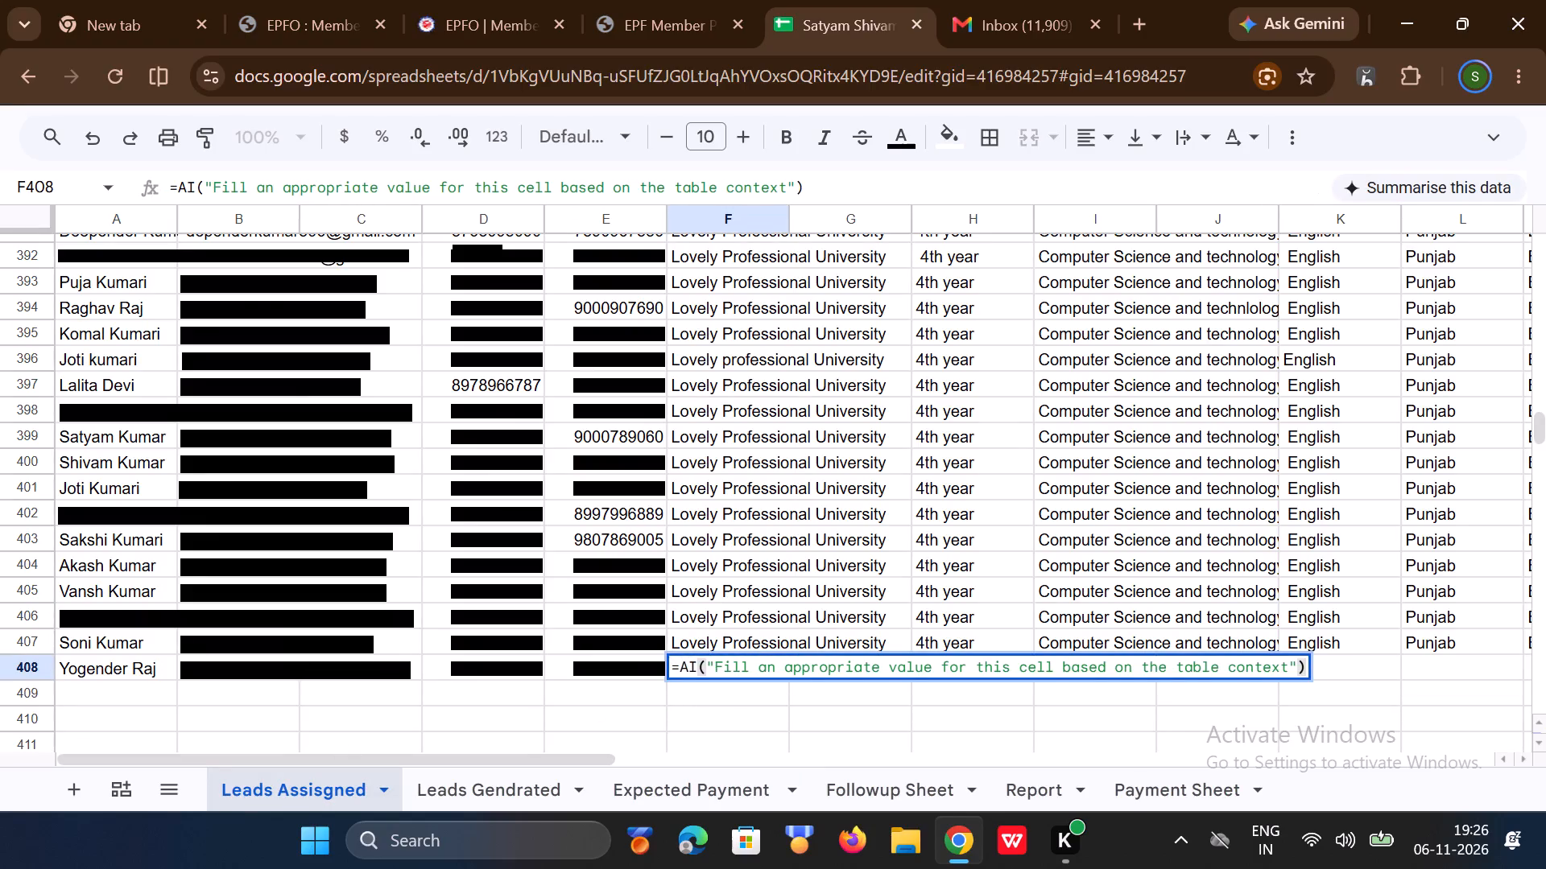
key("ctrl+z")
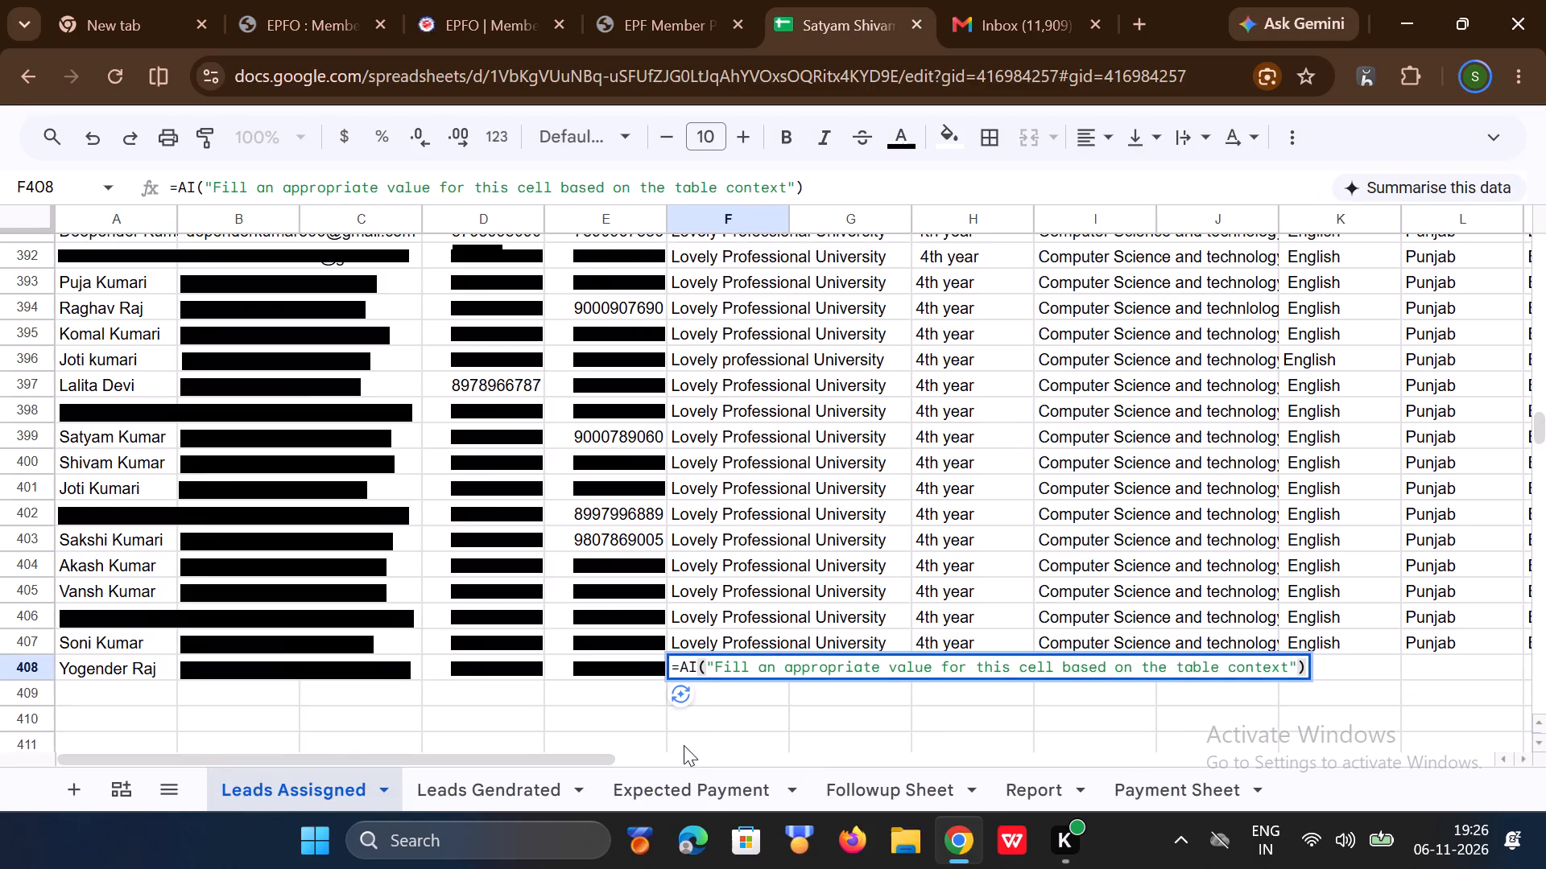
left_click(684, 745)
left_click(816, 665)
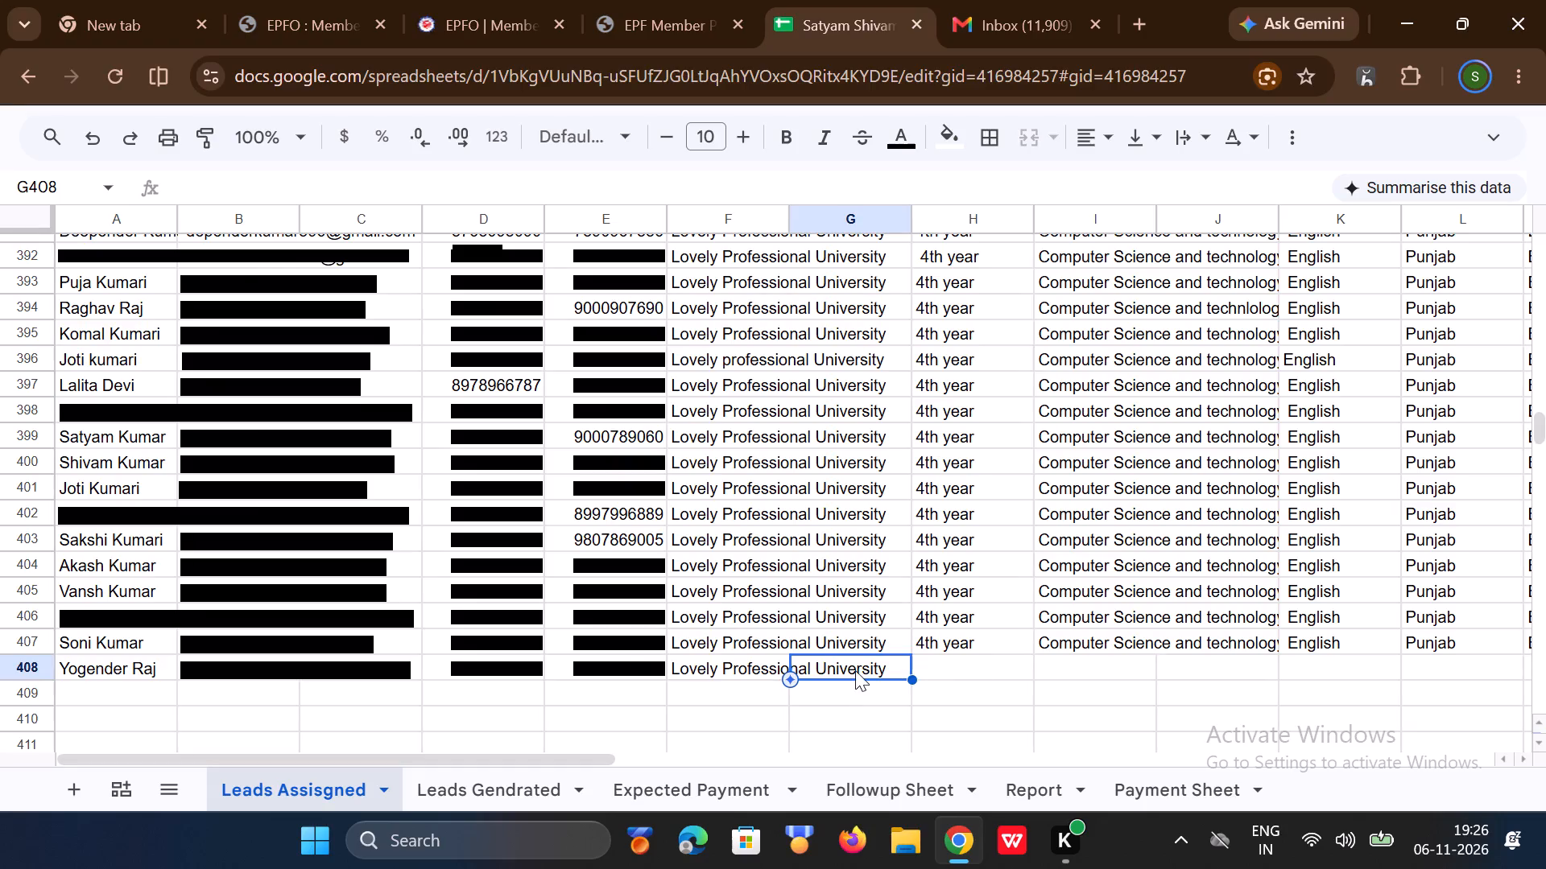
Enter 4th year in cell H408 of the new student's row.
double_click(982, 661)
left_click(969, 667)
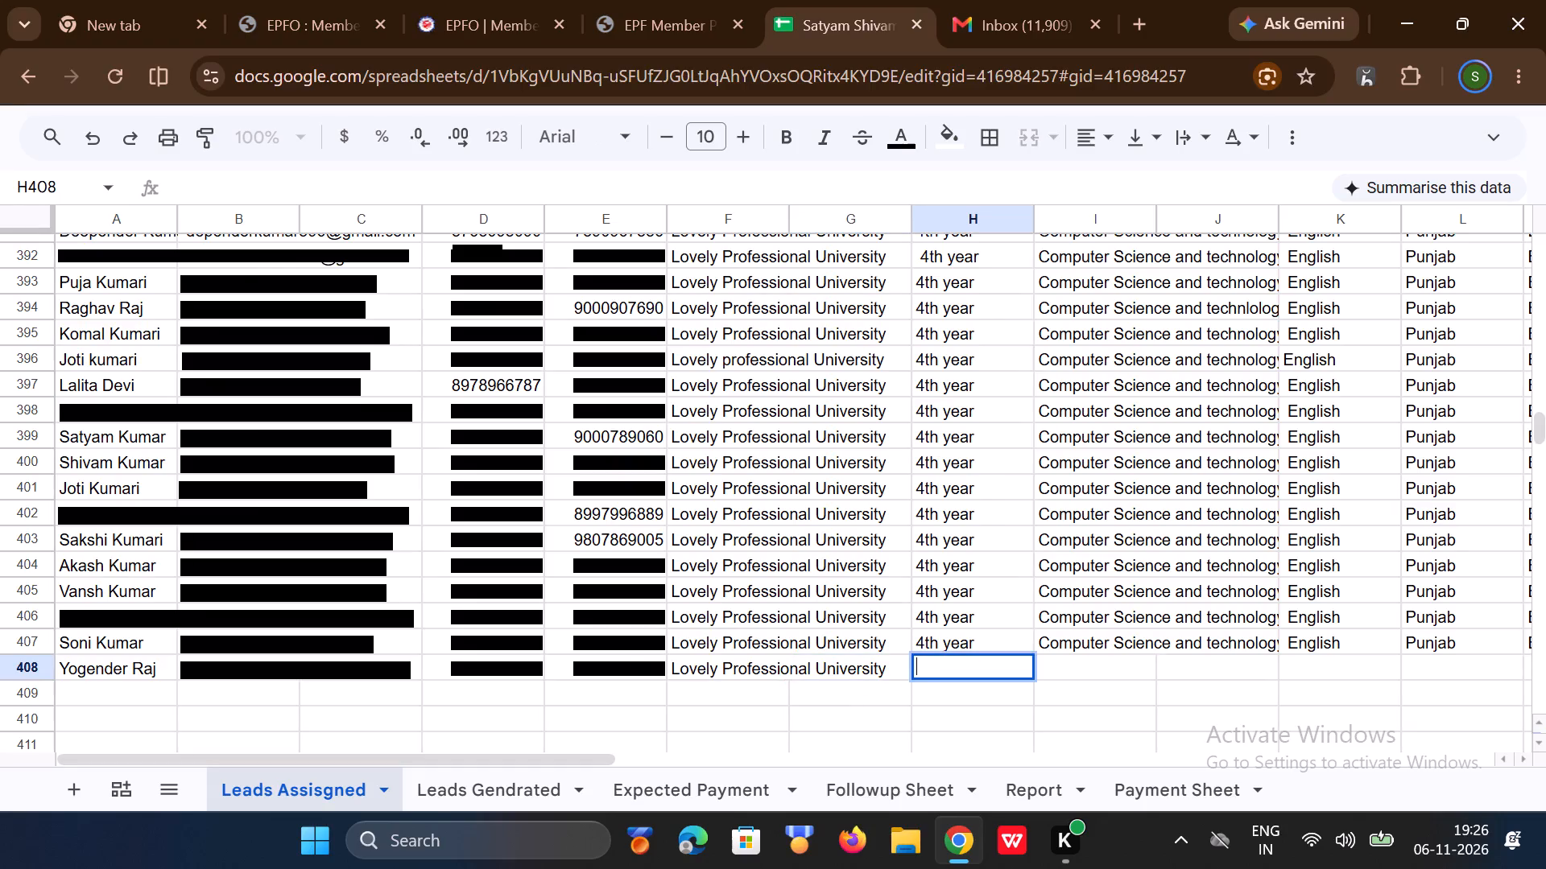
key("shift+dollar")
key("BackSpace")
key("4")
type("th")
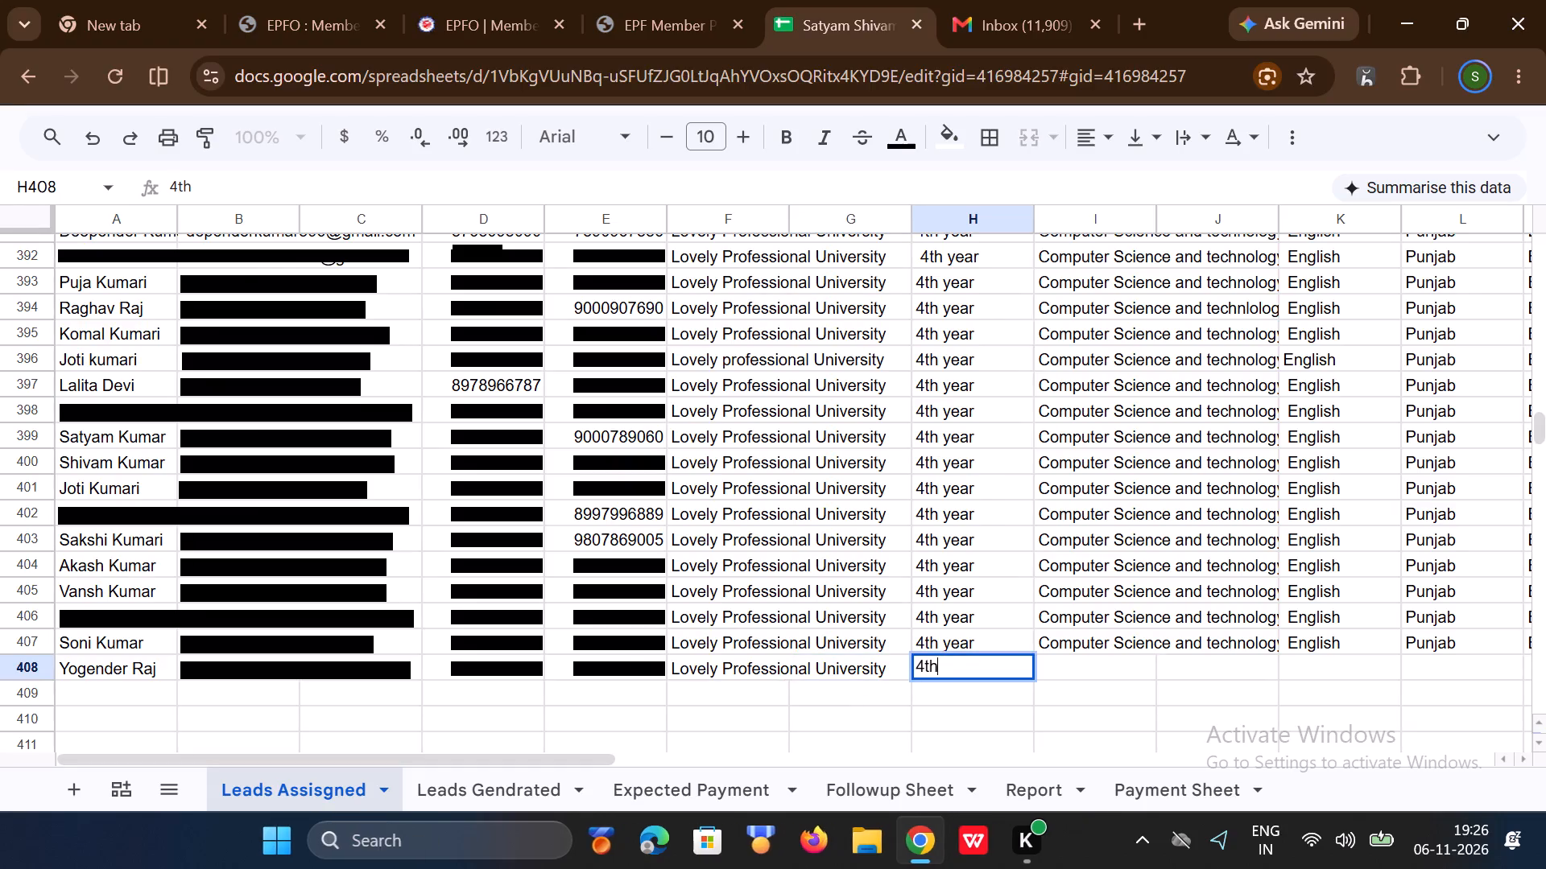
key("space")
type("year")
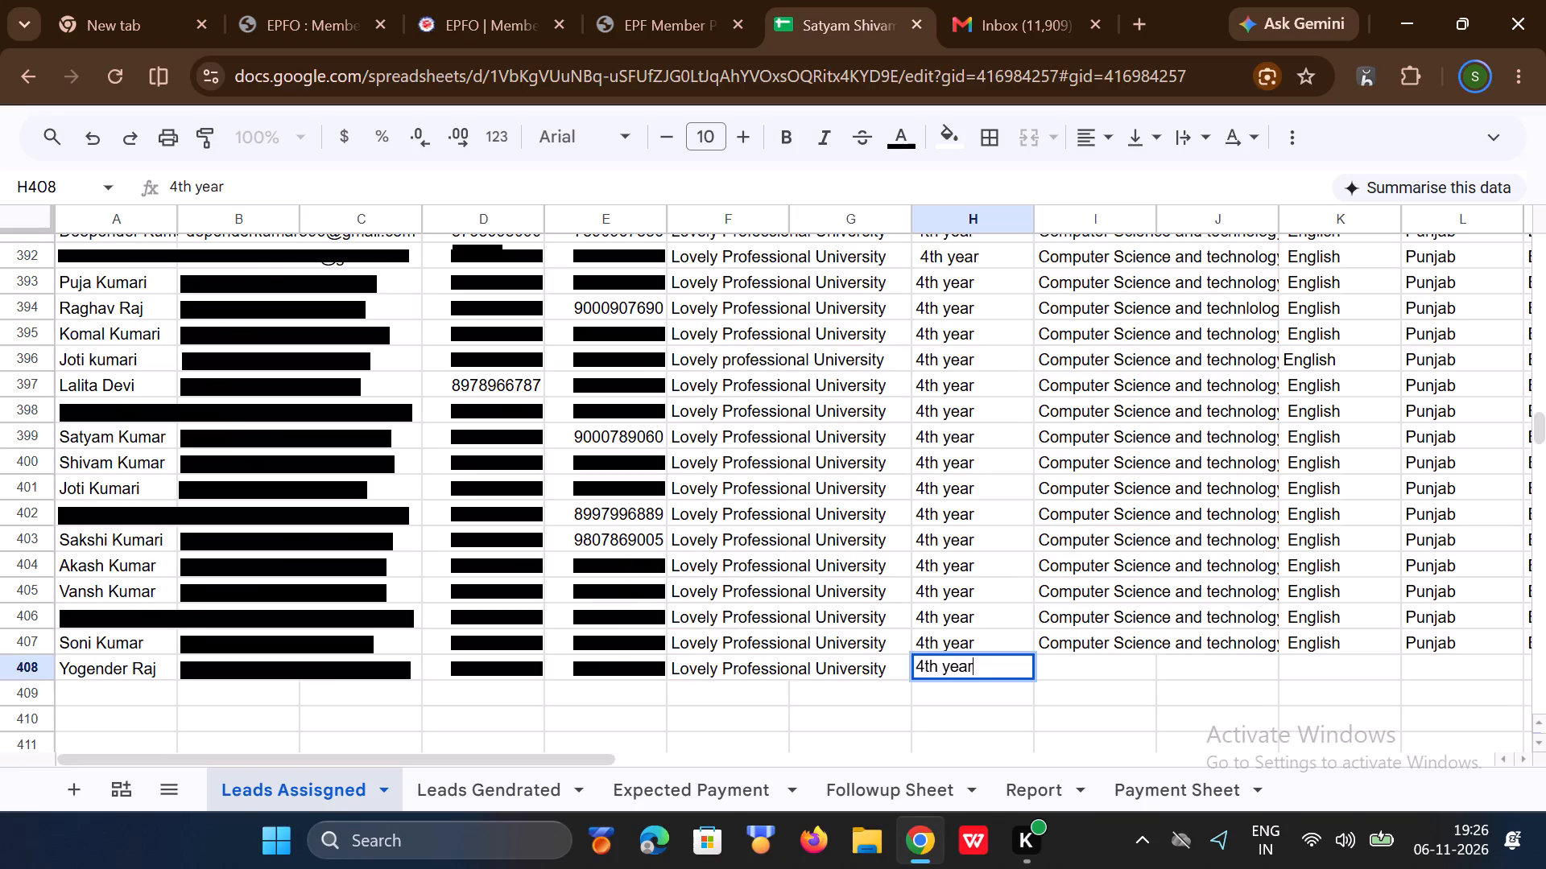
Enter the course Computer Science and technology in cell I408 of the new student's row.
double_click(1062, 669)
key("shift+c")
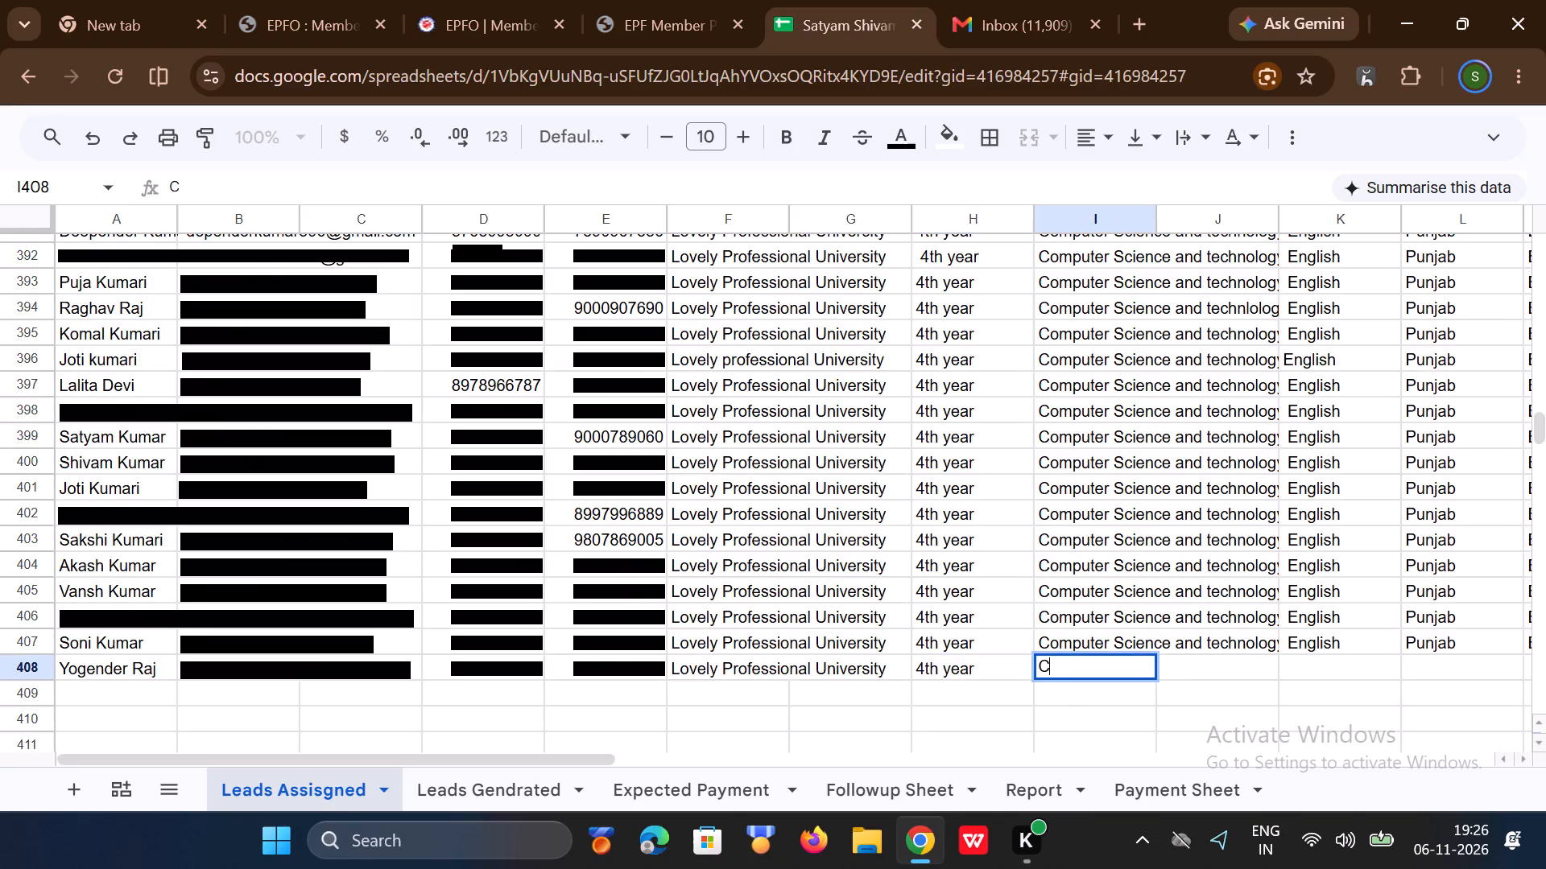
type("omp")
type("uter")
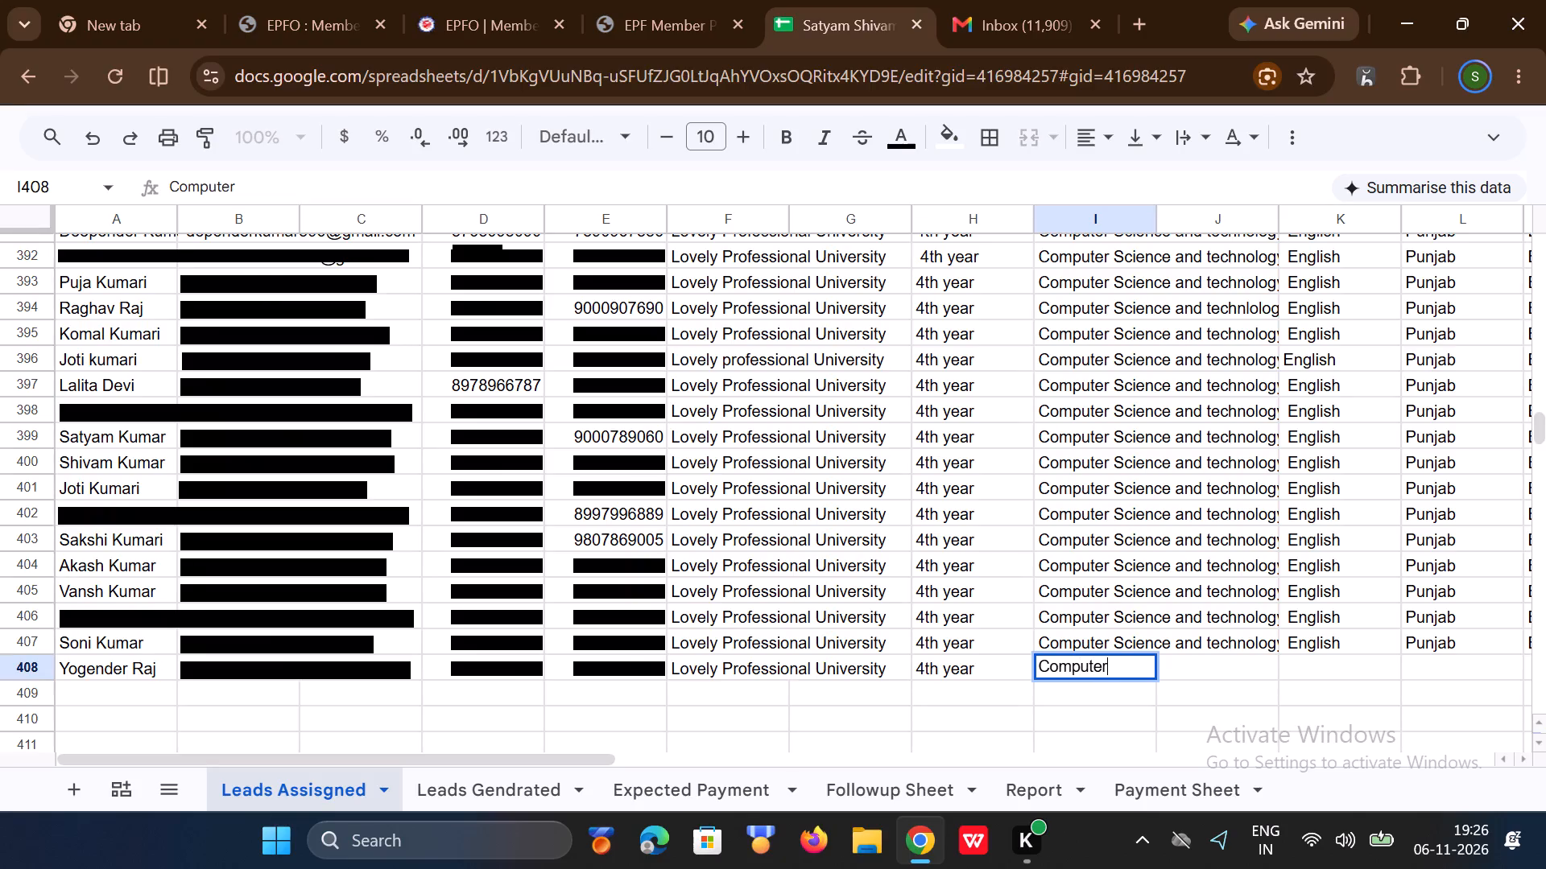
key("space")
key("shift+s")
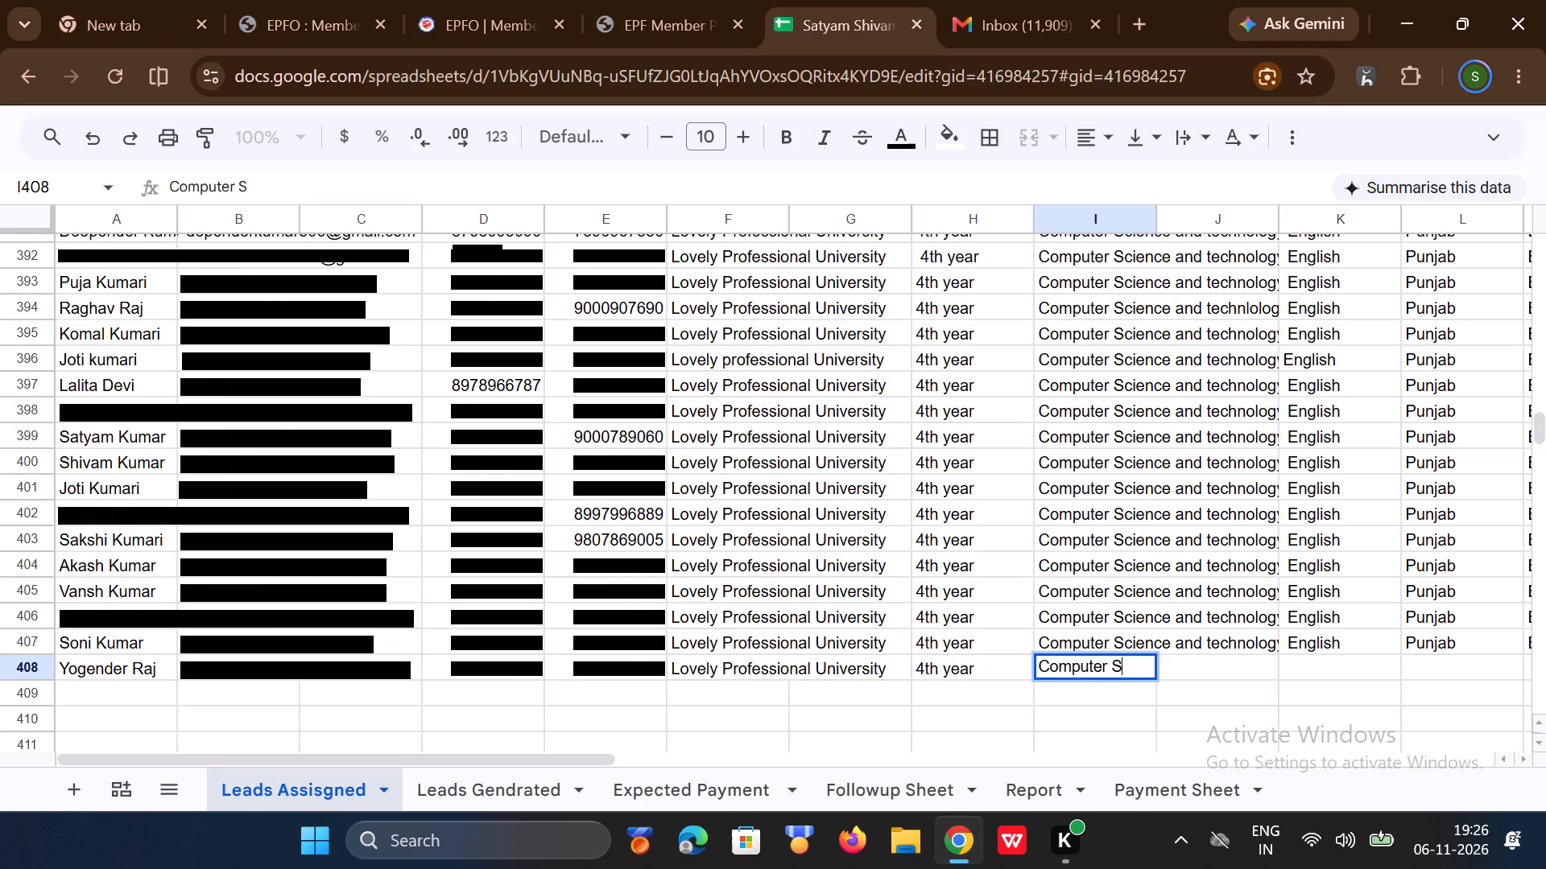
type("ci")
type("ence and")
key("space")
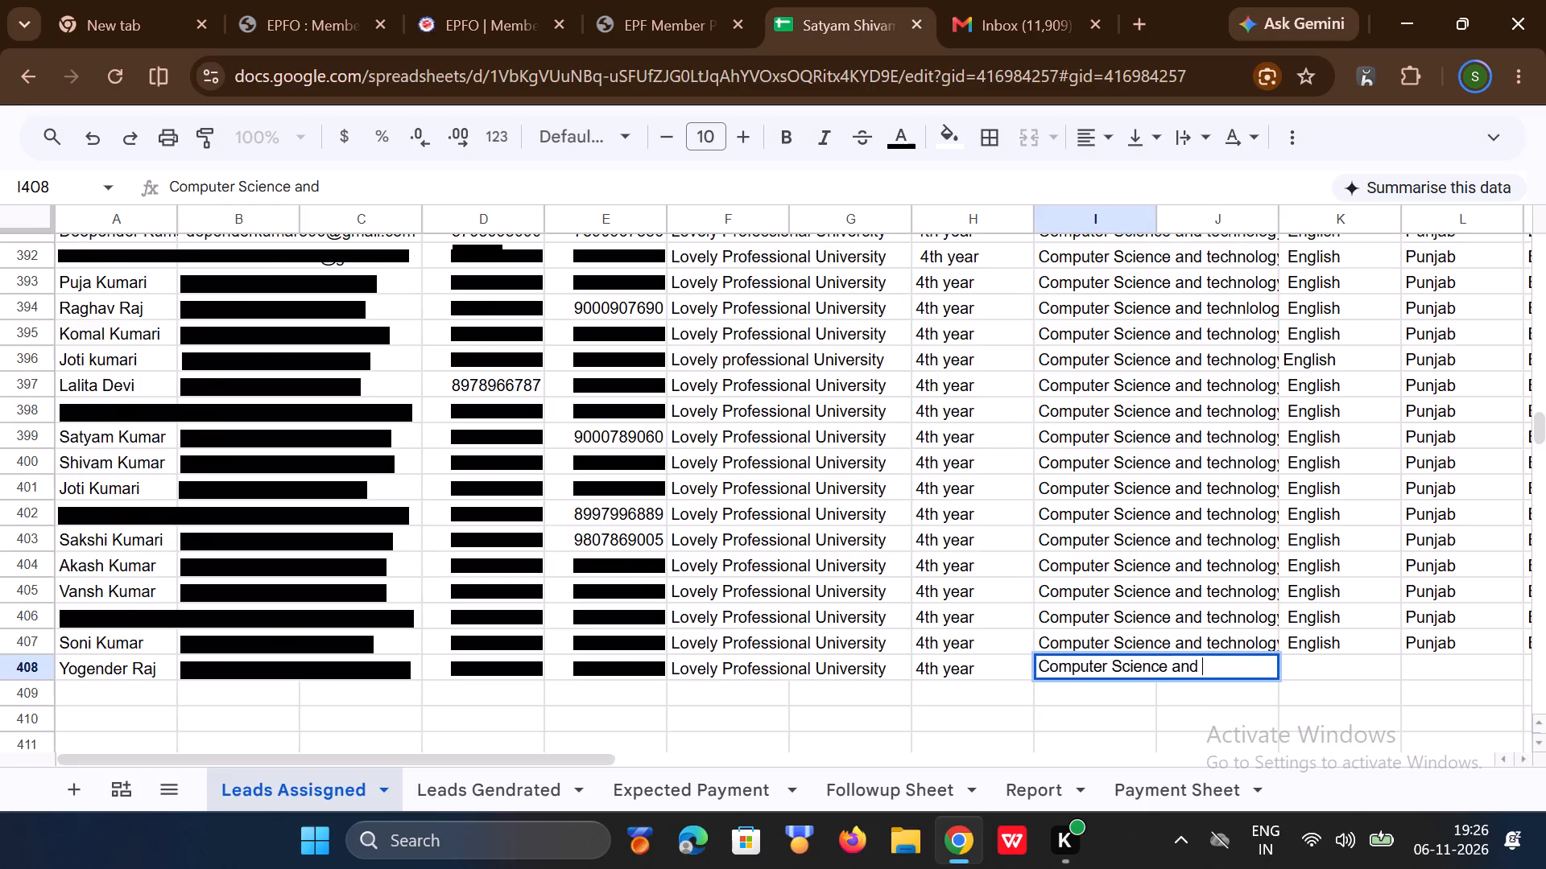
type("tech")
type("nology")
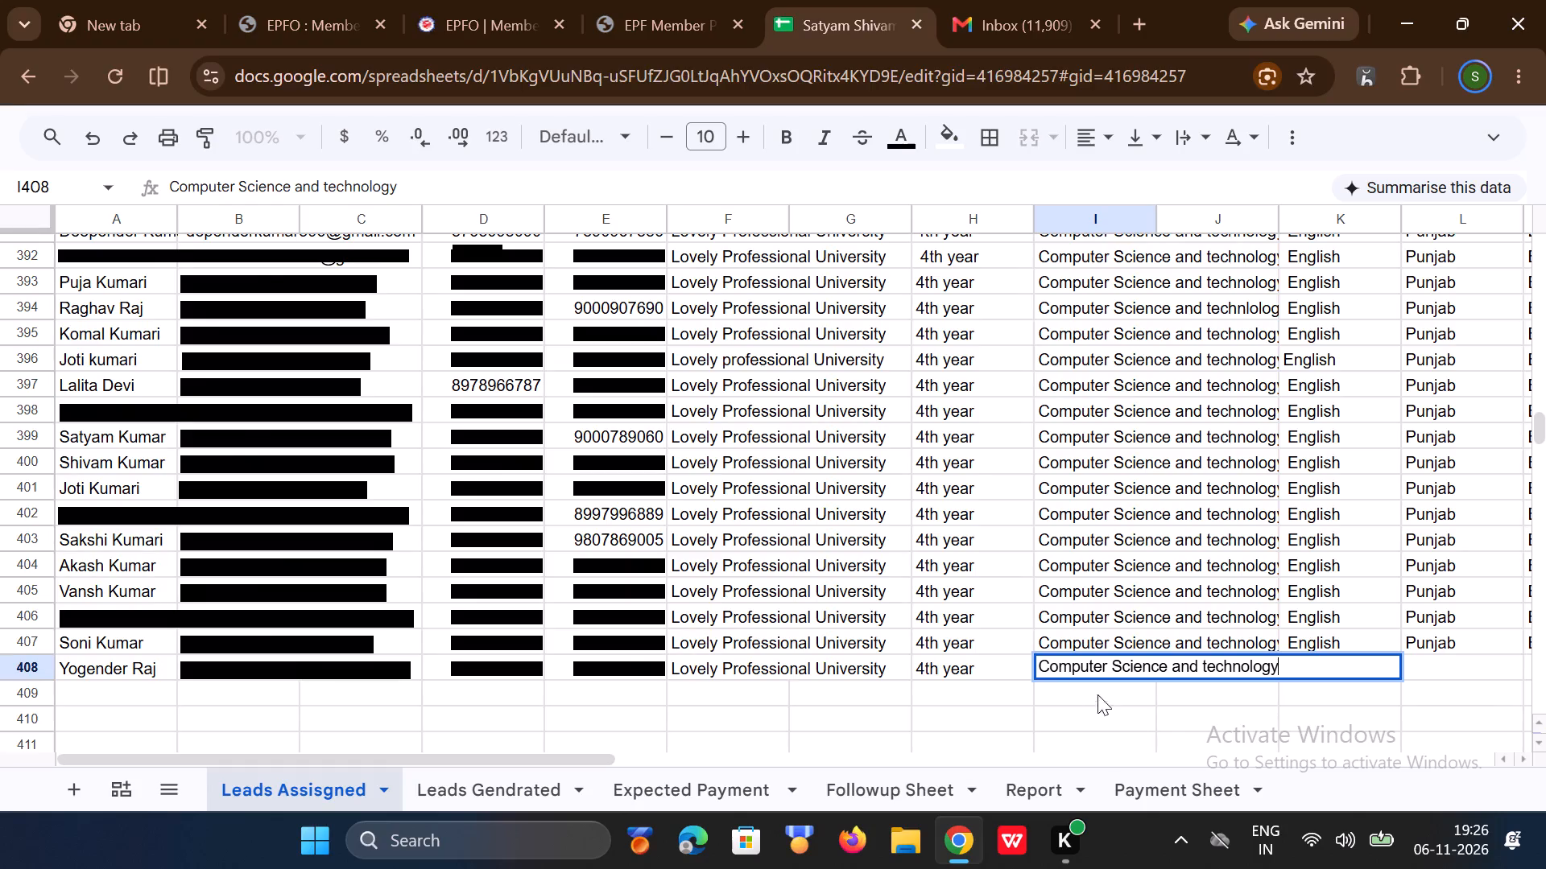
left_click(1158, 719)
Enter English with a leading space in cell K408 of the new student's row.
double_click(1334, 667)
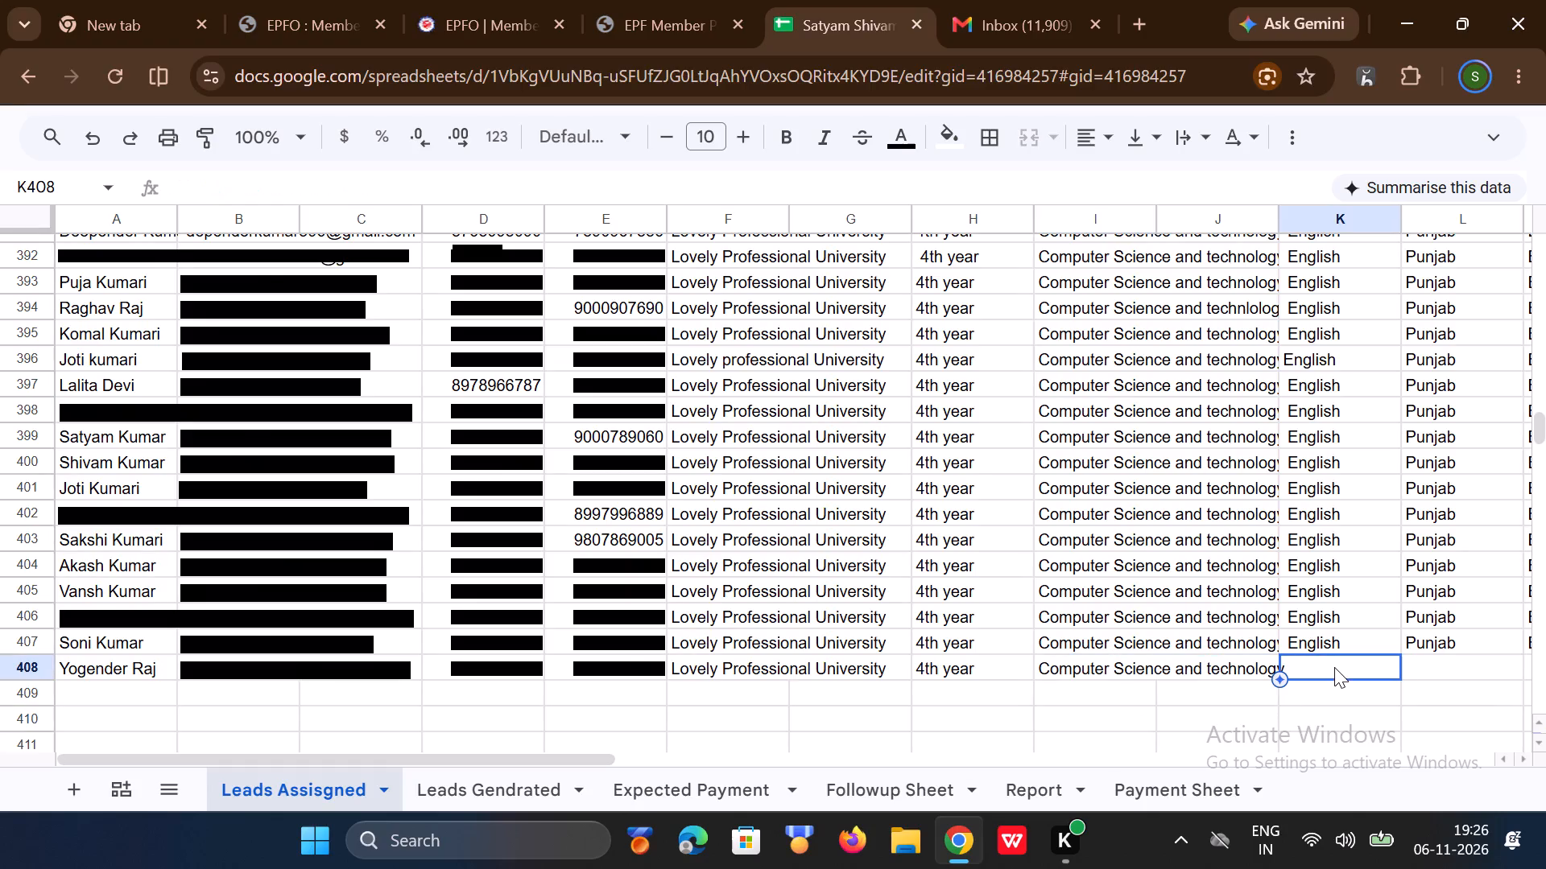
key("space")
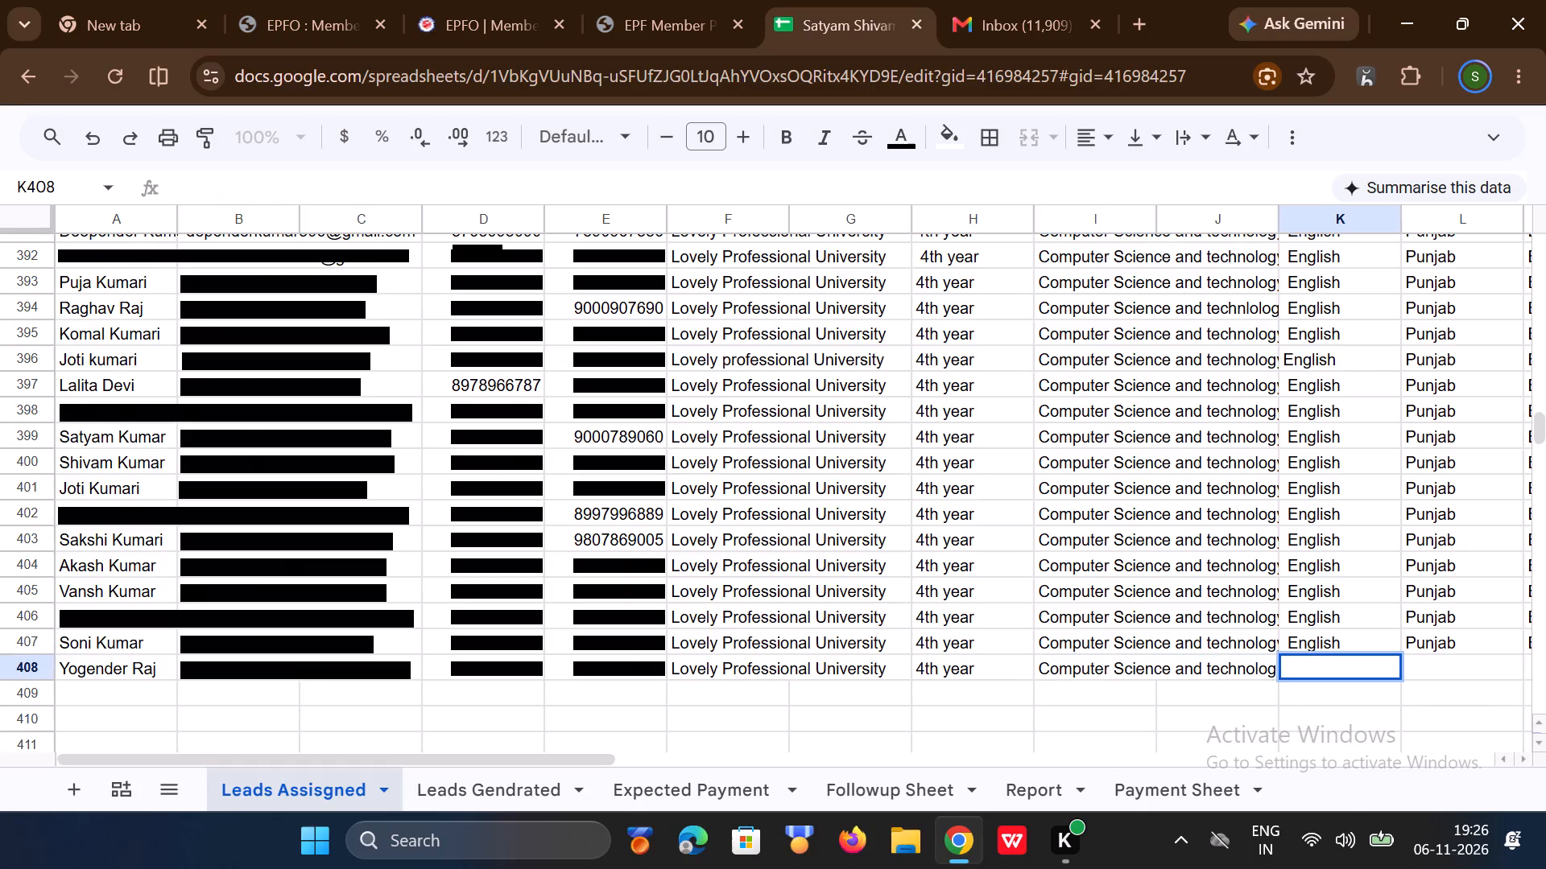
key("shift+e")
type("nglish")
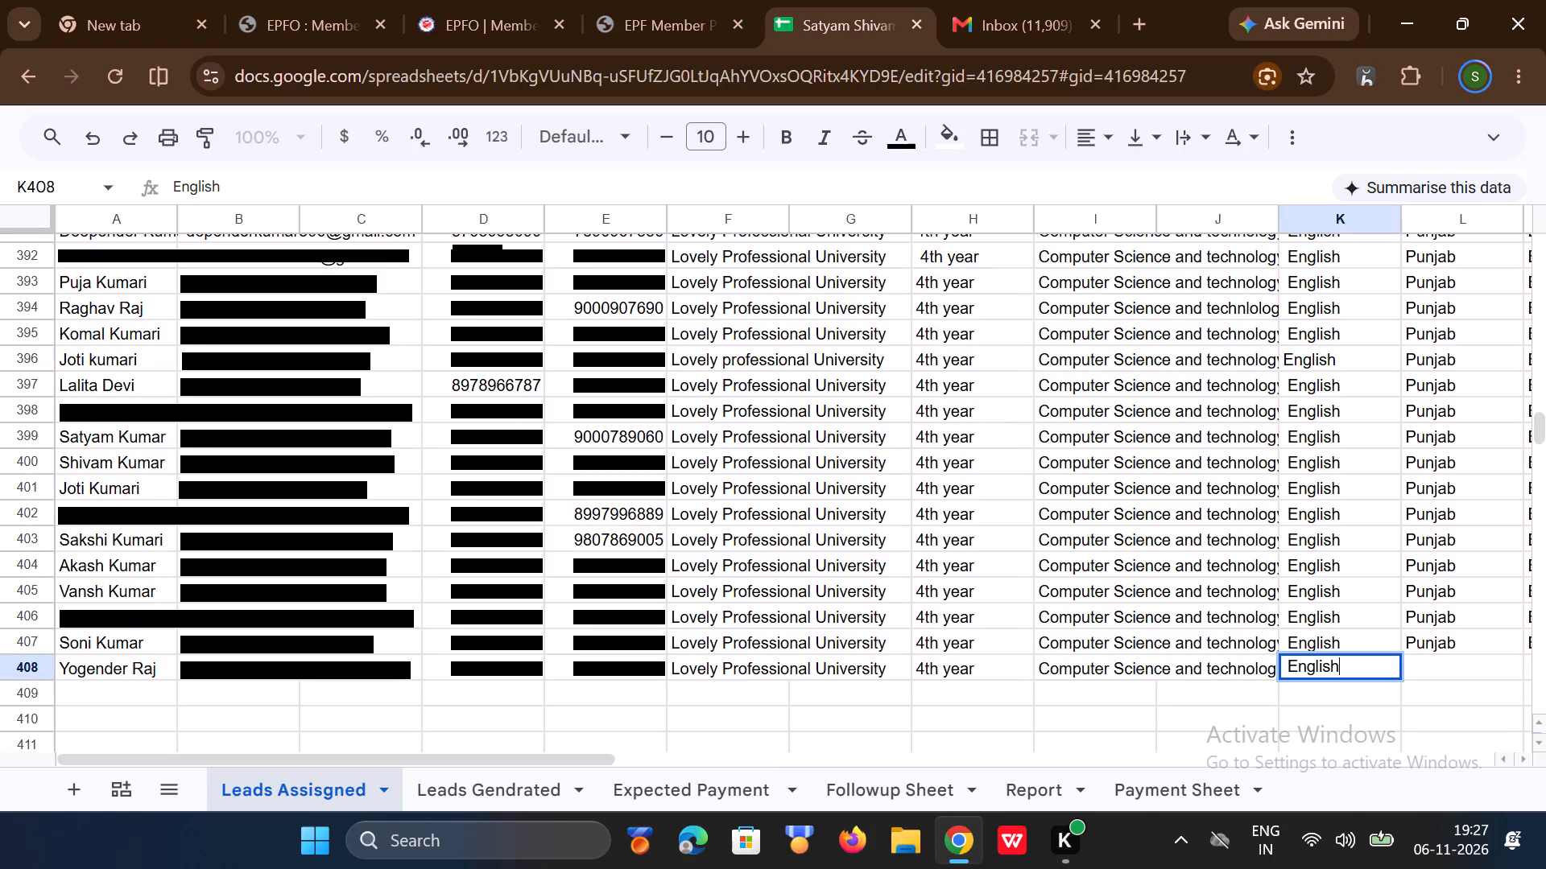
Enter Punjab in cell L408 of the new student's row.
double_click(1440, 679)
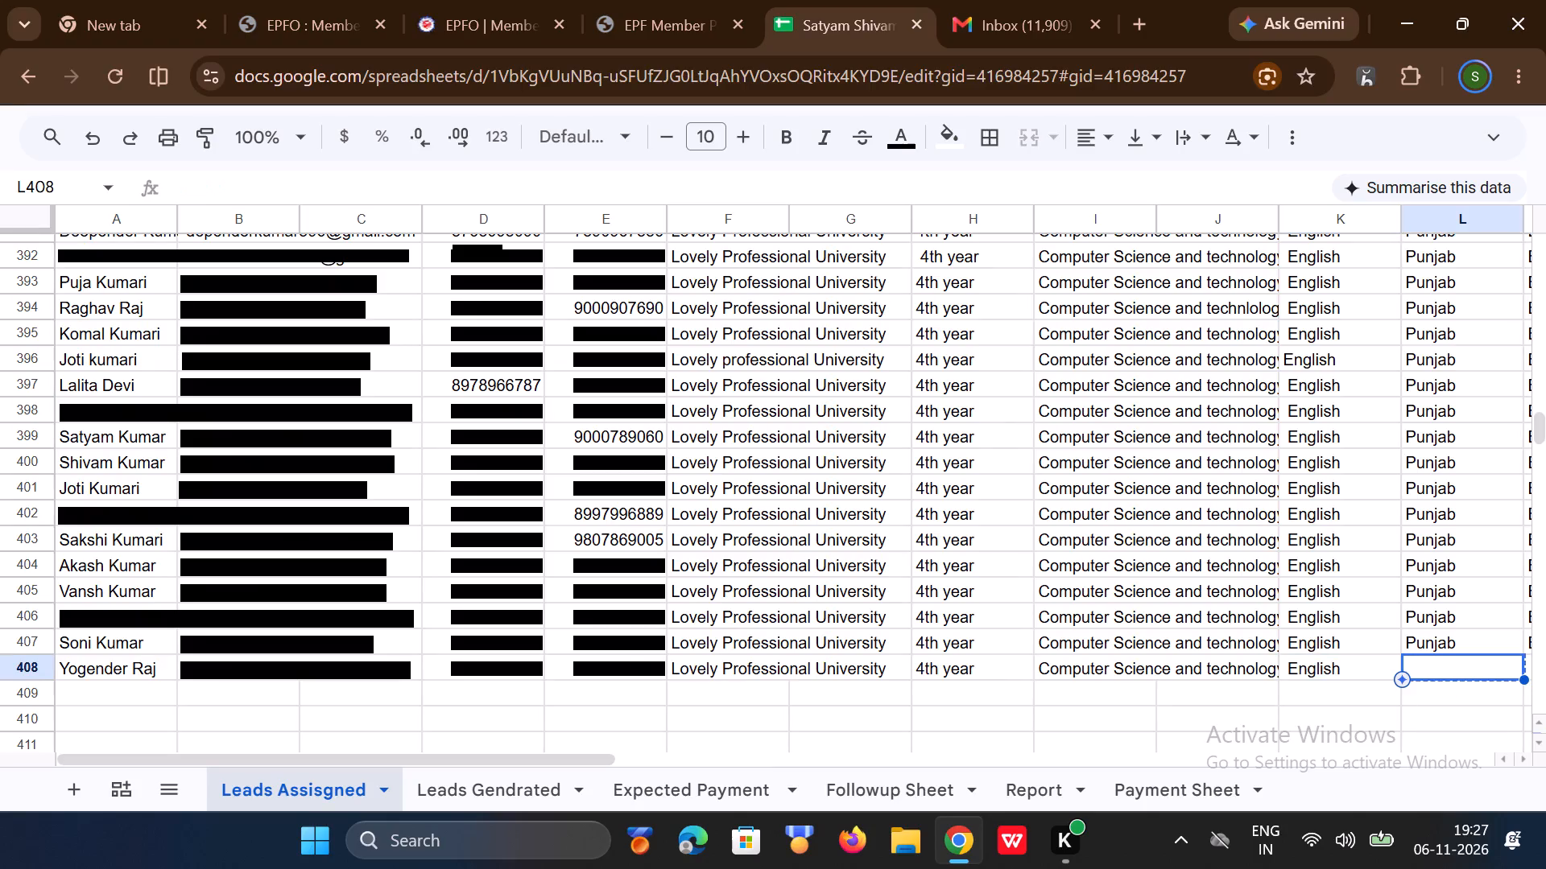
double_click(1461, 678)
double_click(1428, 672)
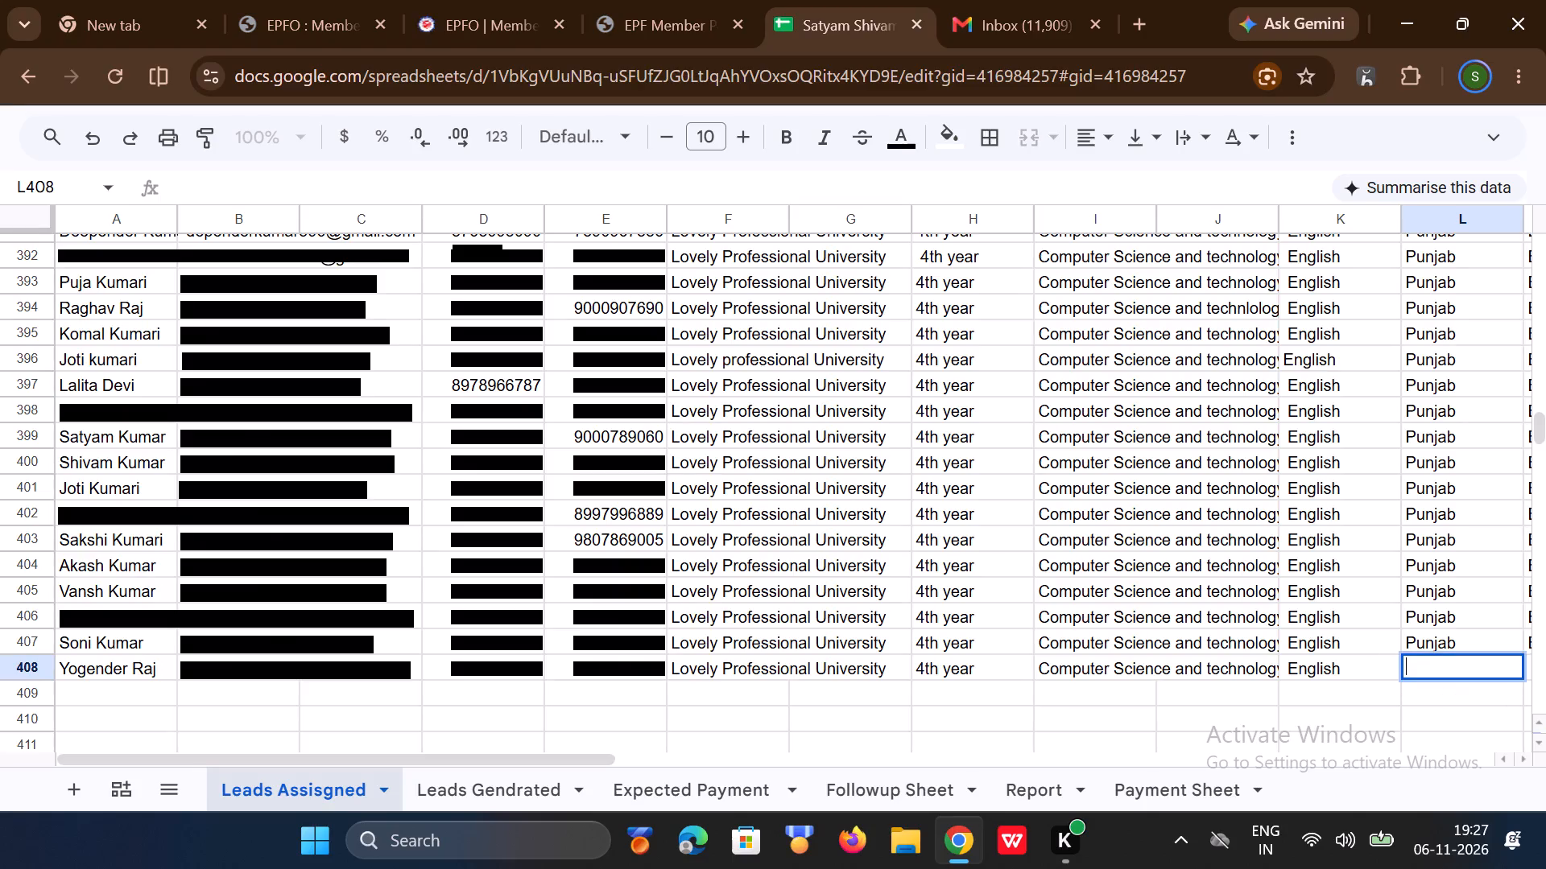
key("shift+p")
type("unjab")
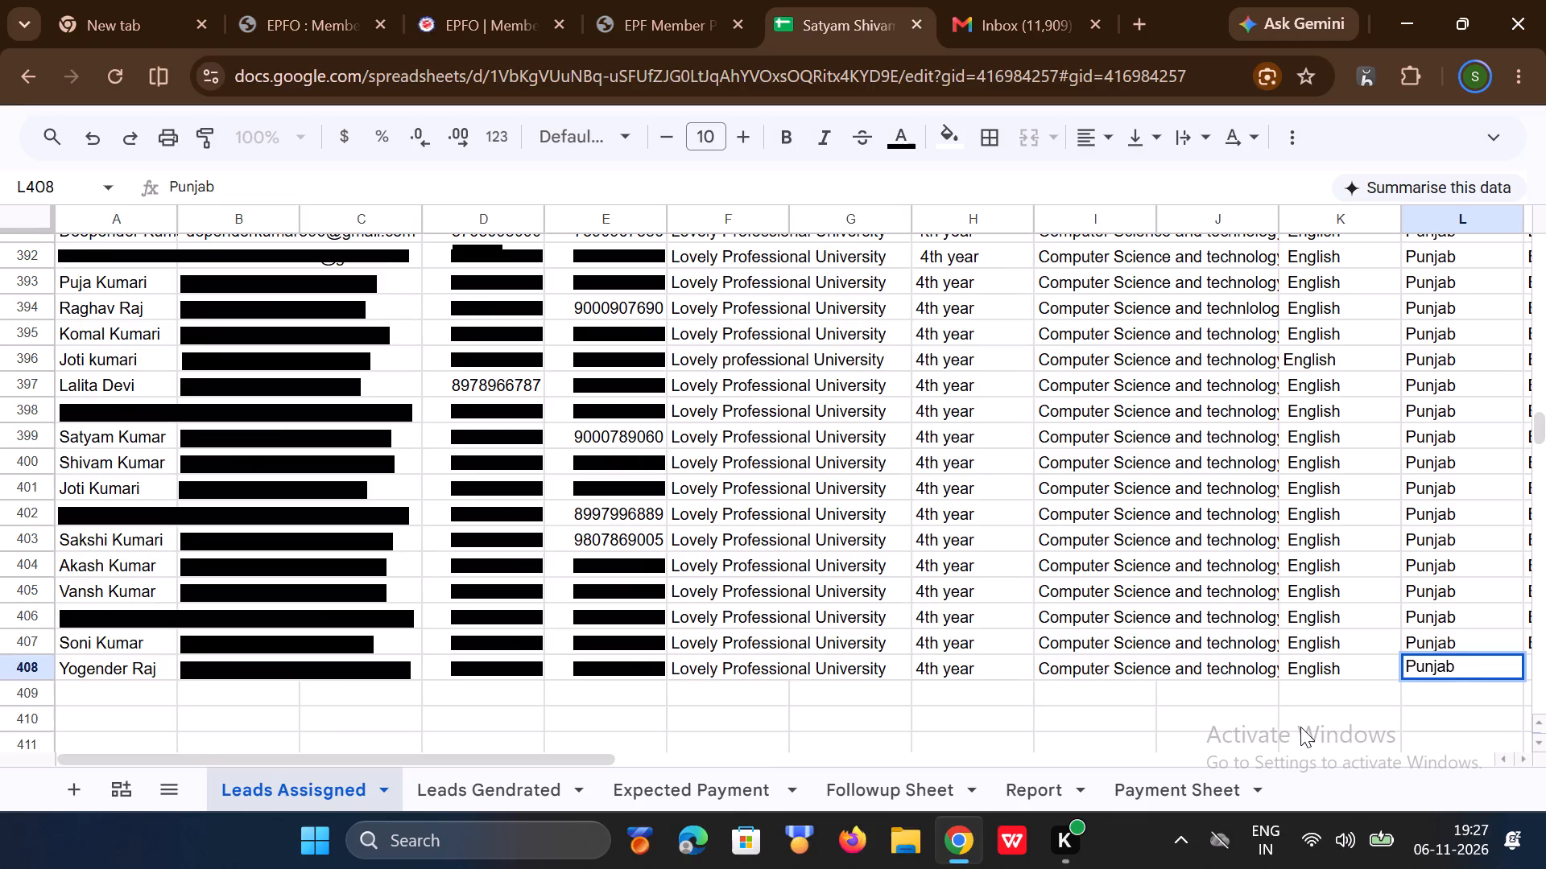
left_click(1186, 734)
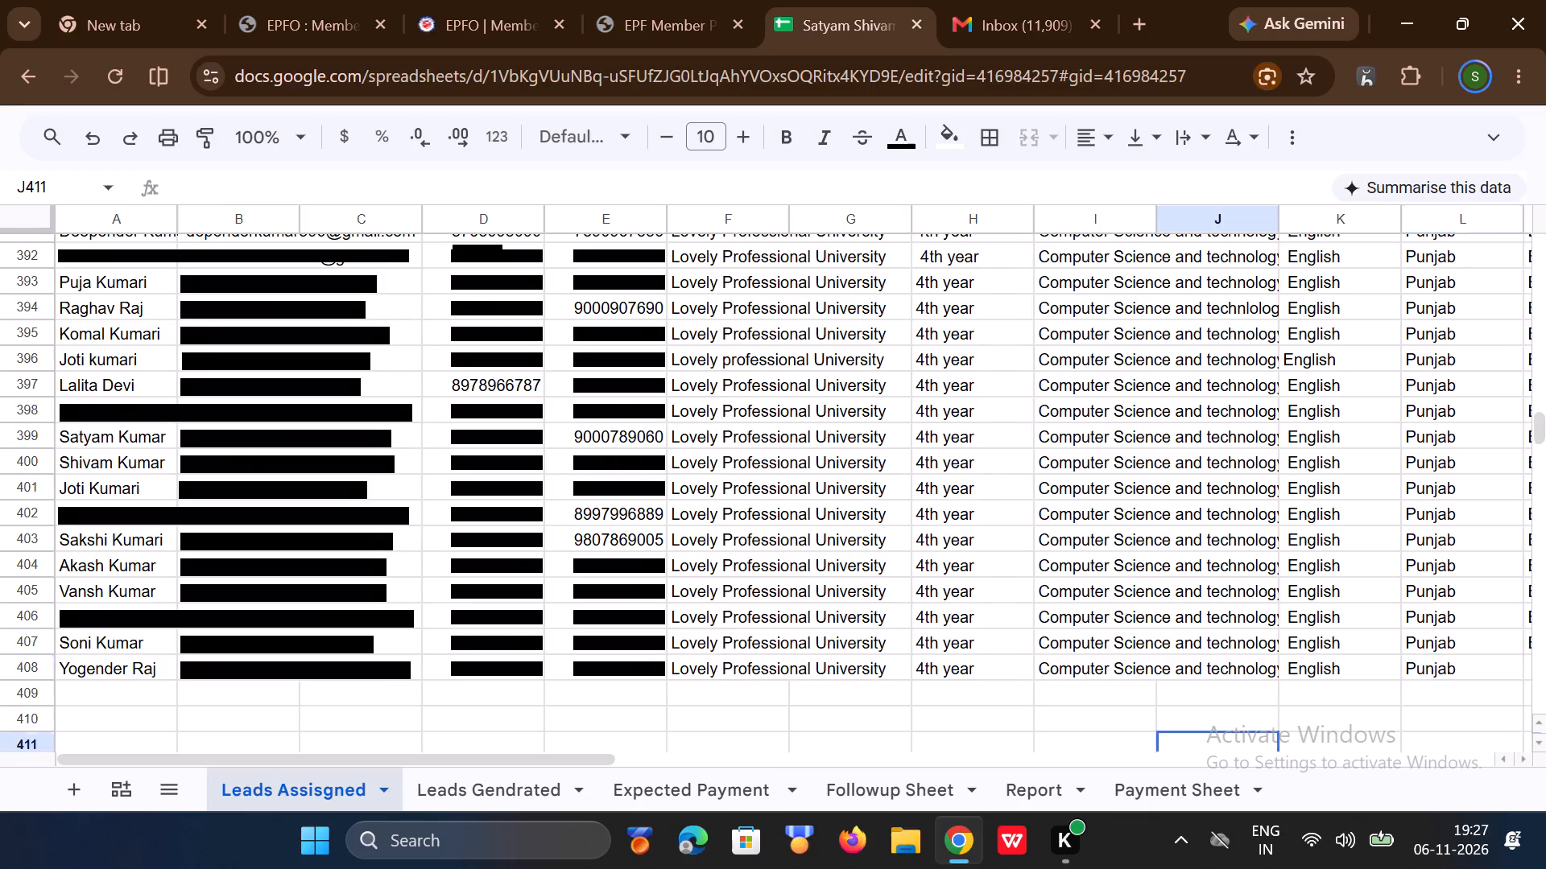
Enter English with a capital E in cell M408 of the new student's row.
scroll(1186, 734, "left", 3)
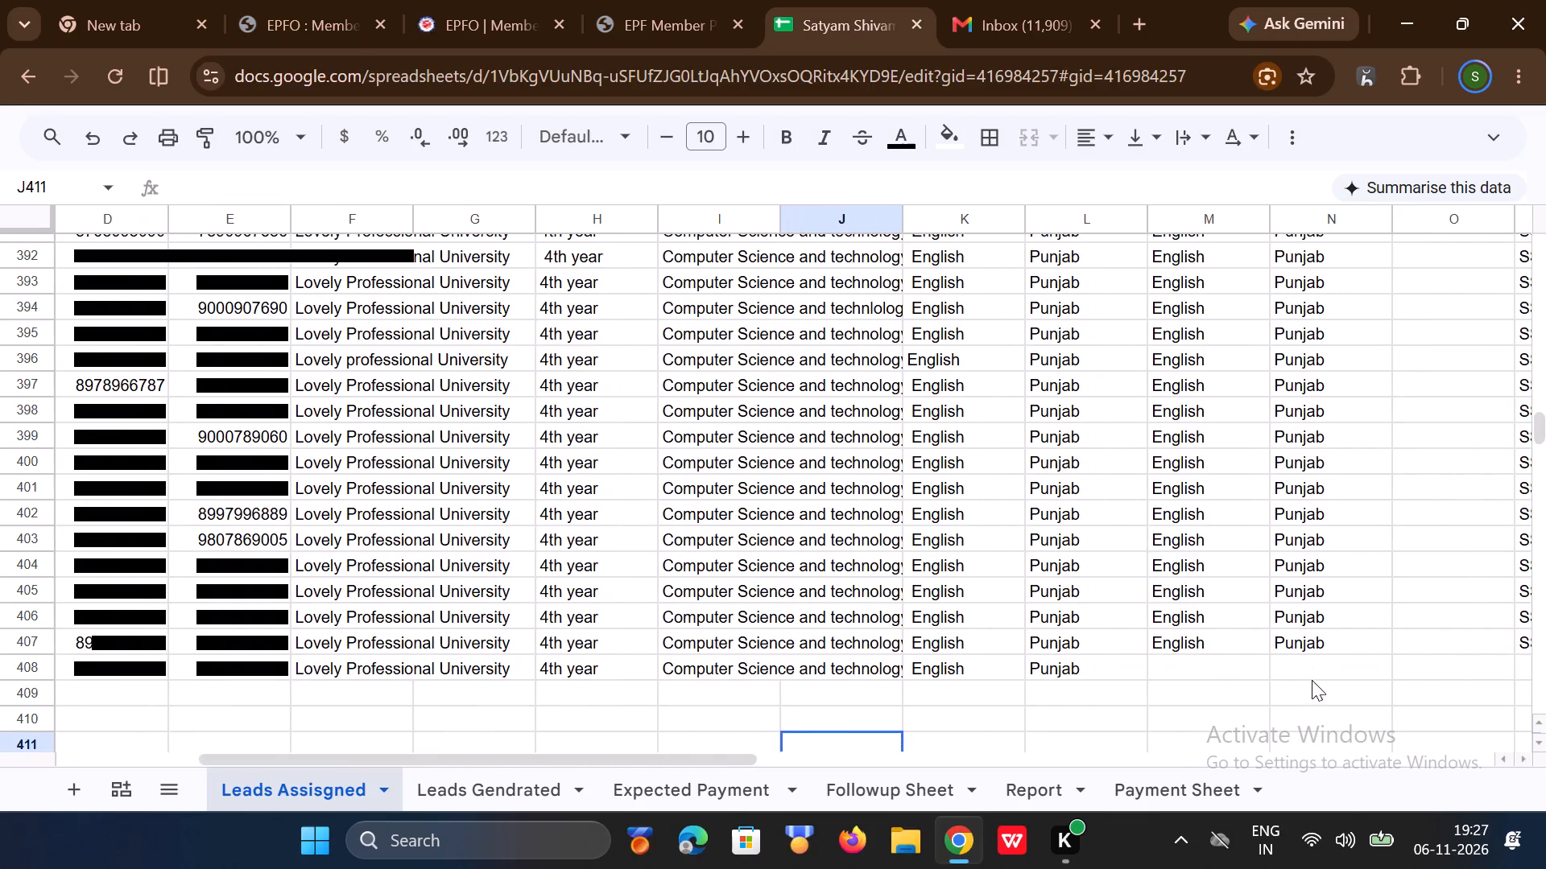
double_click(1173, 665)
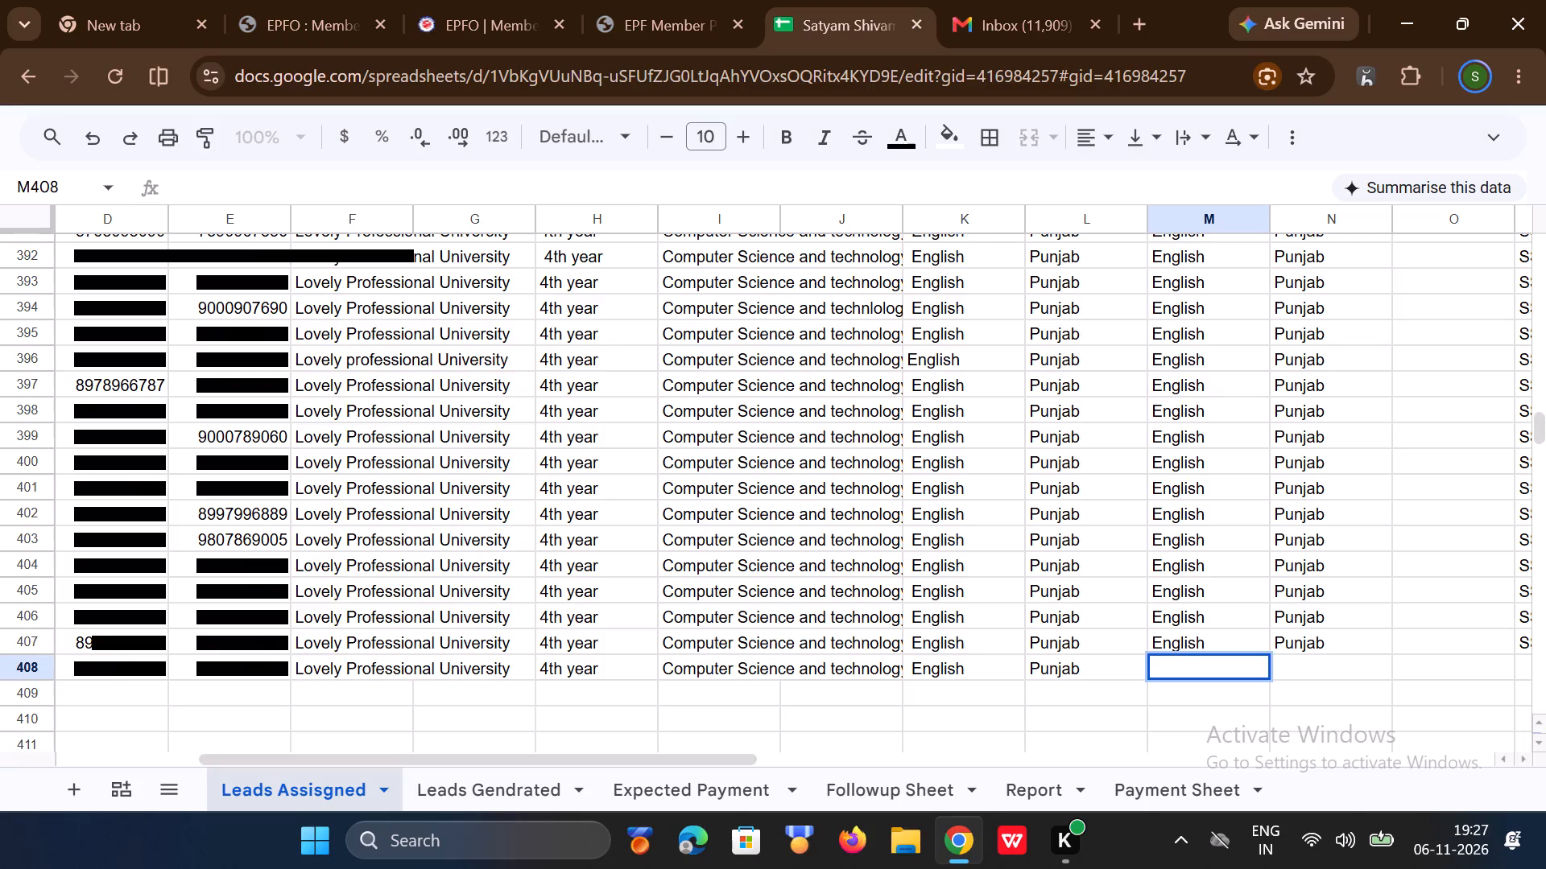
key("e")
key("BackSpace")
key("e")
key("BackSpace")
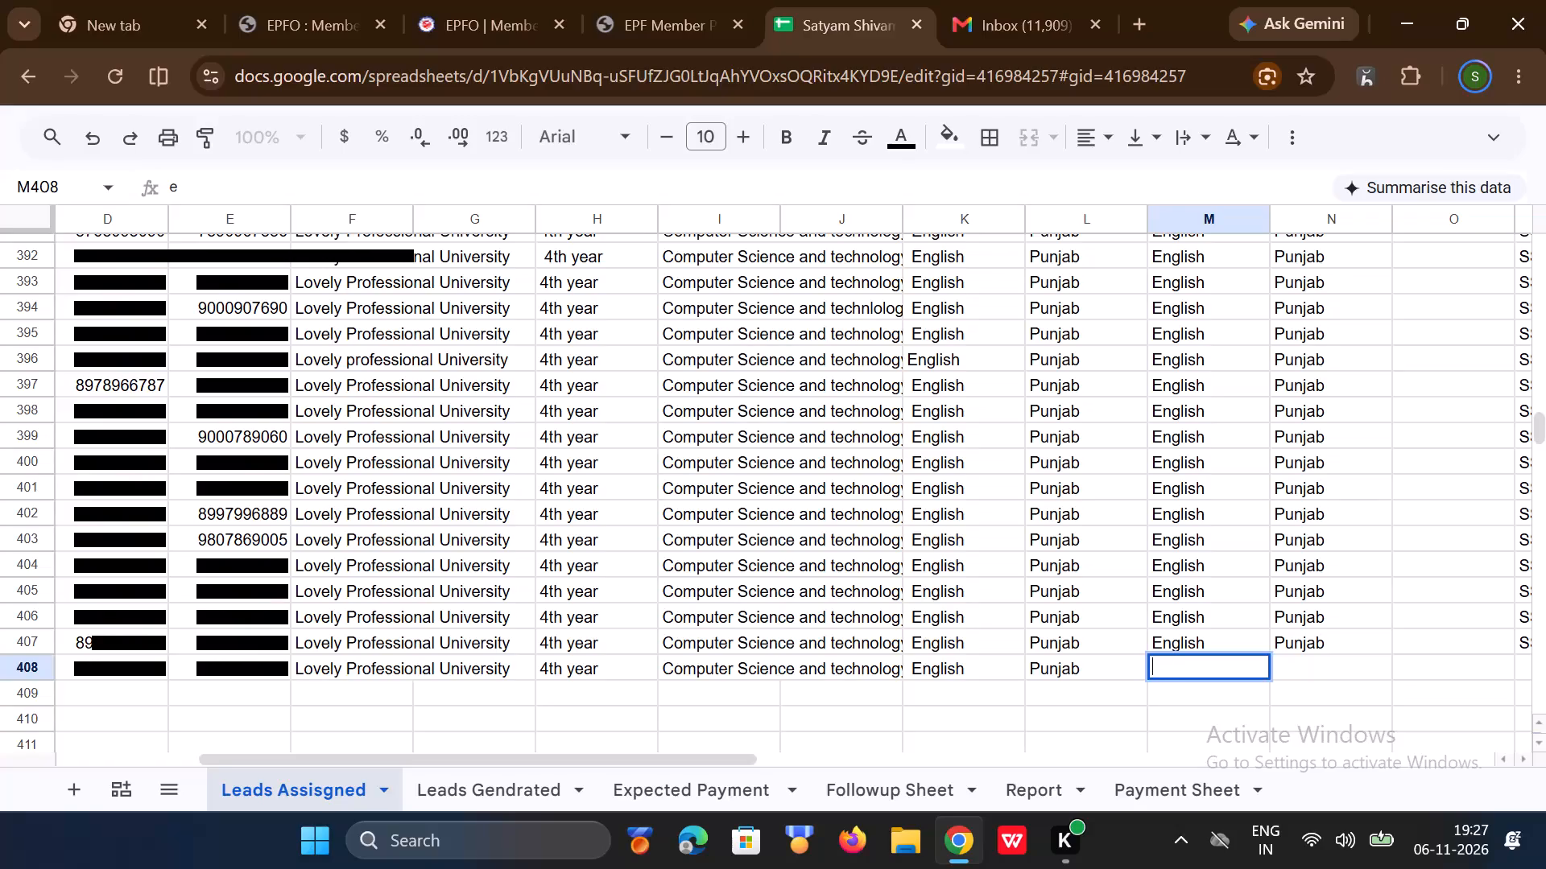
key("shift+e")
type("ng")
type("lish")
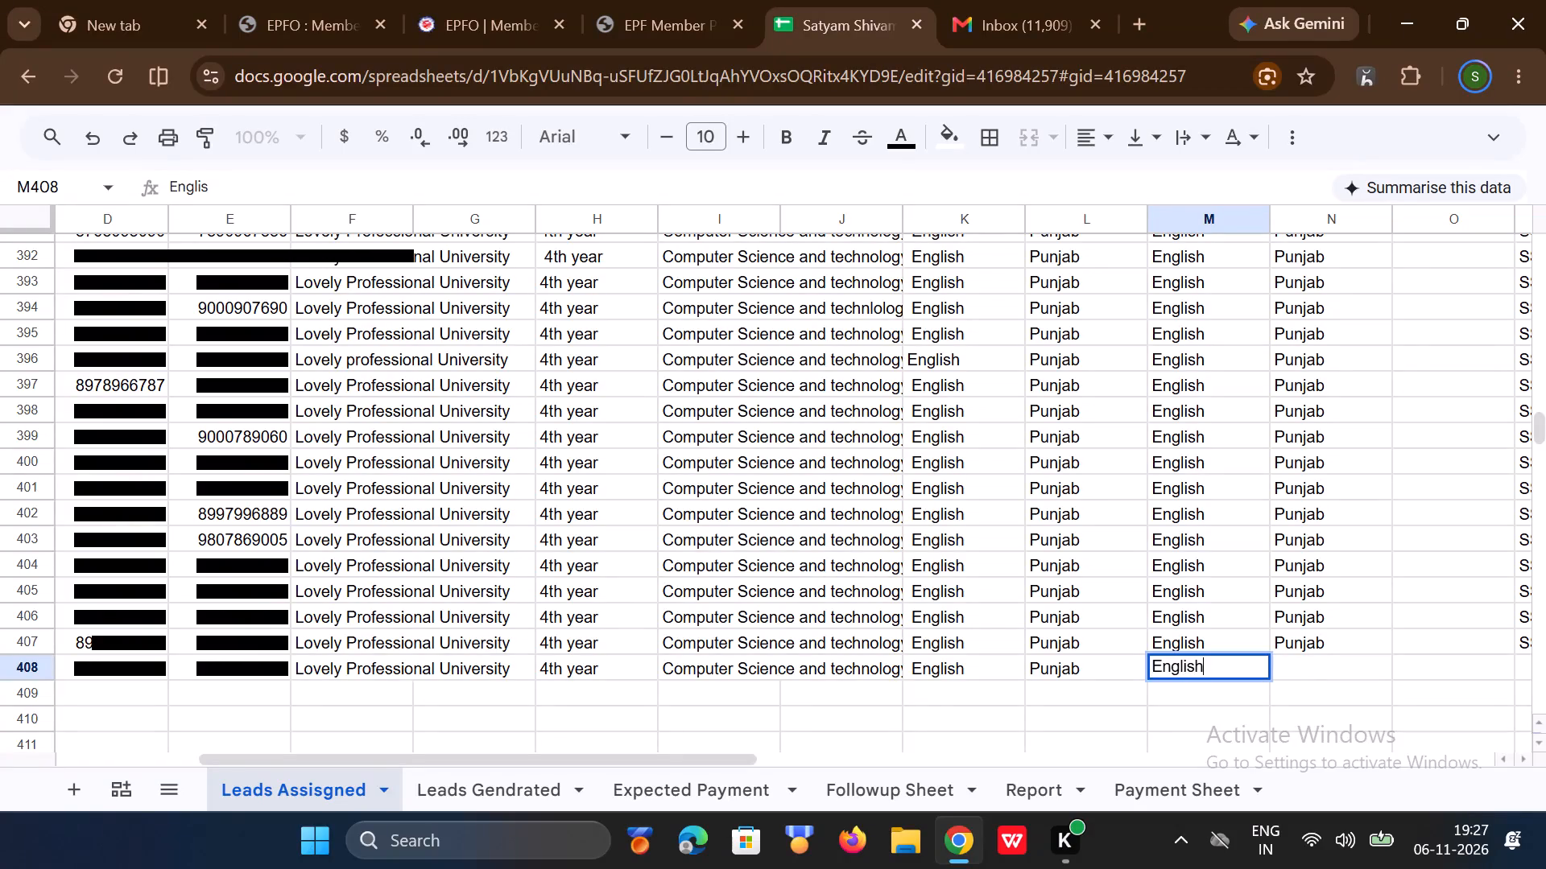
Enter Punjab in cell N408 of the new student's row.
double_click(1311, 661)
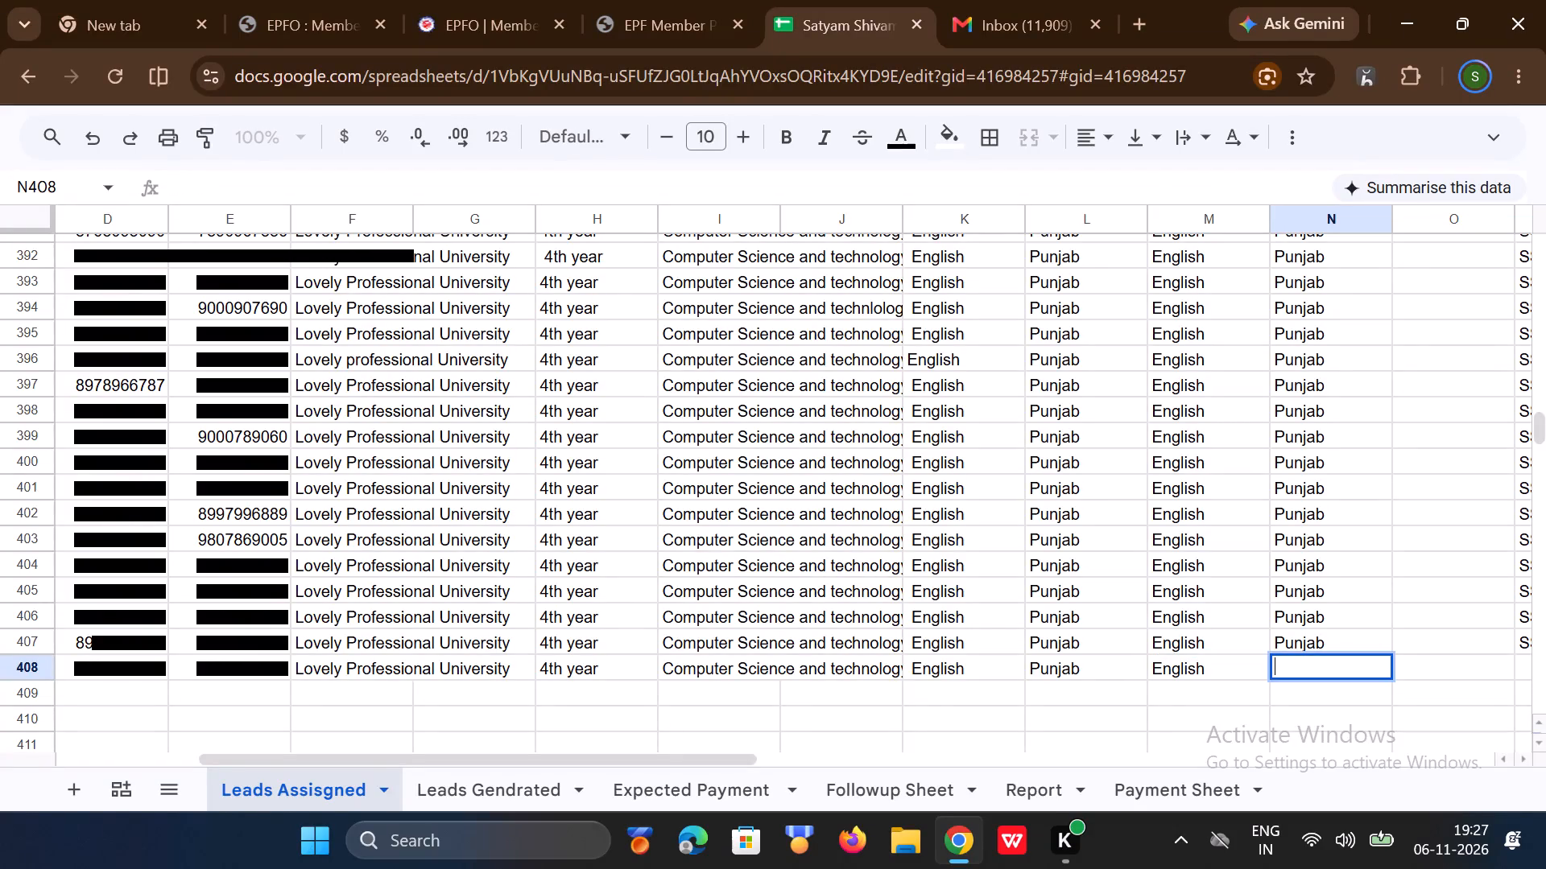
key("shift+p")
type("unjab")
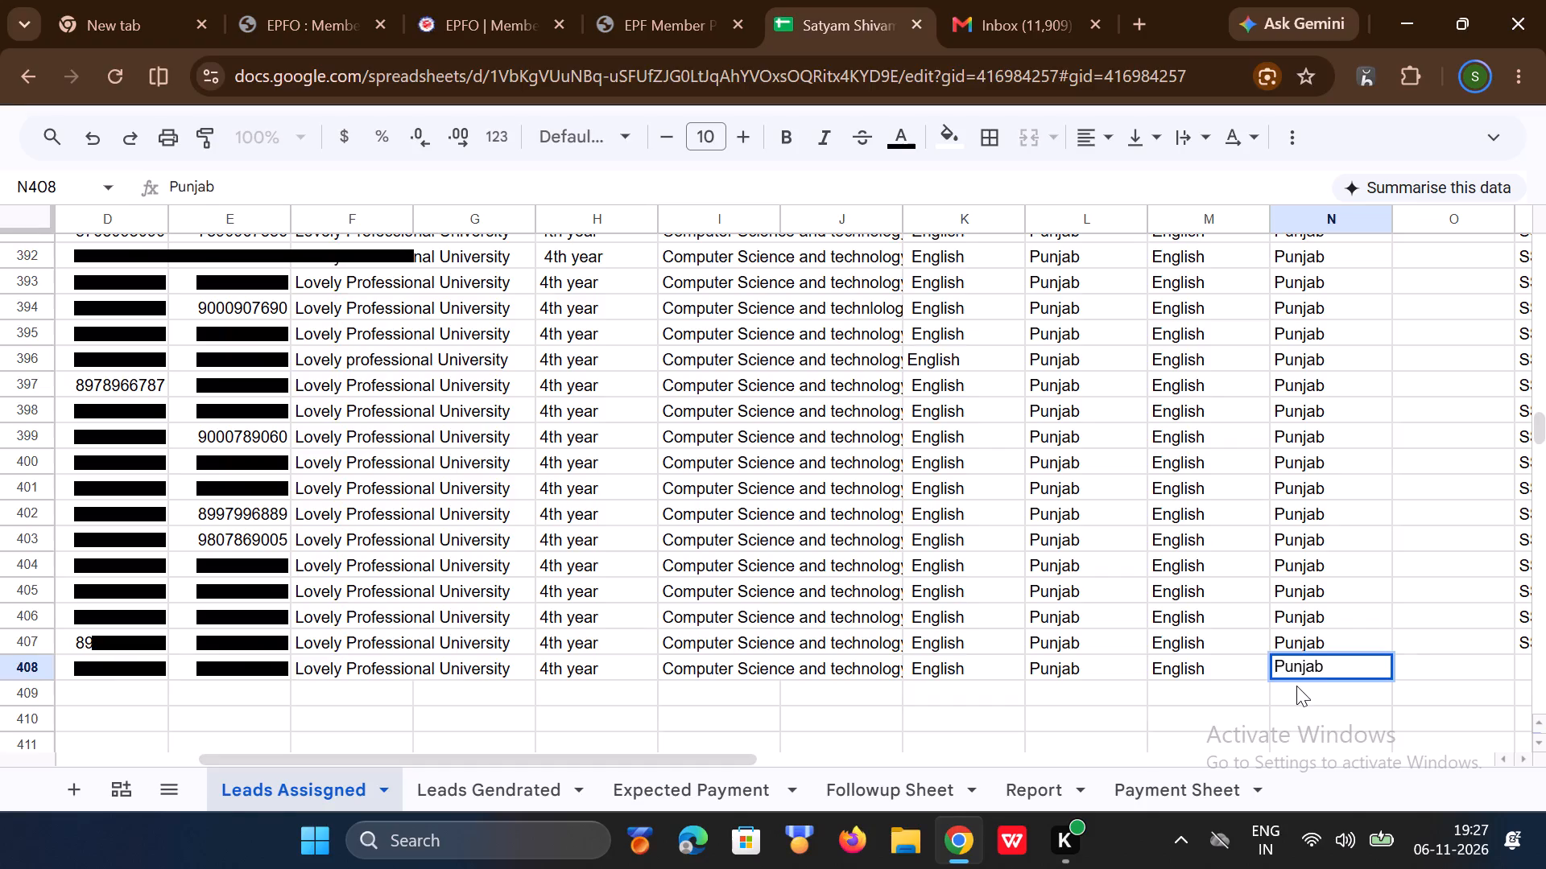
left_click(1296, 686)
Enter the code SS 010 in cell P408 of the new student's row.
scroll(1296, 686, "left", 2)
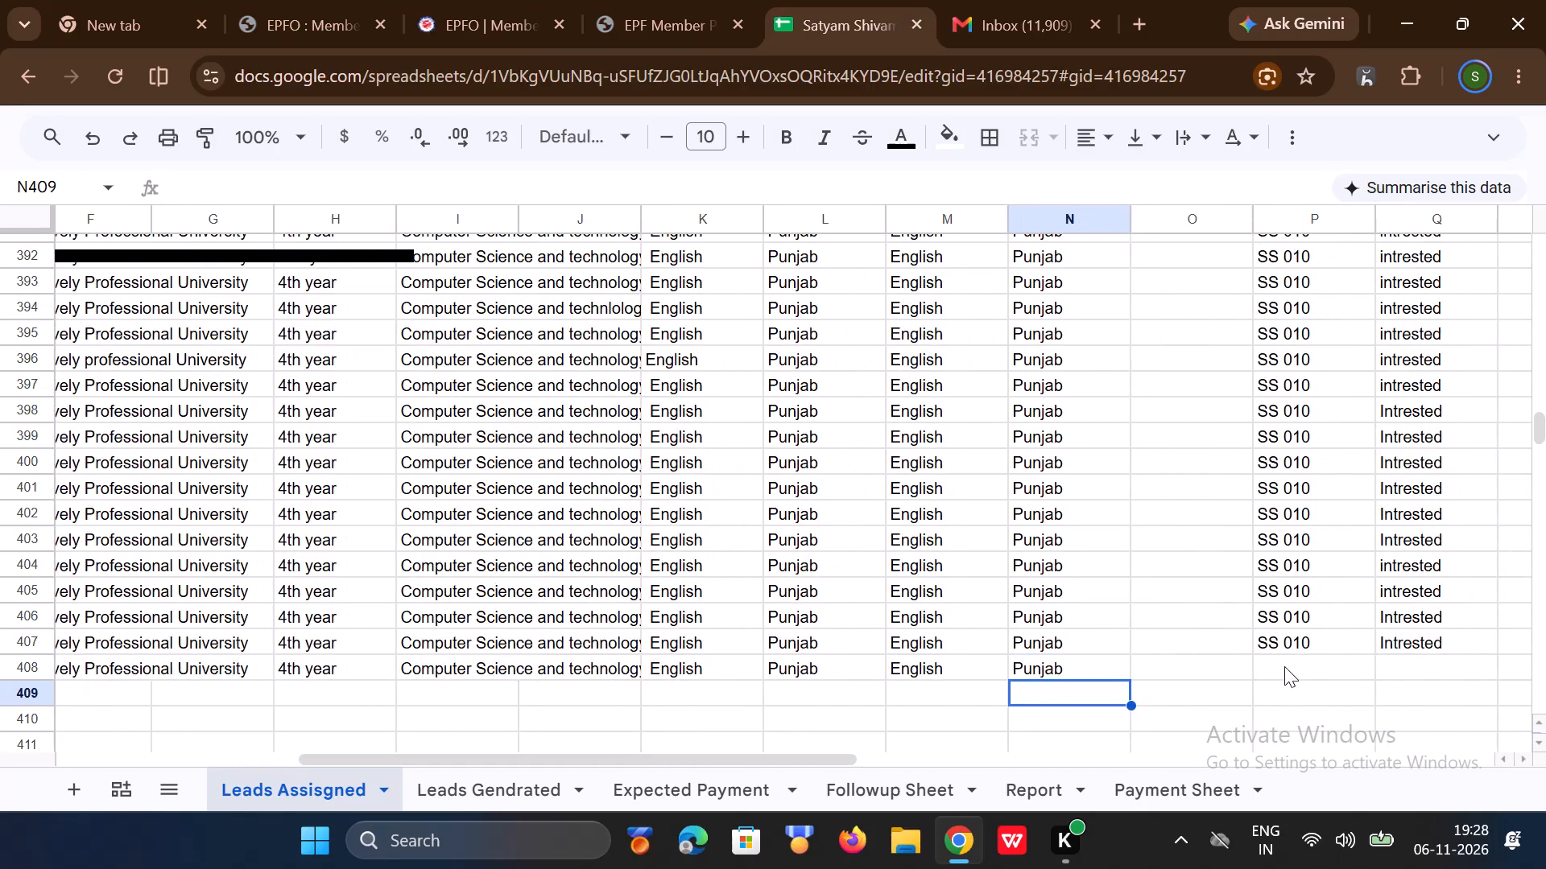
double_click(1284, 666)
type("SS")
key("space")
type("0")
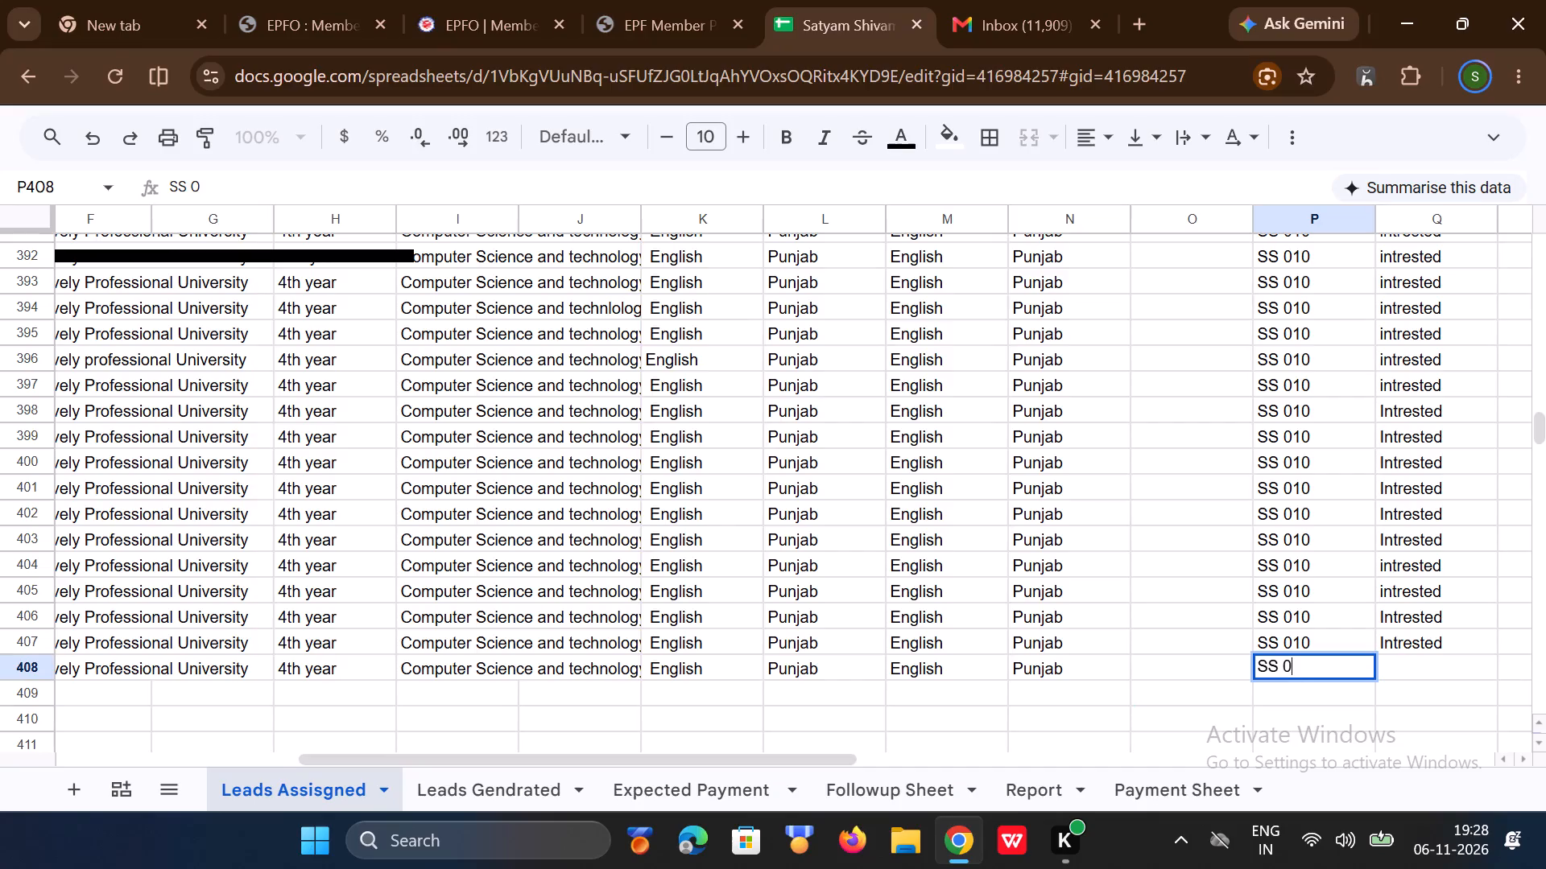
type("10")
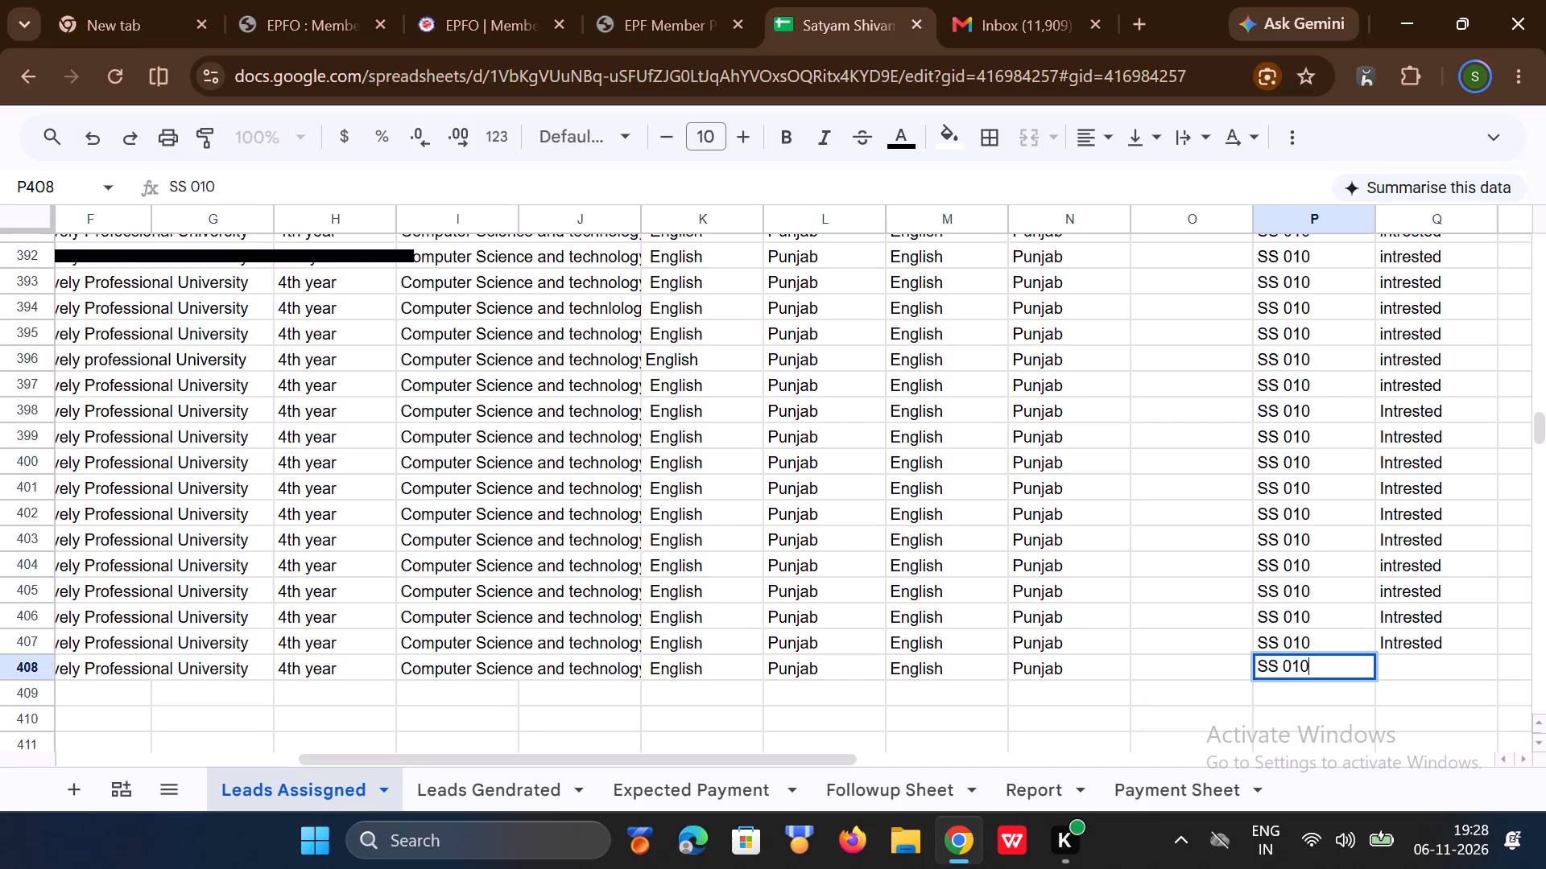
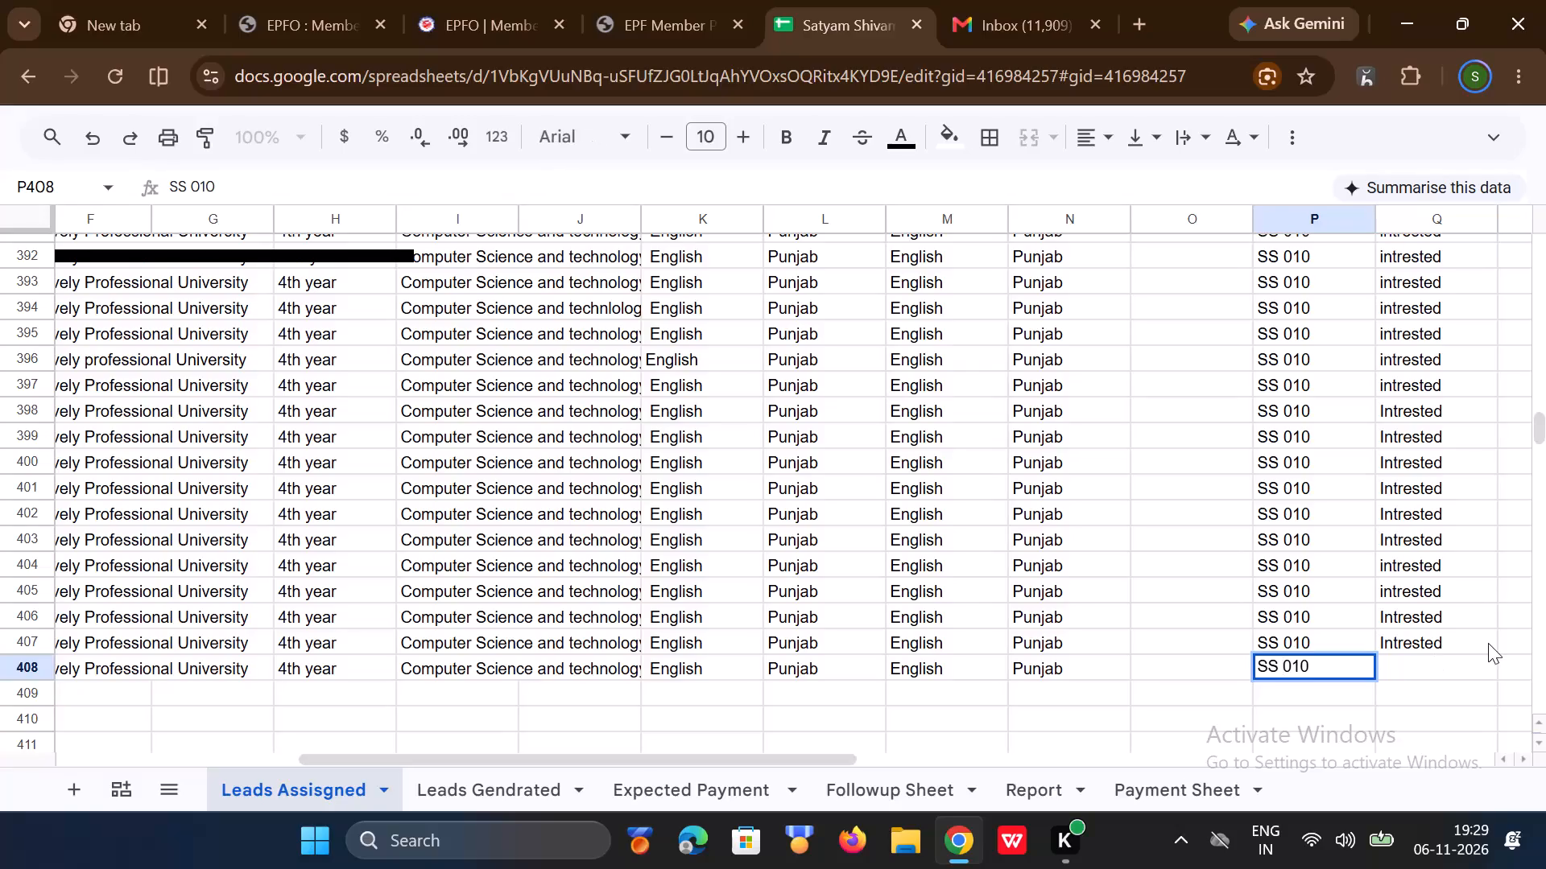
Enter the status Intrested in cell Q408 of the new student's row.
double_click(1416, 658)
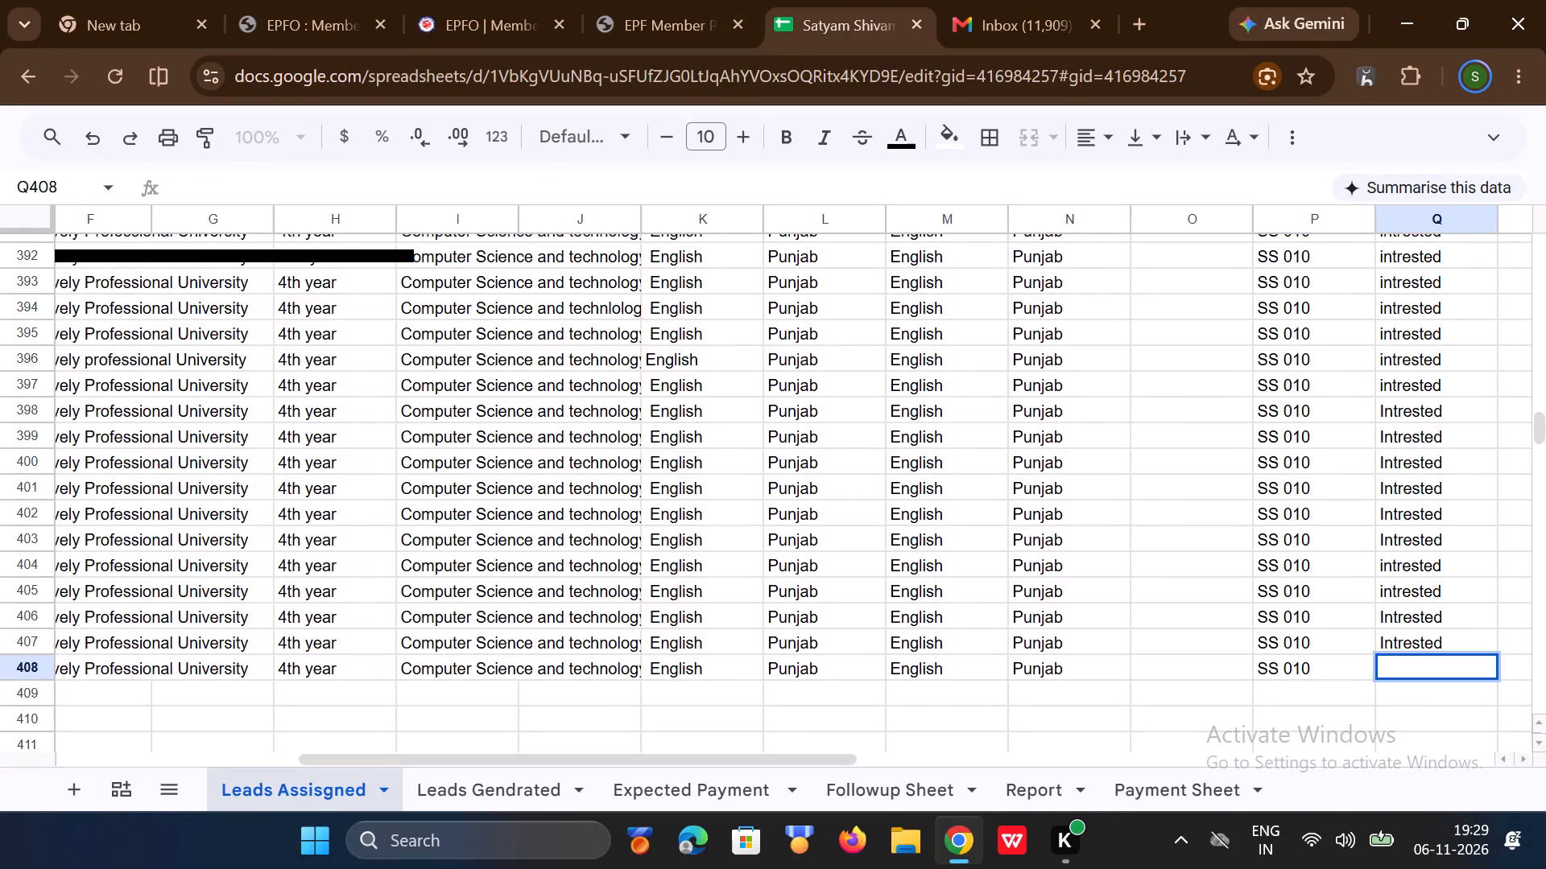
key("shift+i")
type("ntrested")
left_click(1343, 694)
Start a new lead in row 409 by entering the next student's full name in cell A409.
scroll(1343, 694, "left", 5)
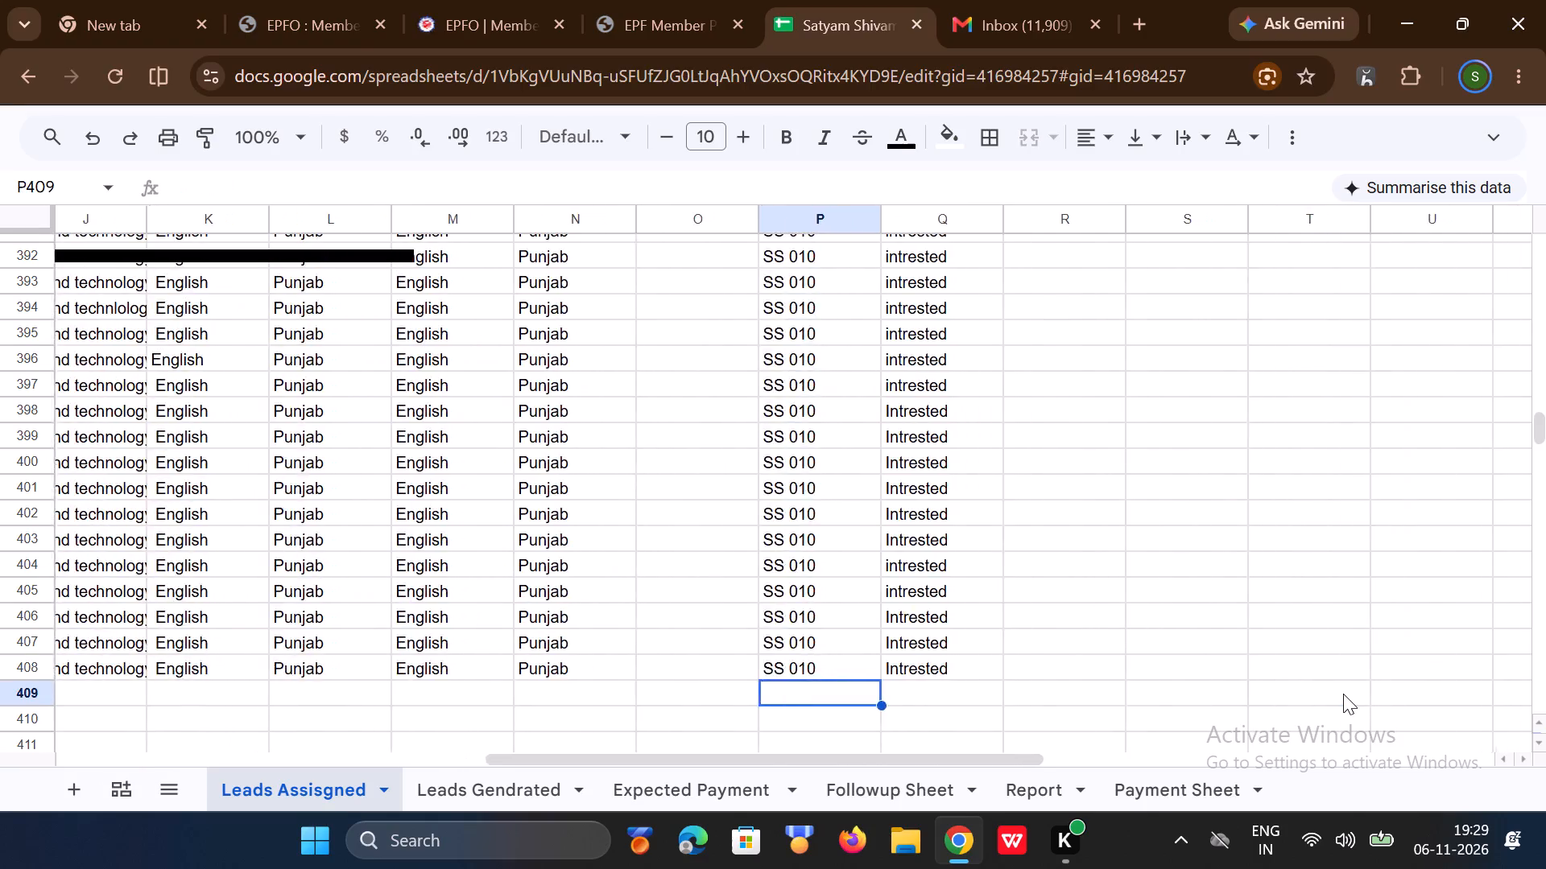
scroll(1343, 694, "right", 7)
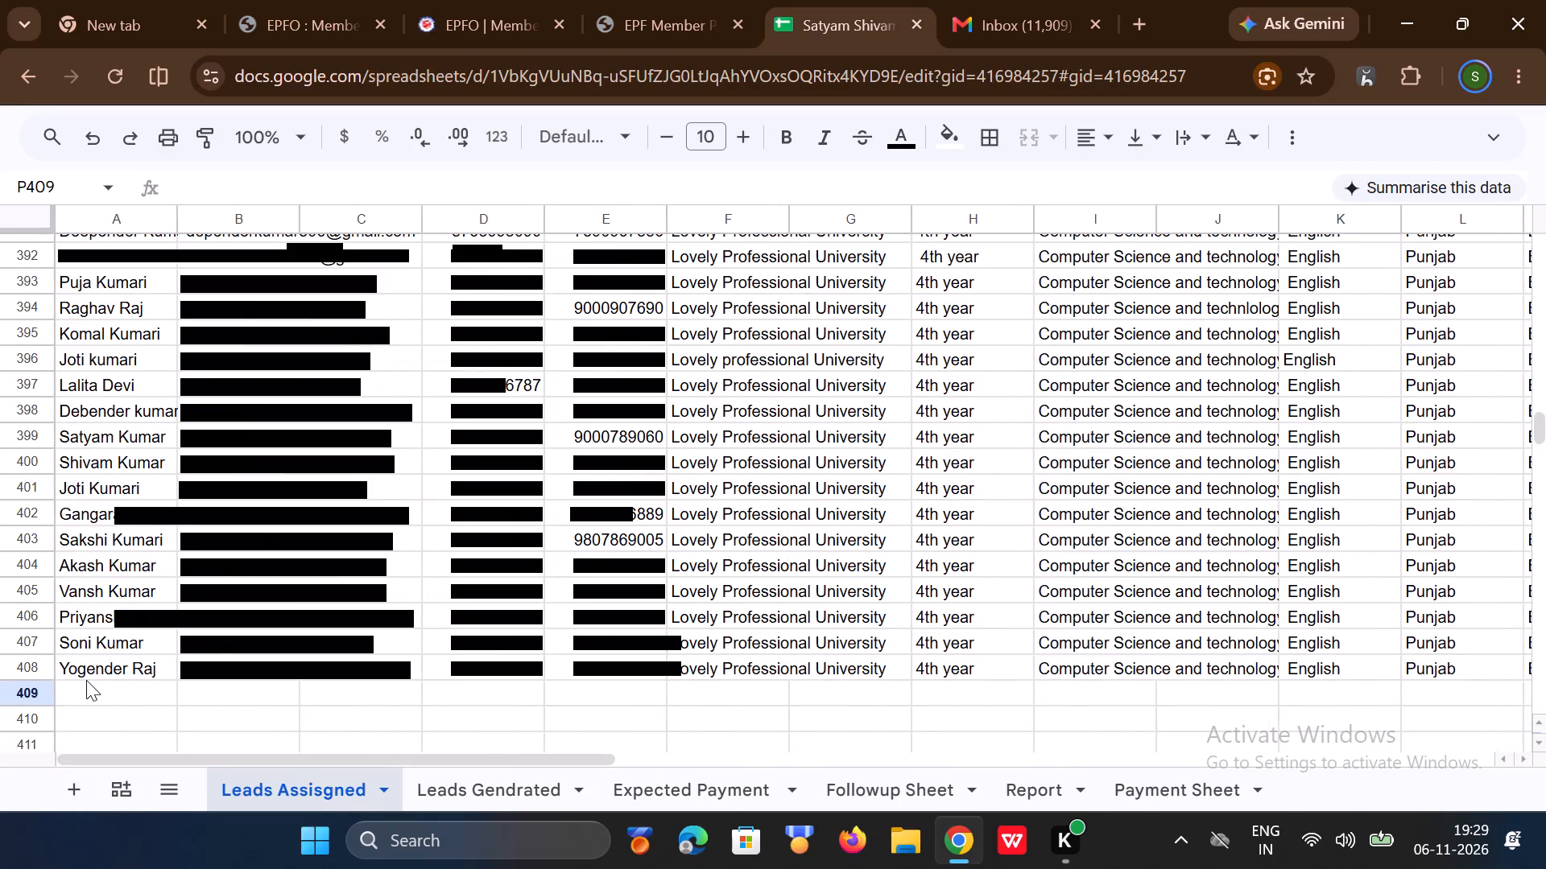
double_click(86, 680)
left_click(86, 690)
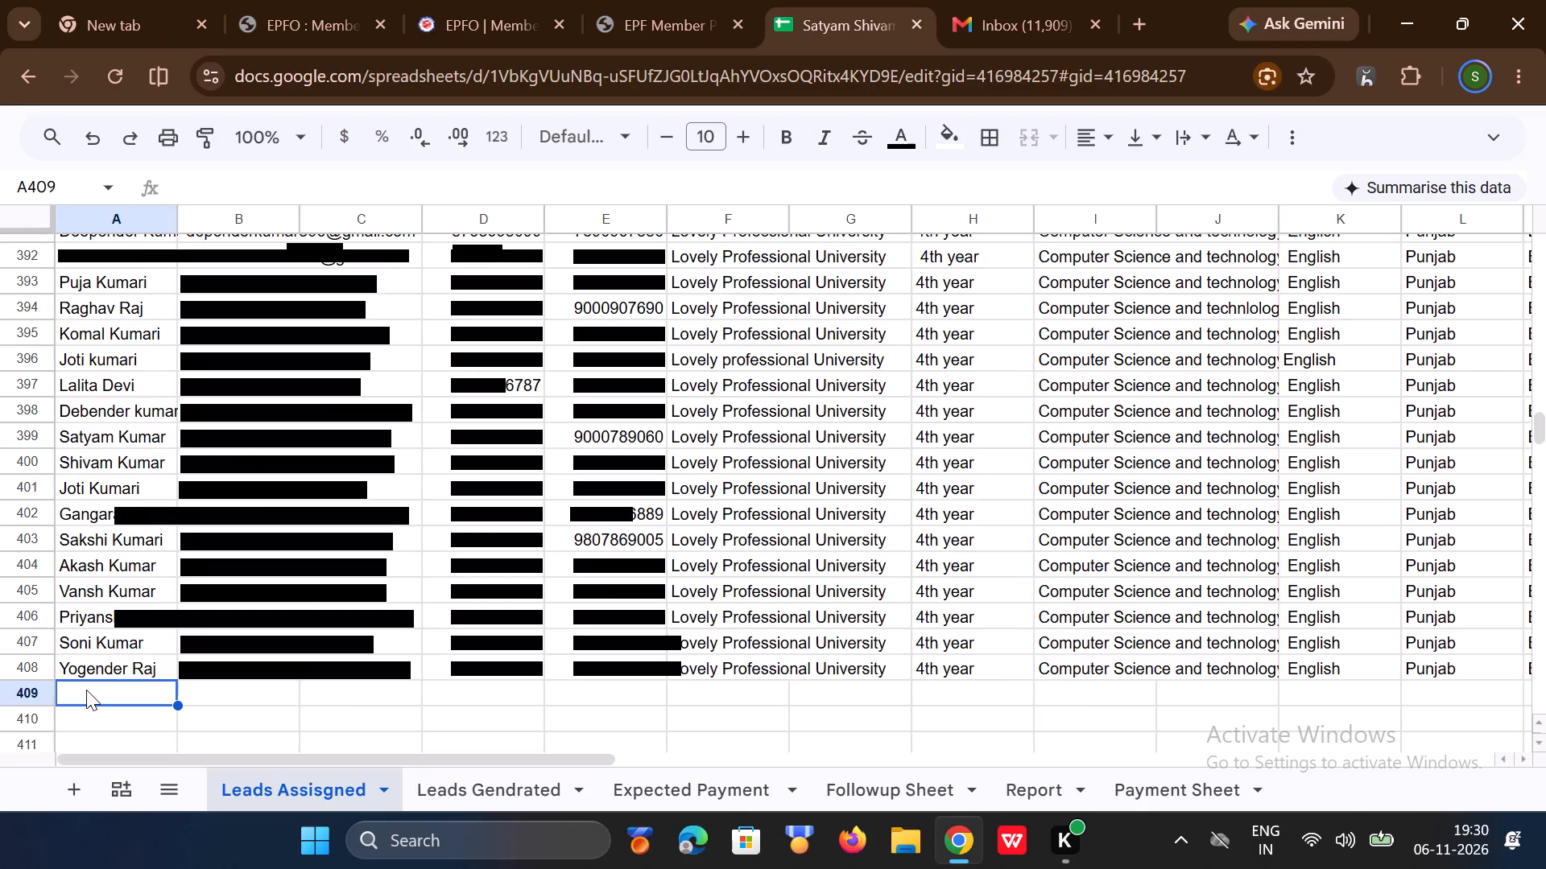
left_click(86, 690)
double_click(86, 690)
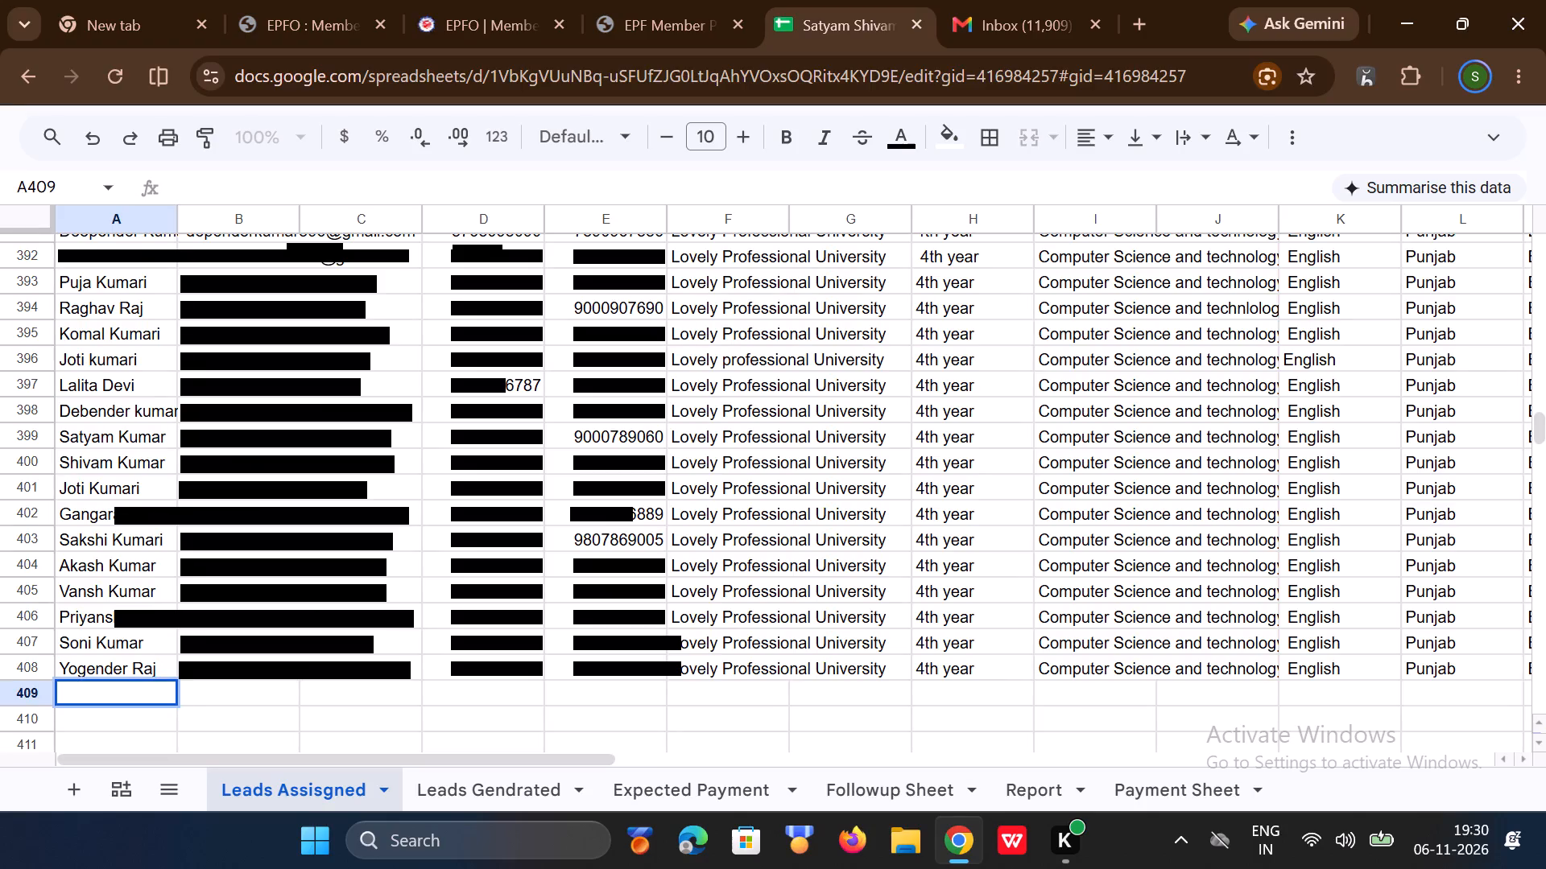
double_click(86, 690)
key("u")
key("BackSpace")
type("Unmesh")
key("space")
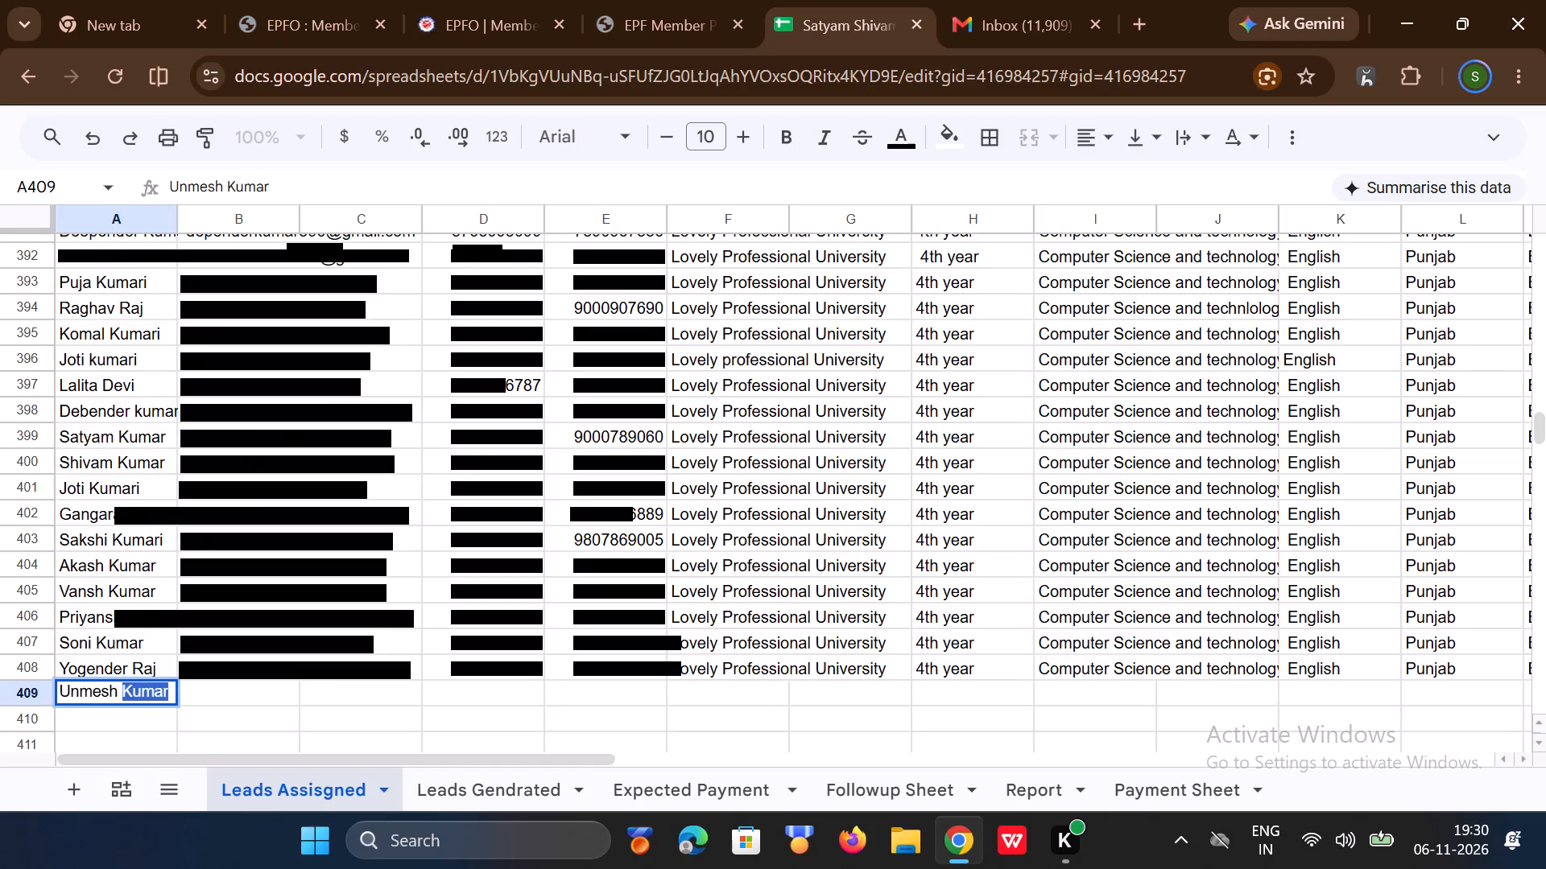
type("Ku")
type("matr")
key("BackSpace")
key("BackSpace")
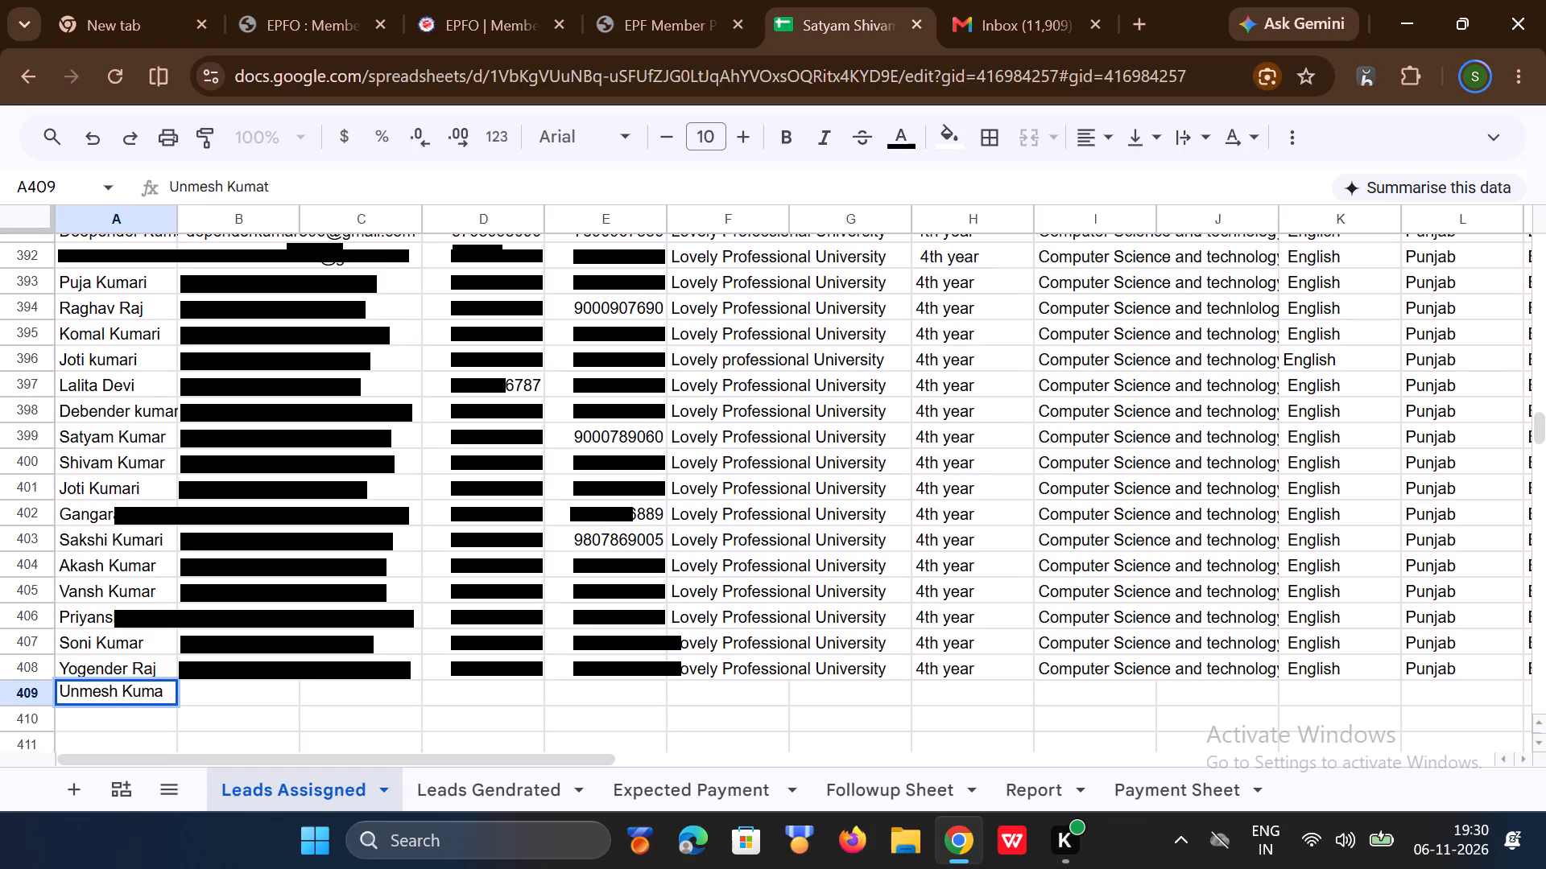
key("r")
Enter the new student's email address, starting in lowercase, in cell B409.
double_click(193, 695)
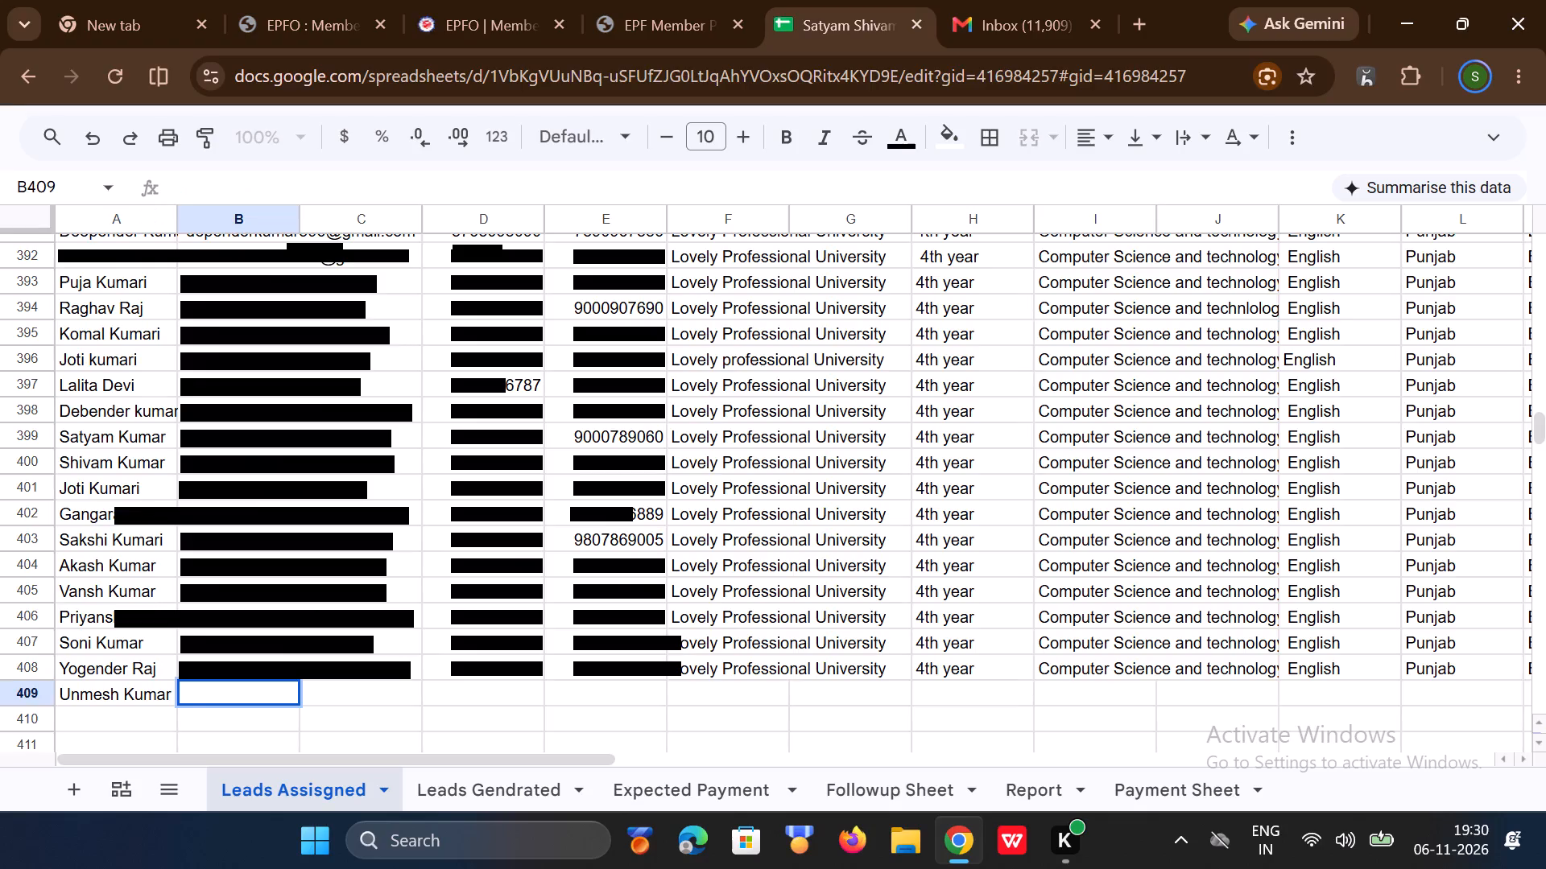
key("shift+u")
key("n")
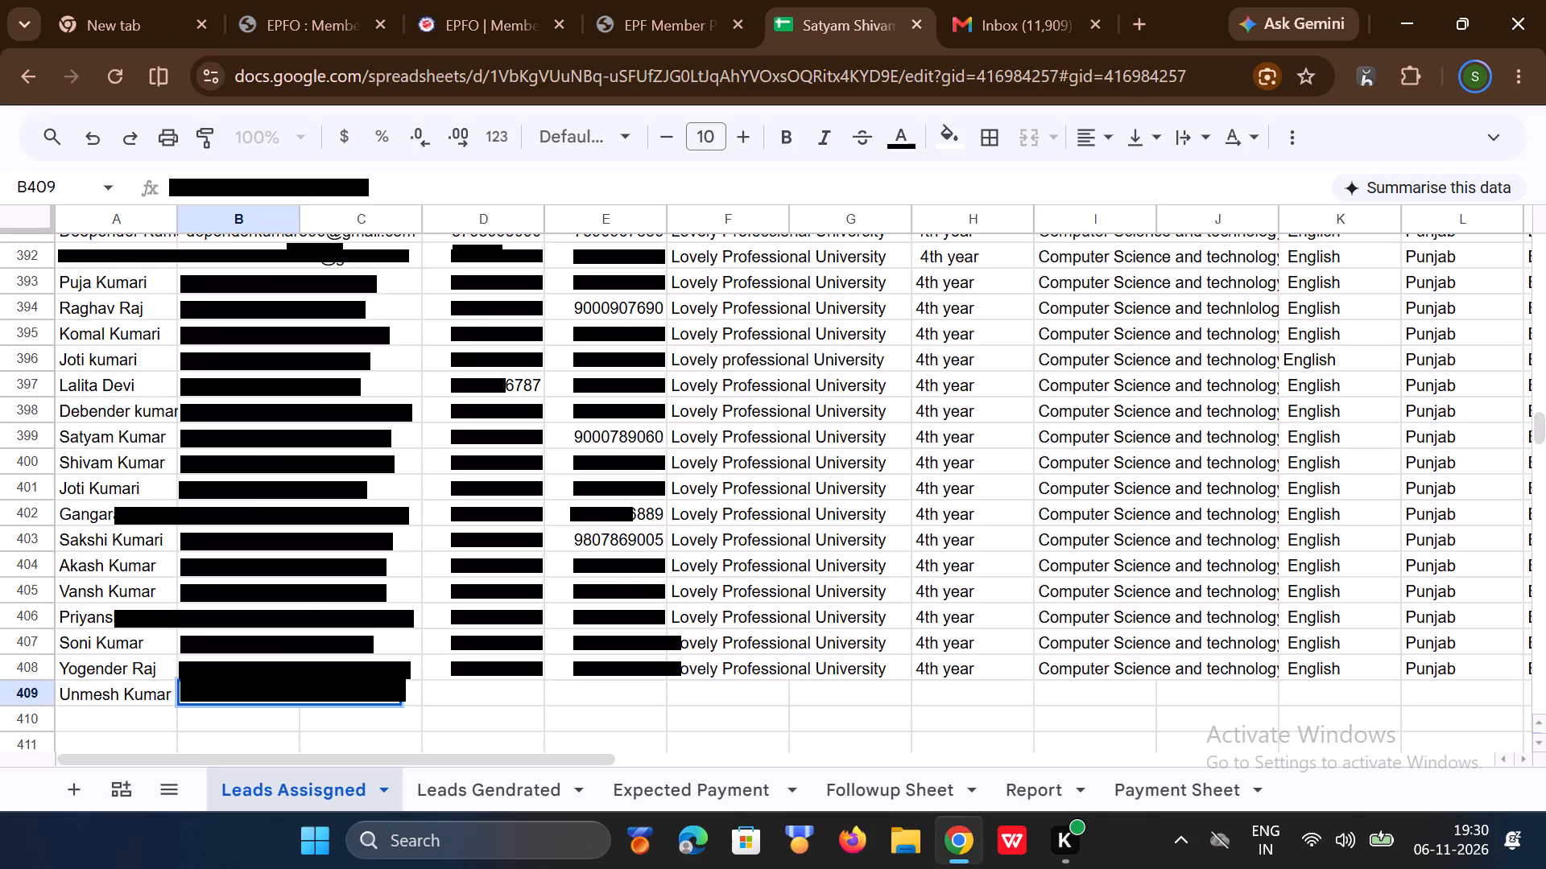
key("BackSpace")
key("BackSpace")
key("BackSpace")
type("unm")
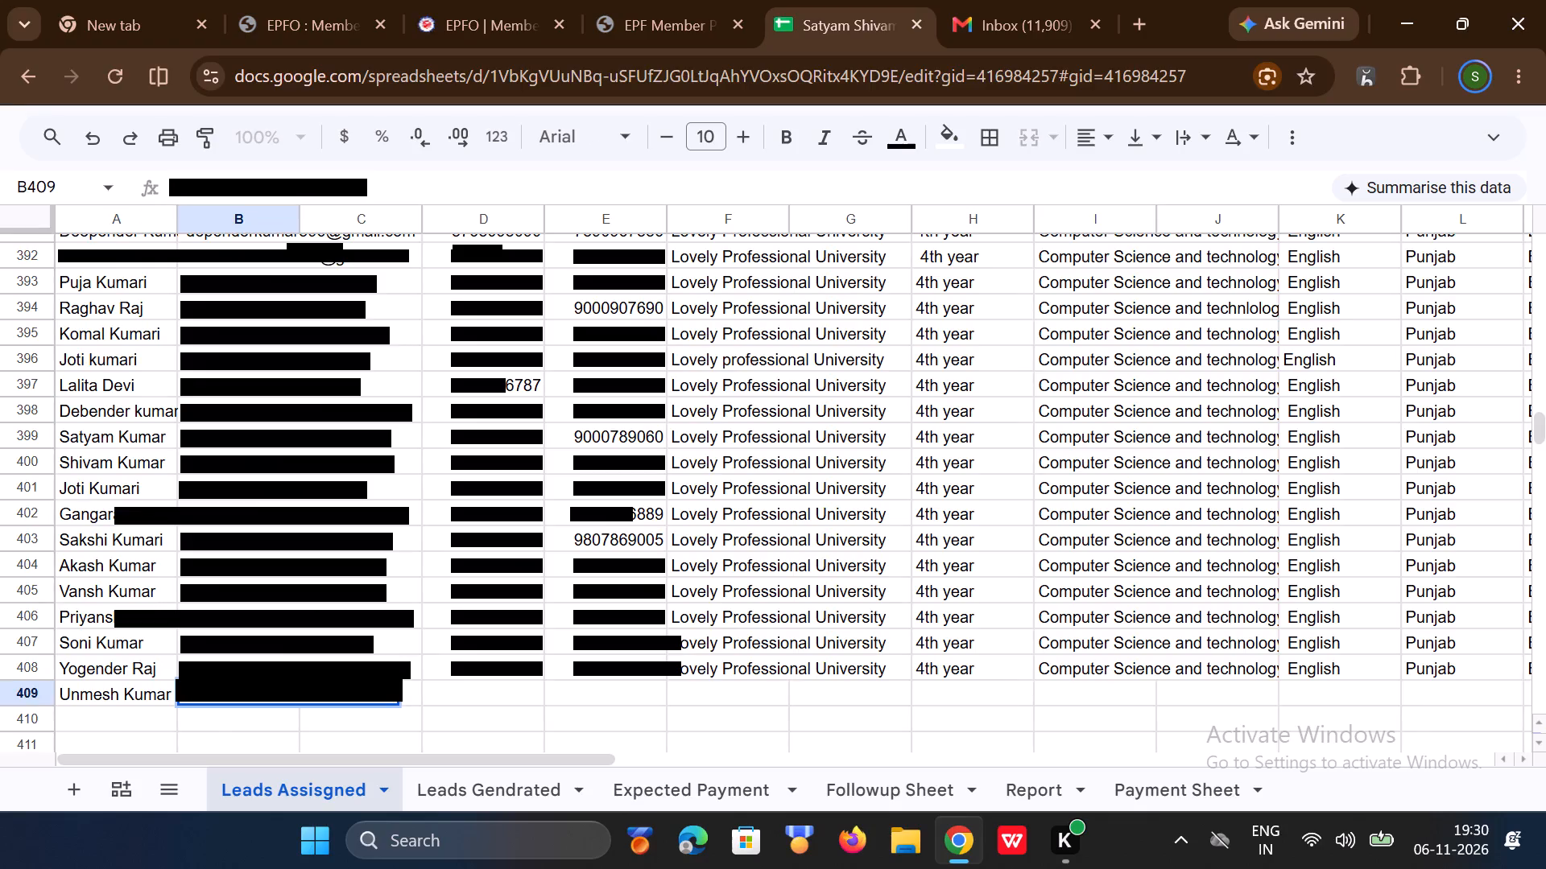
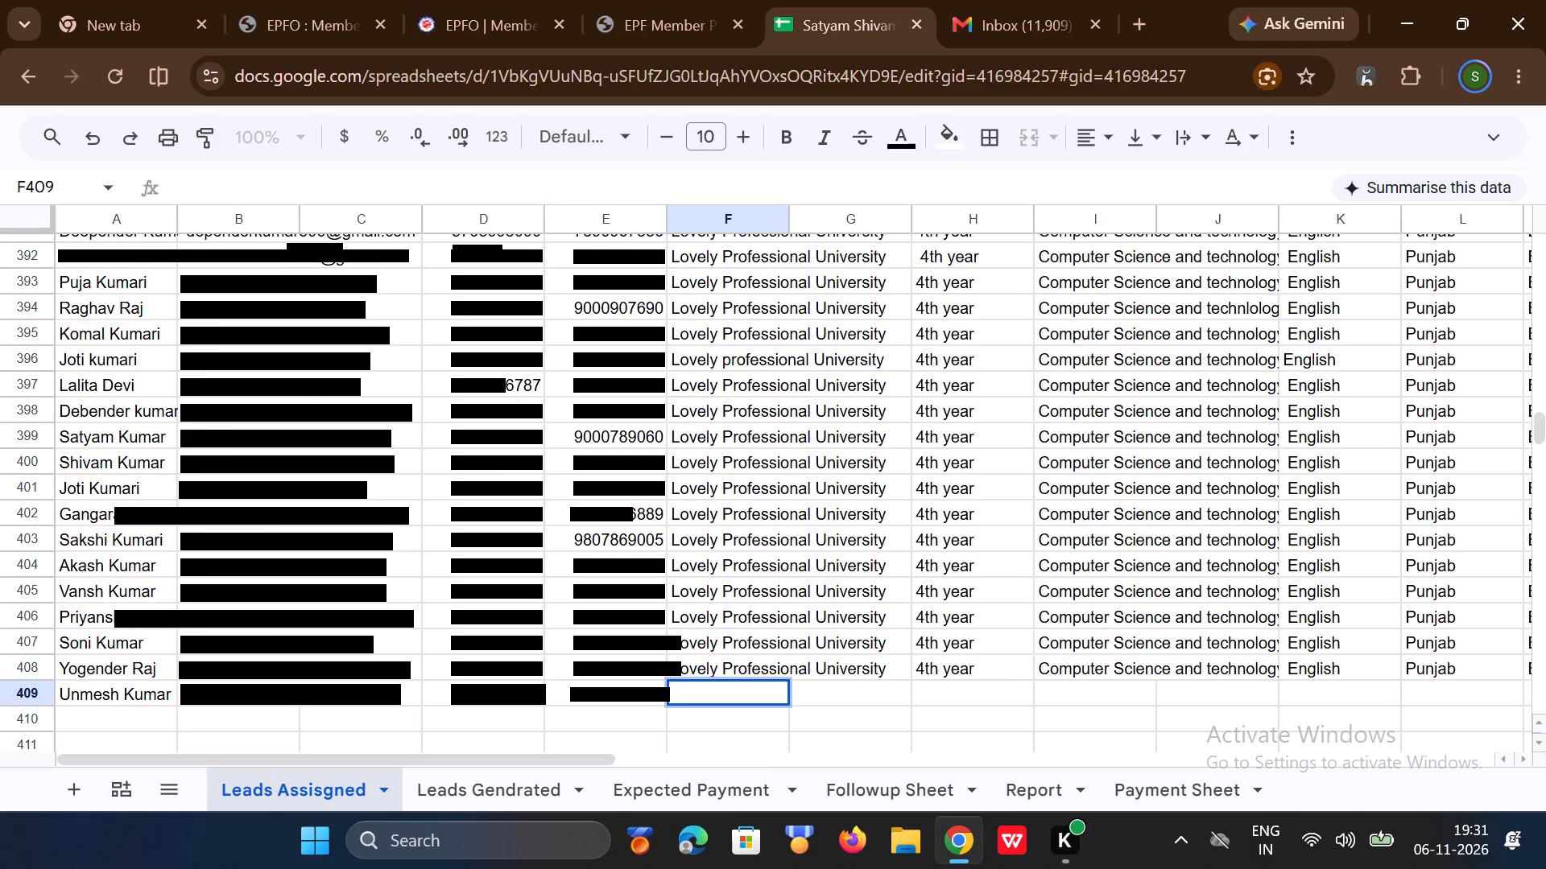
Enter the university name Lovely Professional University in cell F409 of the new student's row.
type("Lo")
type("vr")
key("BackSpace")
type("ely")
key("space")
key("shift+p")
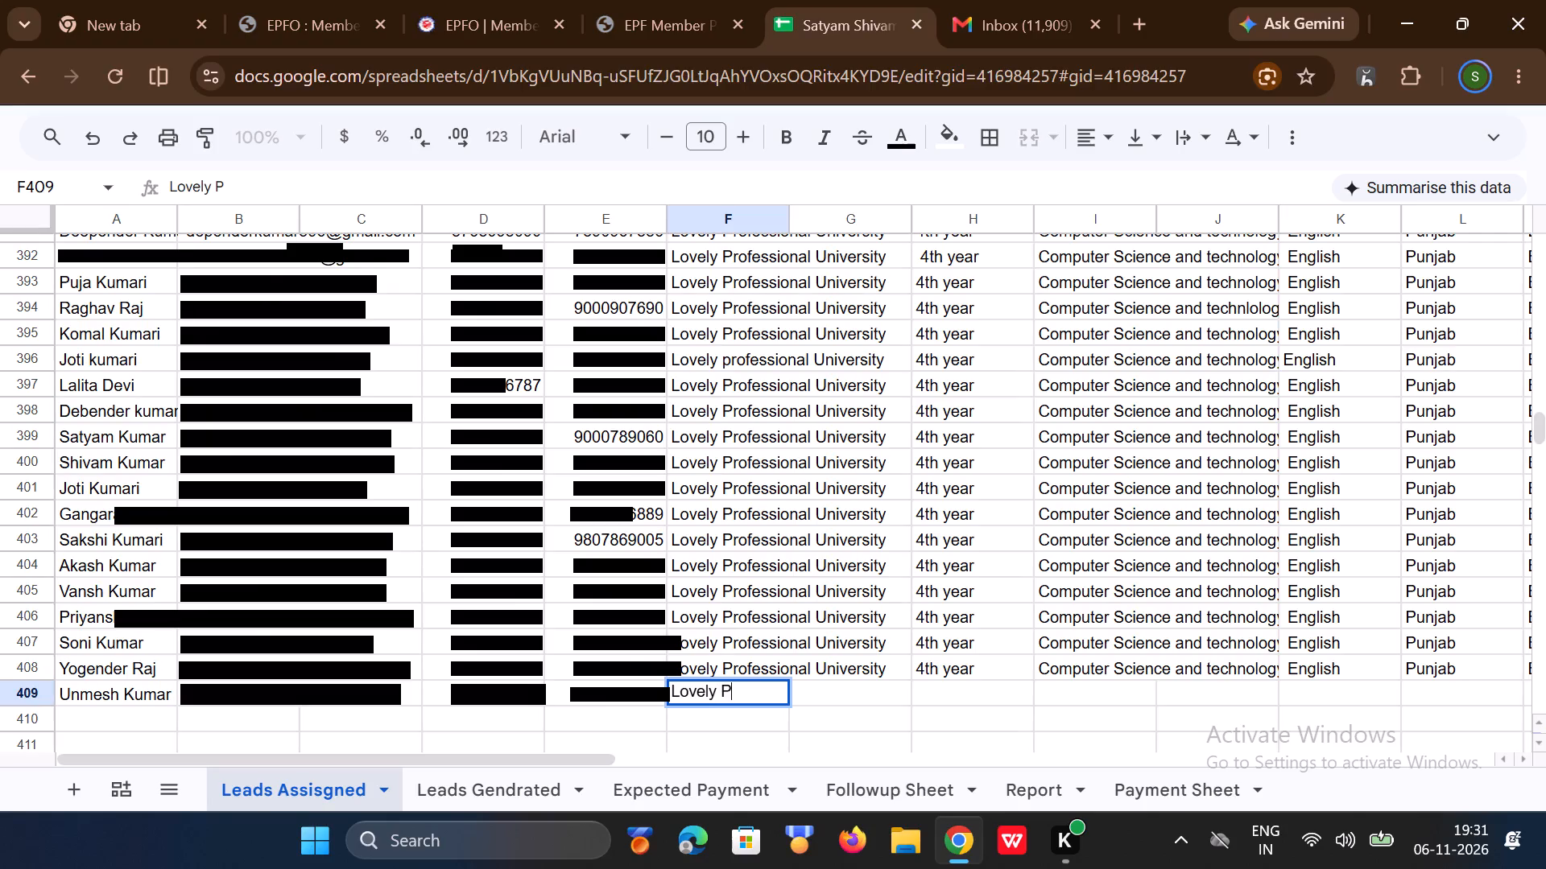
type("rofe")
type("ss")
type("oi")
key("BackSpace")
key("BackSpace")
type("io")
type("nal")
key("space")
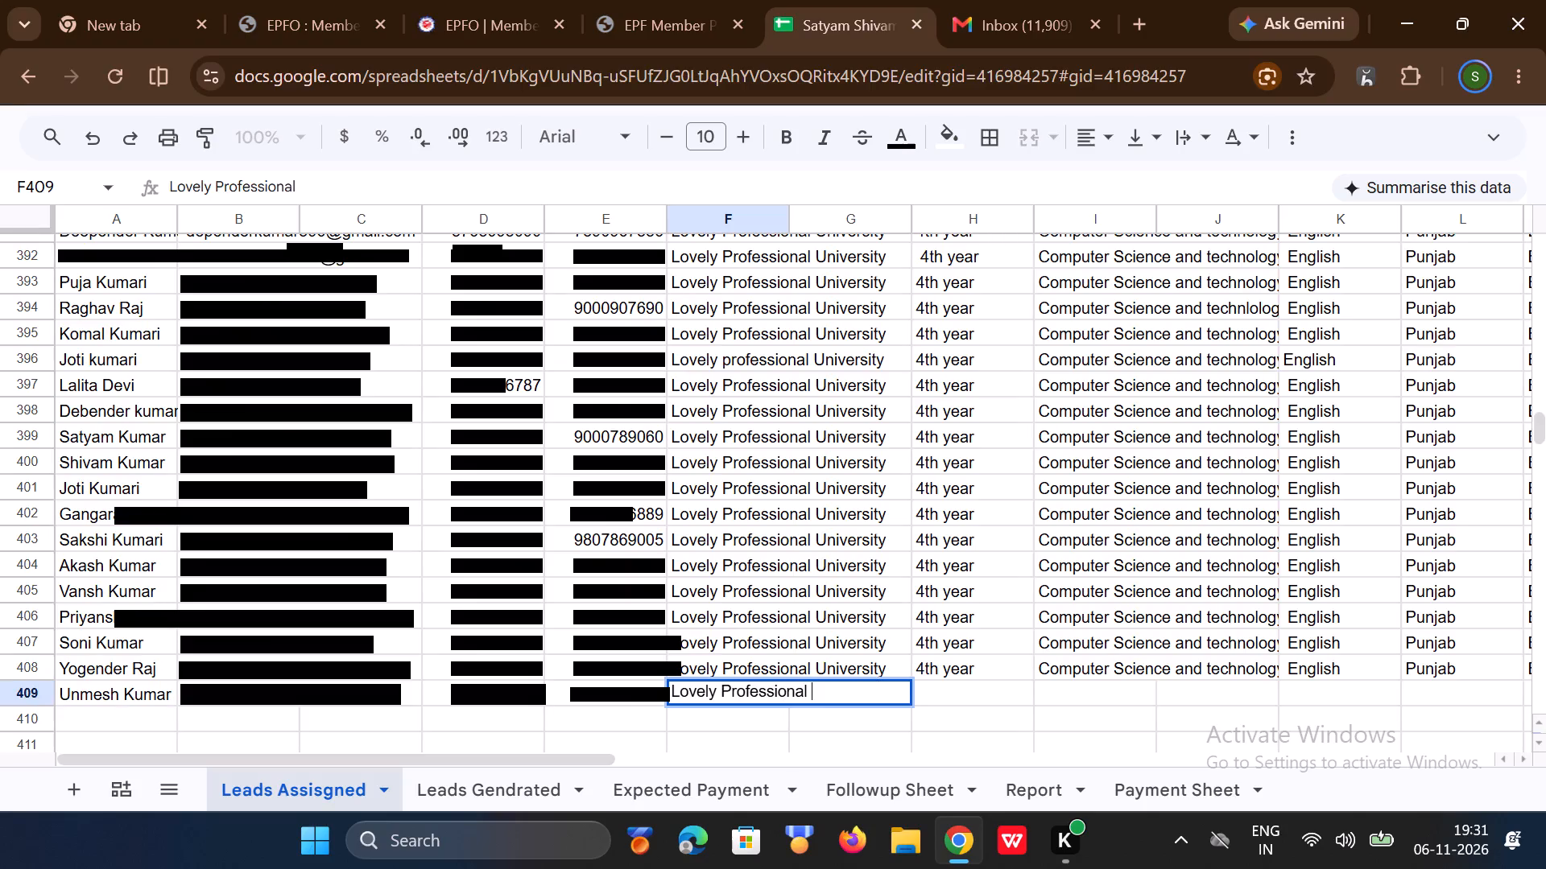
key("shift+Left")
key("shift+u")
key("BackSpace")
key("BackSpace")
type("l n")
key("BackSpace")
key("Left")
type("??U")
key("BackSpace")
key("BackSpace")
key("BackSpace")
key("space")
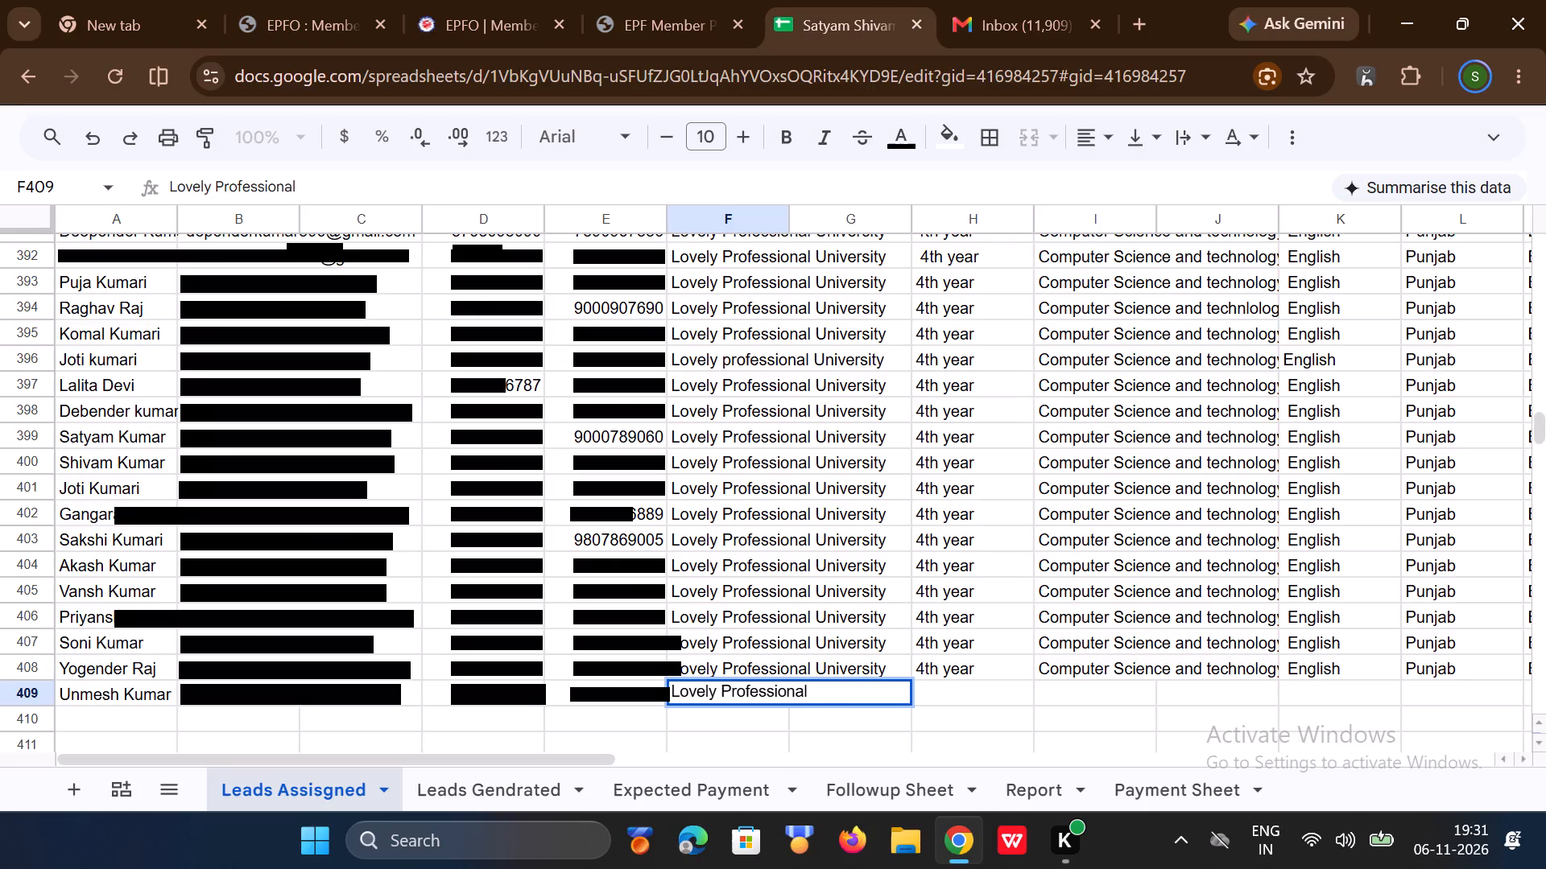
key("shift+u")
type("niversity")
Enter the study year 4th year in cell H409 of the new student's row.
double_click(963, 687)
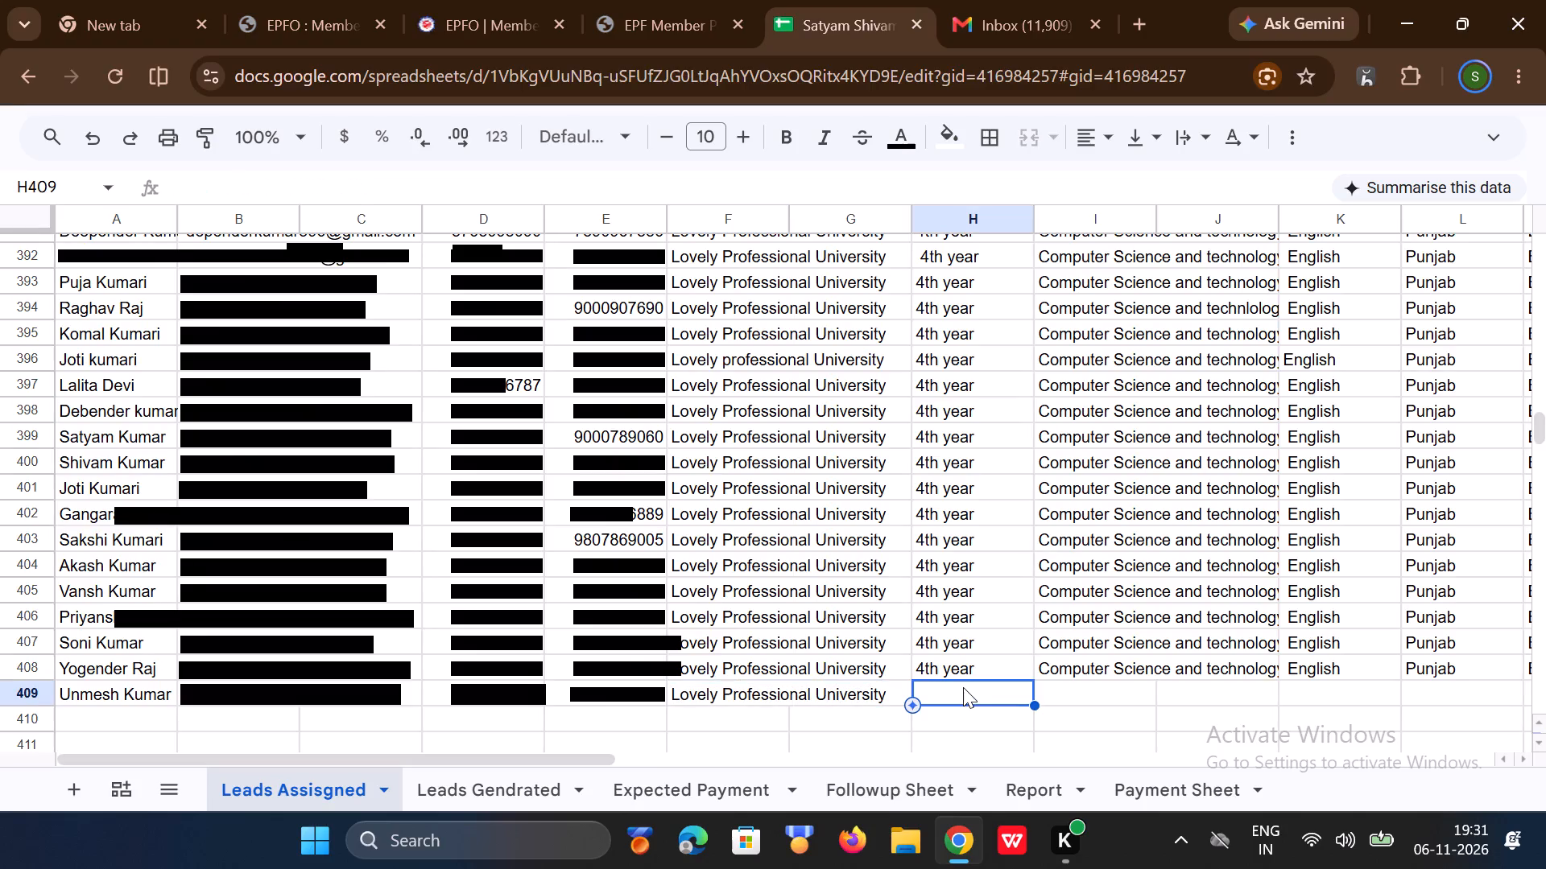
key("shift+dollar")
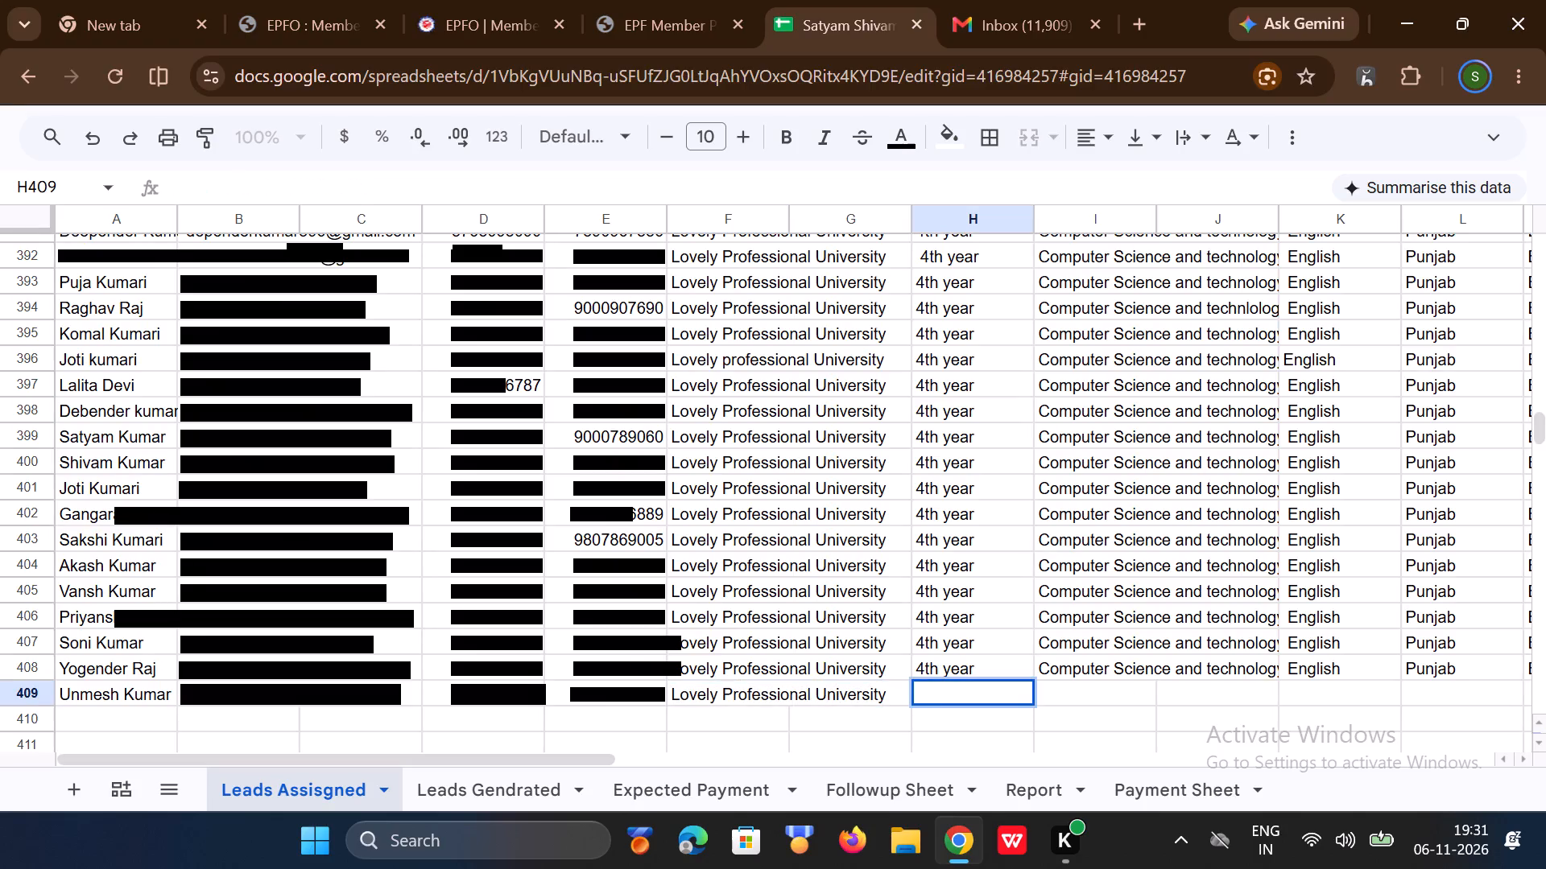
key("BackSpace")
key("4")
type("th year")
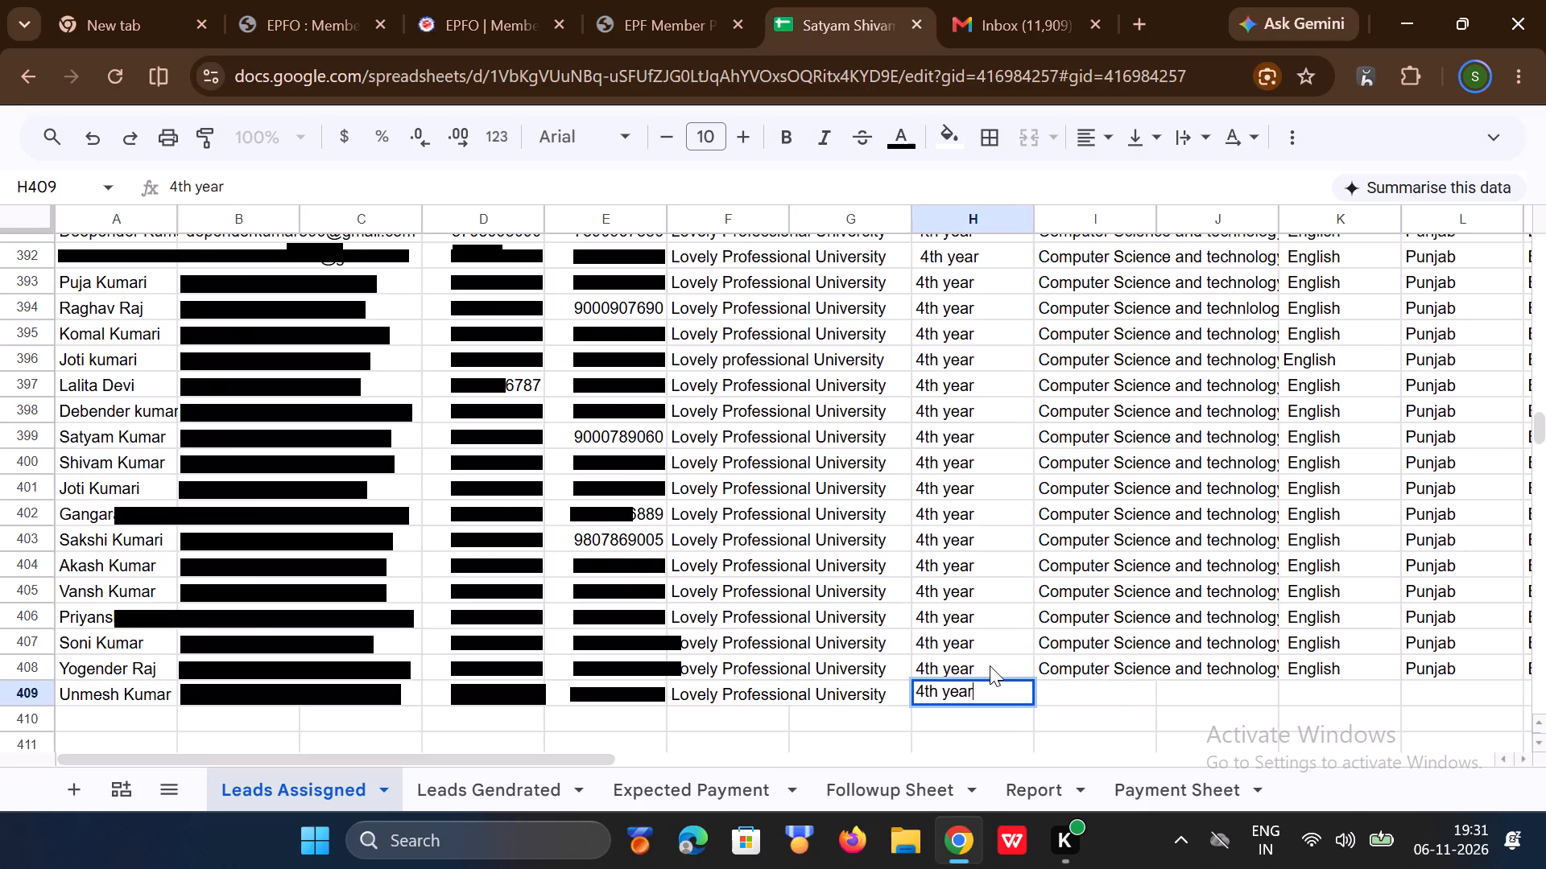
Enter the course Computer Science and technology in cell I409 of the new student's row.
double_click(1051, 686)
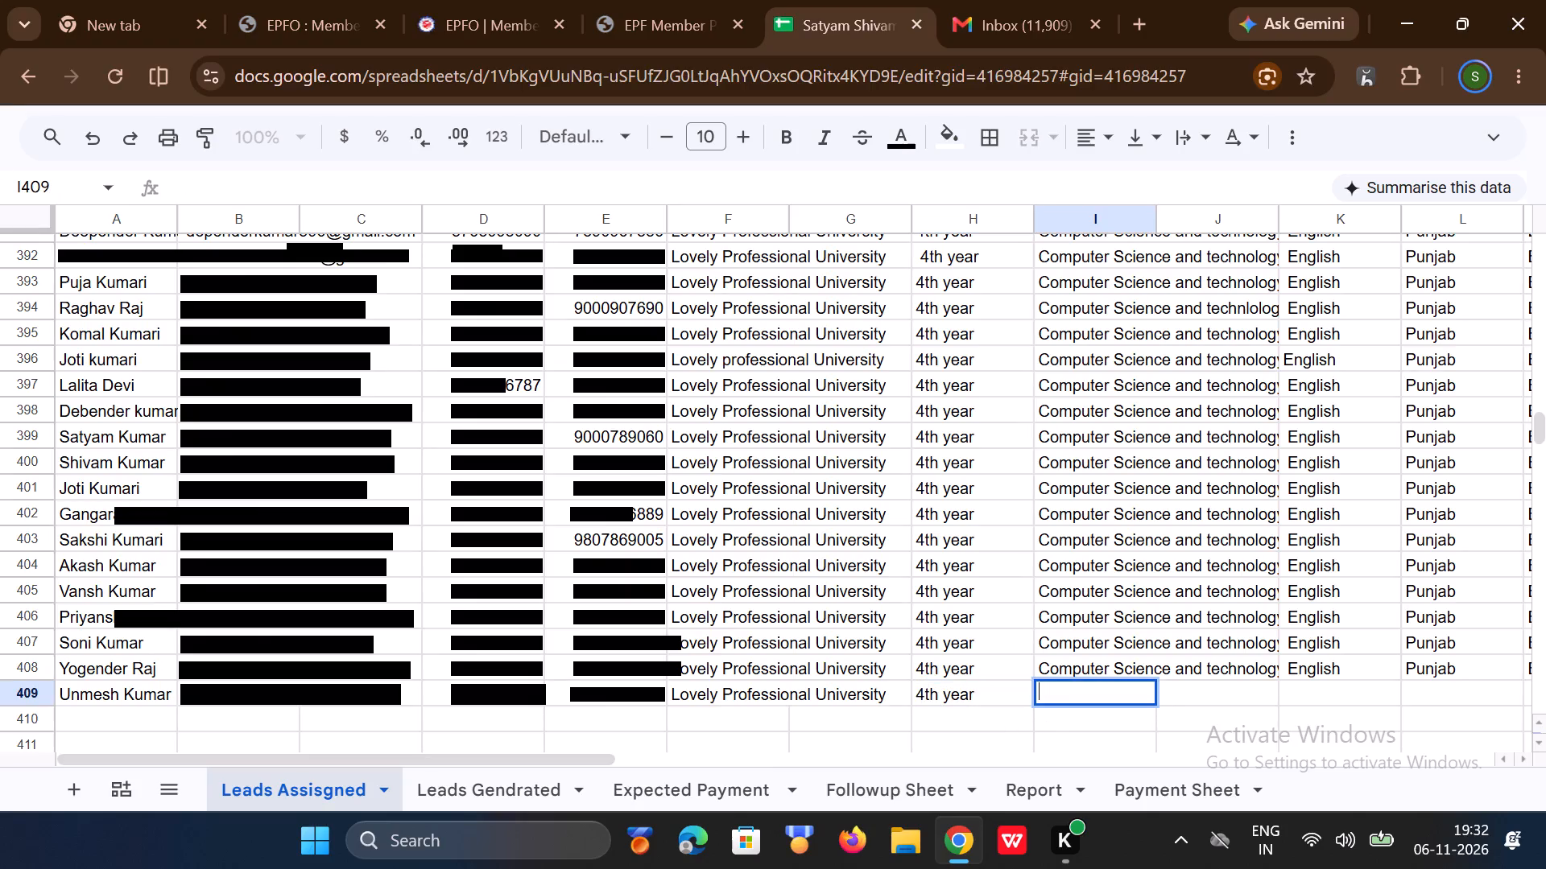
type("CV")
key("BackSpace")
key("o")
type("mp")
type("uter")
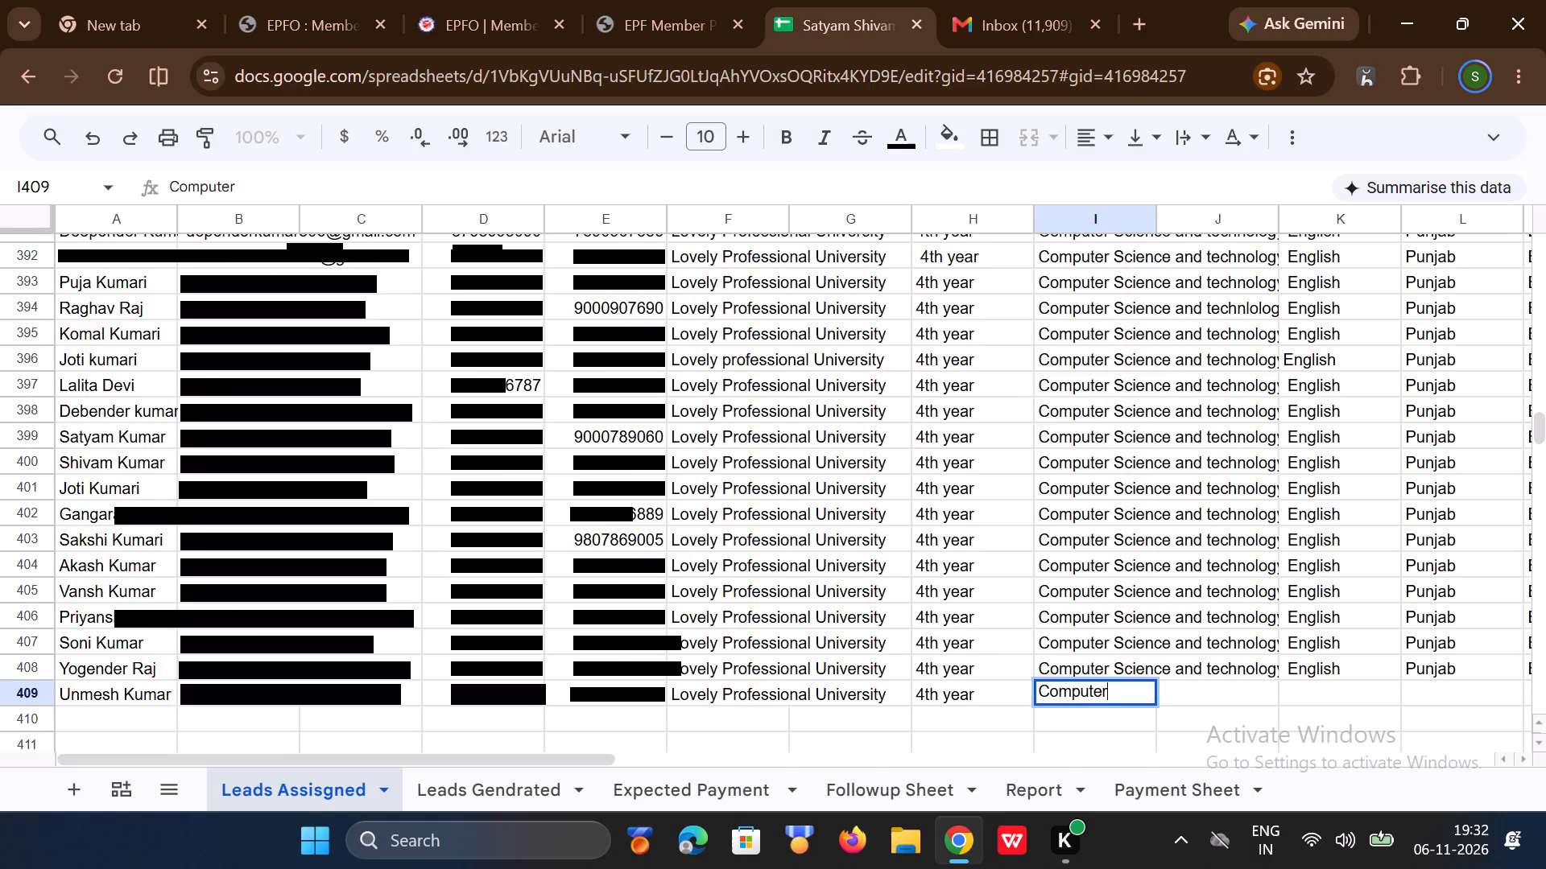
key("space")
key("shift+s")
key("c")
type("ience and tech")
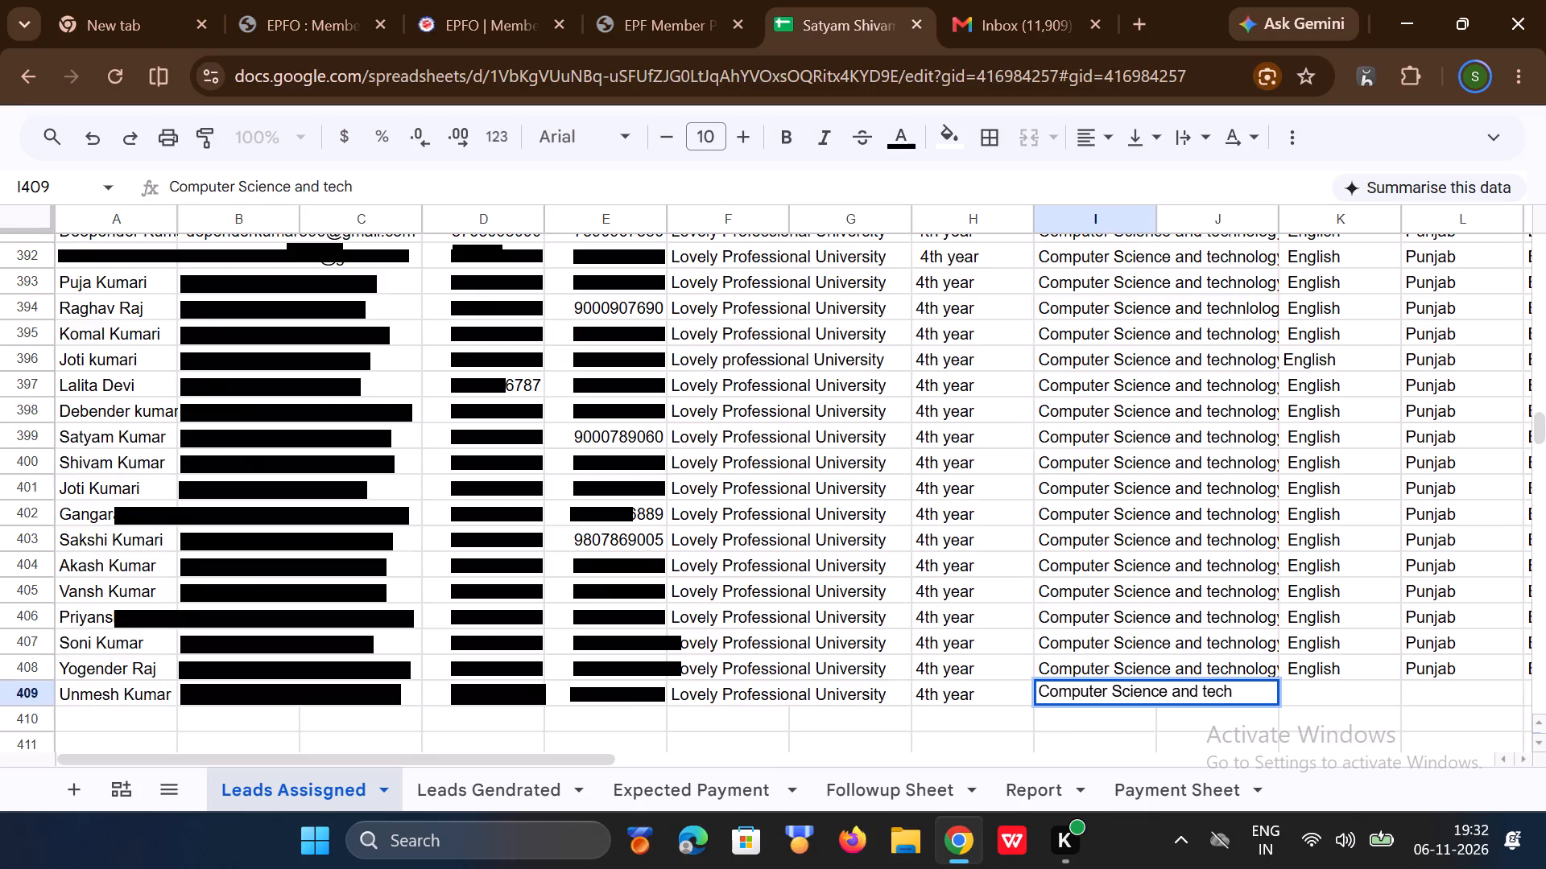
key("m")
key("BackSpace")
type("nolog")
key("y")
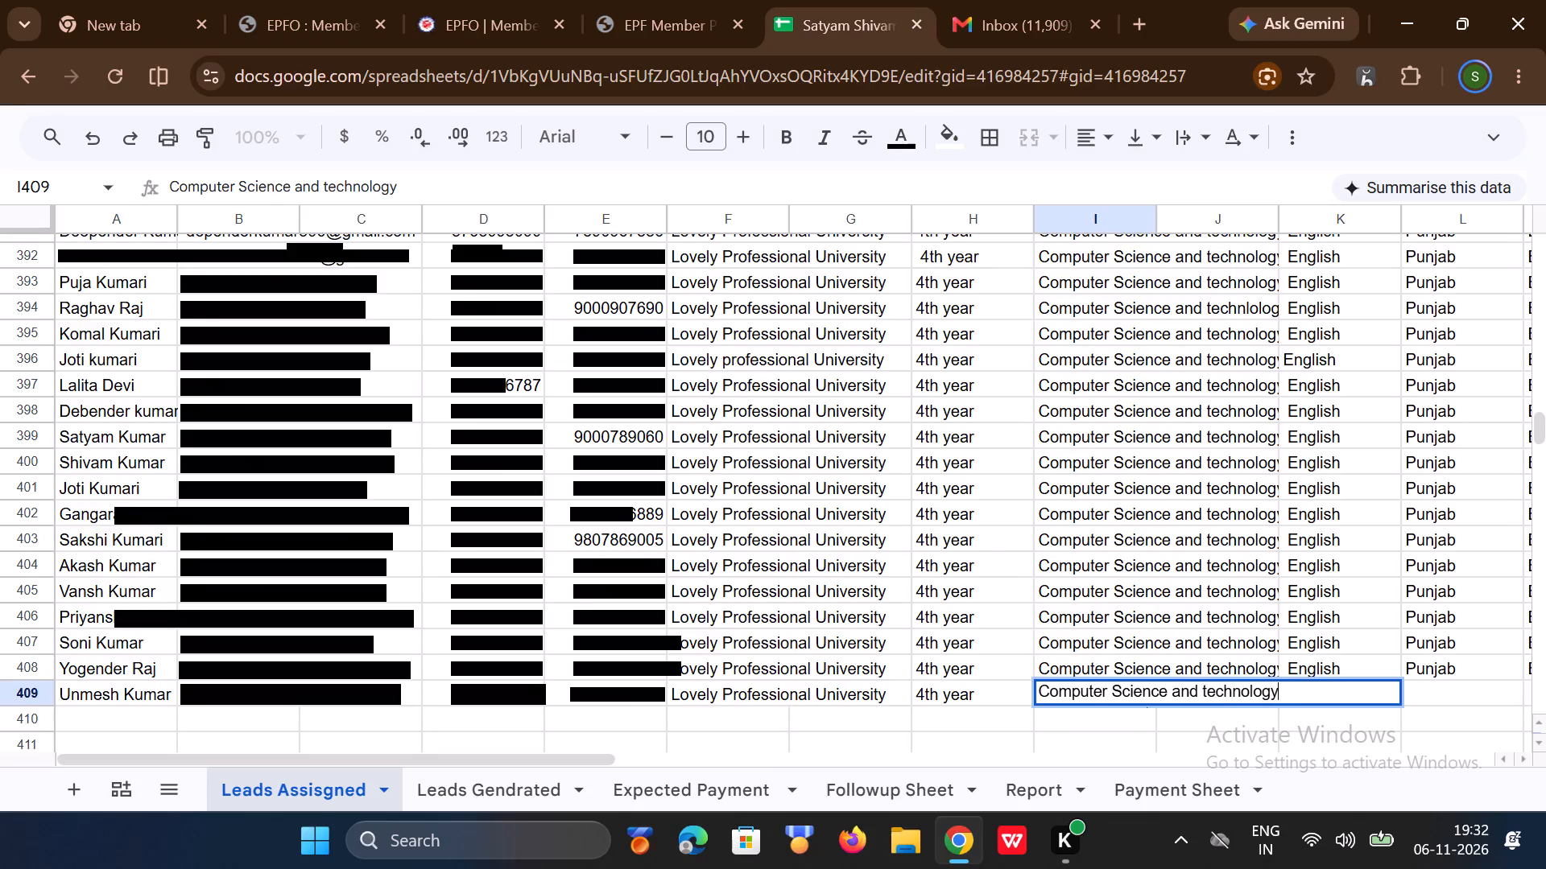
left_click(1143, 705)
Enter the language English, preceded by a space, in cell K409 of the new student's row.
double_click(1329, 702)
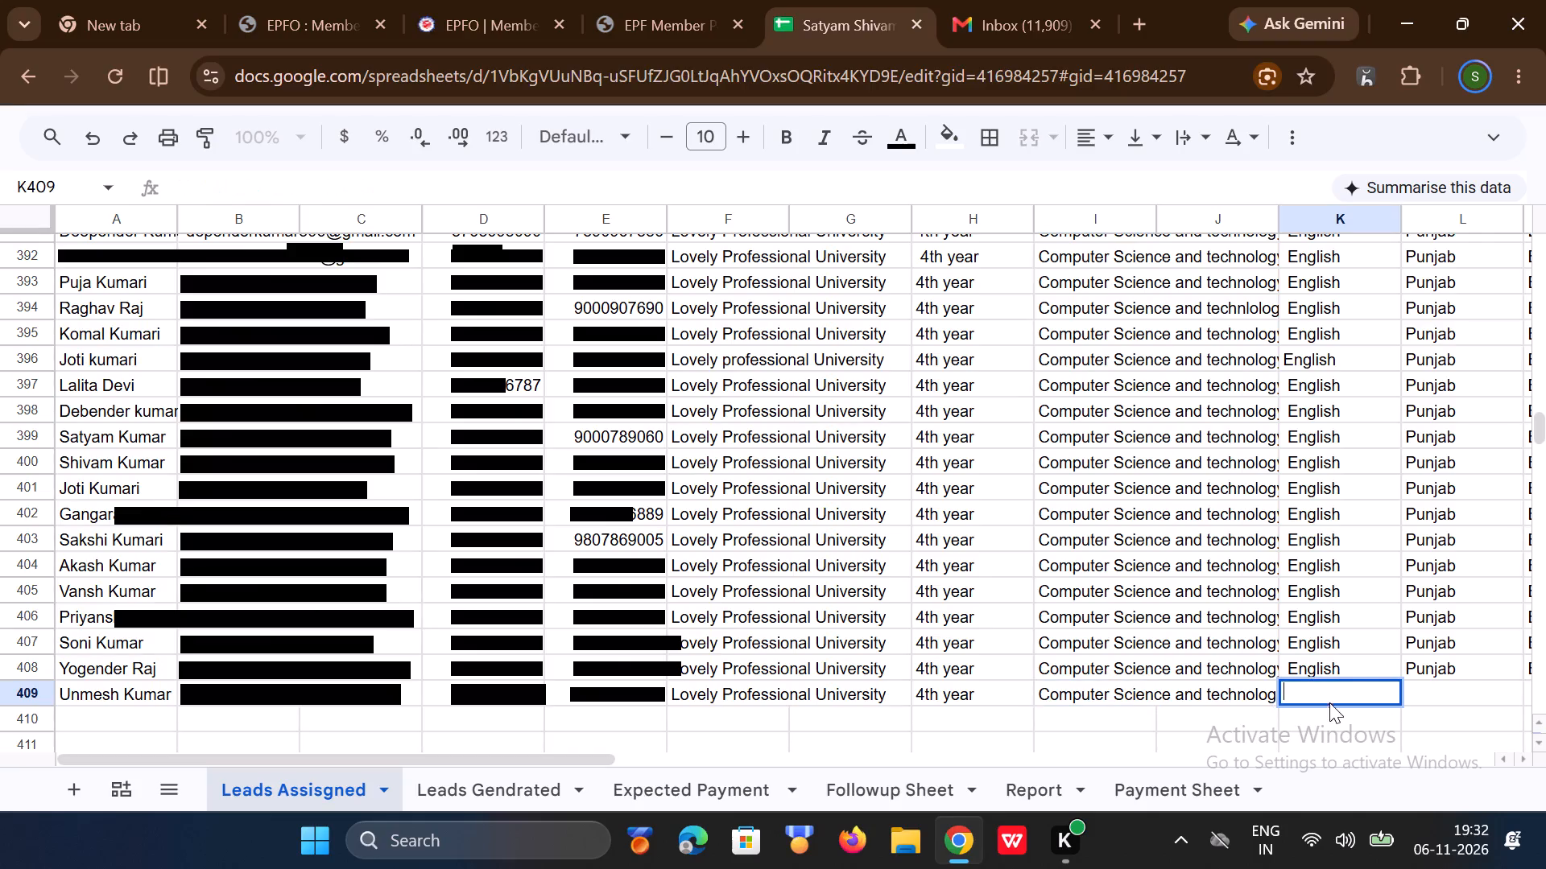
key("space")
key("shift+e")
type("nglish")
Enter the state Punjab in cell L409 of the new student's row.
double_click(1430, 711)
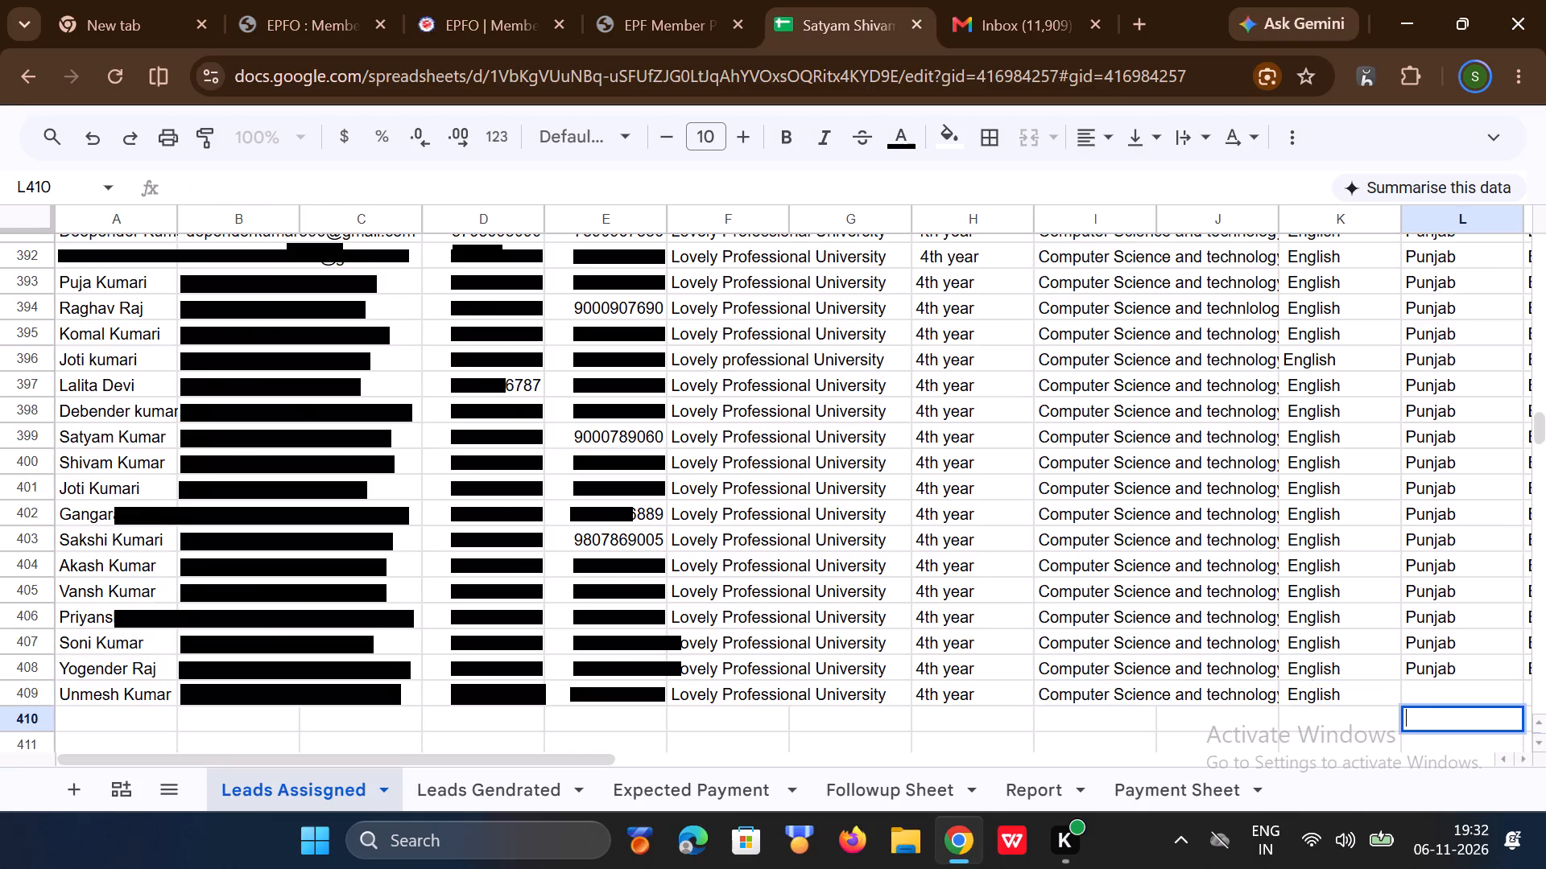
double_click(1425, 698)
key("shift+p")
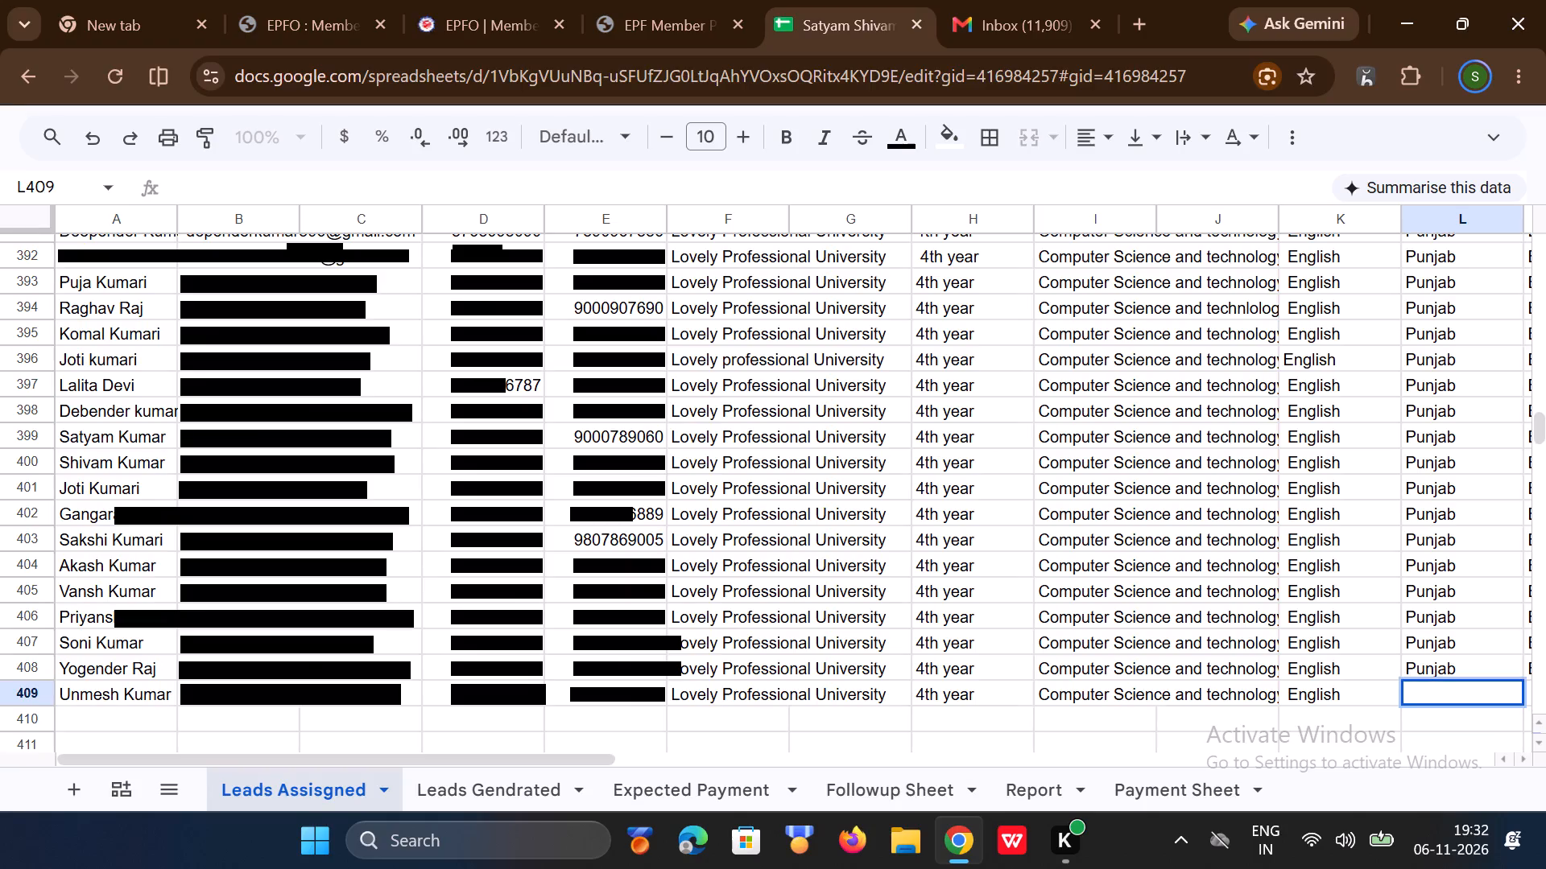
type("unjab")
scroll(1425, 698, "left", 3)
left_click(1361, 717)
Enter English in cell M409 of the new student's row.
scroll(1374, 721, "left", 4)
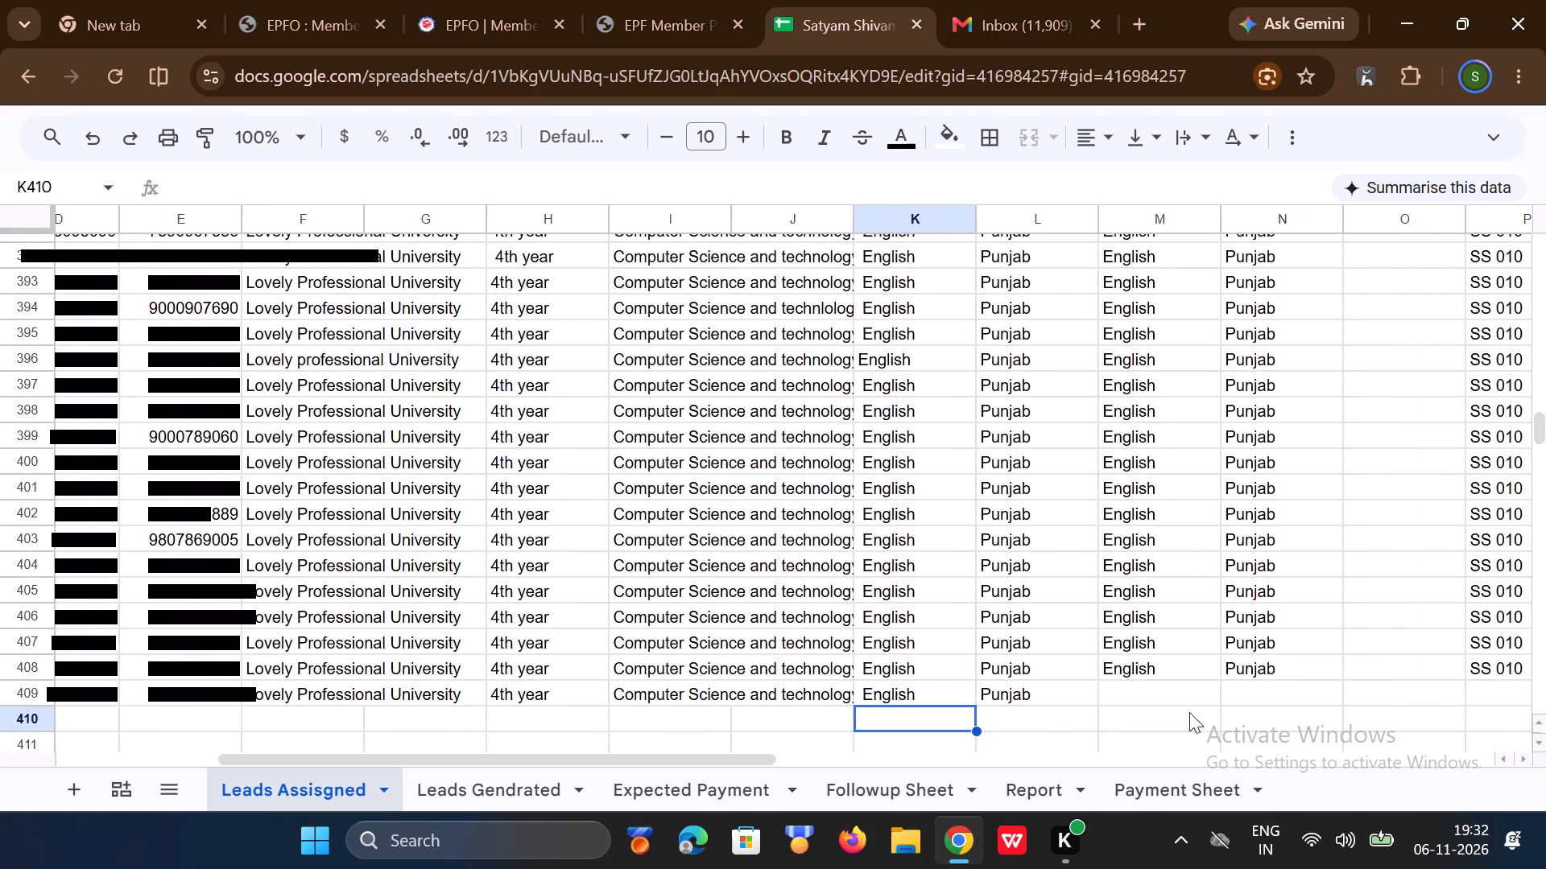
left_click(1147, 682)
double_click(1139, 691)
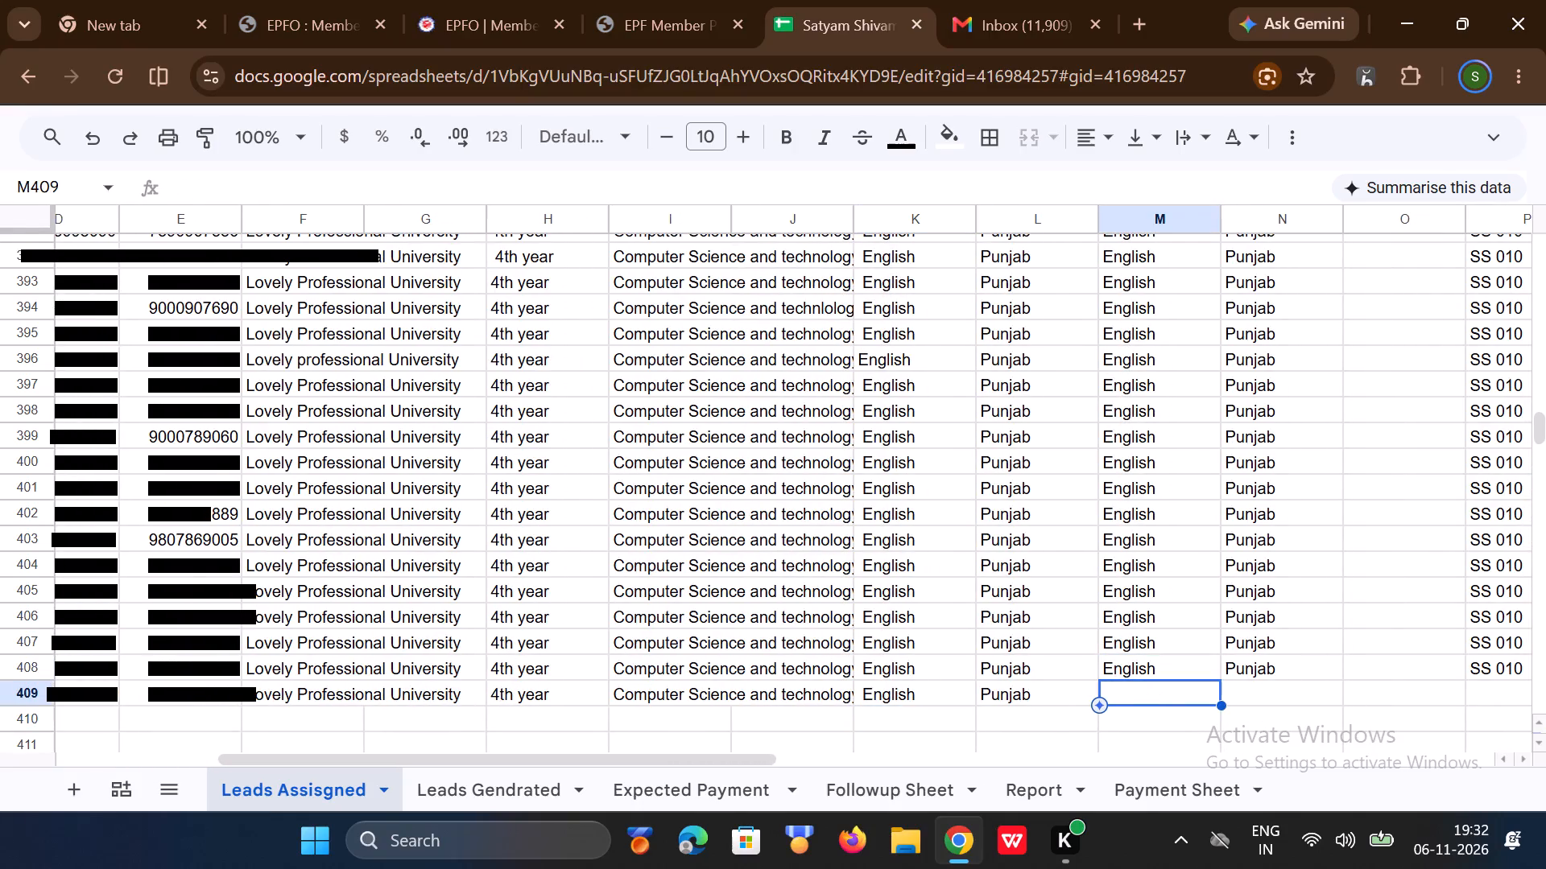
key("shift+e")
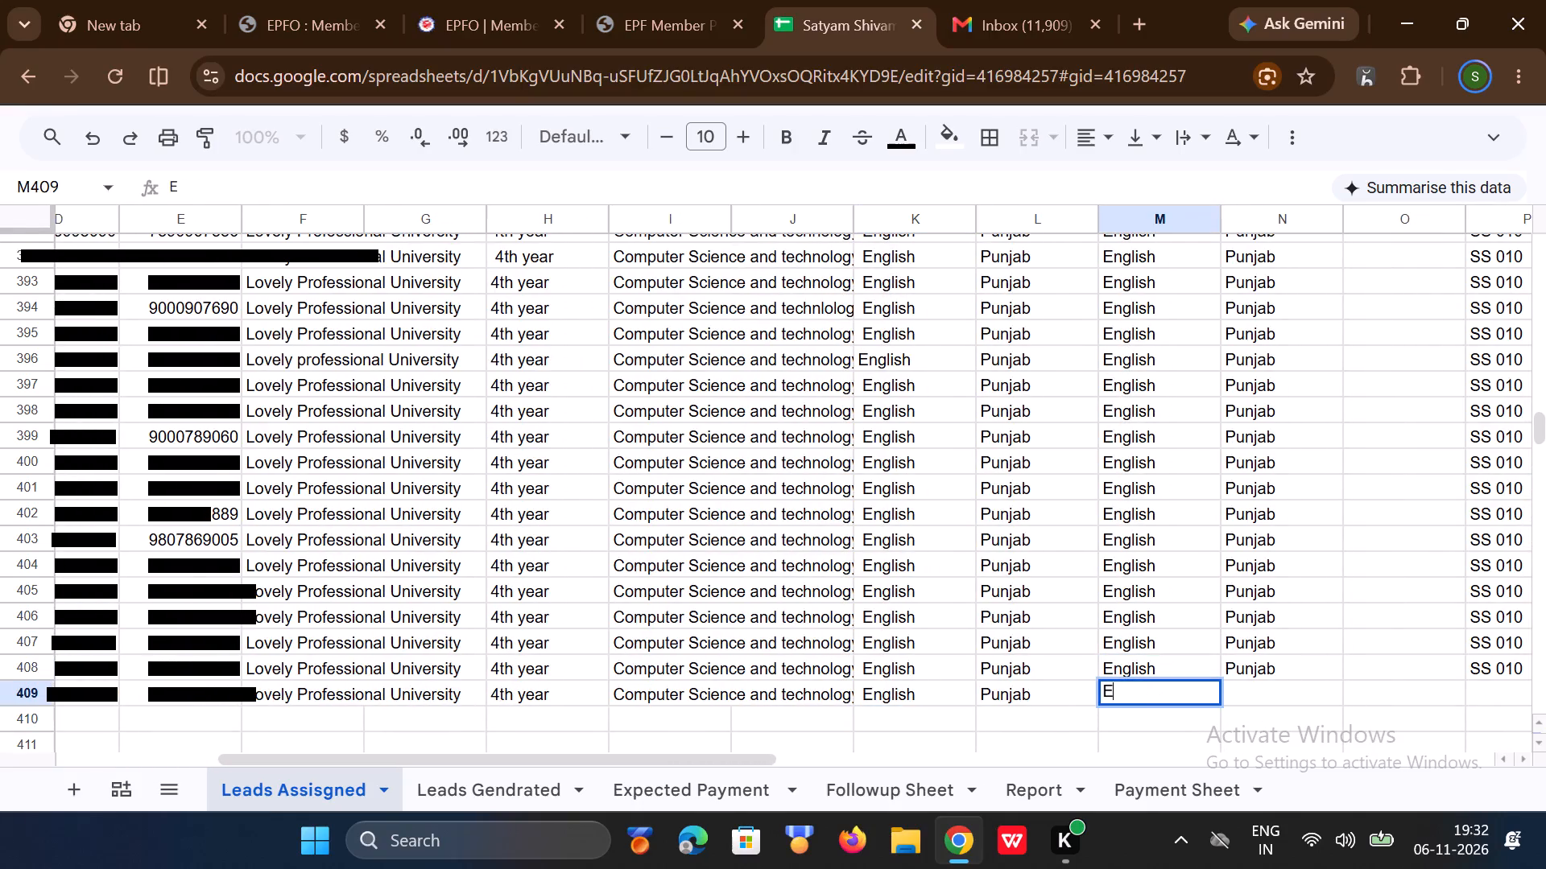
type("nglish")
Enter Punjab in cell N409 of the new student's row.
double_click(1286, 696)
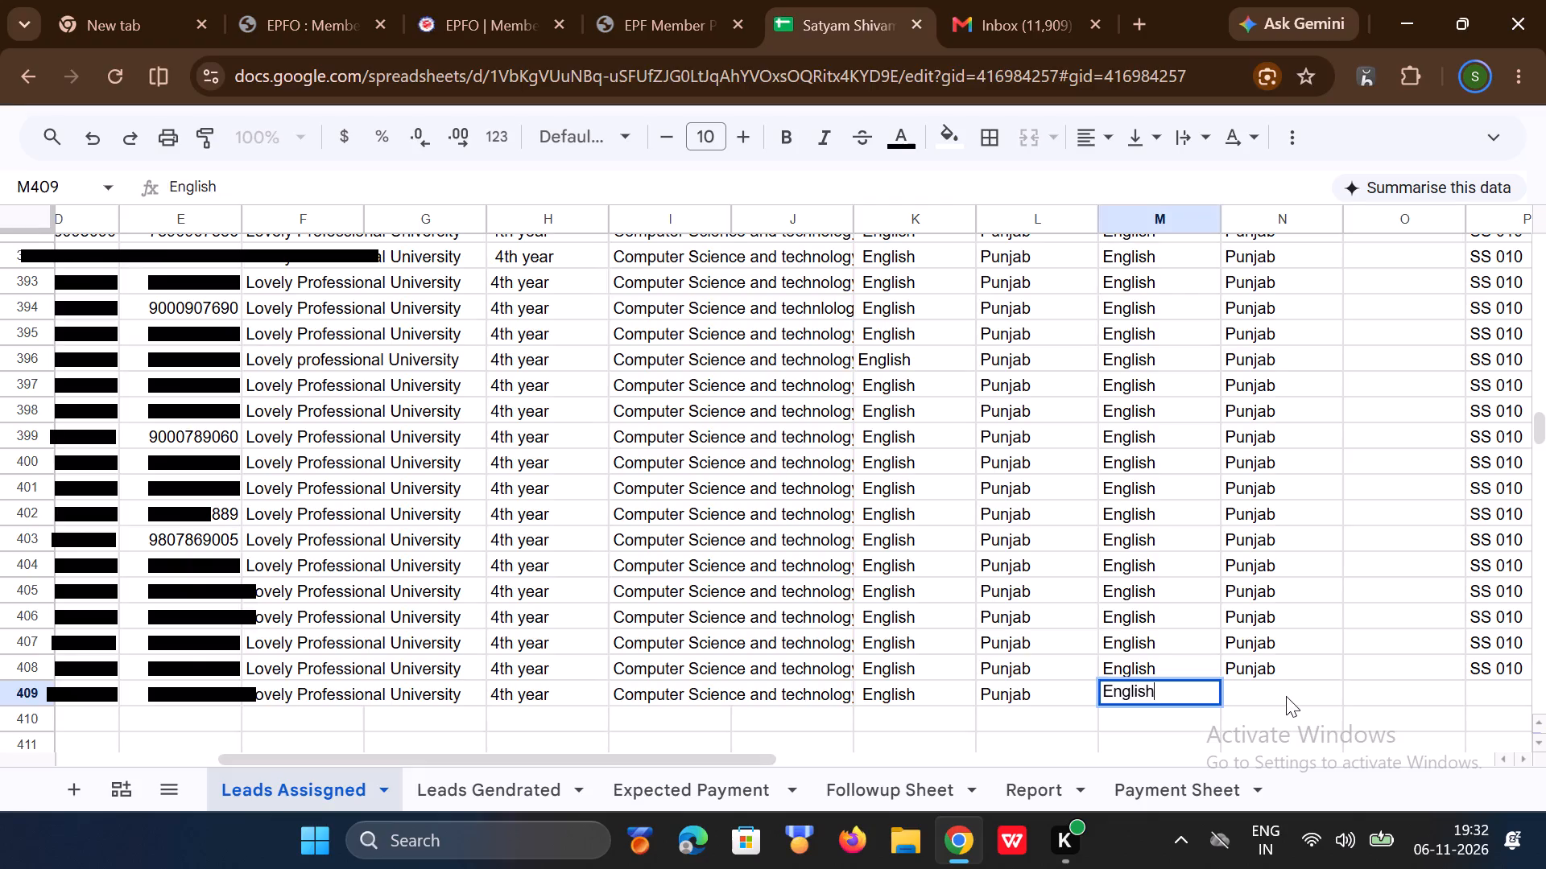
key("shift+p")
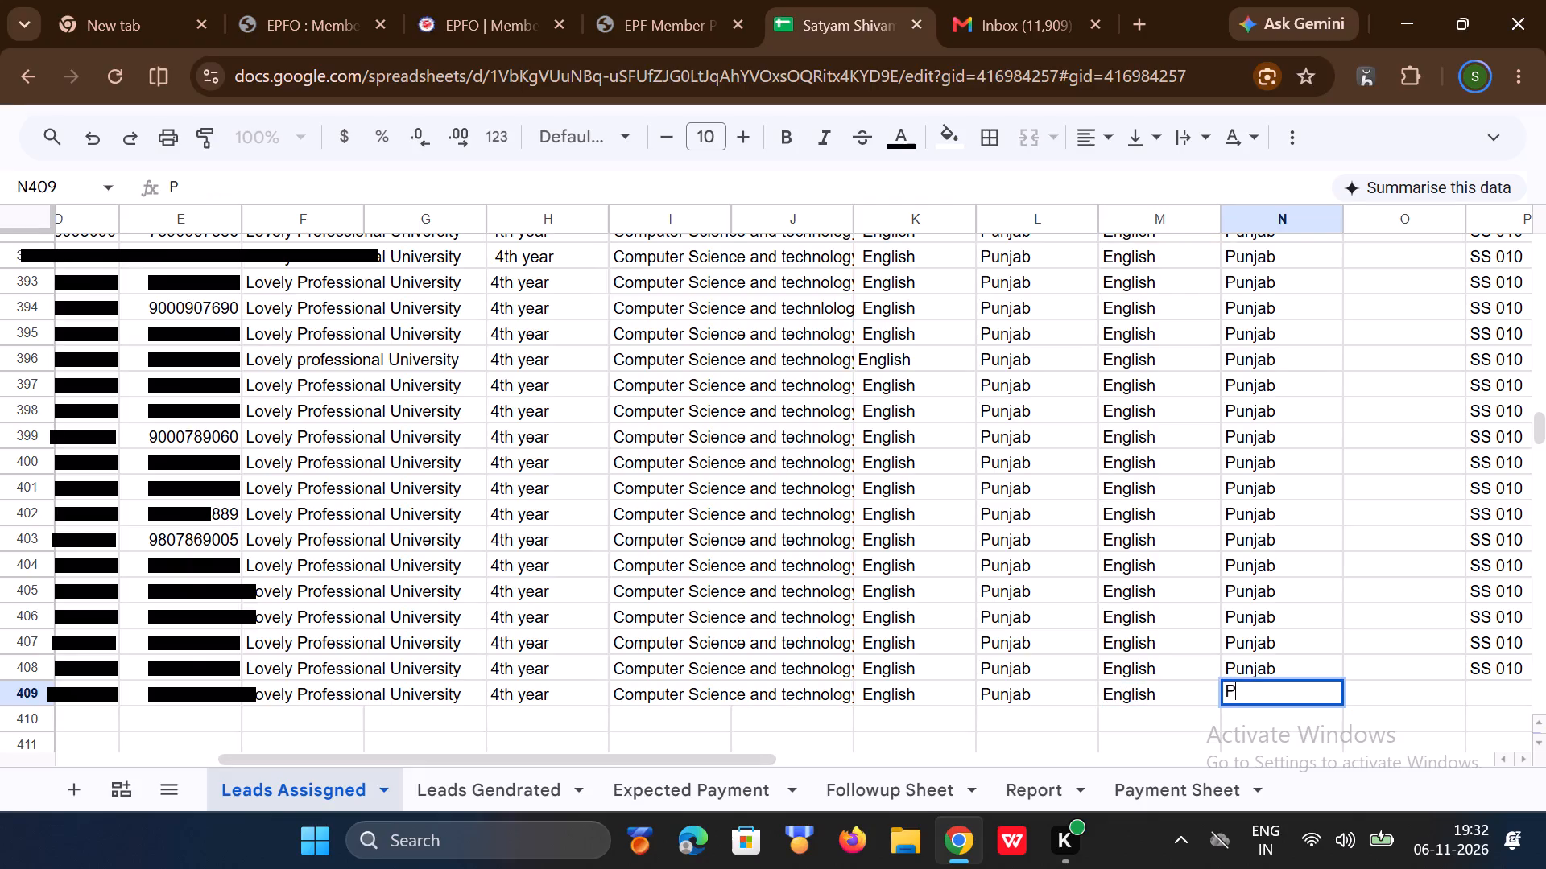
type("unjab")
left_click(1427, 691)
Enter the code SS 010 in cell P409 of the new student's row, leaving column O empty.
scroll(1427, 691, "left", 1)
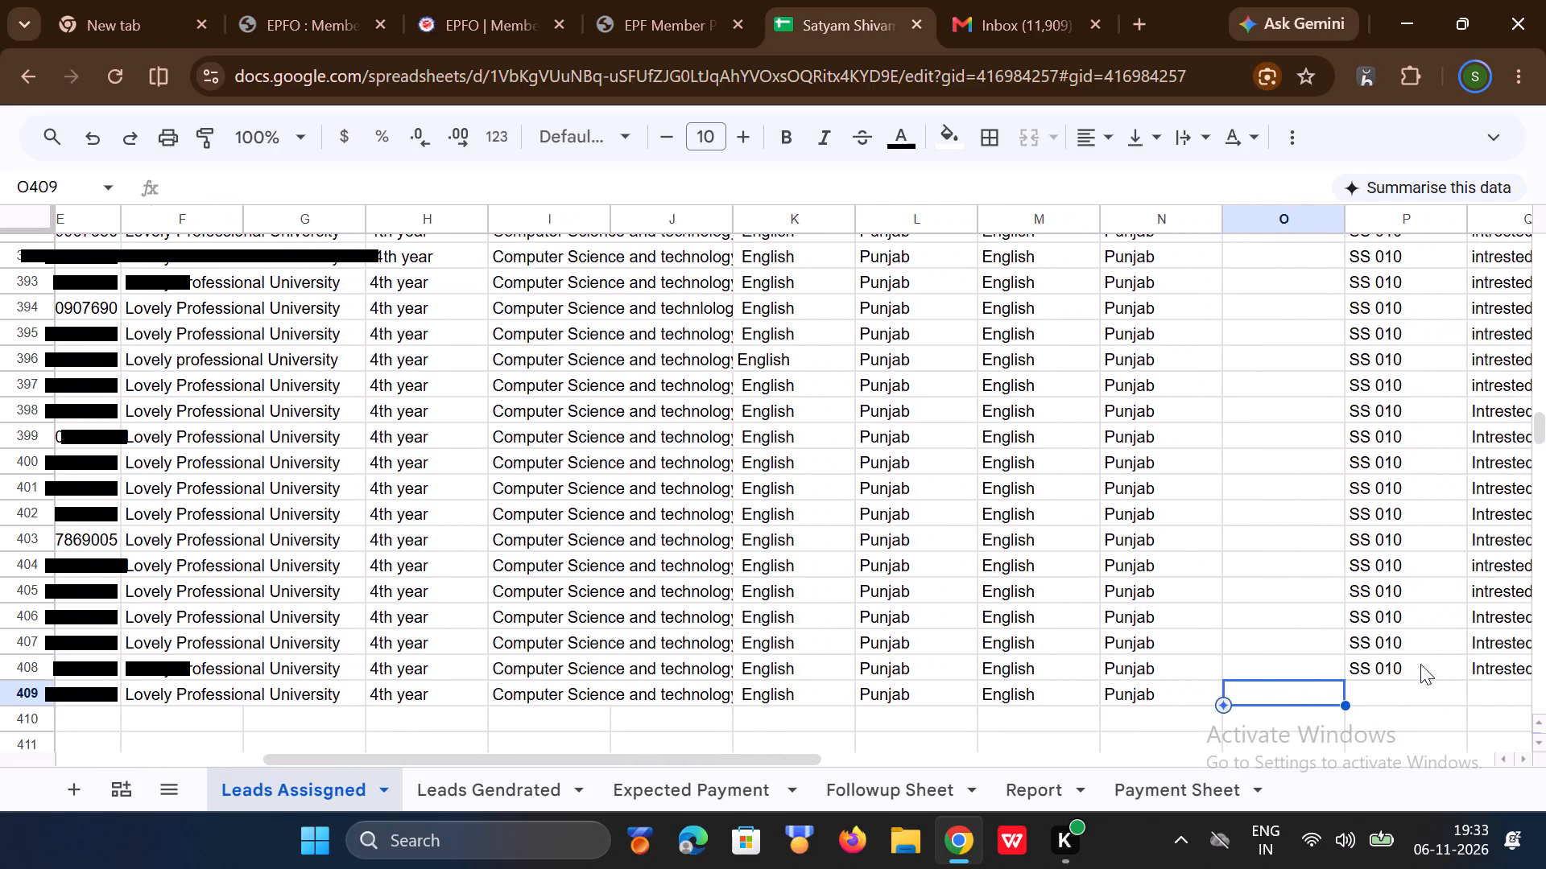
double_click(1395, 706)
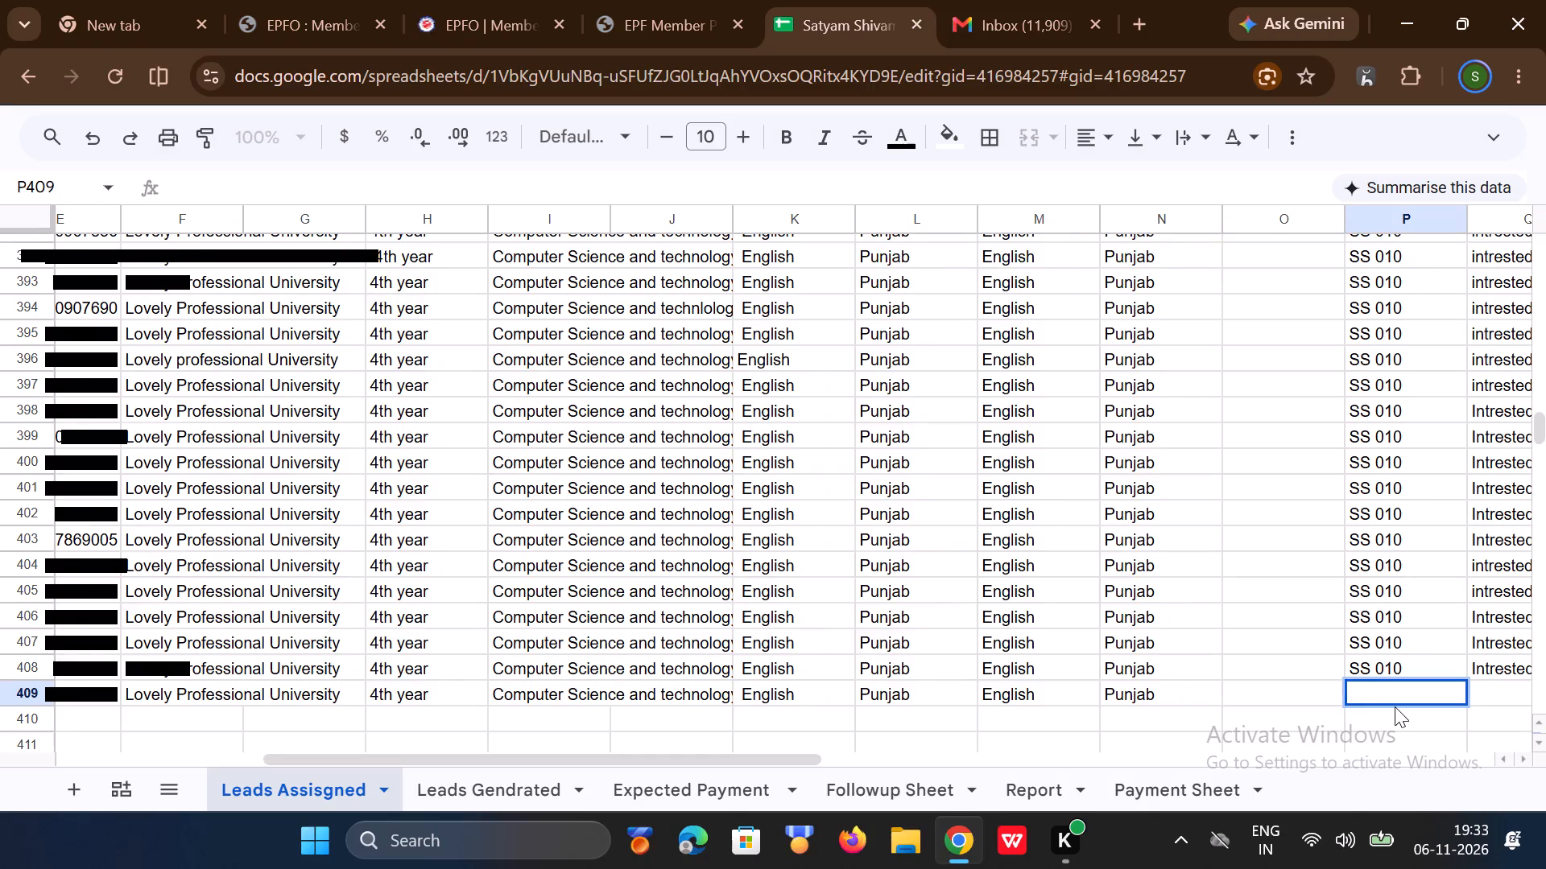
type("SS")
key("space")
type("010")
Enter the status Intrested in cell Q409 to complete the new student's row.
scroll(1122, 719, "left", 2)
left_click(1122, 719)
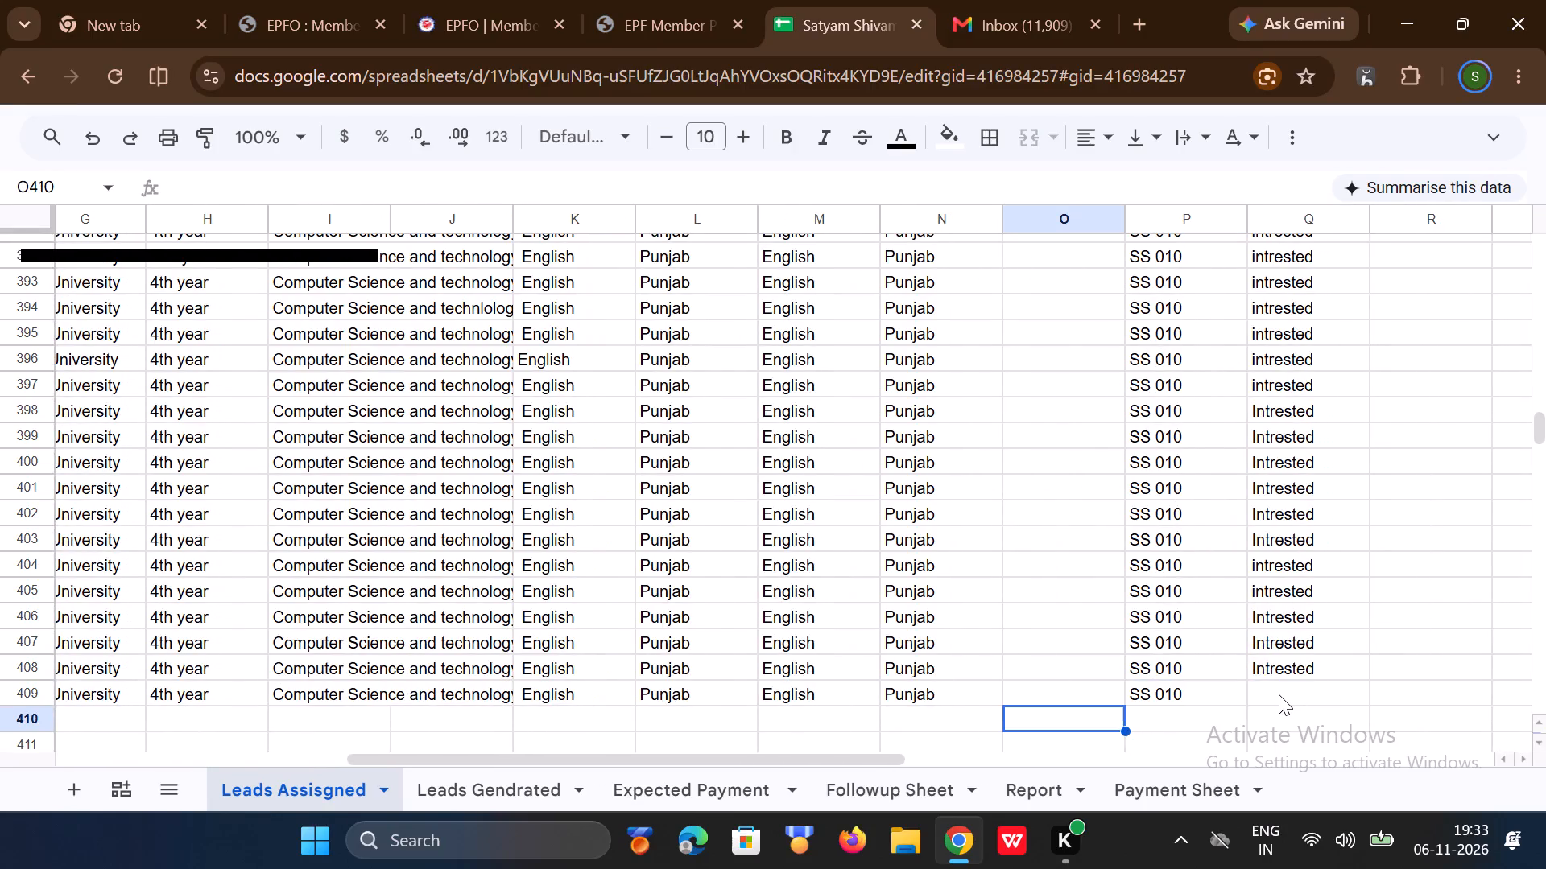
left_click(1279, 694)
double_click(1279, 694)
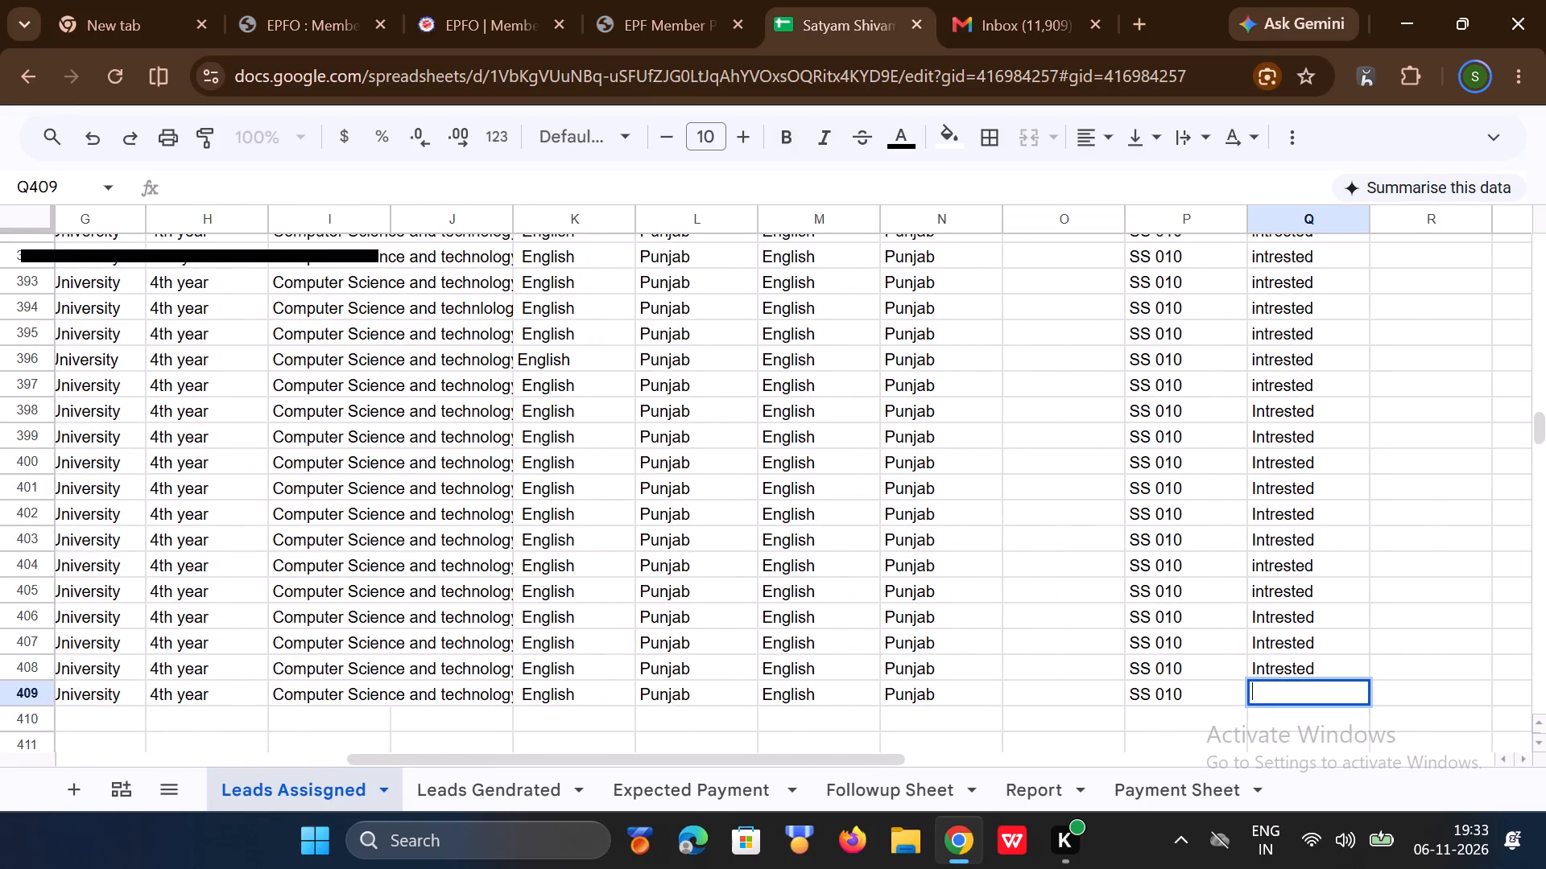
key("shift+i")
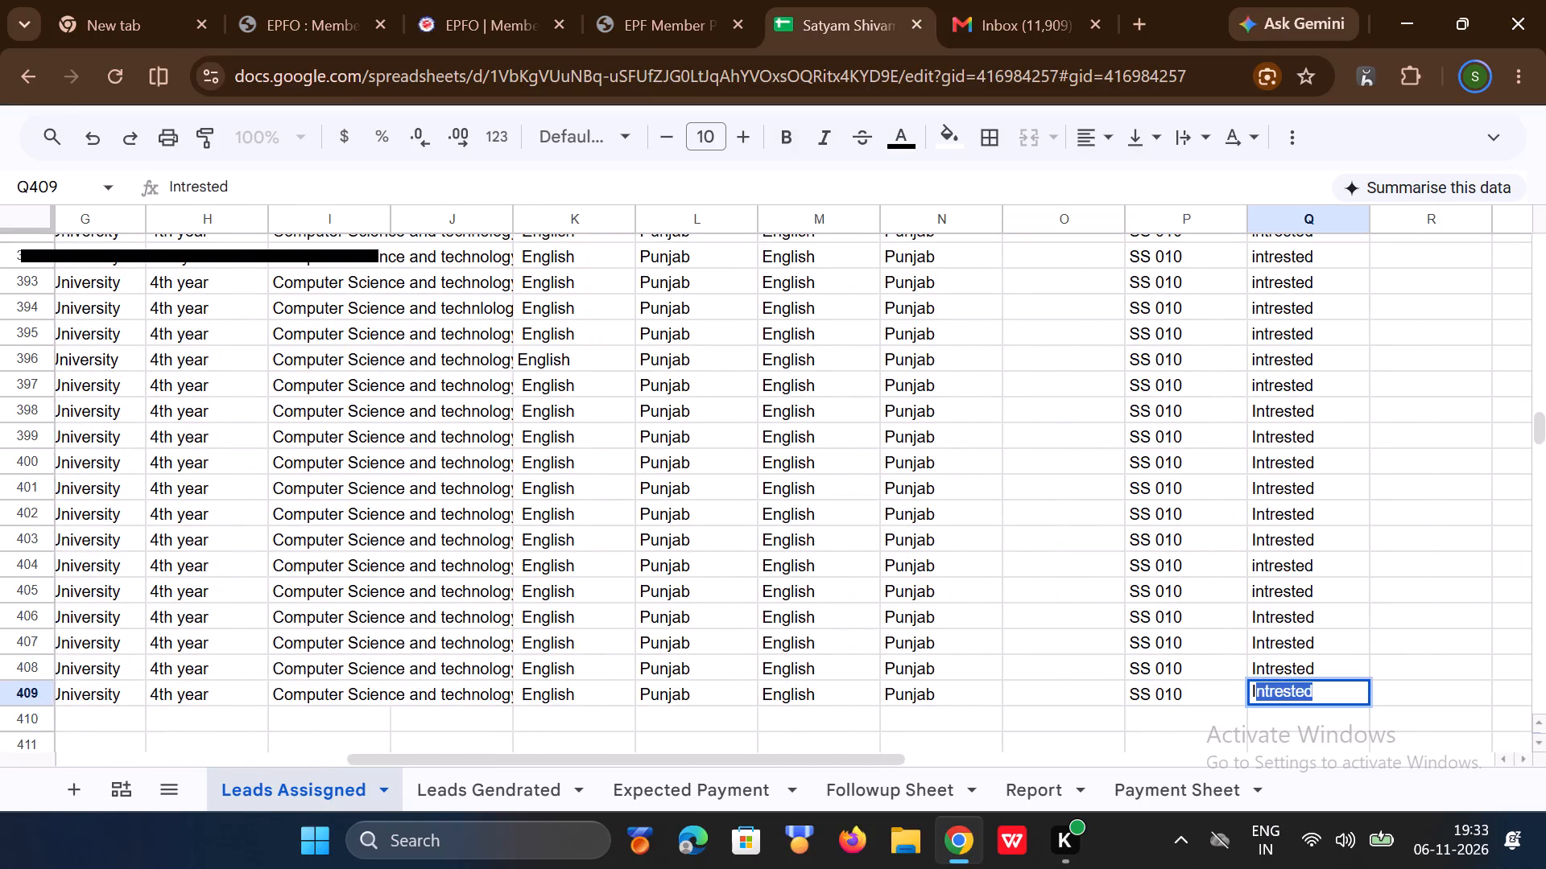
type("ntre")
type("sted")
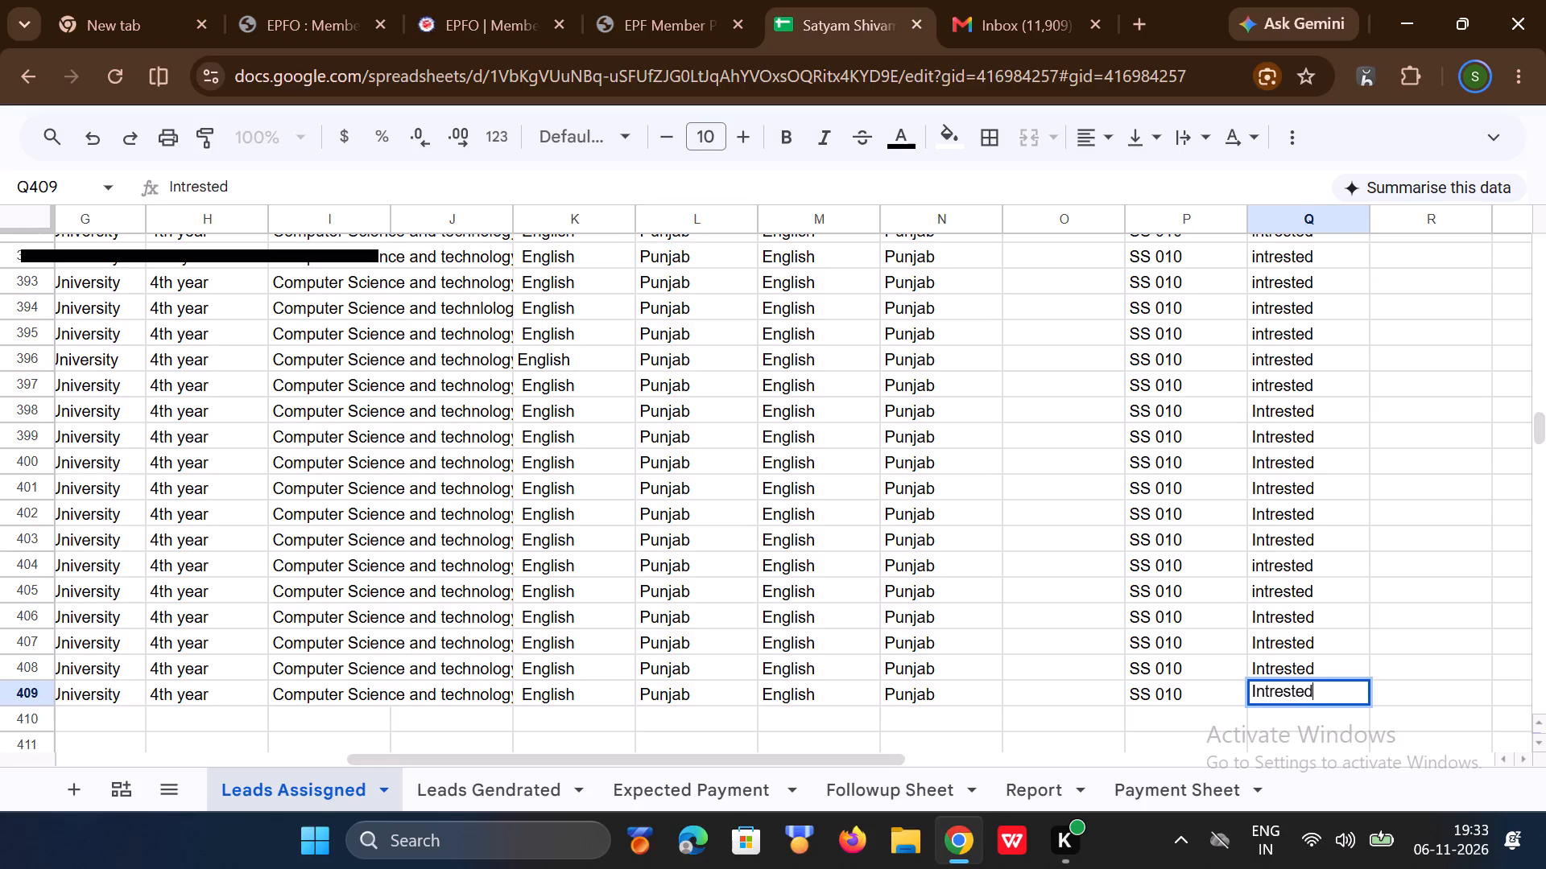
left_click(1128, 744)
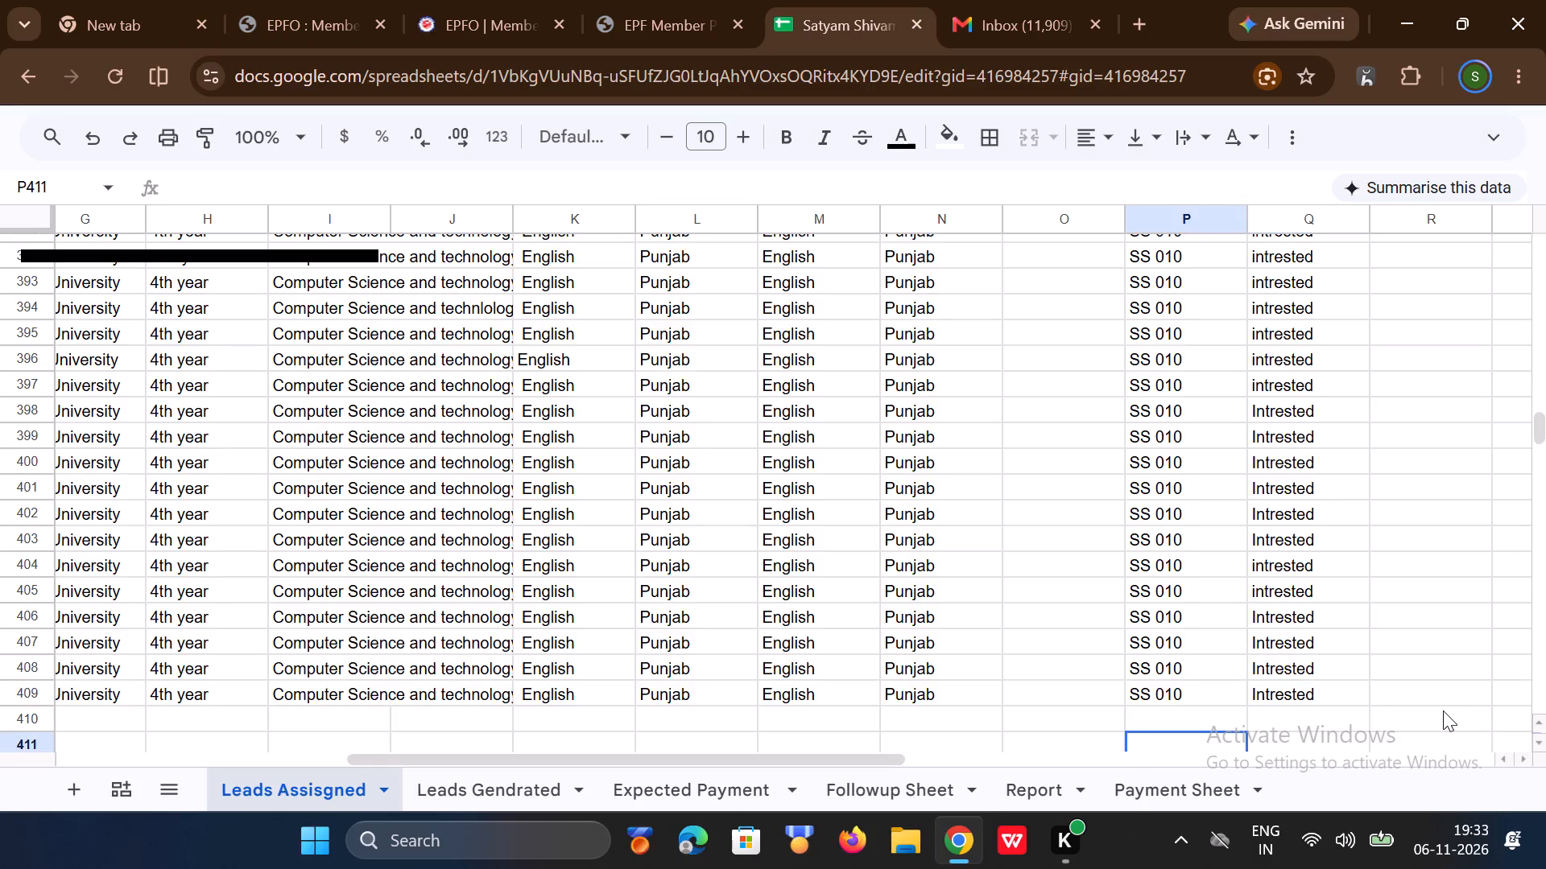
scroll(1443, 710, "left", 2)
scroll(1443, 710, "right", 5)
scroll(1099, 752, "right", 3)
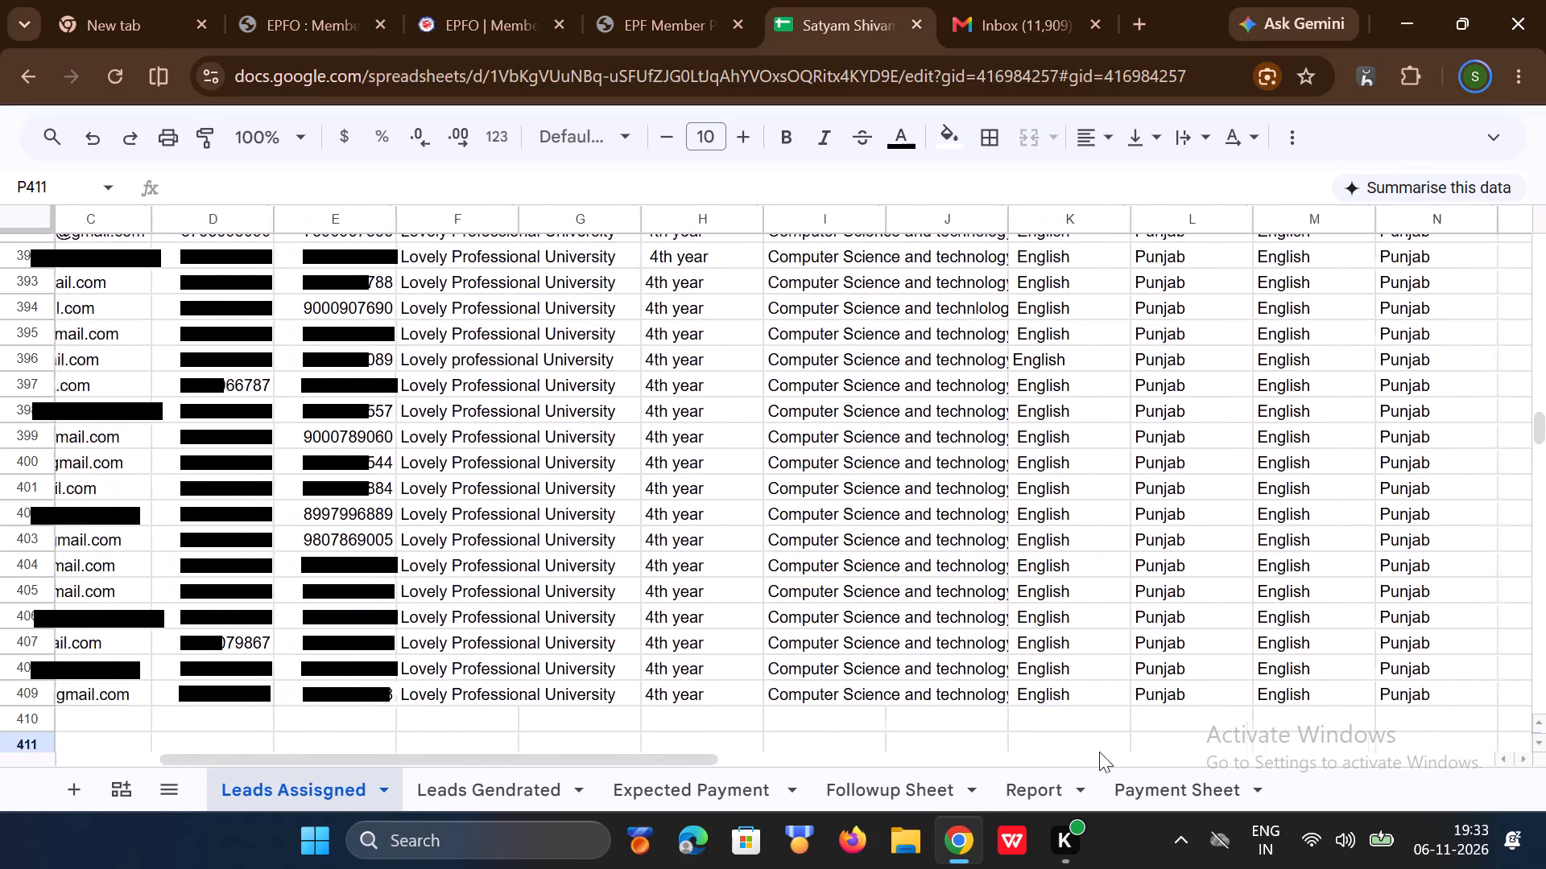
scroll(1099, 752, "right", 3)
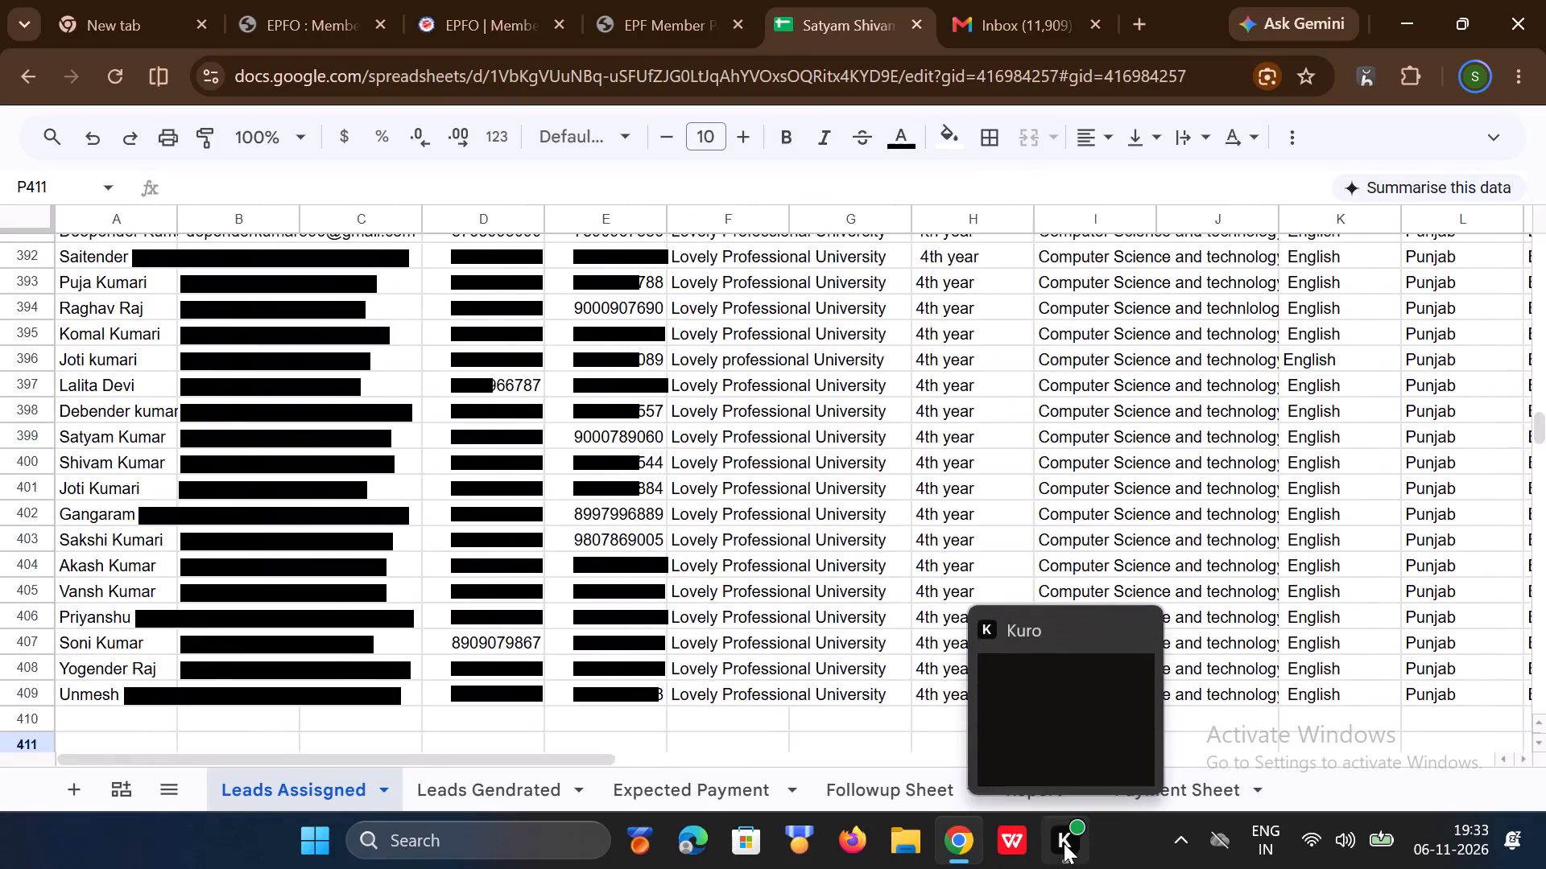
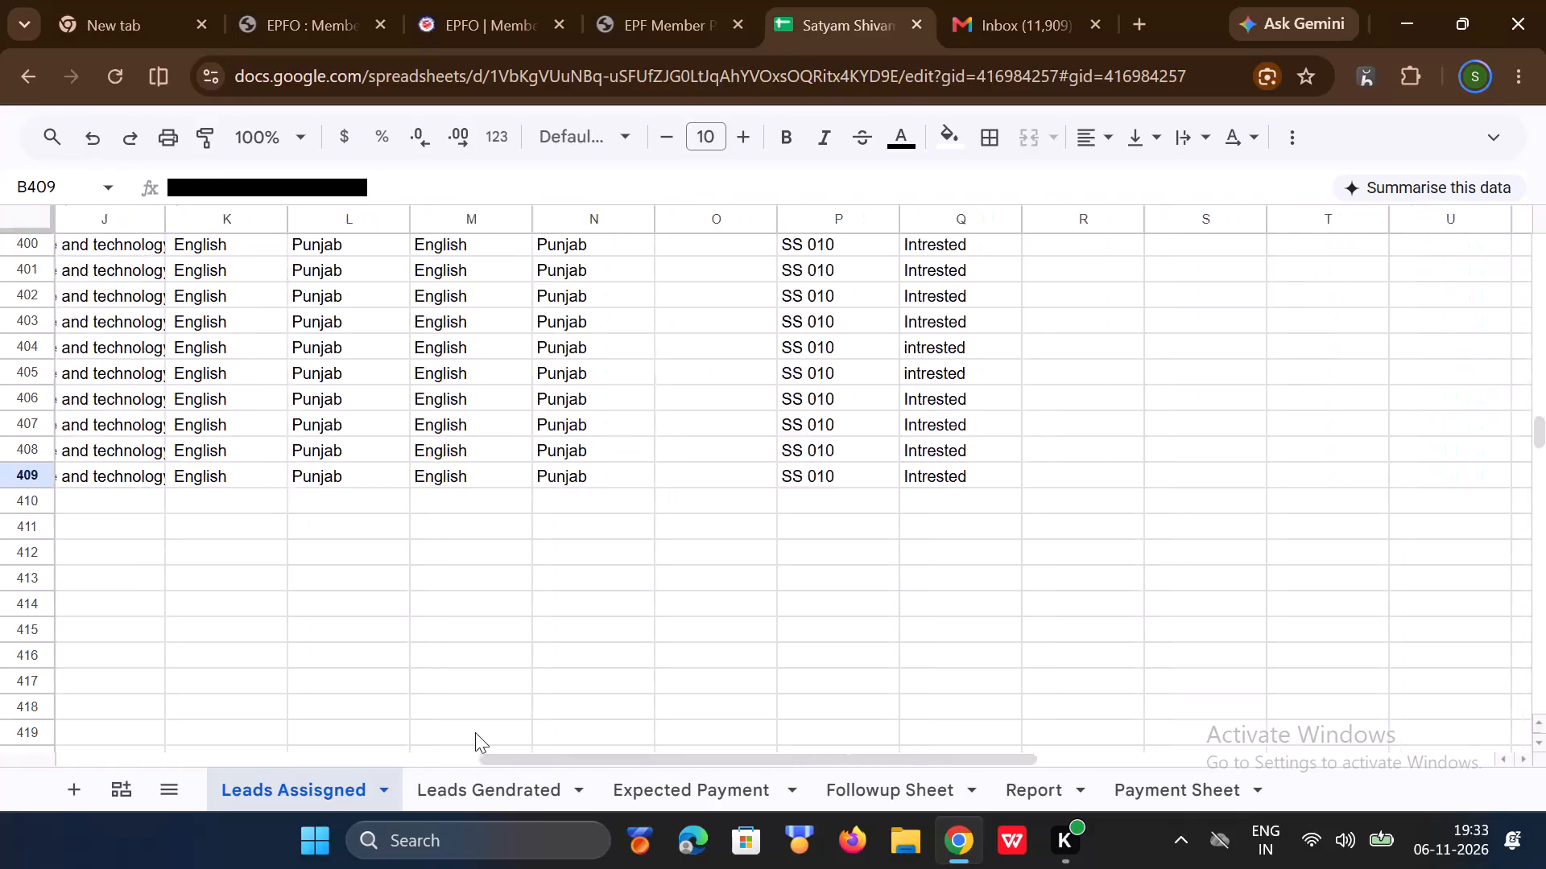
Start the next lead's row by entering the student's full name in cell A410 of the Leads Assisgned sheet.
scroll(475, 732, "right", 12)
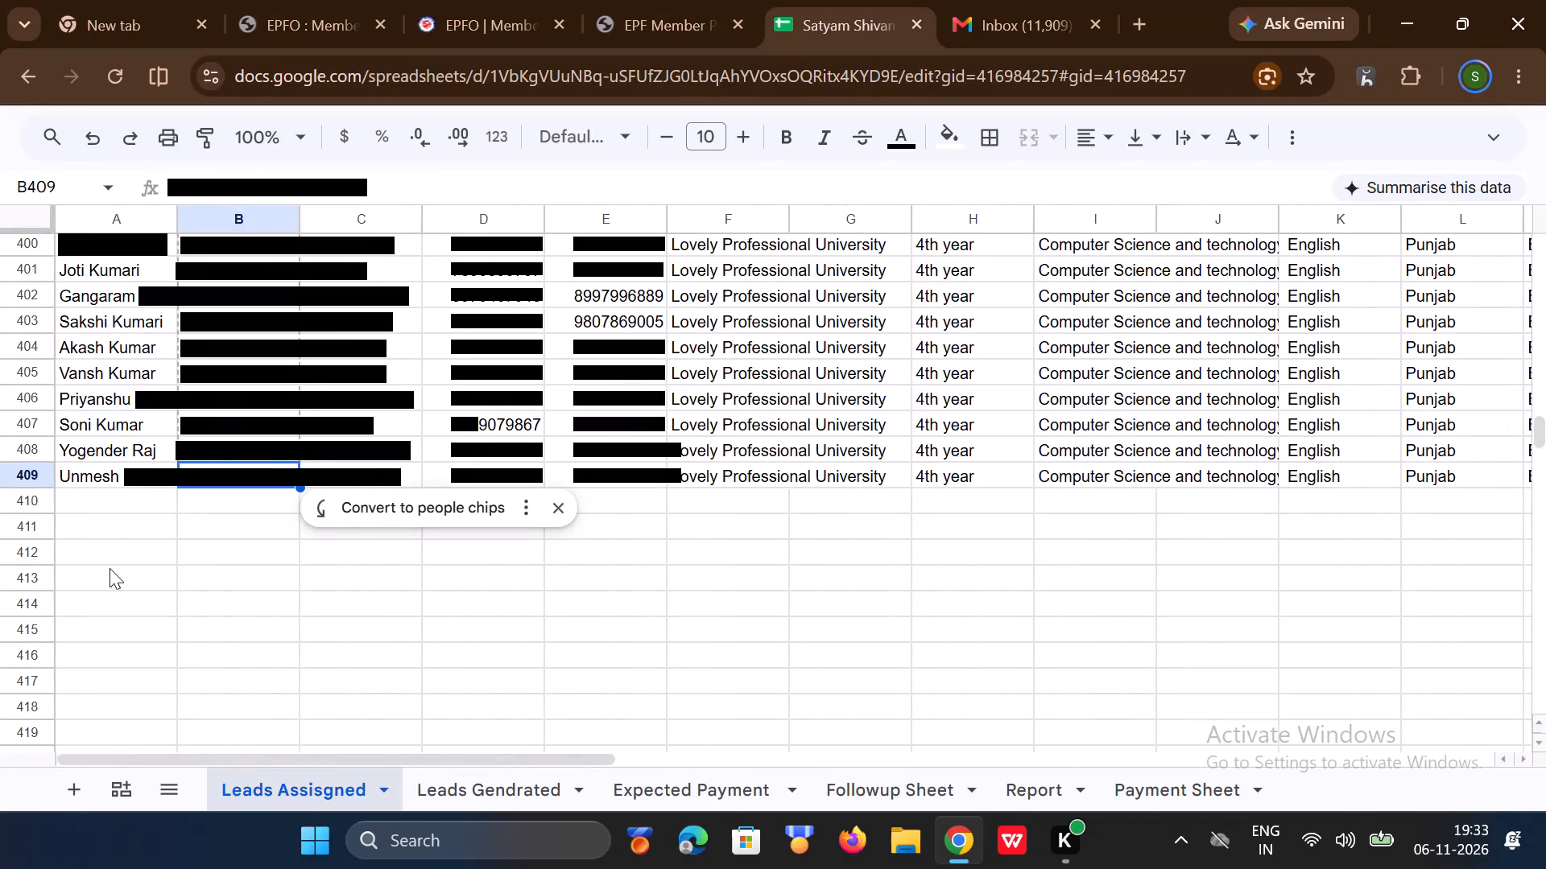
left_click(104, 494)
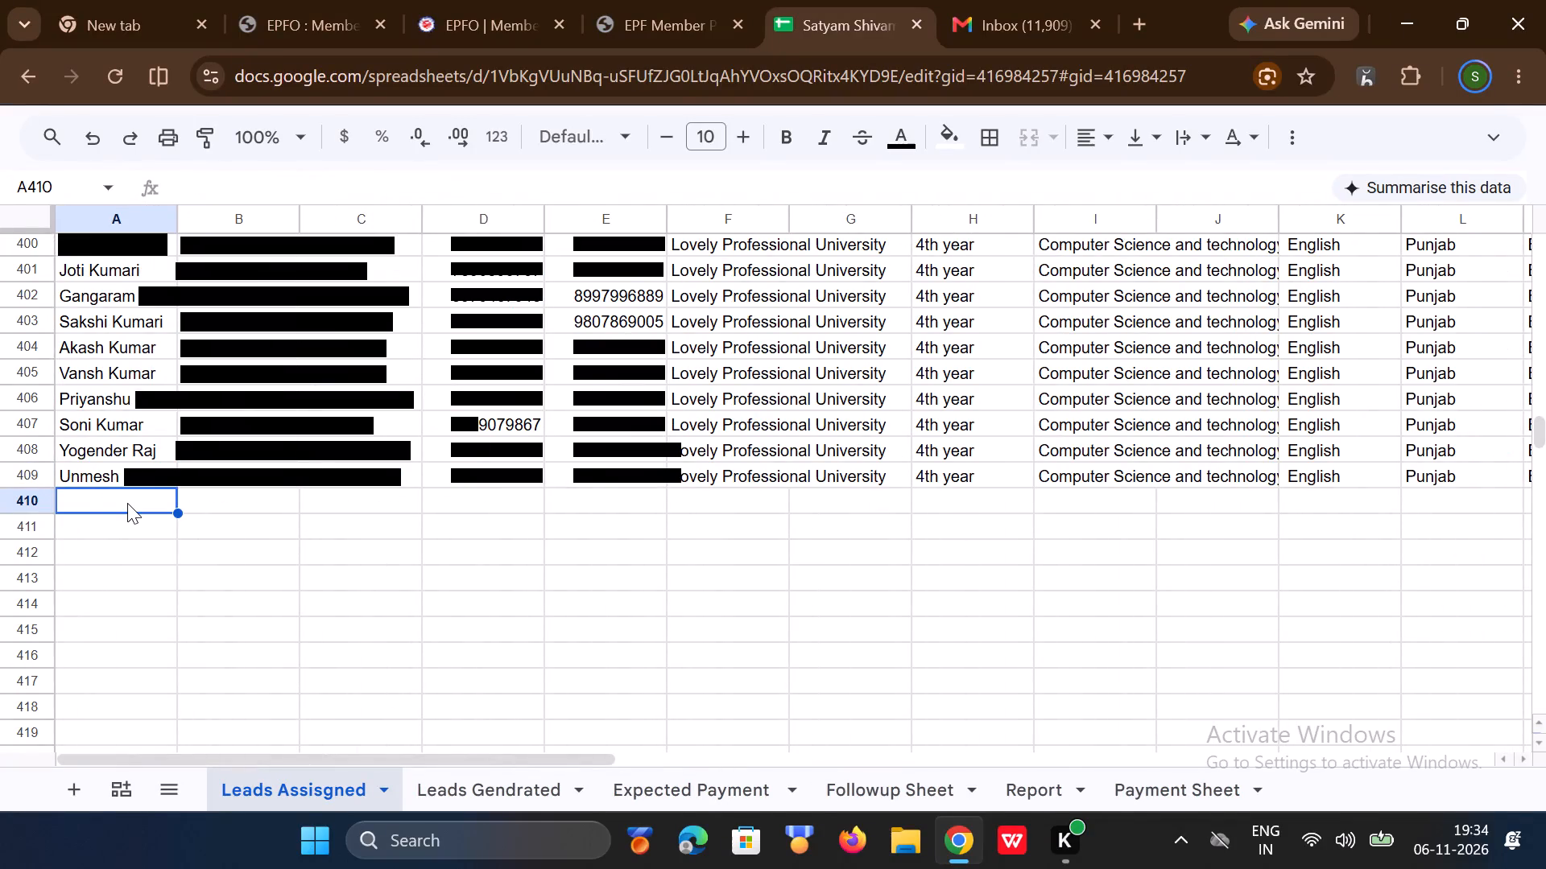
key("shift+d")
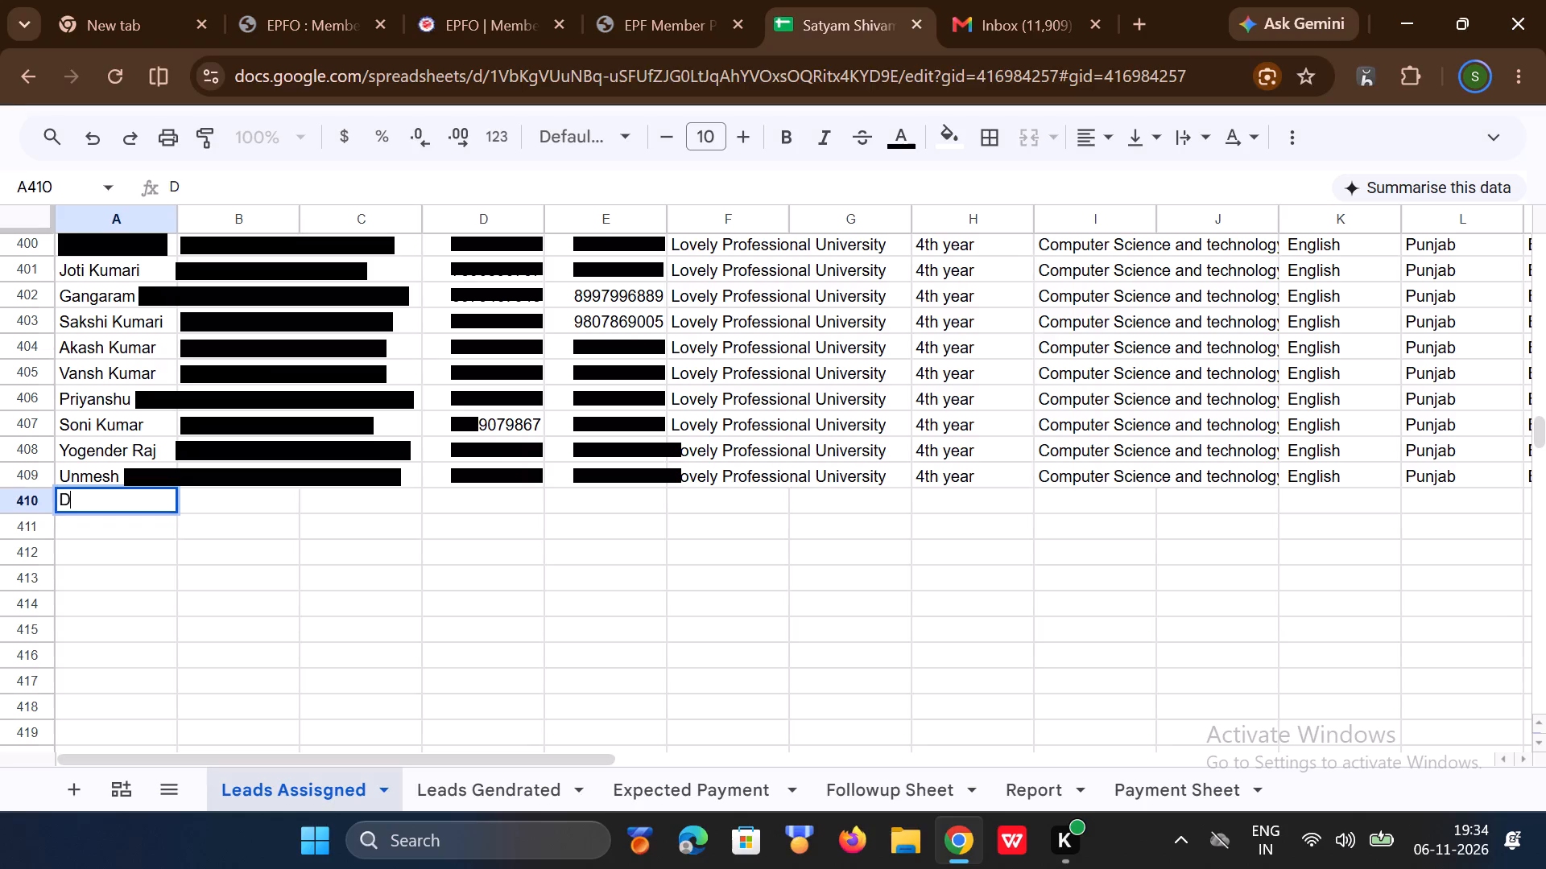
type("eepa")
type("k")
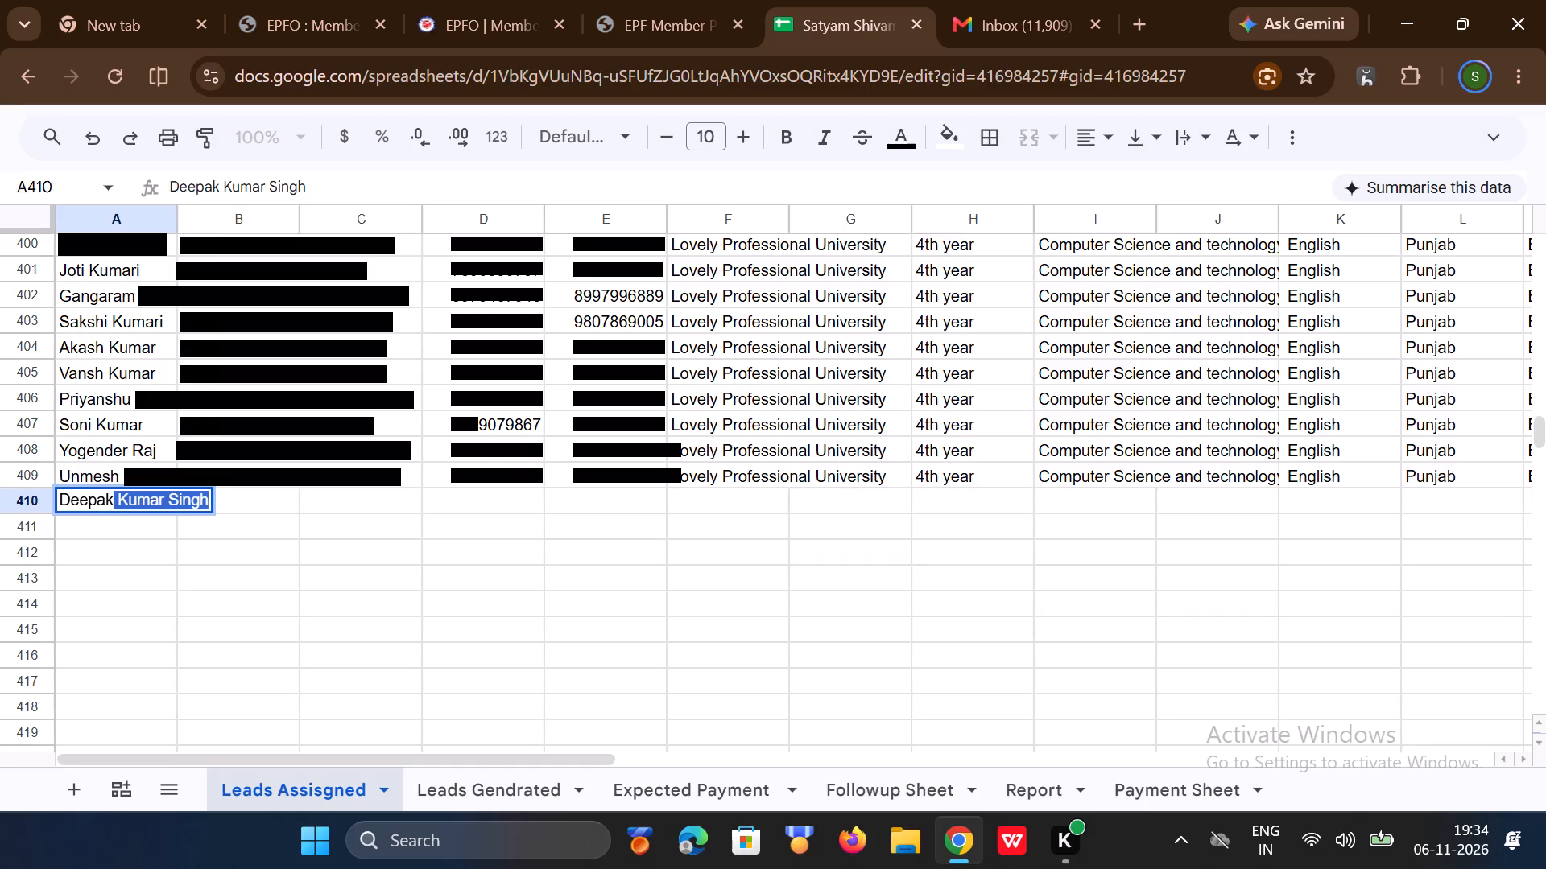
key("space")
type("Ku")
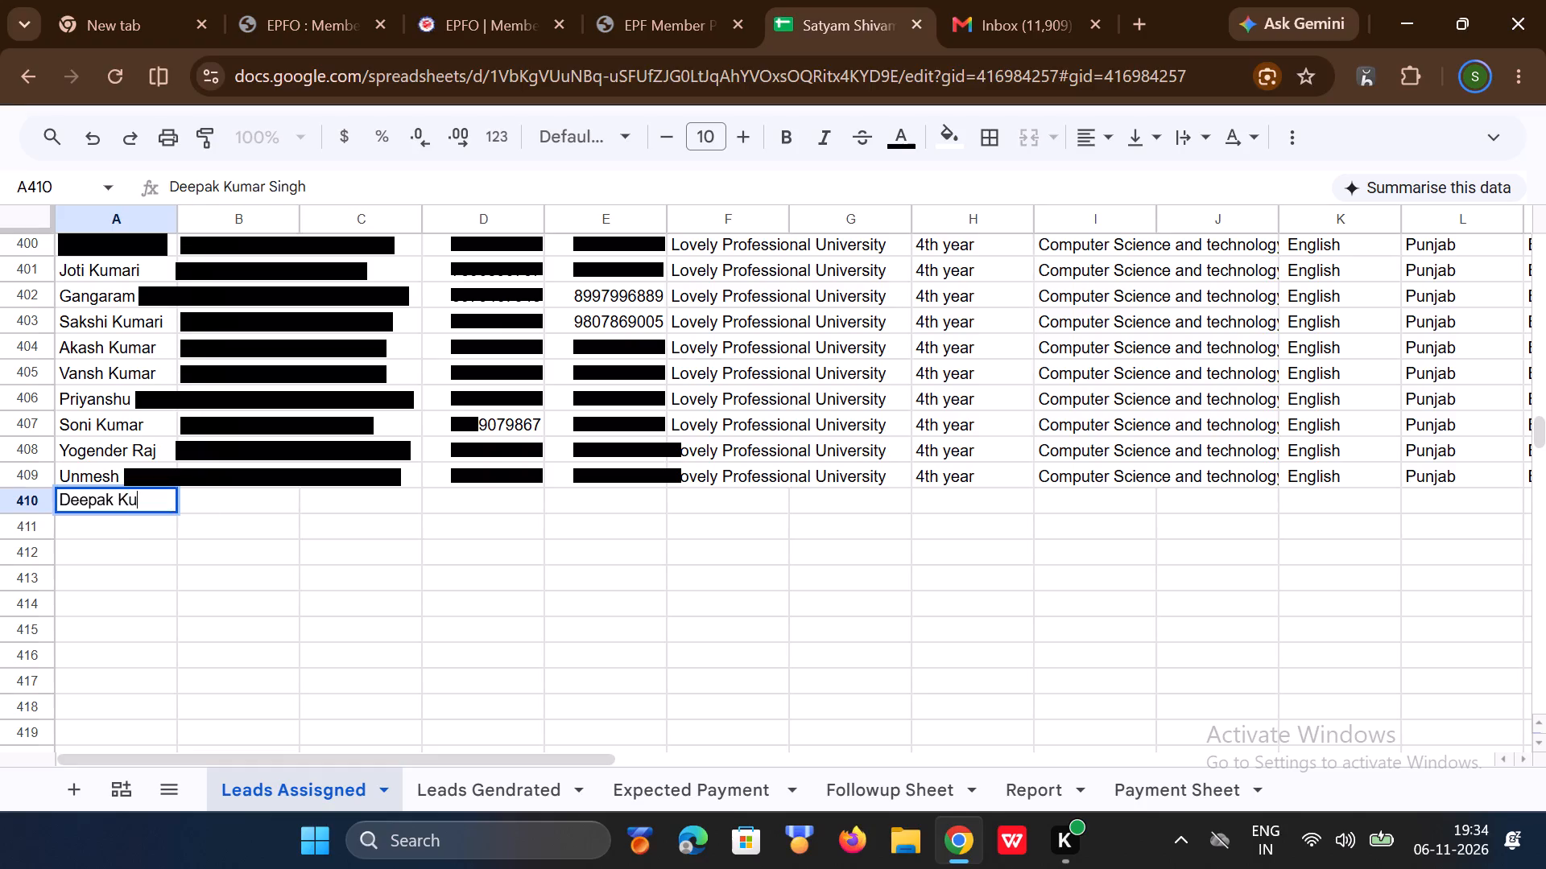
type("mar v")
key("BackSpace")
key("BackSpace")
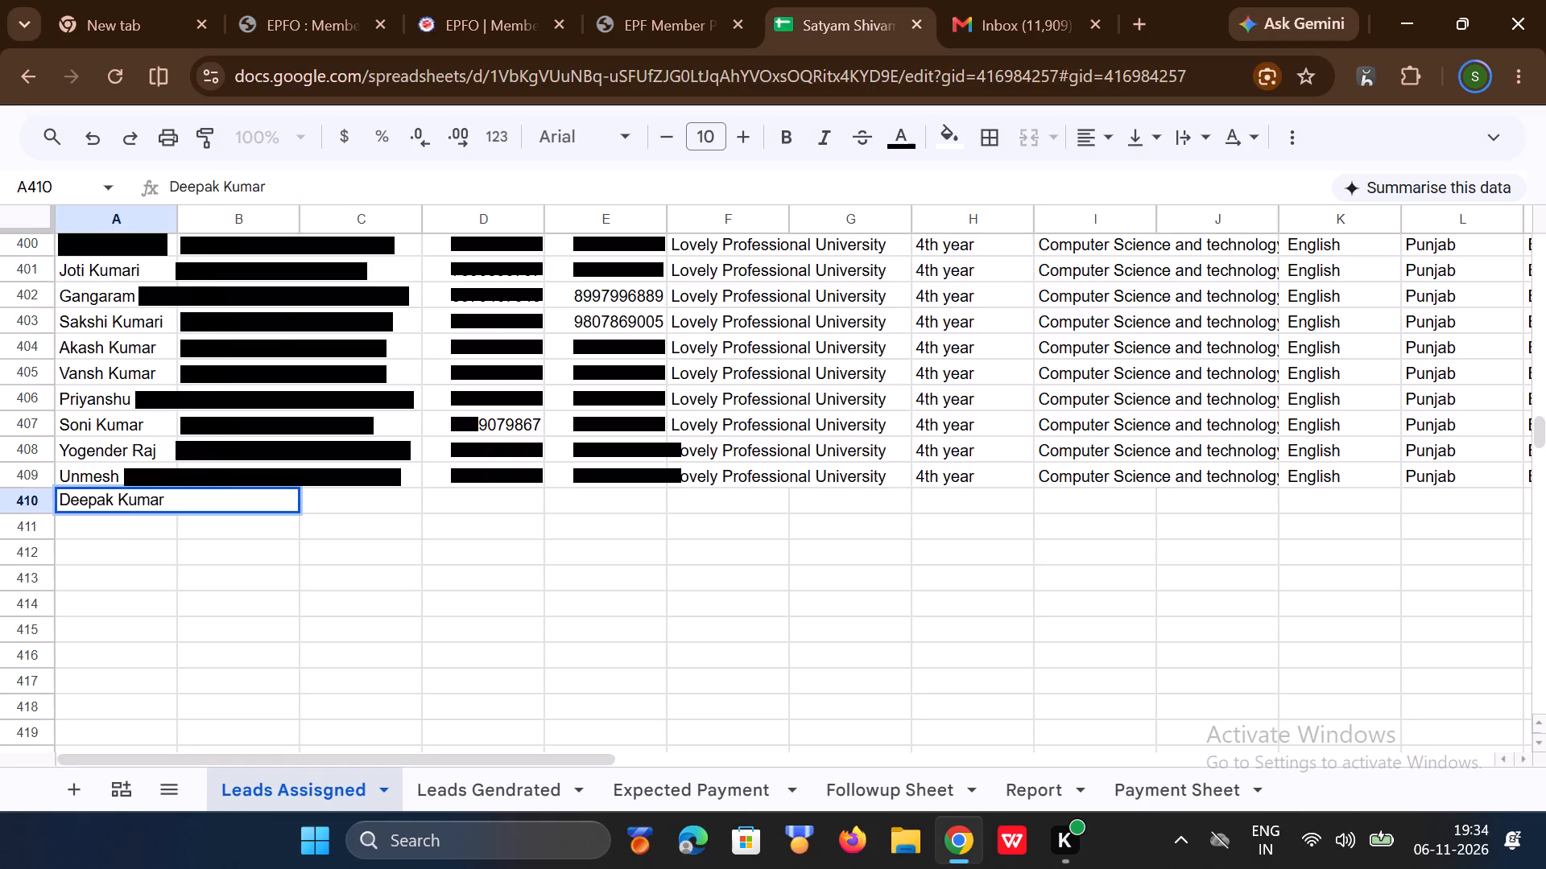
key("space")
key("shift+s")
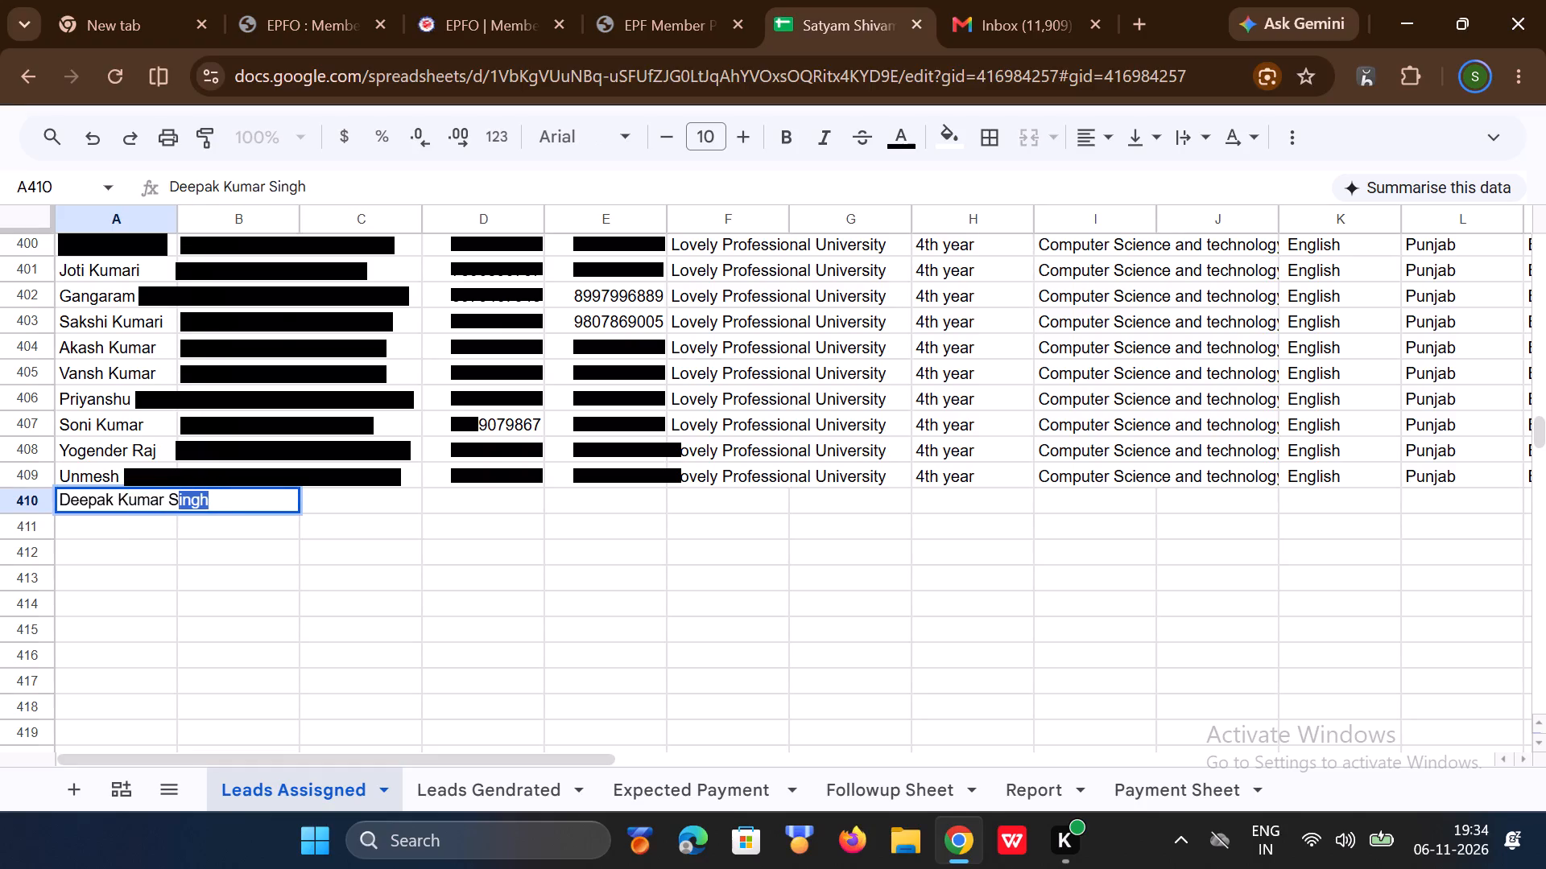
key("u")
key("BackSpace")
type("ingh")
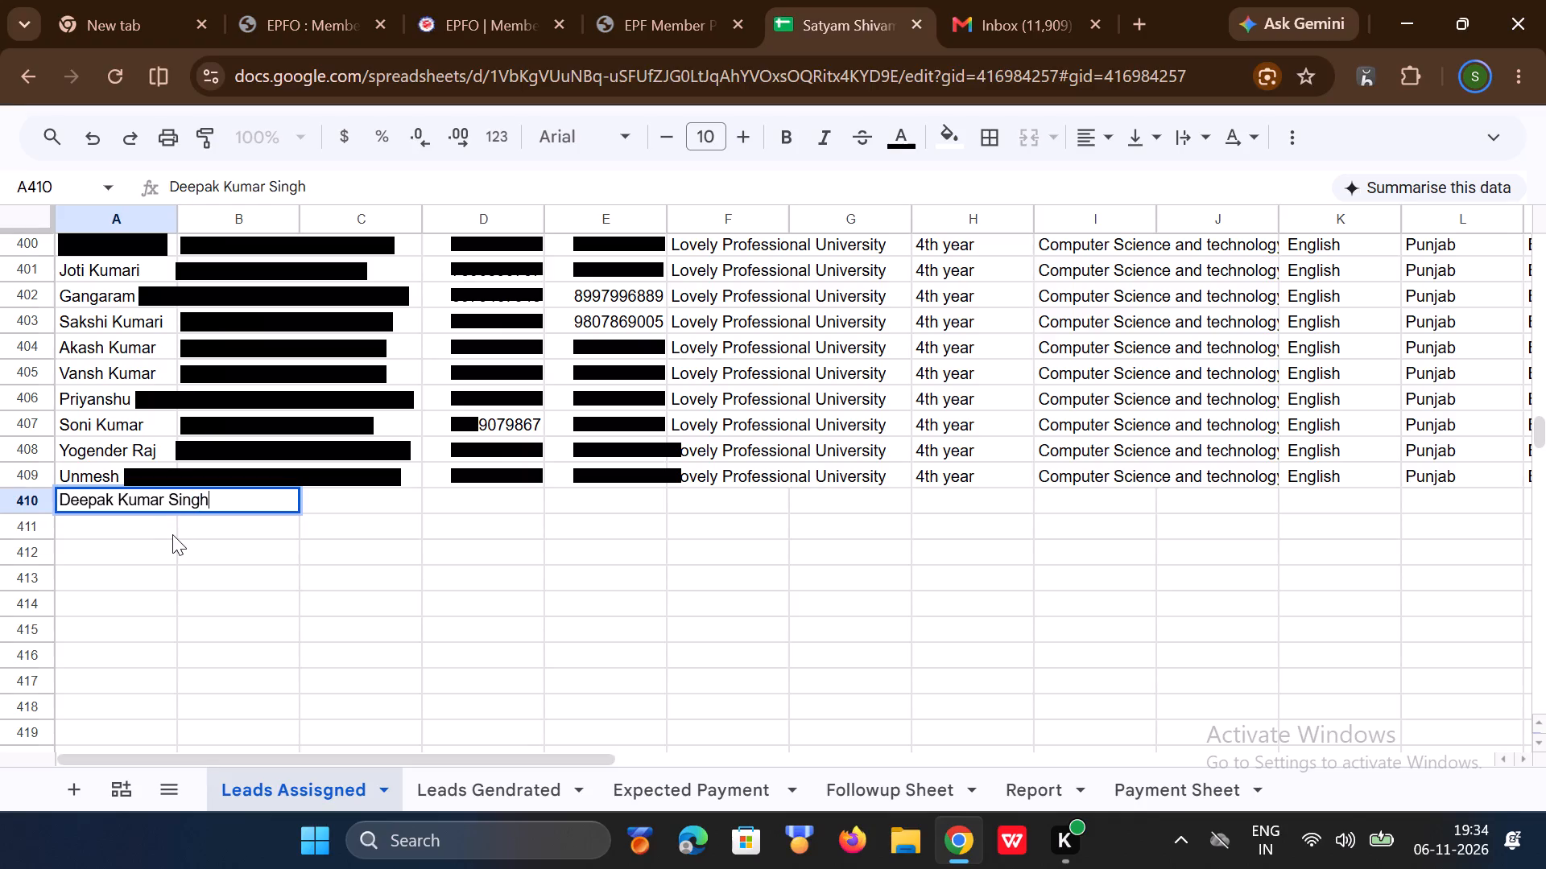
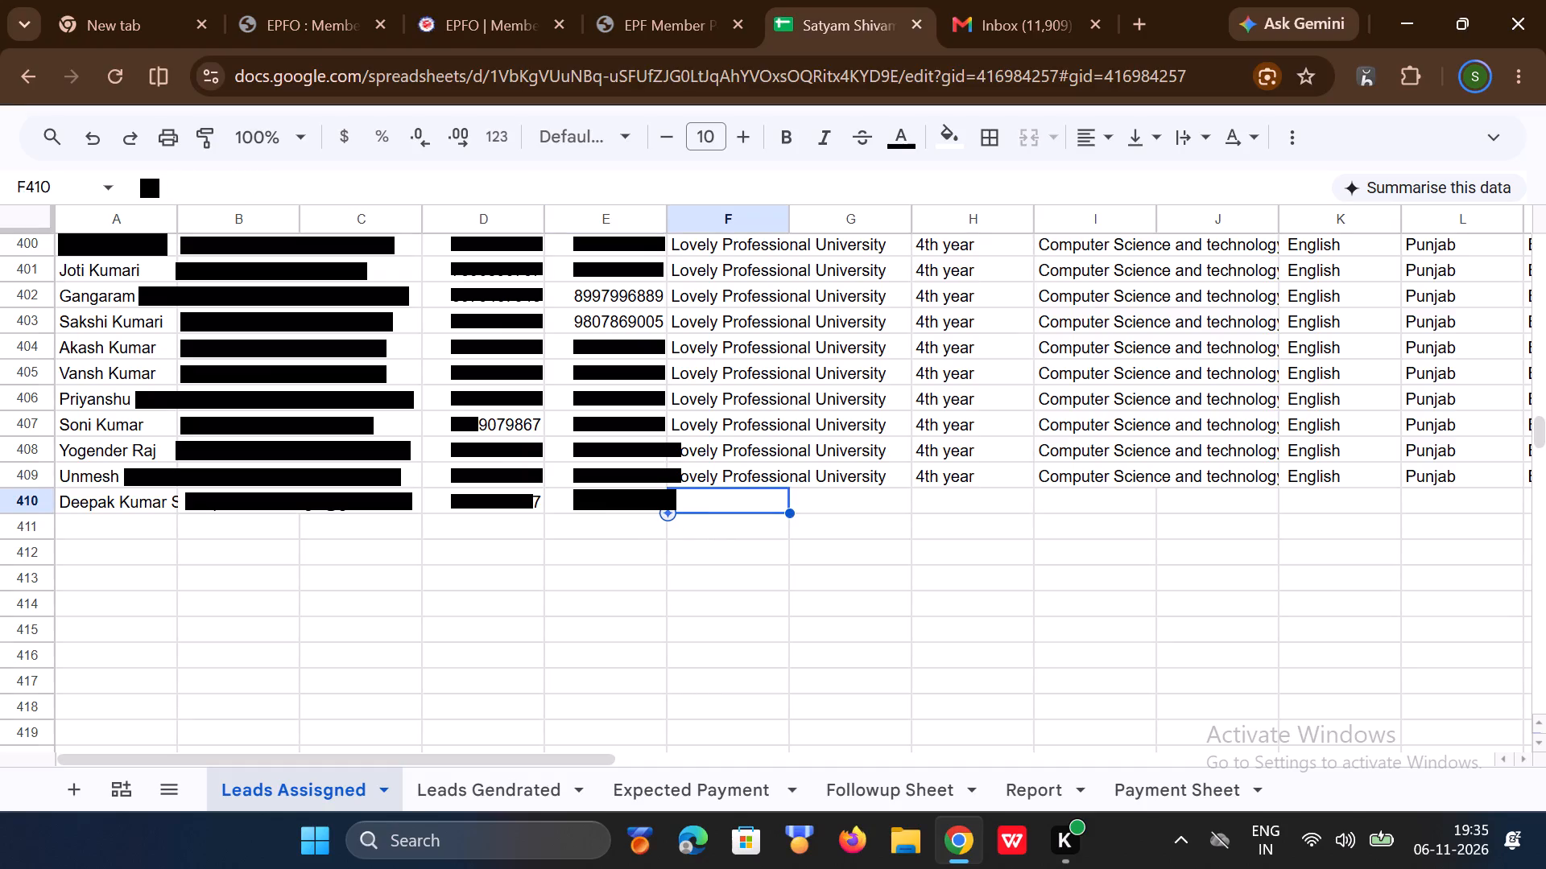
Enter Lovely Professional University as the lead's university in cell F410.
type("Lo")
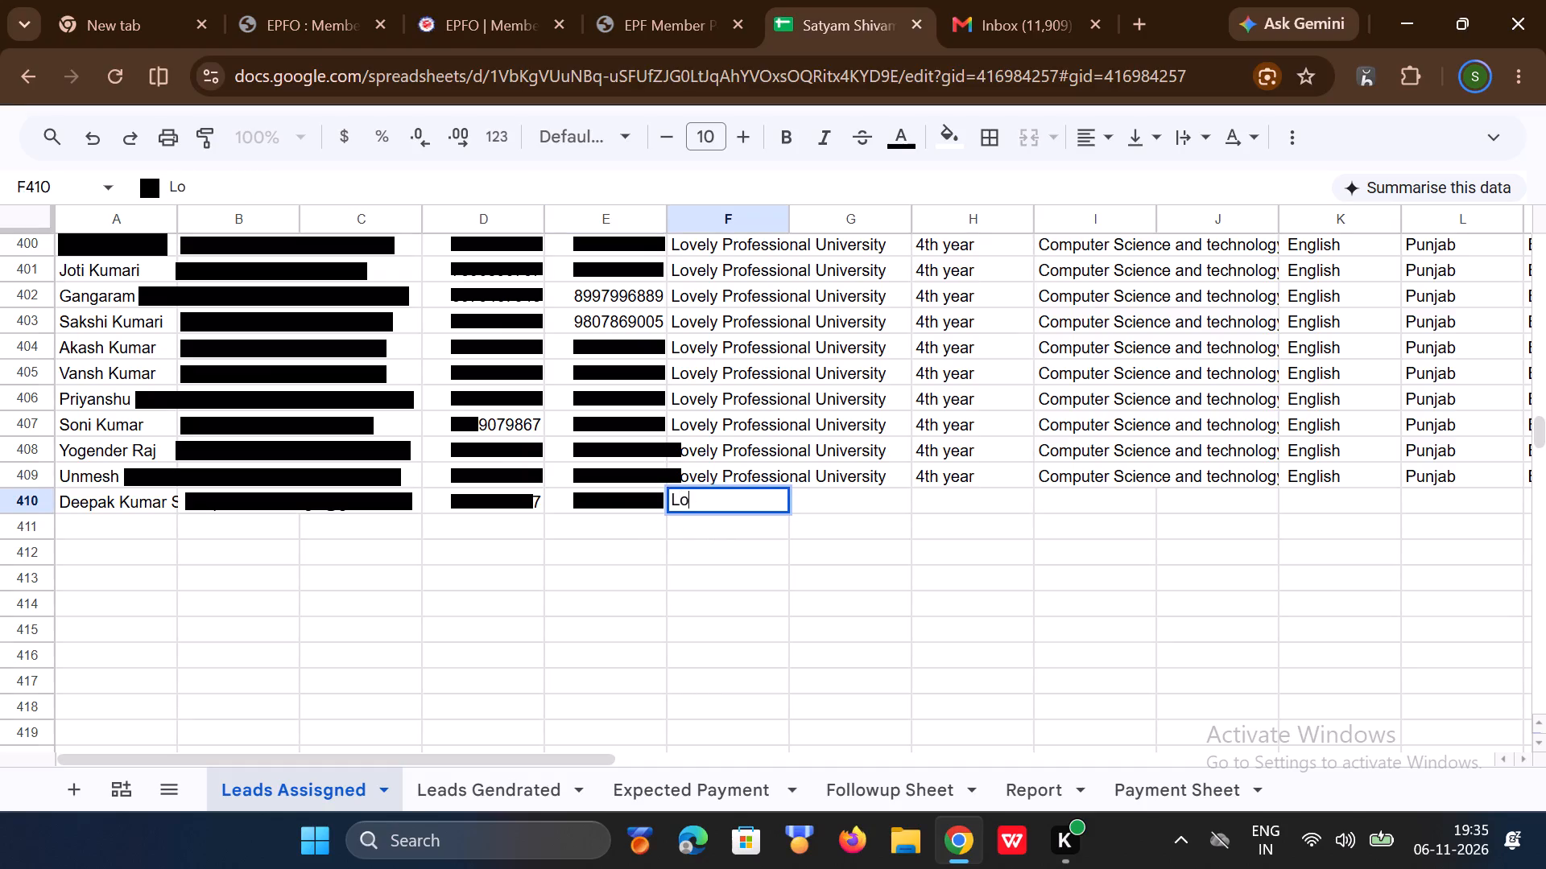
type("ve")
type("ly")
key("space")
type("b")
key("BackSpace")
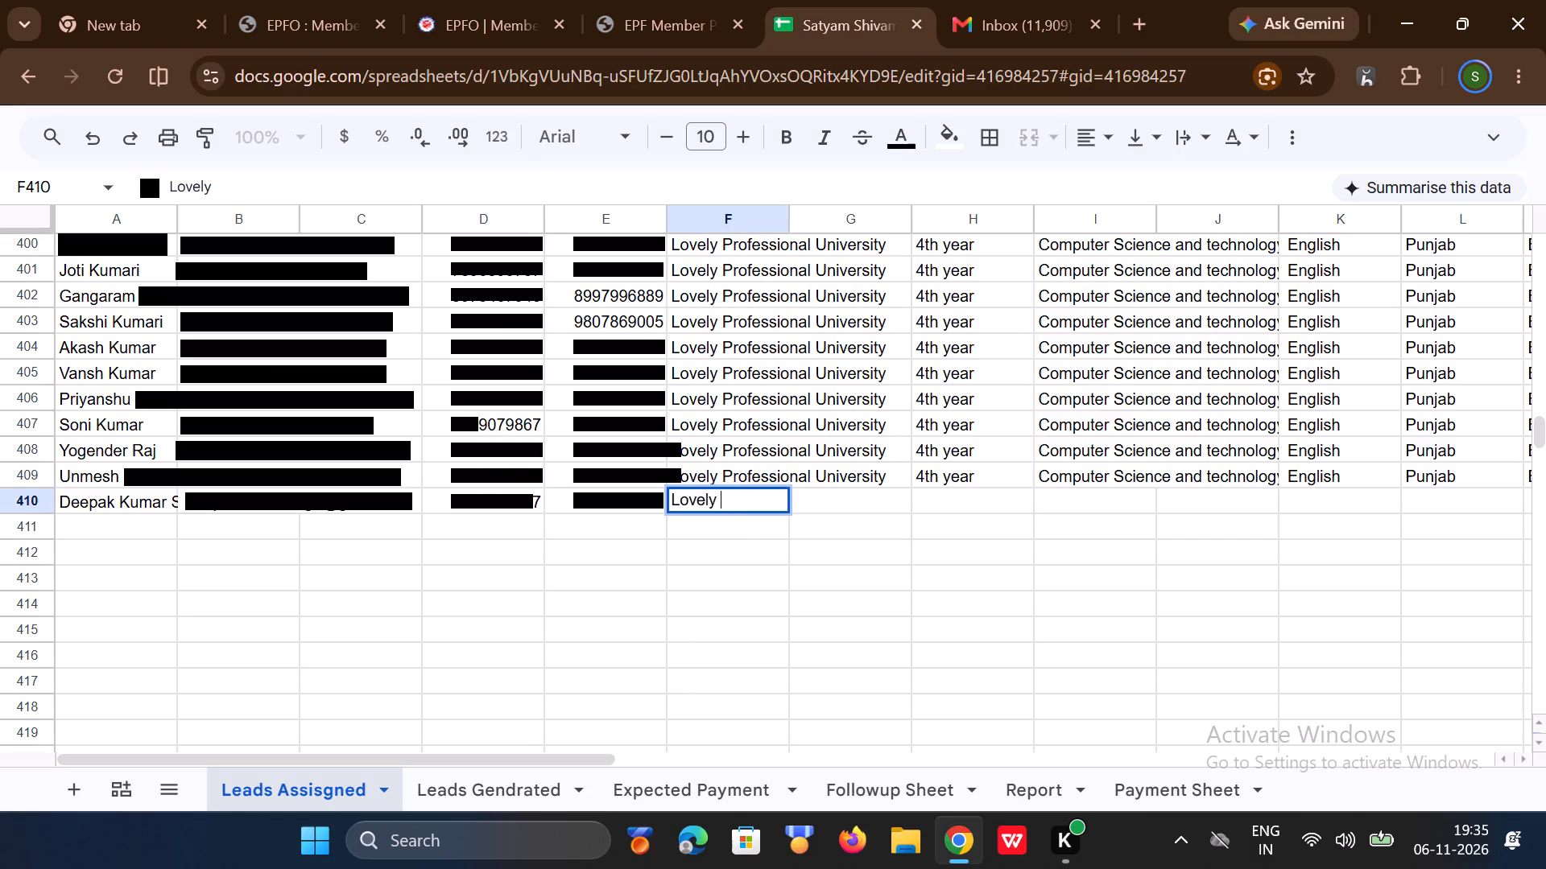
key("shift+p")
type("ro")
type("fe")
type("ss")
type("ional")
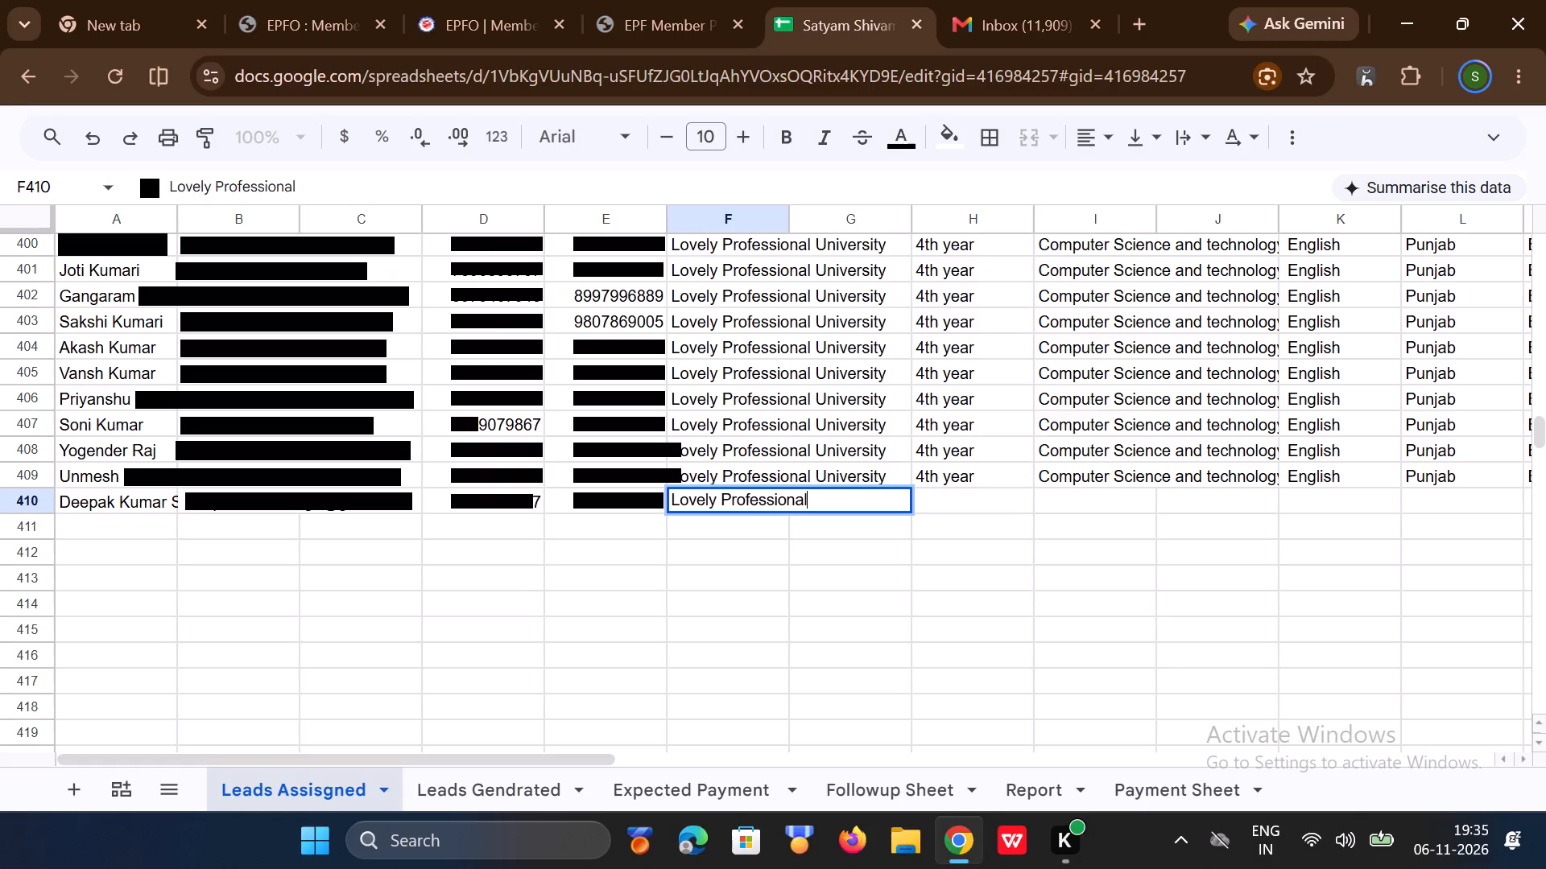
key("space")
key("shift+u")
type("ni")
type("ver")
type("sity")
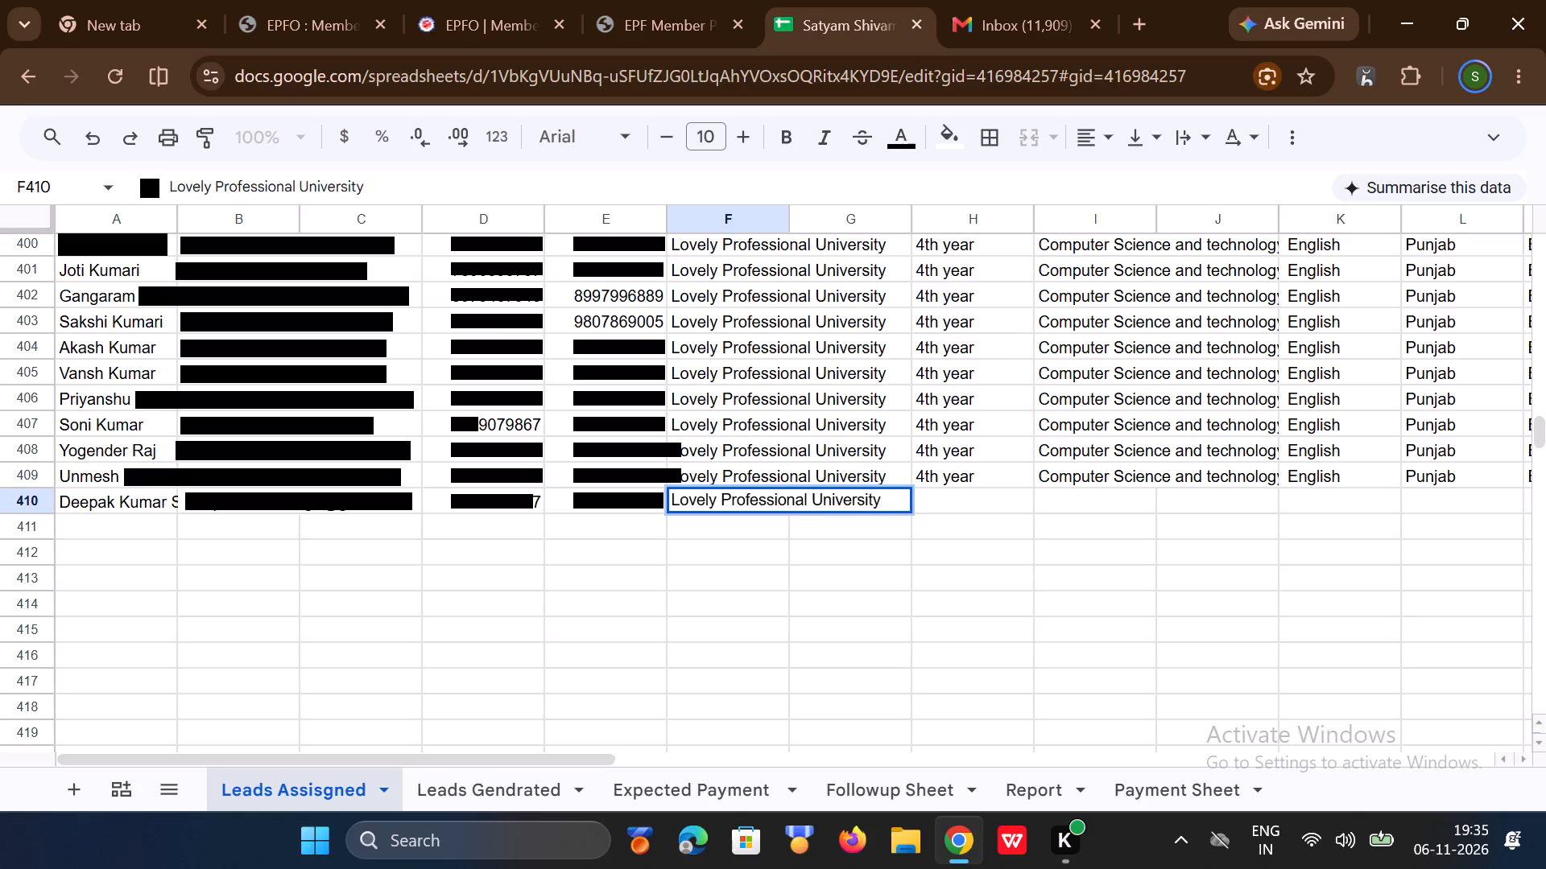
Enter 4th year as the lead's year of study in cell H410.
double_click(954, 506)
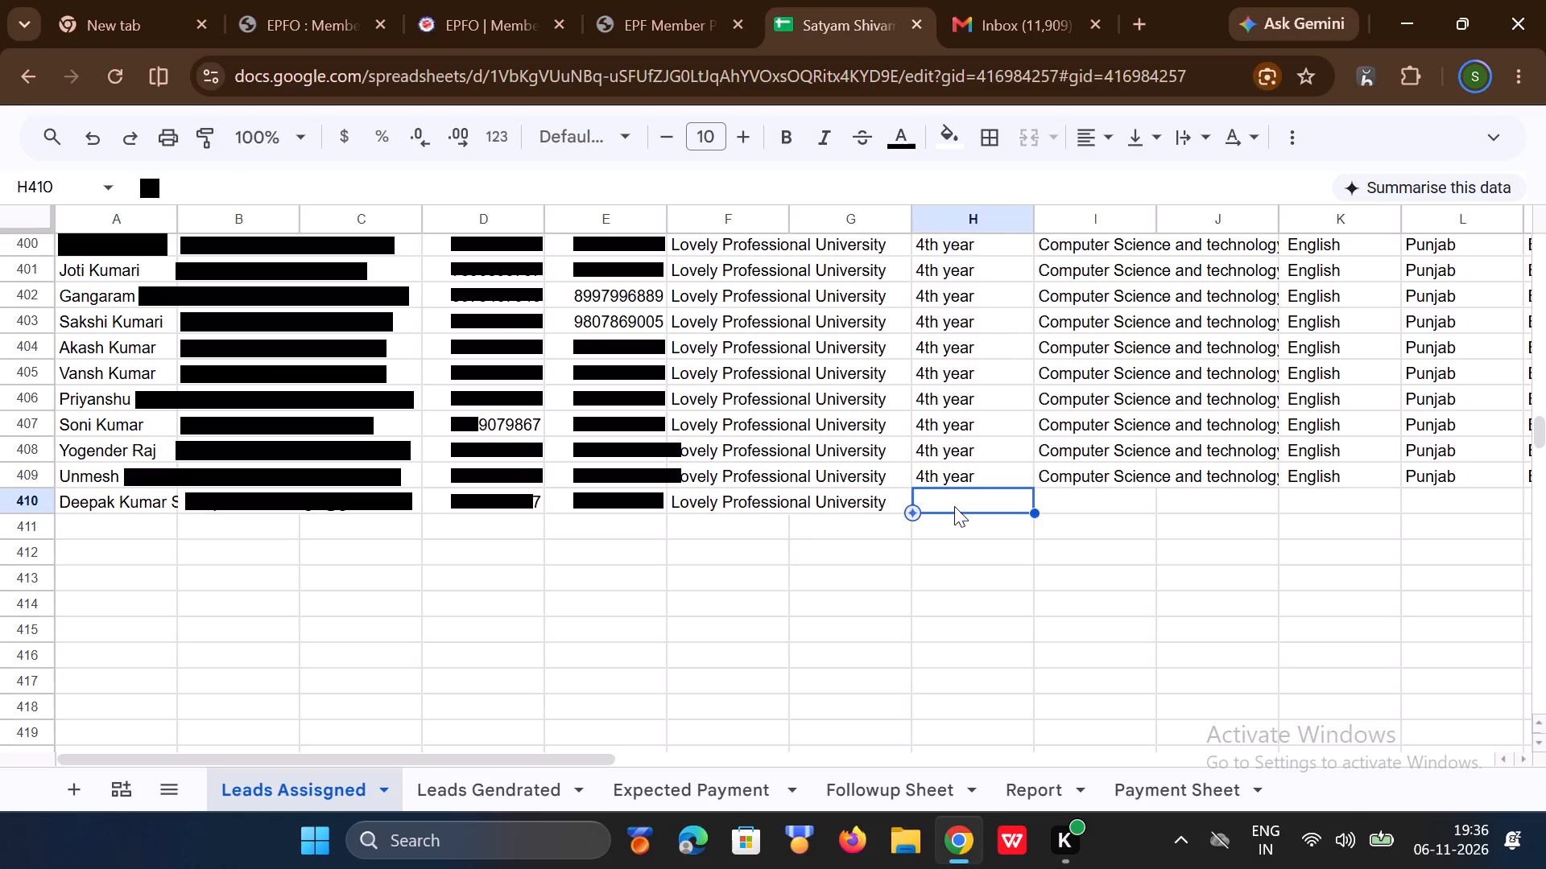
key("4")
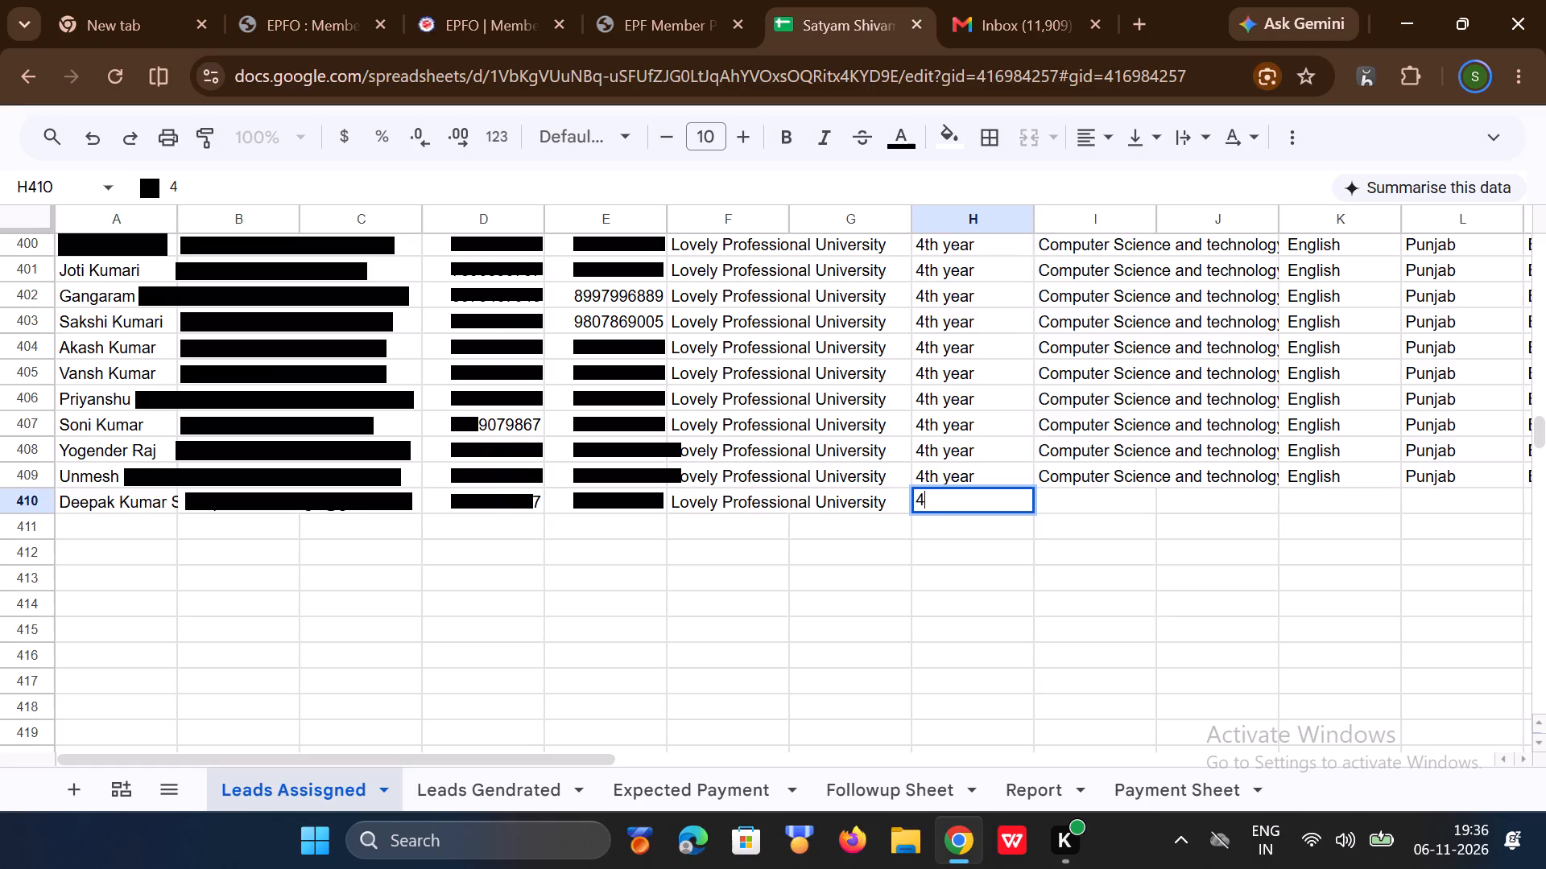
Complete the year of study entry in cell H410 as 4th year.
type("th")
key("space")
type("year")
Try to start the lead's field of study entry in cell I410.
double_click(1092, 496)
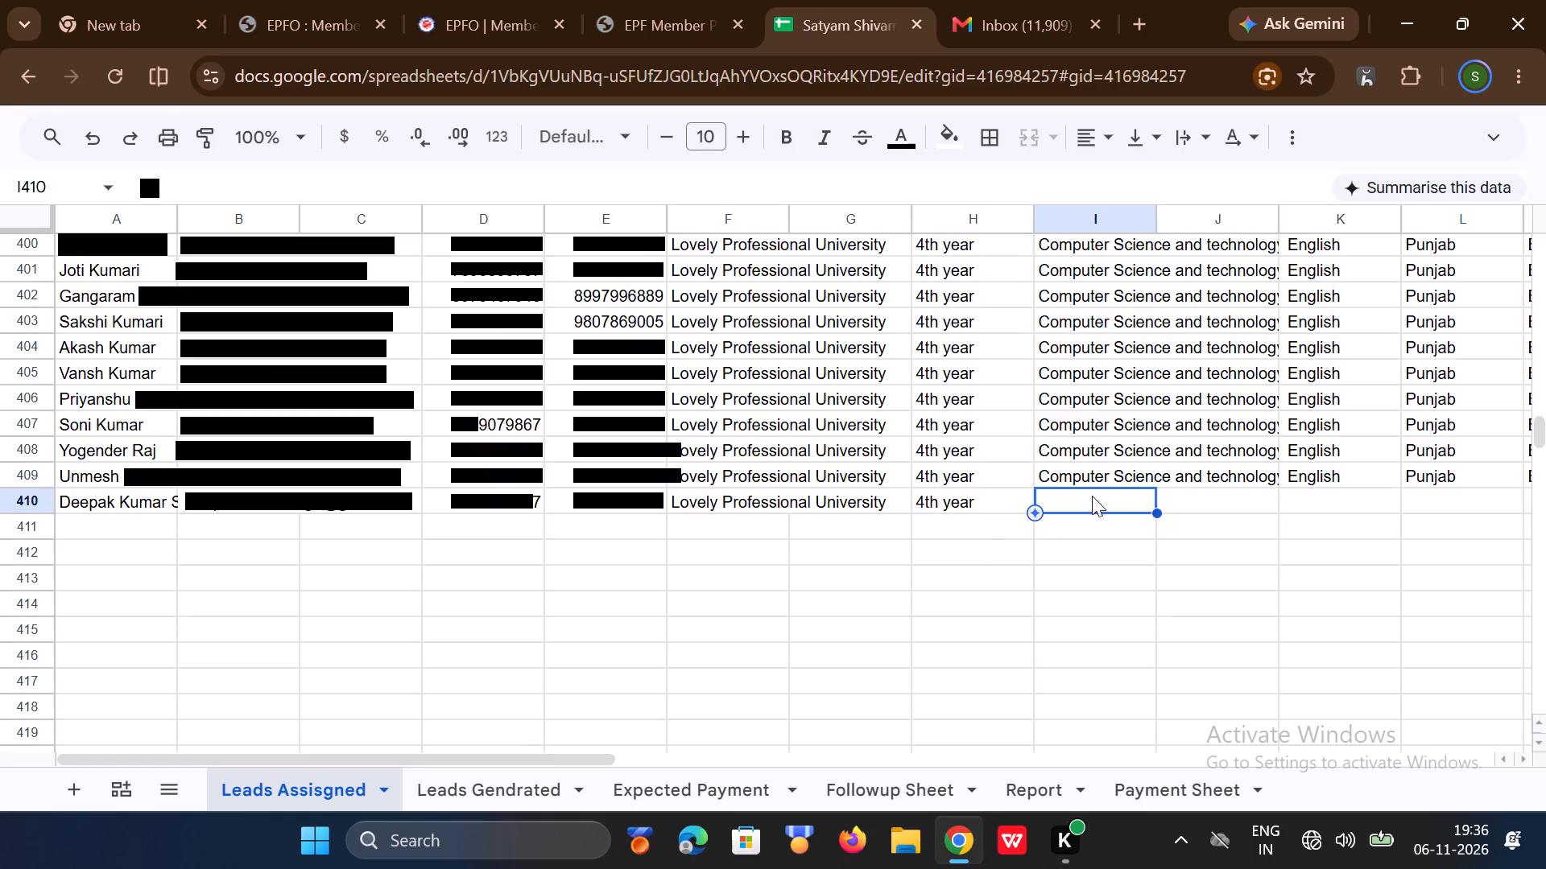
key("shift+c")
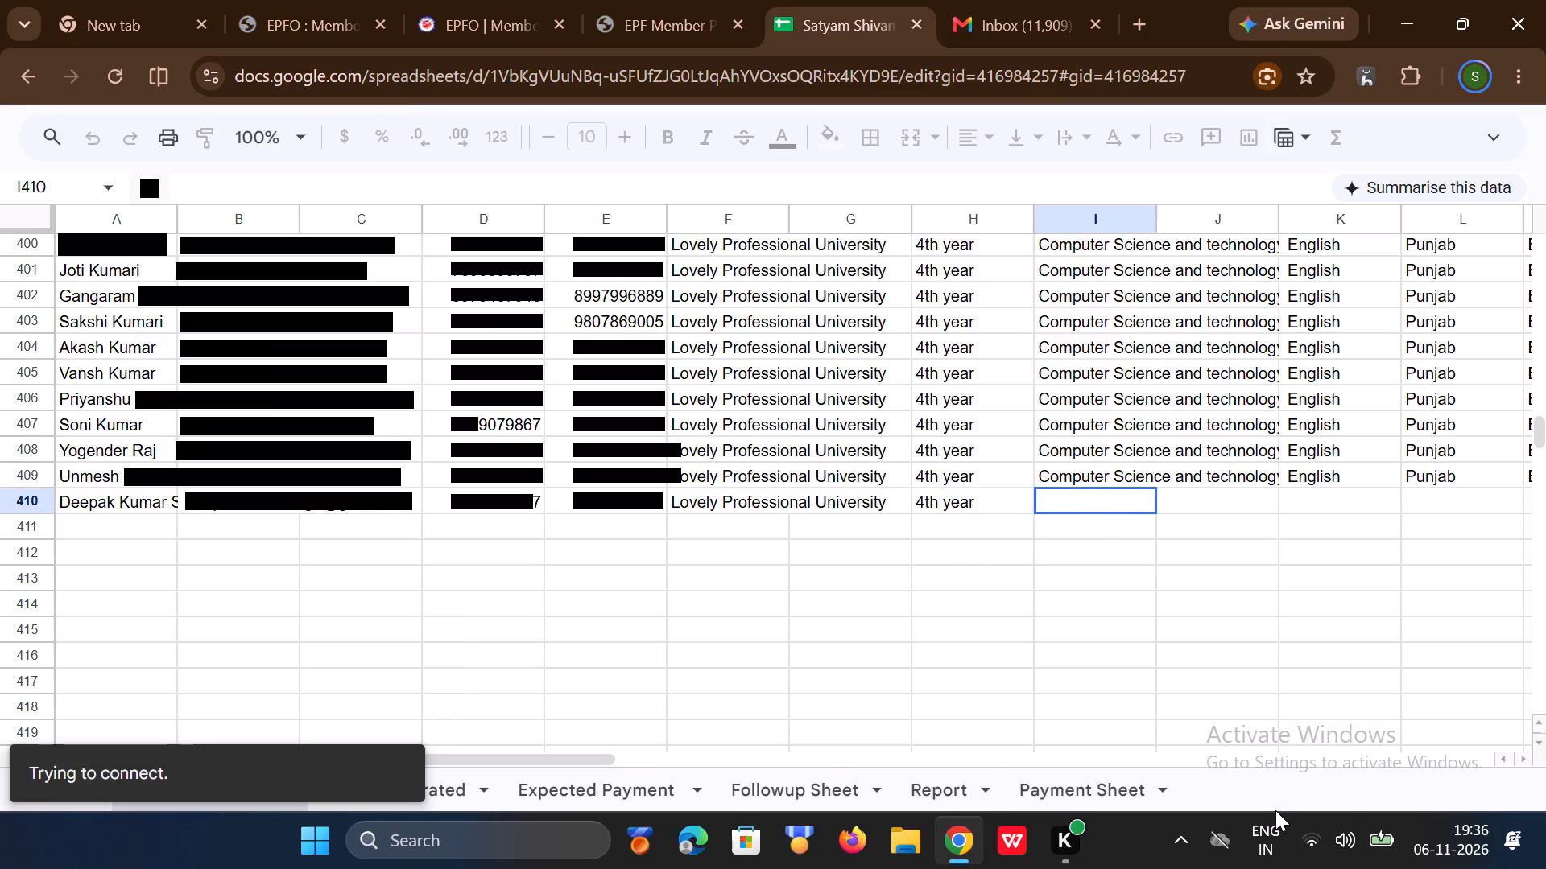
Check the computer's network connection status and return to the spreadsheet.
left_click(1303, 836)
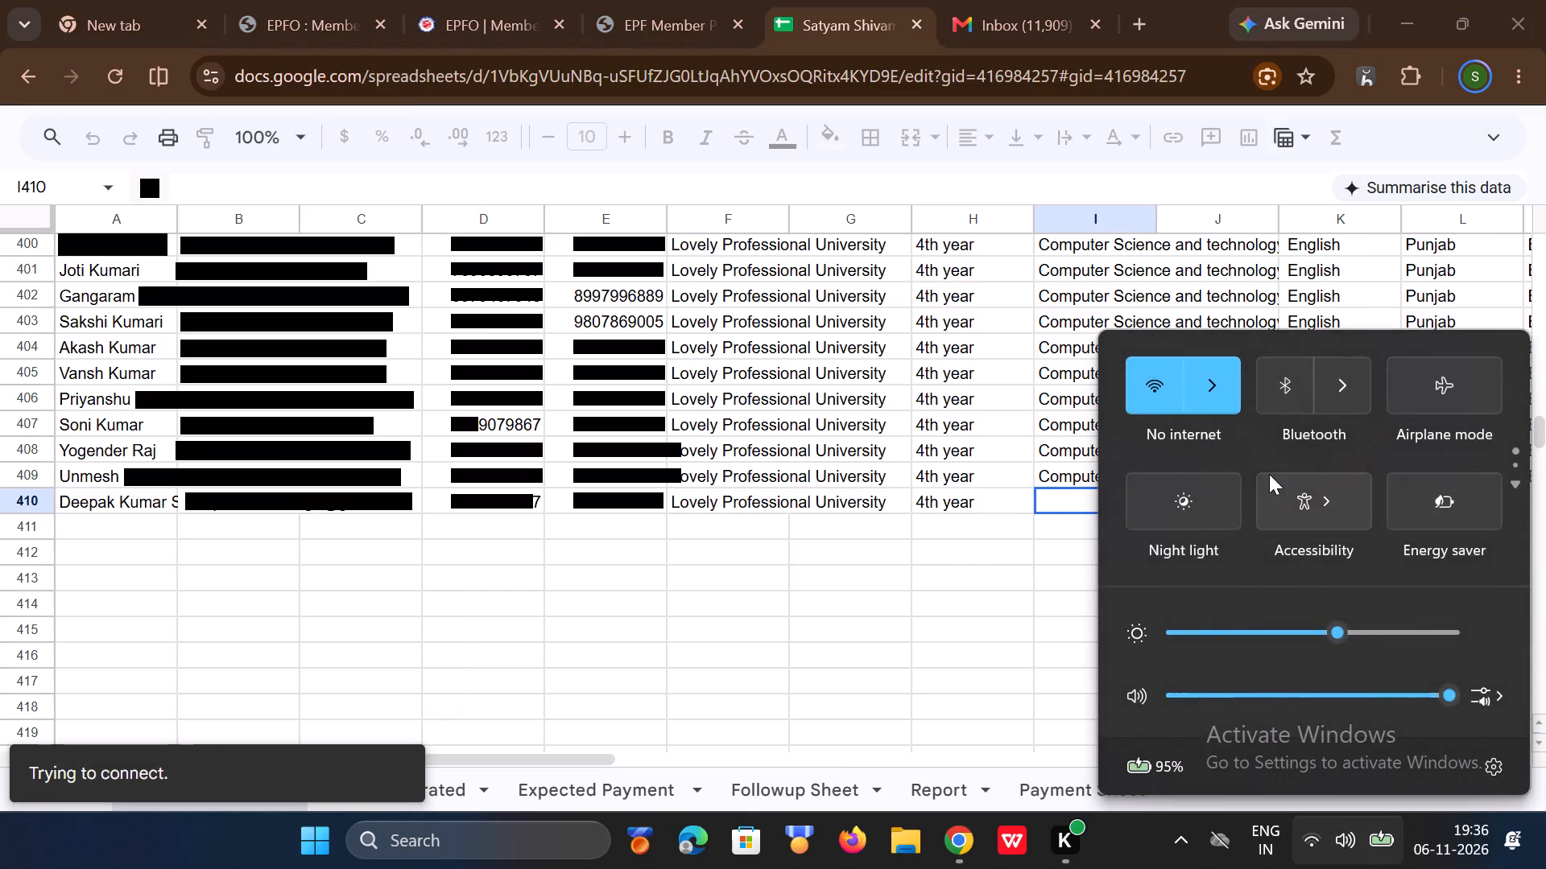
left_click(974, 594)
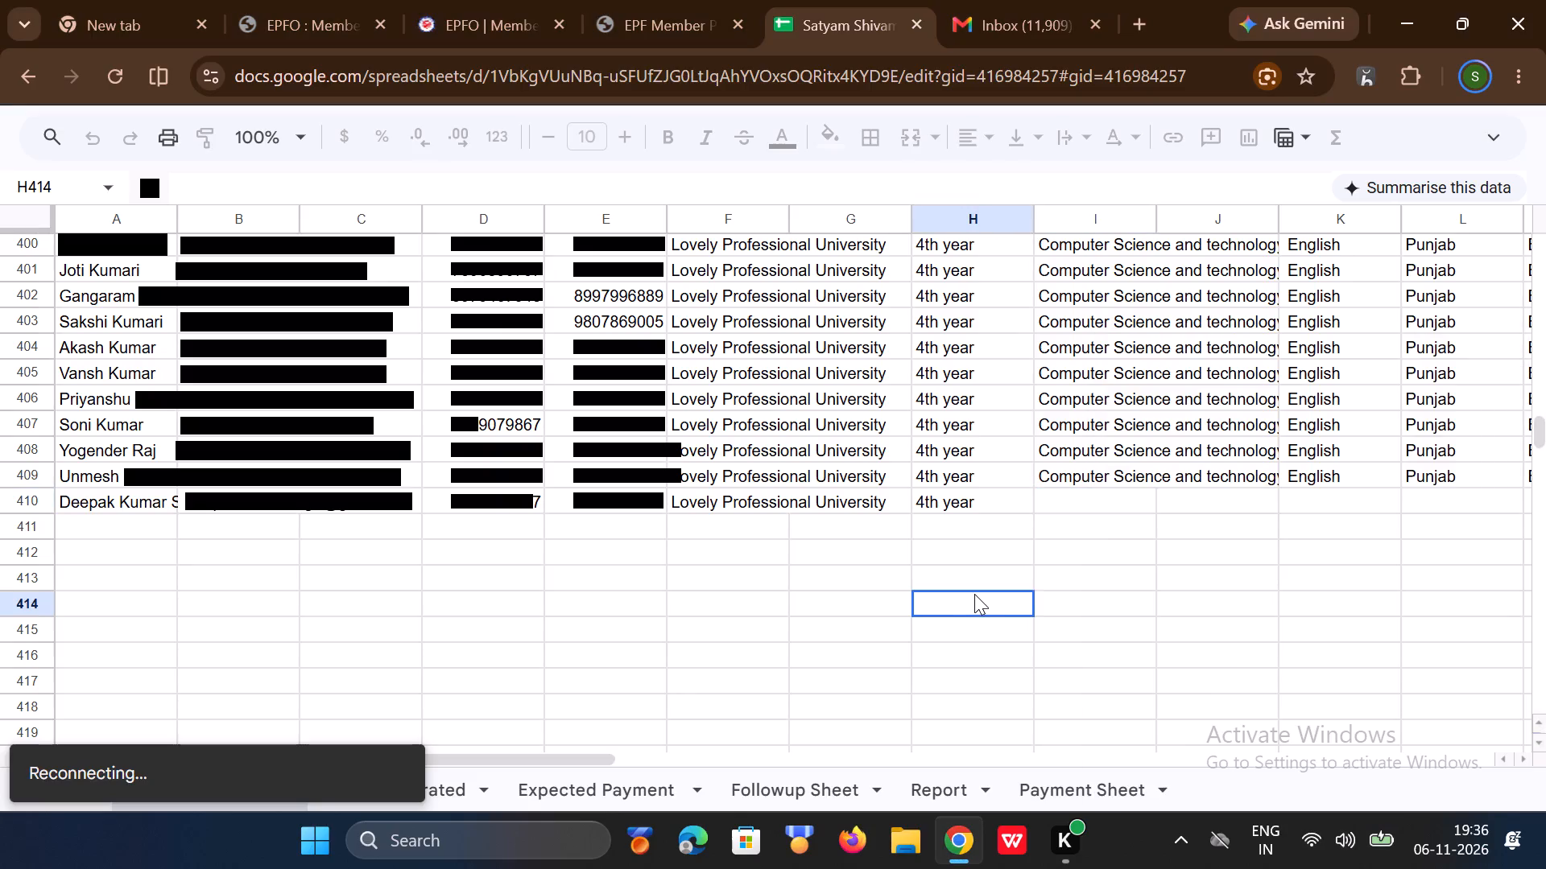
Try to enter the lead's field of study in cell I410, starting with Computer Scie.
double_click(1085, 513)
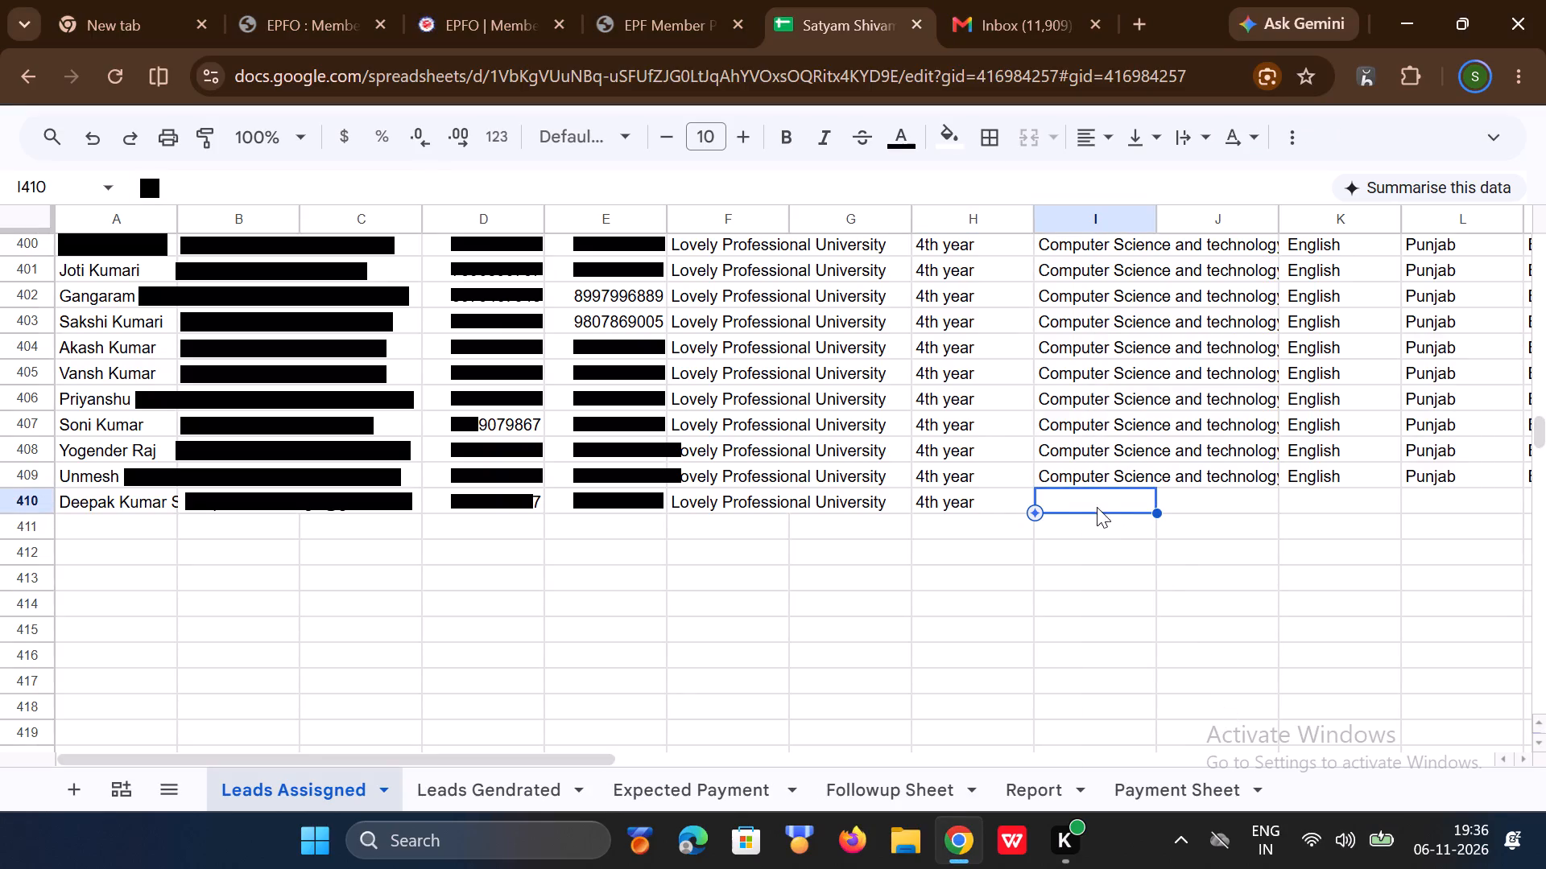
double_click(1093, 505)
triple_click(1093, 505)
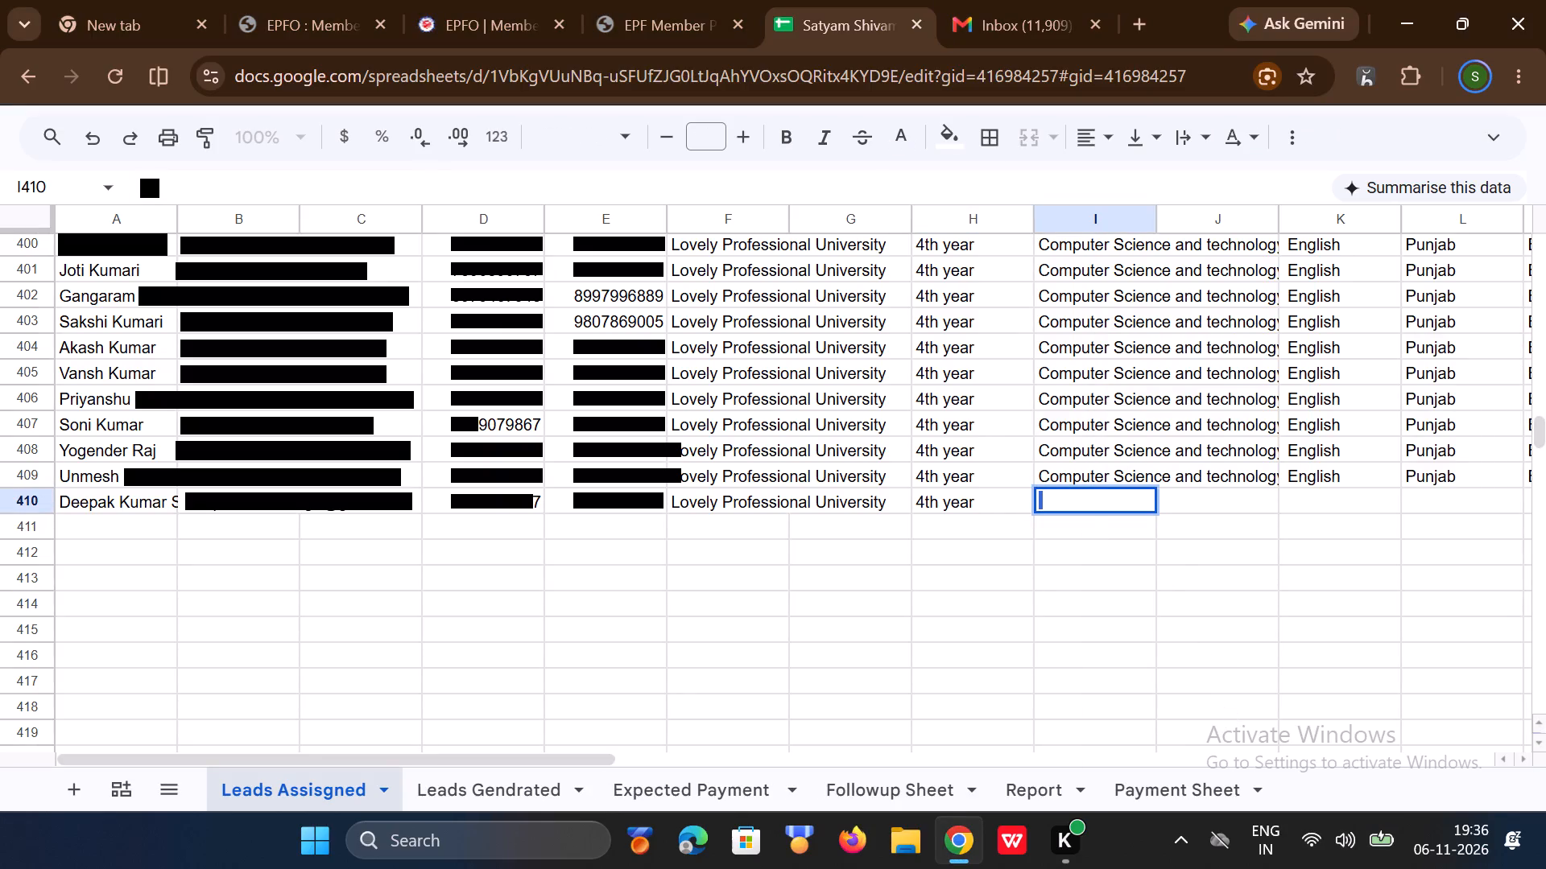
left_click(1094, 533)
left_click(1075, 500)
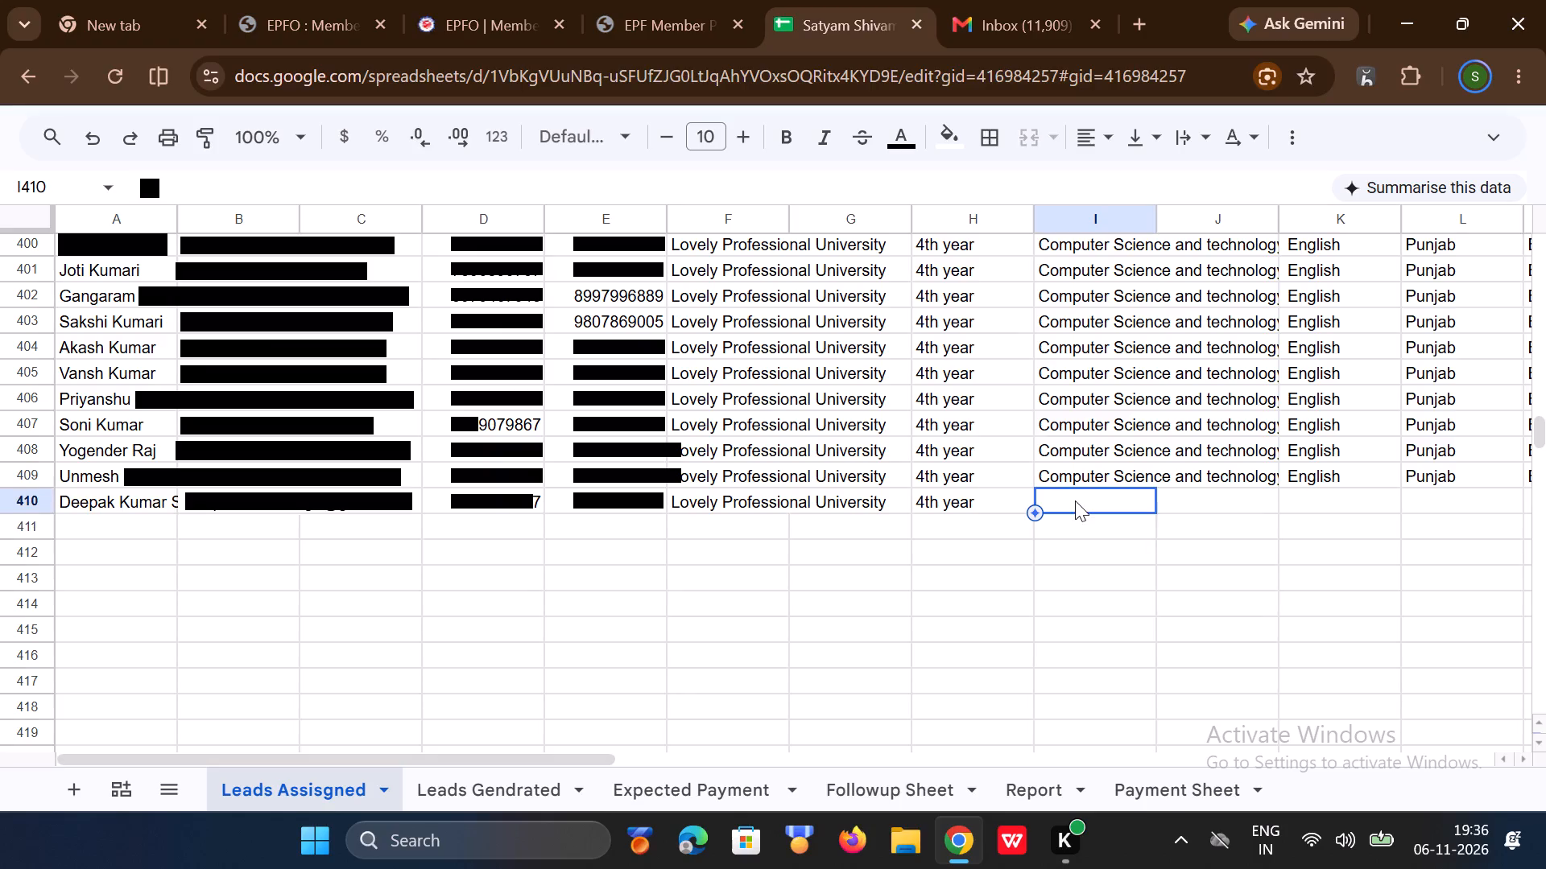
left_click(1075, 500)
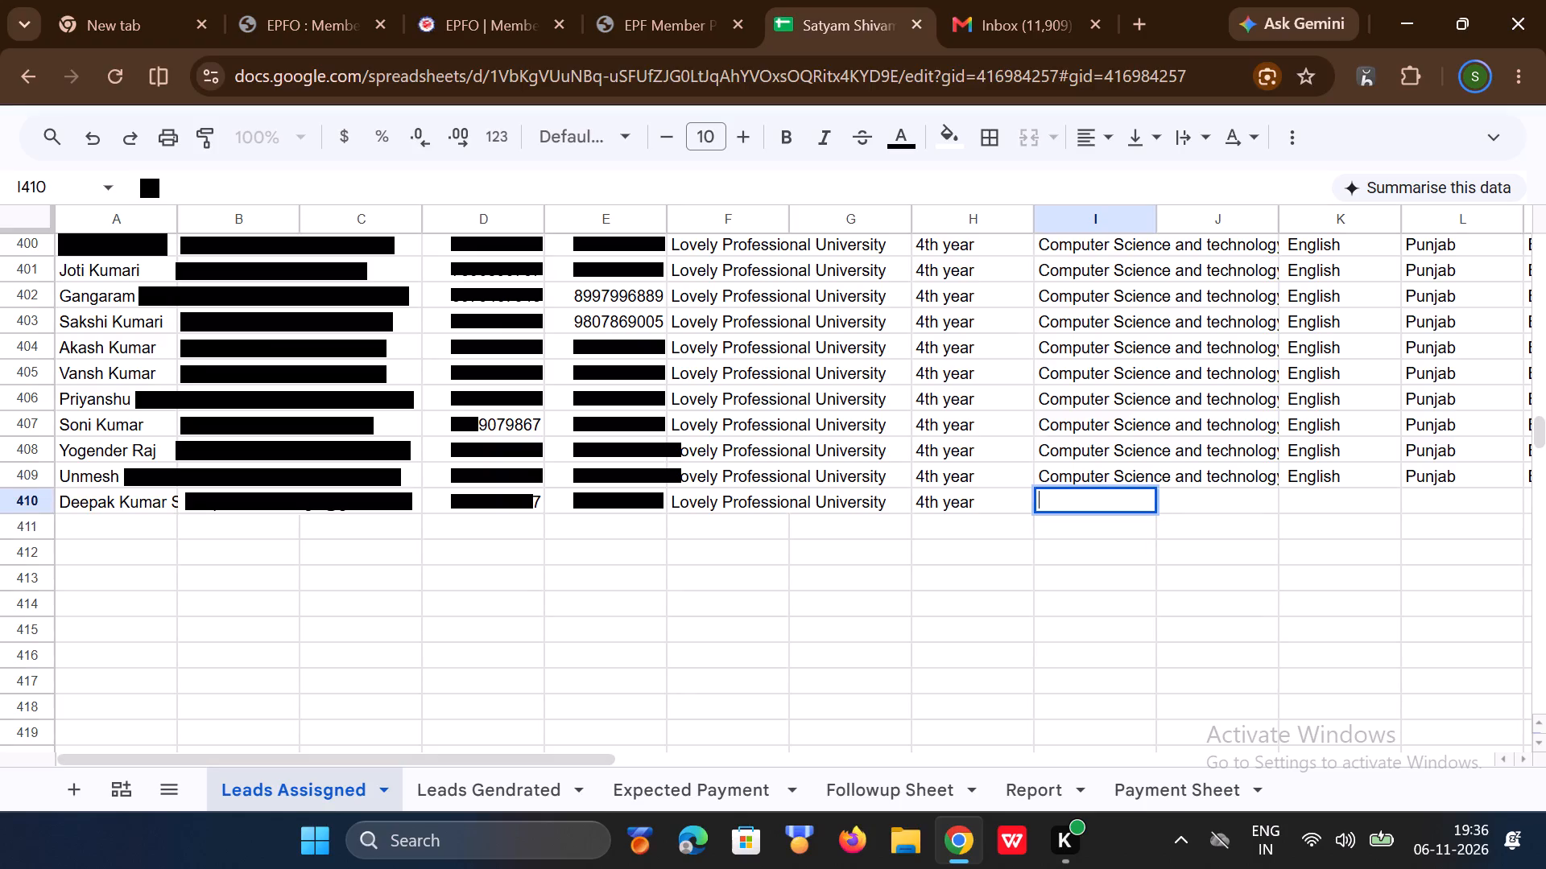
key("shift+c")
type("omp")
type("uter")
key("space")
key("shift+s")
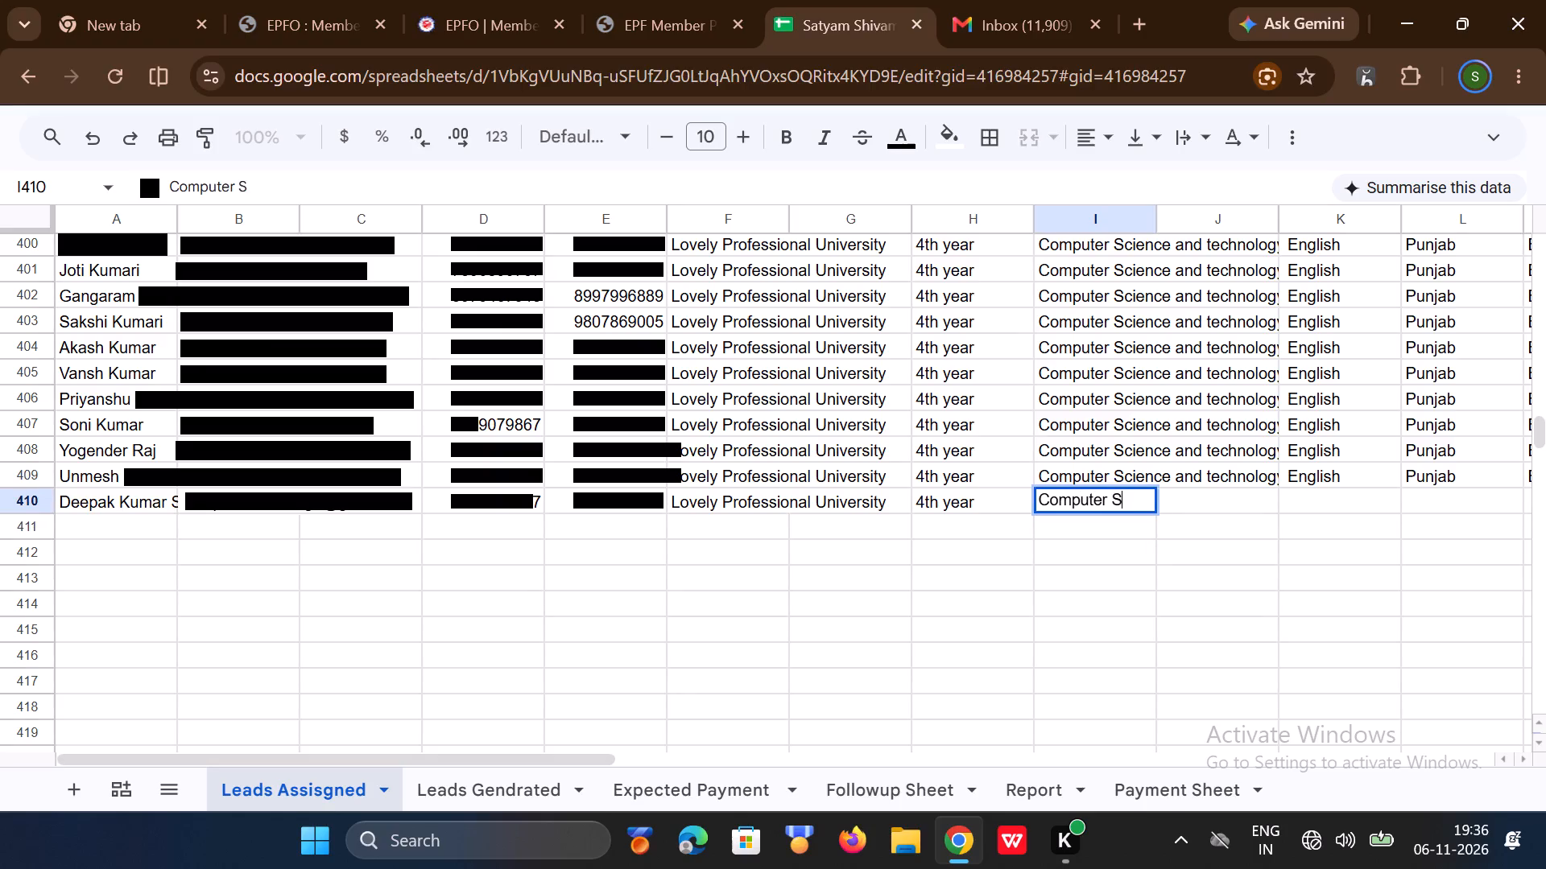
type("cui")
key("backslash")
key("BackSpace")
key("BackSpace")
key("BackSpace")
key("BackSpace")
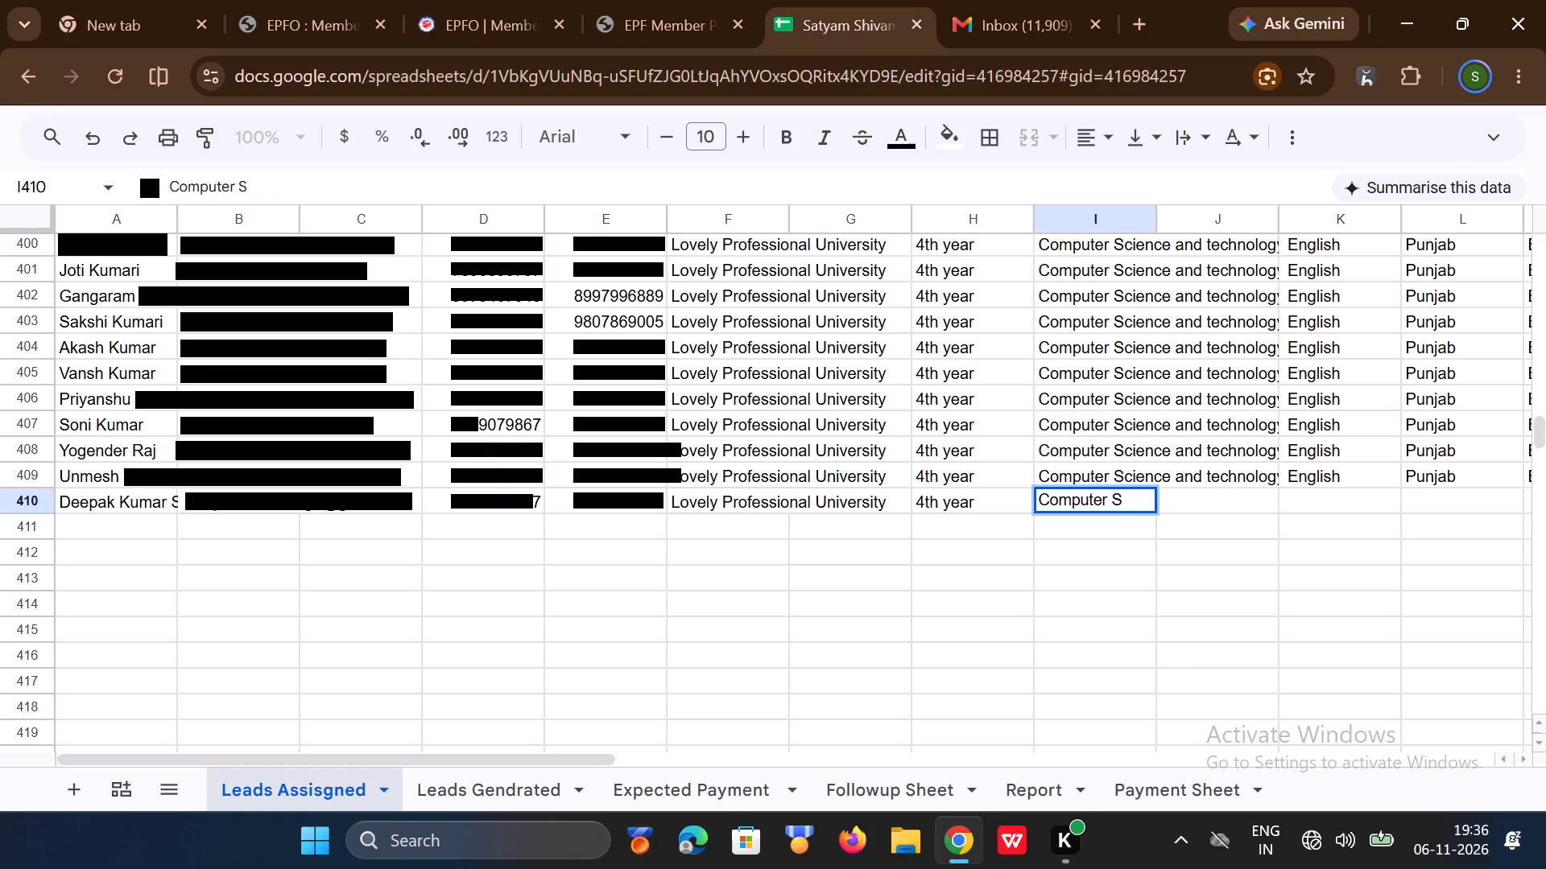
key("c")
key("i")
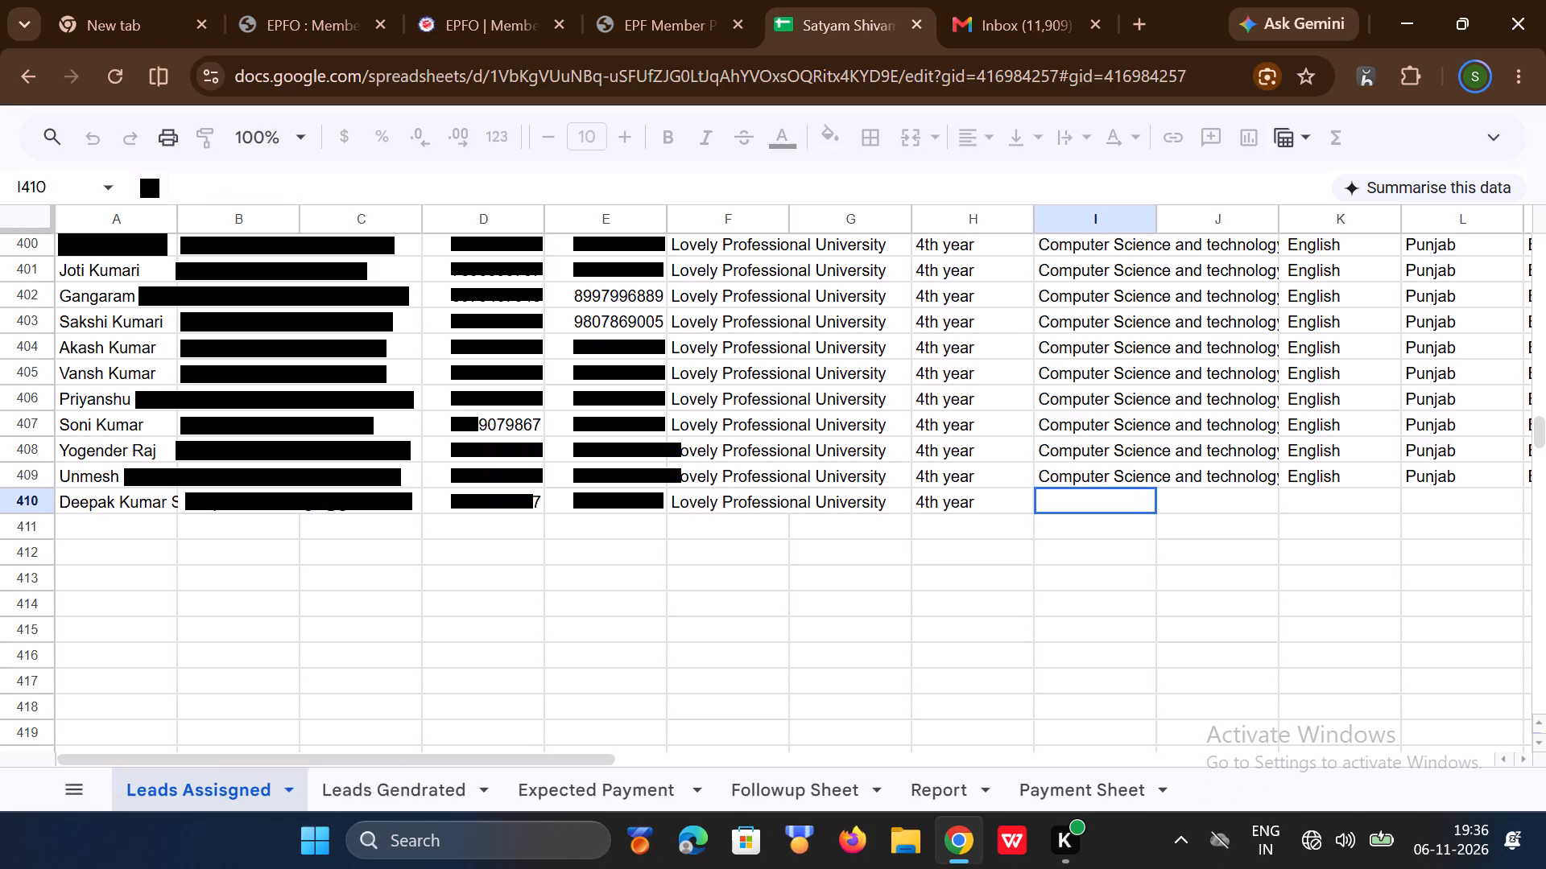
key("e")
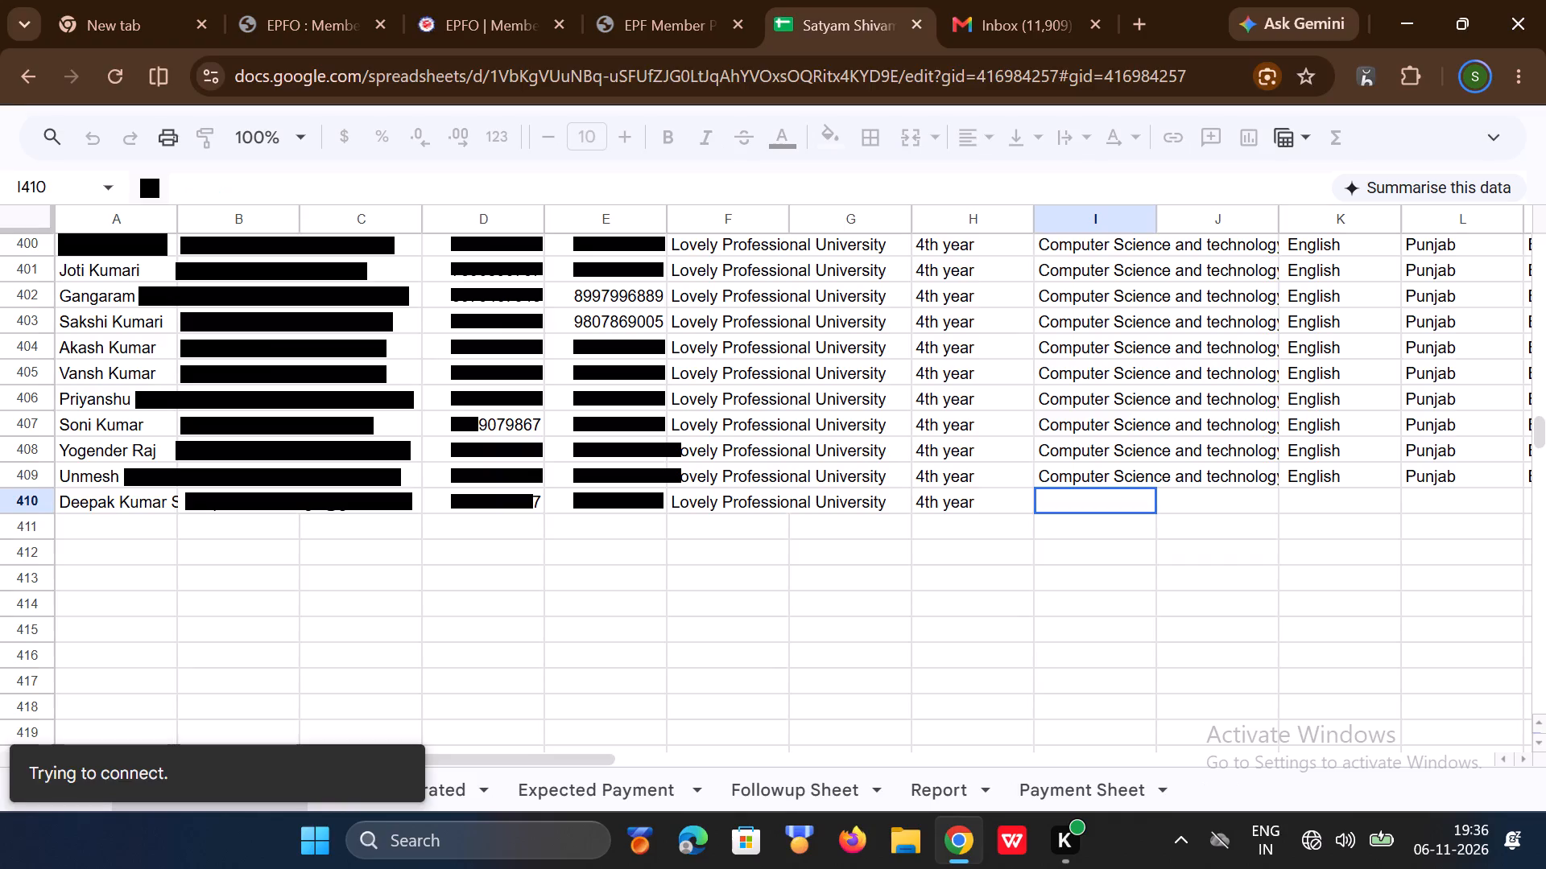
Refresh the available Wi-Fi networks, check the realme 12x 5G connection and return to the spreadsheet.
left_click(1305, 855)
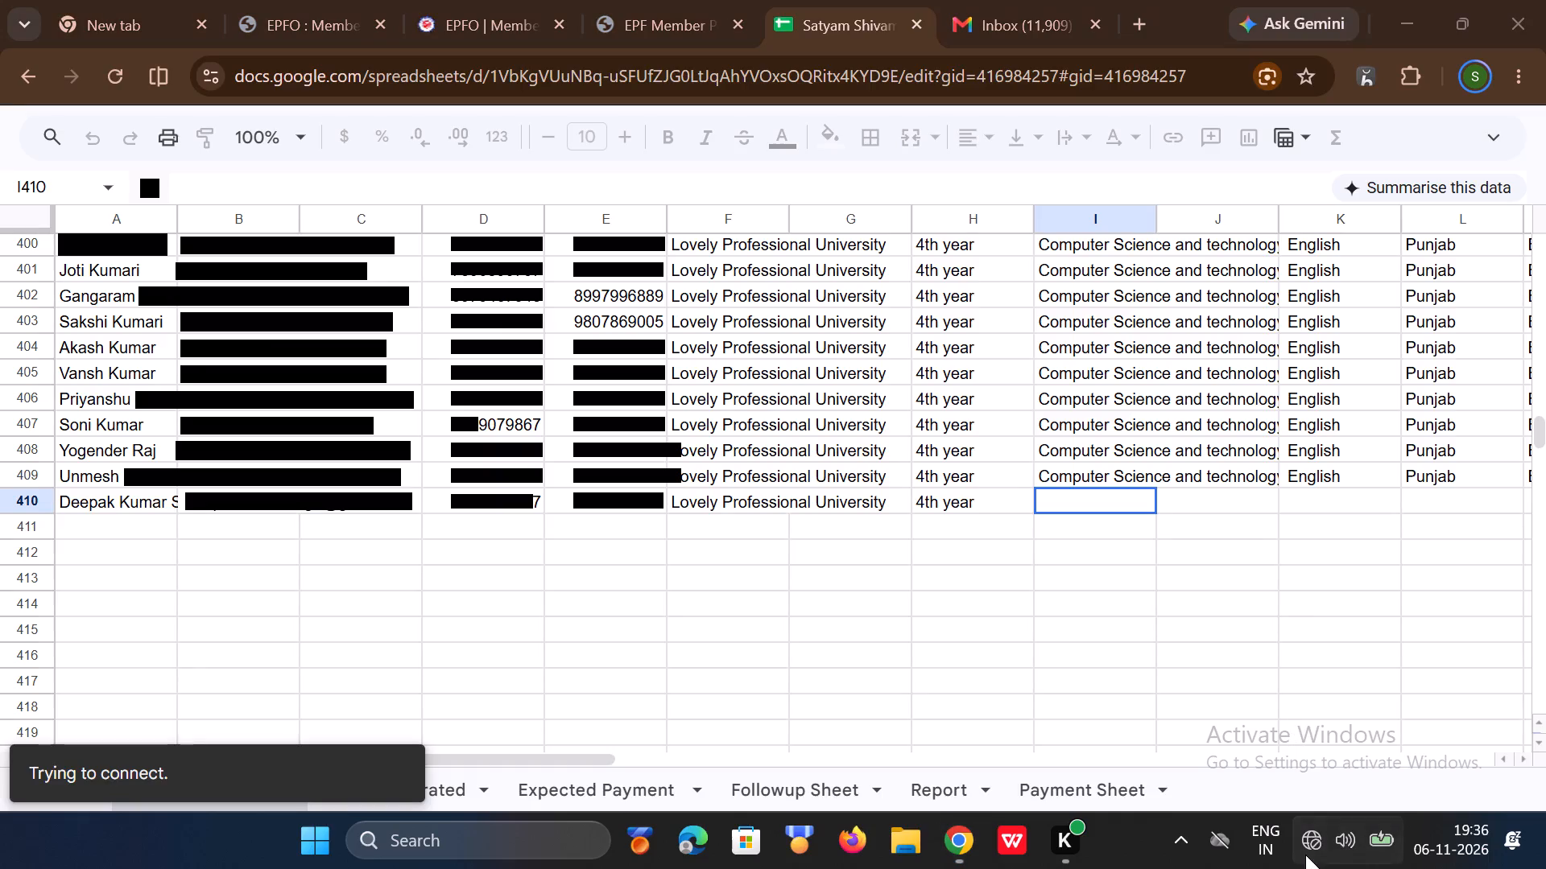
left_click(1200, 371)
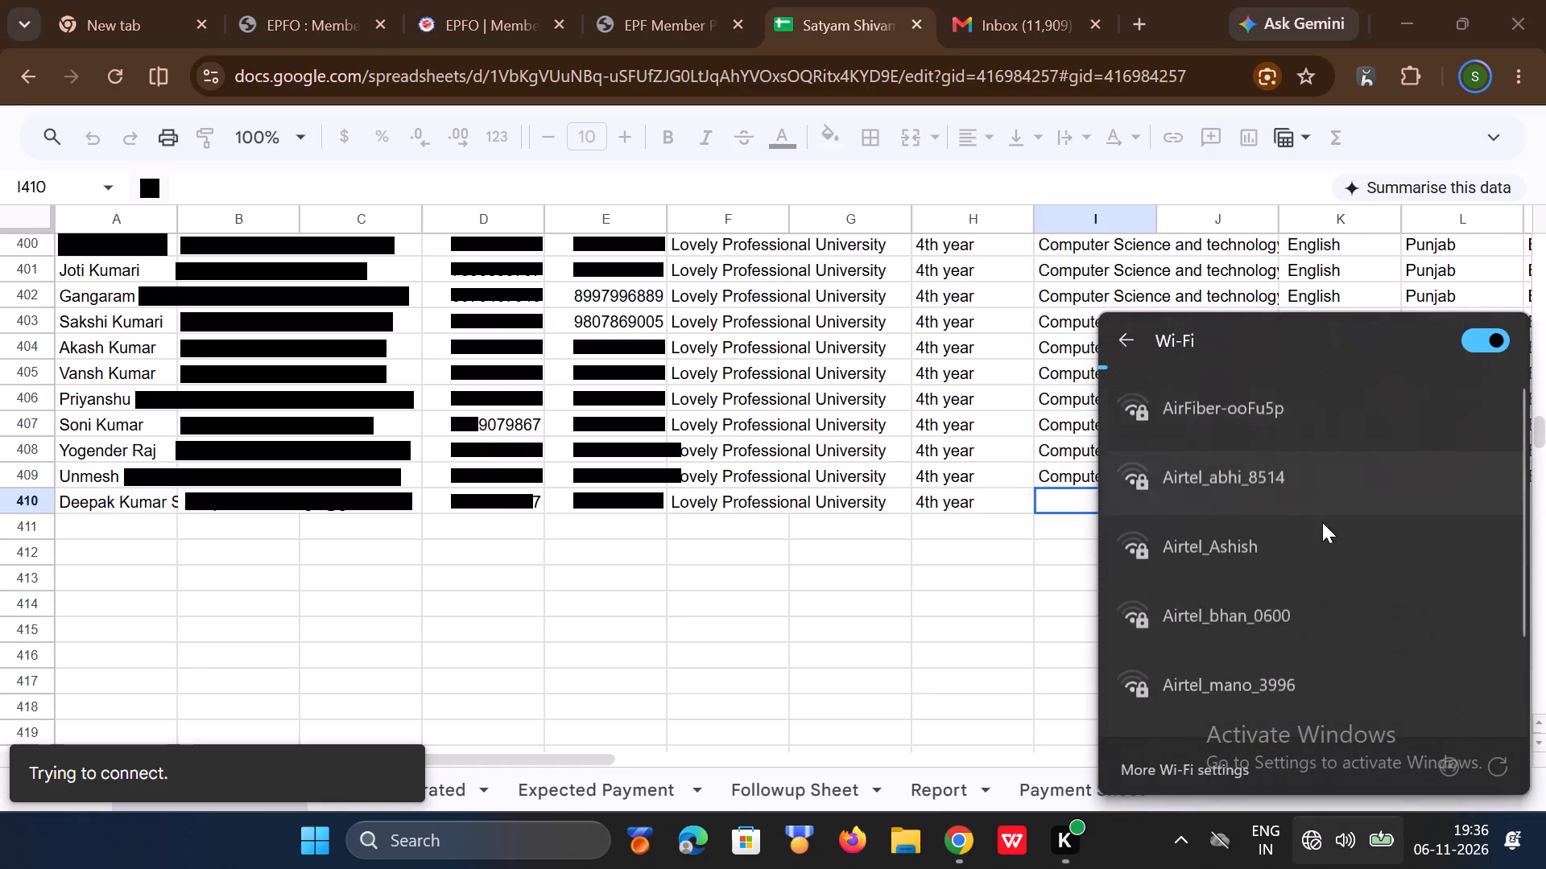
left_click(1511, 770)
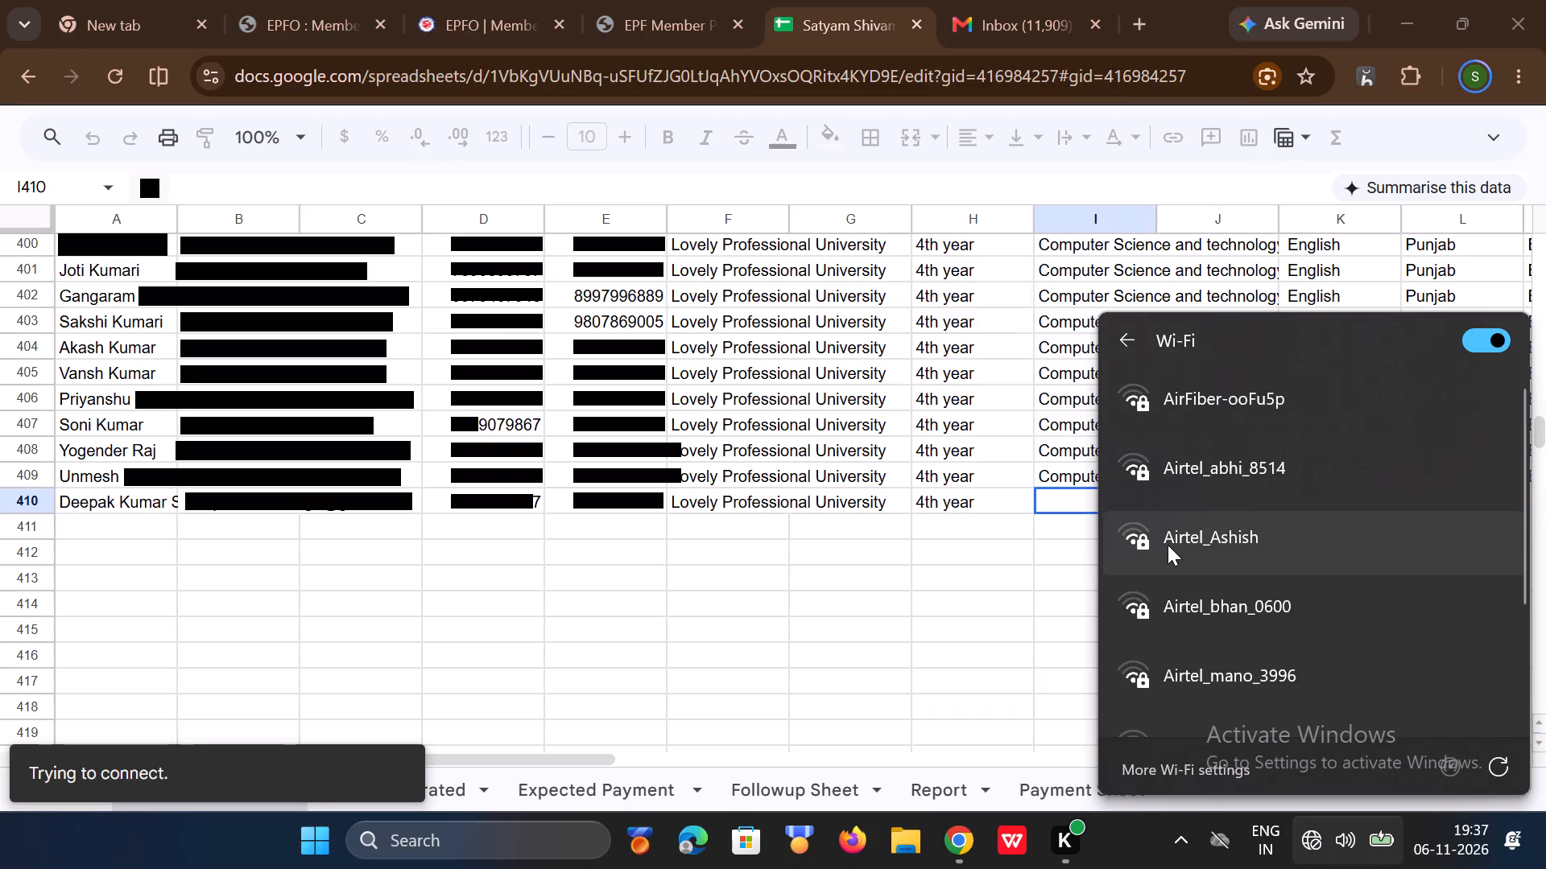
left_click(1497, 754)
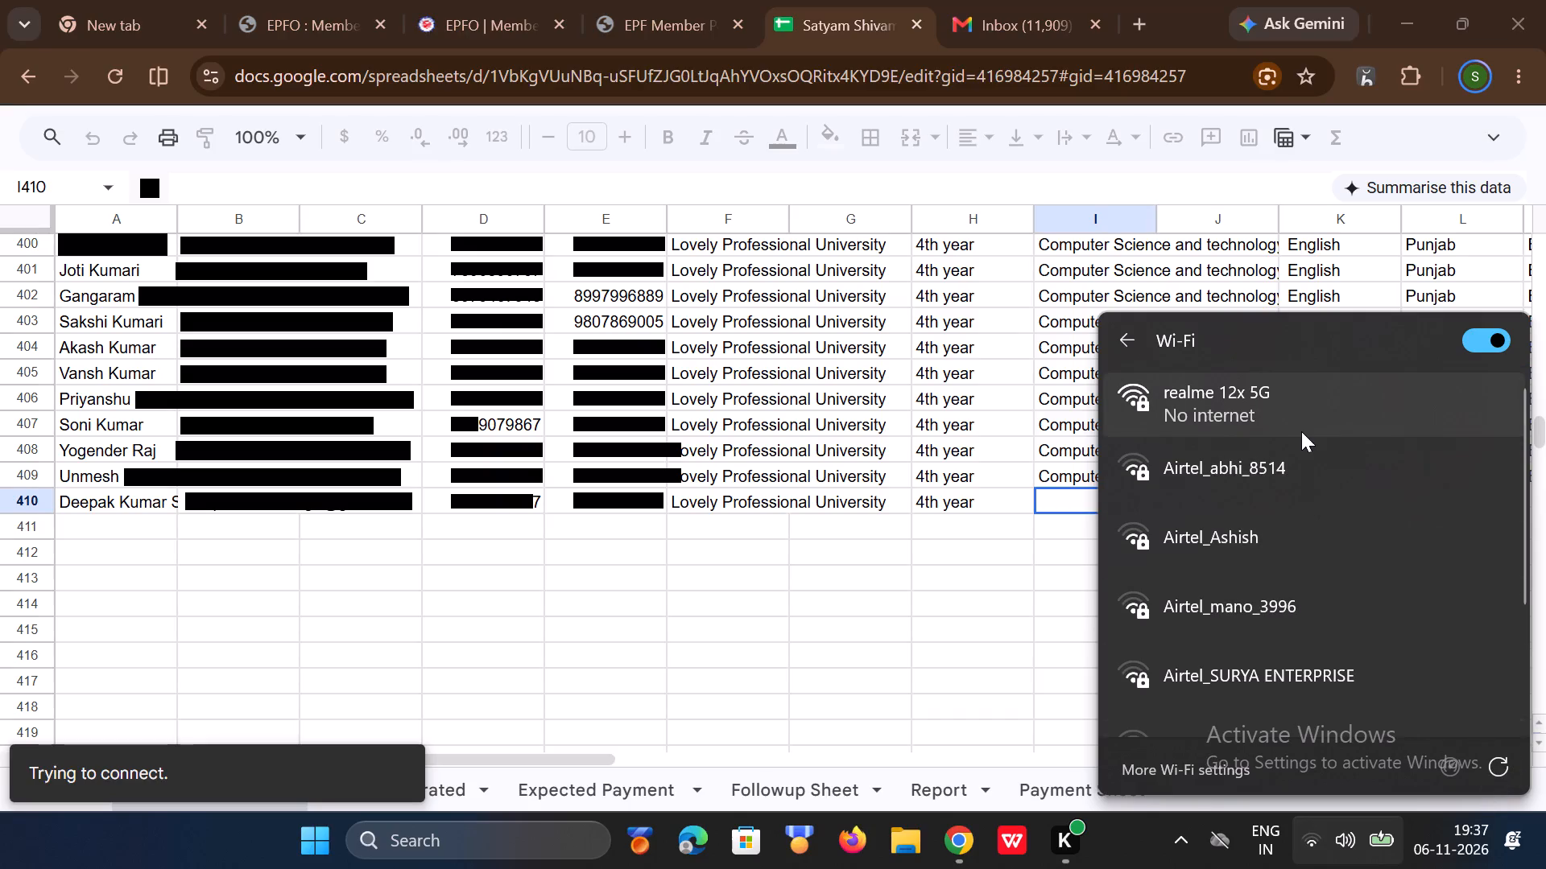
left_click(1270, 410)
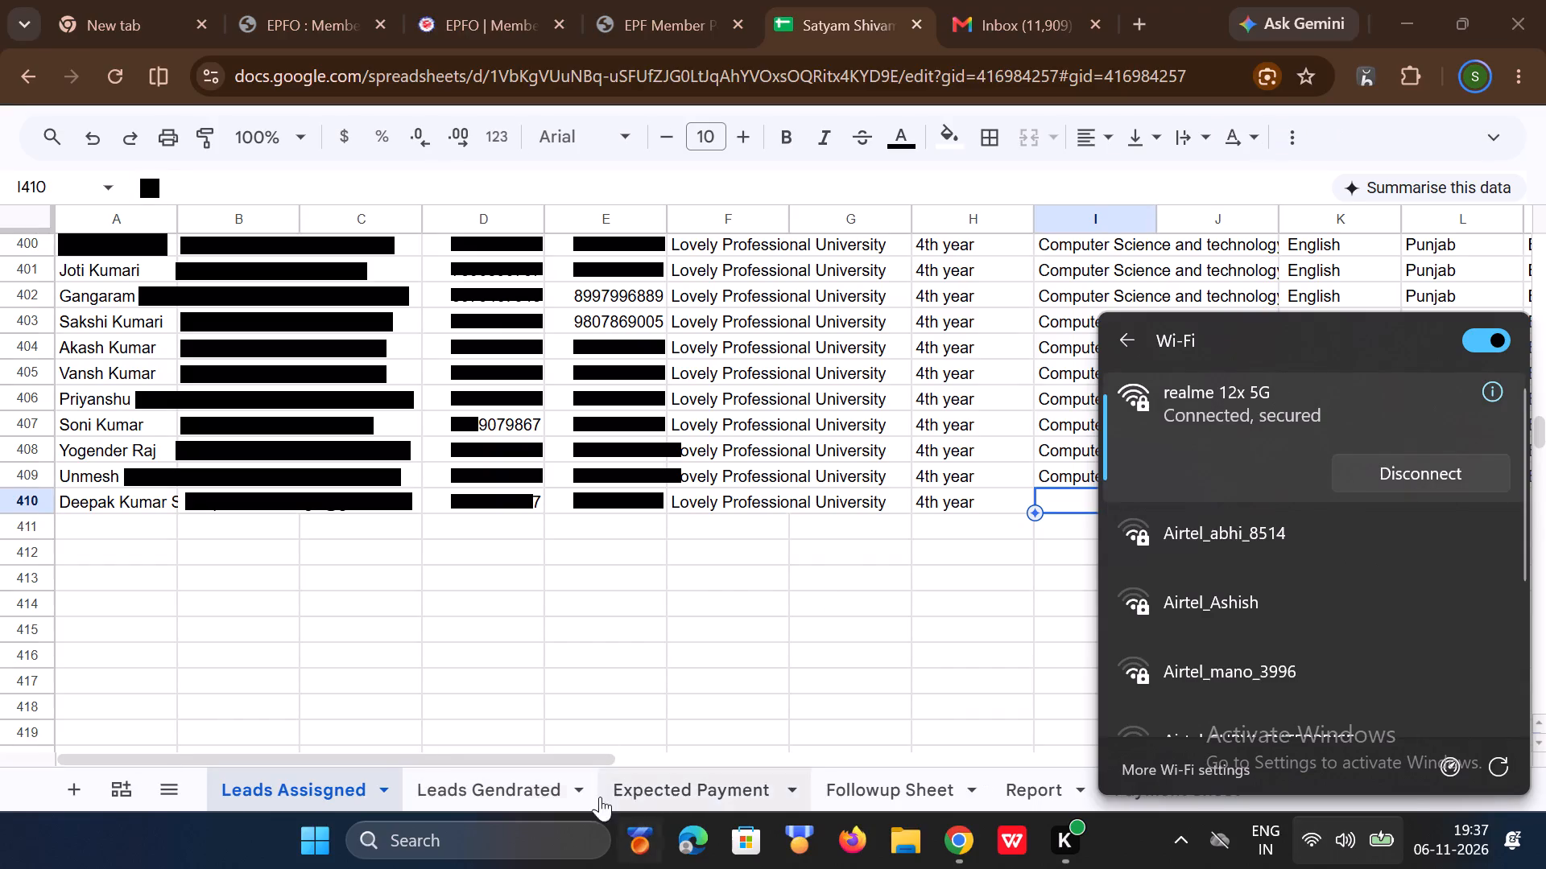
left_click(541, 755)
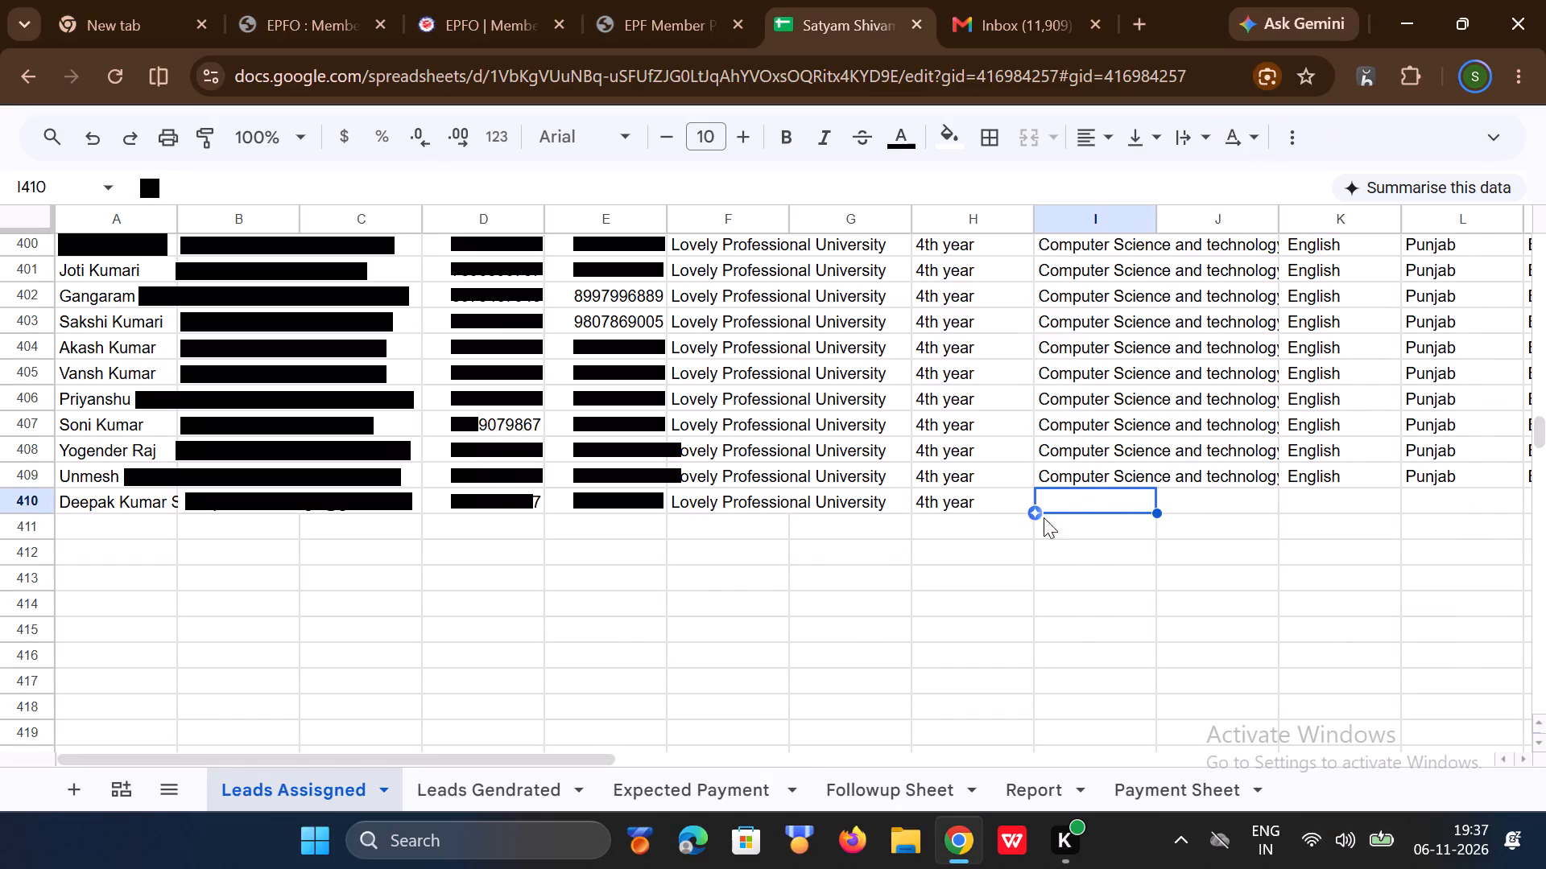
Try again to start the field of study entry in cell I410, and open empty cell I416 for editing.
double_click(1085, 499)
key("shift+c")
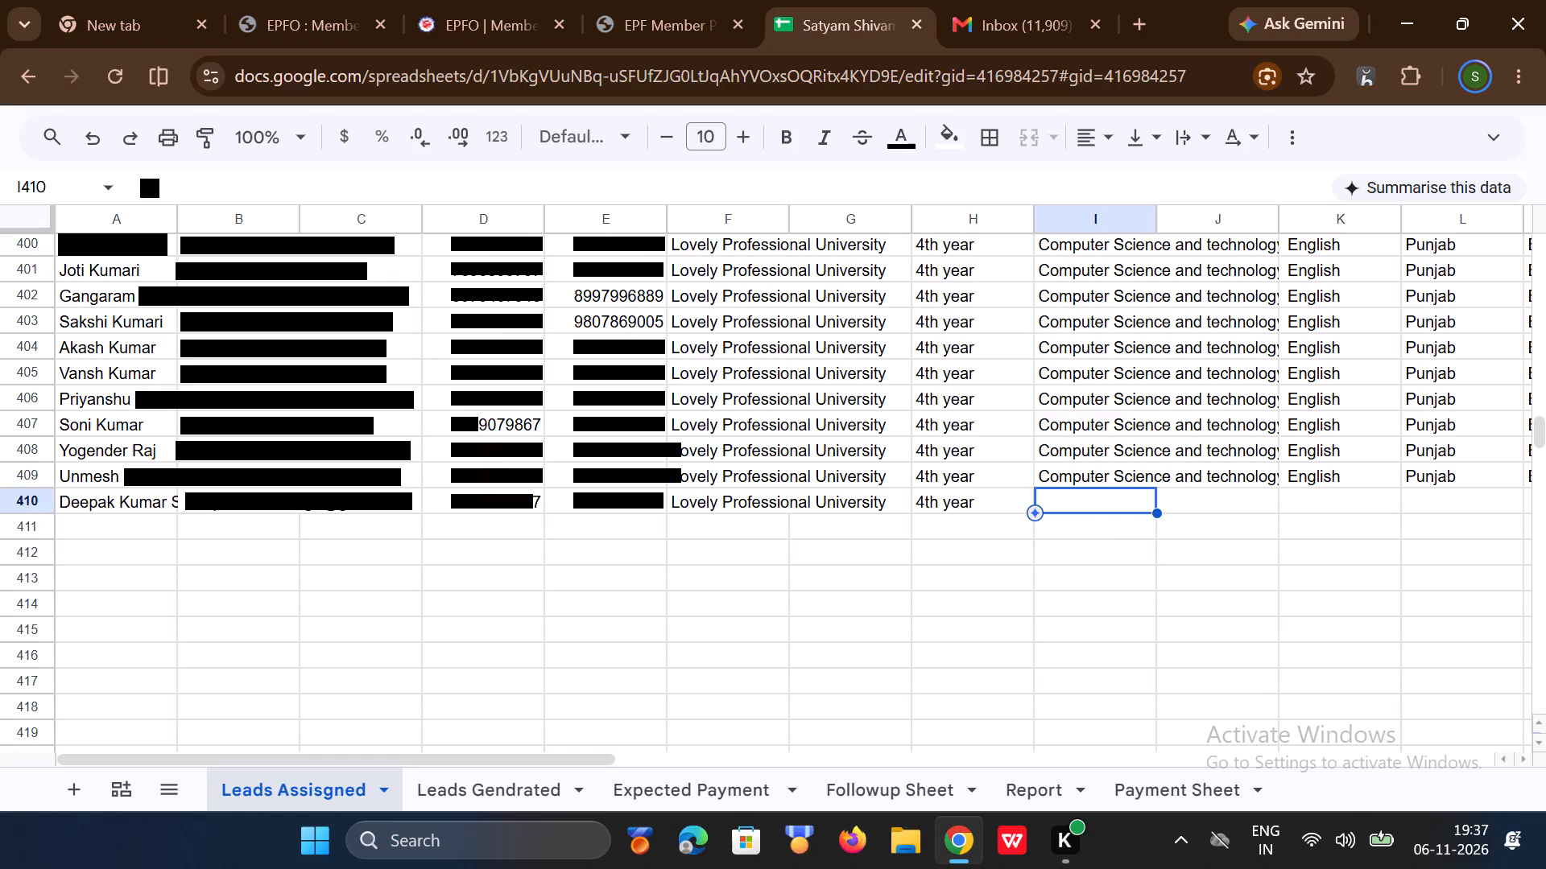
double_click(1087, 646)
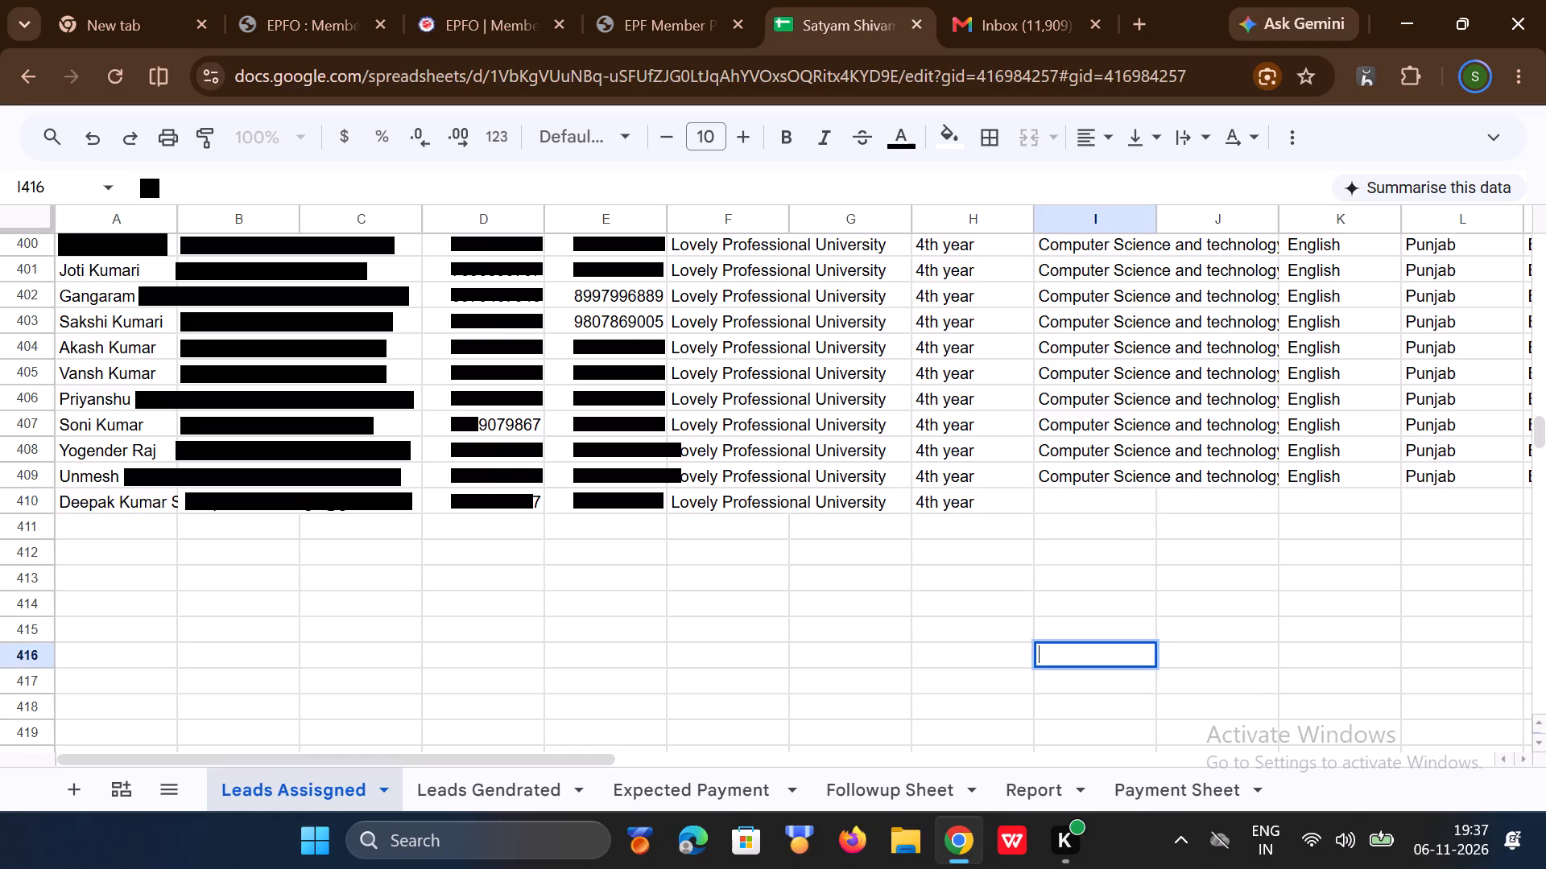
Enter Computer Science and technology as the lead's field of study in cell I410.
double_click(1057, 510)
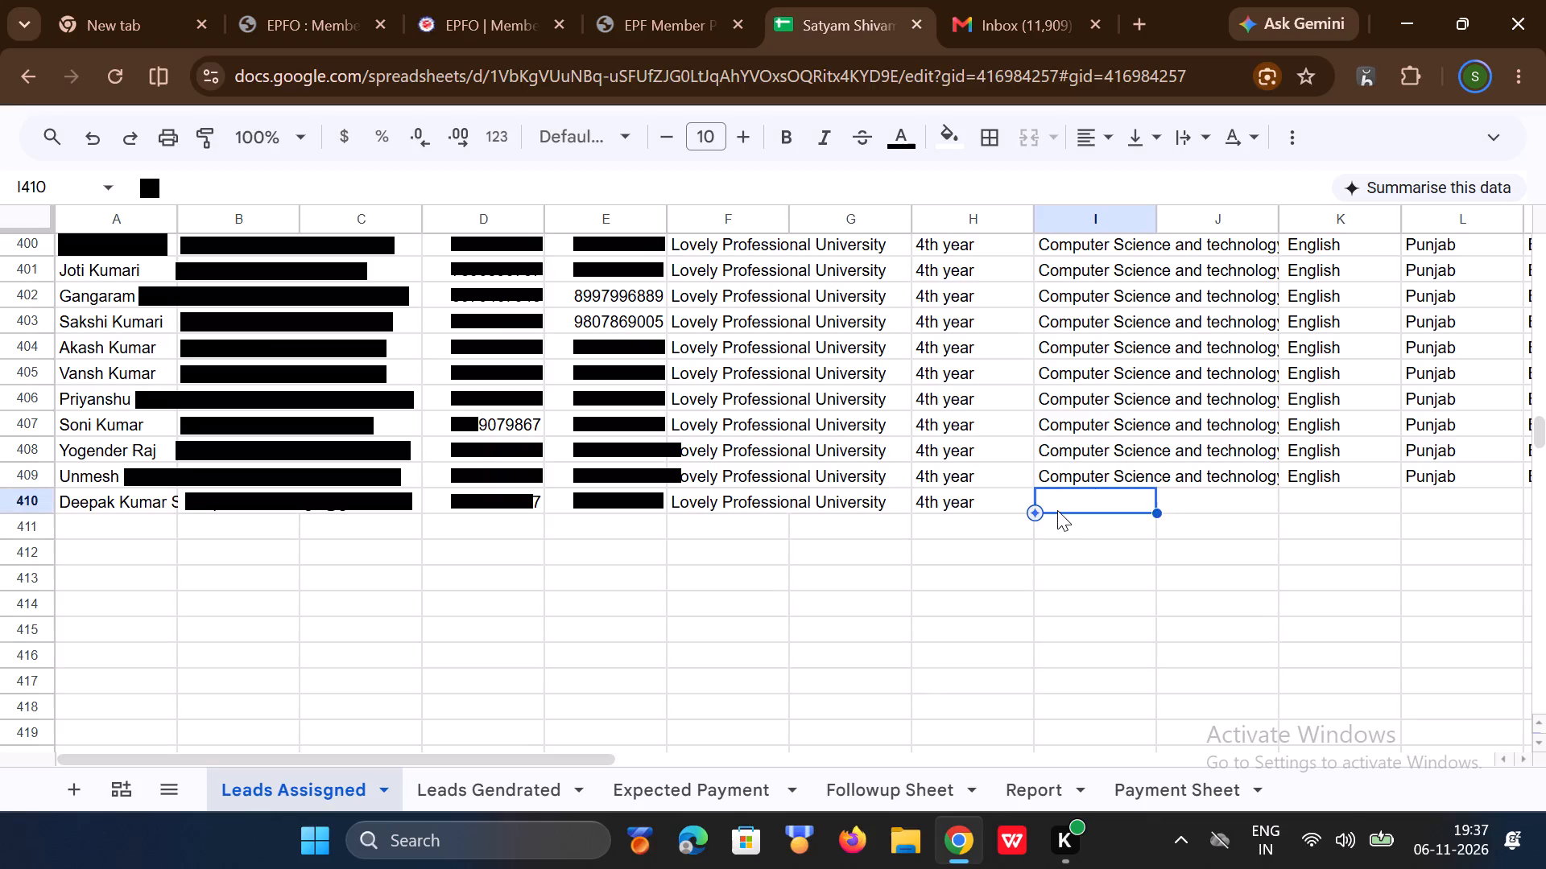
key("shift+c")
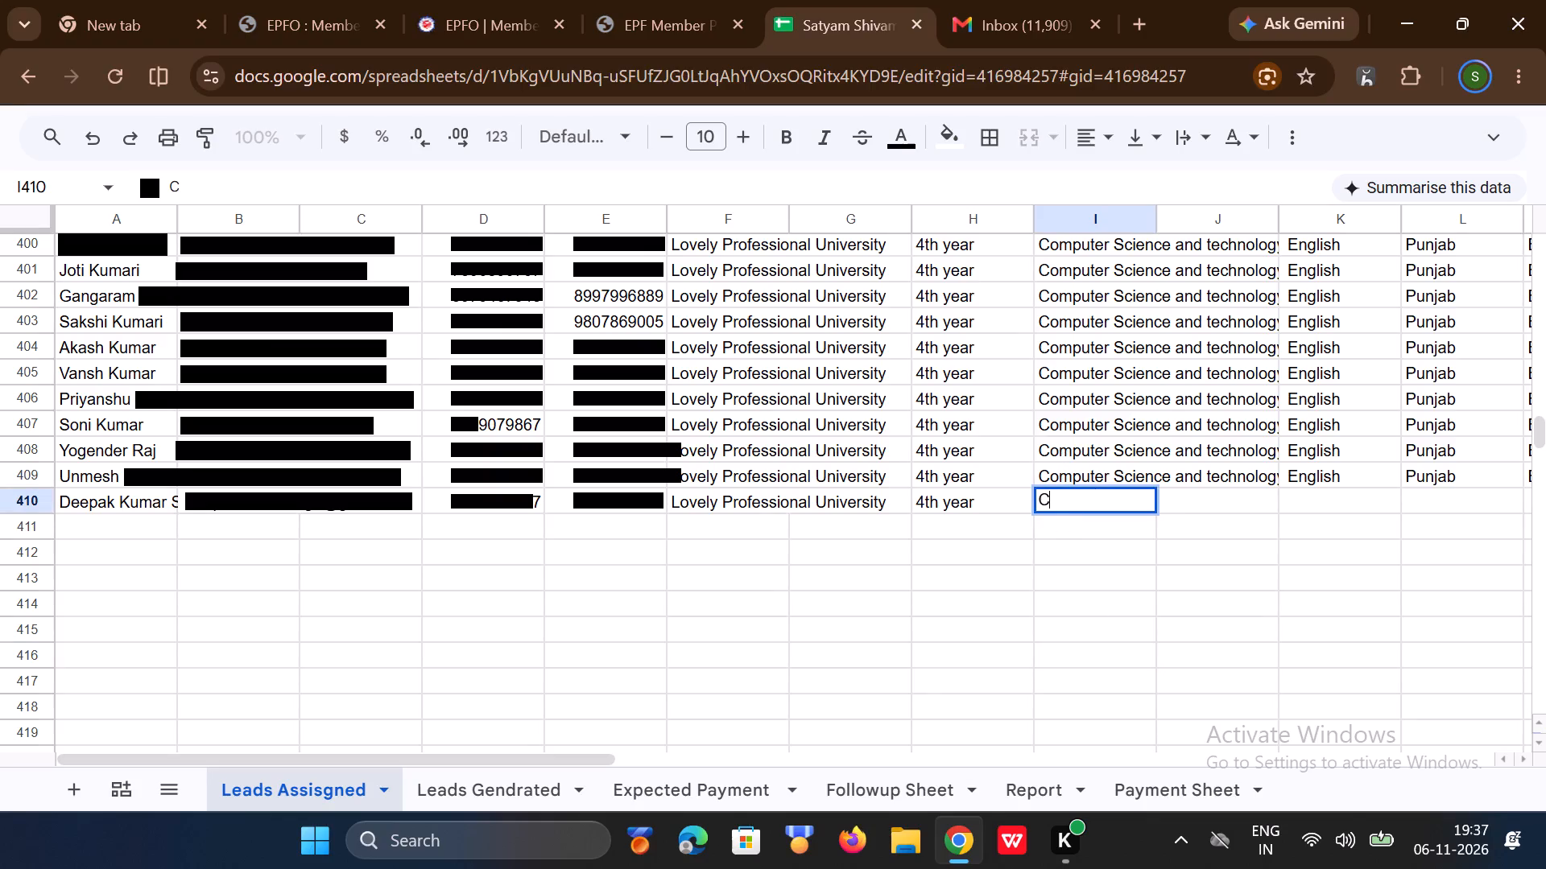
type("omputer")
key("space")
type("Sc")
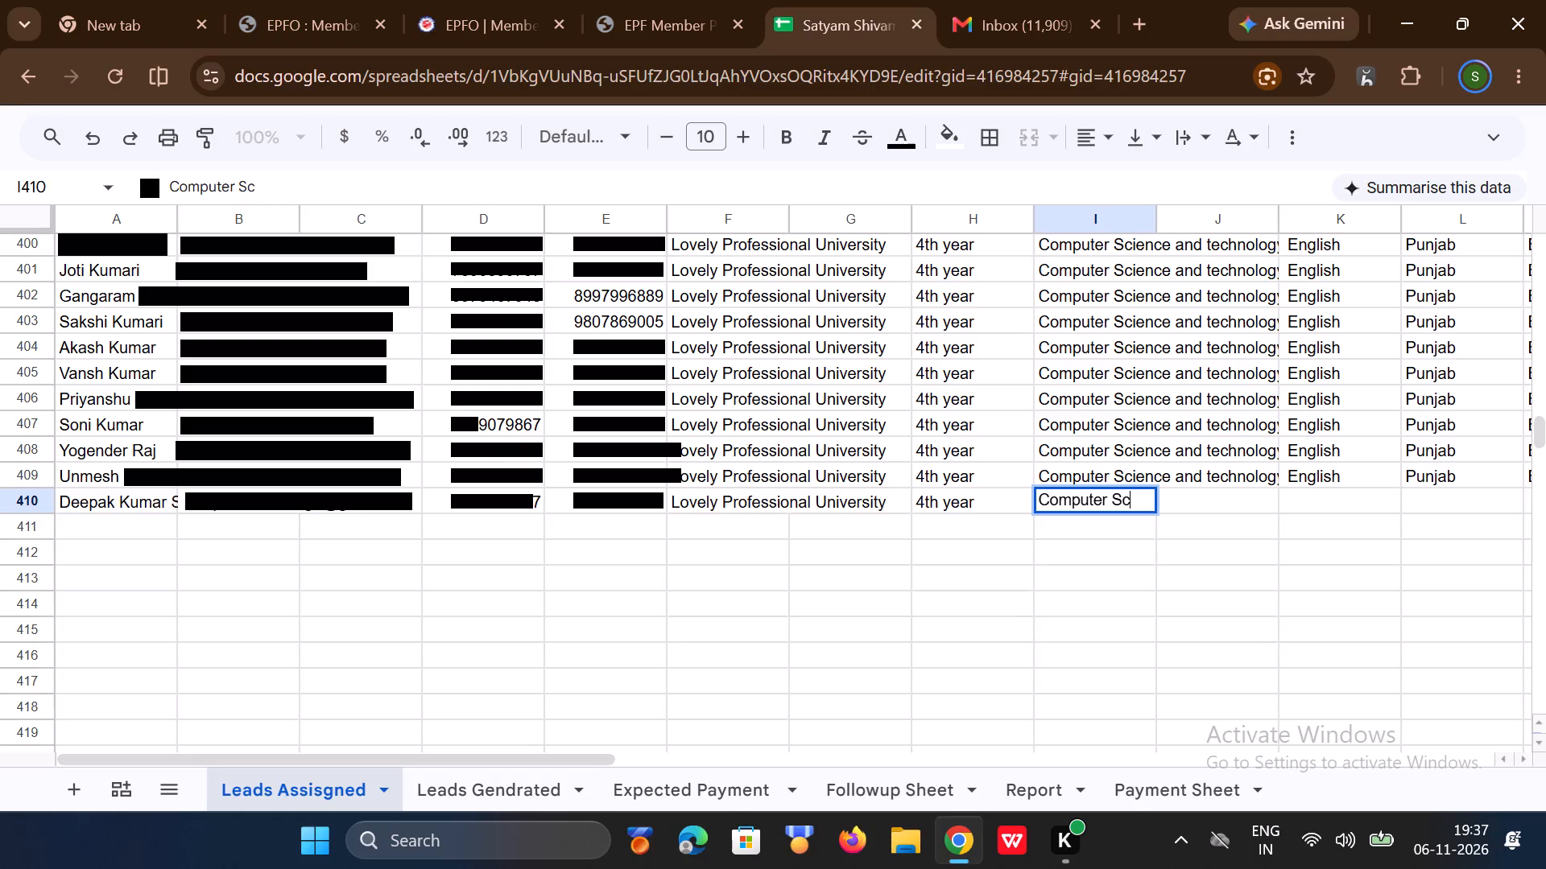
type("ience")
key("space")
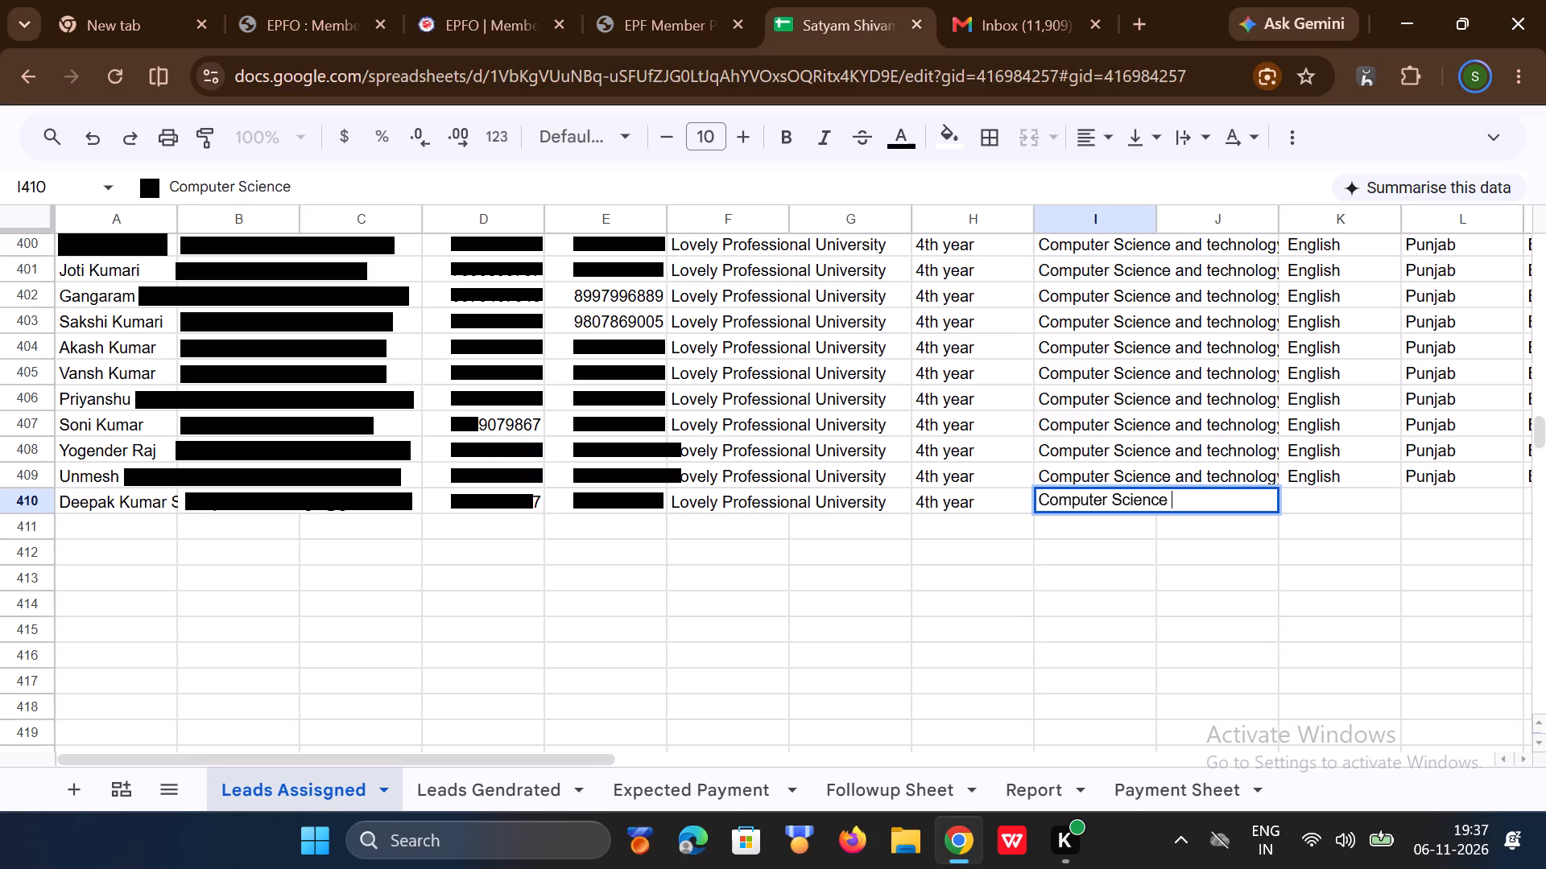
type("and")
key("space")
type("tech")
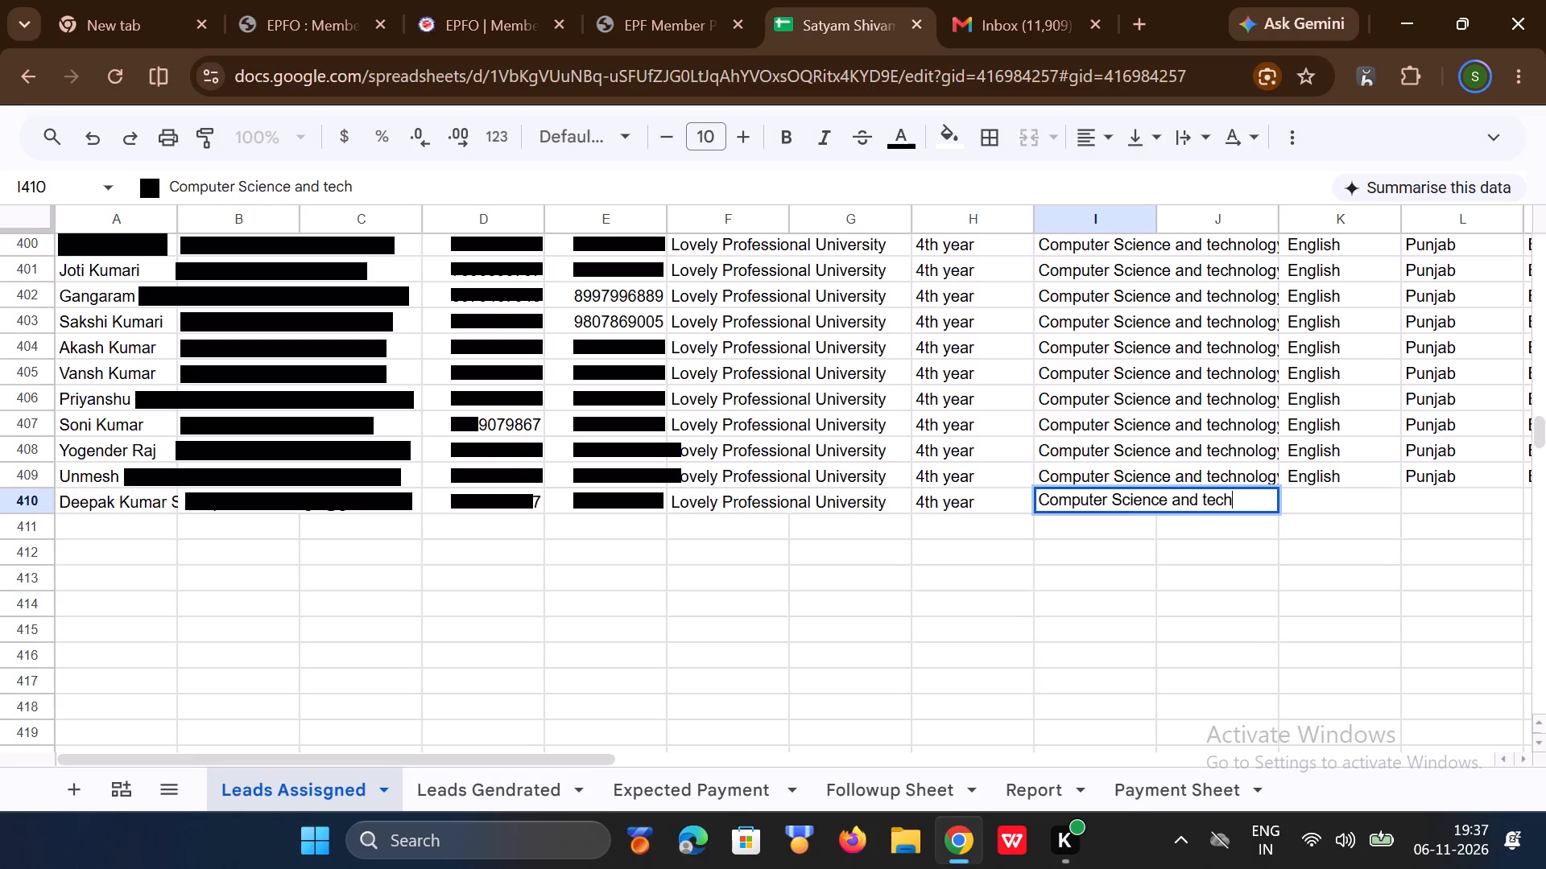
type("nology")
left_click(1120, 564)
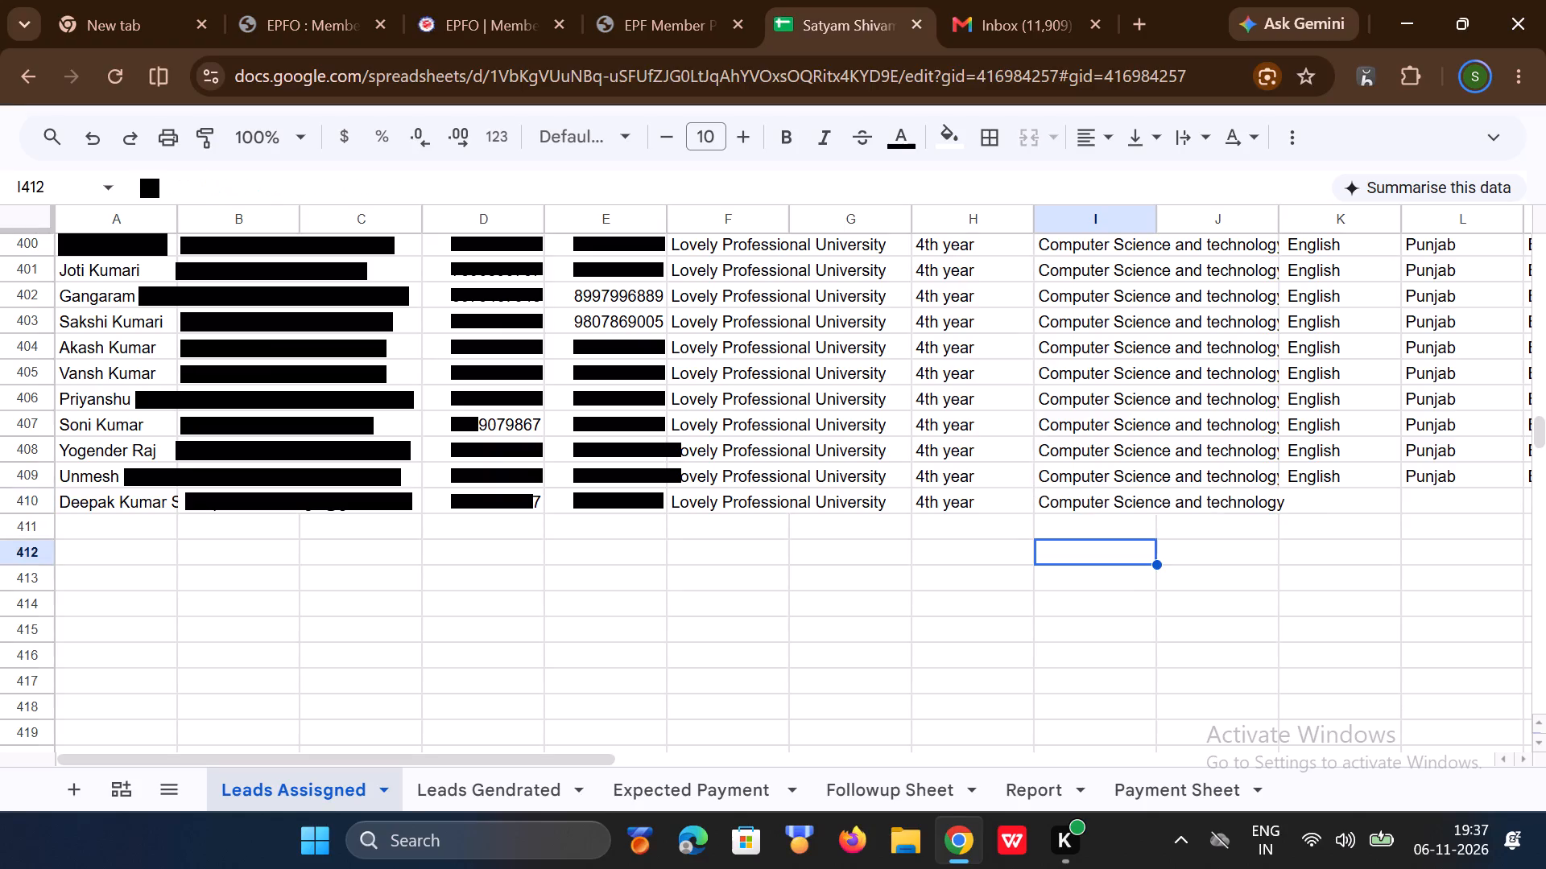
Fill in English in cell K410 and Punjab in cell L410 of the lead's row.
double_click(1330, 500)
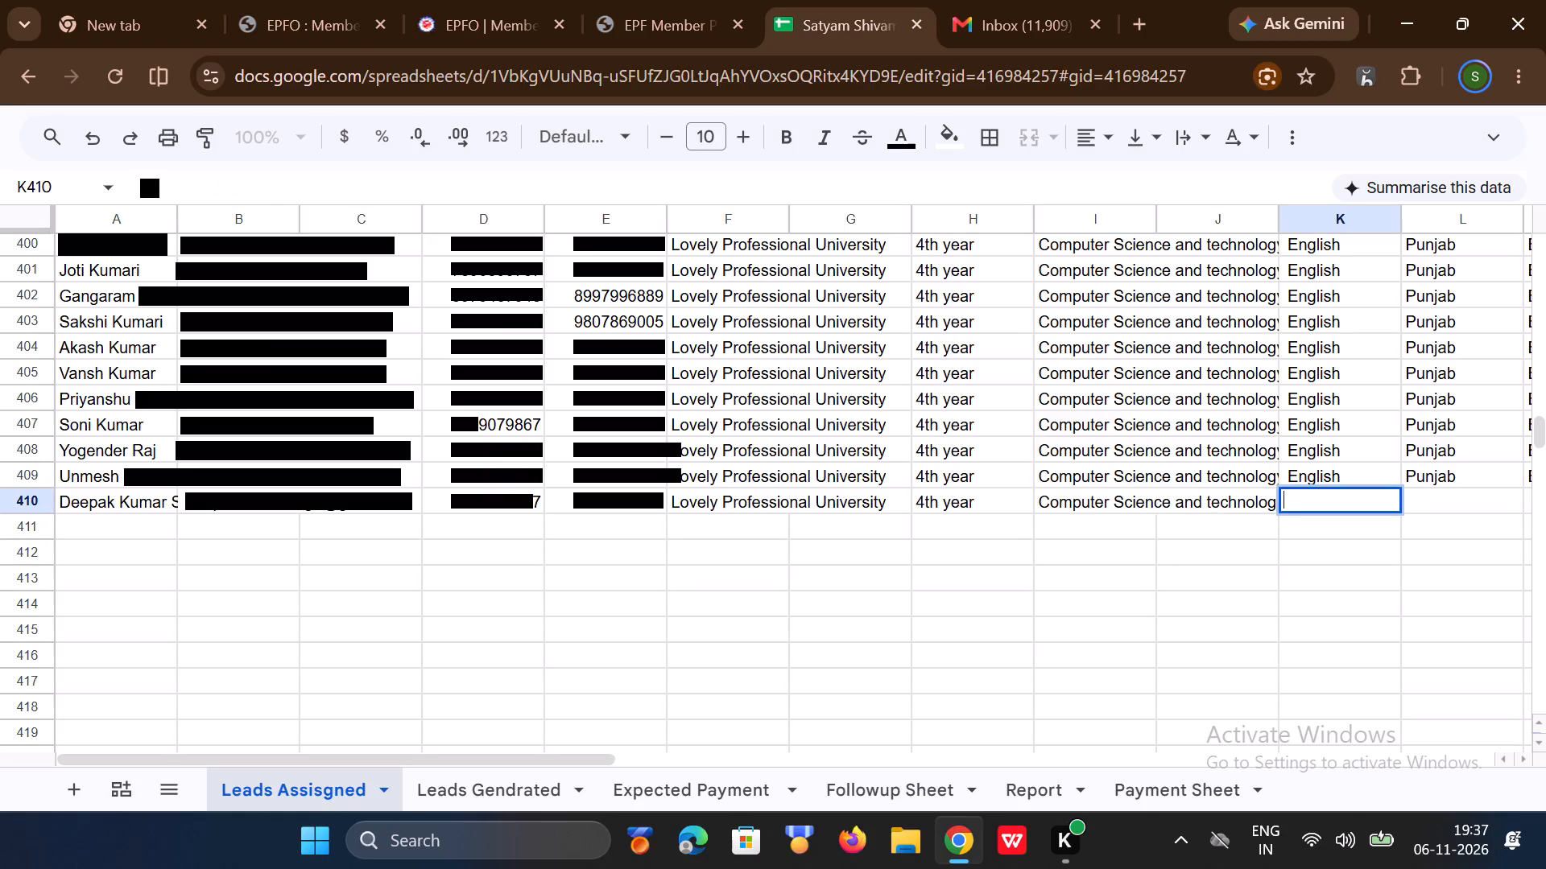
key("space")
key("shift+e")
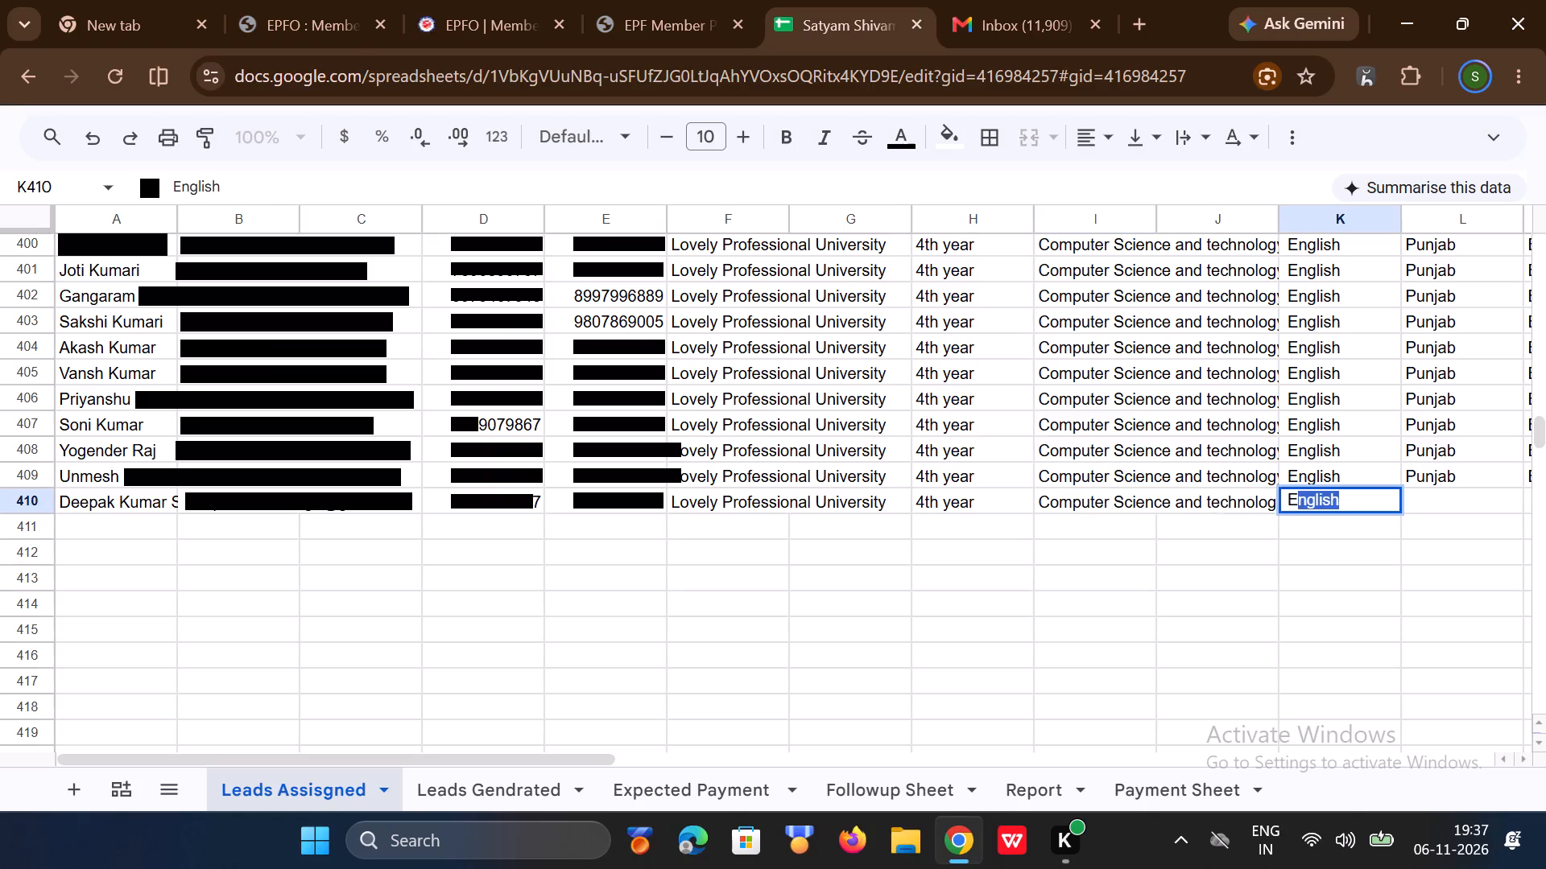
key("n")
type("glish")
left_click(1397, 549)
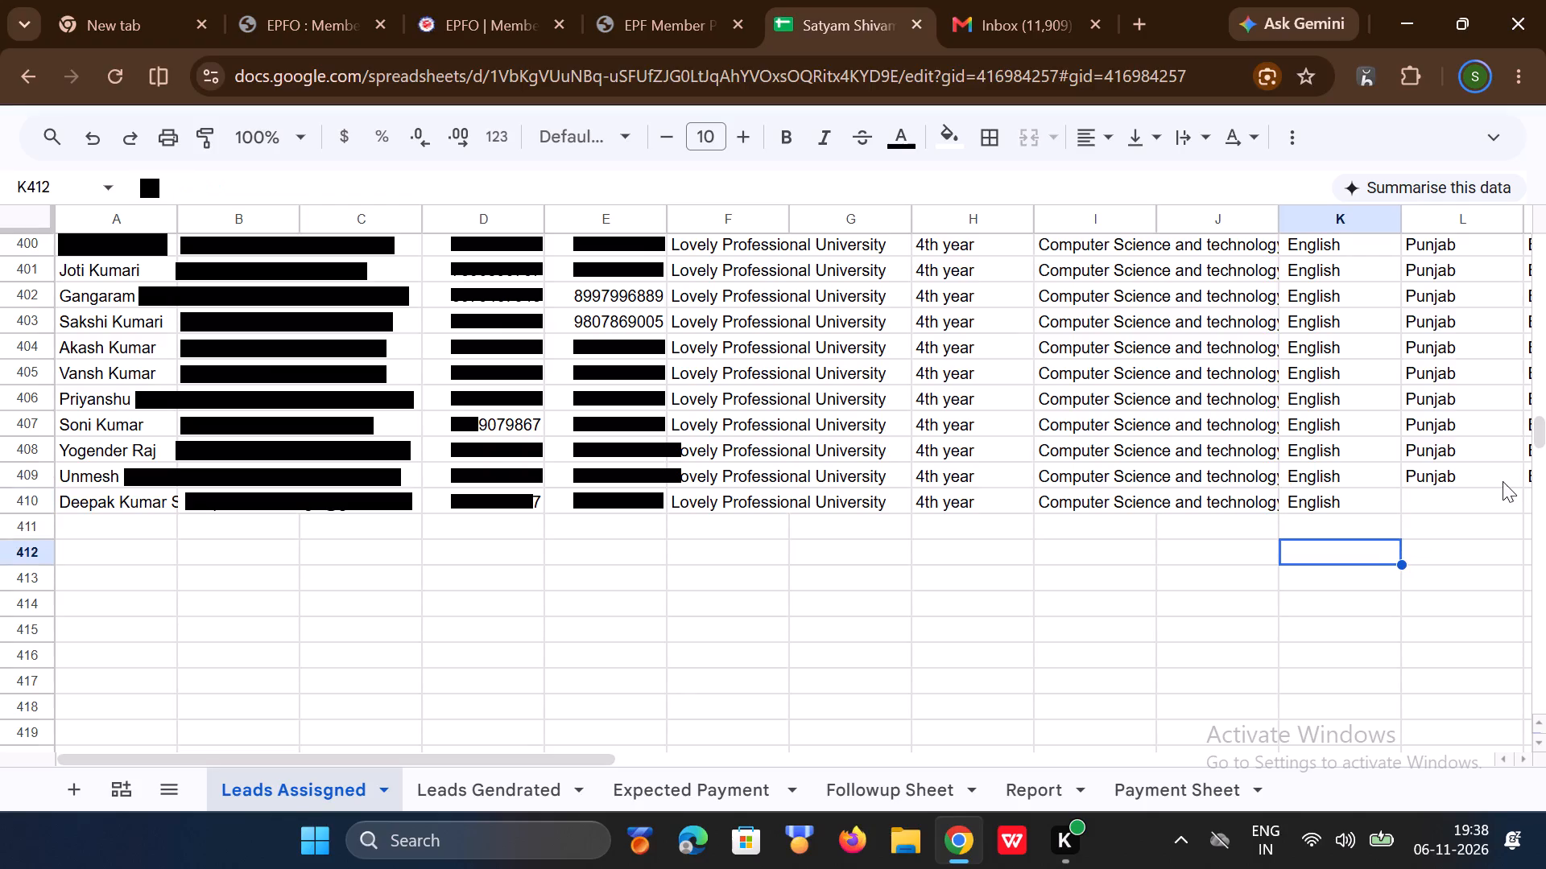
double_click(1432, 506)
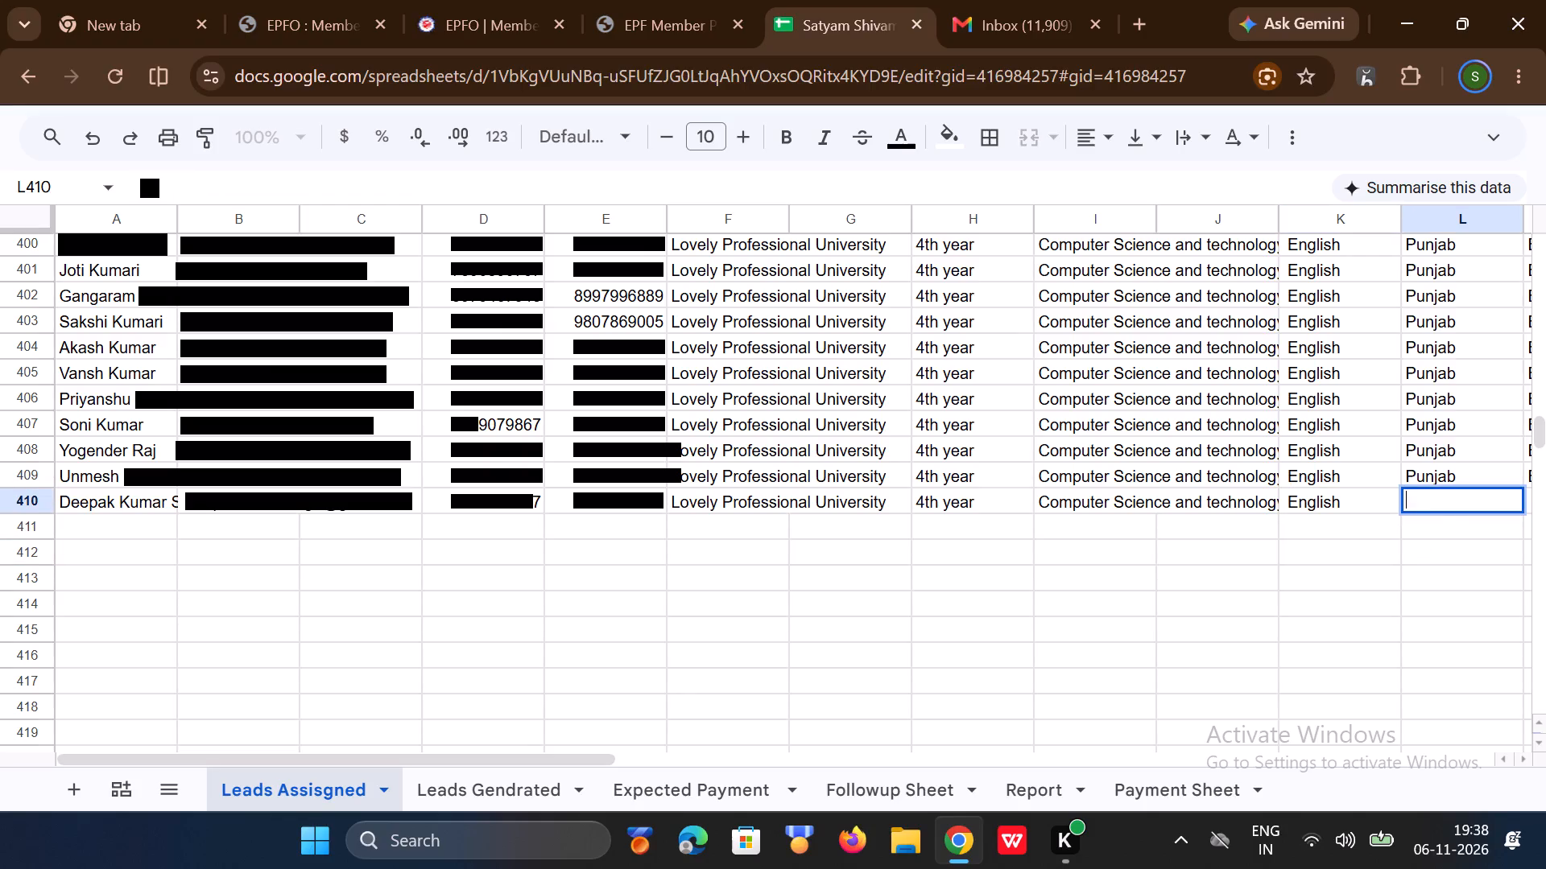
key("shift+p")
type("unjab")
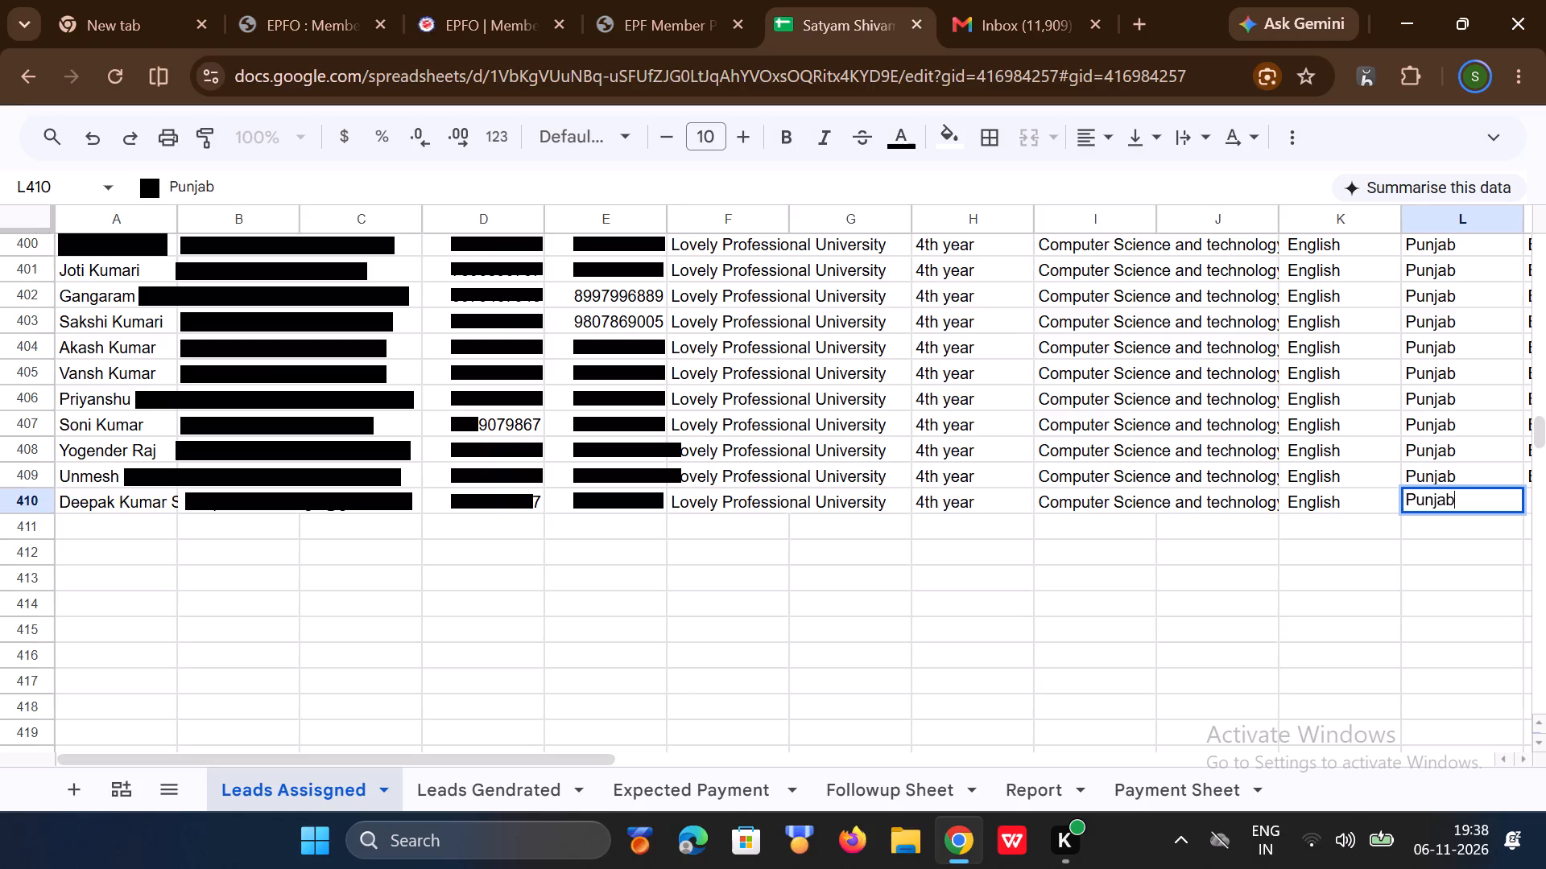
left_click(1374, 680)
Fill in English in cell M410 and Punjab in cell N410 of the lead's row.
scroll(1374, 680, "left", 4)
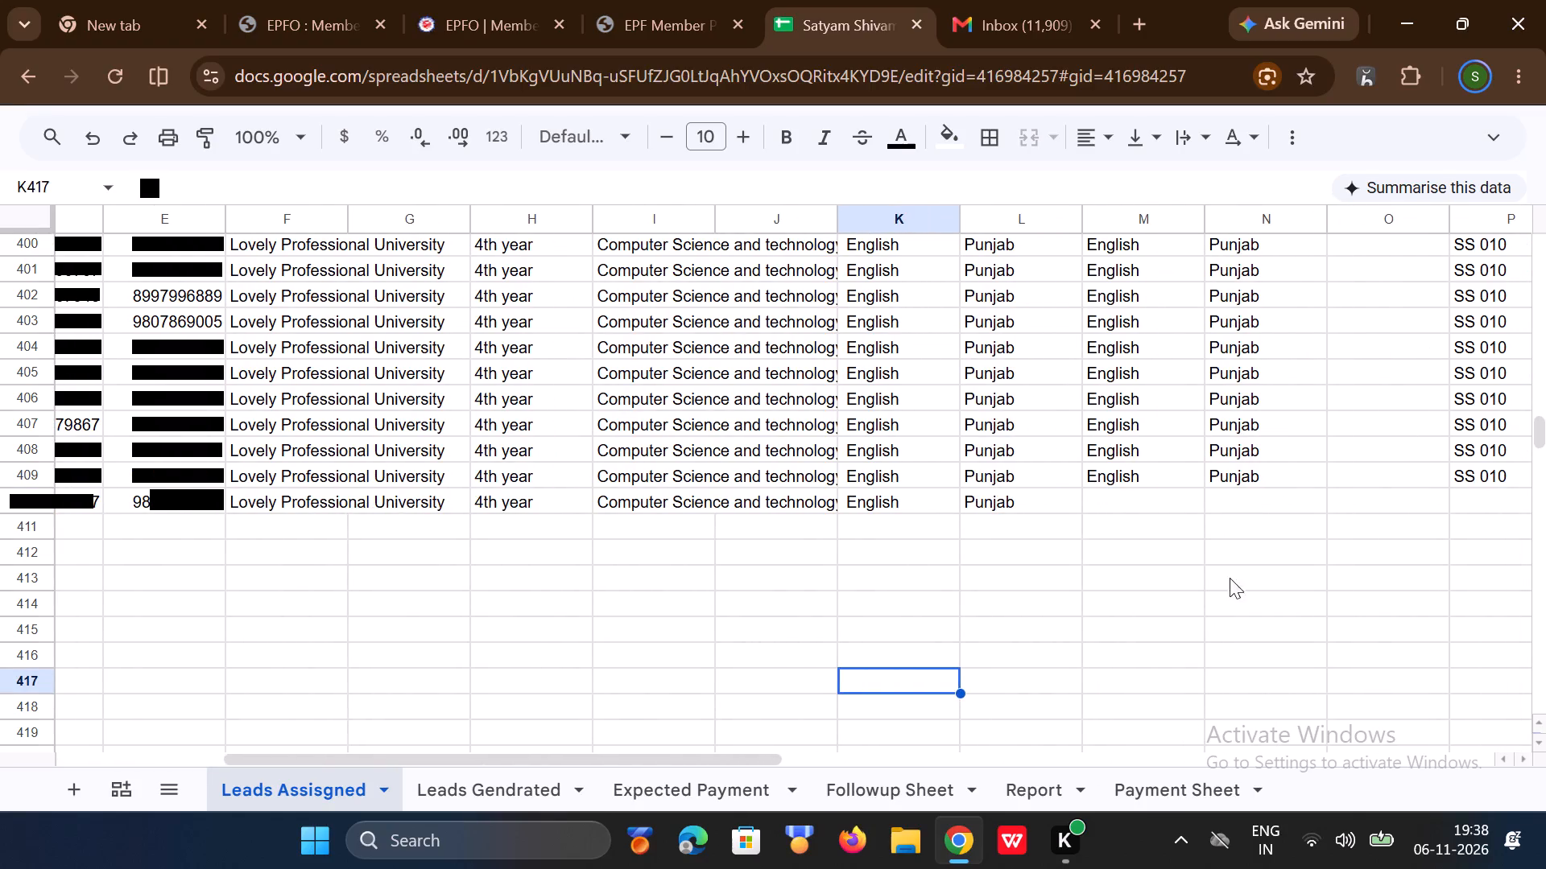
double_click(1133, 500)
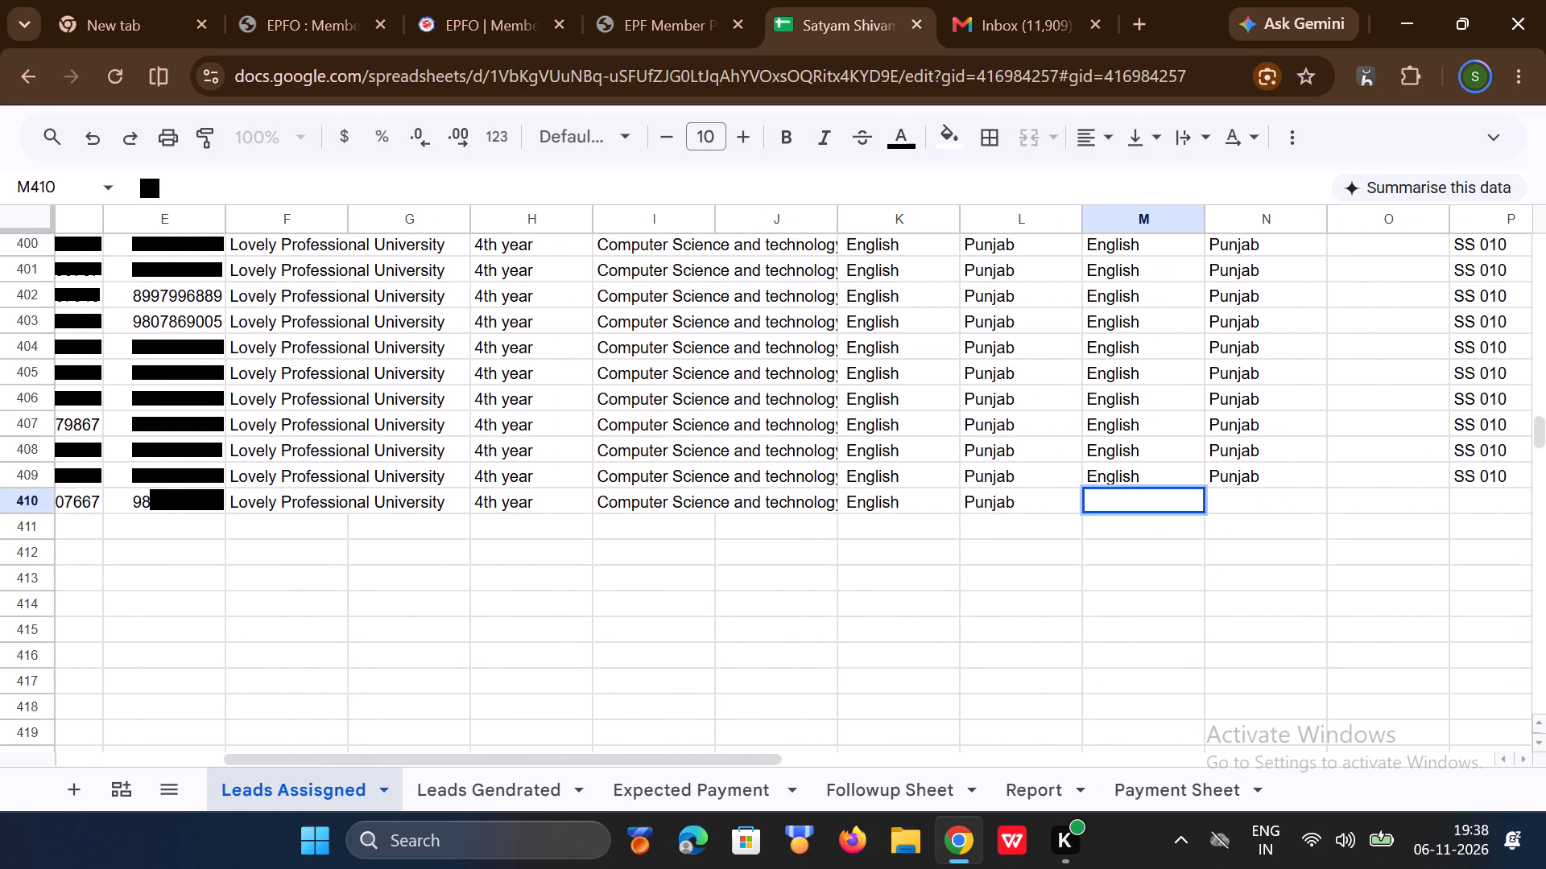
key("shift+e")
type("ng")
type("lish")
left_click(1225, 553)
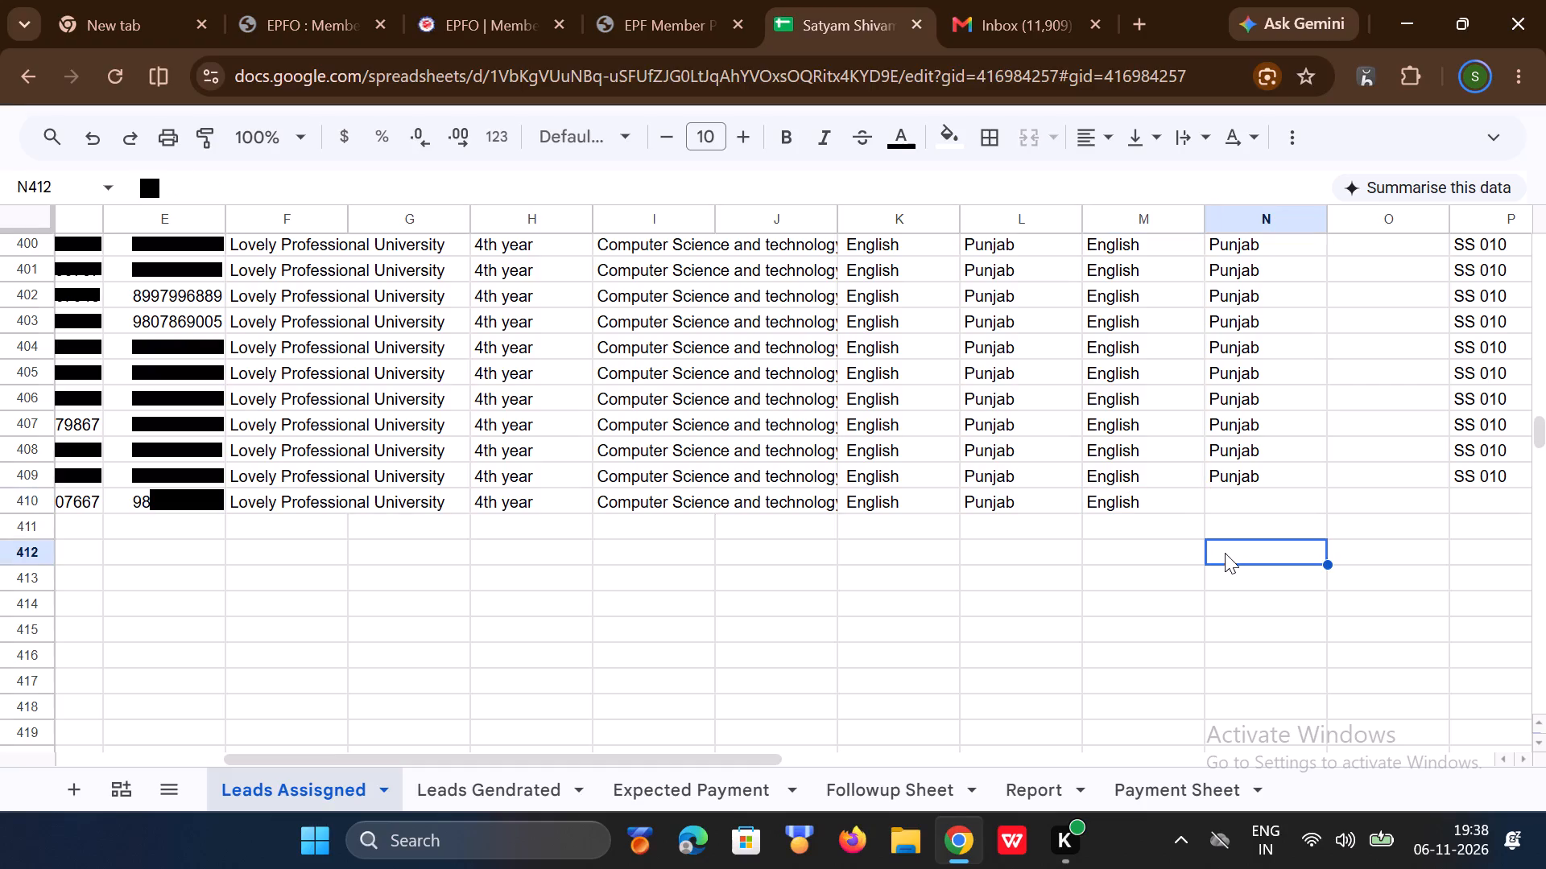
double_click(1230, 493)
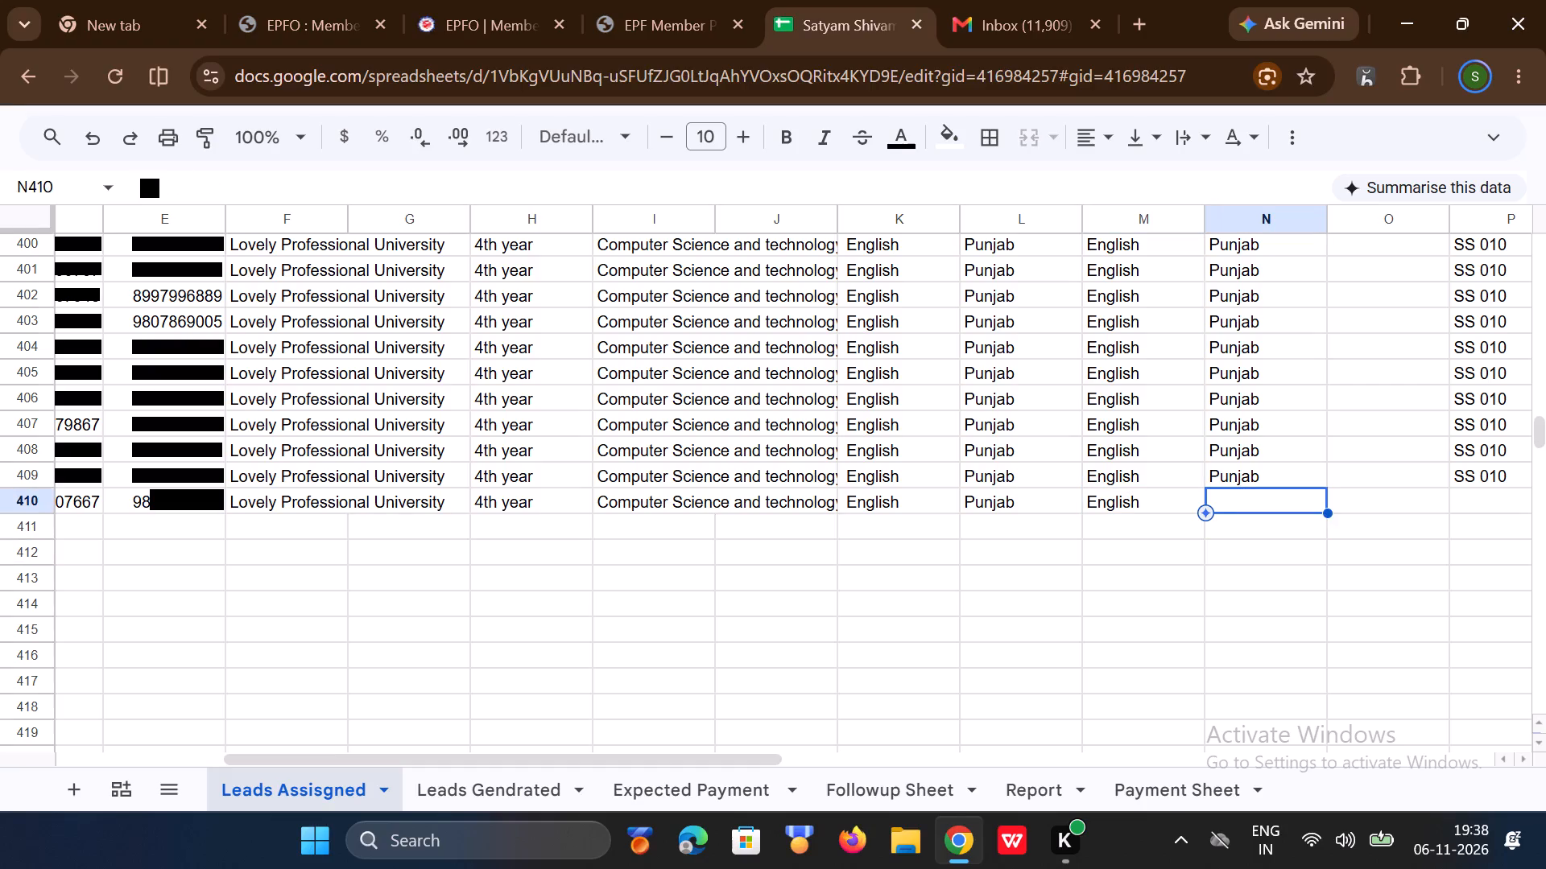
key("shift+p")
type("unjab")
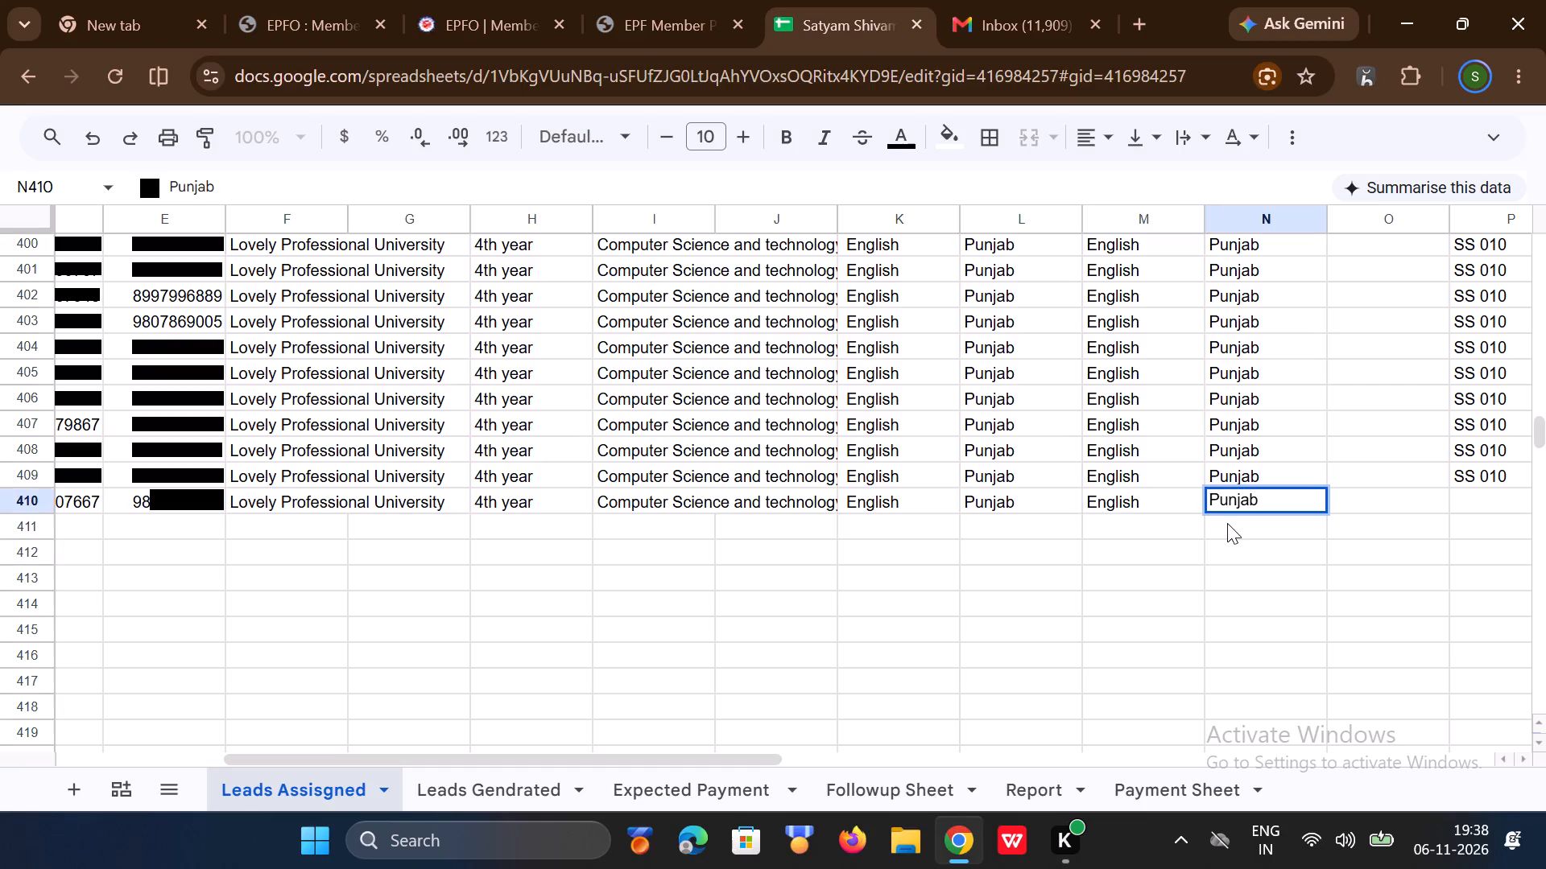
Enter SS 010 as the lead's code in cell P410.
left_click(1227, 523)
scroll(1136, 575, "left", 3)
double_click(993, 537)
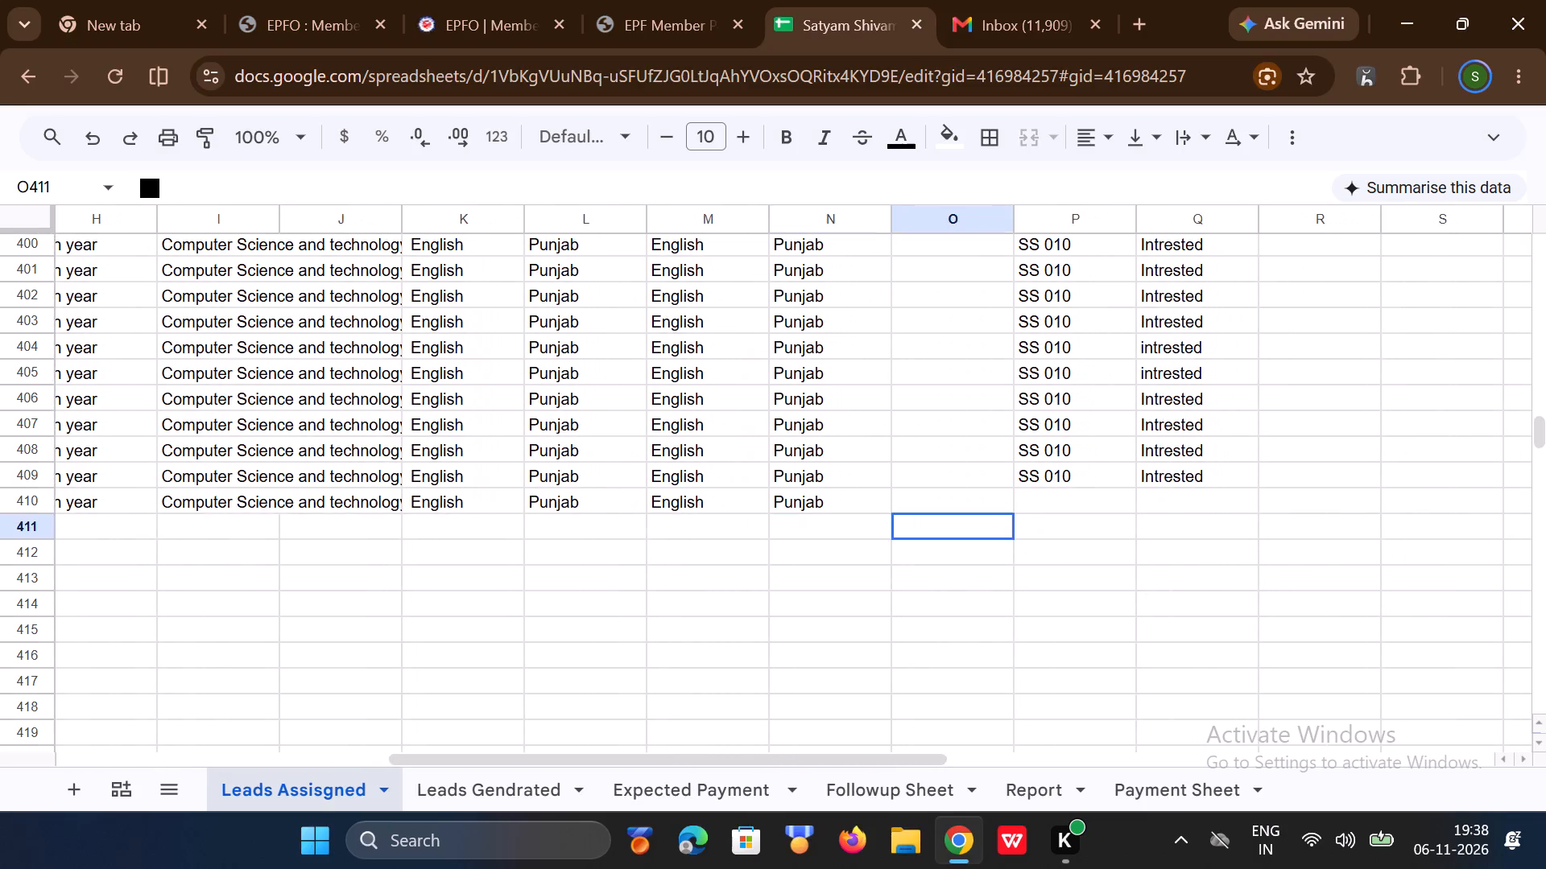
double_click(1064, 506)
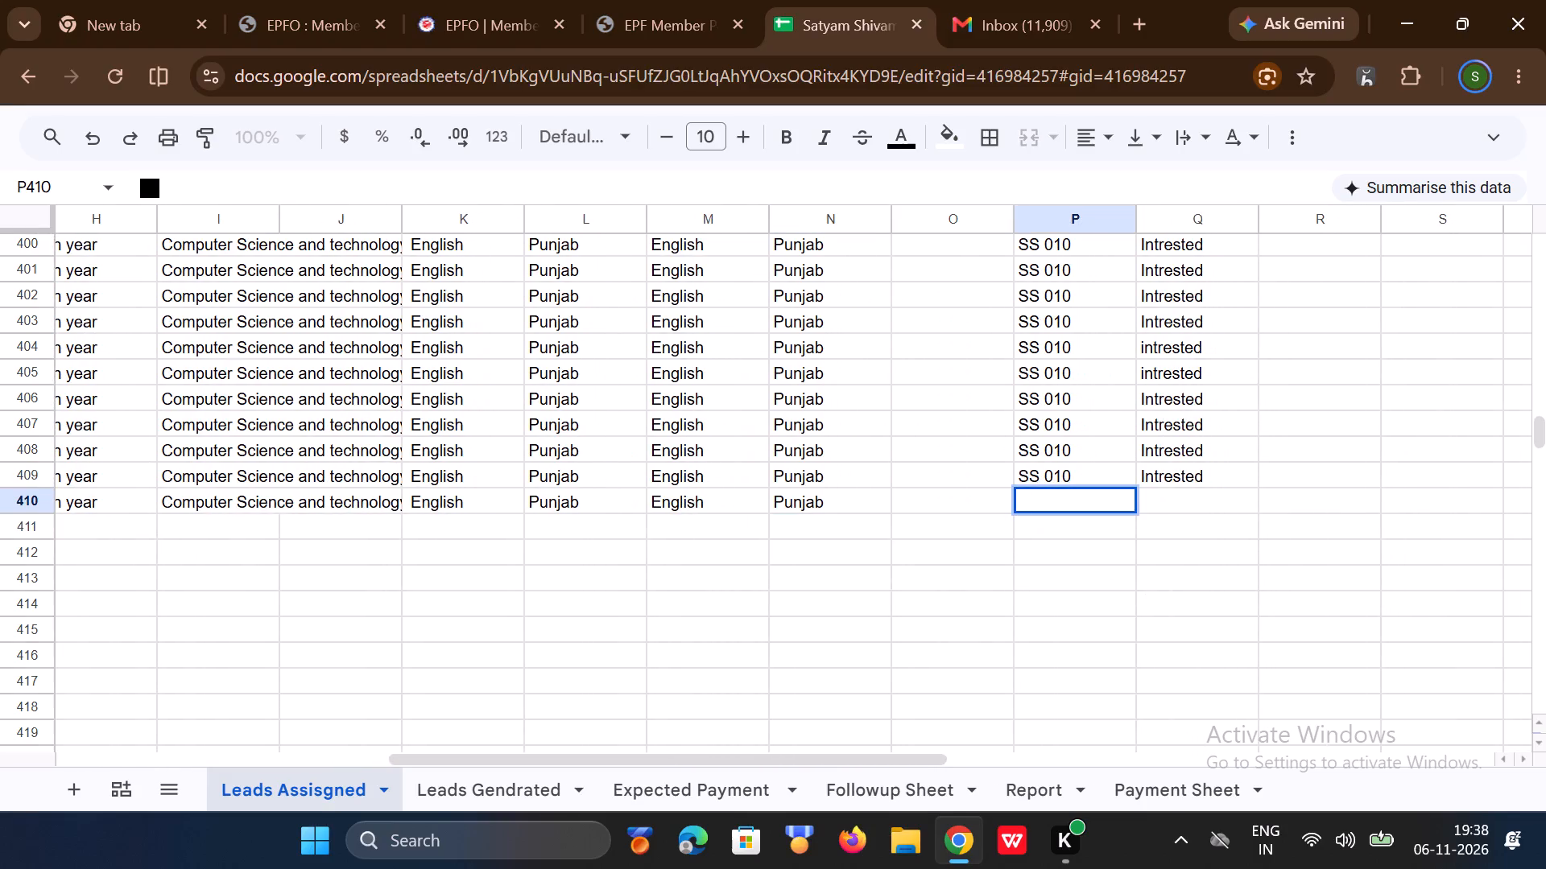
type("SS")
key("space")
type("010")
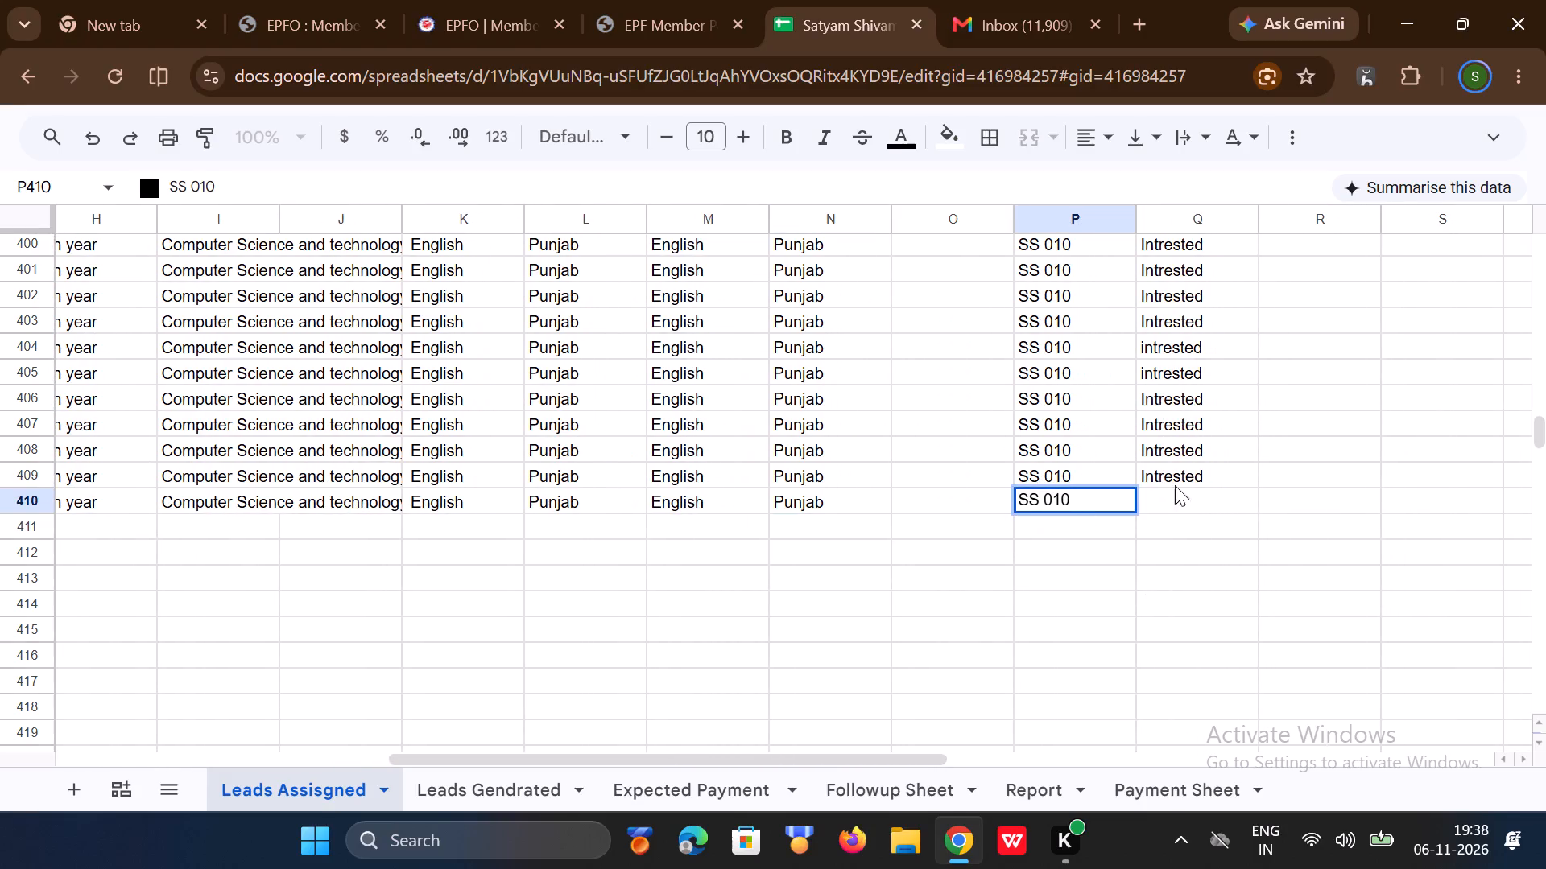
Enter Intrested as the lead's status in cell Q410.
double_click(1167, 492)
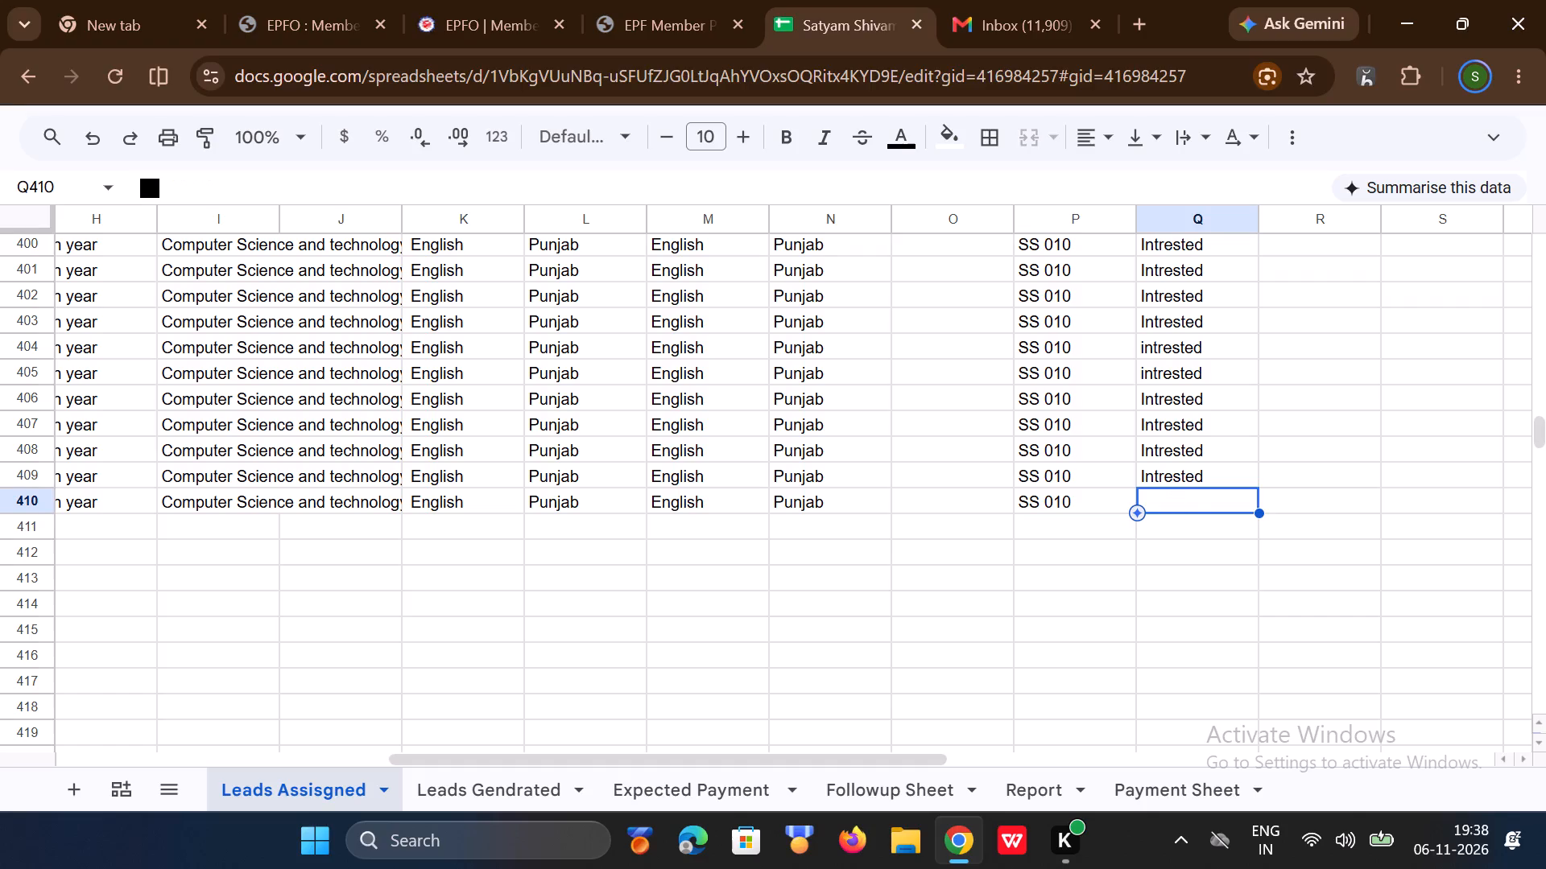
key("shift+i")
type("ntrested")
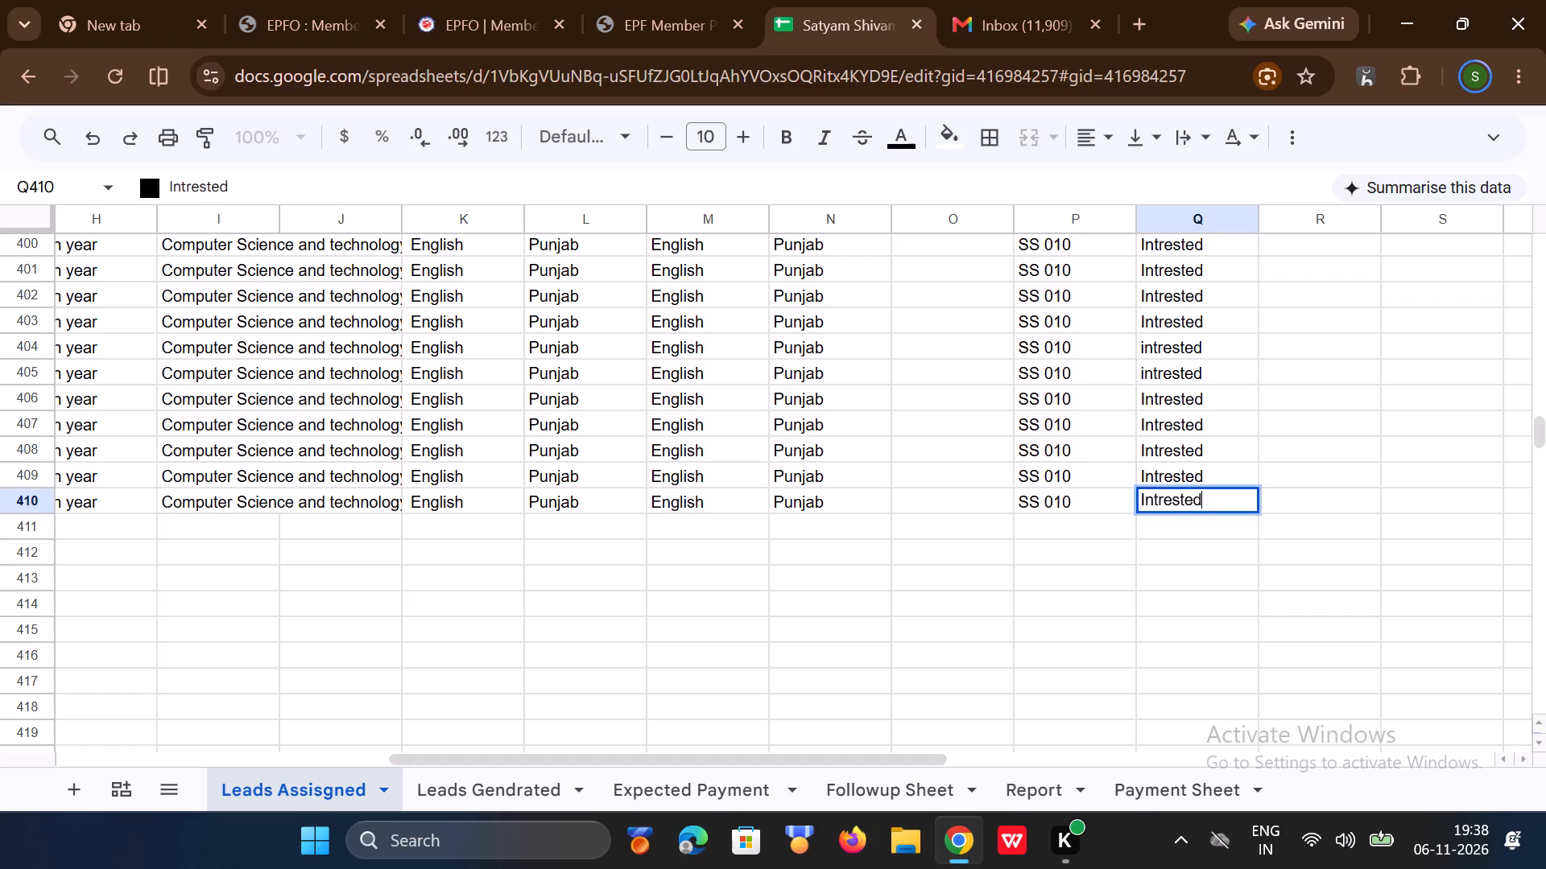
left_click(1150, 586)
Look back through the earlier lead rows of the Leads Assisgned sheet.
scroll(969, 632, "left", 4)
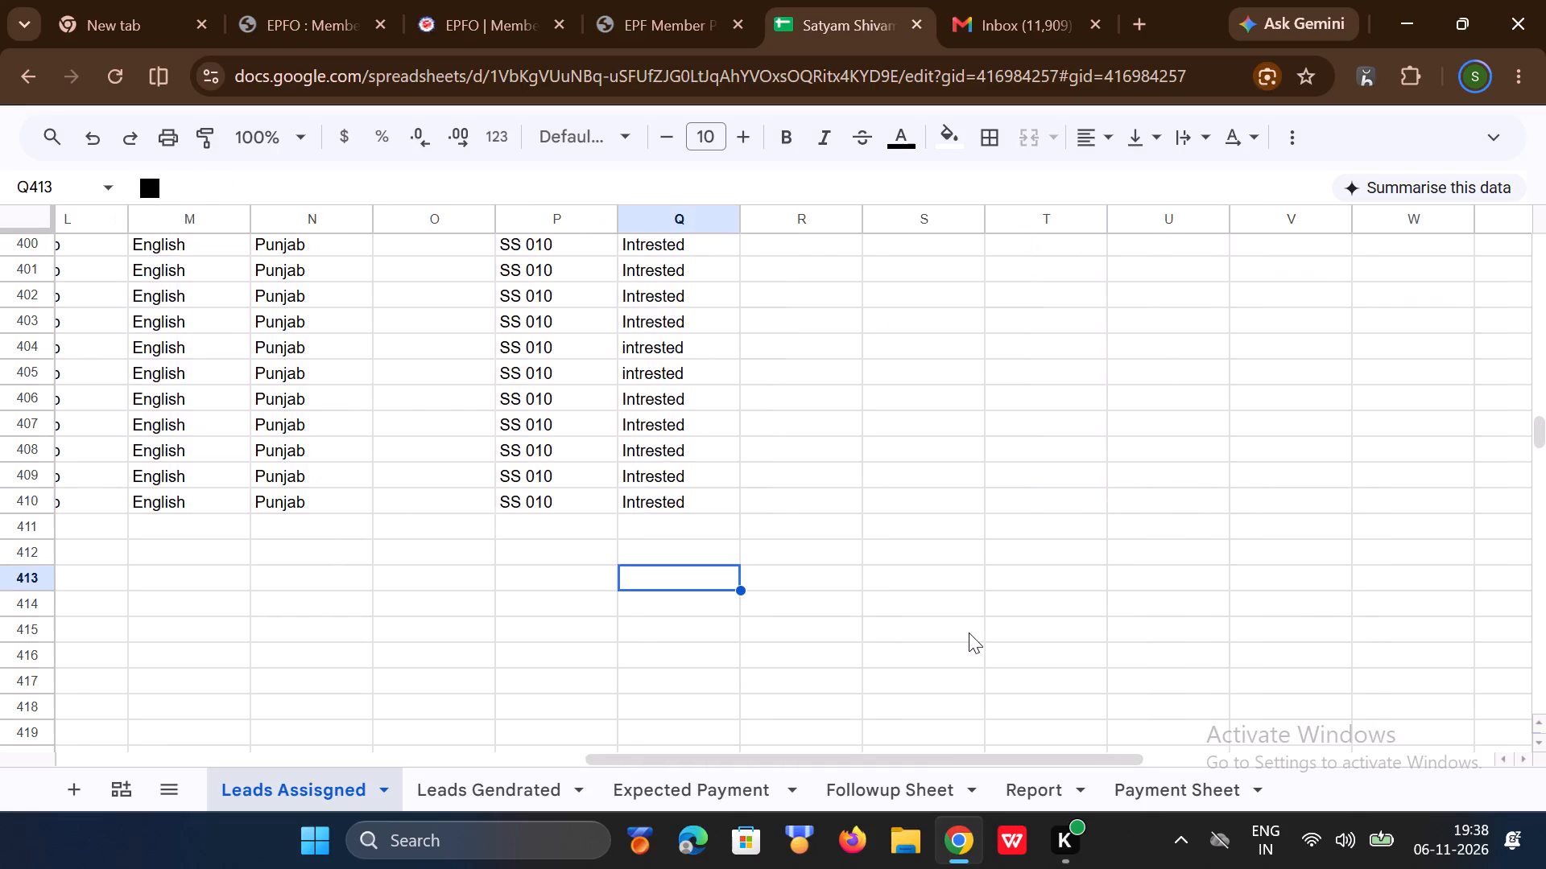
scroll(969, 632, "right", 11)
left_click(425, 646)
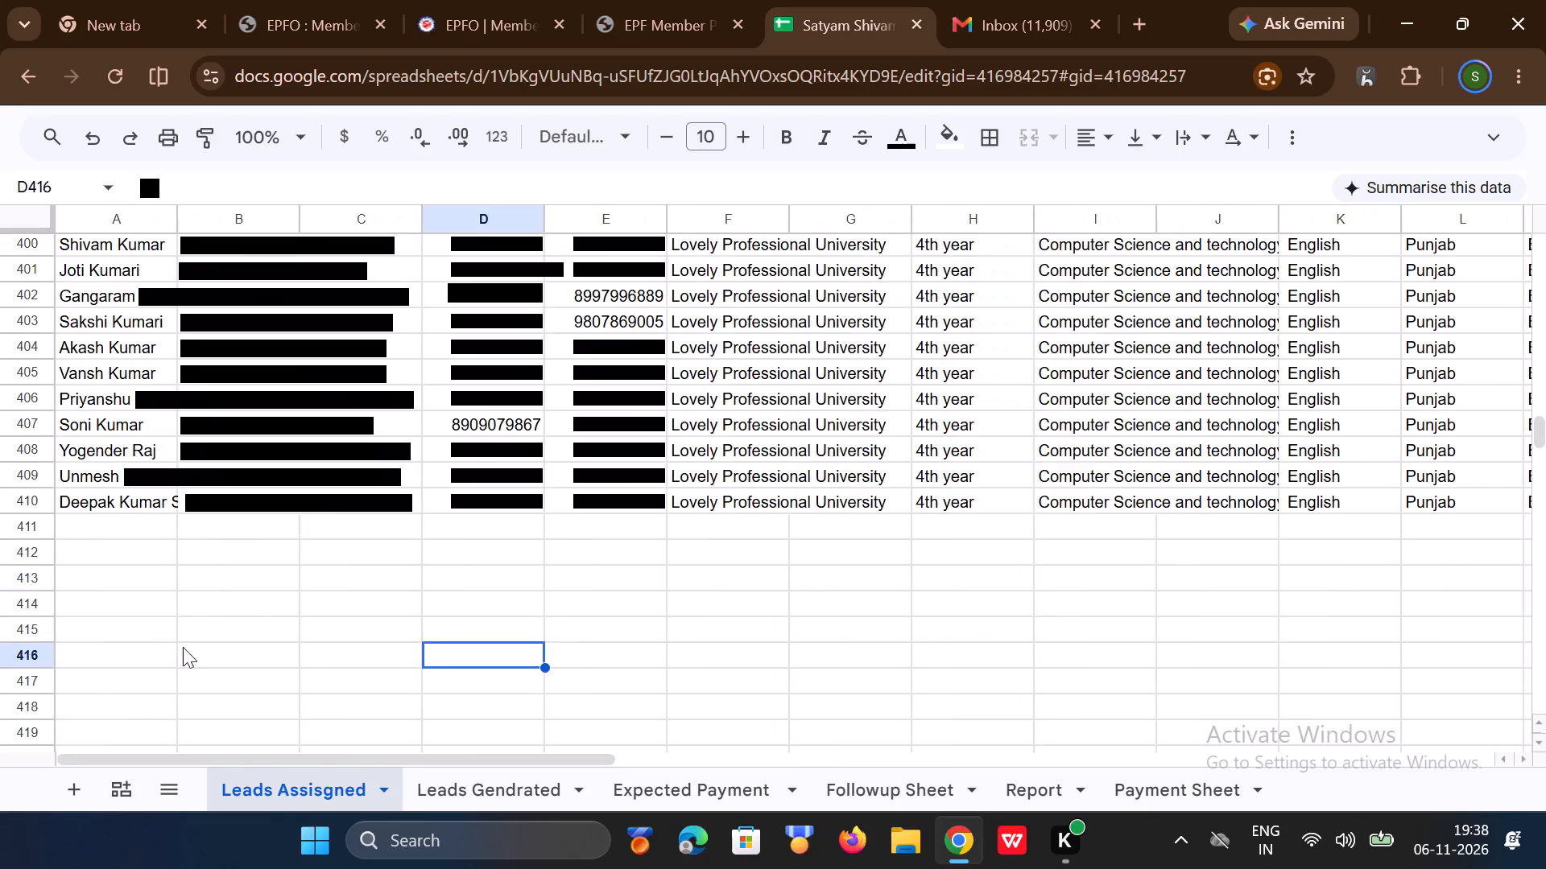
double_click(159, 647)
double_click(109, 554)
double_click(110, 517)
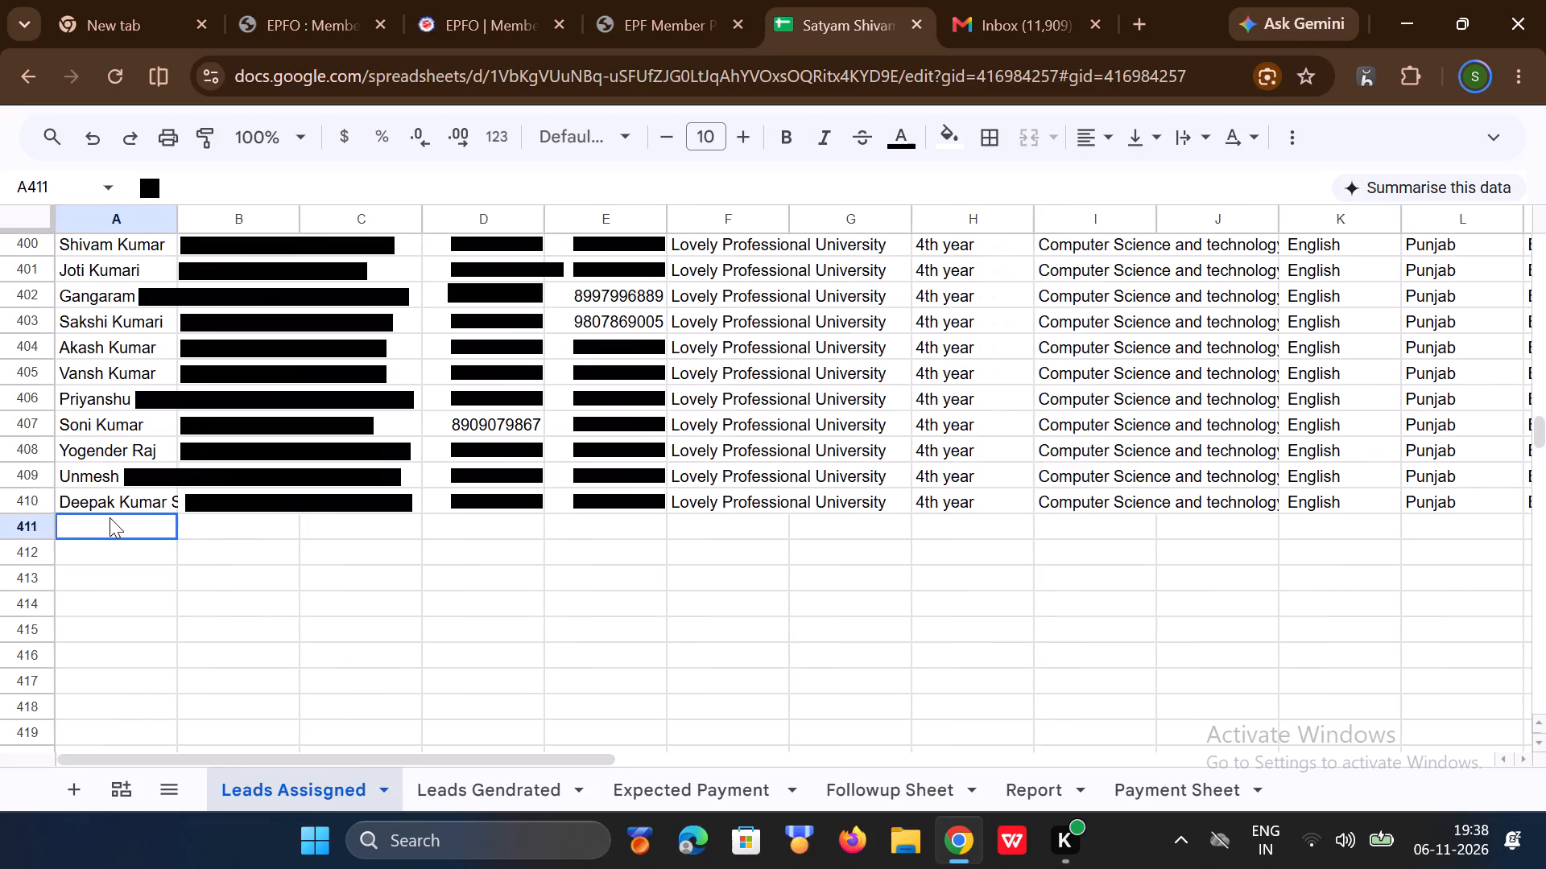
scroll(560, 570, "left", 1)
scroll(560, 570, "up", 2)
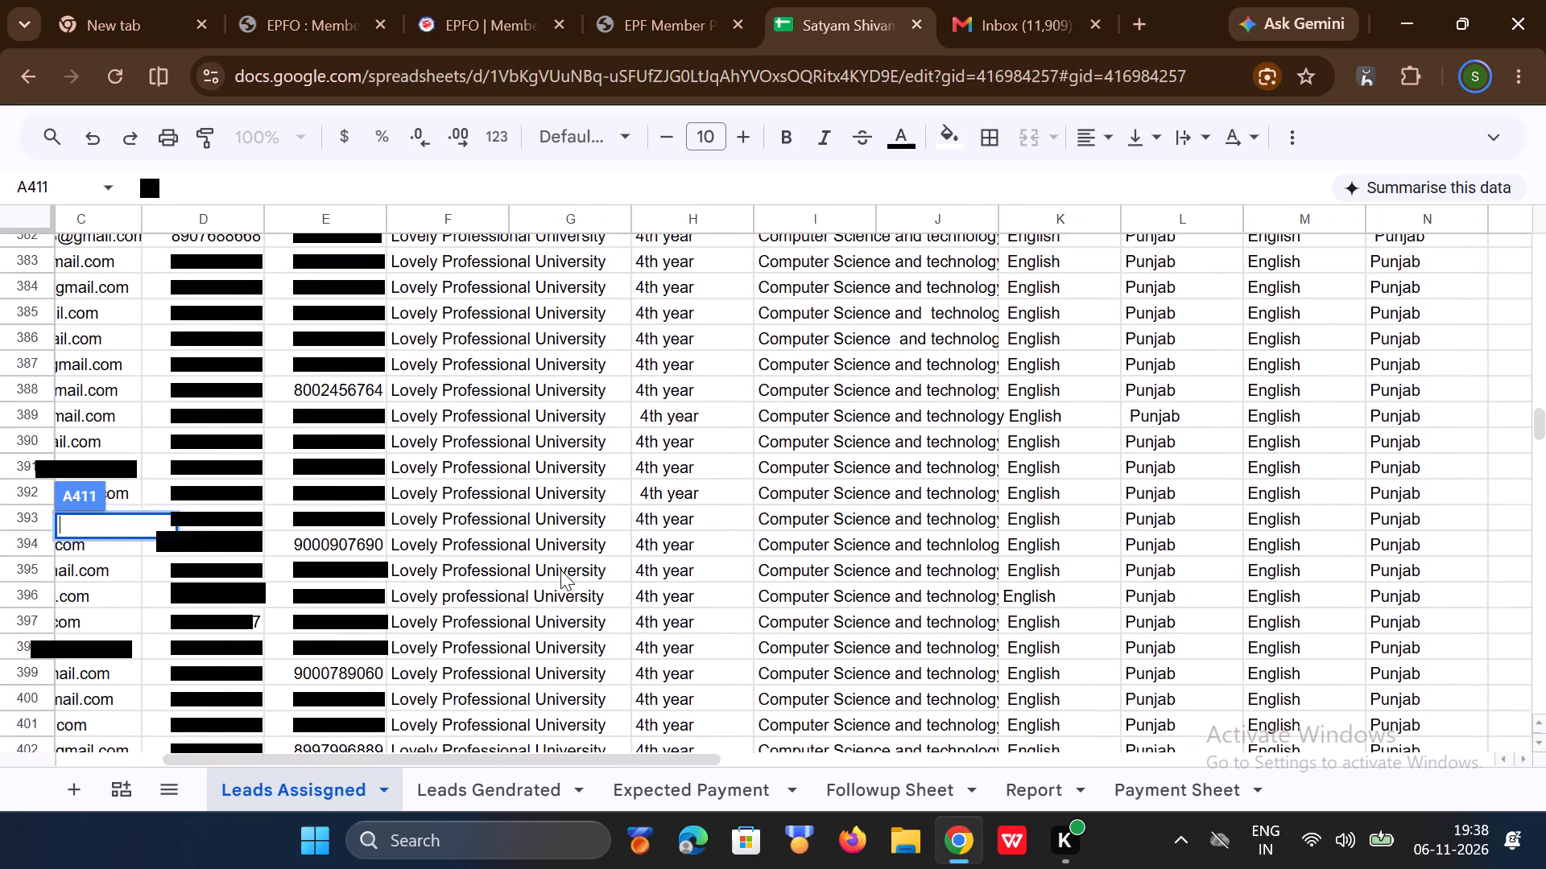
scroll(560, 570, "up", 4)
scroll(560, 570, "right", 4)
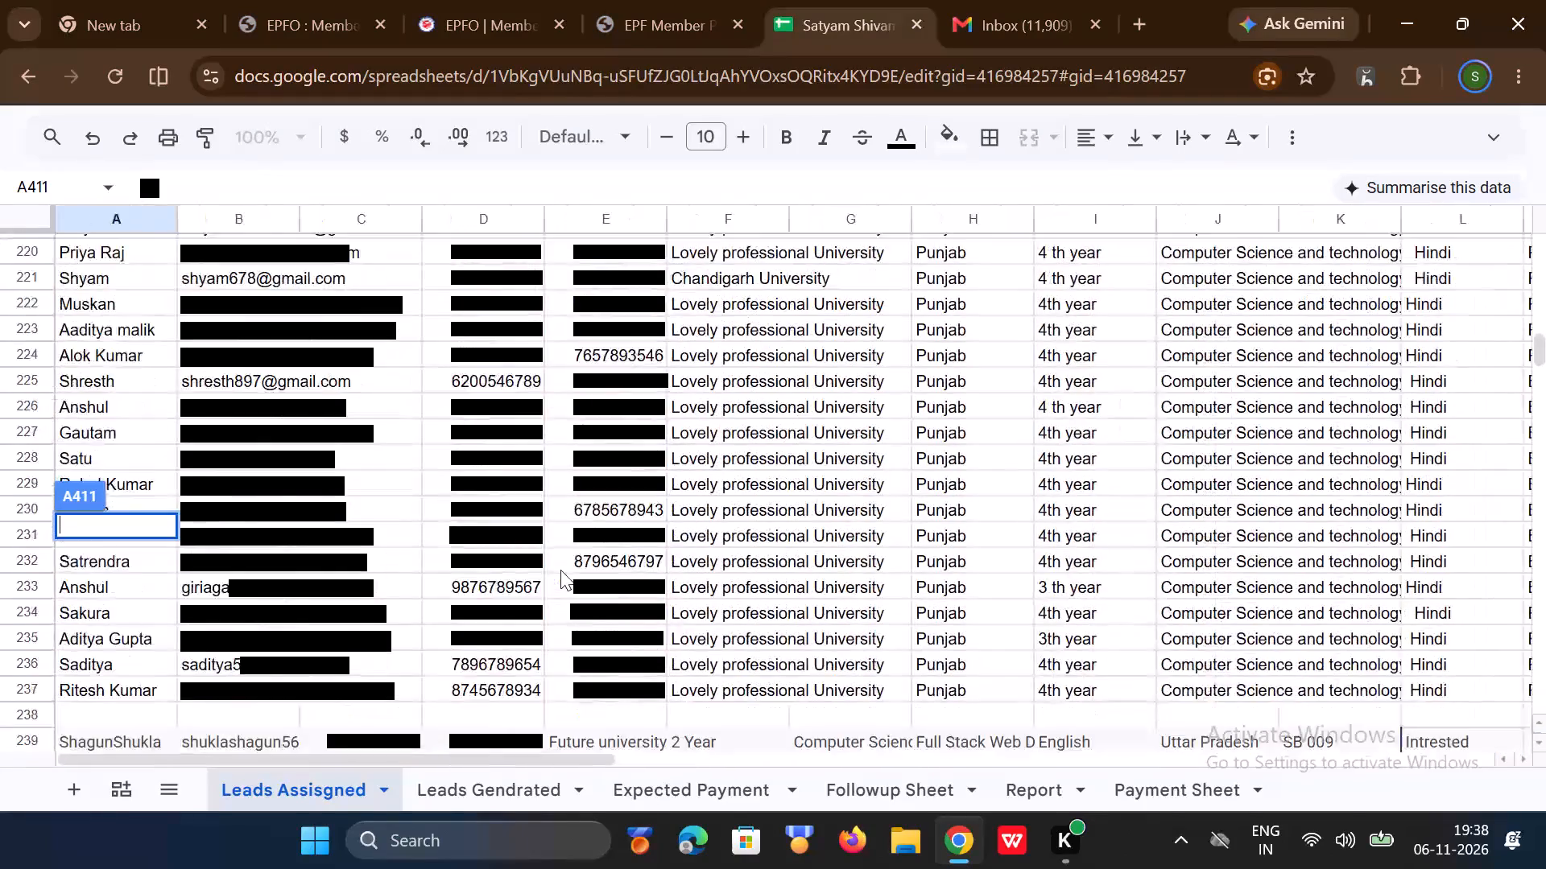
scroll(560, 570, "right", 4)
scroll(560, 570, "left", 8)
scroll(560, 570, "right", 12)
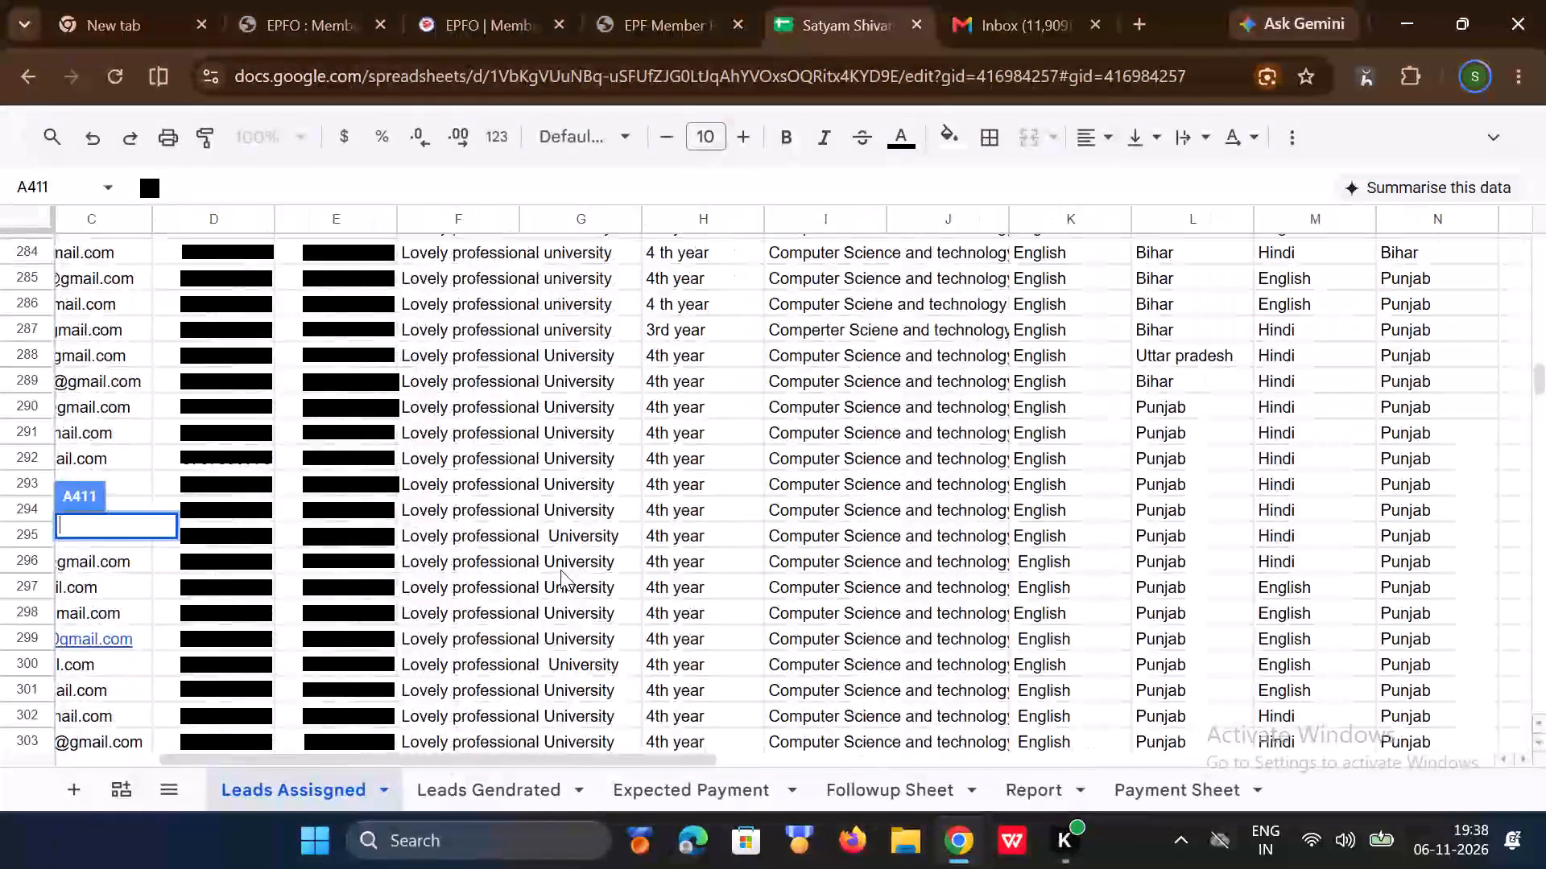
scroll(560, 570, "right", 2)
left_click(779, 583)
scroll(920, 617, "up", 1)
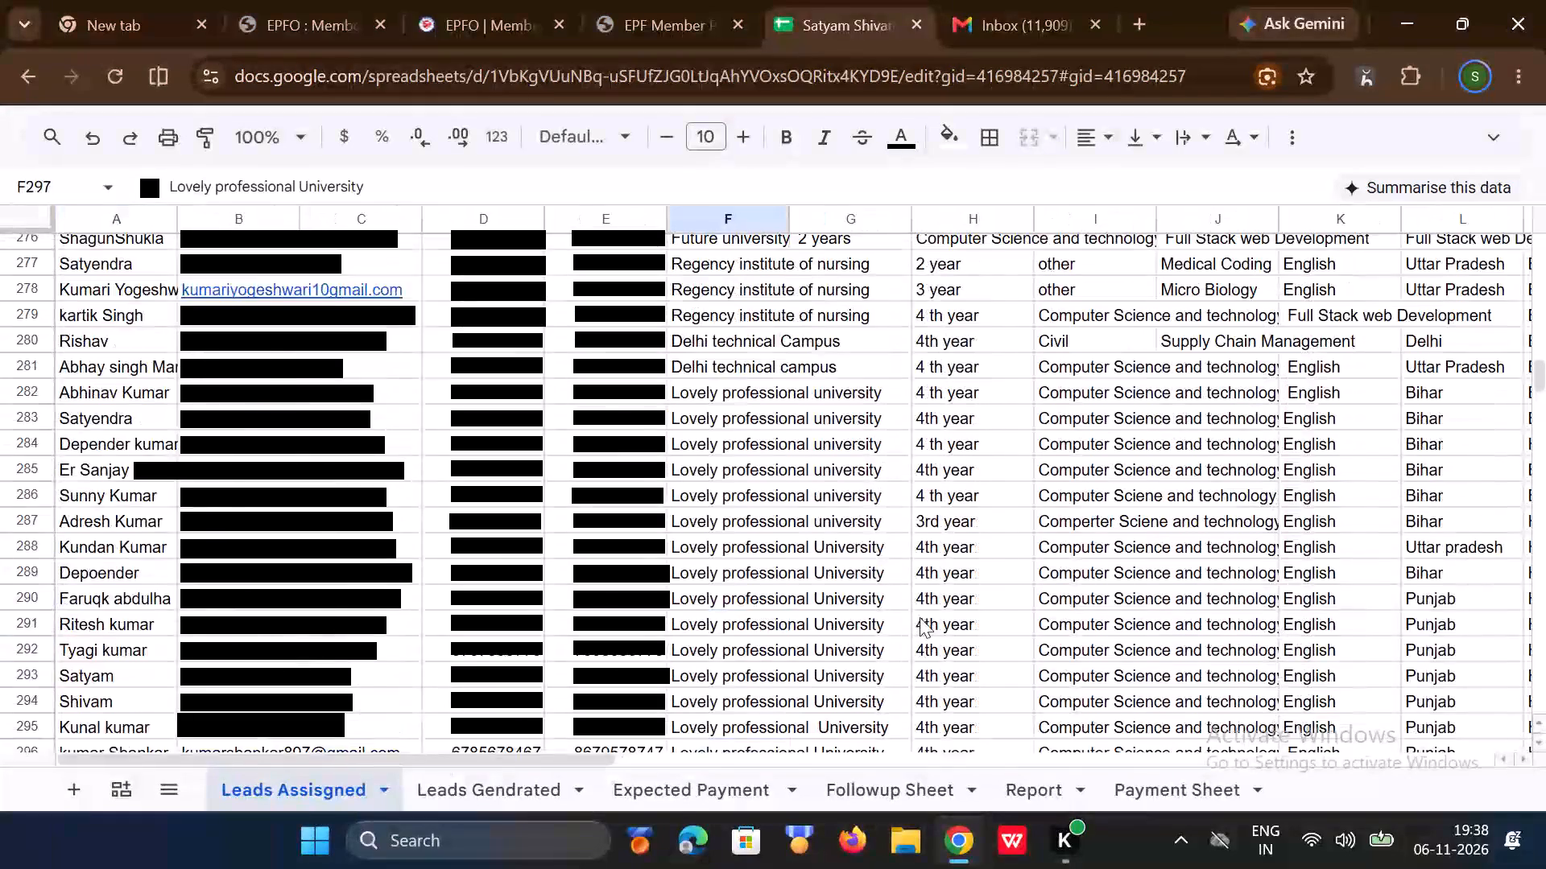
scroll(920, 617, "up", 3)
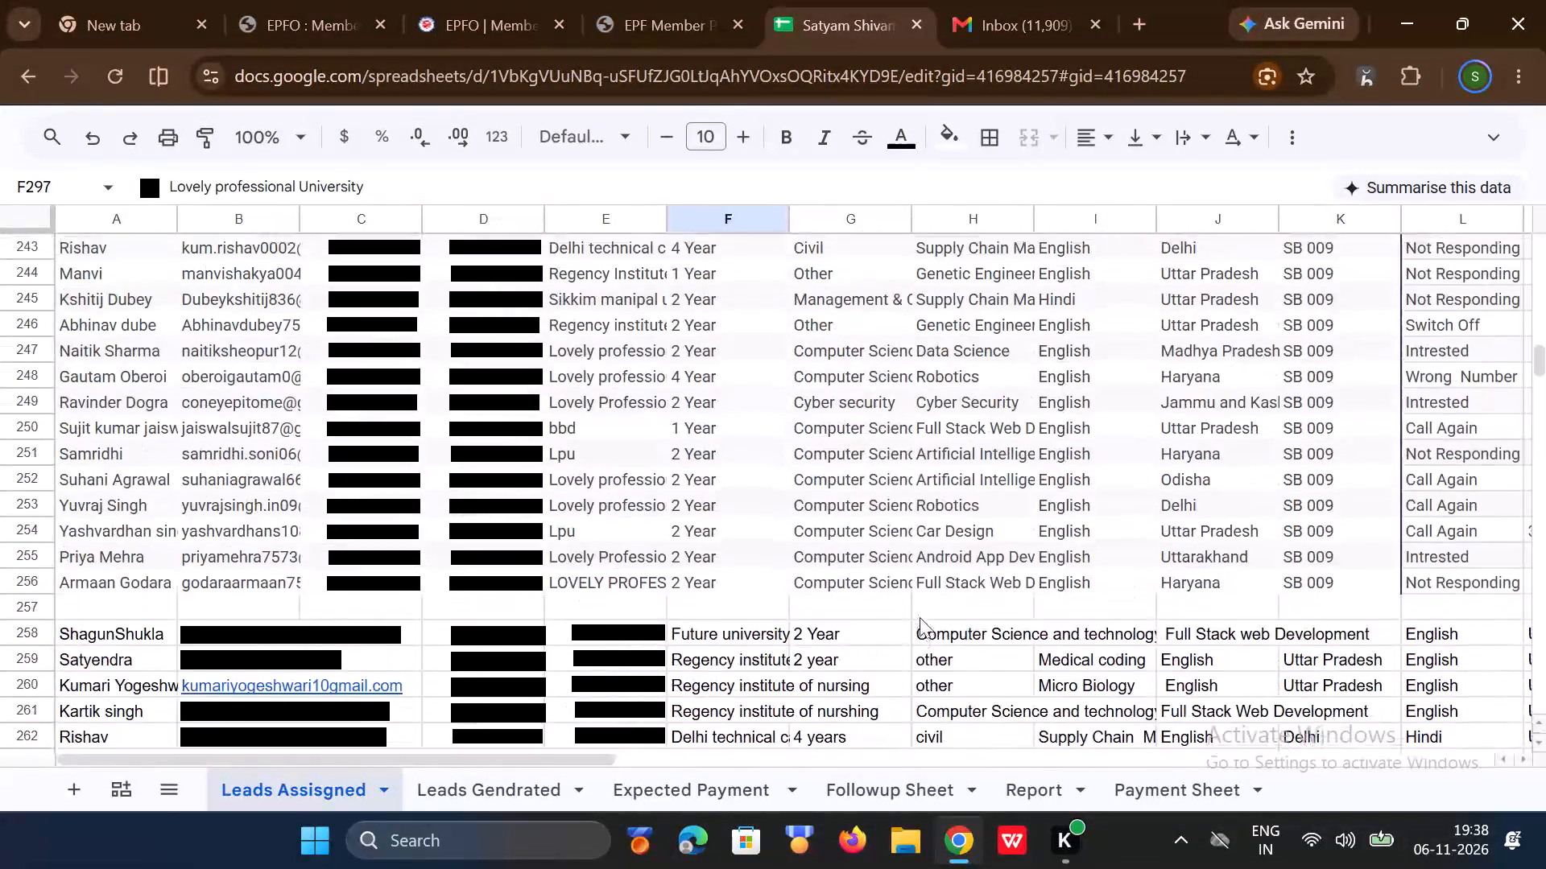
scroll(920, 617, "up", 5)
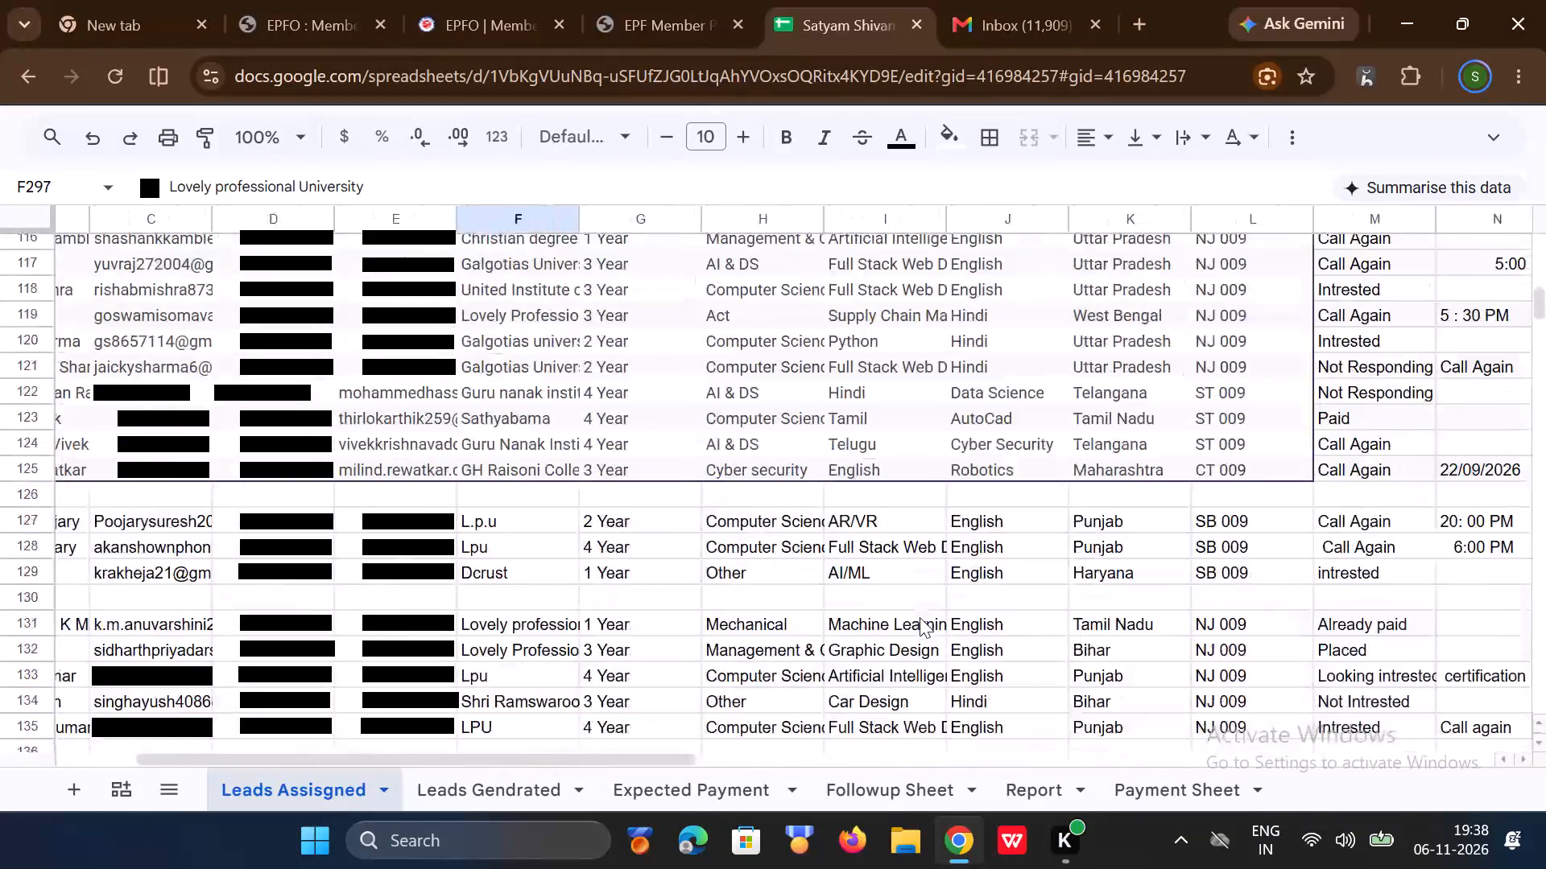
scroll(920, 617, "right", 5)
scroll(920, 617, "up", 2)
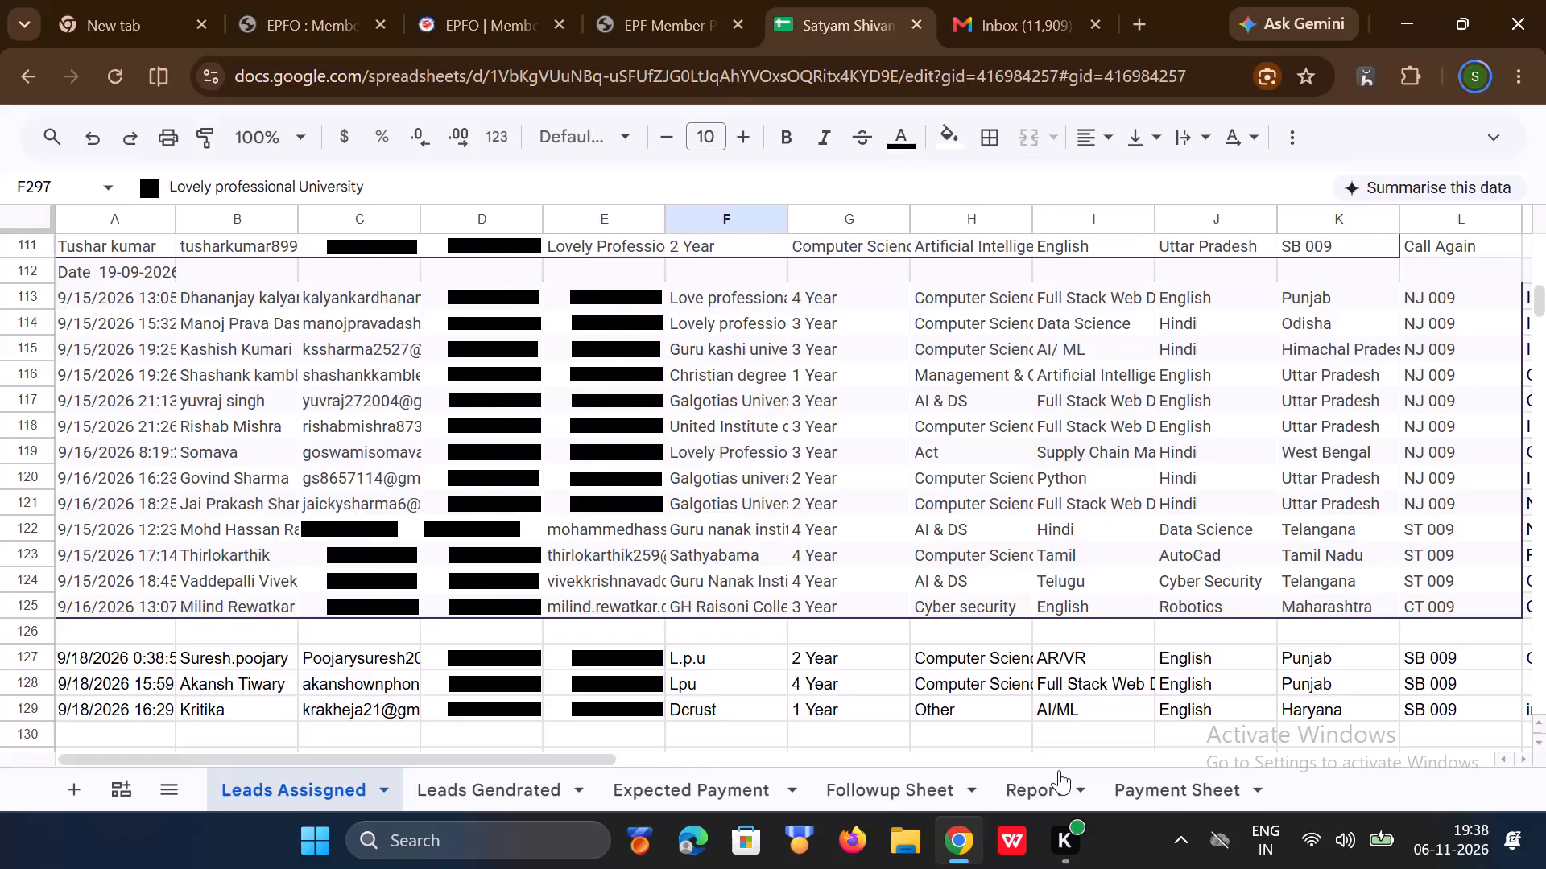
Review the dated payment entries on the Payment Sheet, from the first date through the last one.
left_click(1184, 796)
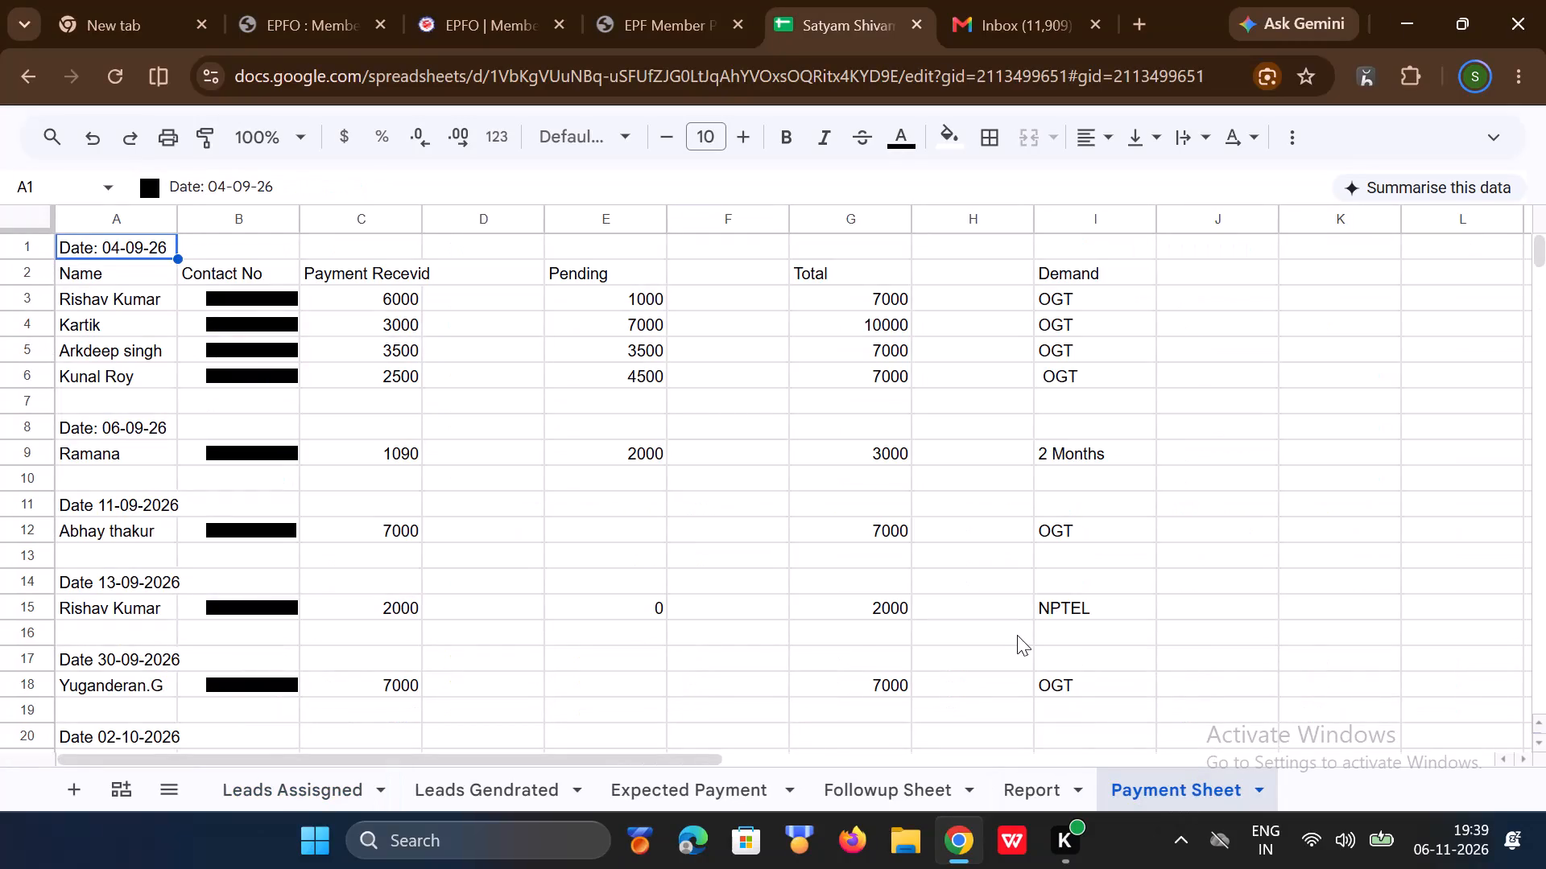
left_click(938, 510)
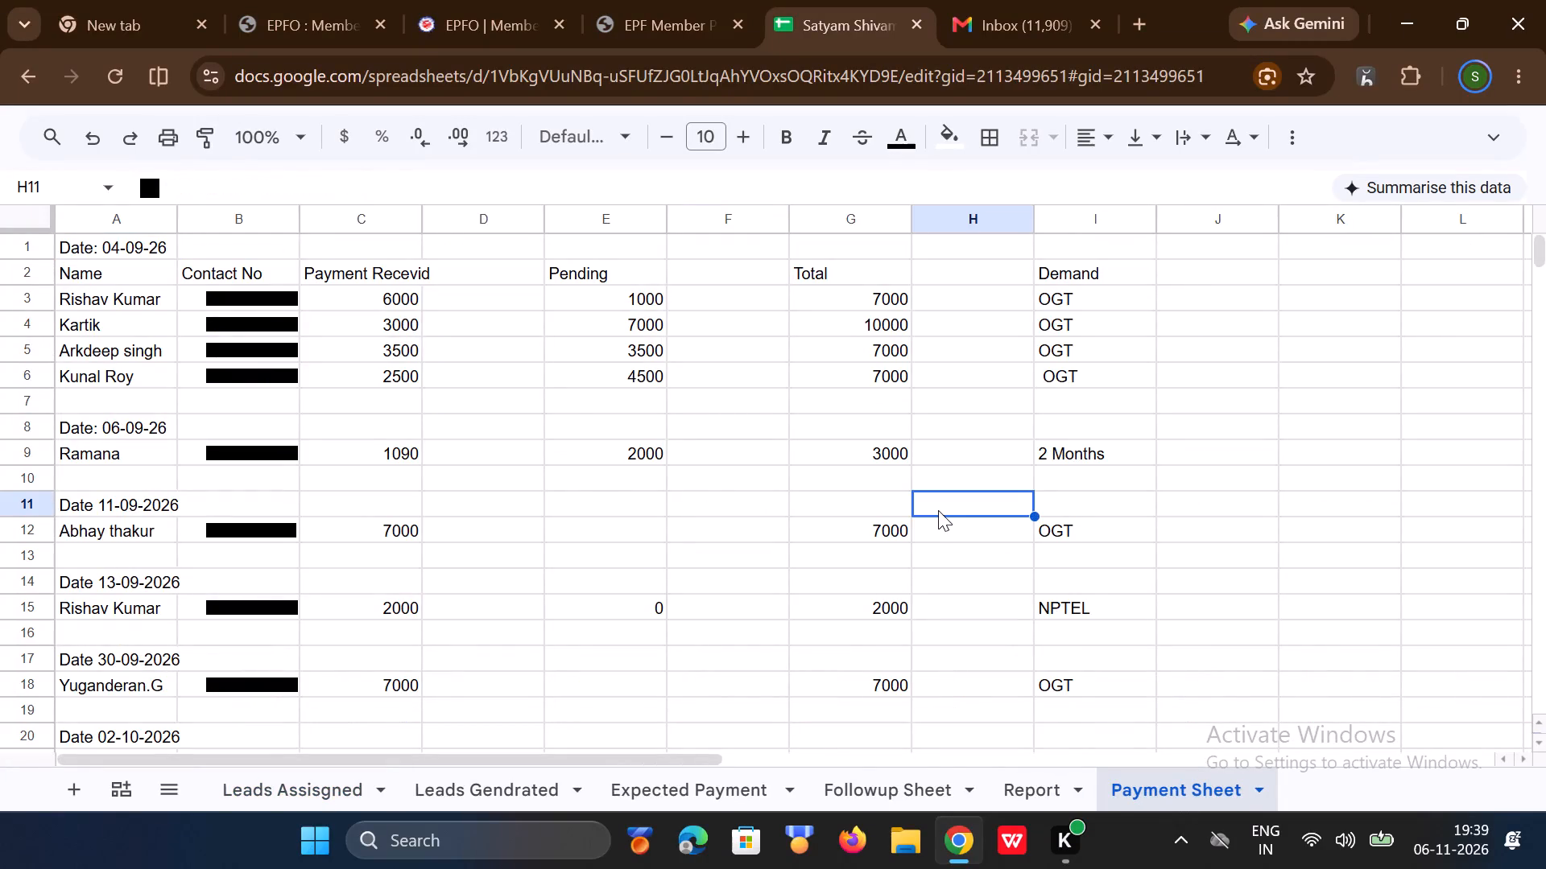
left_click(1335, 388)
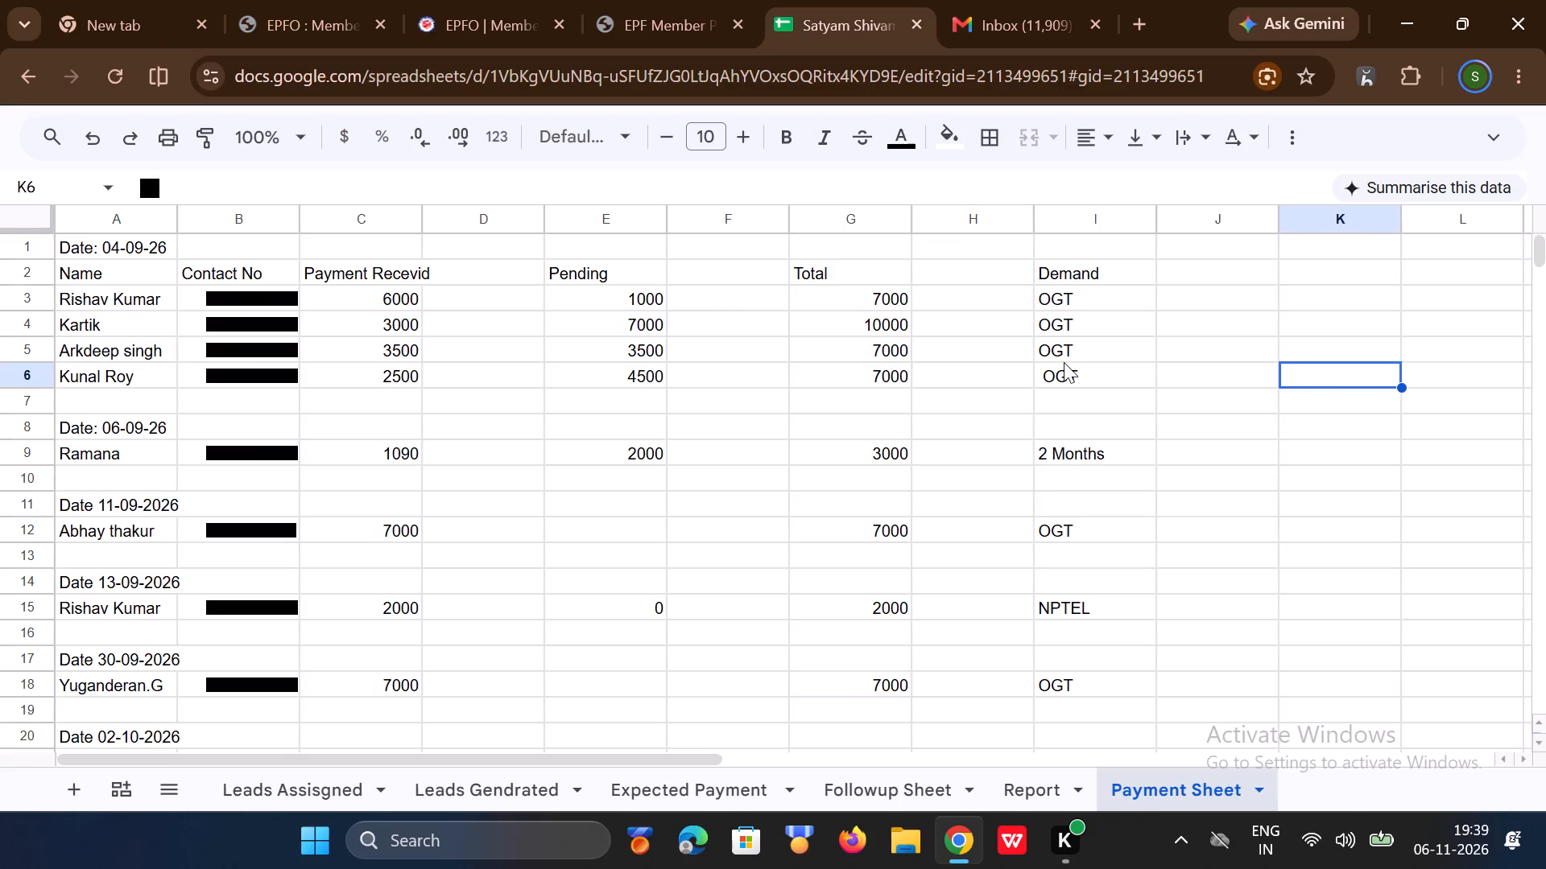
scroll(732, 591, "up", 2)
scroll(796, 621, "down", 1)
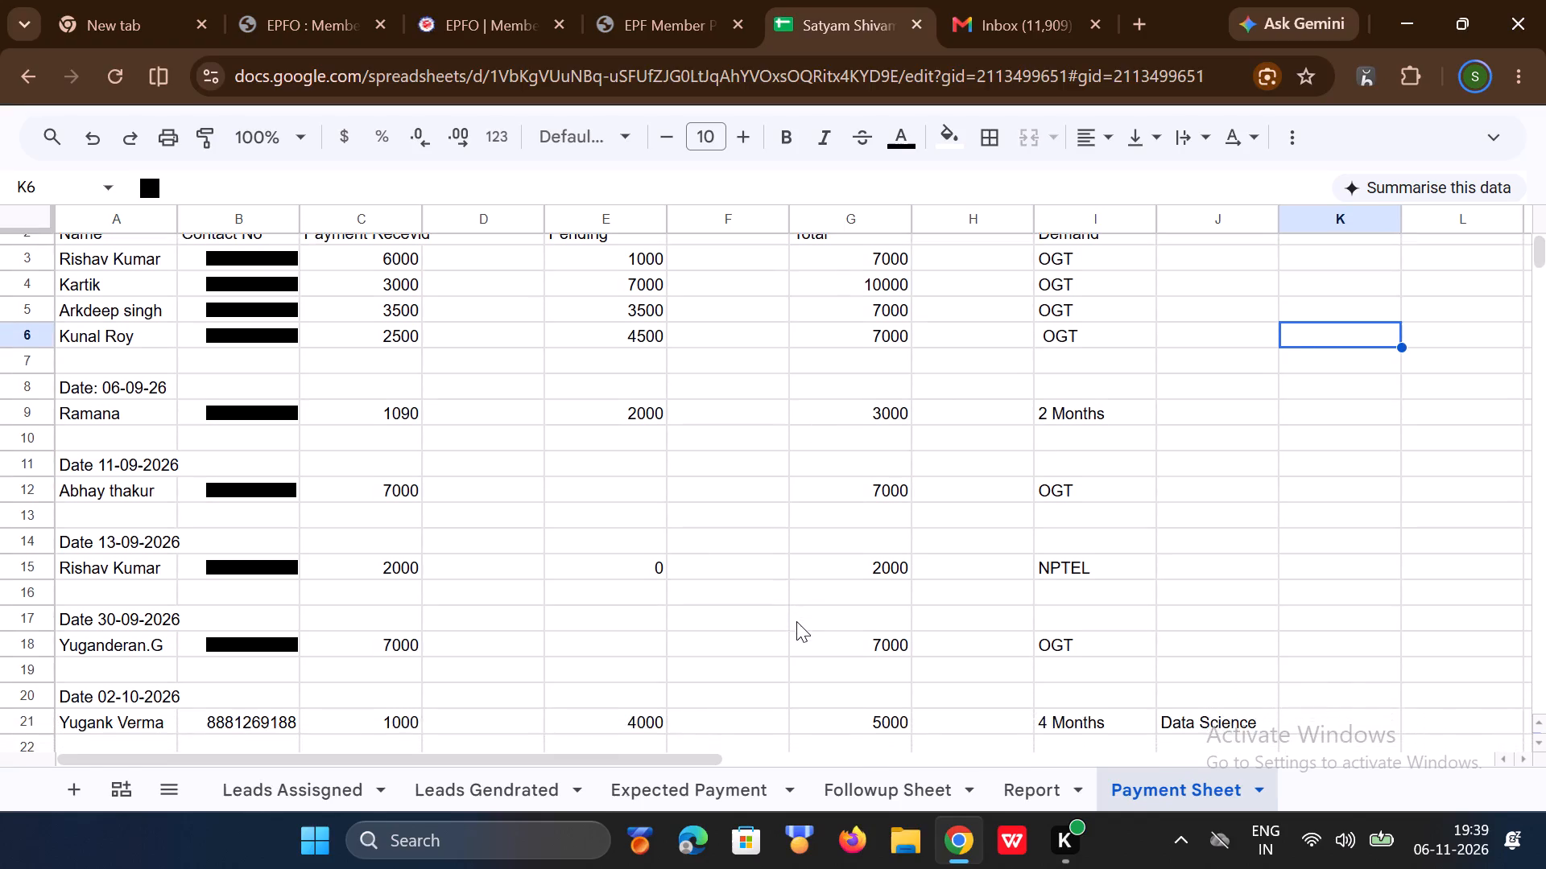
scroll(796, 621, "up", 1)
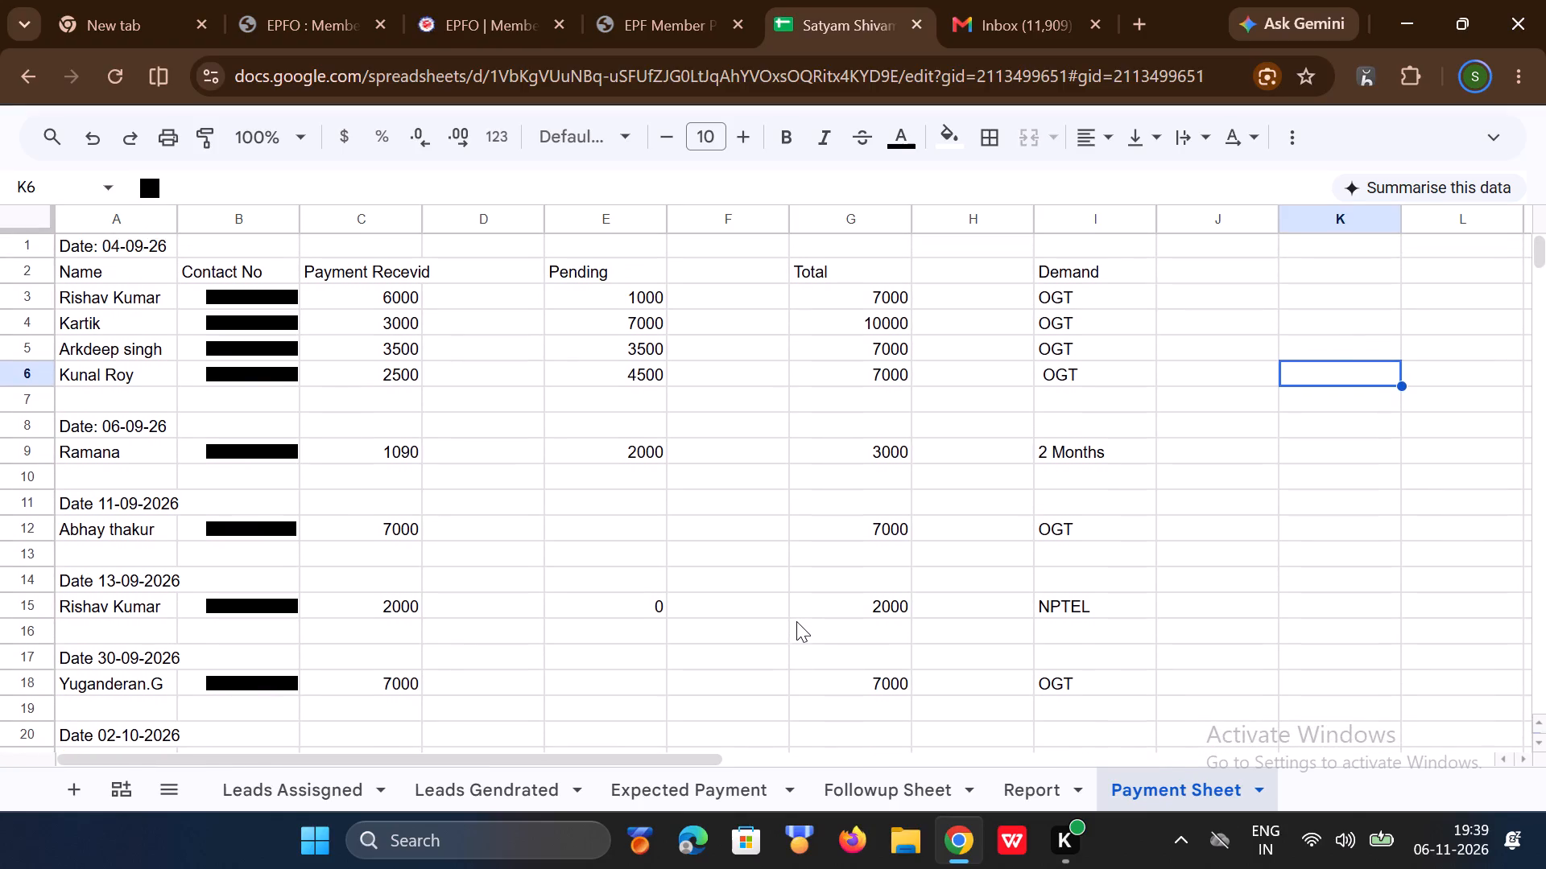
scroll(796, 621, "down", 3)
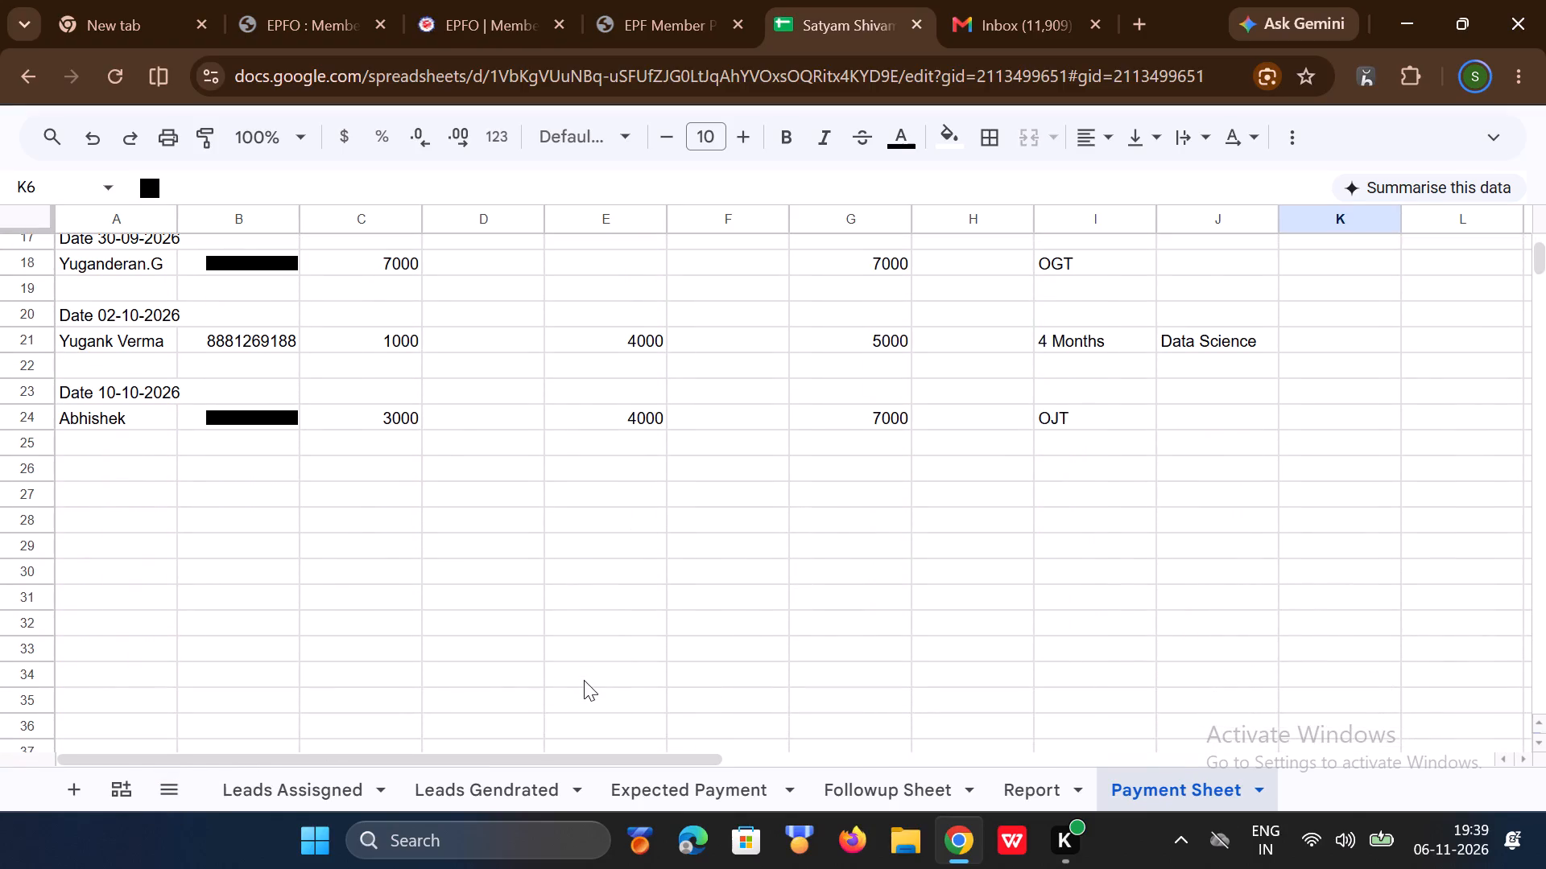
scroll(584, 680, "down", 1)
Return to the Leads Assisgned sheet and enter the new lead's name in cell A411.
left_click(275, 786)
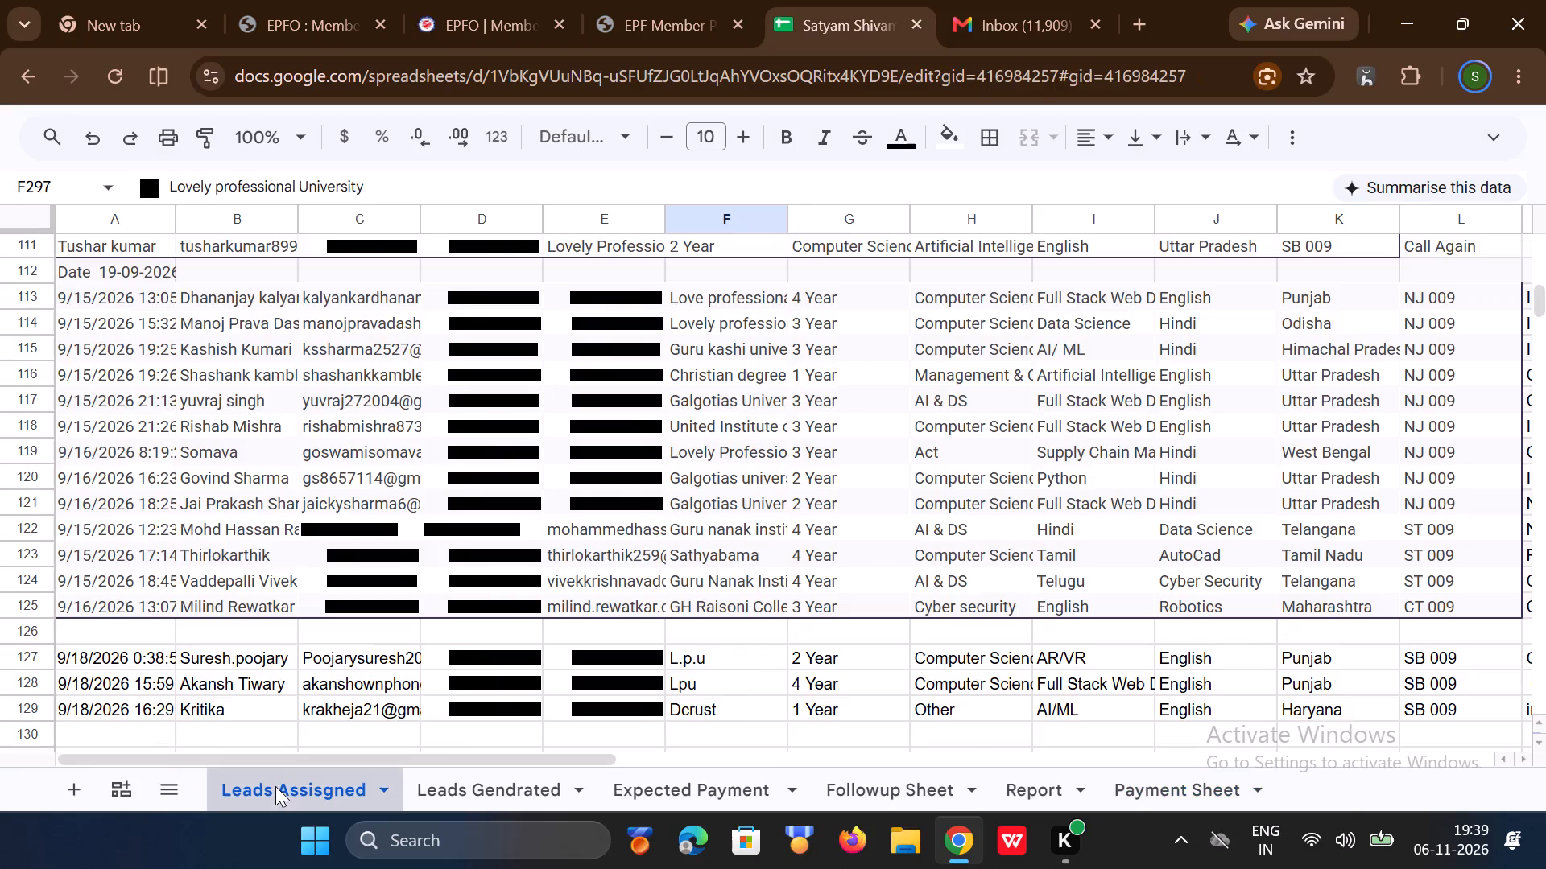
scroll(753, 671, "down", 3)
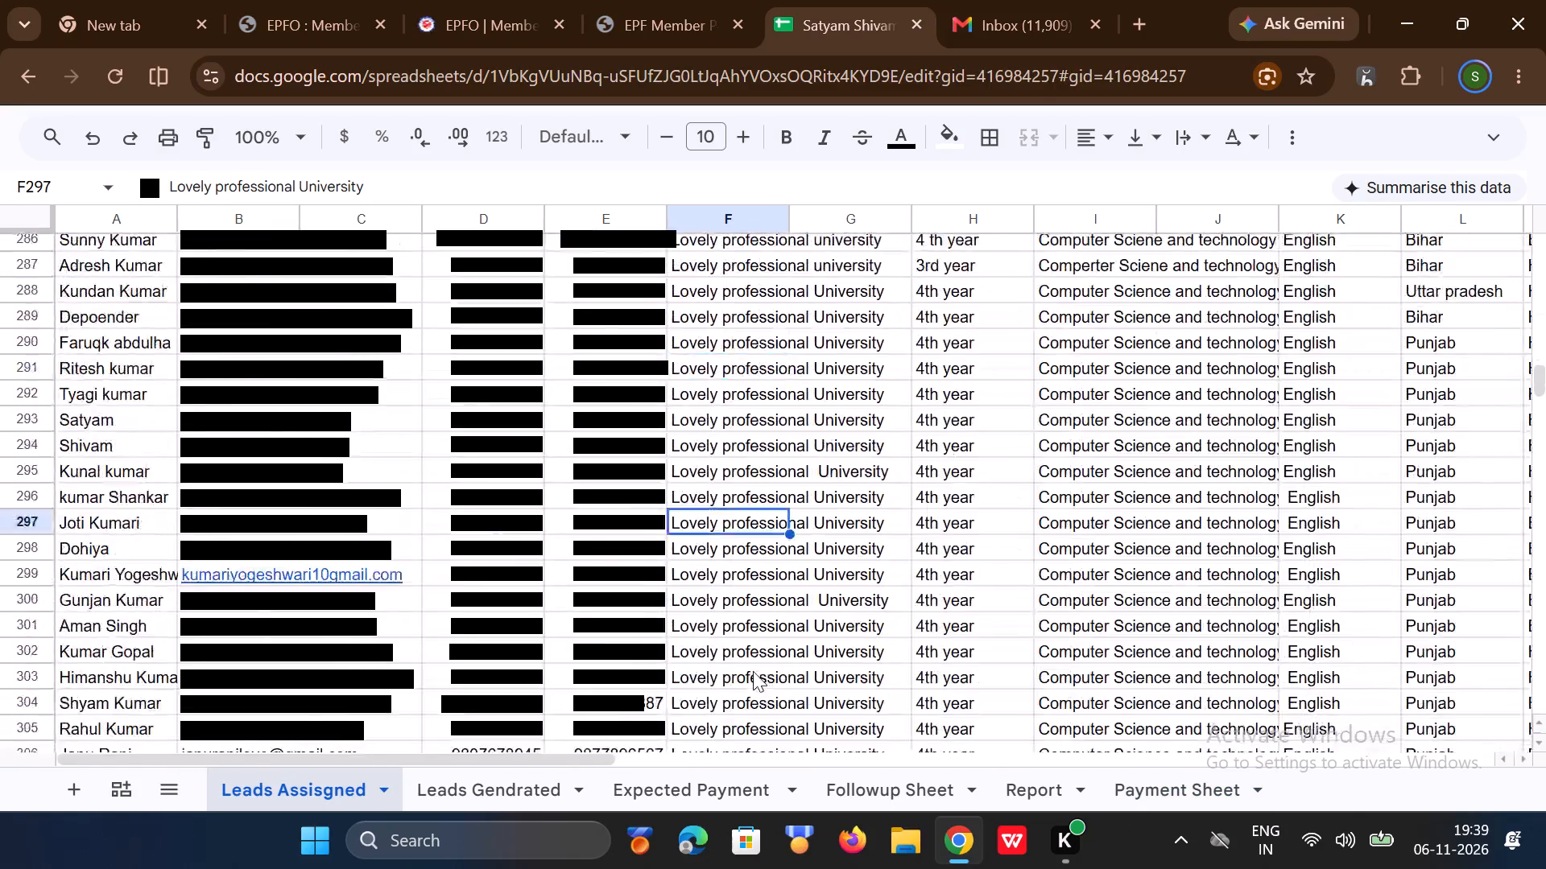
scroll(753, 671, "right", 4)
scroll(753, 671, "up", 1)
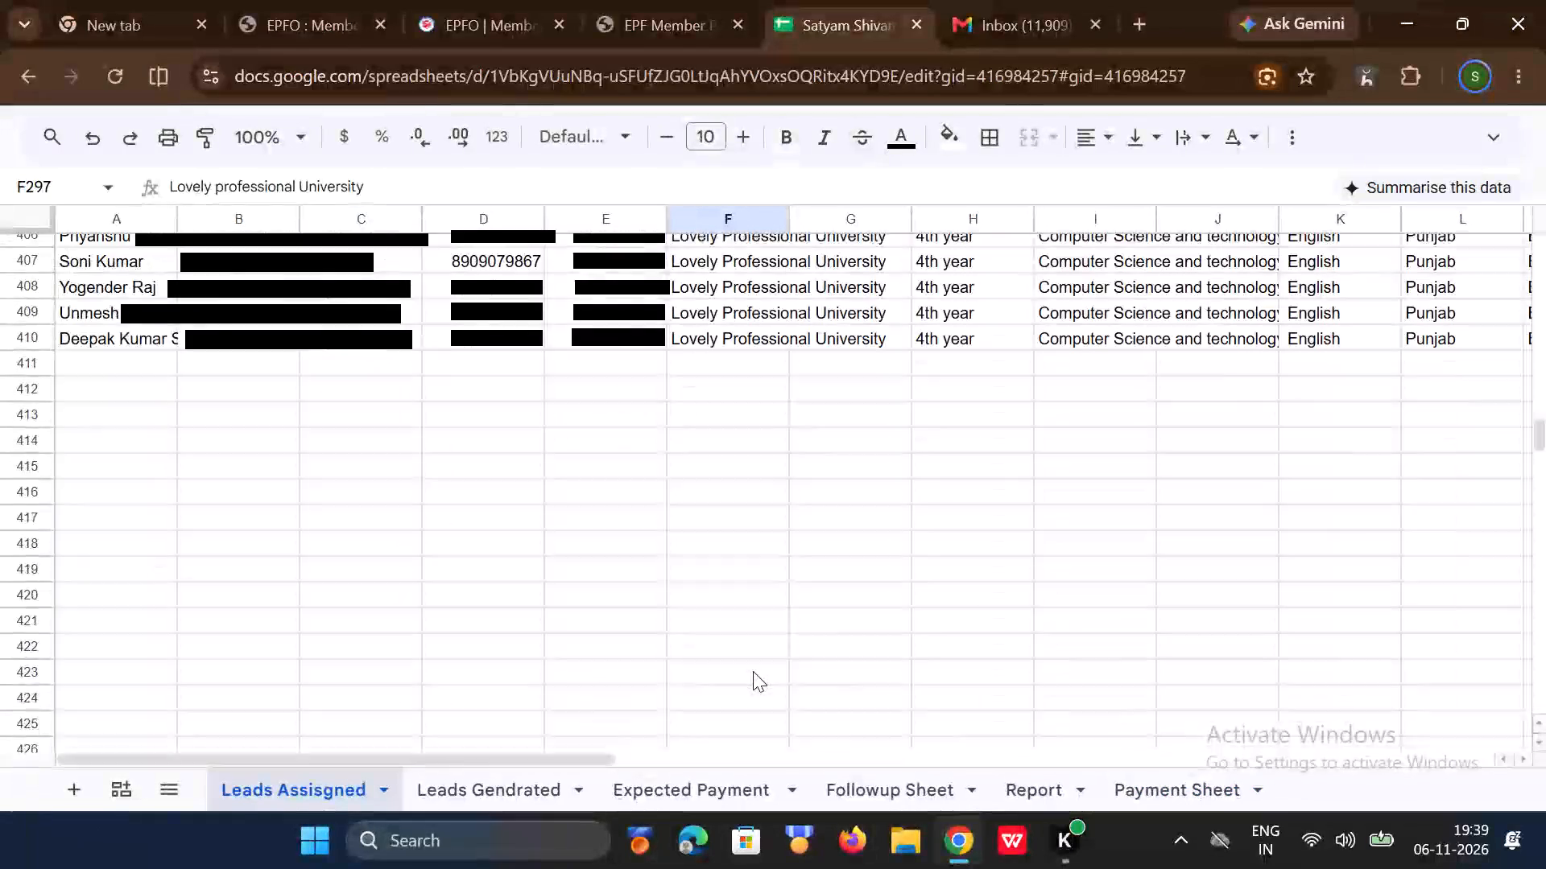
scroll(753, 671, "up", 1)
scroll(753, 671, "left", 10)
scroll(753, 671, "right", 7)
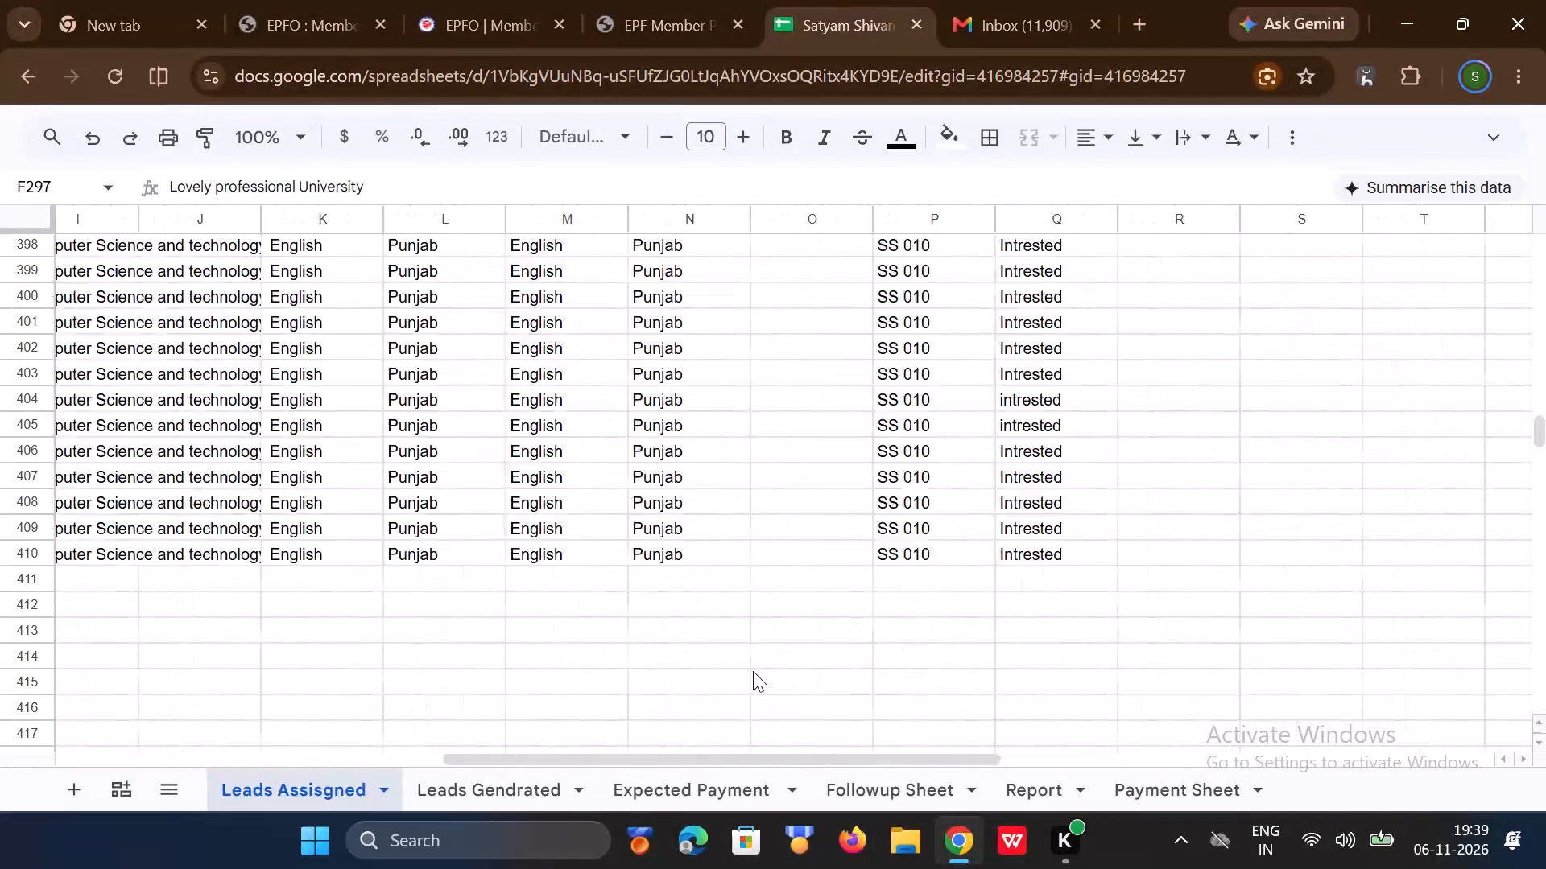
scroll(887, 660, "right", 2)
scroll(455, 691, "right", 2)
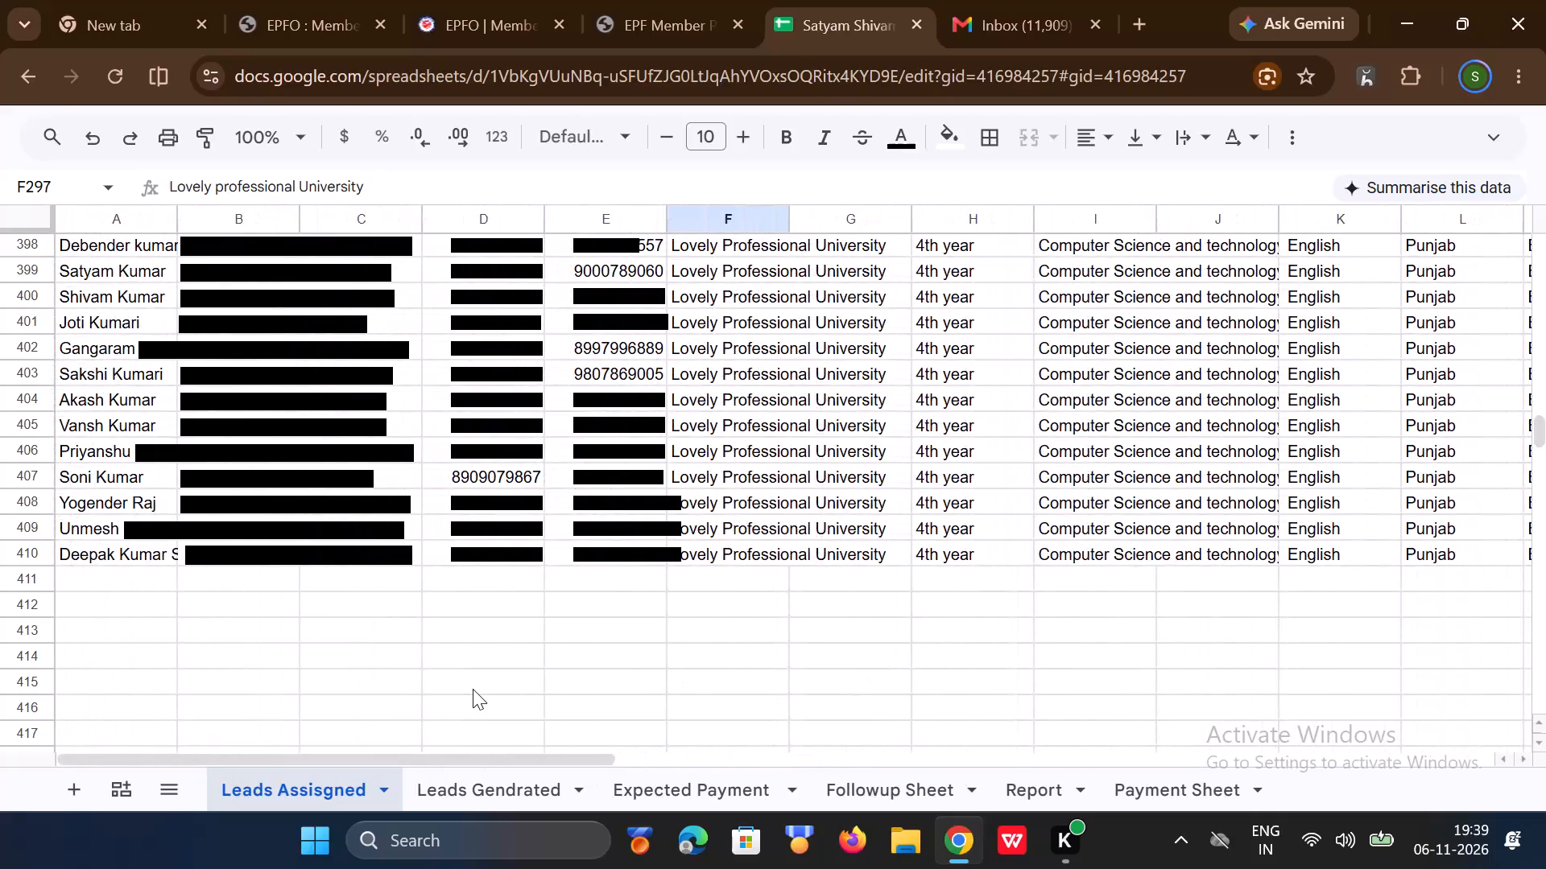
left_click(75, 583)
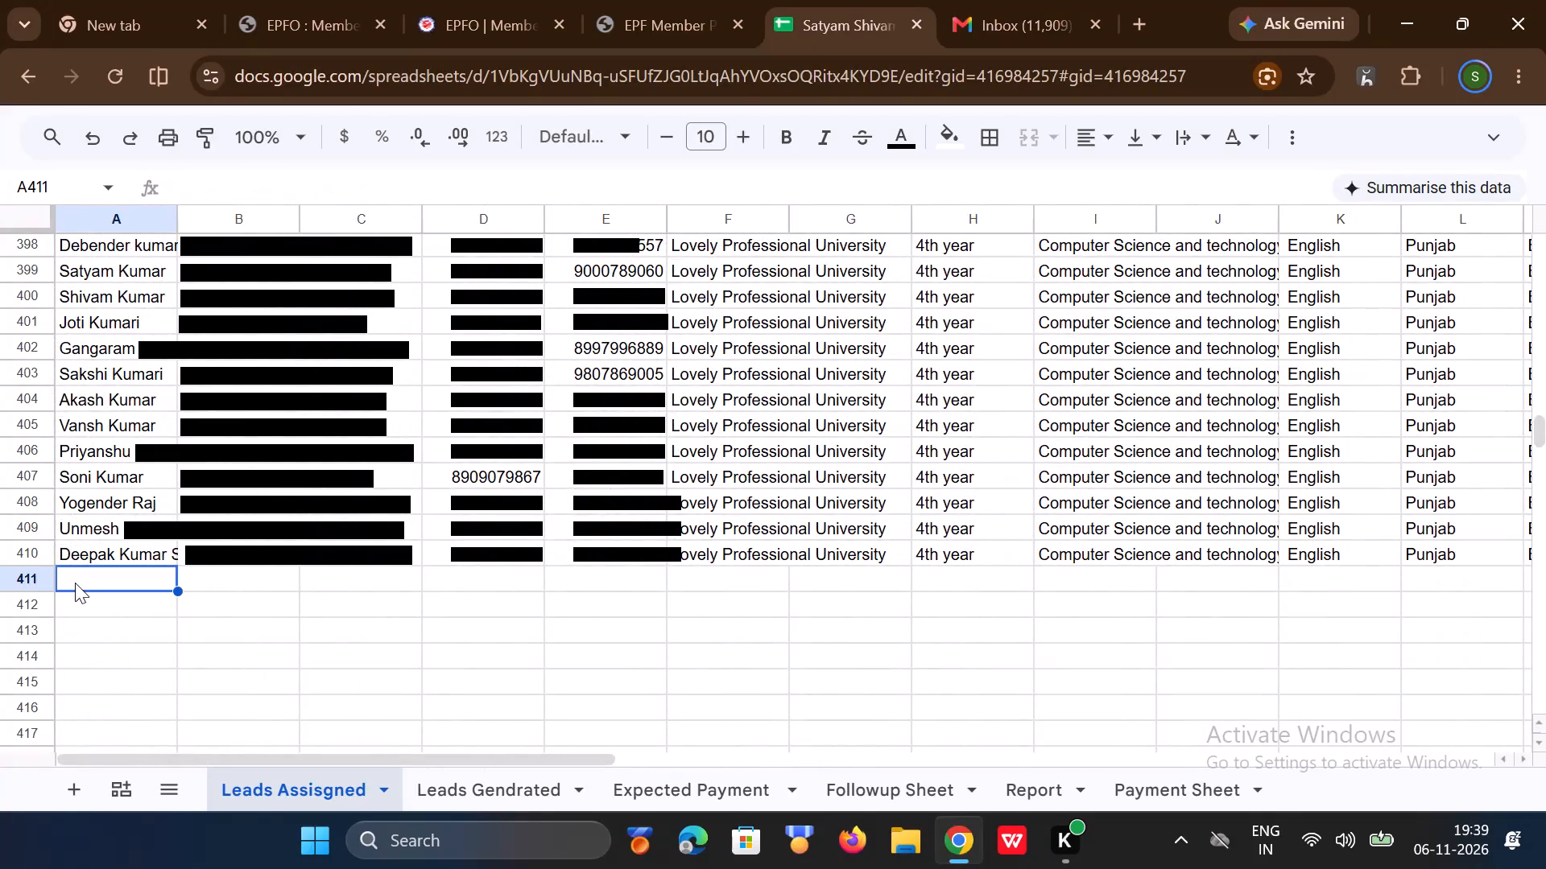
double_click(75, 583)
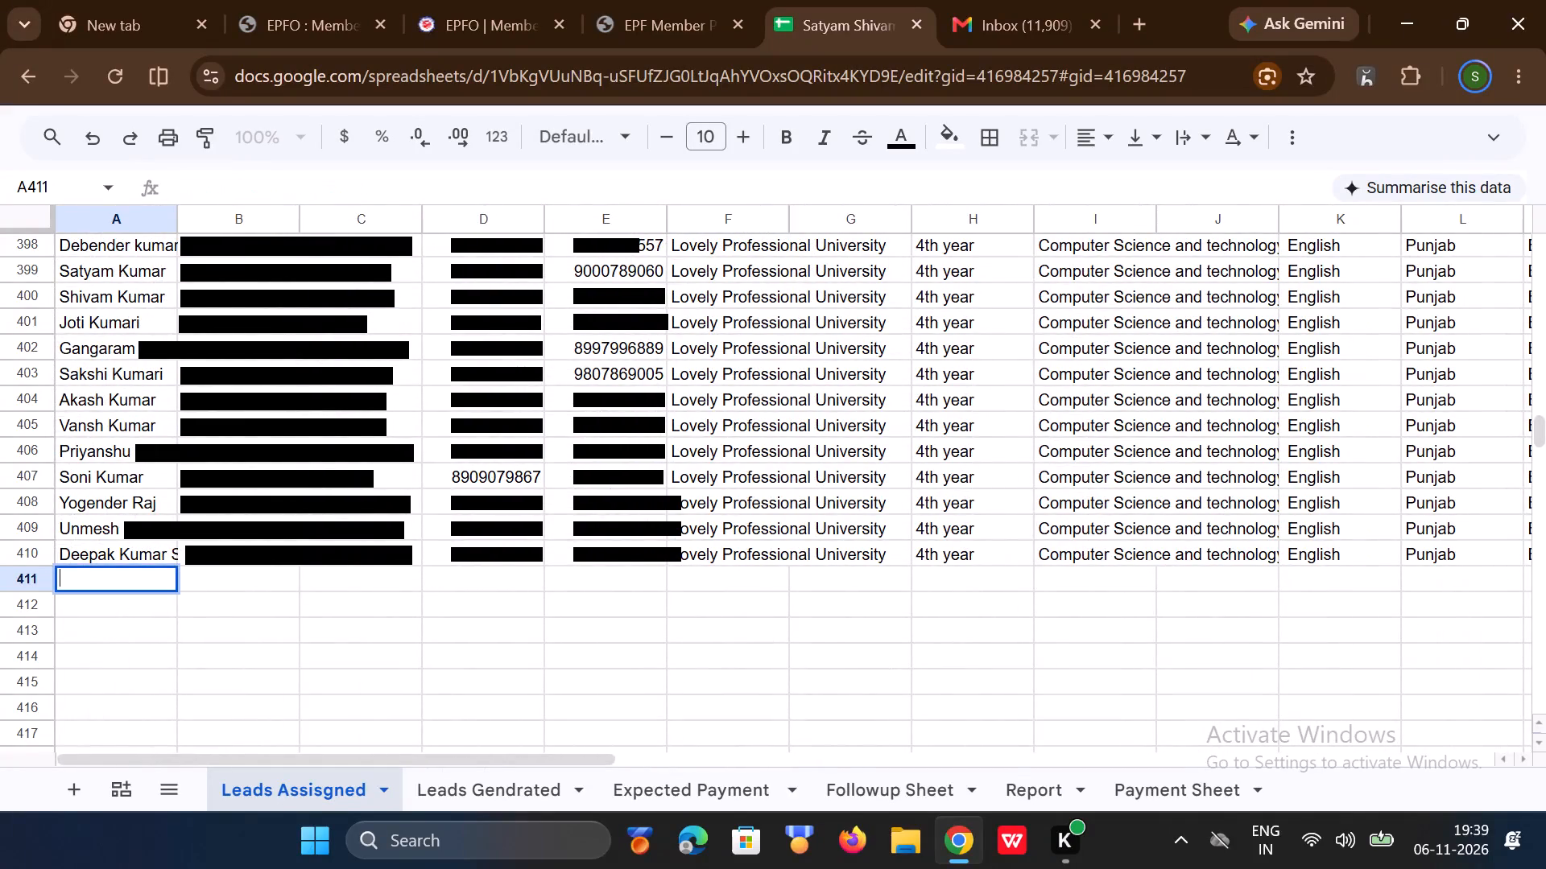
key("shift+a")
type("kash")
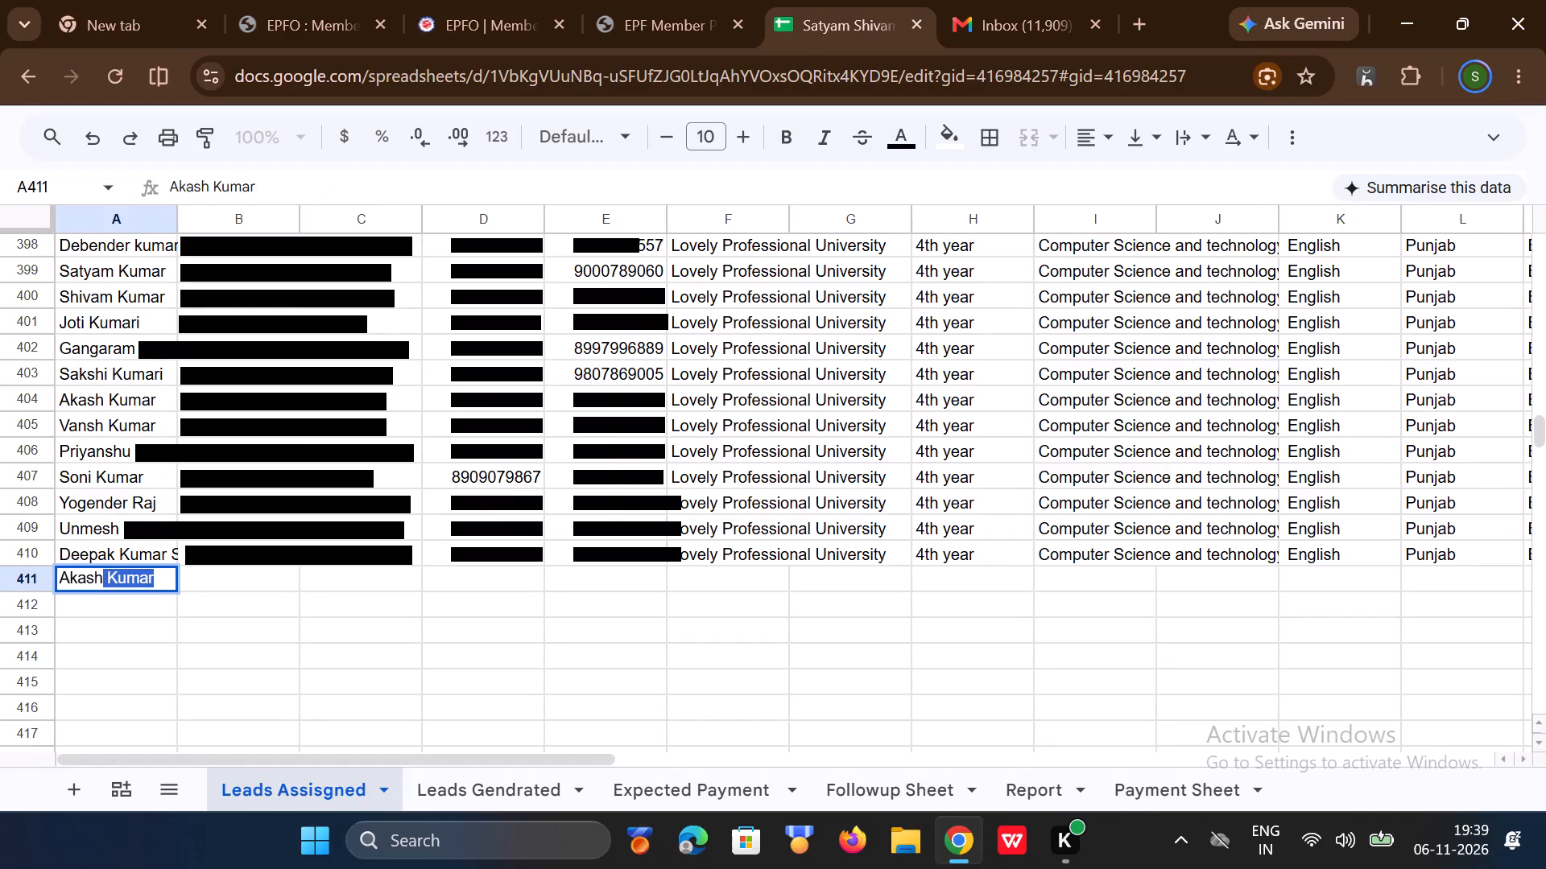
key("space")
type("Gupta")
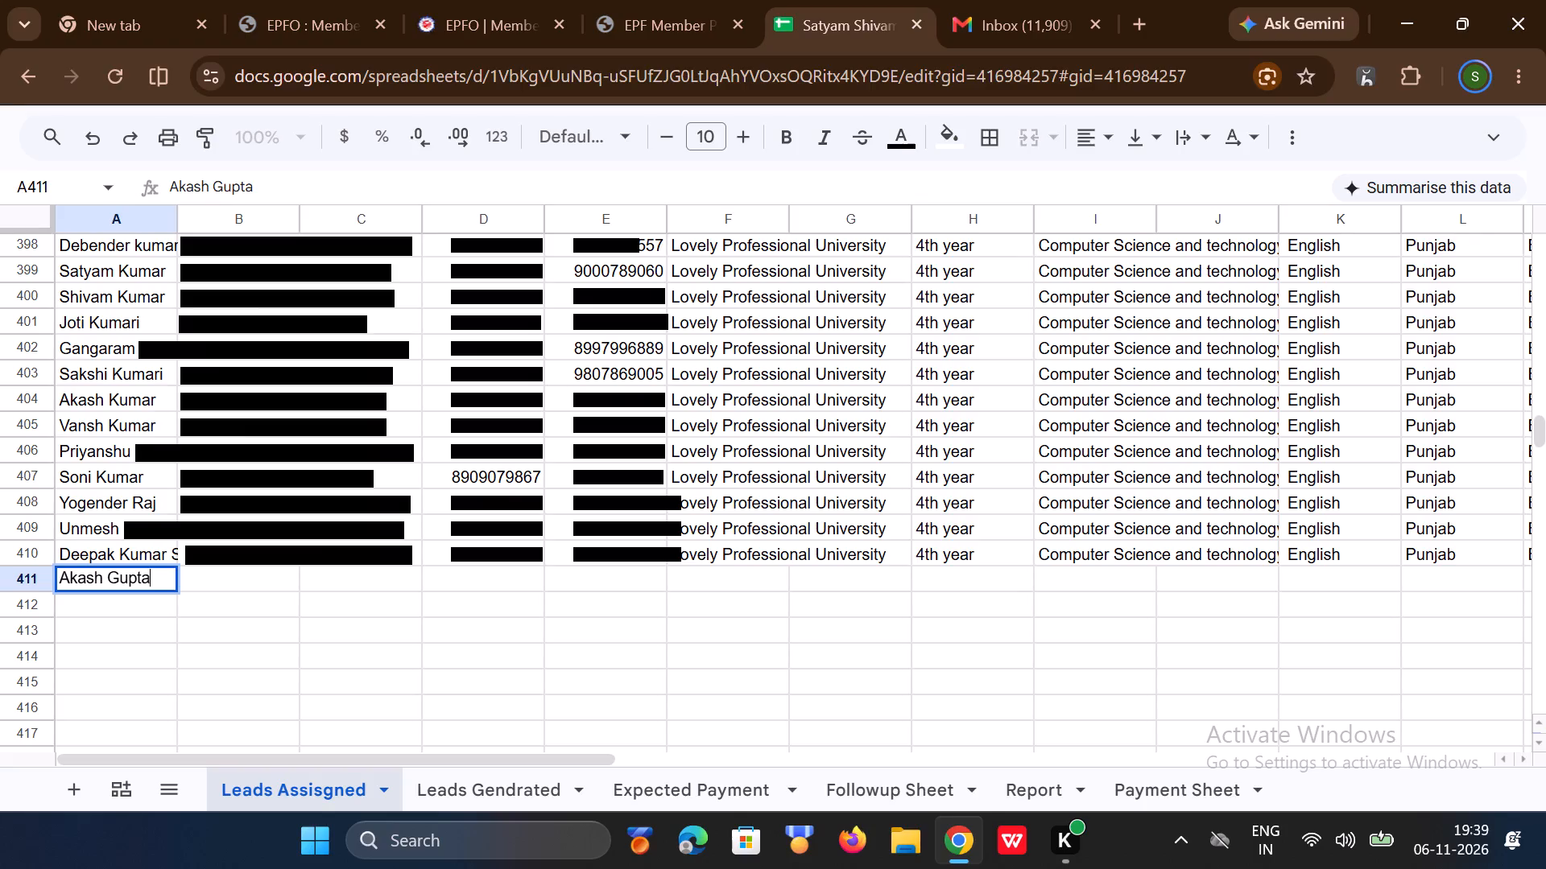
Enter the new lead's email address in cell B411.
double_click(213, 584)
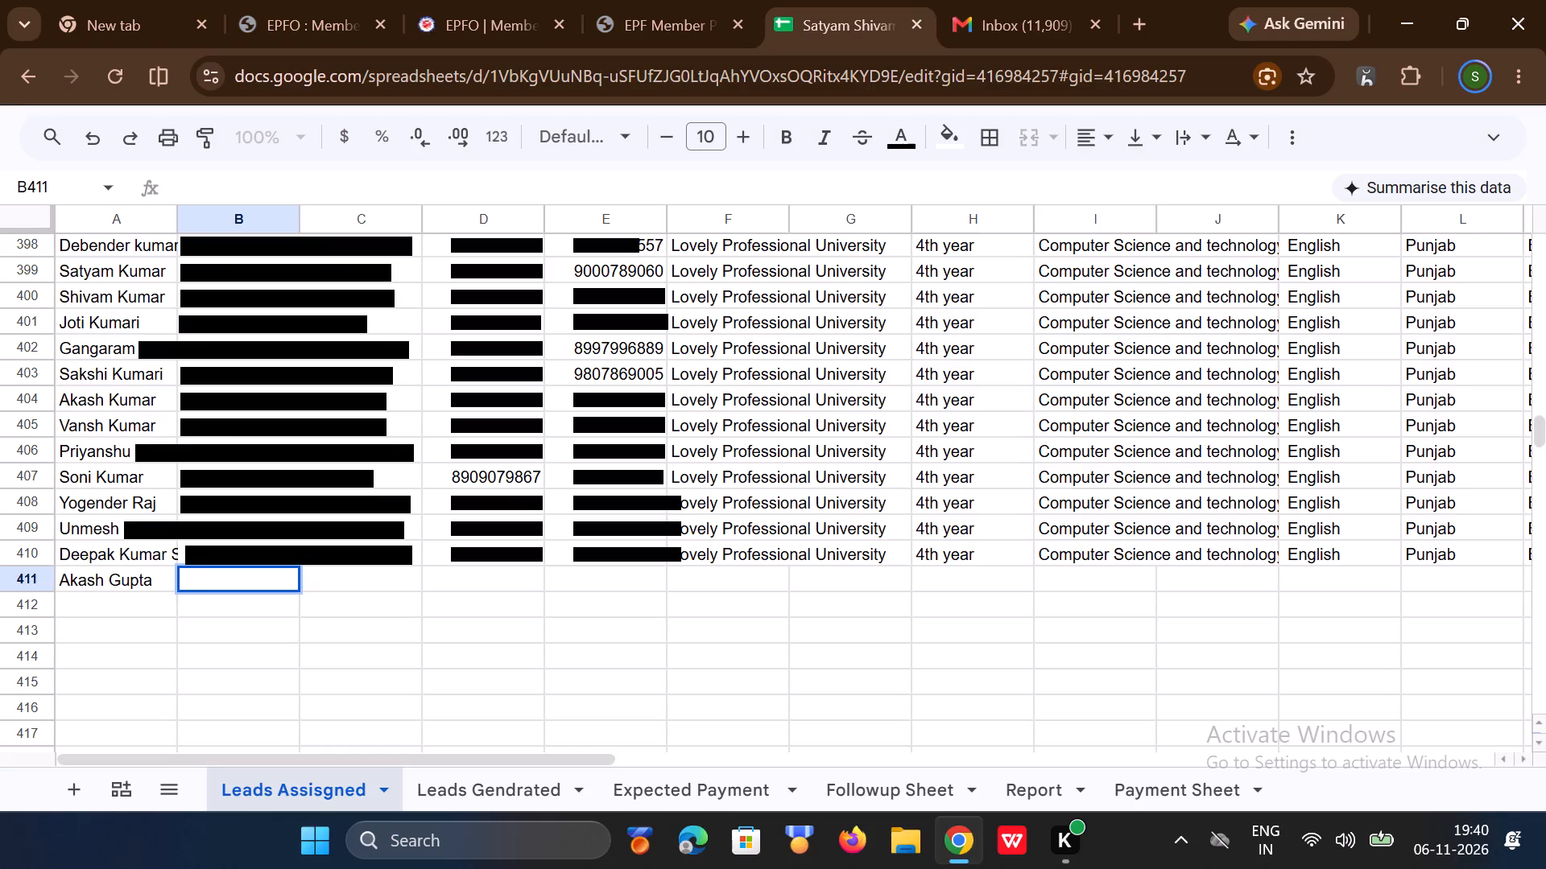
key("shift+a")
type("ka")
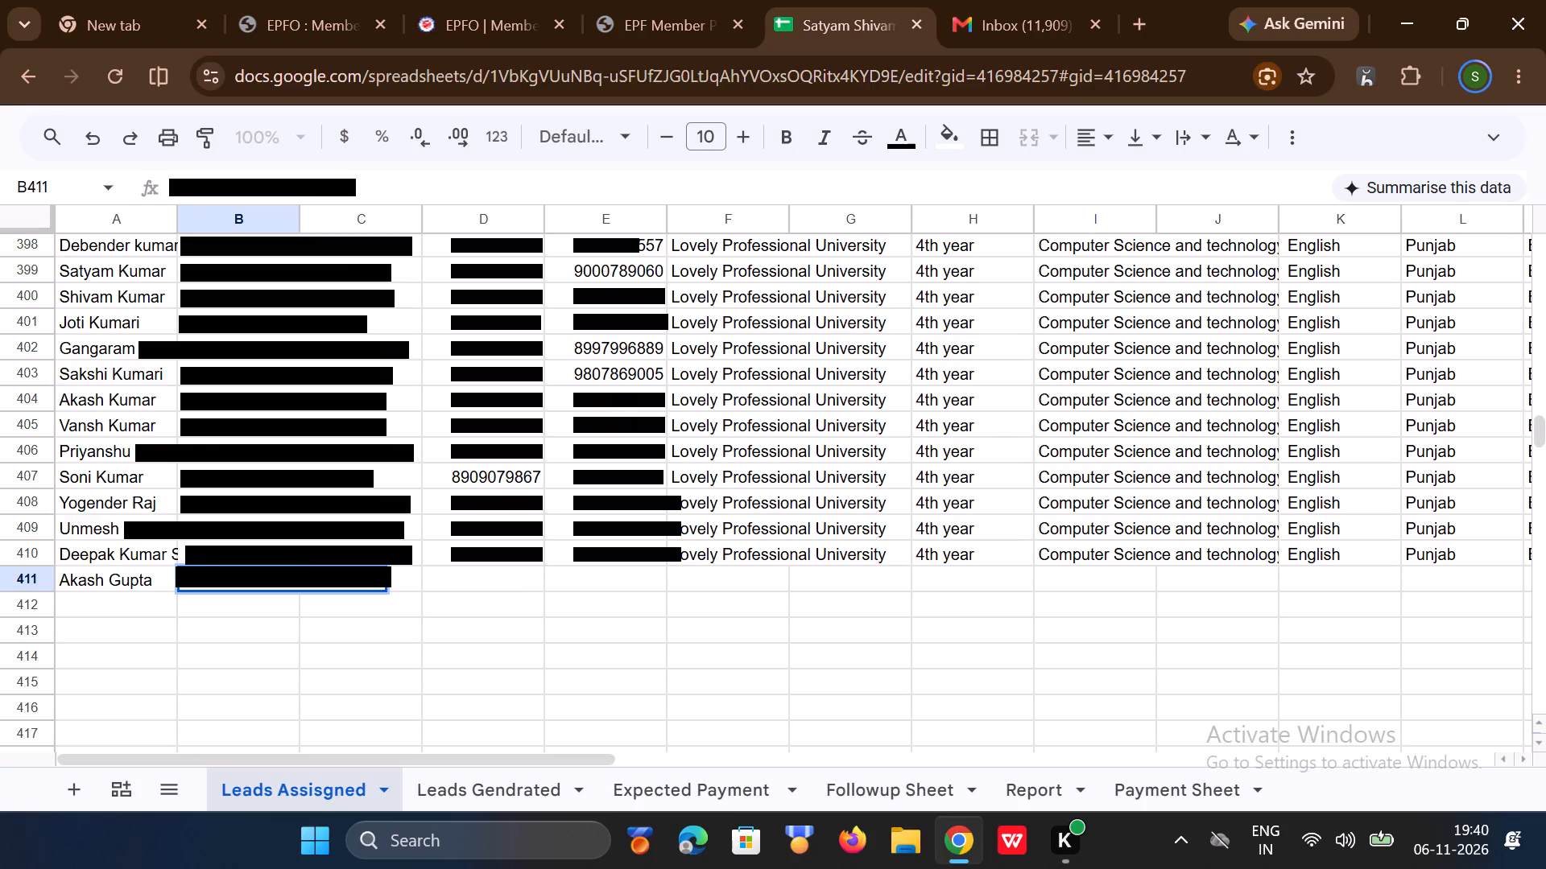
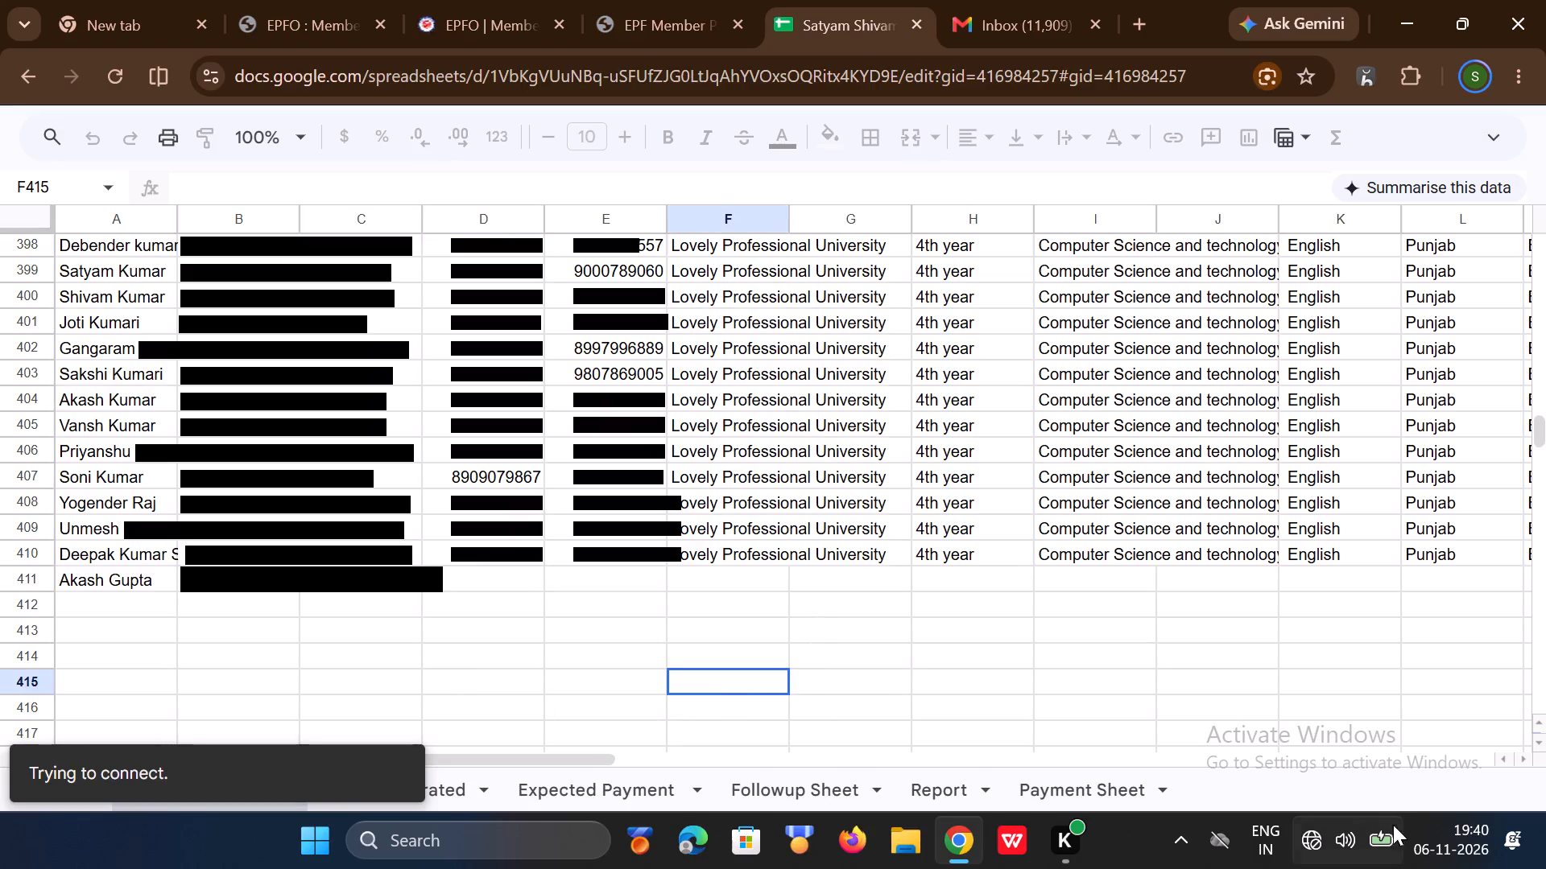
Restart the computer's Wi-Fi and reconnect to the realme 12x 5G network, keeping automatic connection on.
left_click(1318, 841)
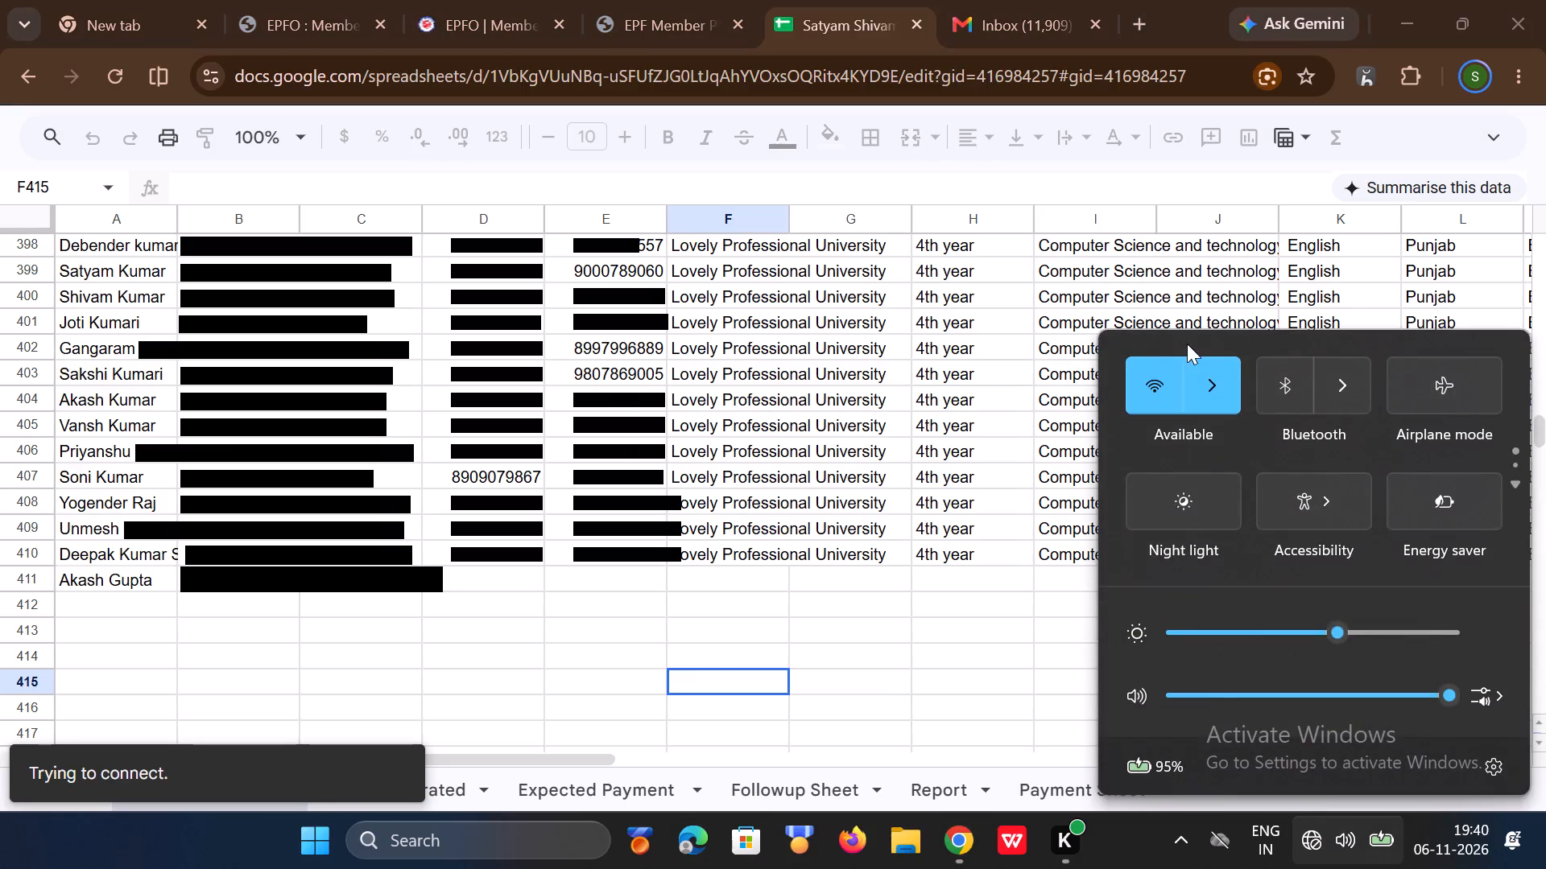
left_click(1213, 373)
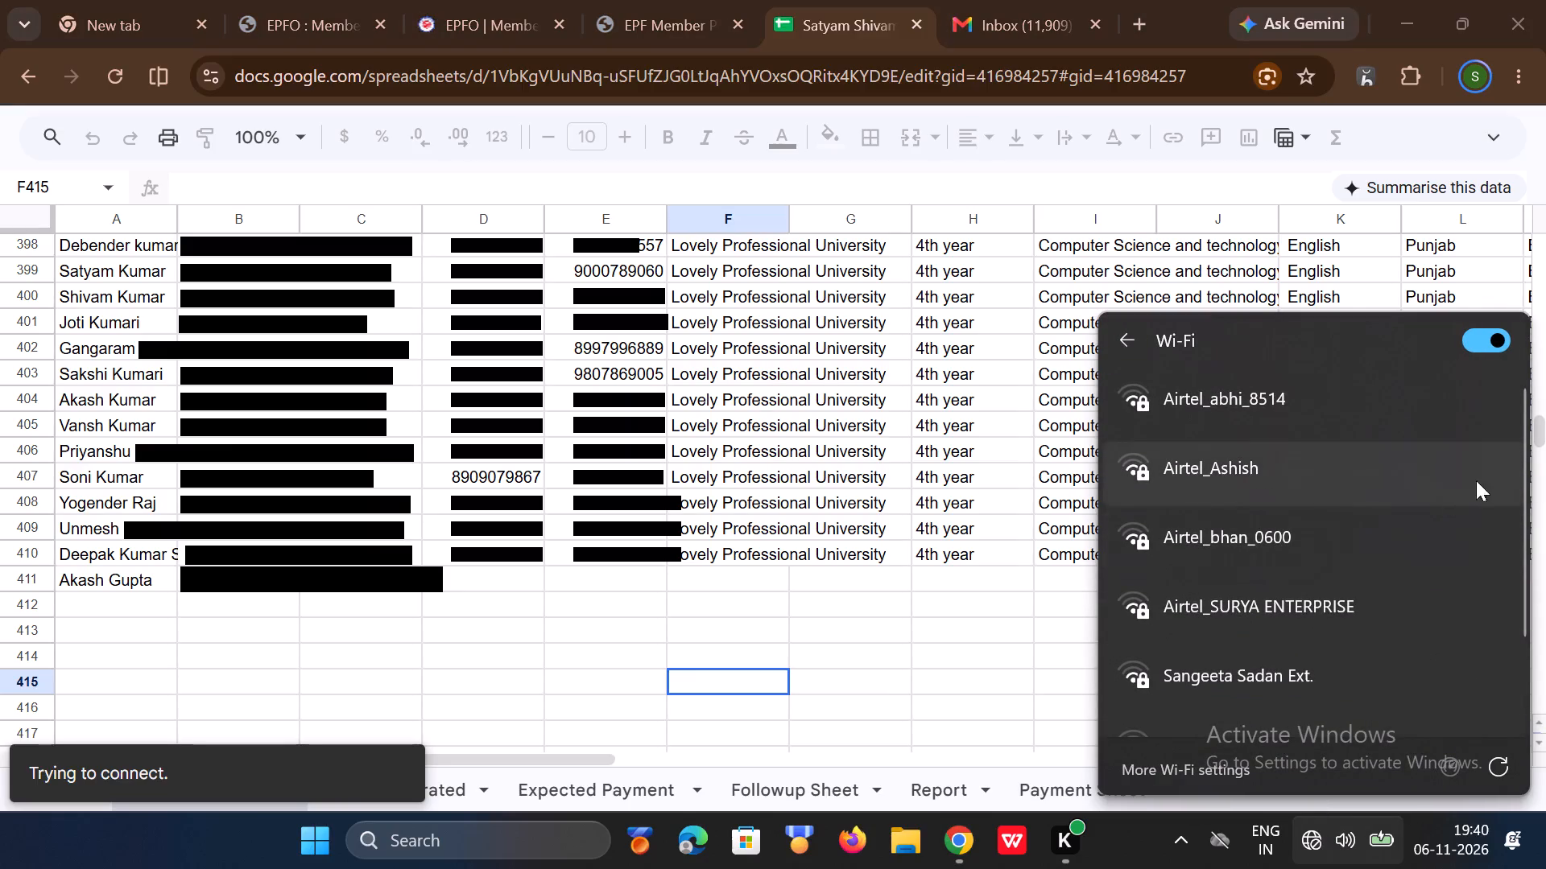
double_click(1512, 770)
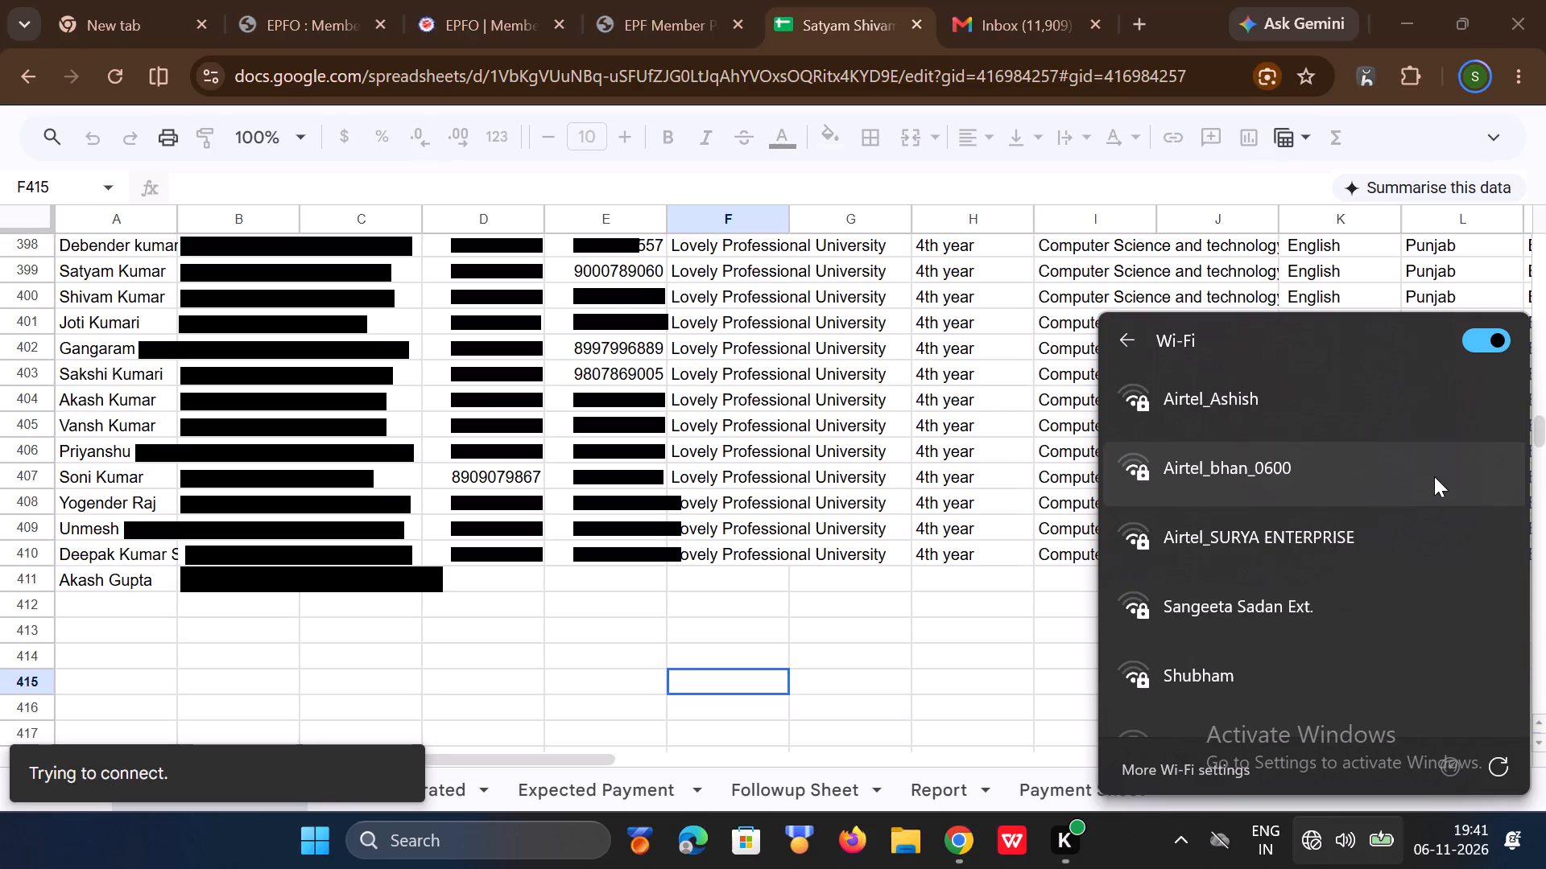
left_click(1503, 340)
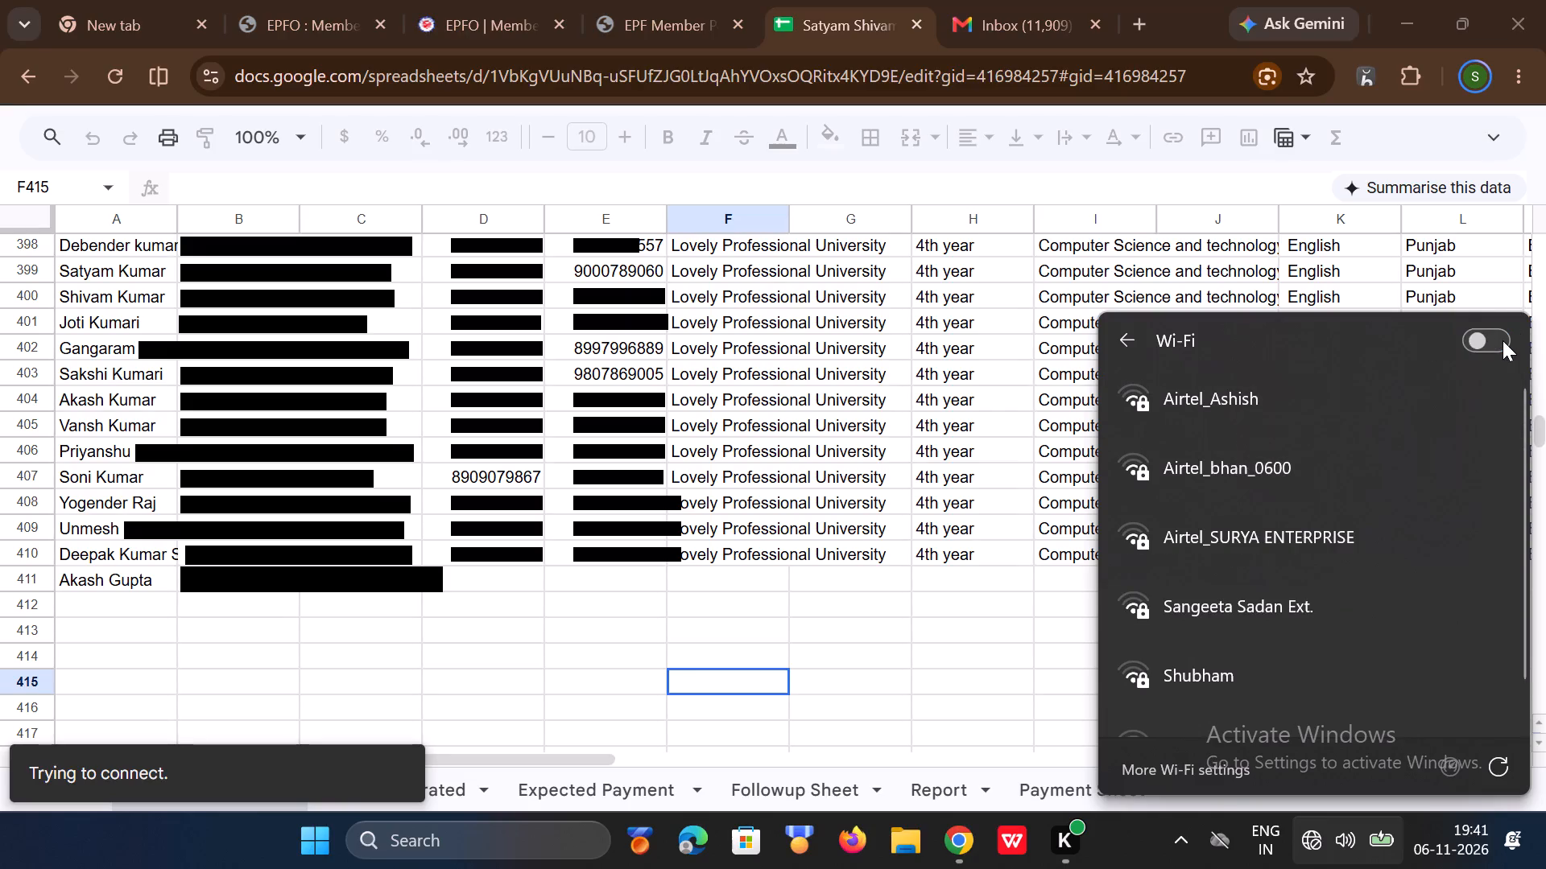
left_click(1473, 344)
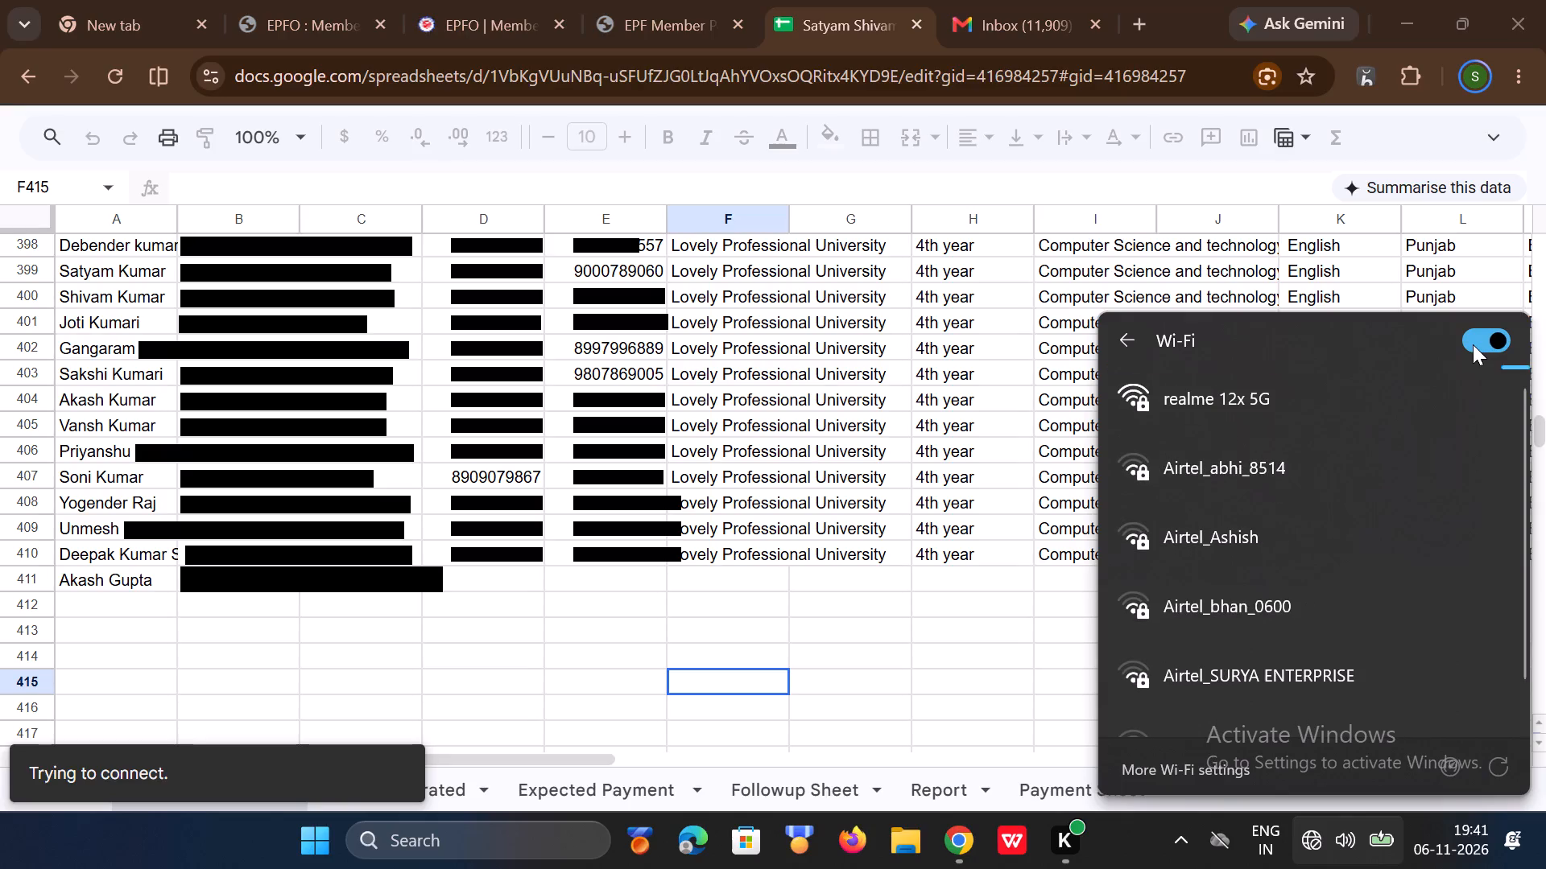
left_click(1250, 389)
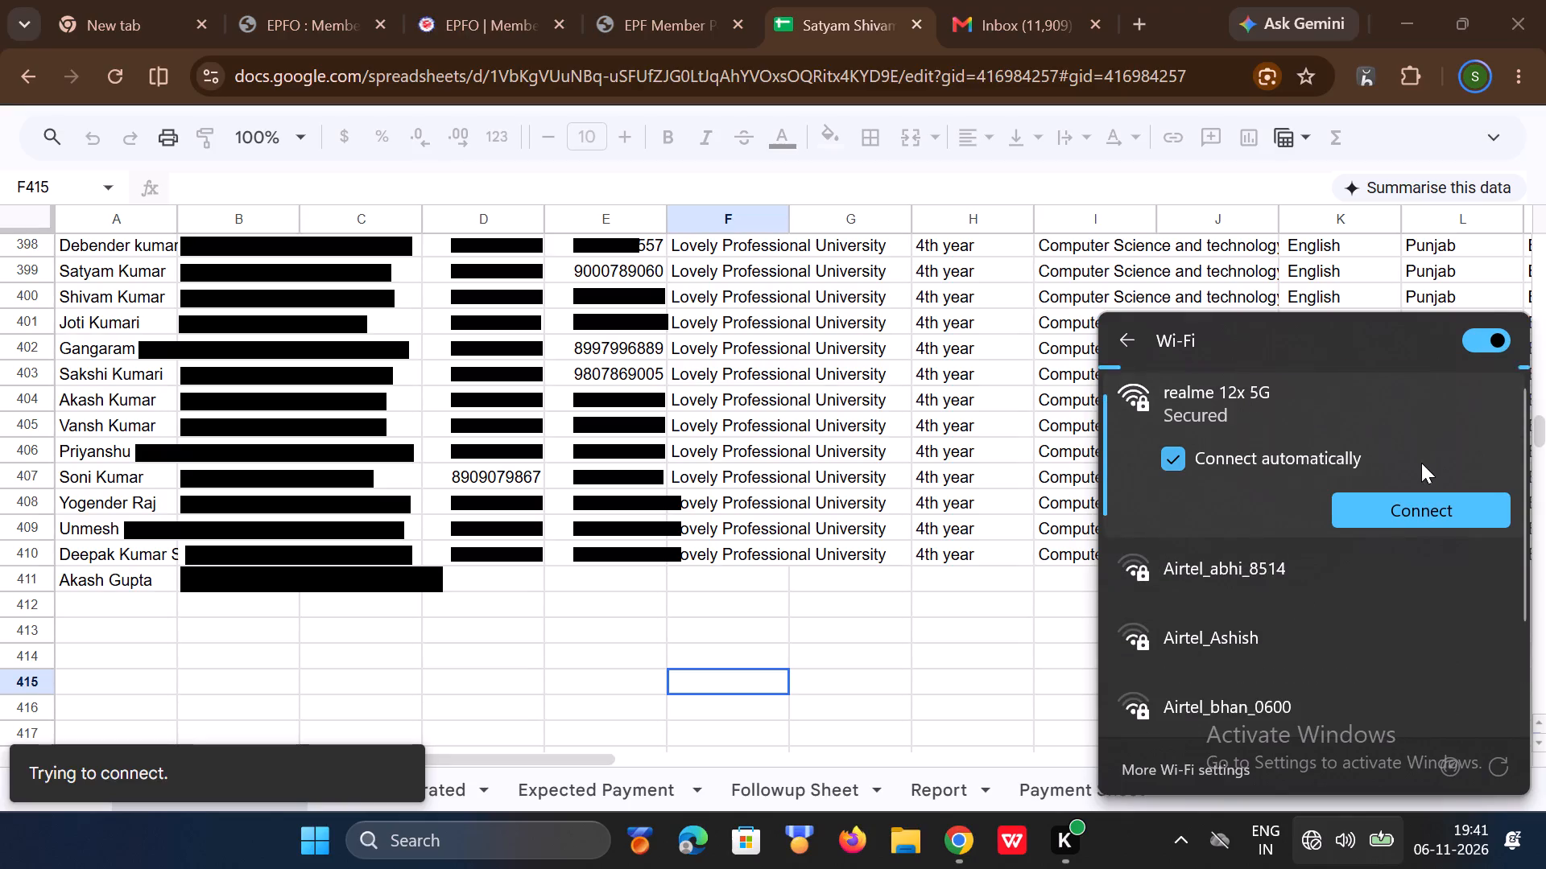
left_click(1419, 499)
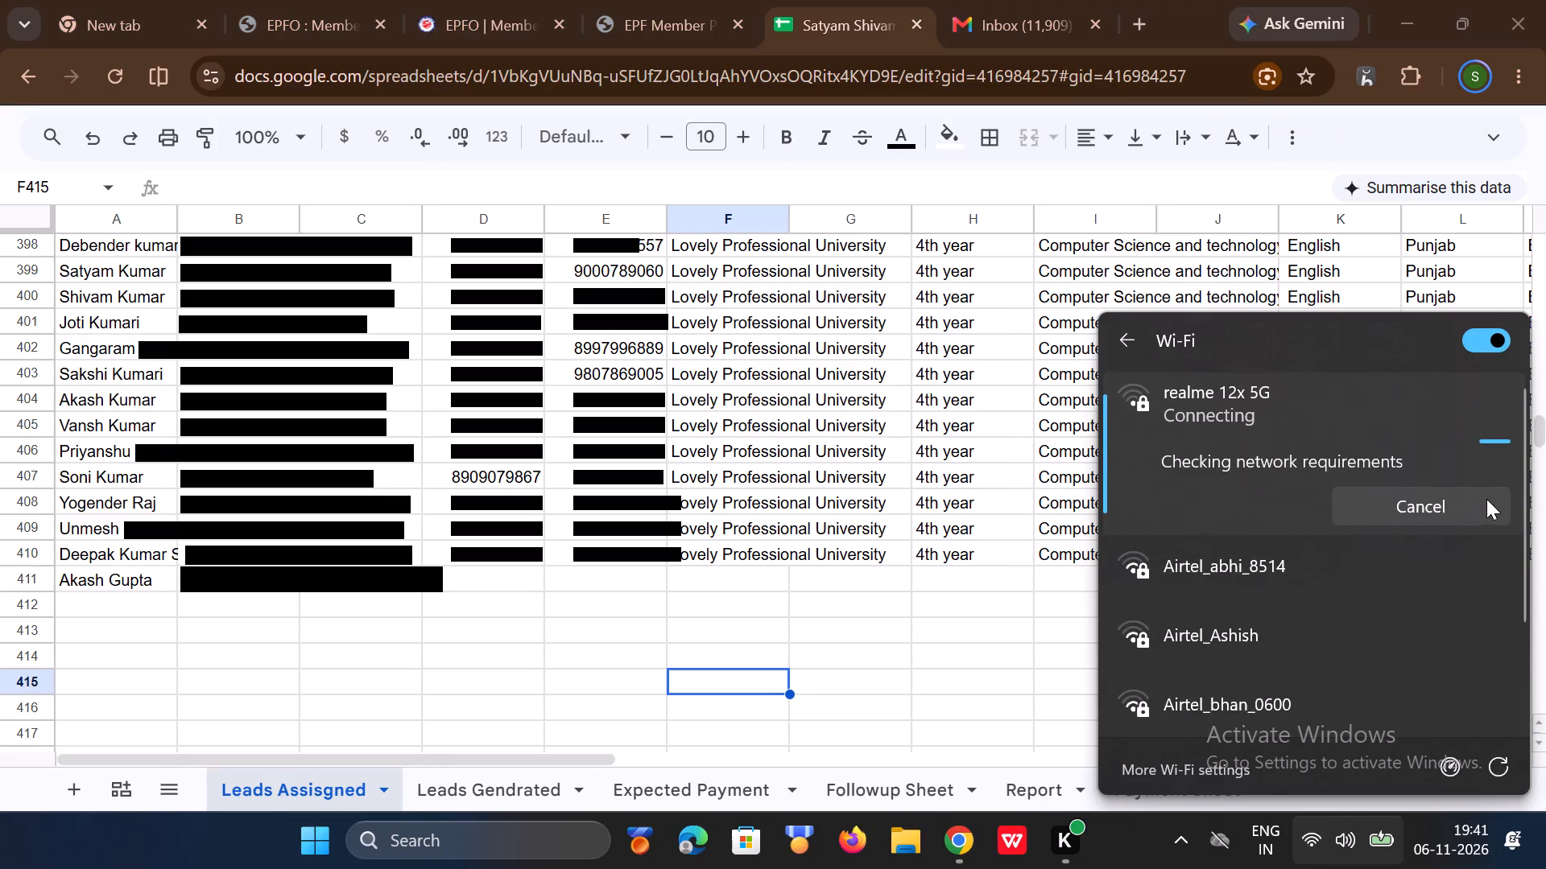
Enter the new lead's phone number in cell D411 of the Leads Assisgned sheet.
left_click(516, 700)
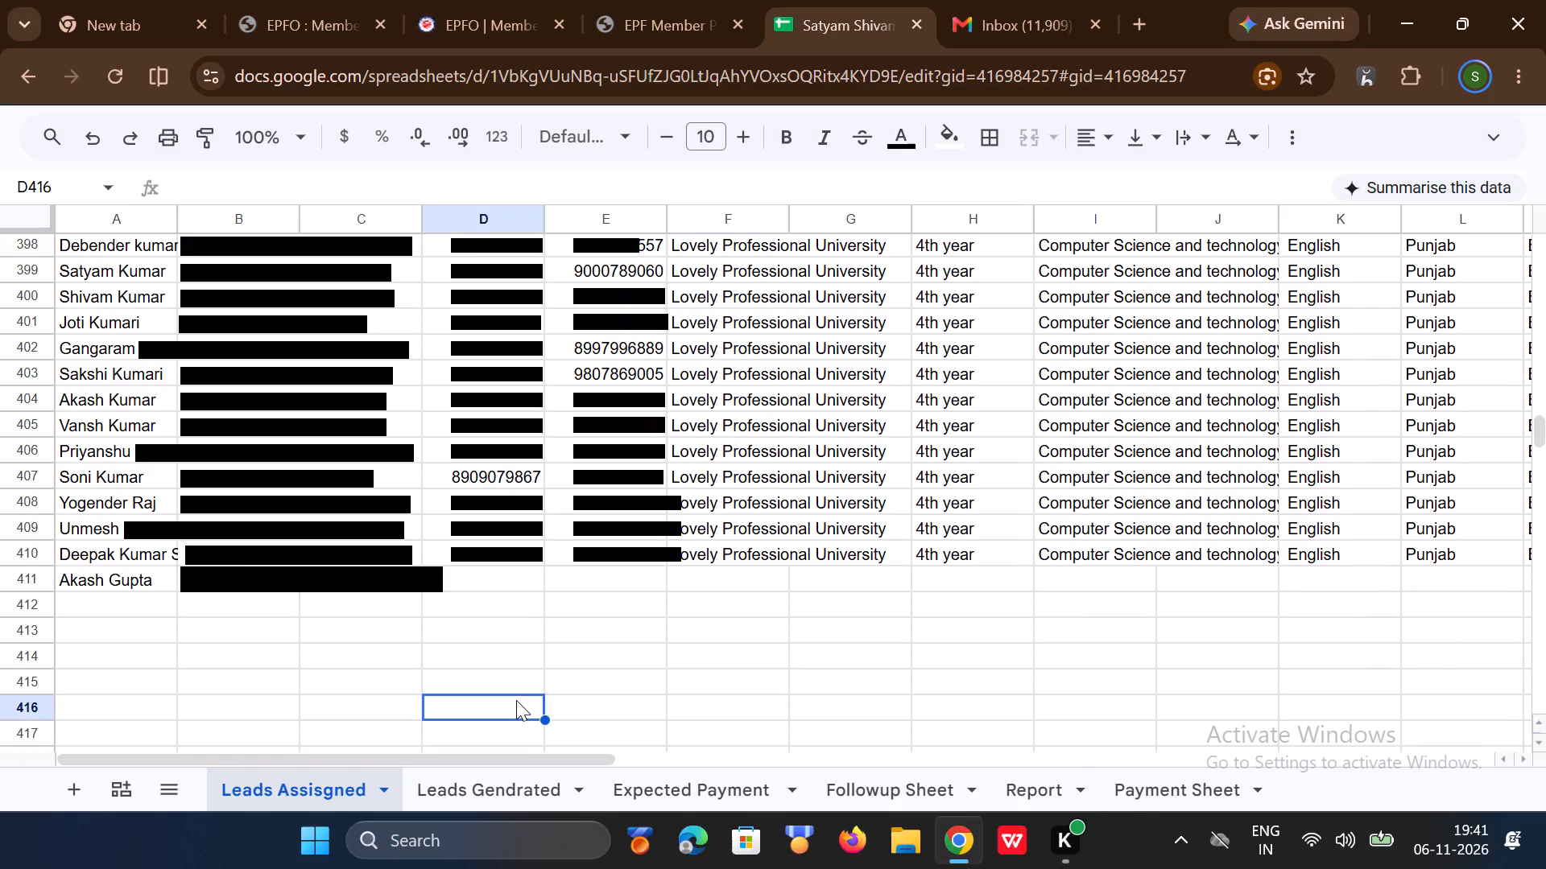
double_click(480, 591)
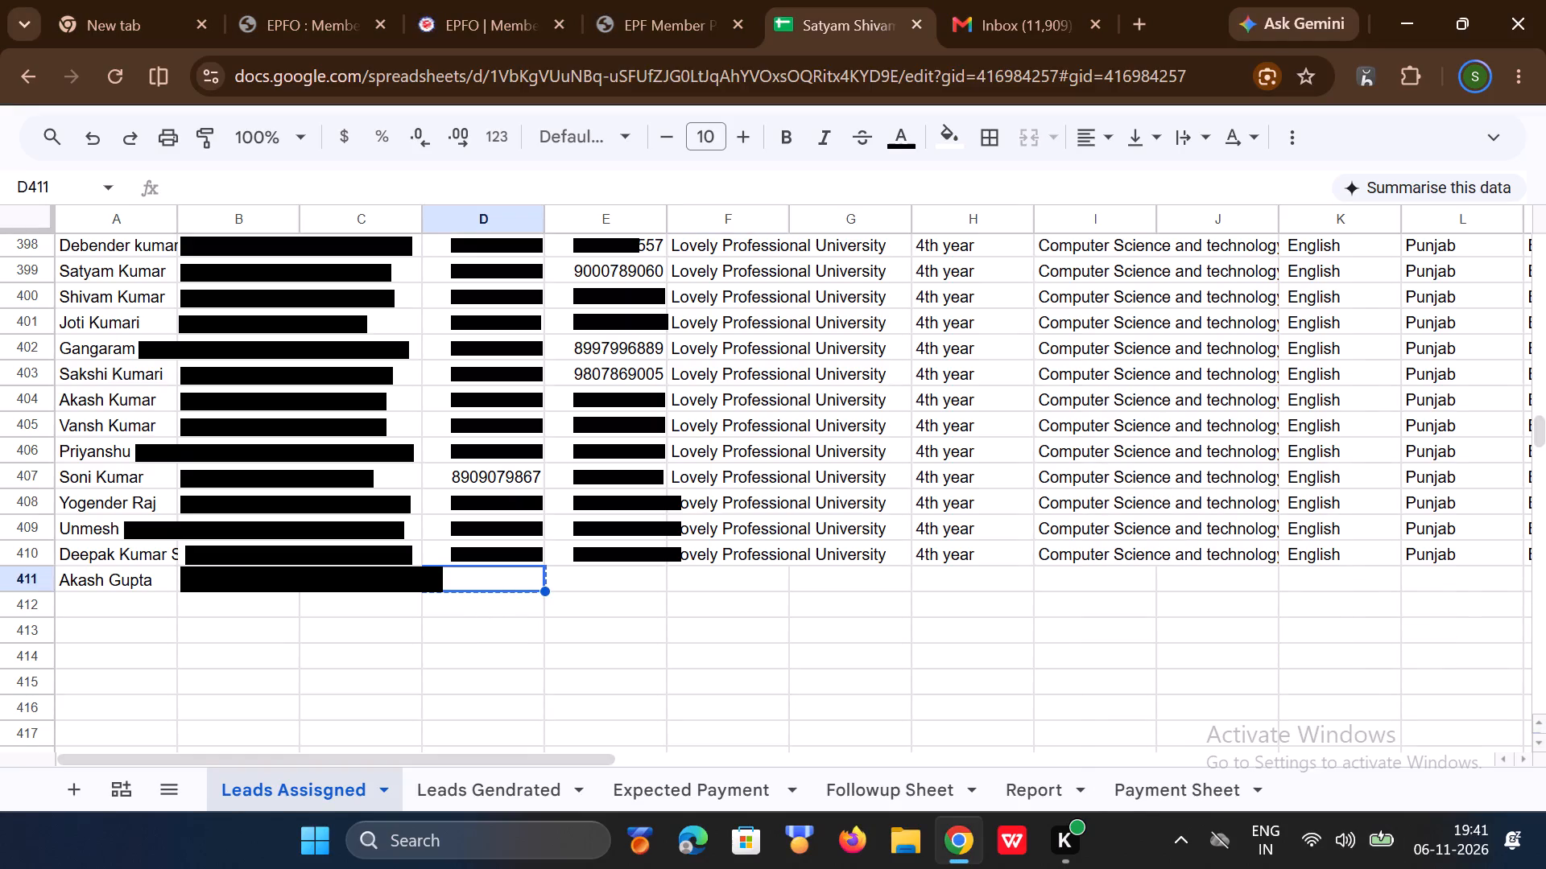
double_click(502, 587)
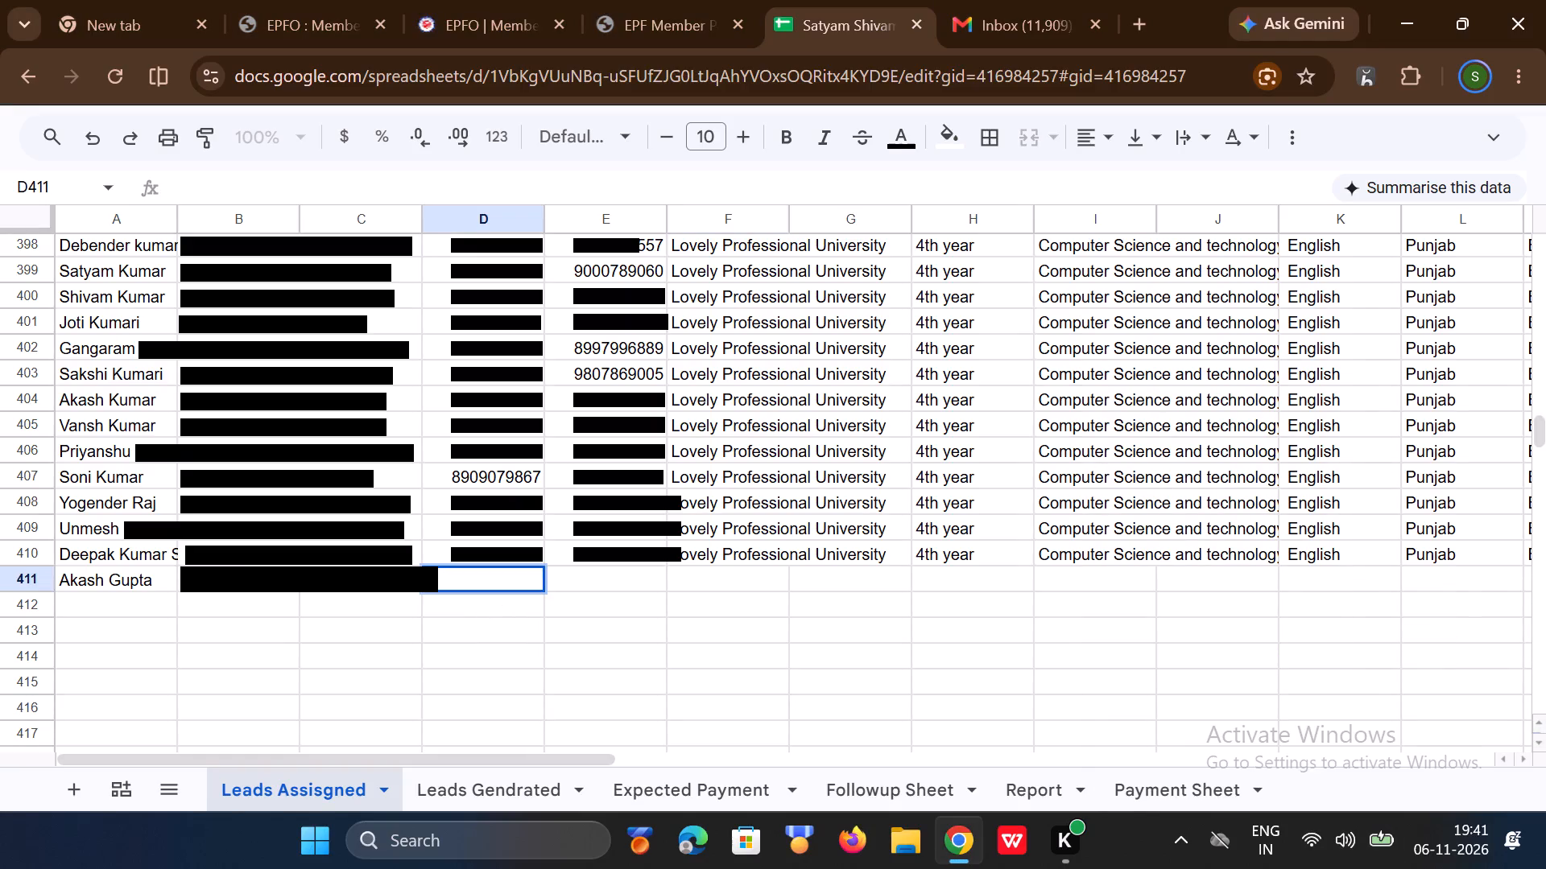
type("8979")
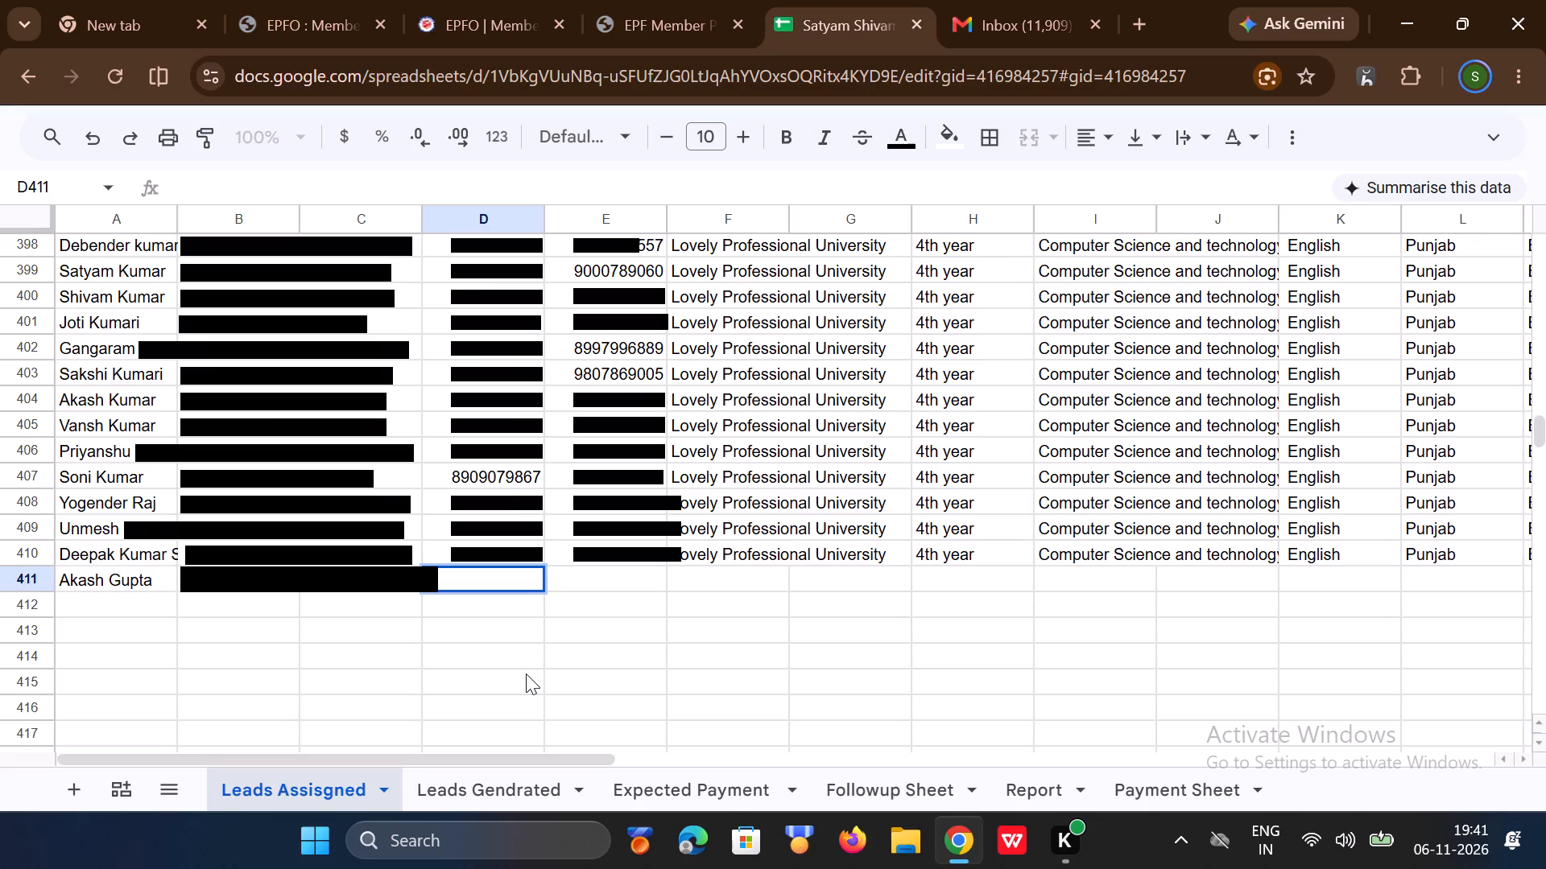
double_click(424, 634)
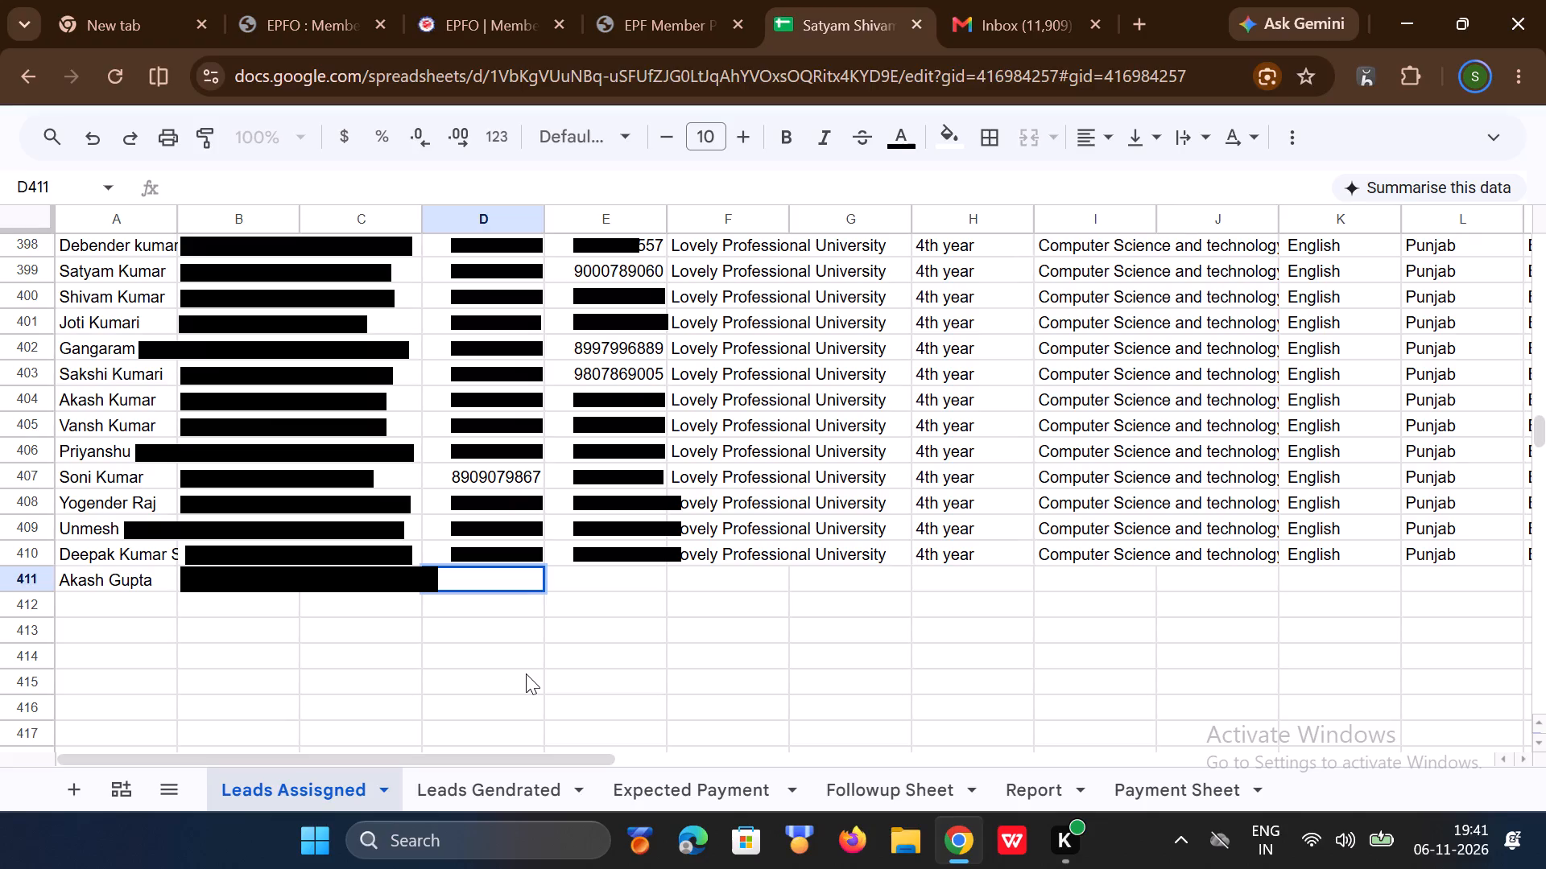
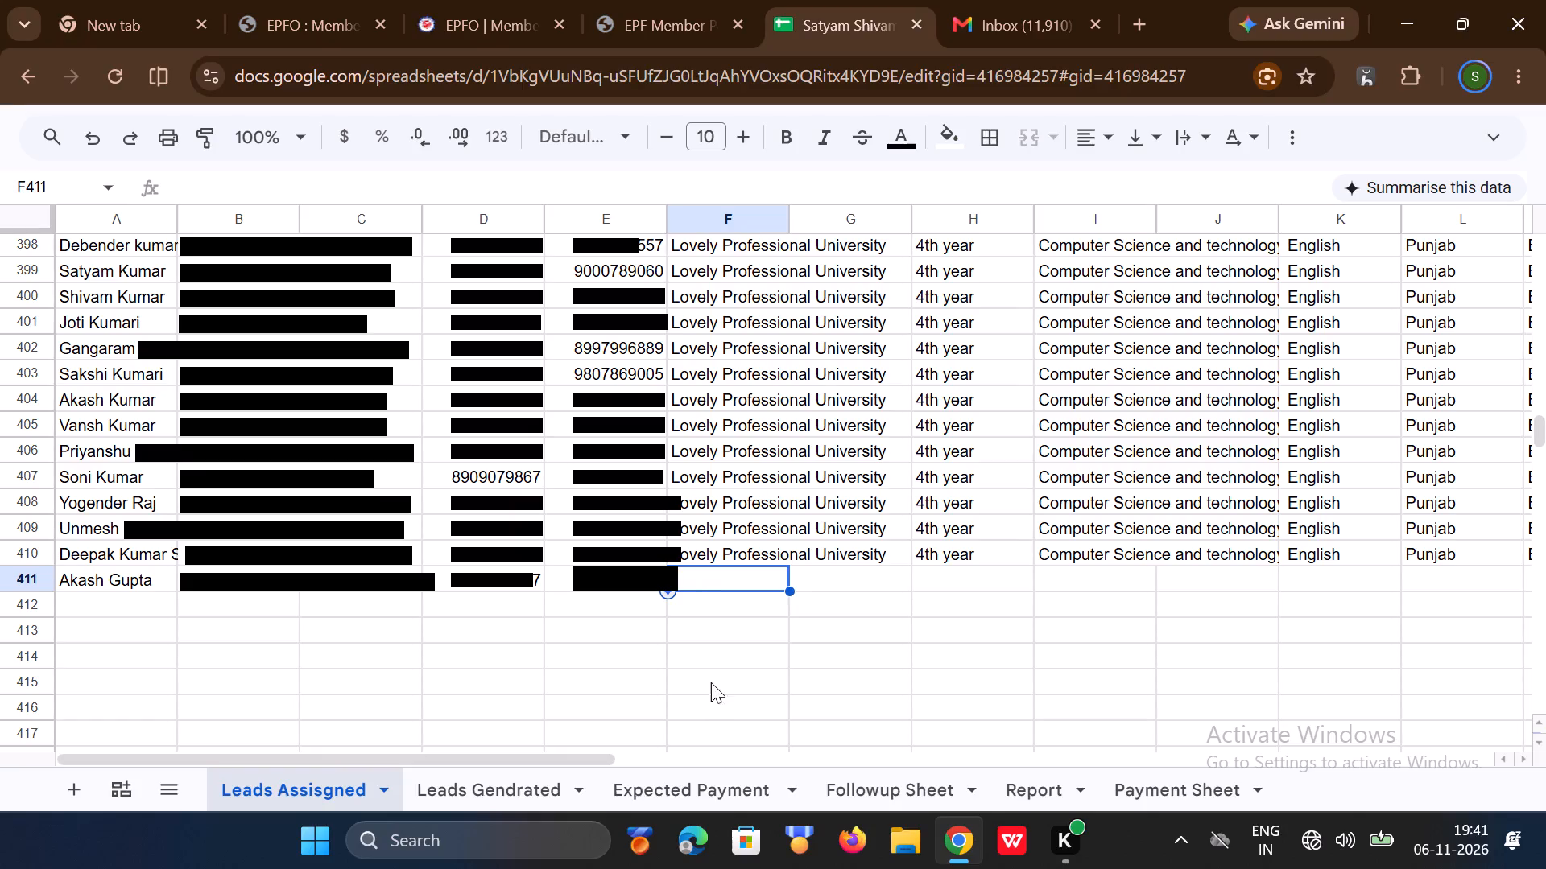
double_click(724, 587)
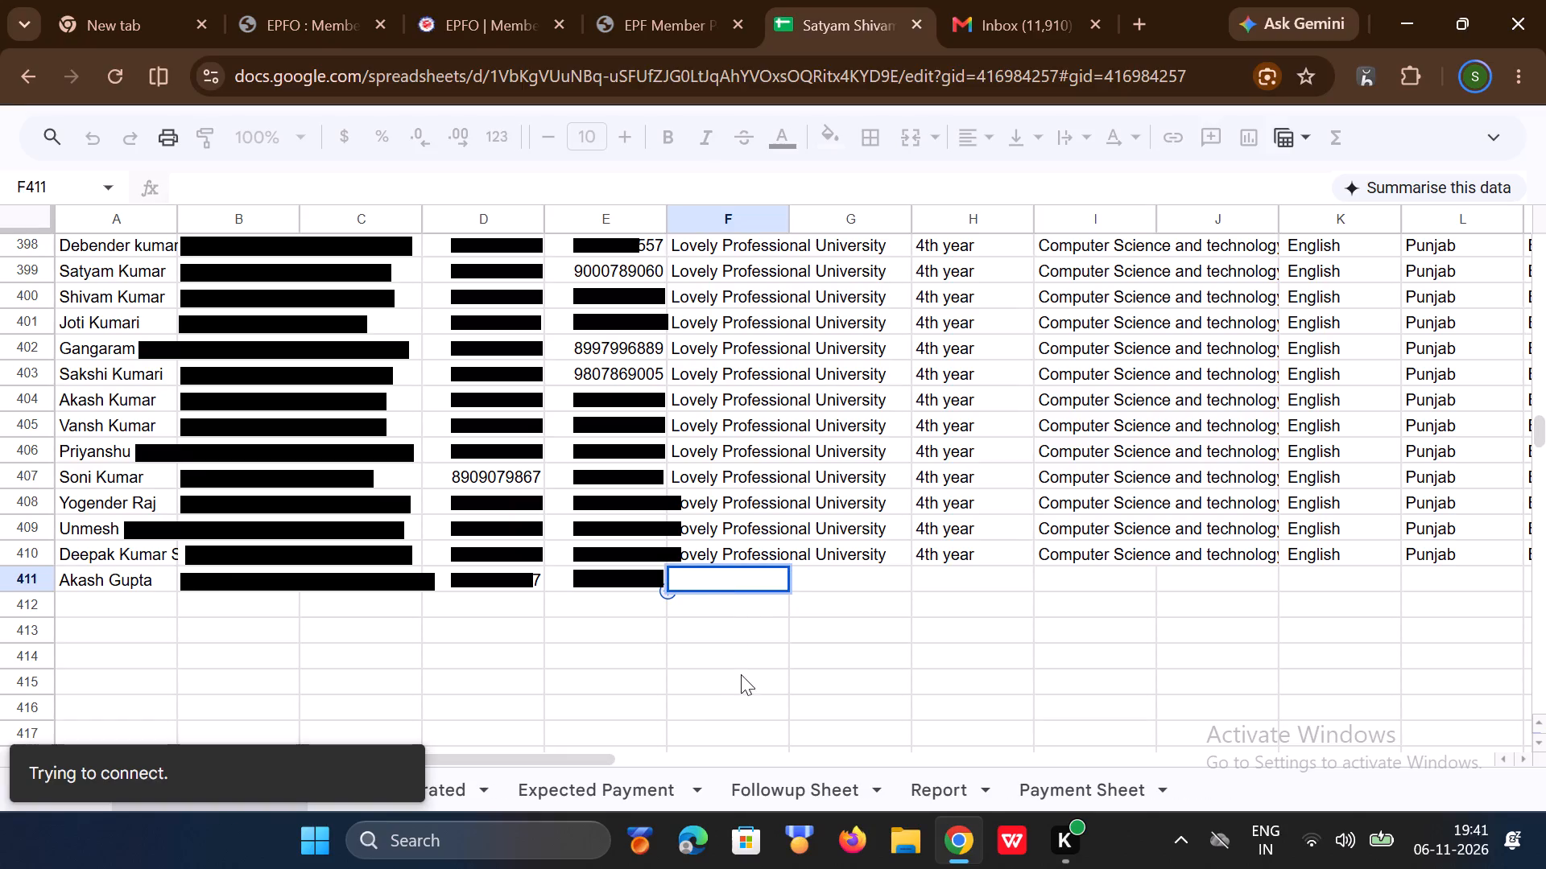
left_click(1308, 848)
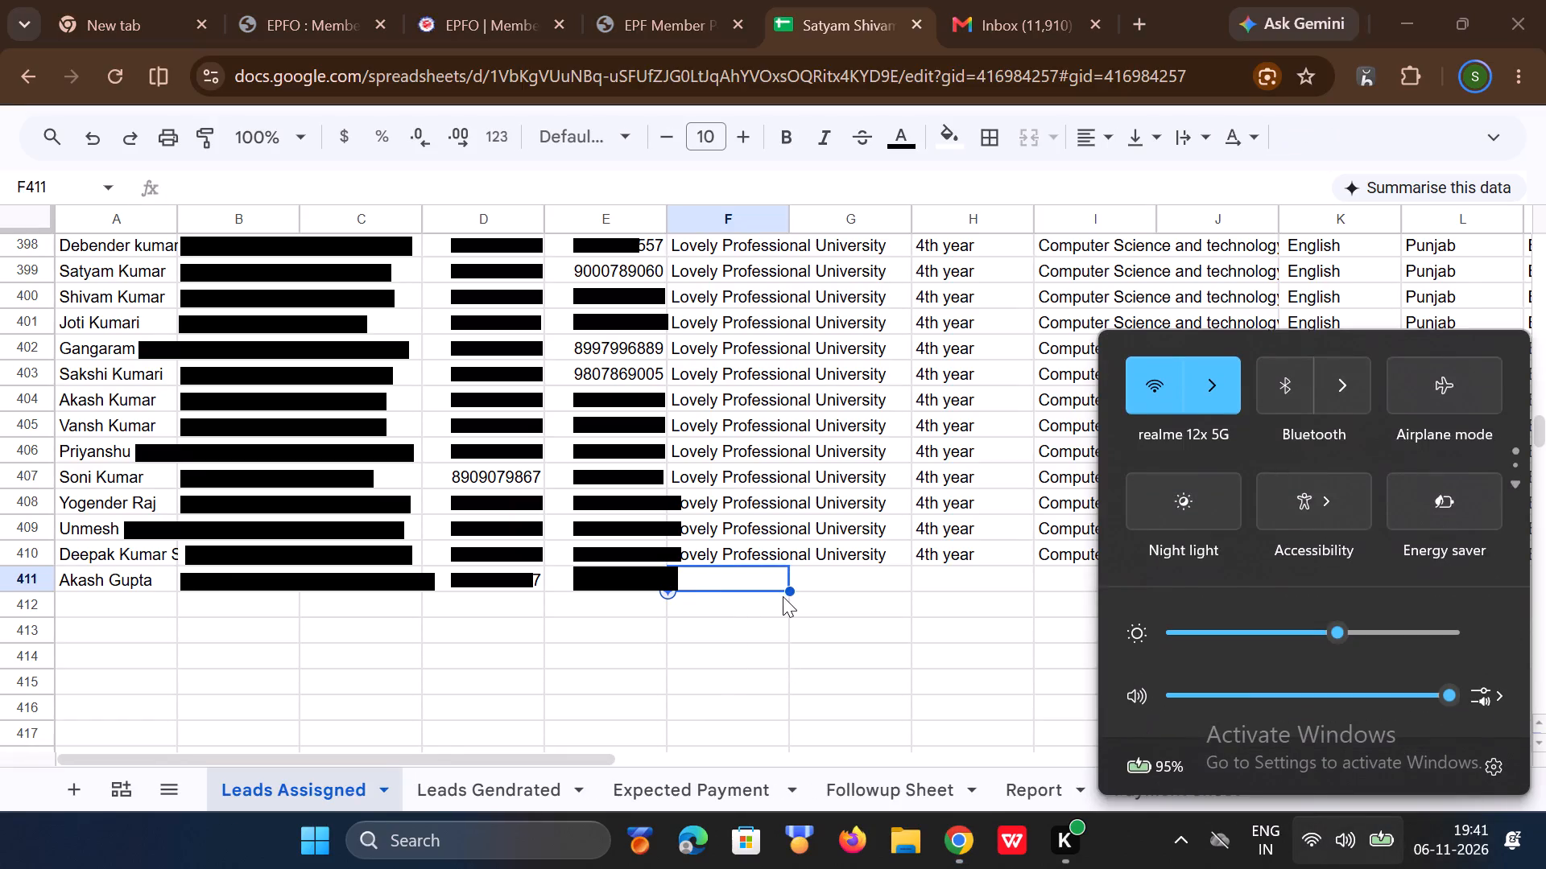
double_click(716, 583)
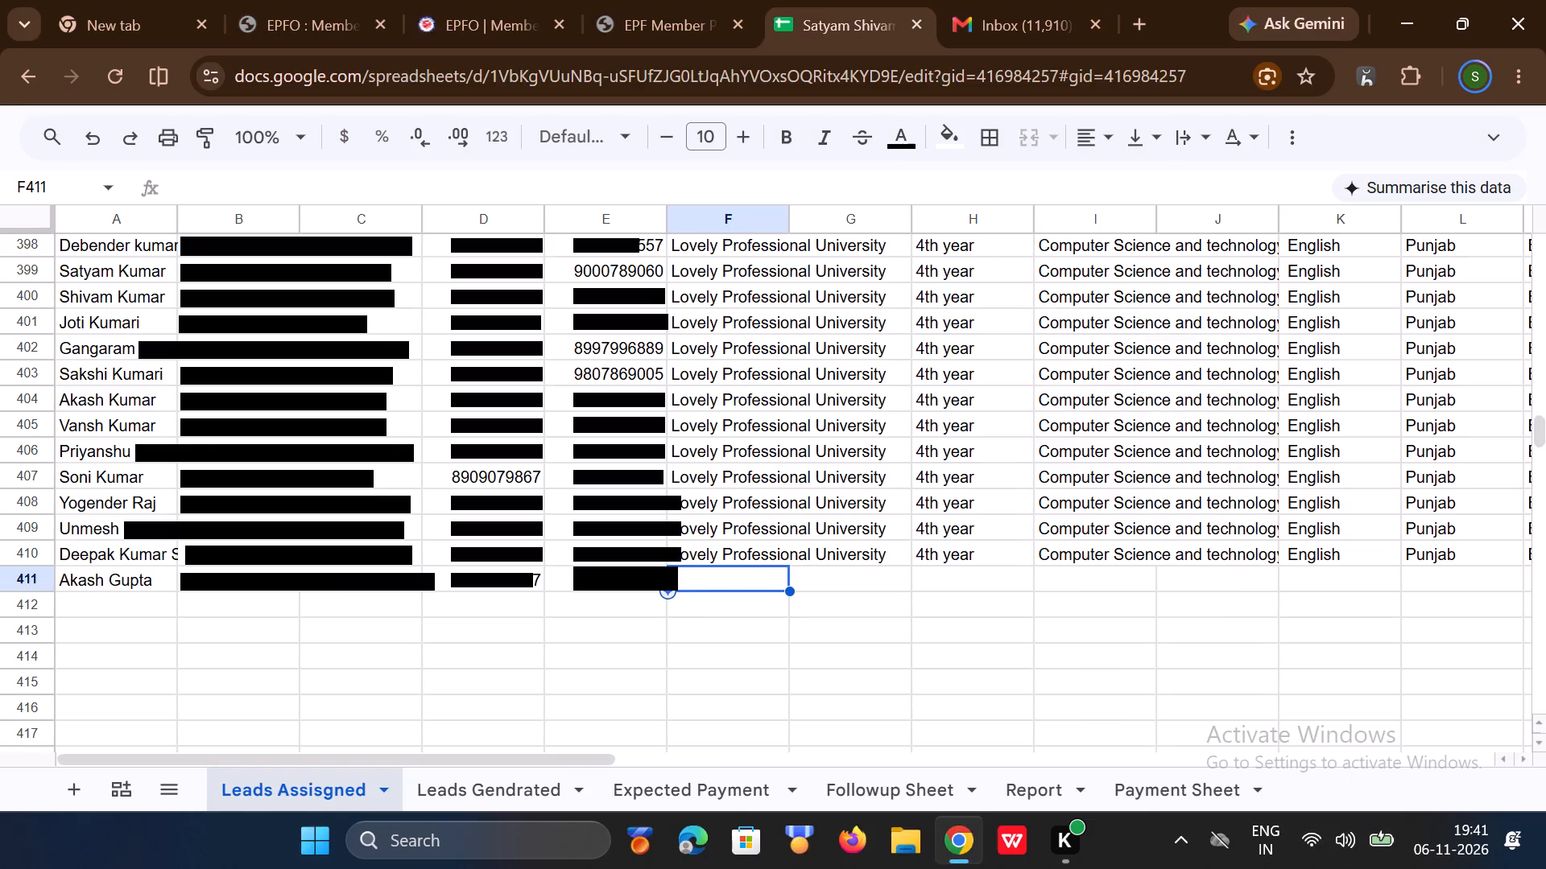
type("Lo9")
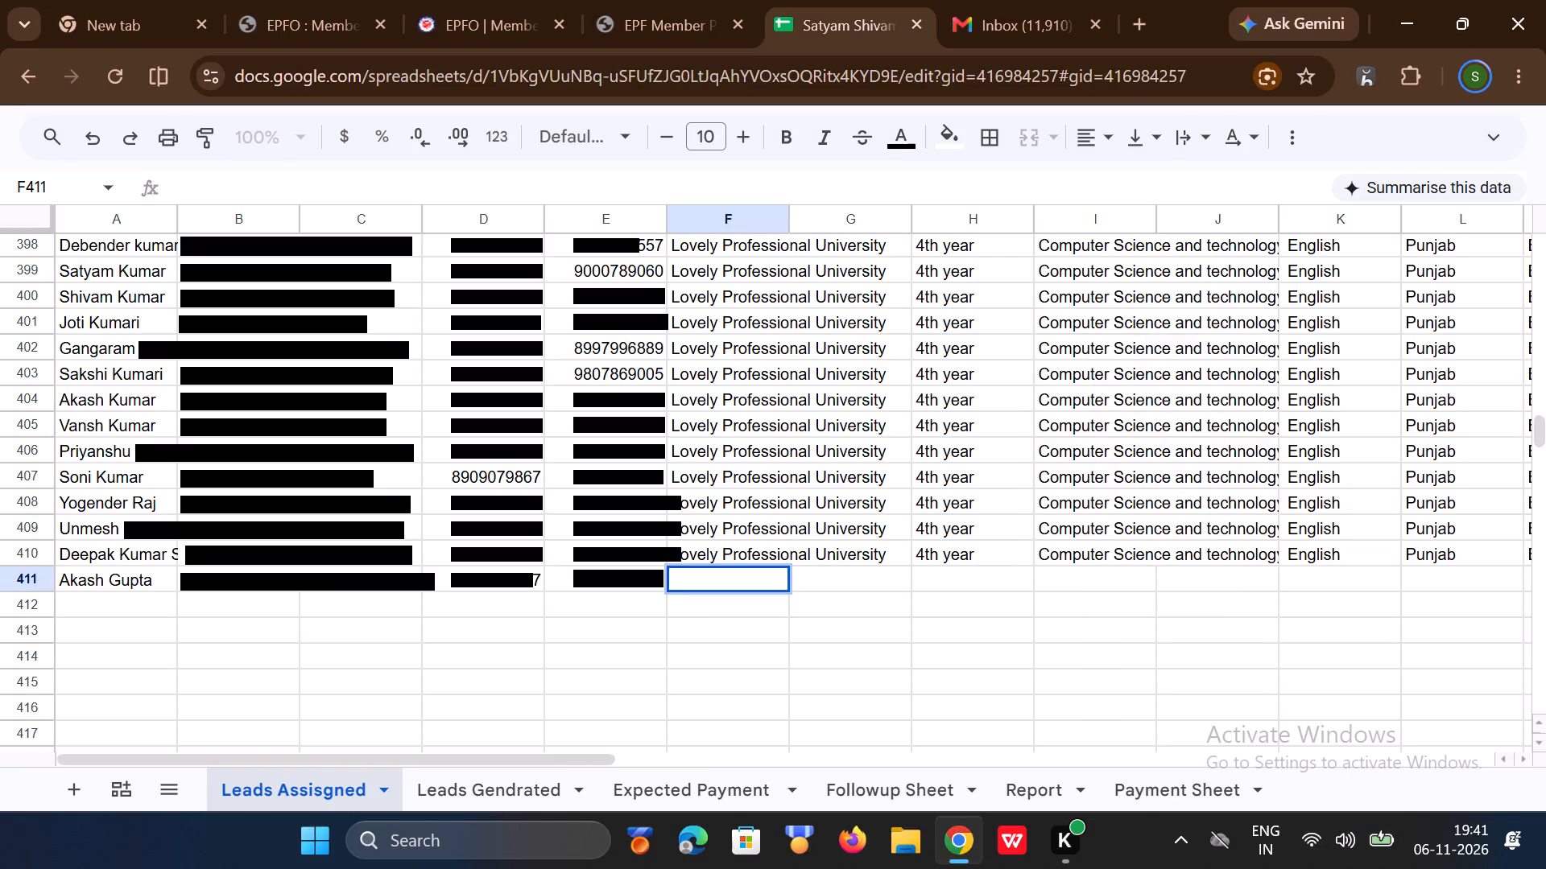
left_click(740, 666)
Enter Lovely Professional University as the new lead's university in cell F411.
left_click(701, 570)
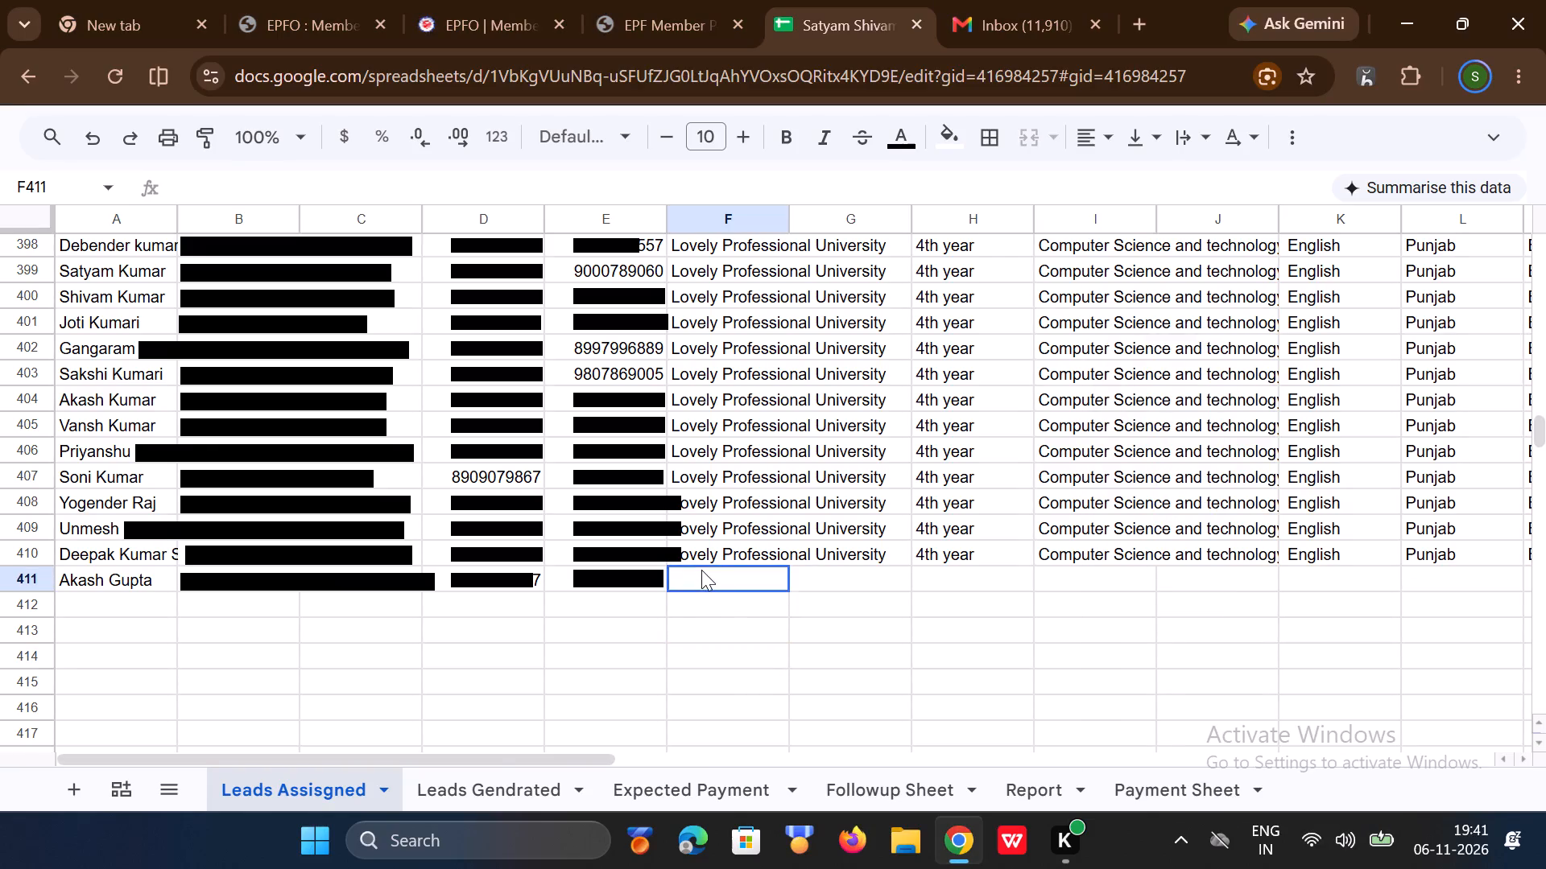
double_click(701, 579)
left_click(701, 579)
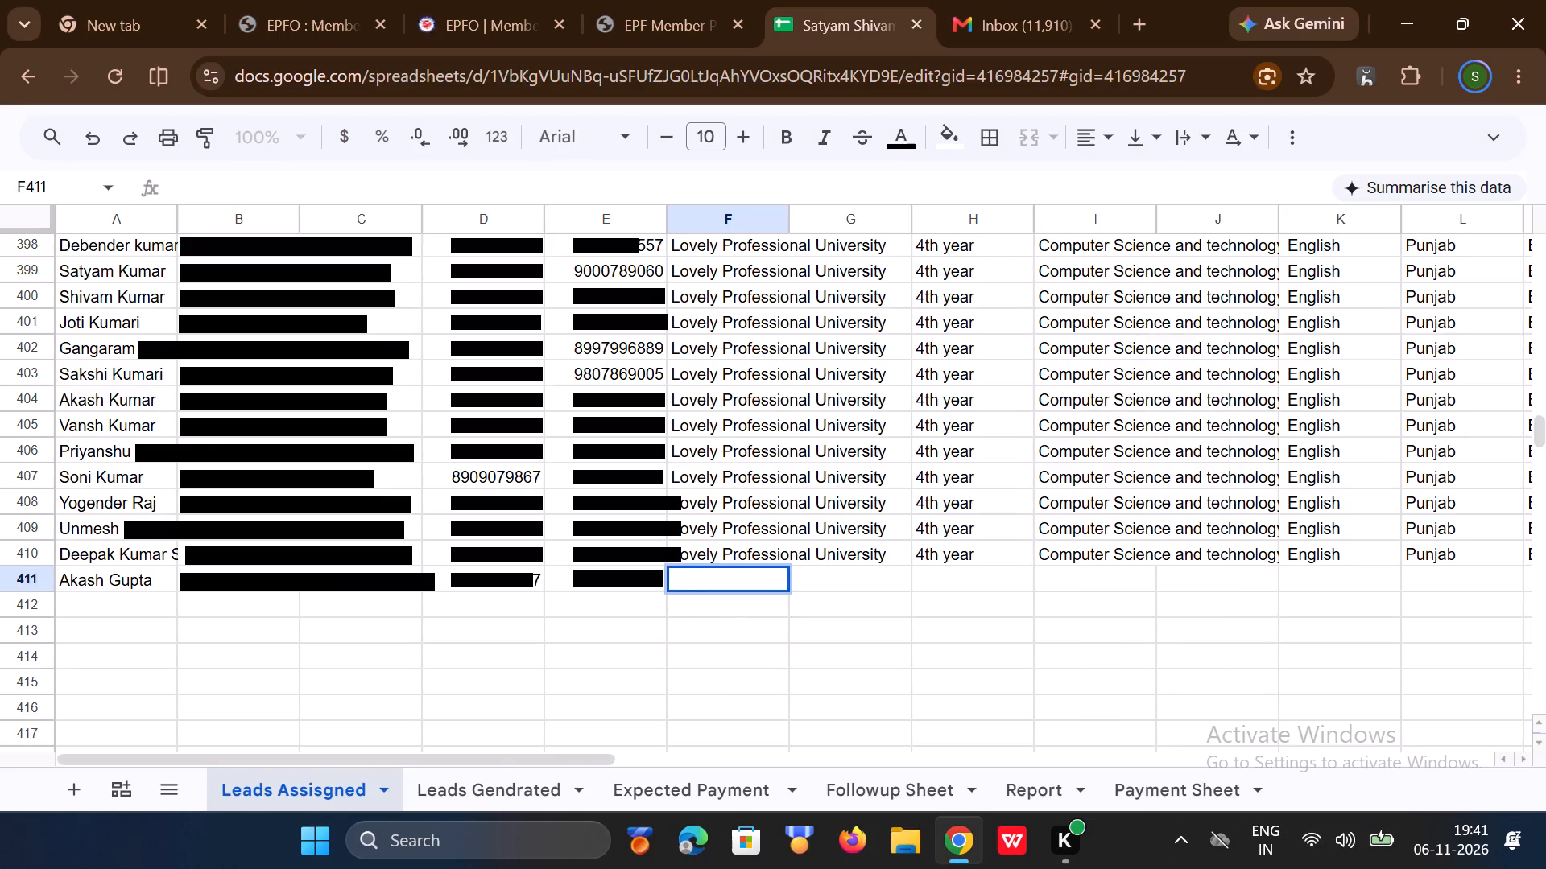
type("Lo")
type("vely")
key("space")
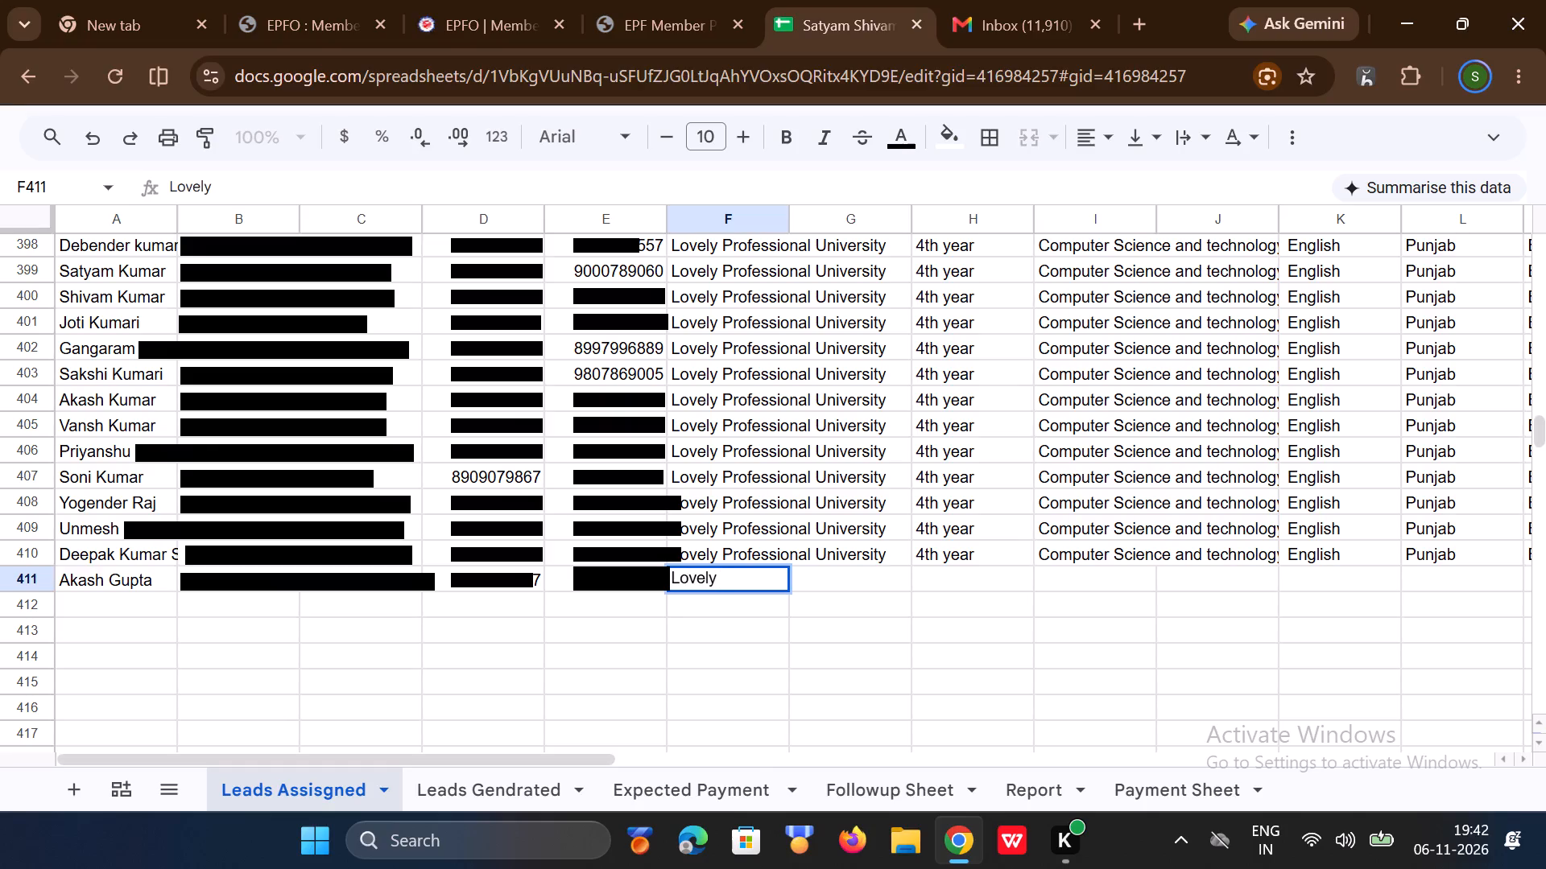
key("p")
key("BackSpace")
key("shift+p")
type("rofe")
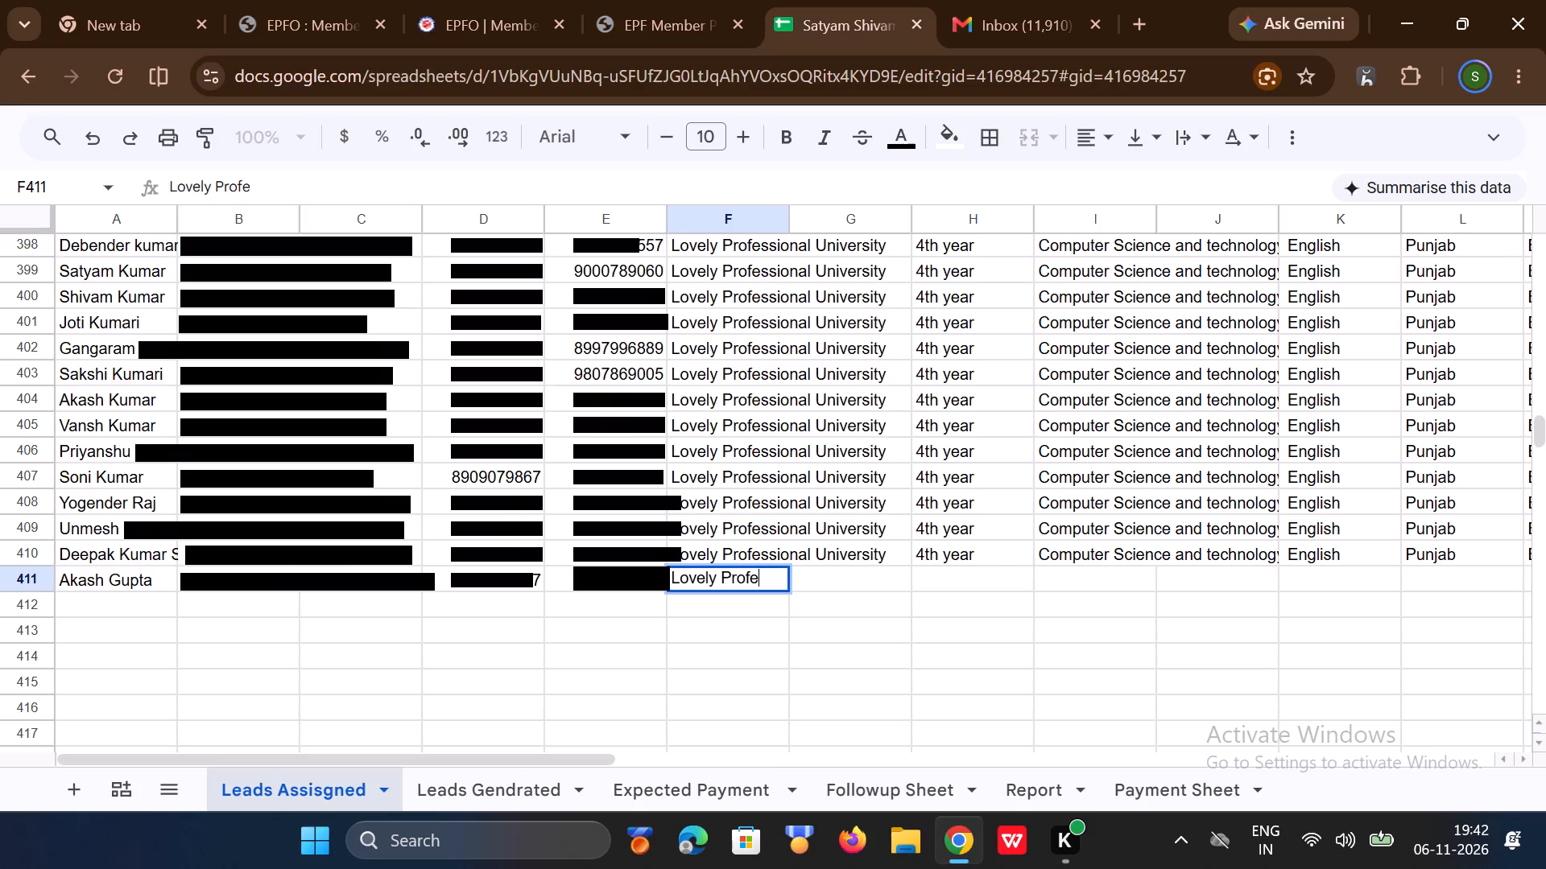
type("ss")
type("io")
type("nal")
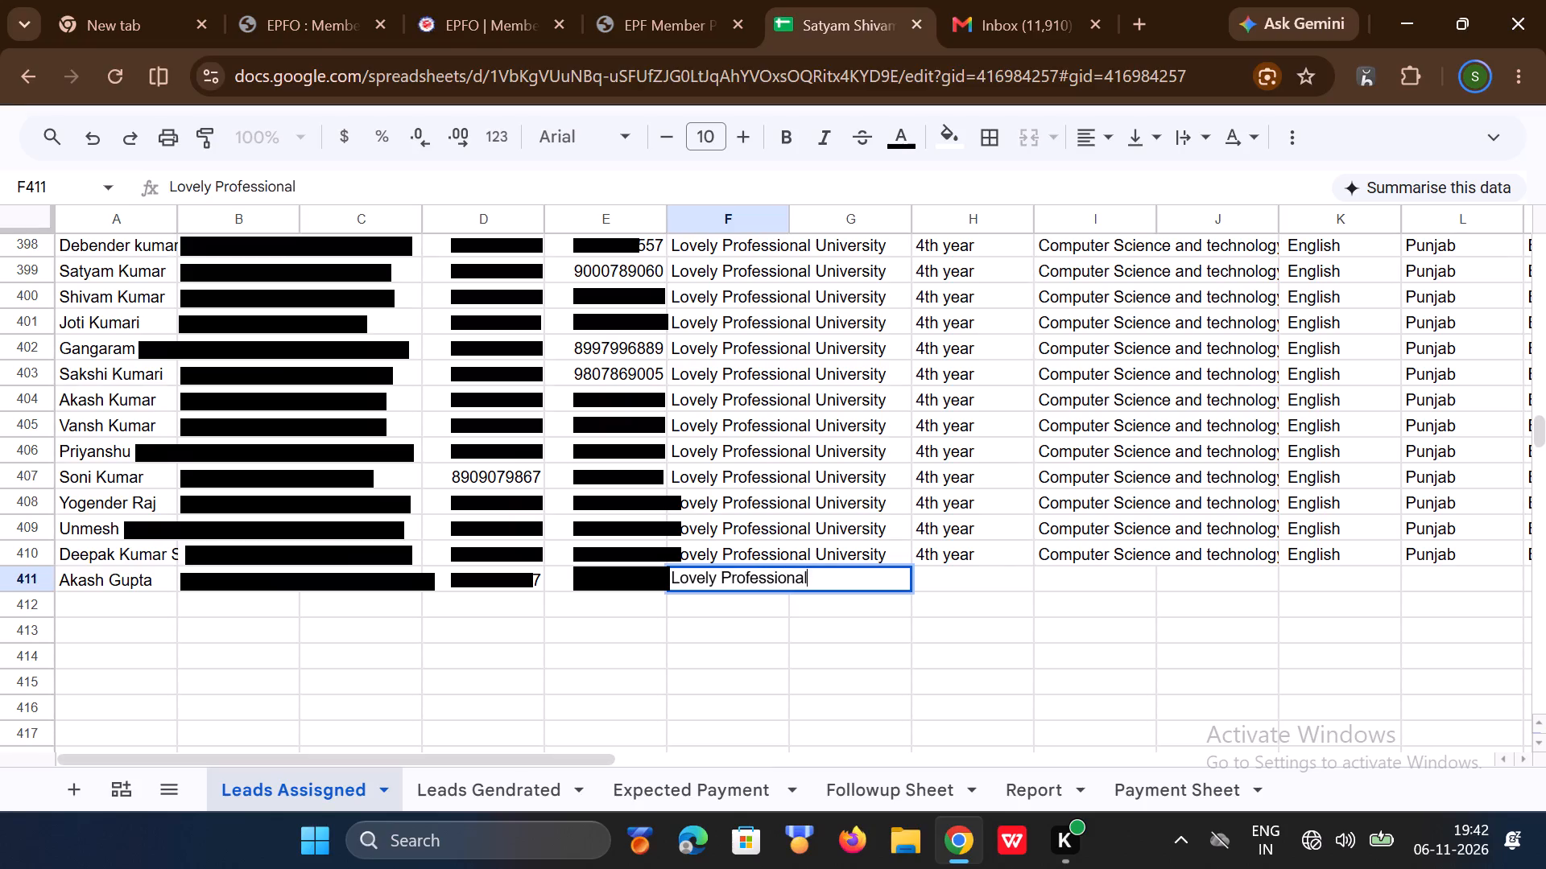
key("space")
key("shift+u")
type("ni")
type("ver")
type("si")
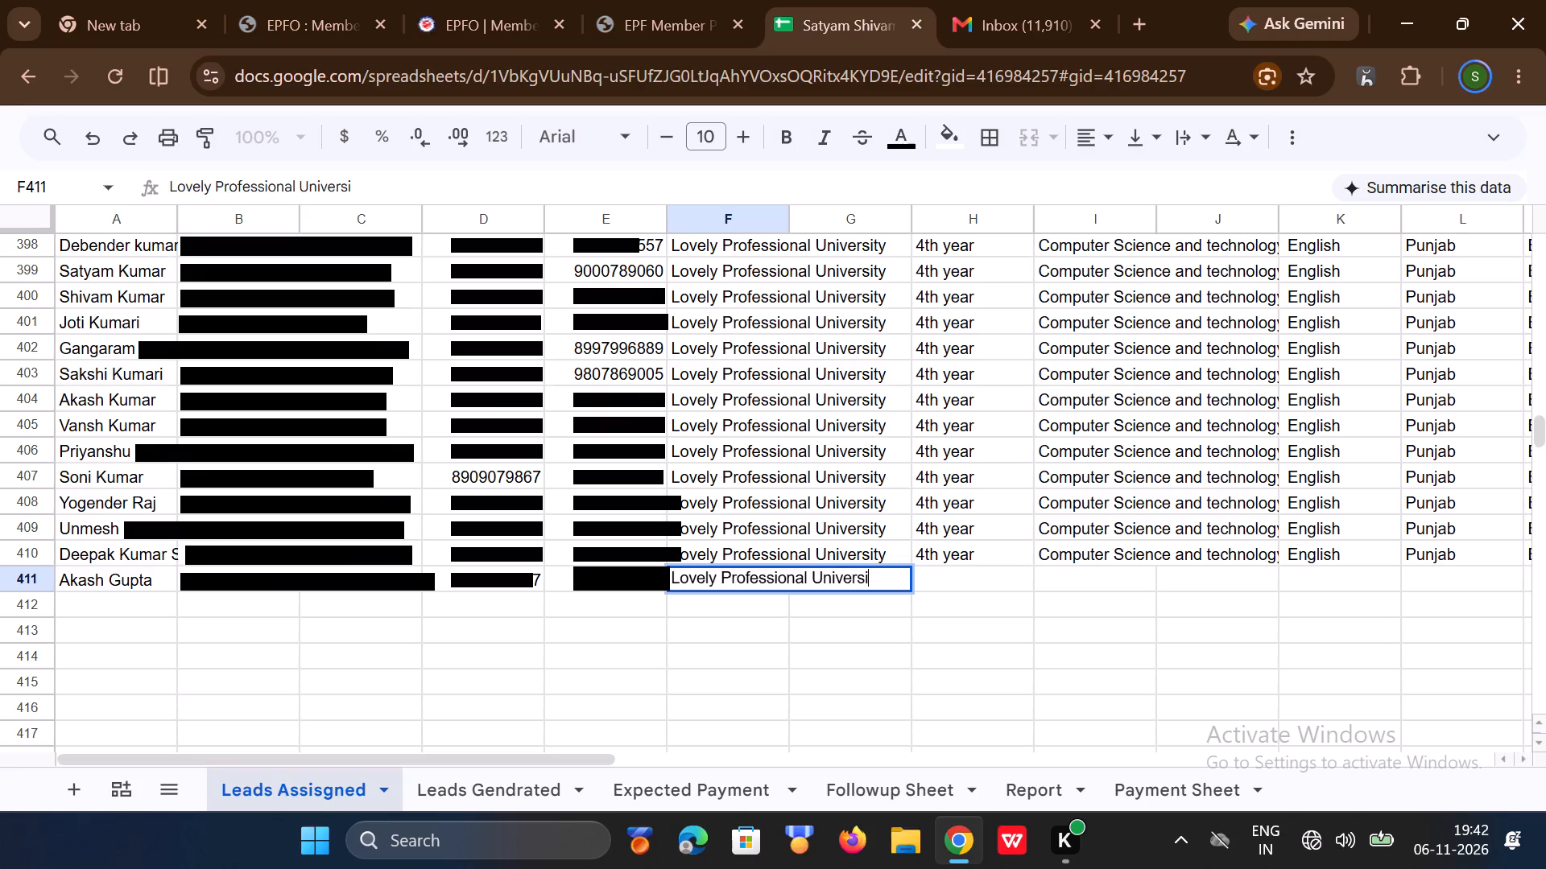
type("ty")
Enter 4th year as the new lead's year of study in cell H411.
double_click(940, 570)
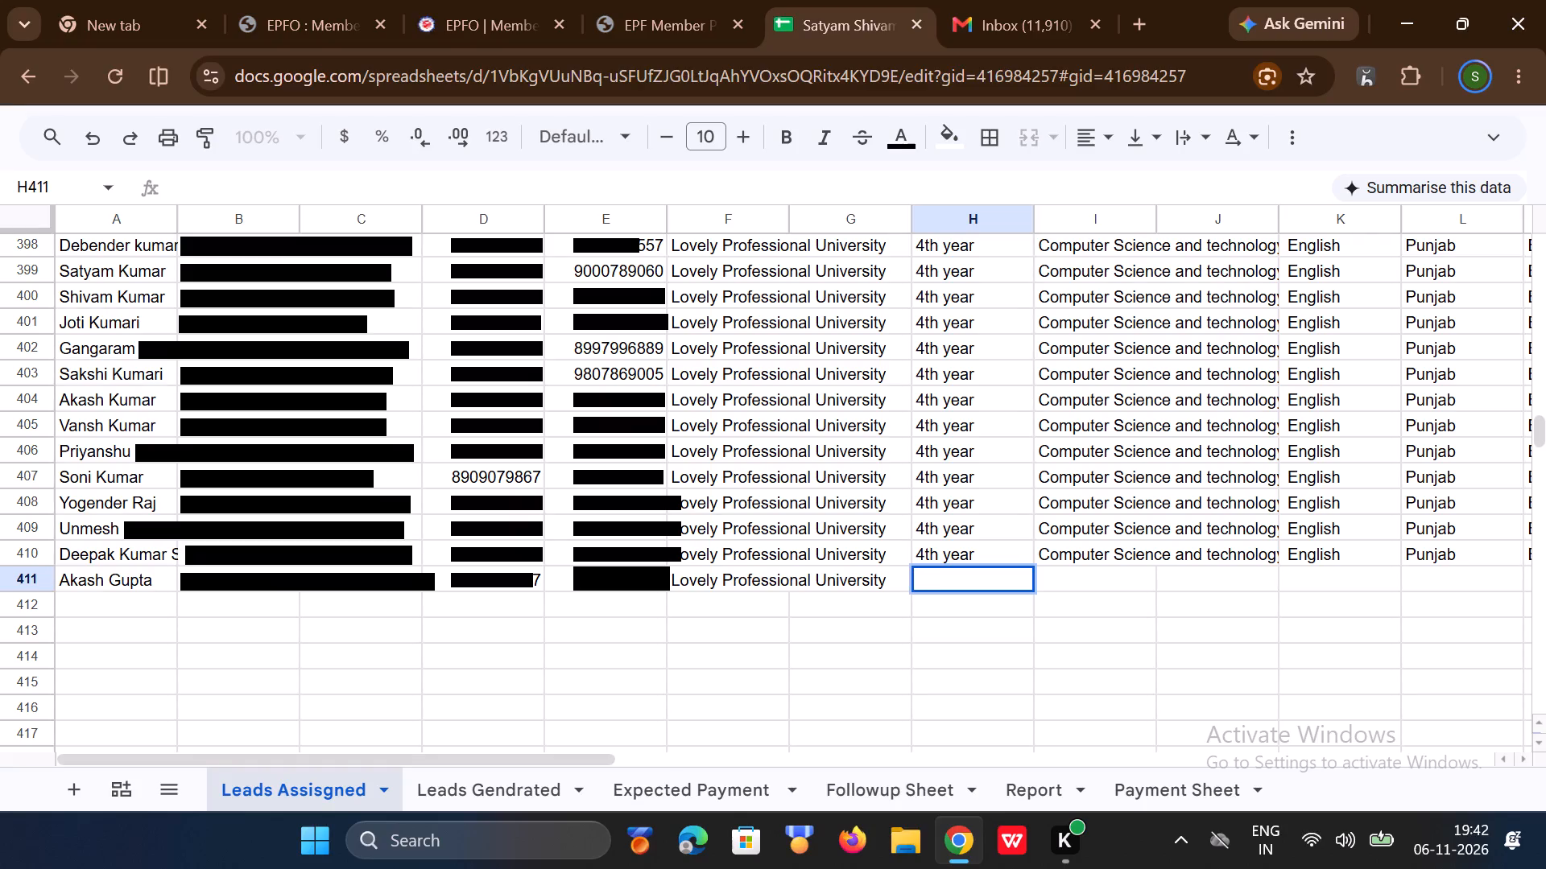
Enter 4th year as the new lead's year of study in cell H411.
left_click(940, 570)
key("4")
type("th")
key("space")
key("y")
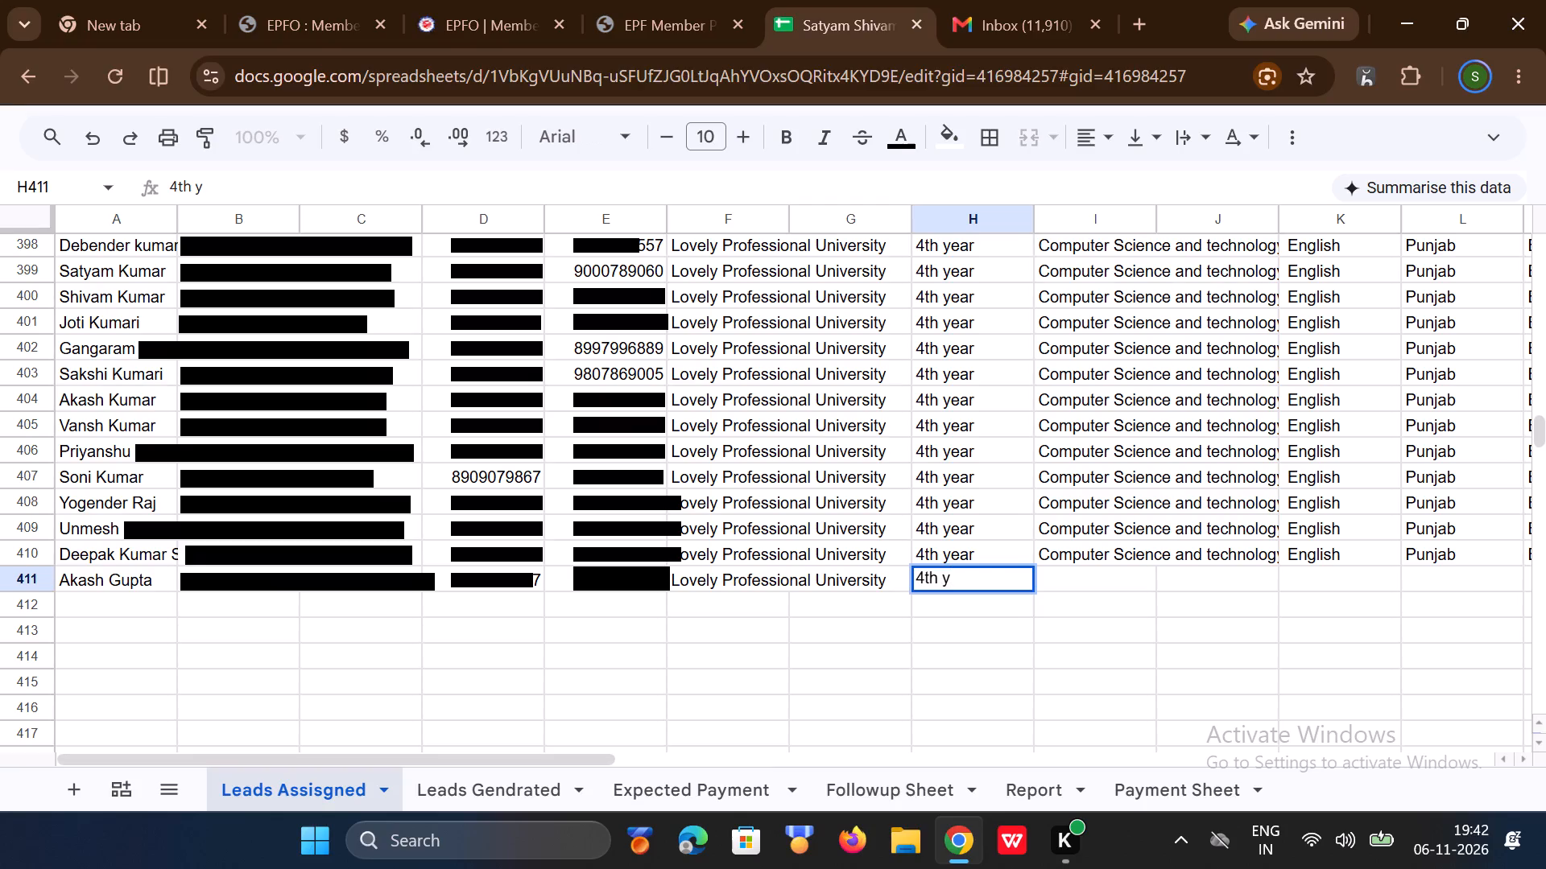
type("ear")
Open the new lead's field-of-study cell I411 for editing.
left_click(1096, 580)
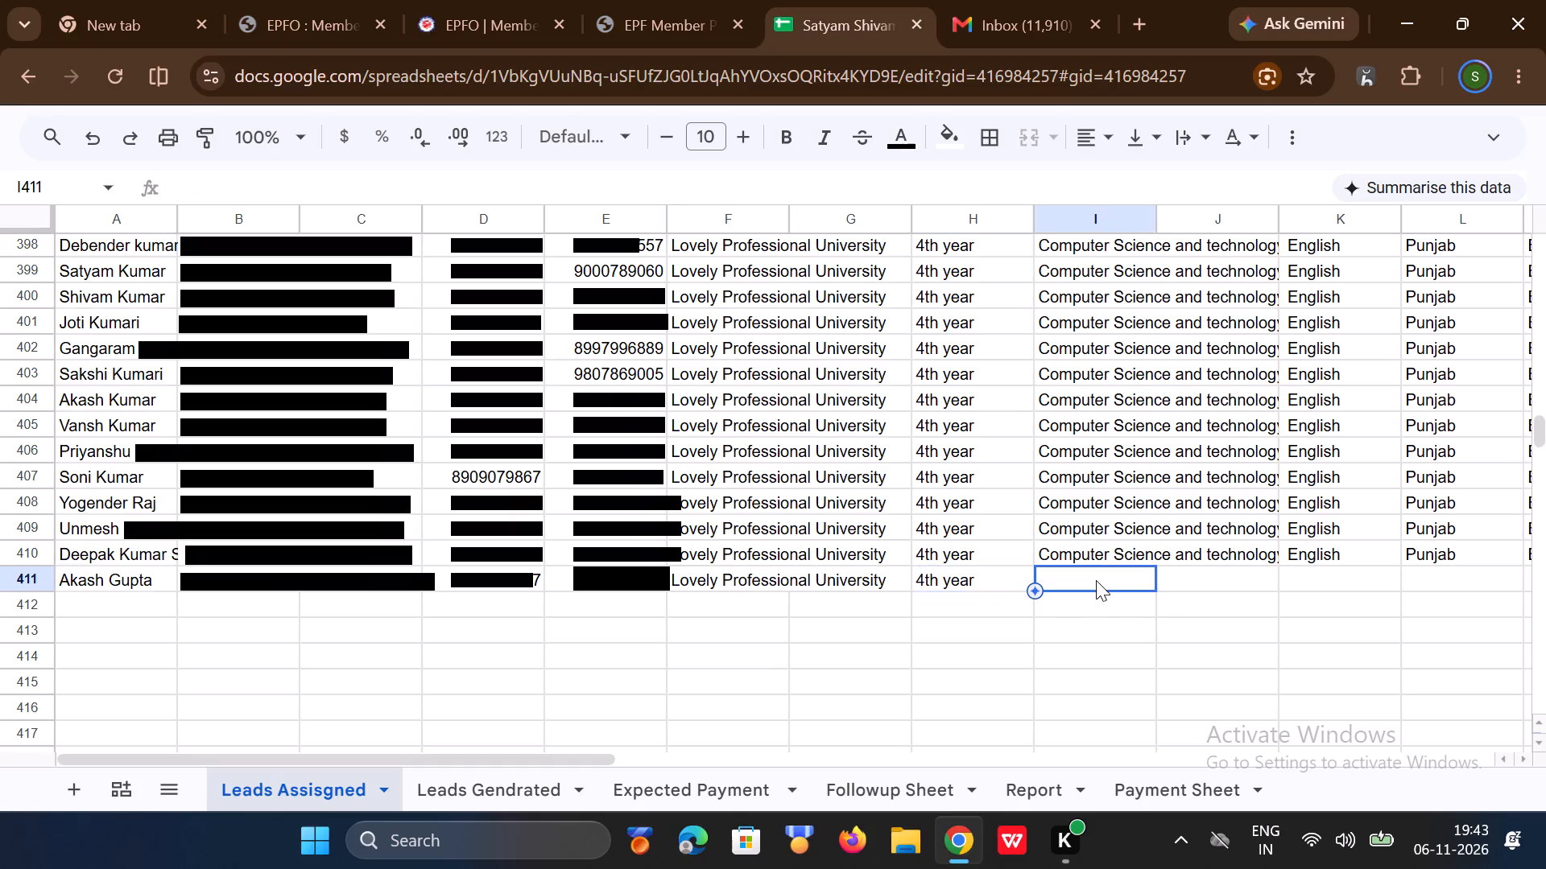
left_click(1096, 580)
double_click(1096, 580)
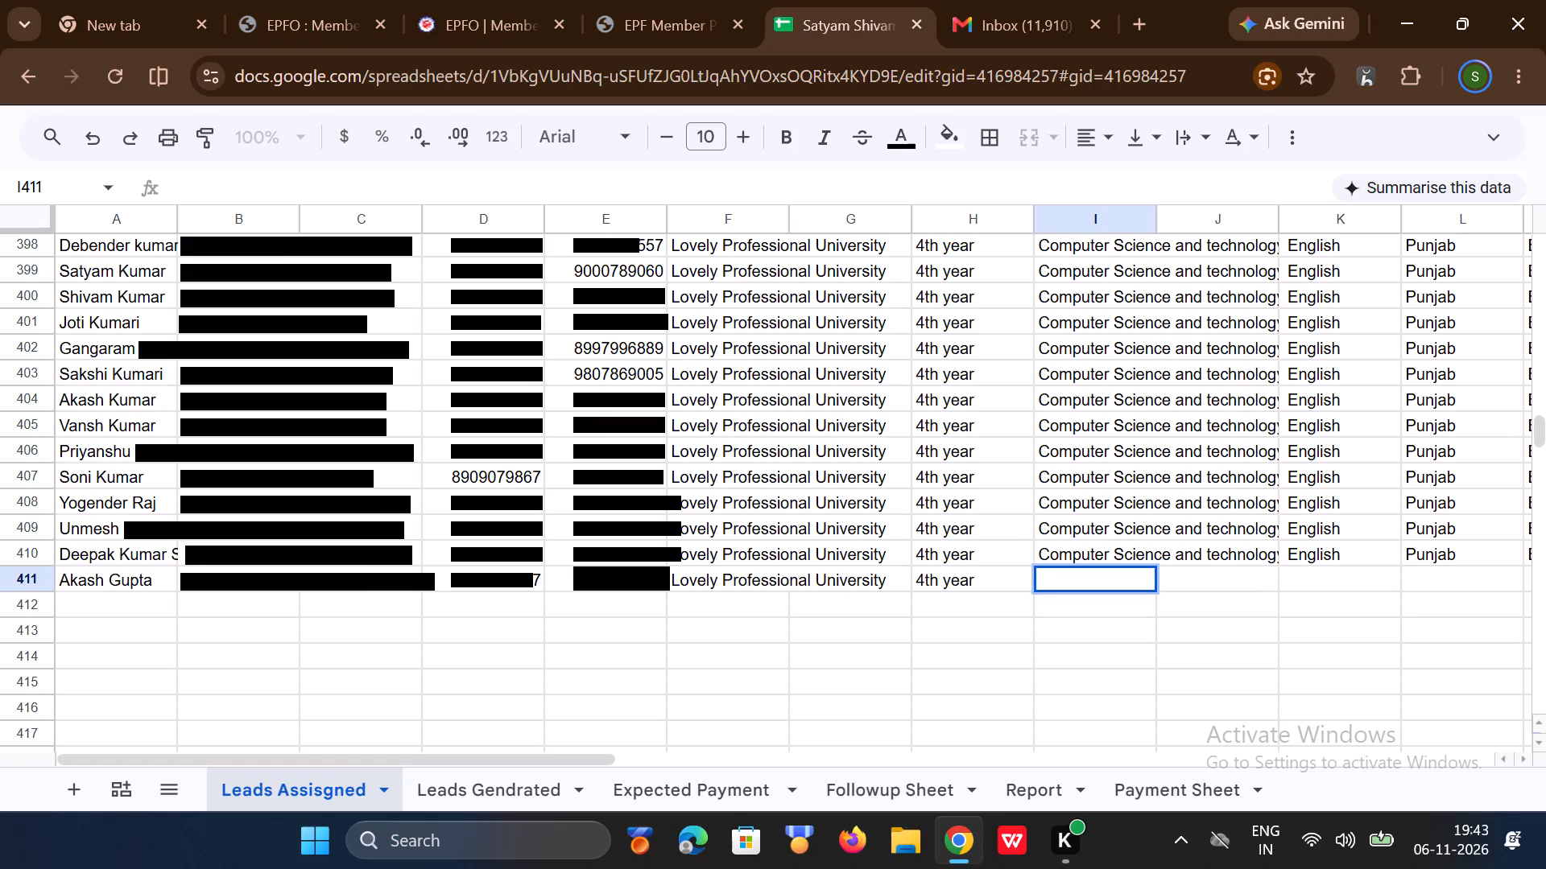
Enter Computer Science and technology as the new lead's field of study in cell I411.
key("c")
key("BackSpace")
key("shift+c")
type("omputer")
key("space")
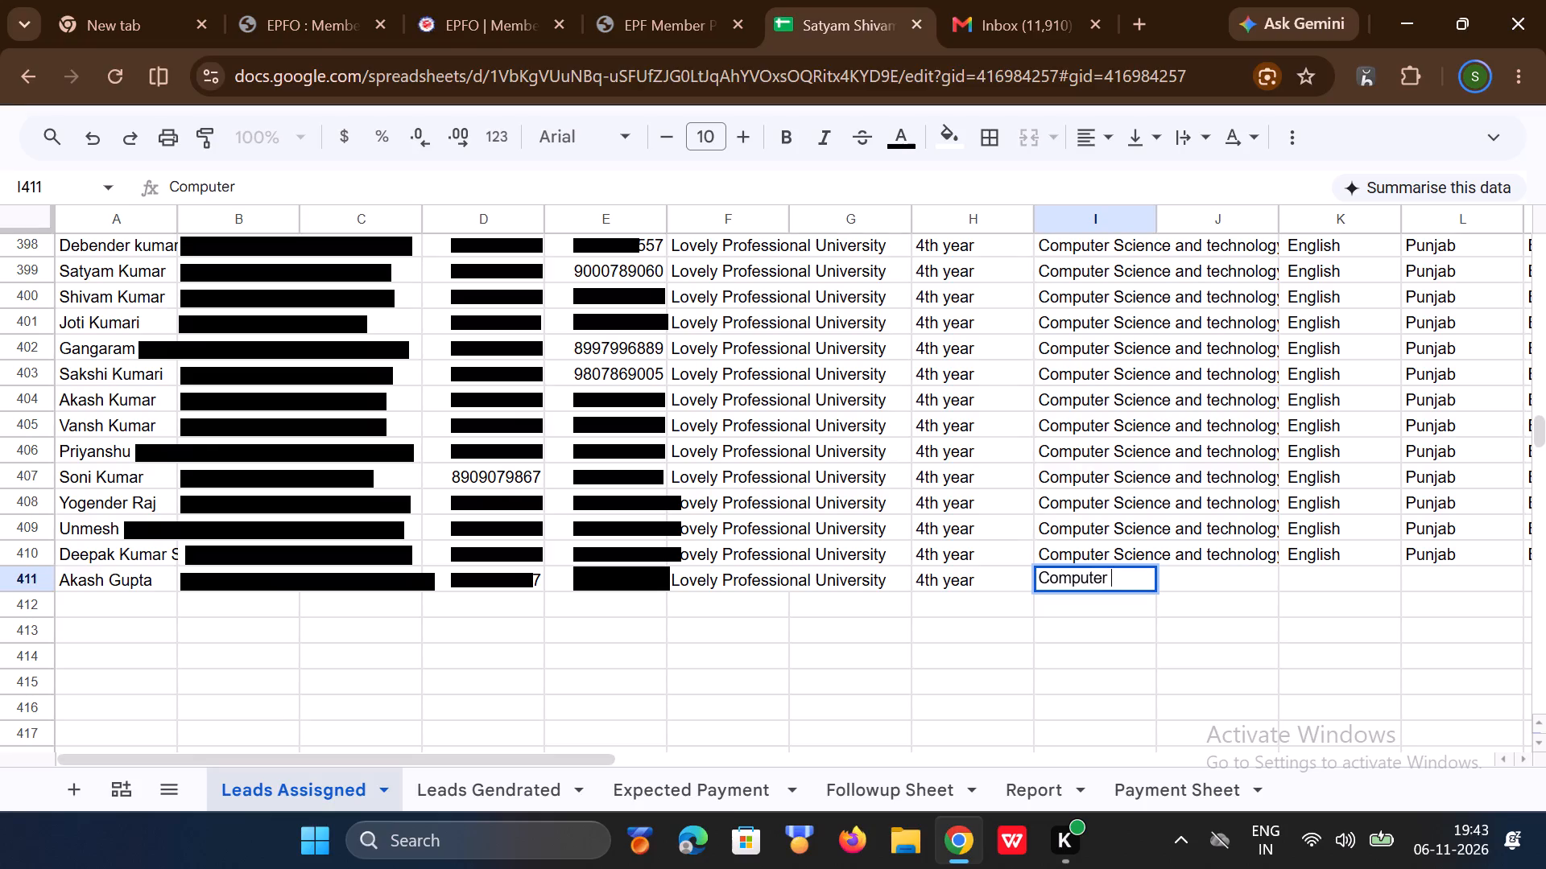
type("Sc")
type("ie")
type("nce and")
key("space")
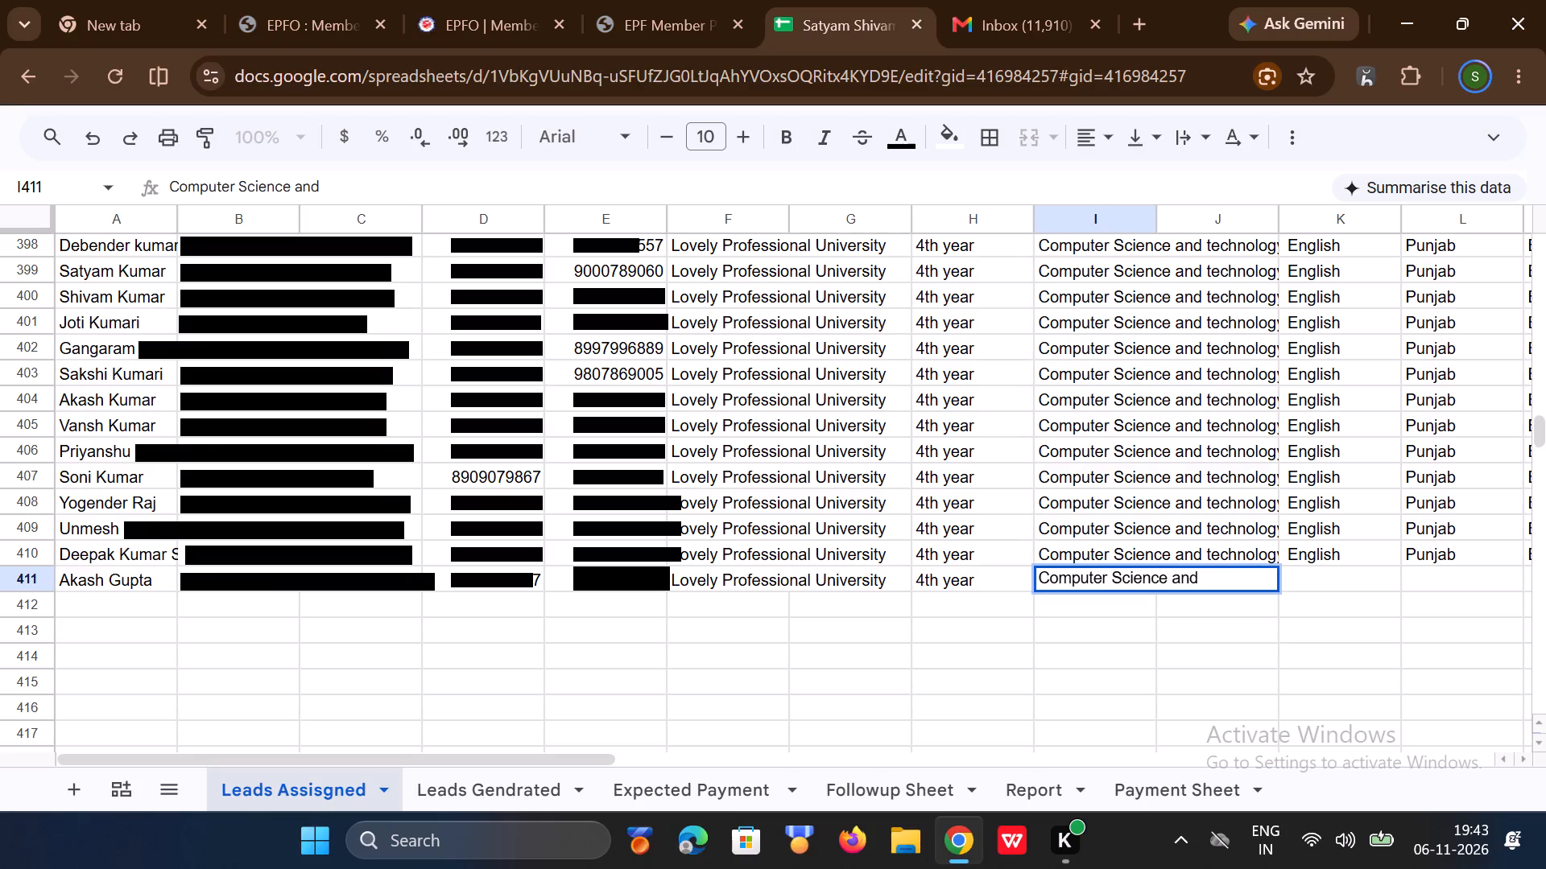
type("tech")
type("nology")
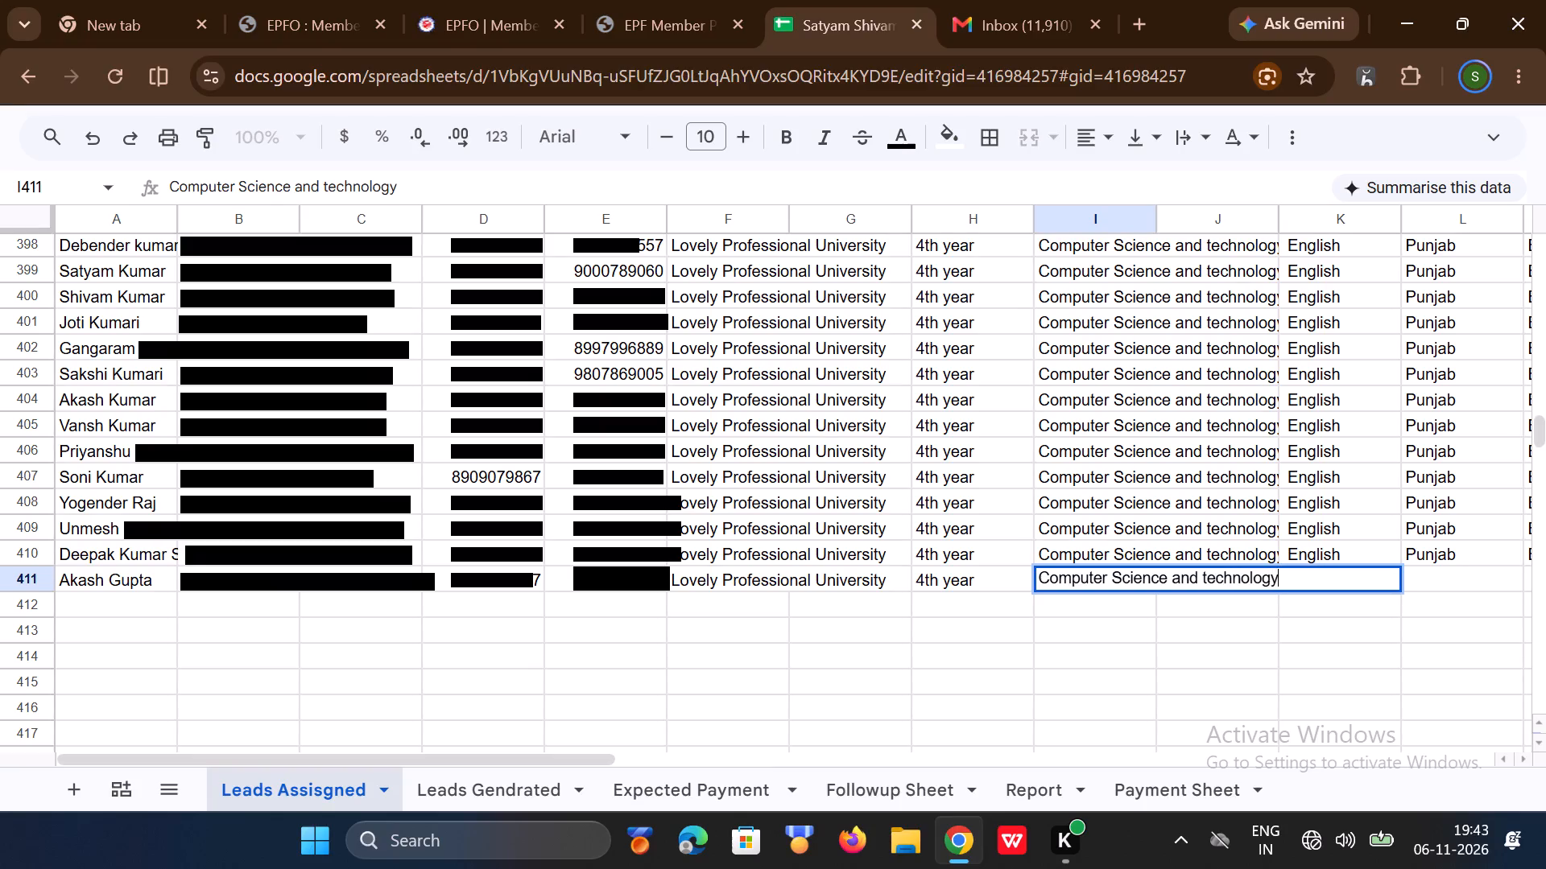
left_click(1178, 621)
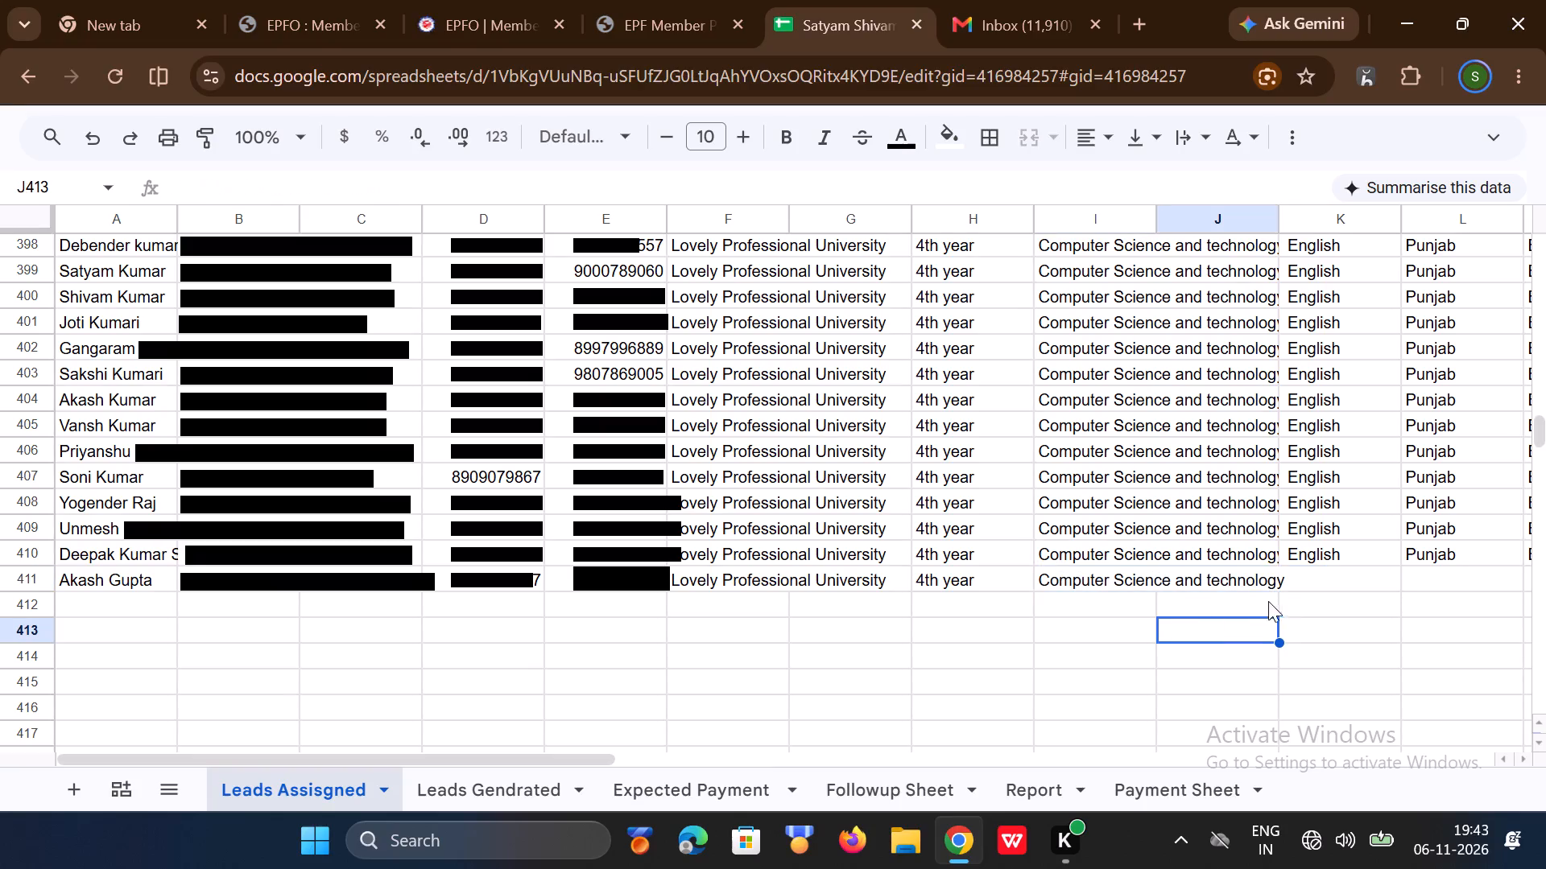
Enter English in cell K411 and Punjab in cell L411 for the new lead.
double_click(1311, 575)
key("space")
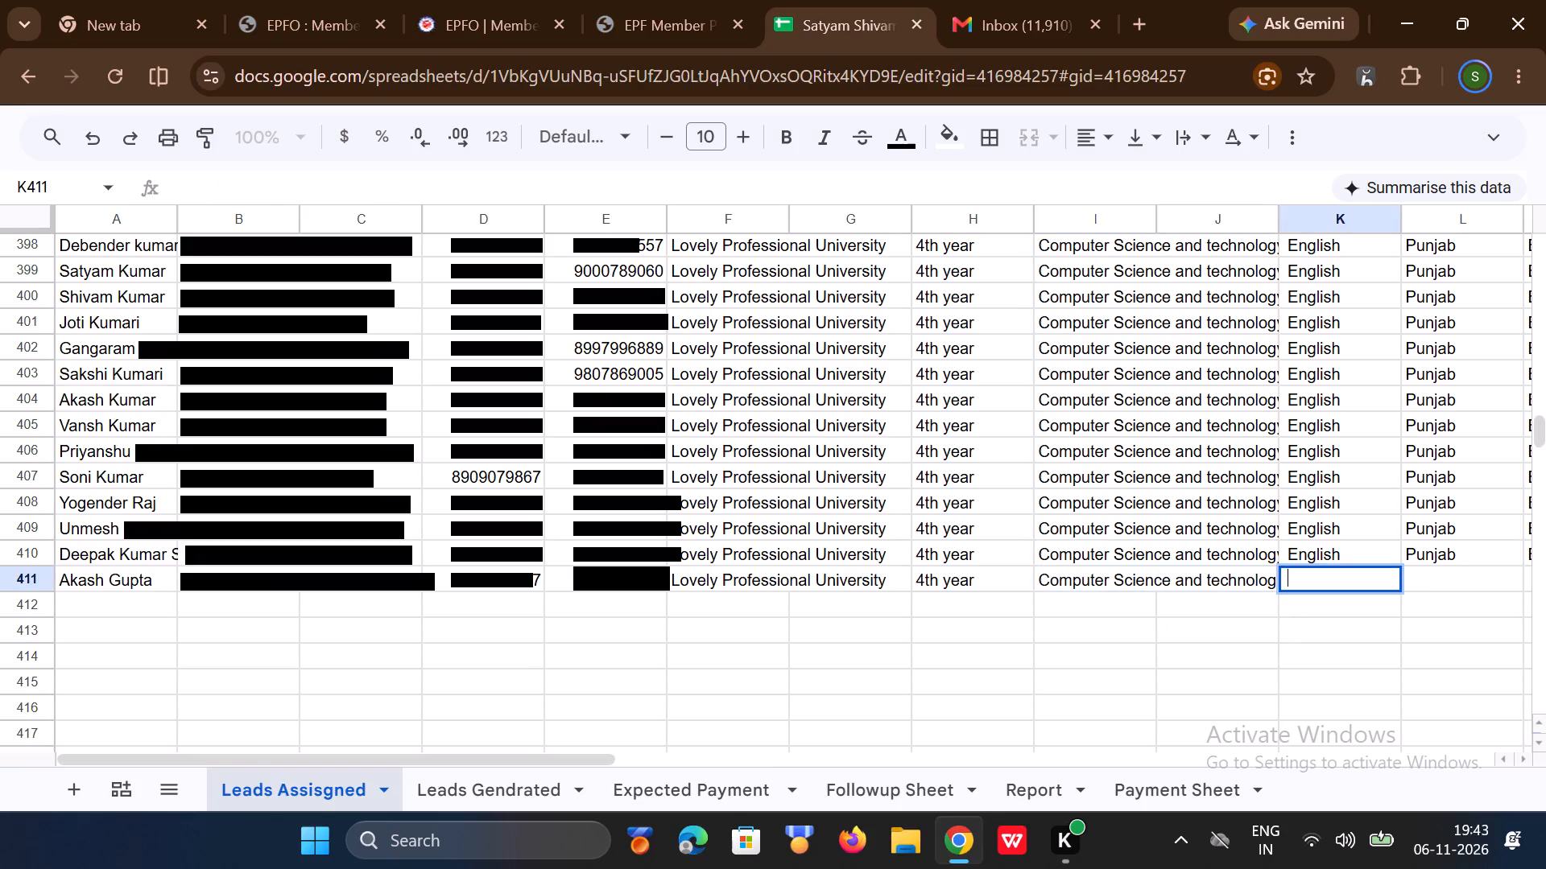
key("shift+e")
type("ng")
type("lish")
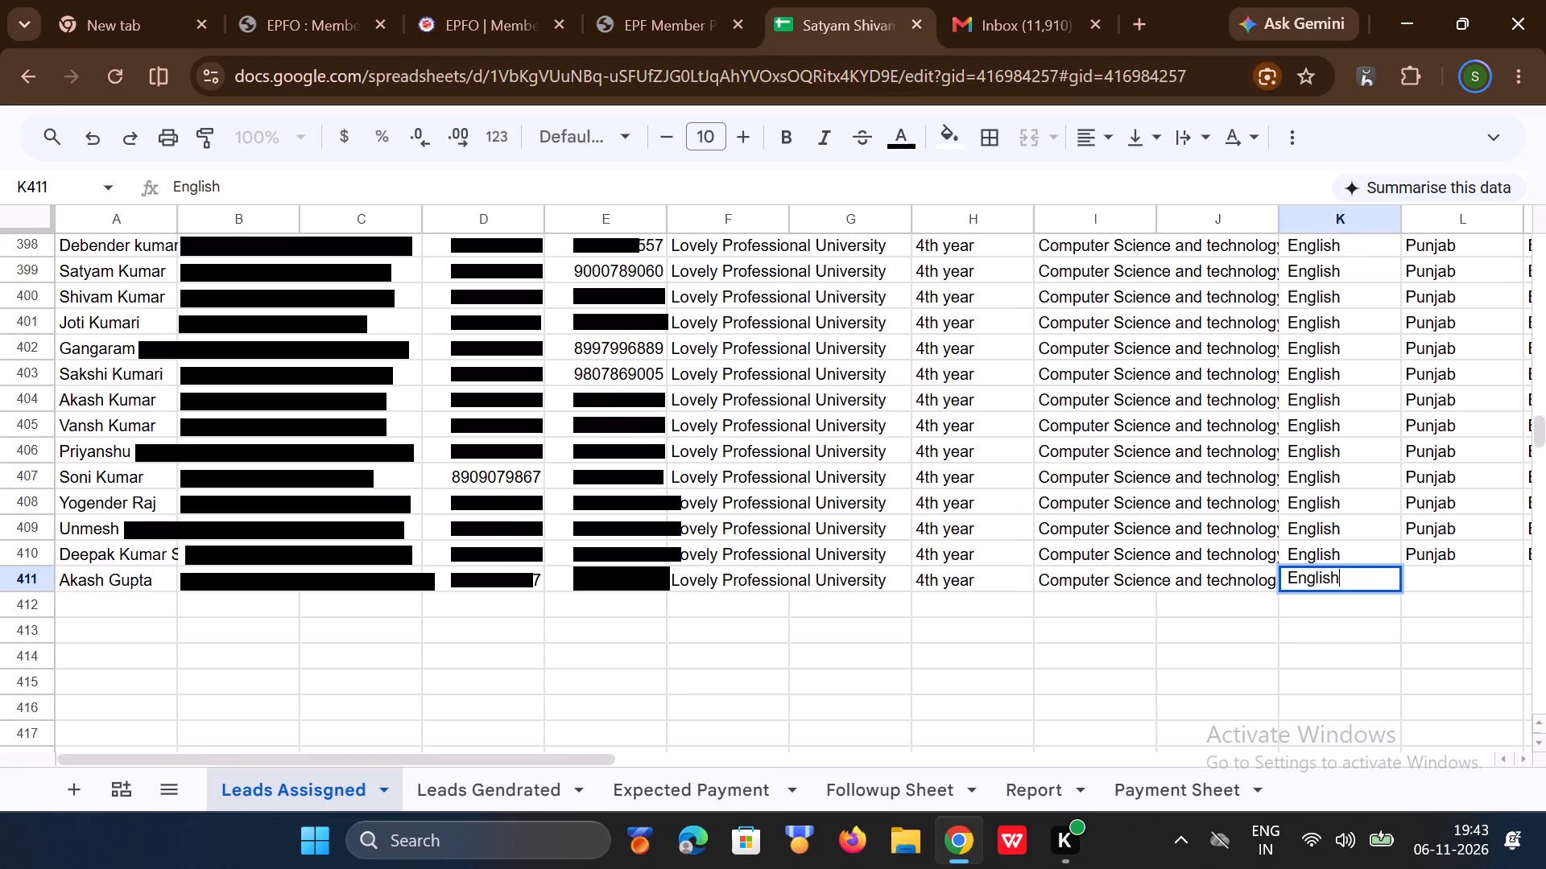
double_click(1448, 574)
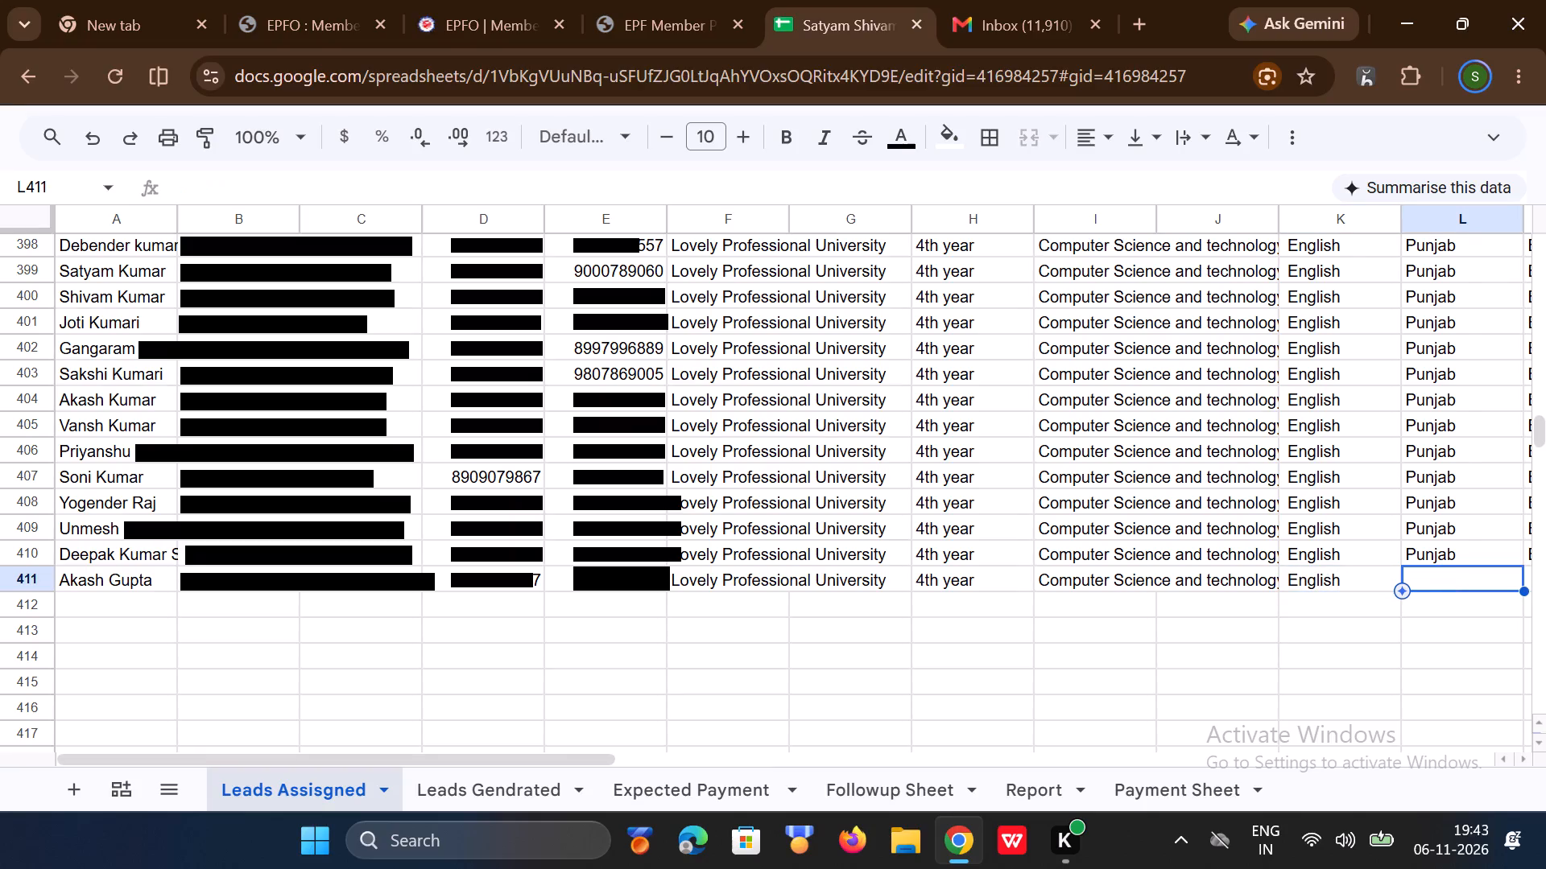
key("shift+p")
type("unjab")
left_click(1411, 647)
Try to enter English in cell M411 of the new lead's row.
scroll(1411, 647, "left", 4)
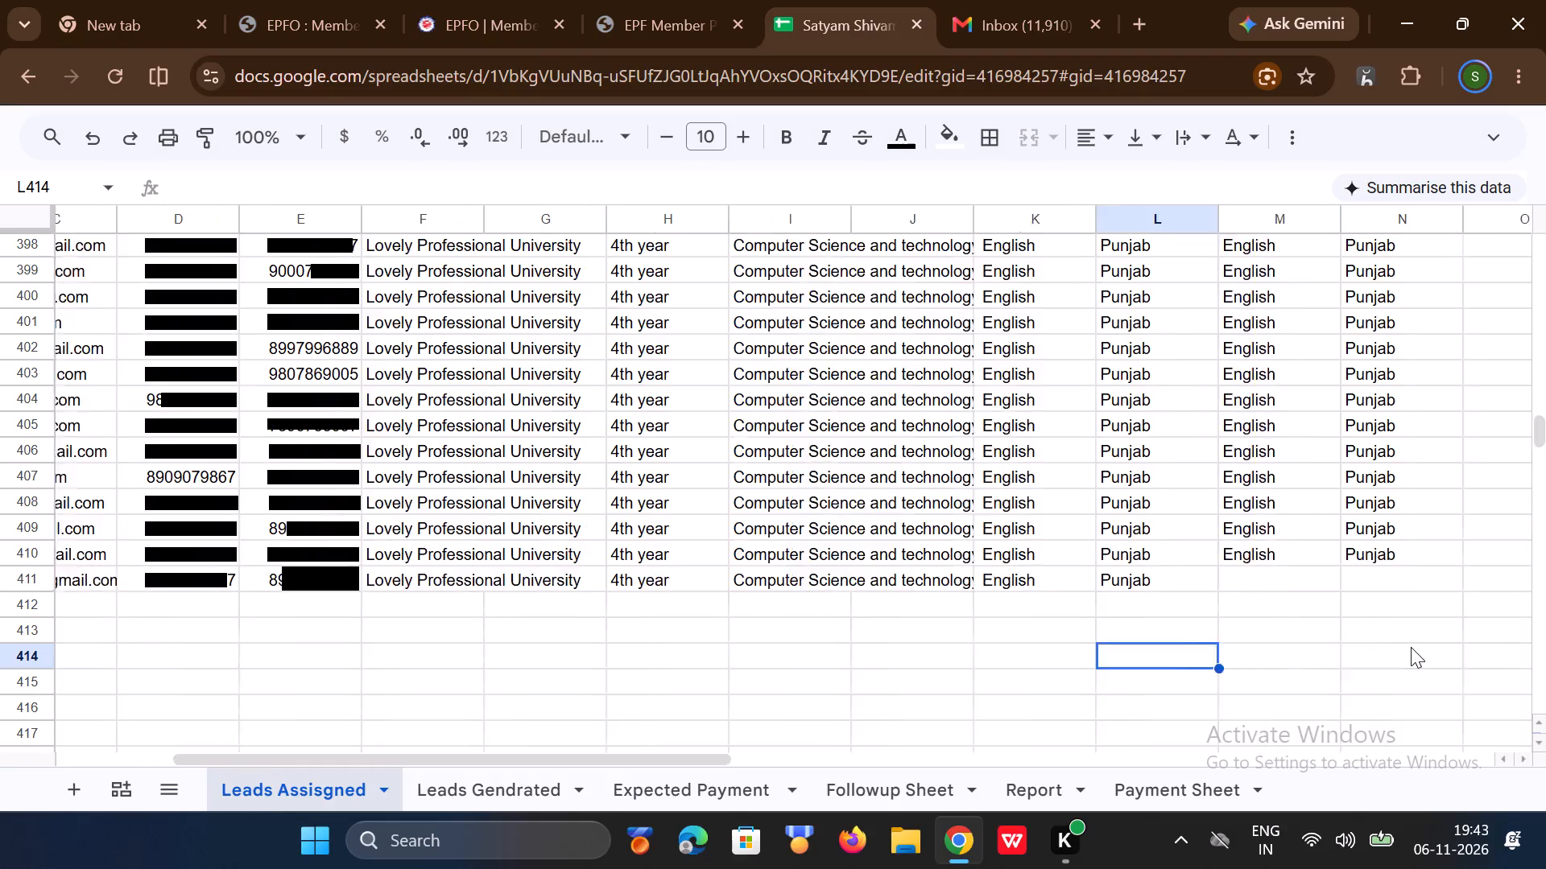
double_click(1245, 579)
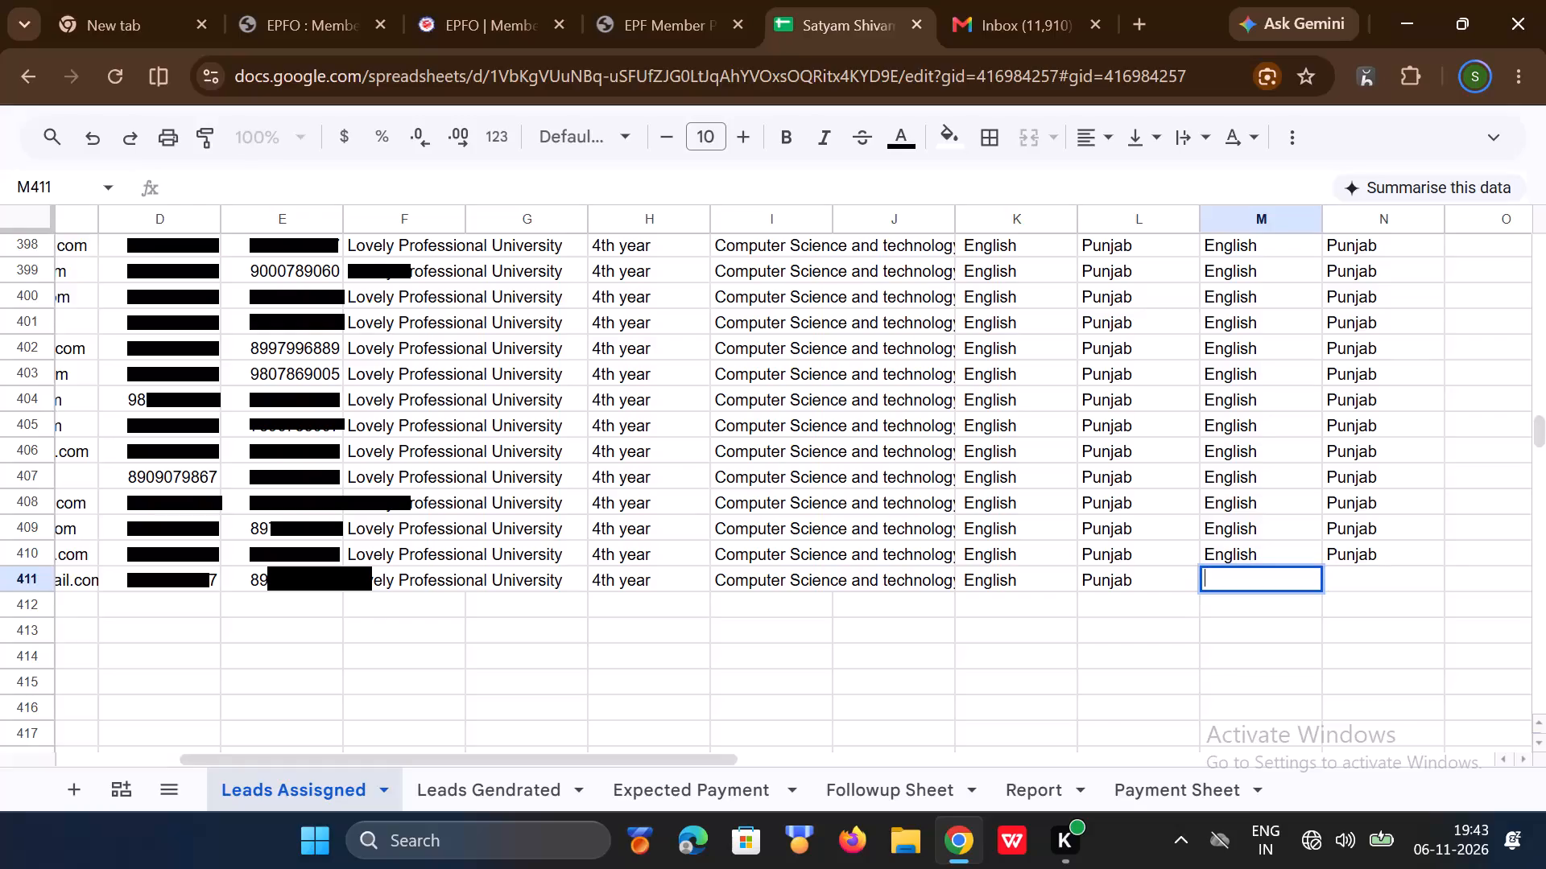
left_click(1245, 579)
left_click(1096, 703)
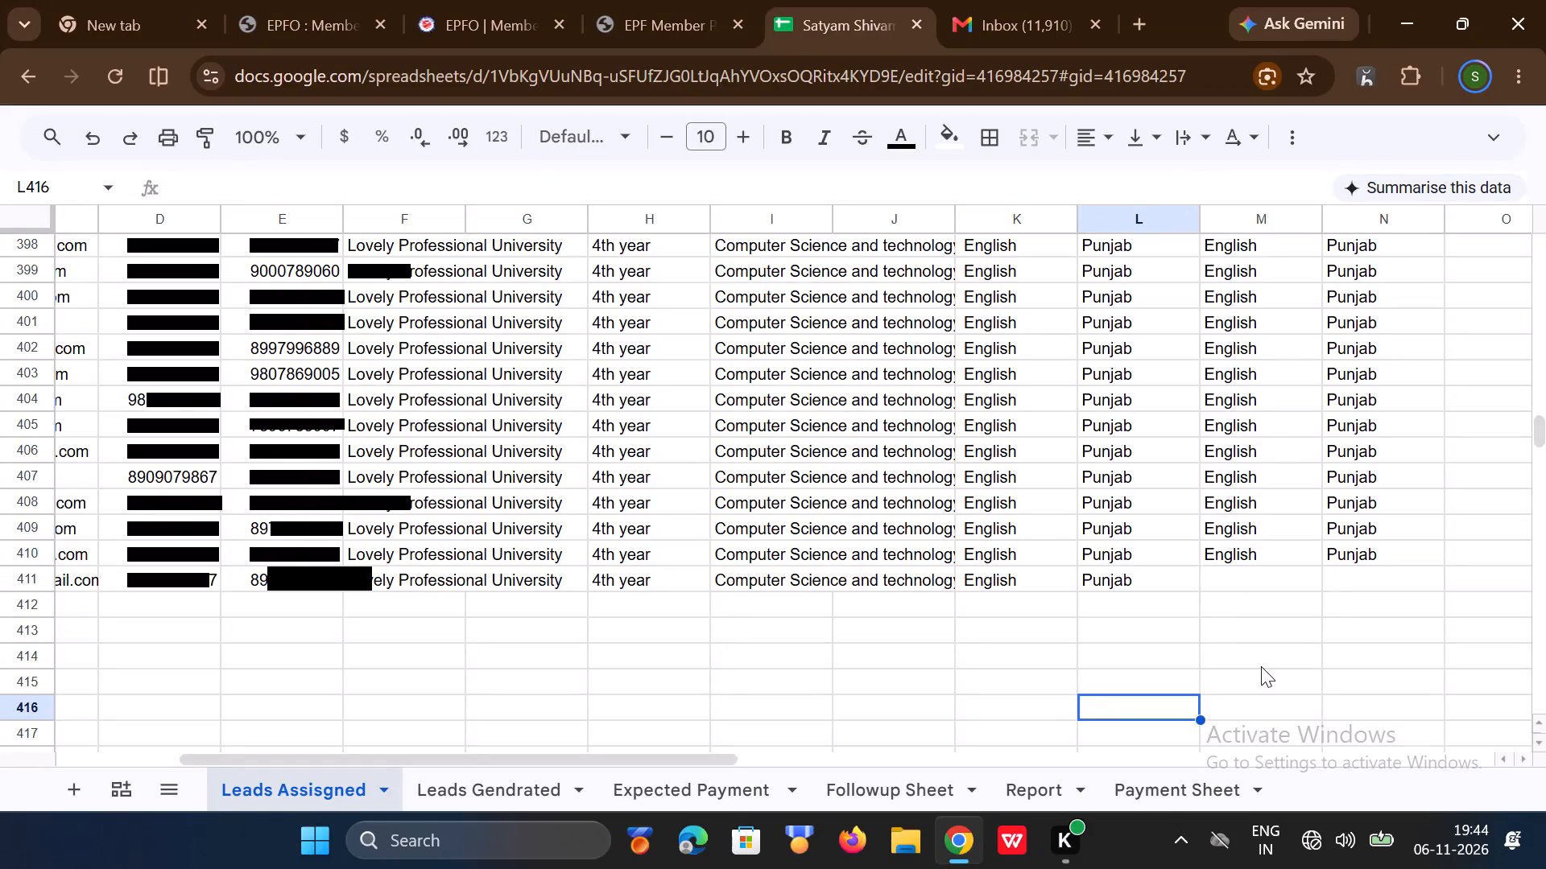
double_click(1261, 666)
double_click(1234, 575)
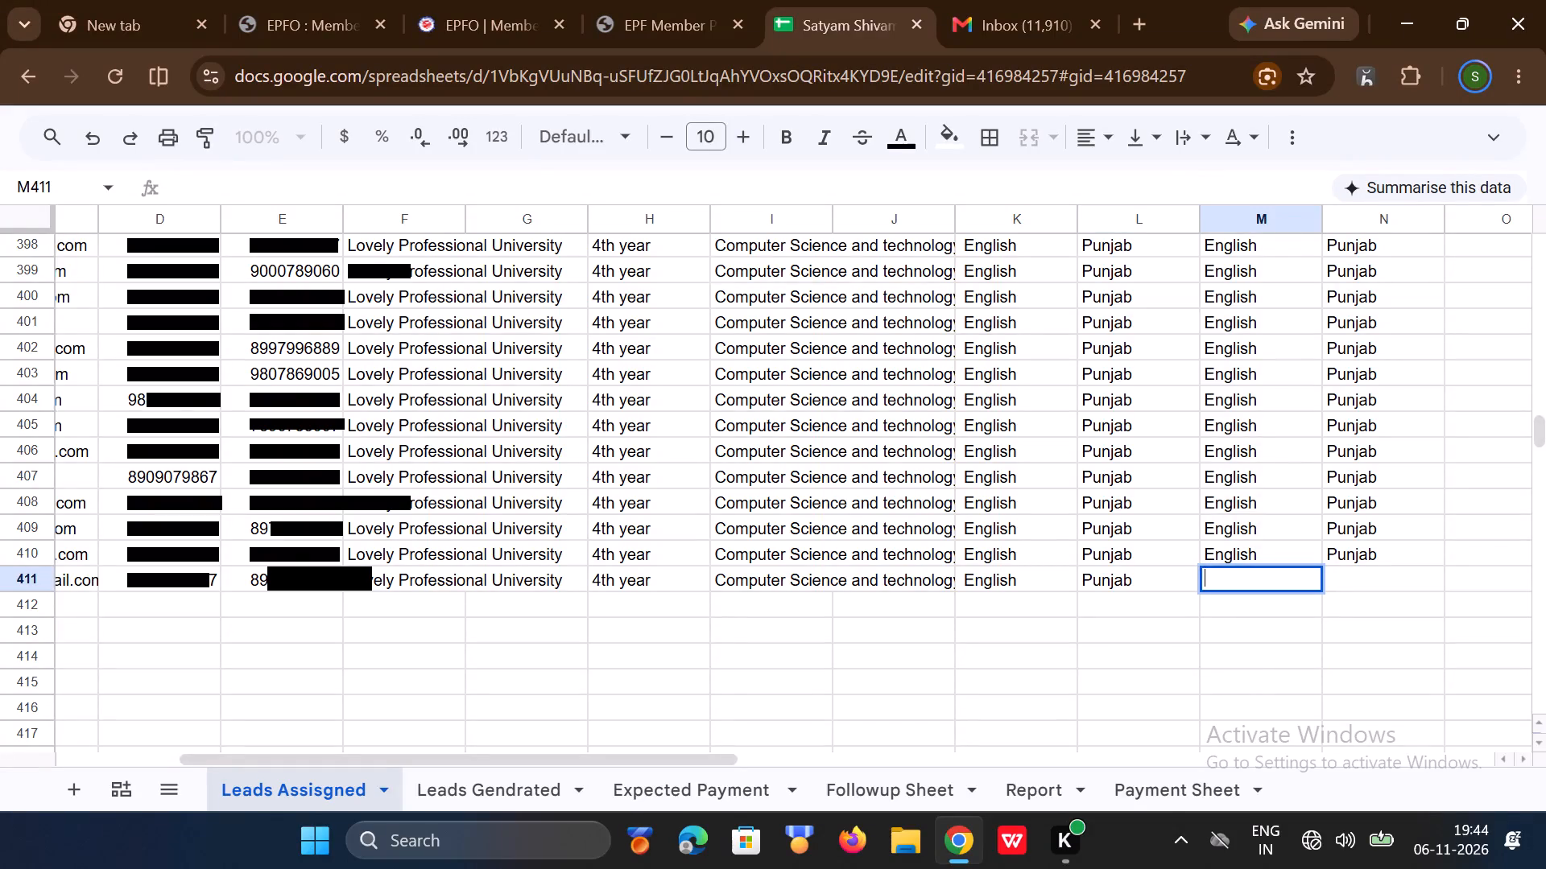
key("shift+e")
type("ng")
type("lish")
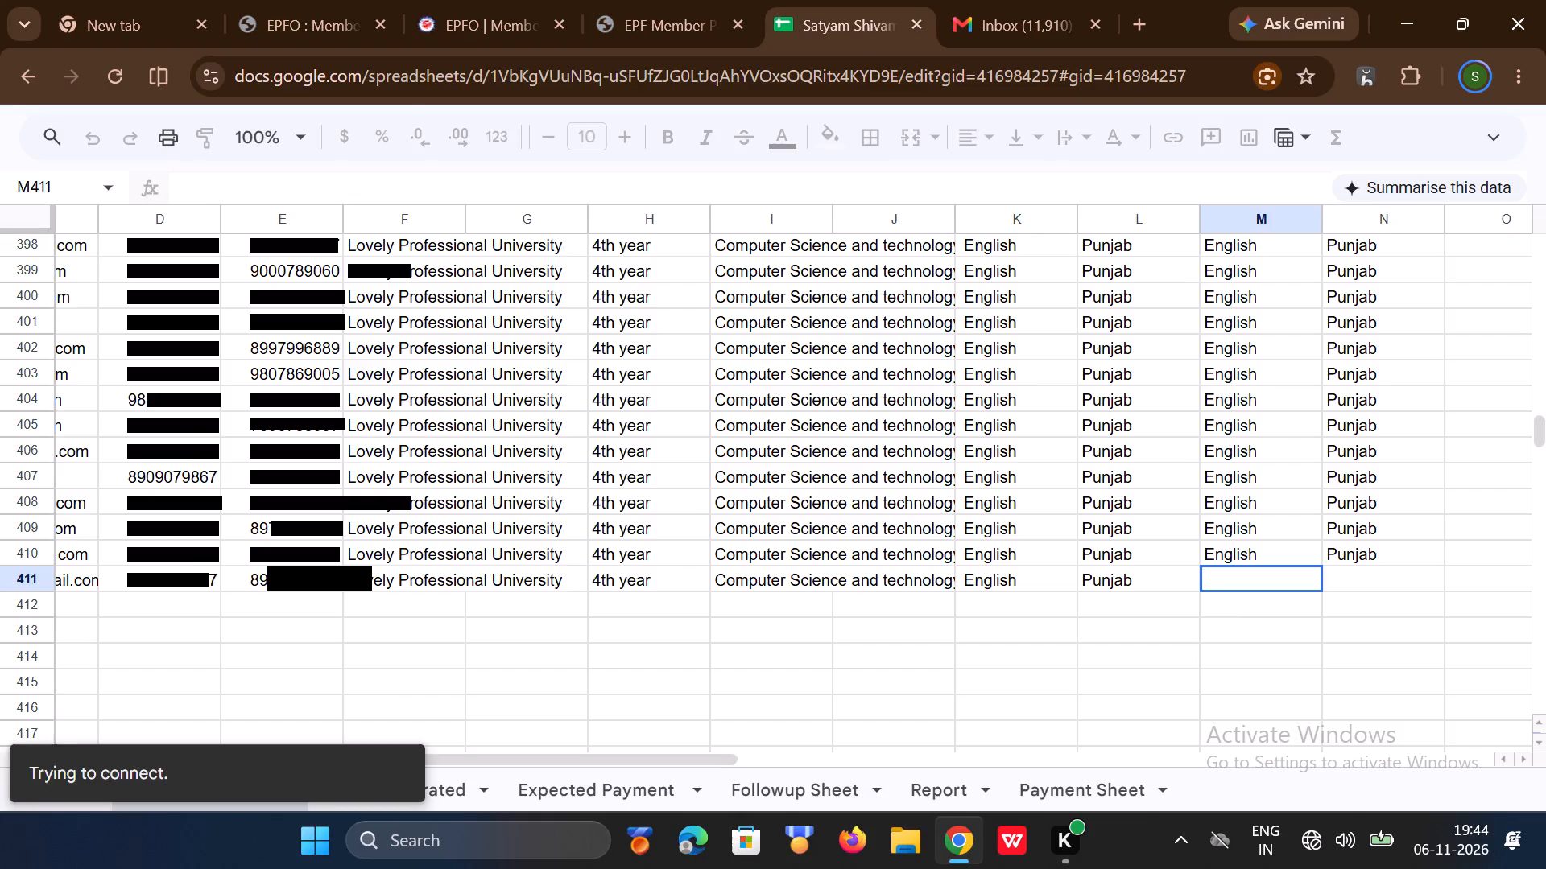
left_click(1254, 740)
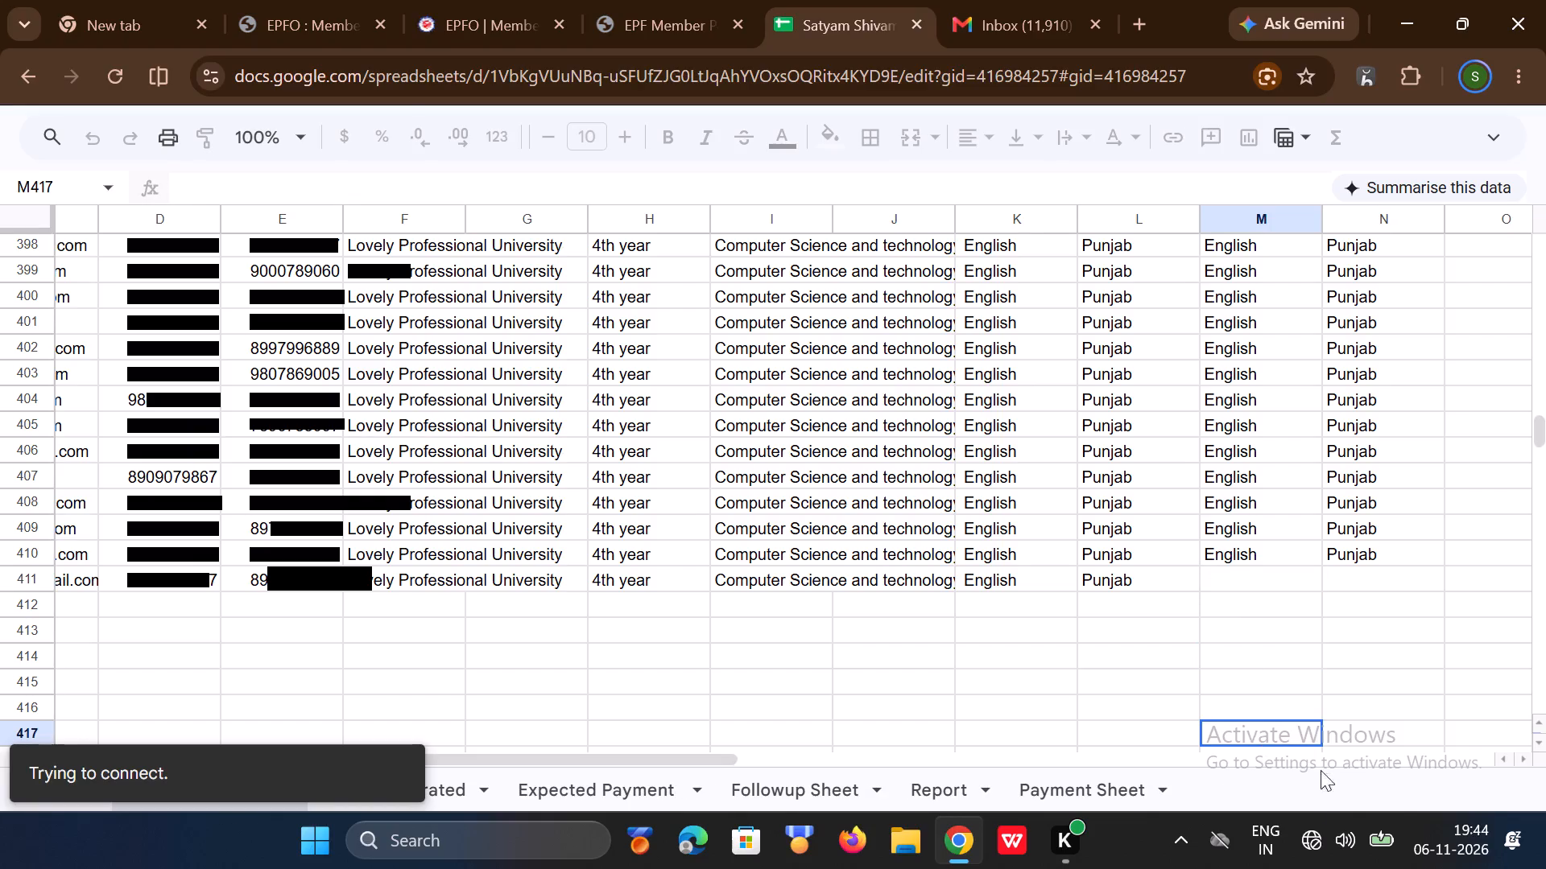
Reconnect the computer to the realme 12x 5G Wi-Fi network and return to the Leads Assisgned sheet.
left_click(1304, 845)
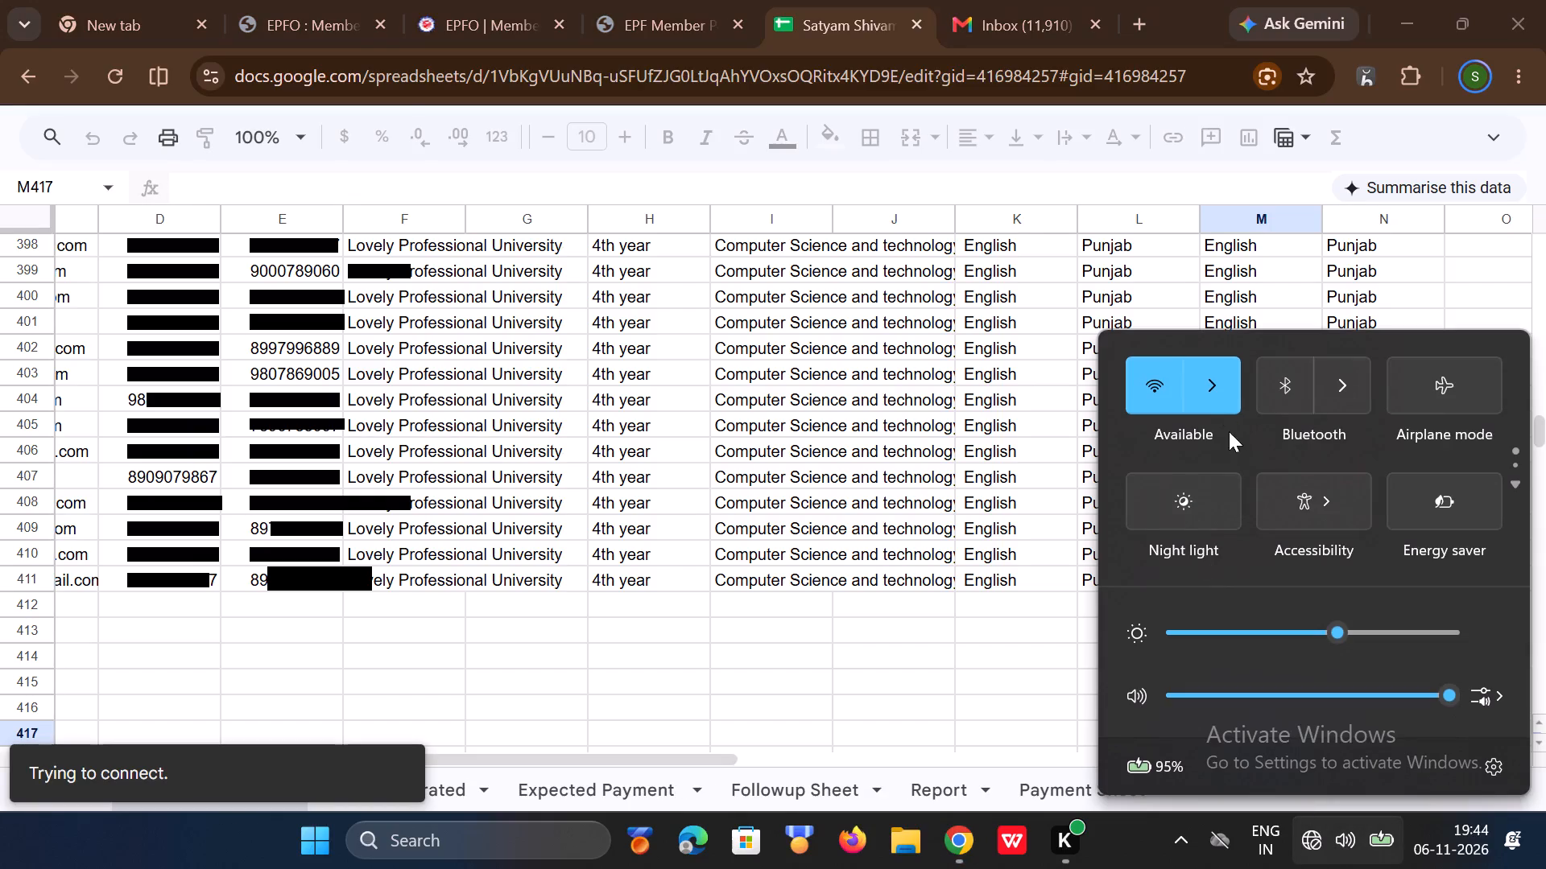
left_click(1213, 368)
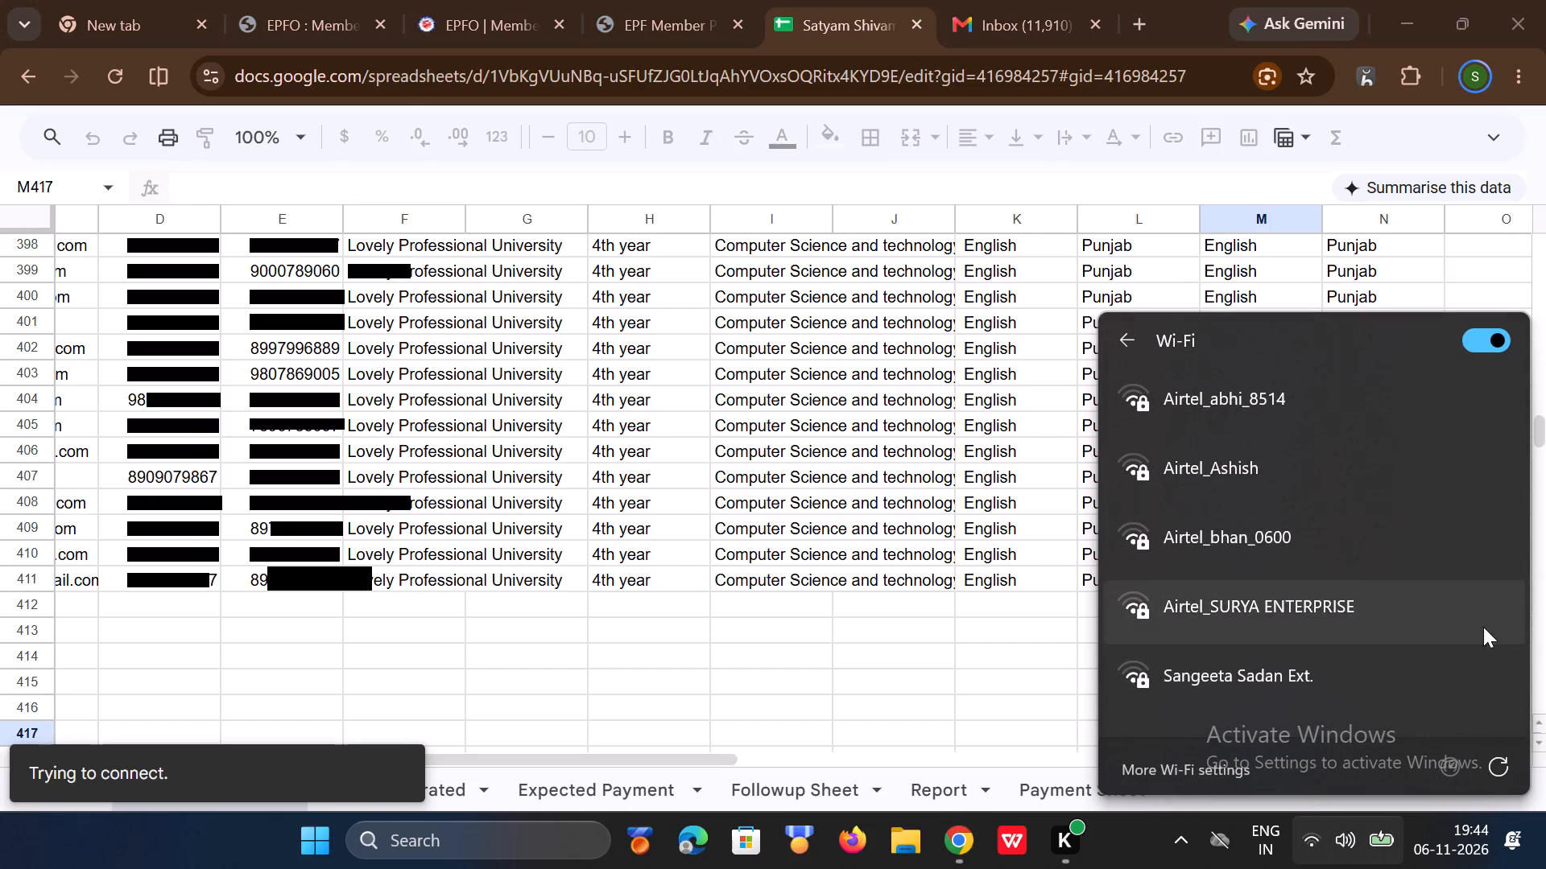
left_click(1500, 772)
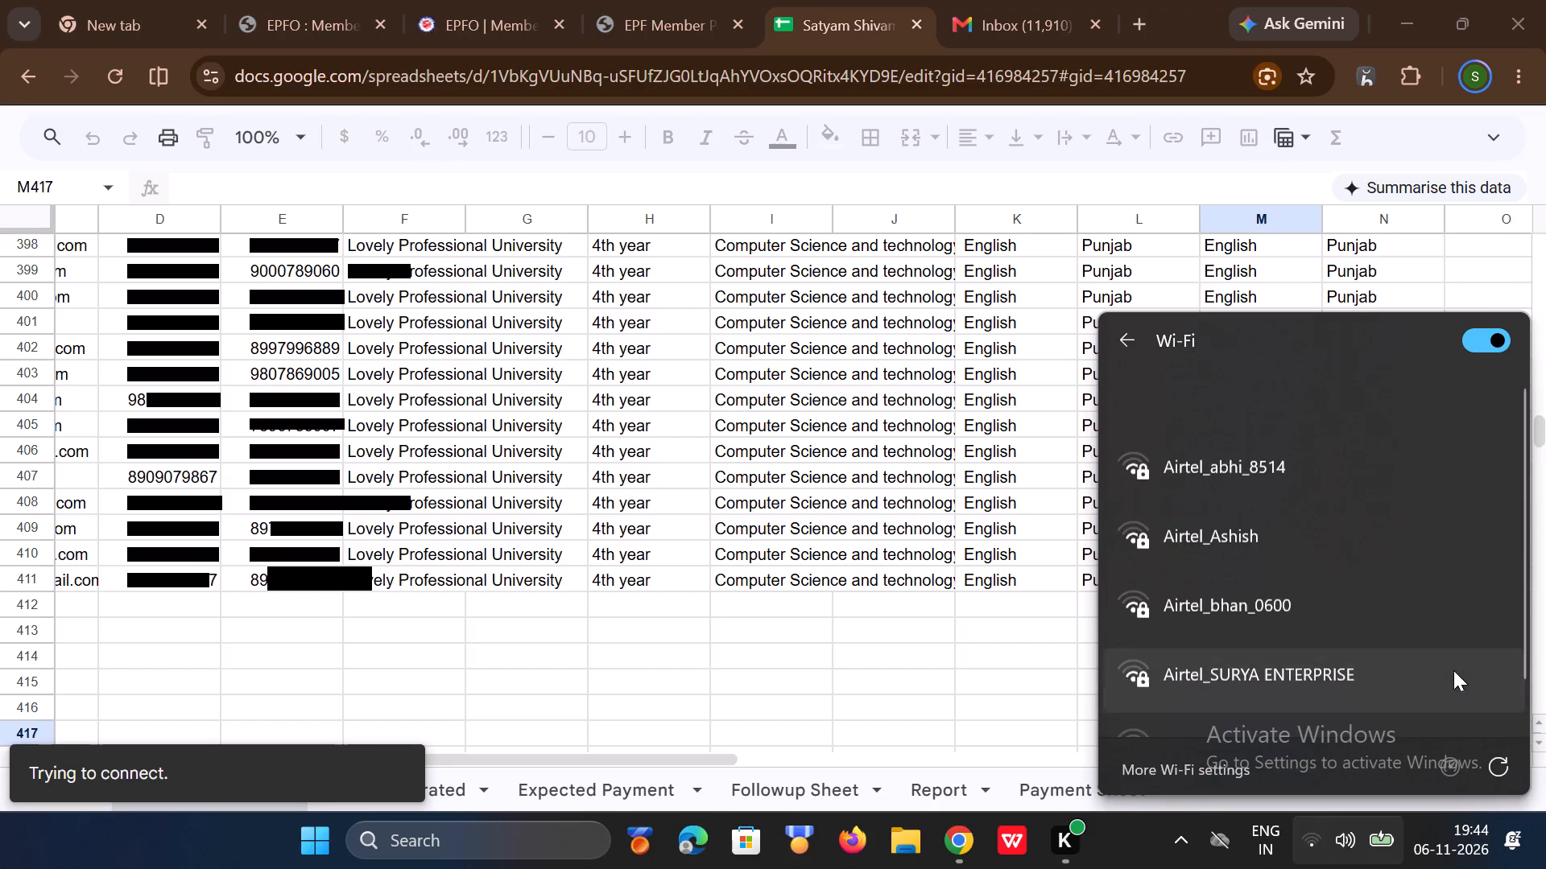
left_click(1222, 396)
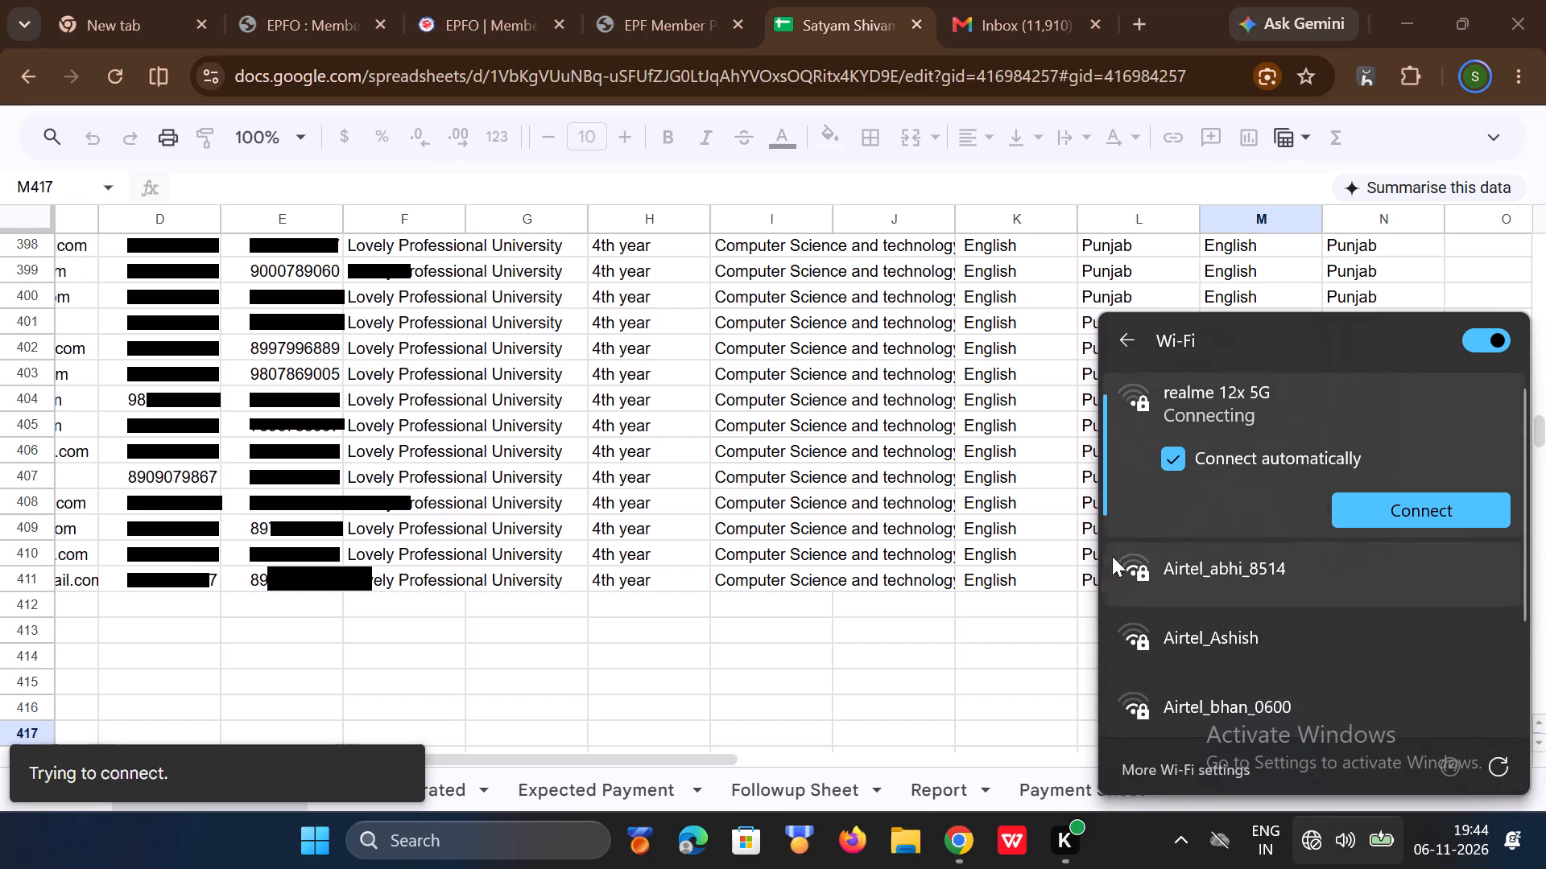
left_click(1420, 507)
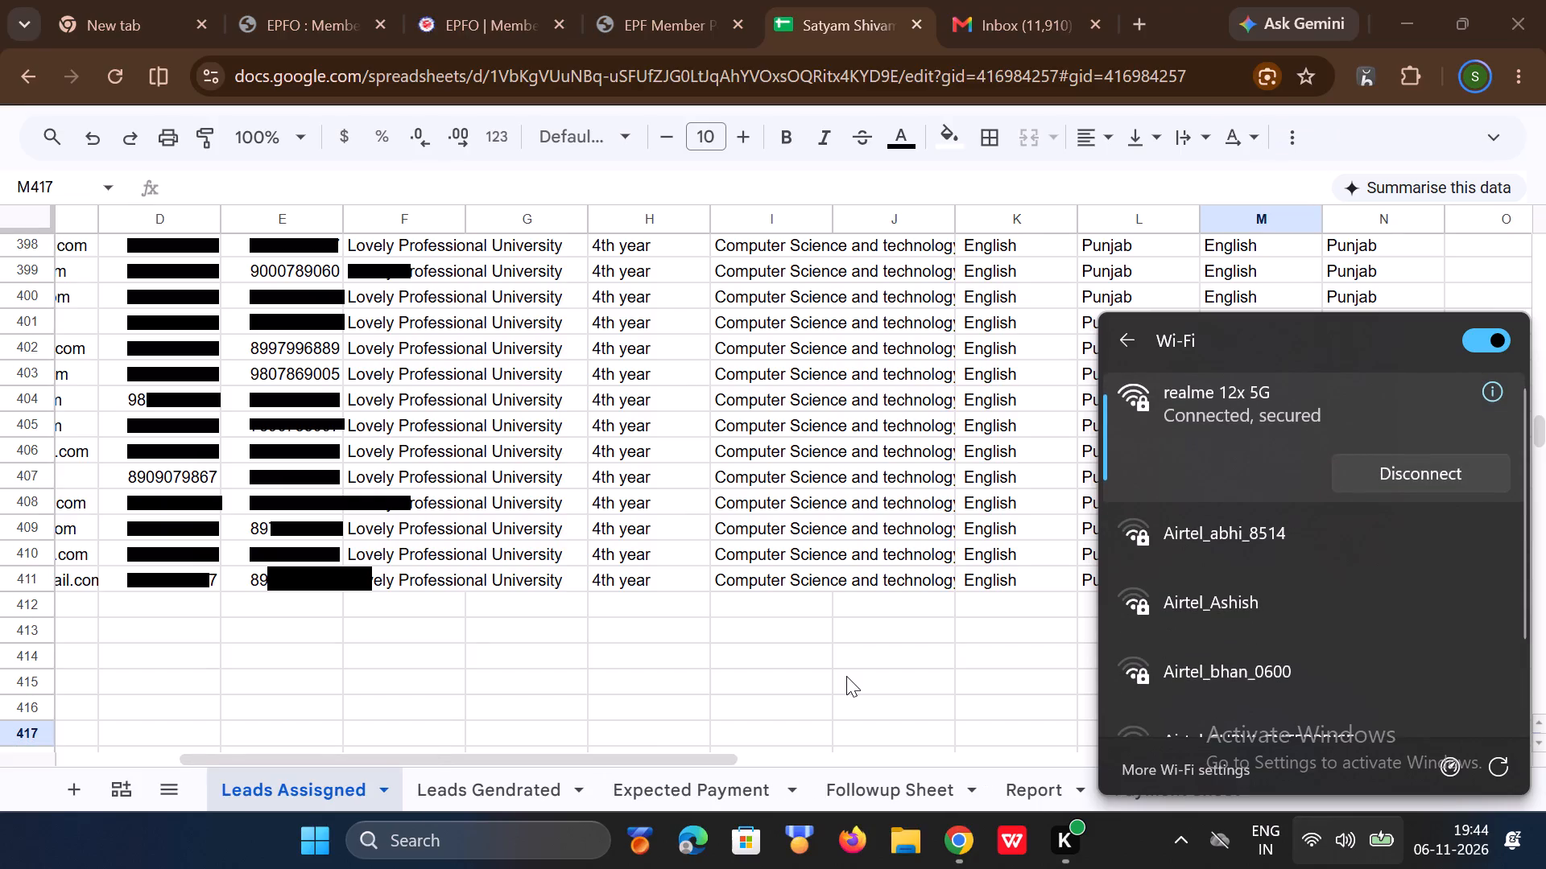
left_click(707, 768)
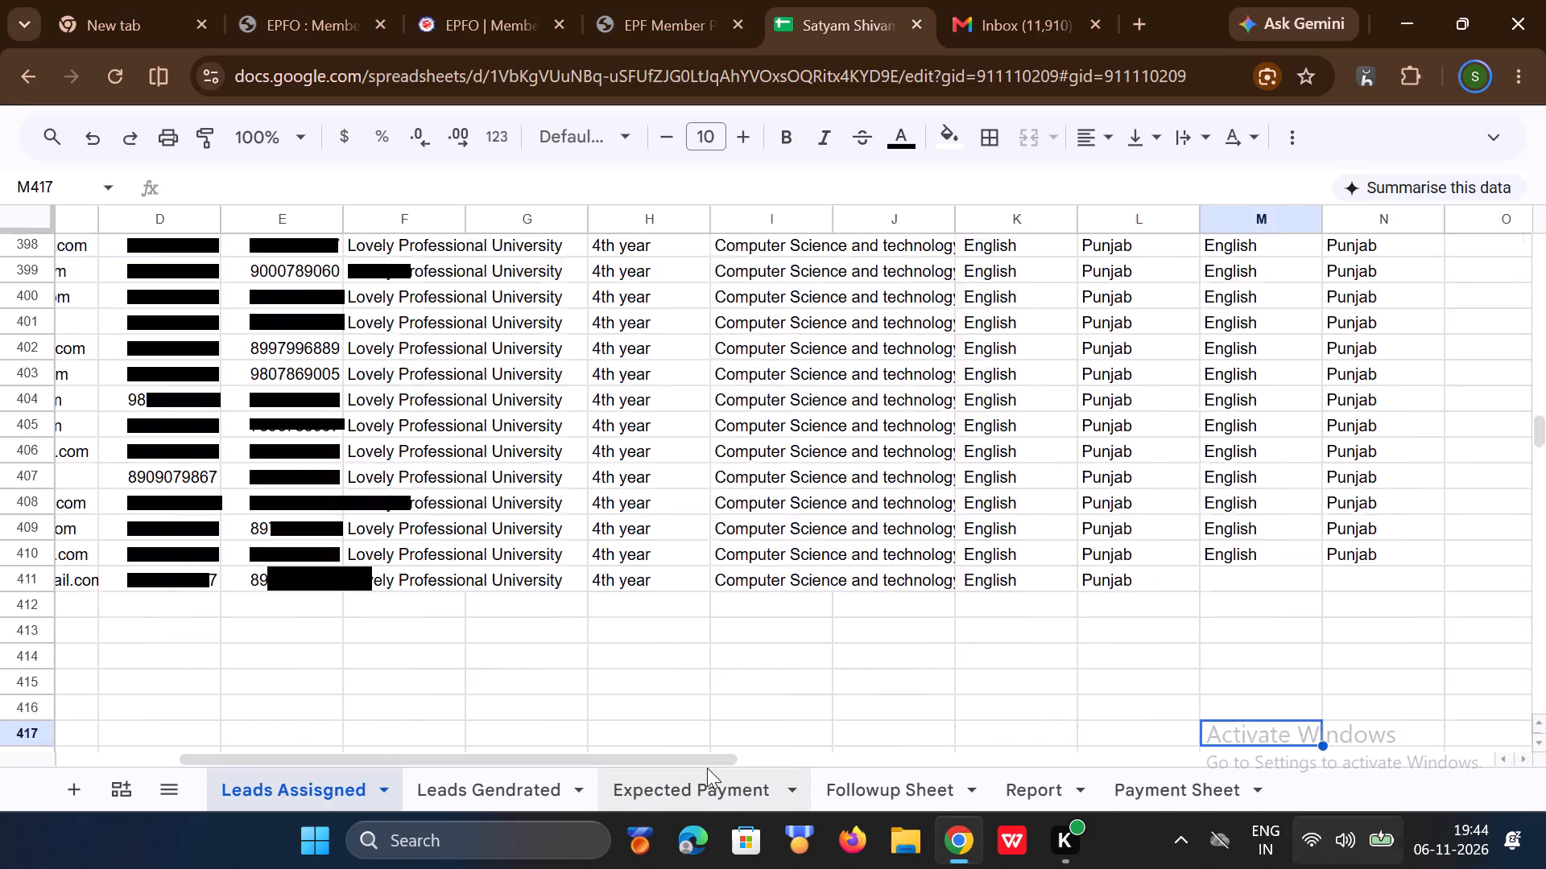
left_click(218, 769)
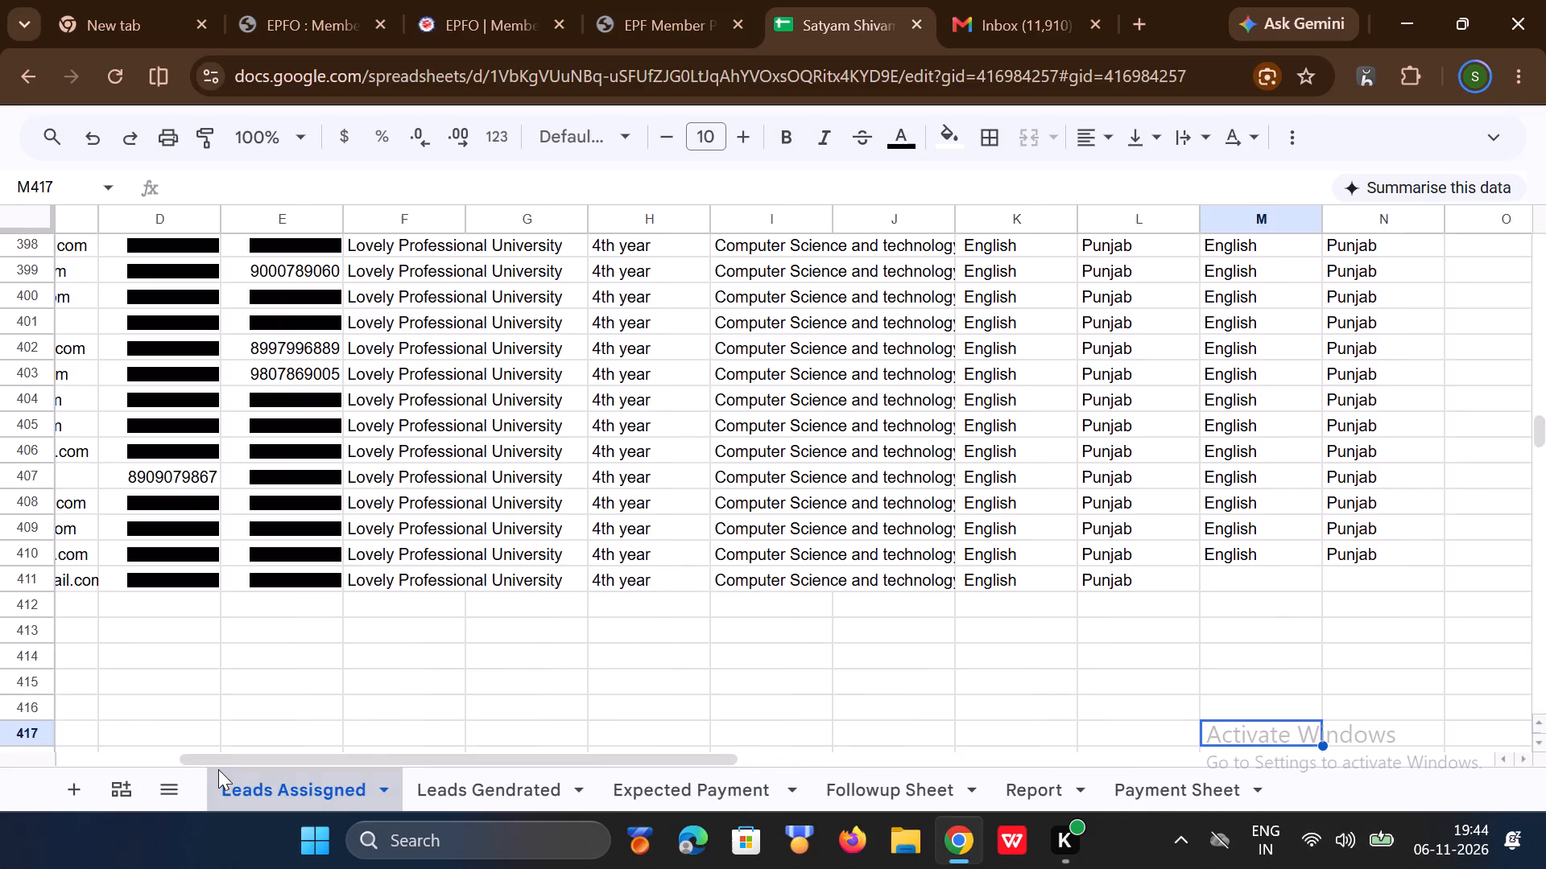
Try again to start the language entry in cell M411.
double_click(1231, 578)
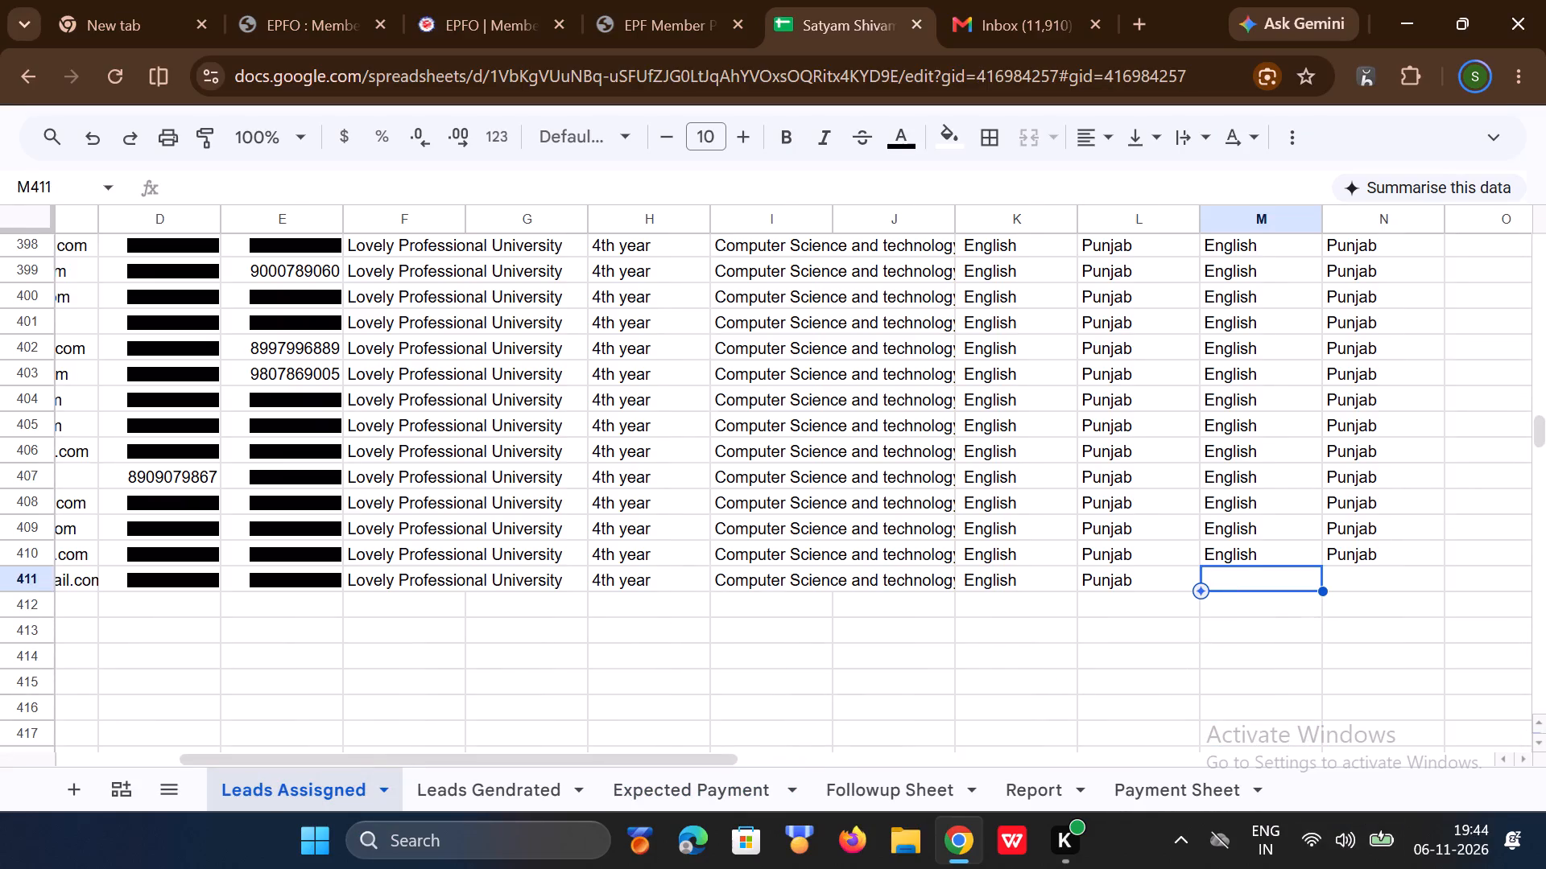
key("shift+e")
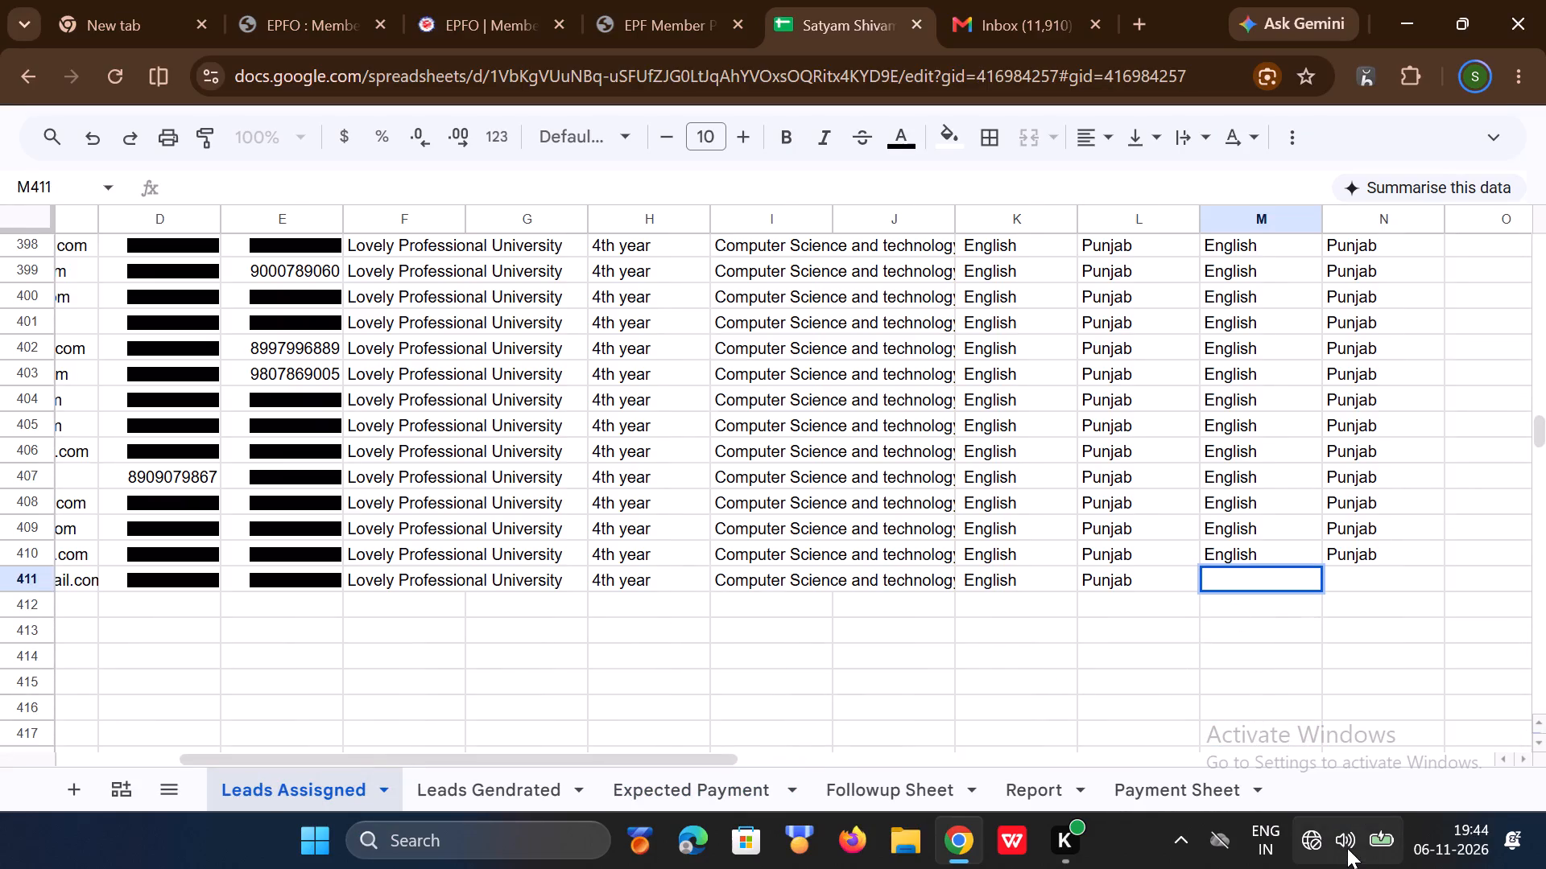
Rescan for networks, restart Wi-Fi and choose the realme 12x 5G network to restore the connection.
left_click(1312, 861)
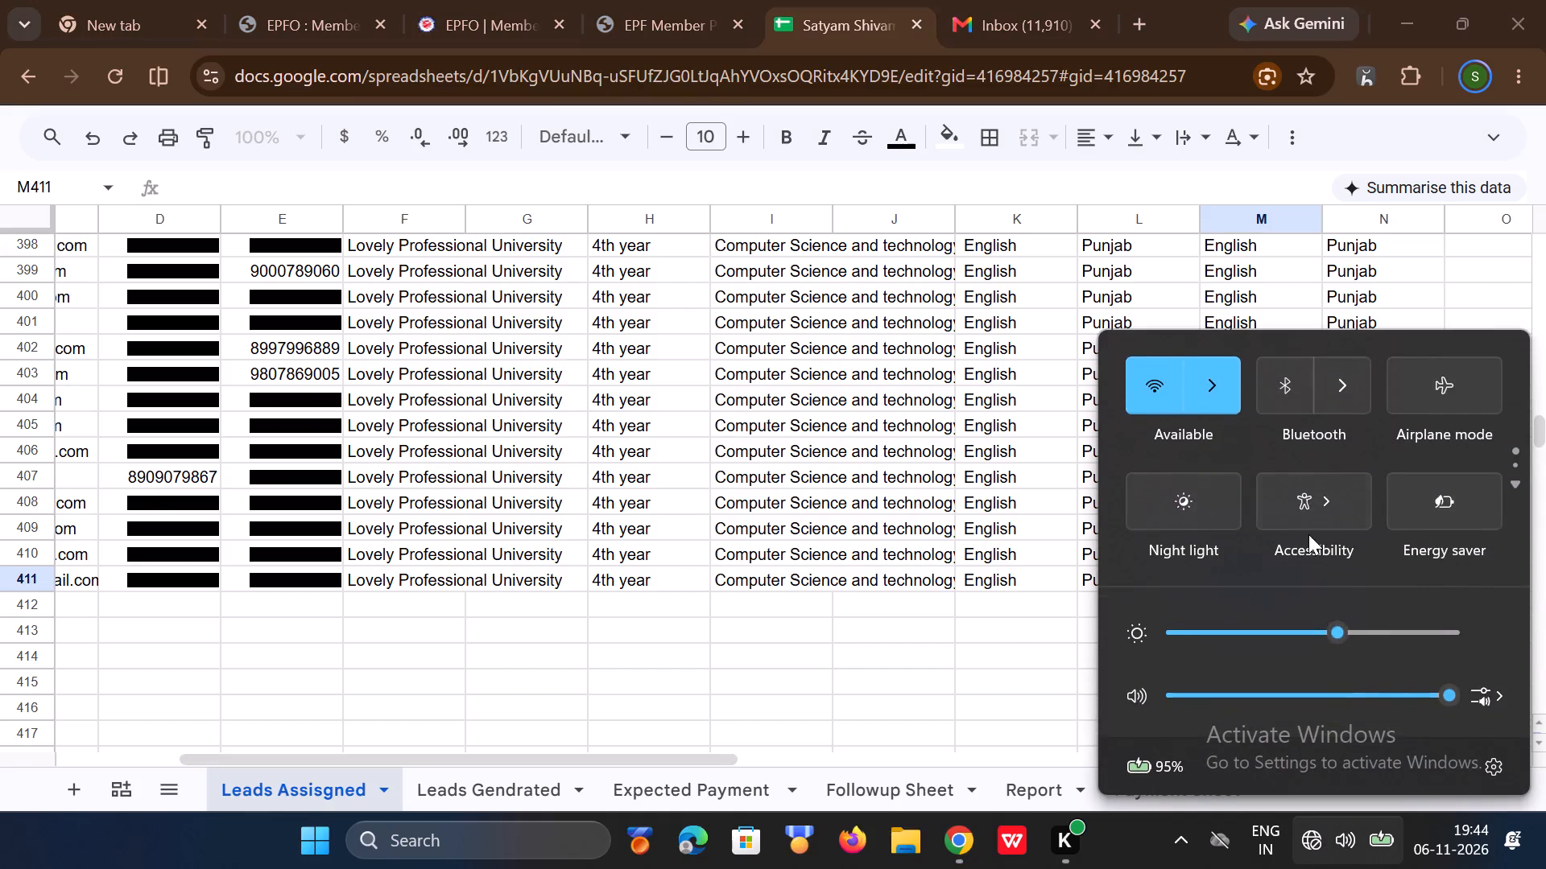
left_click(1213, 368)
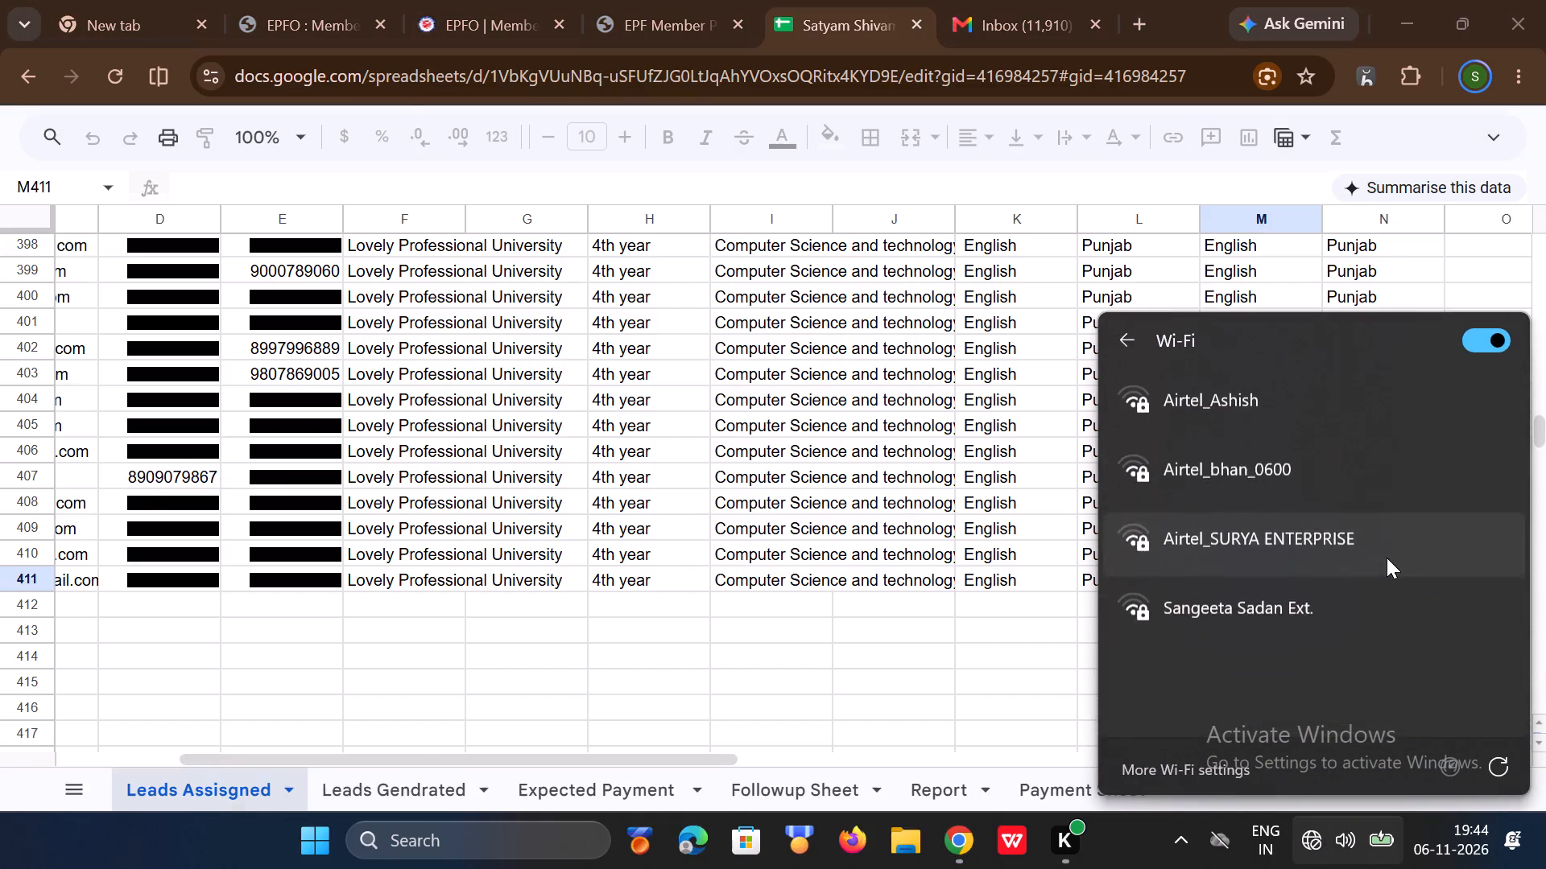
left_click(1509, 775)
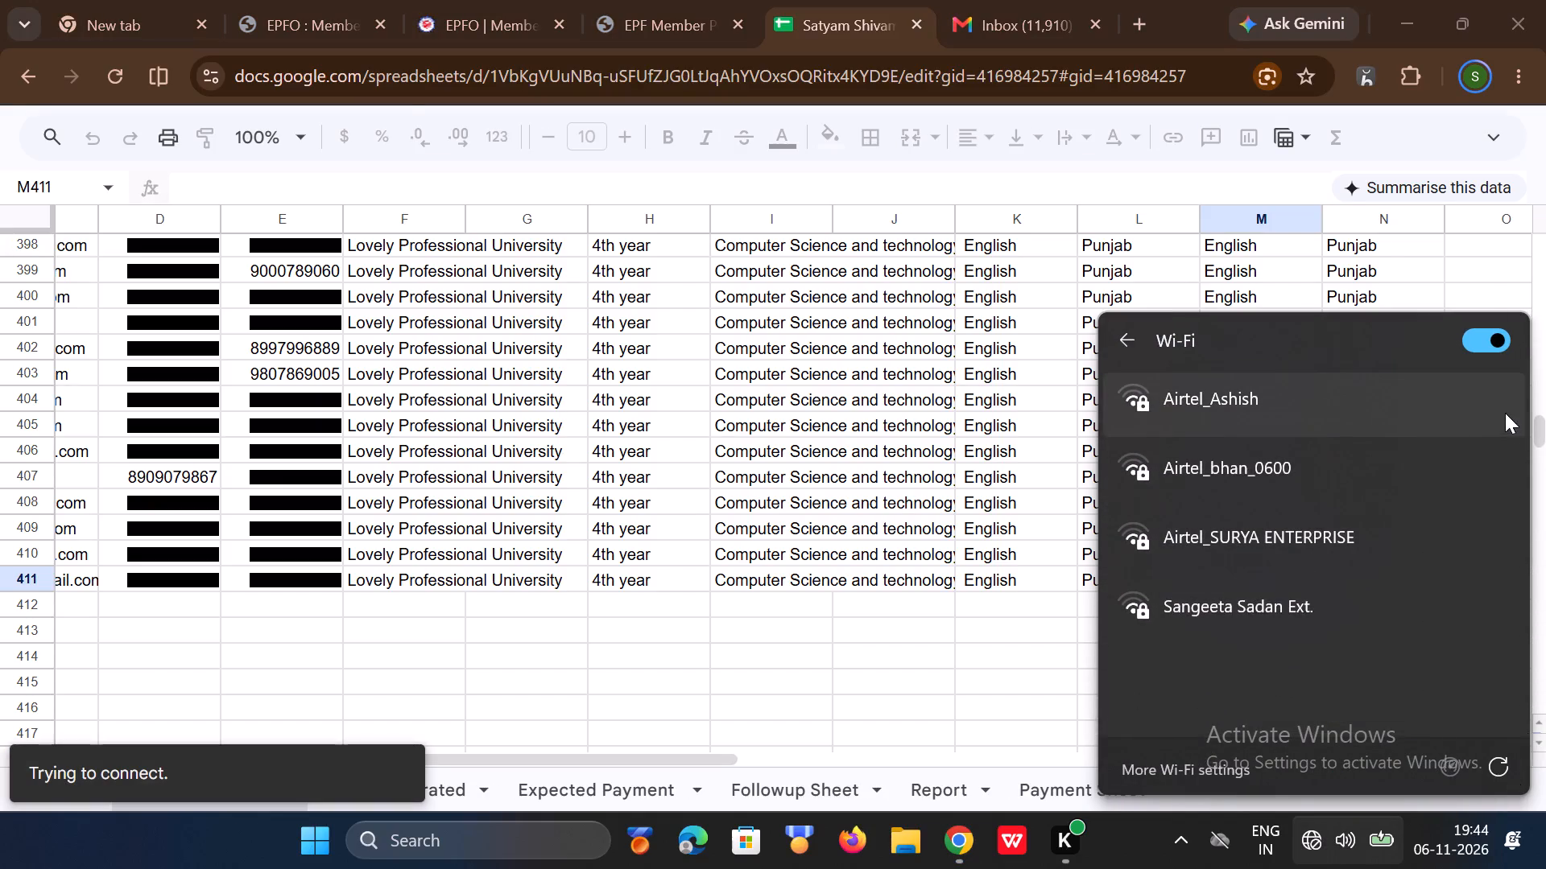
left_click(1496, 764)
left_click(1515, 768)
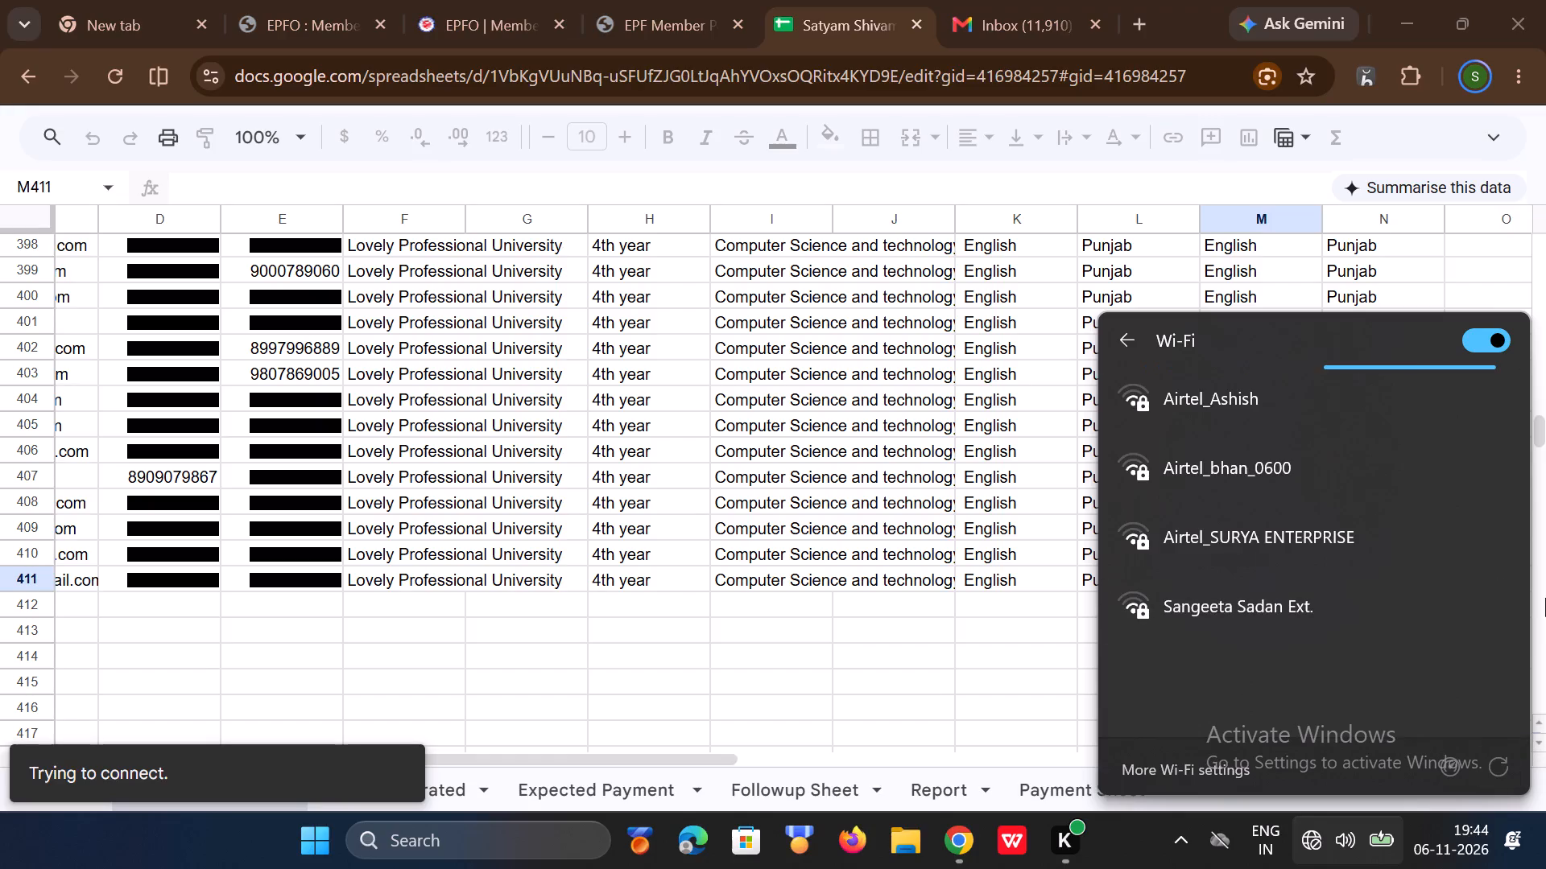
left_click(1485, 346)
left_click(1485, 346)
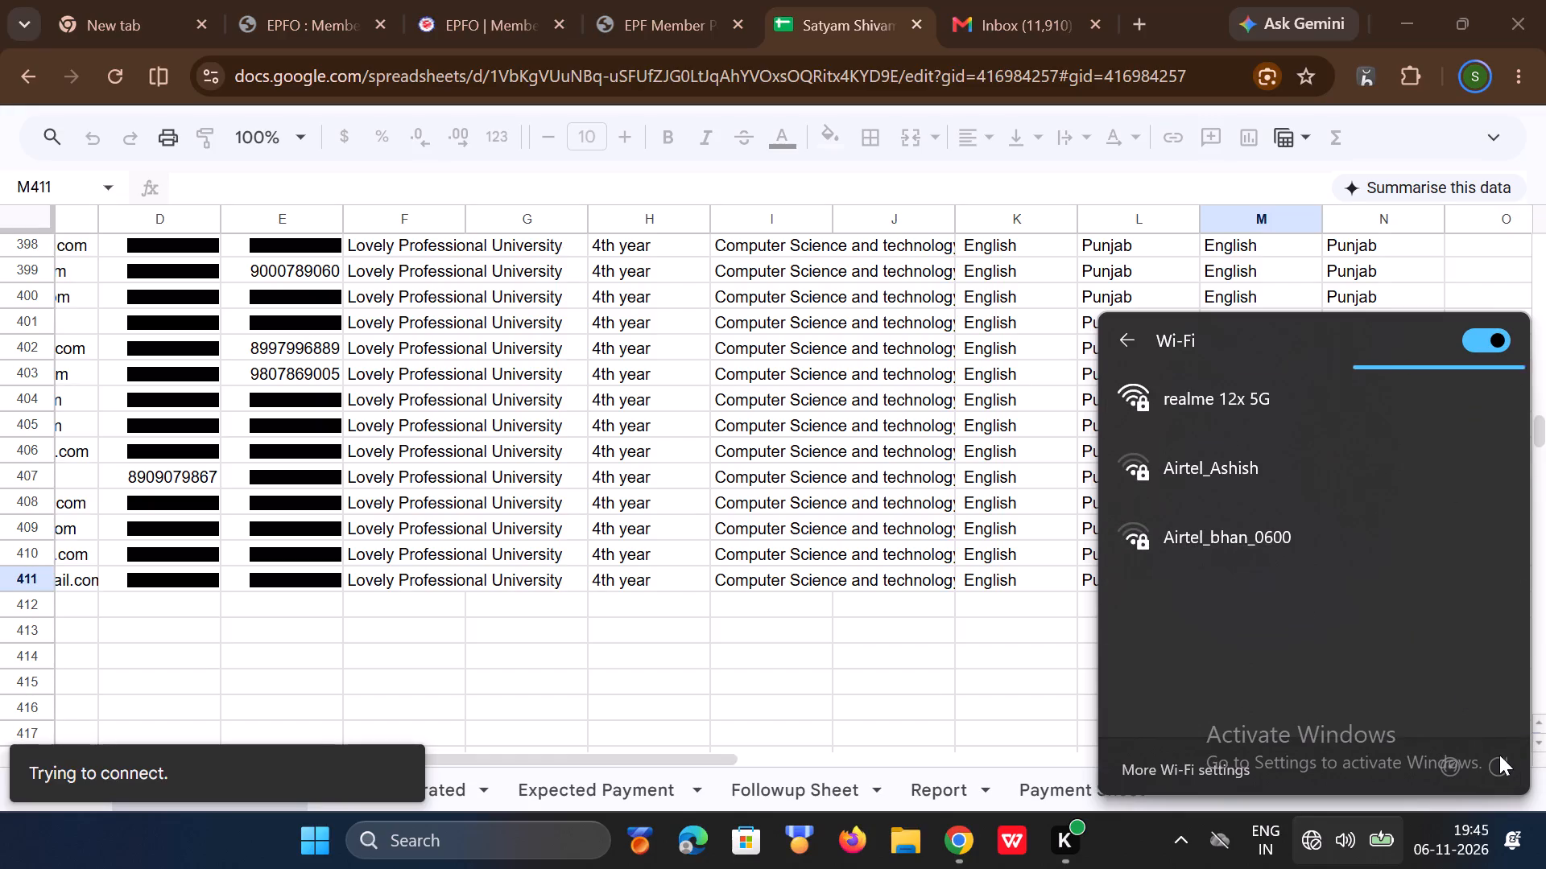
left_click(1235, 367)
left_click(1239, 388)
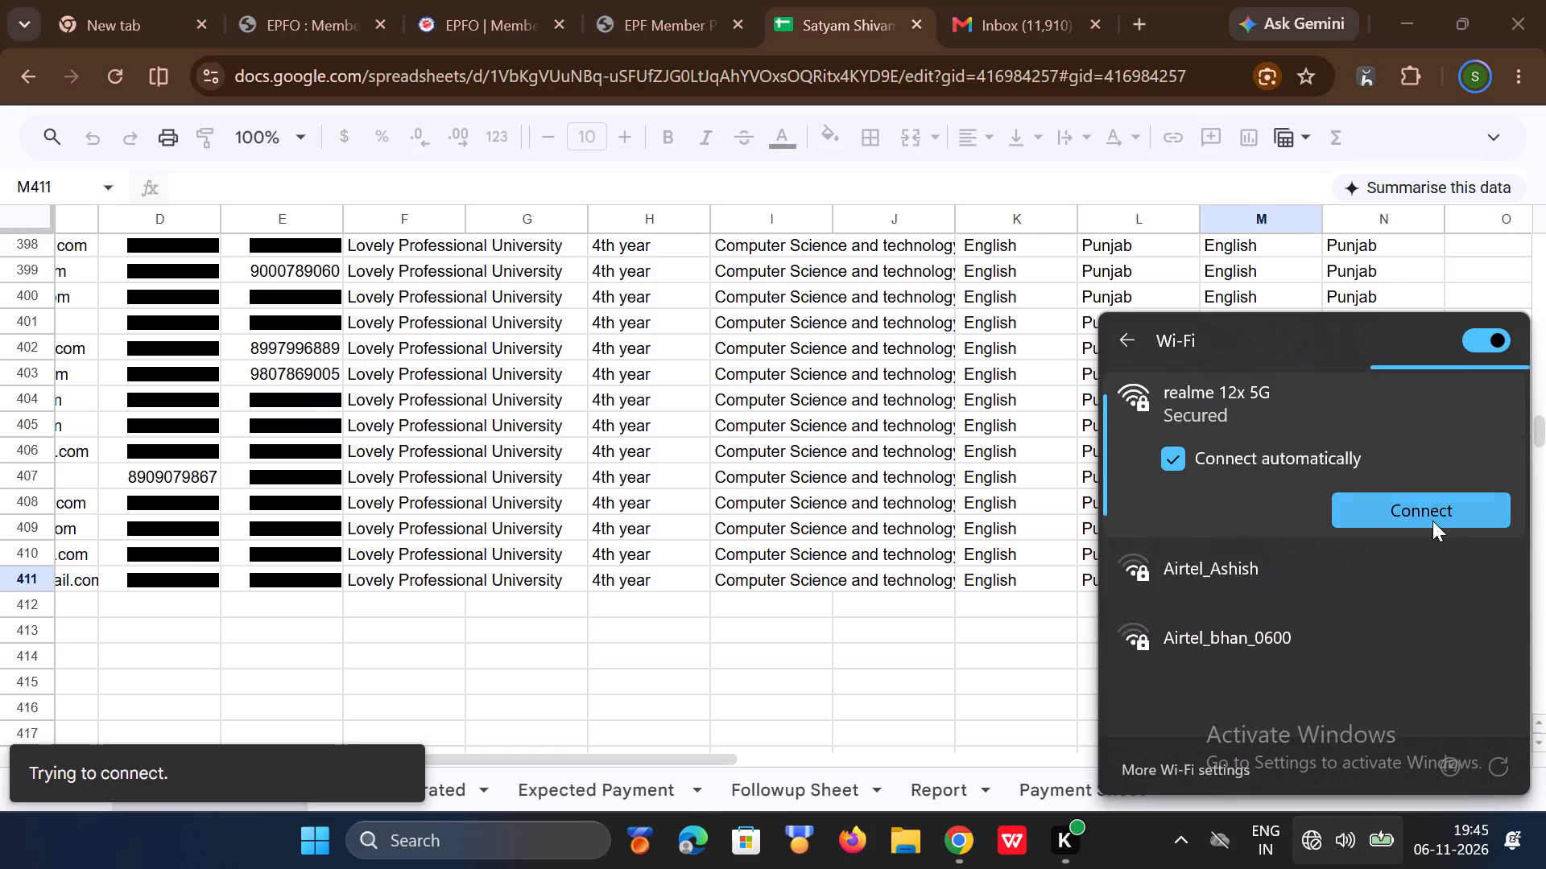
left_click(821, 717)
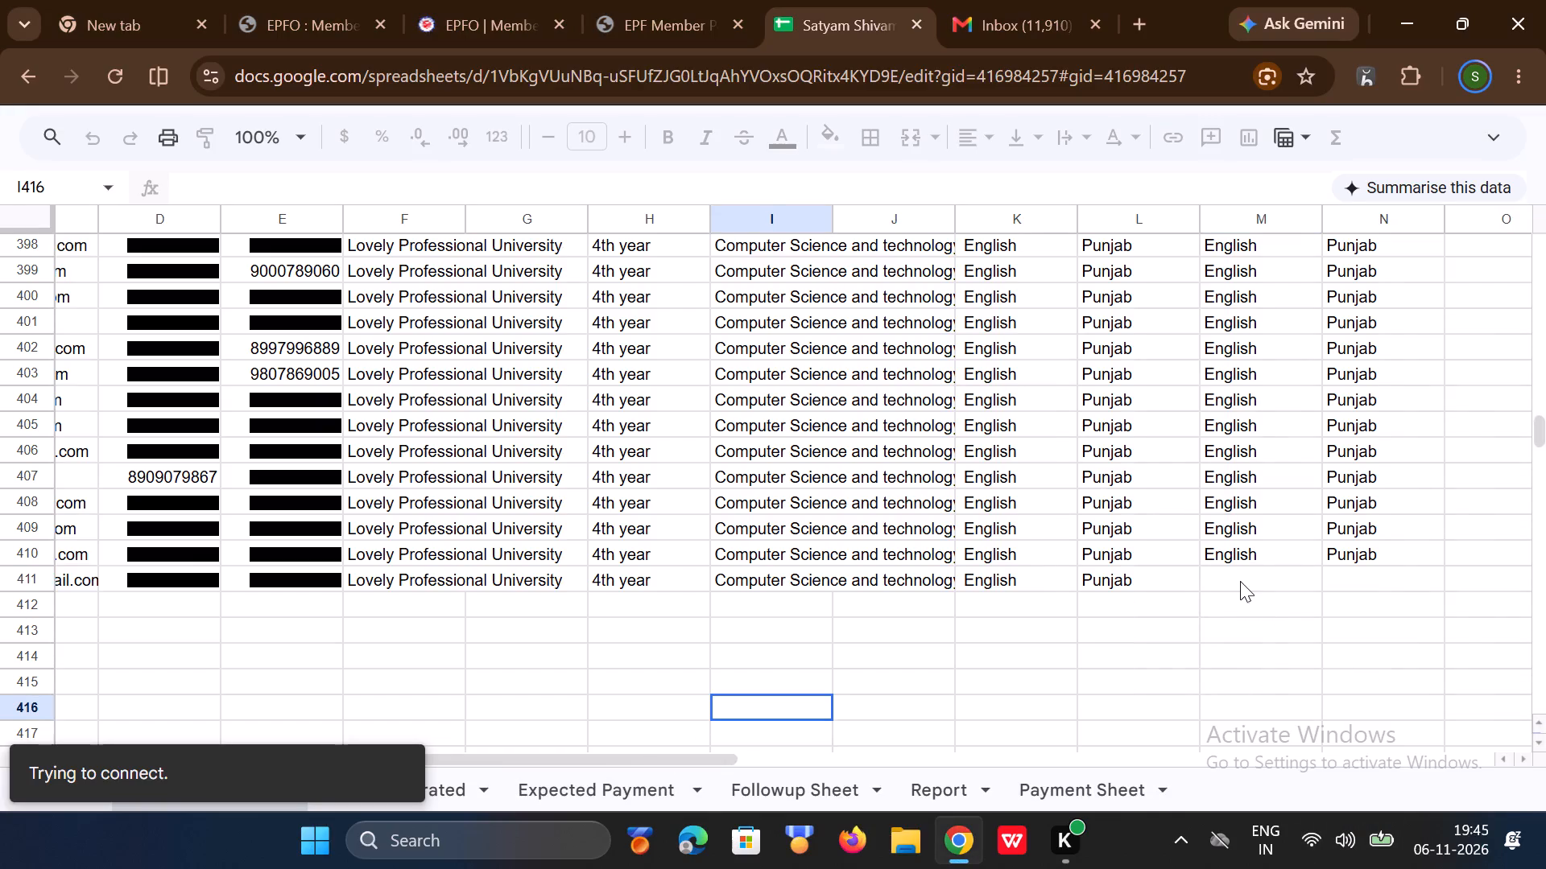
Enter English in cell M411 for the new lead.
double_click(1233, 573)
double_click(1233, 573)
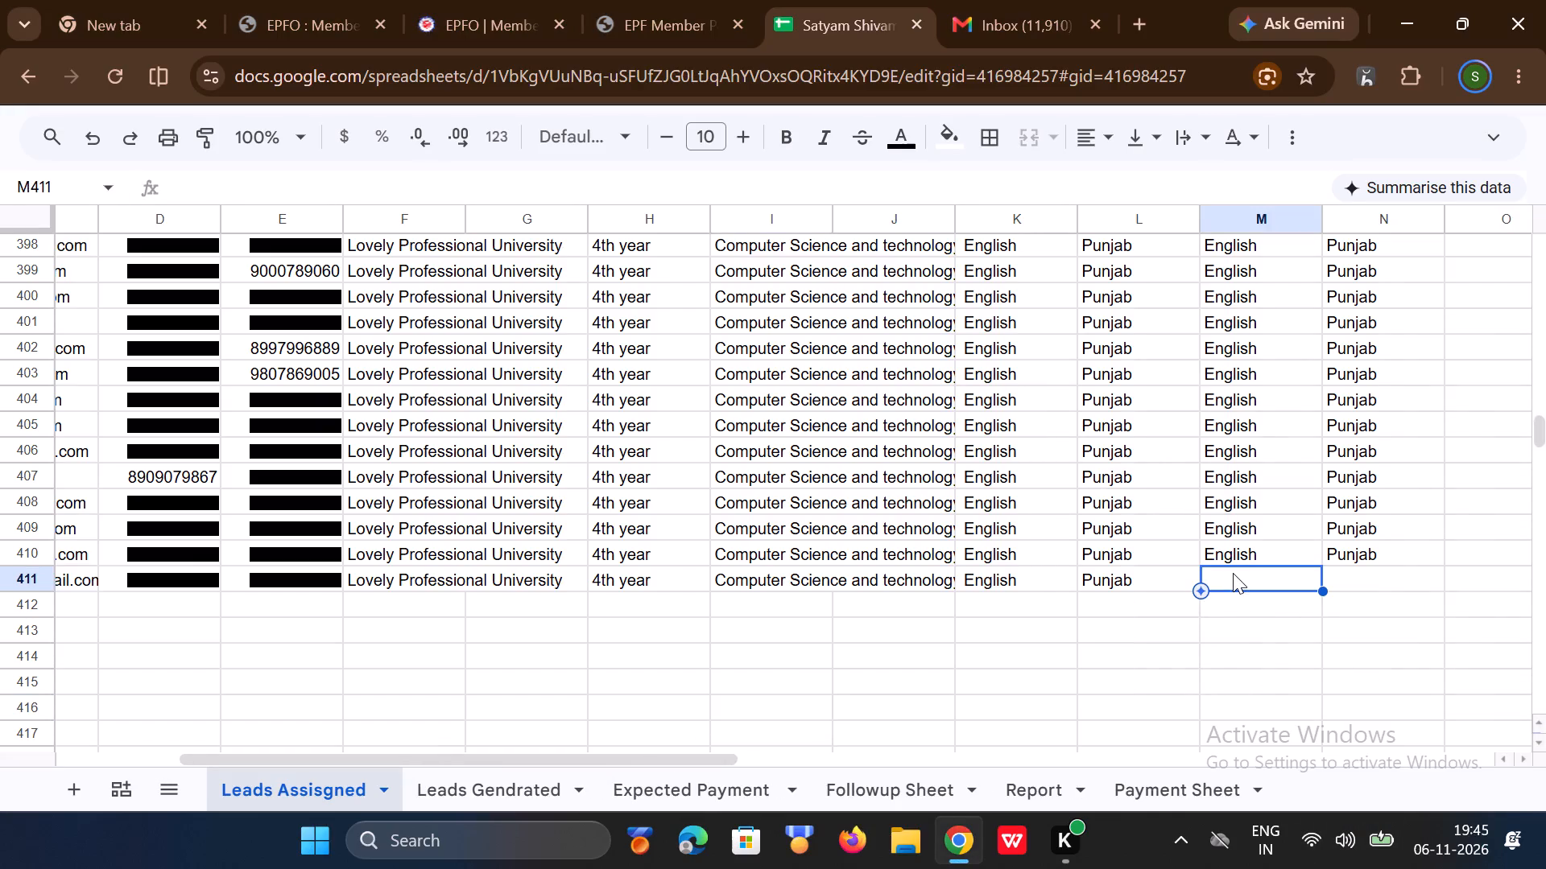
left_click(1219, 616)
left_click(1243, 581)
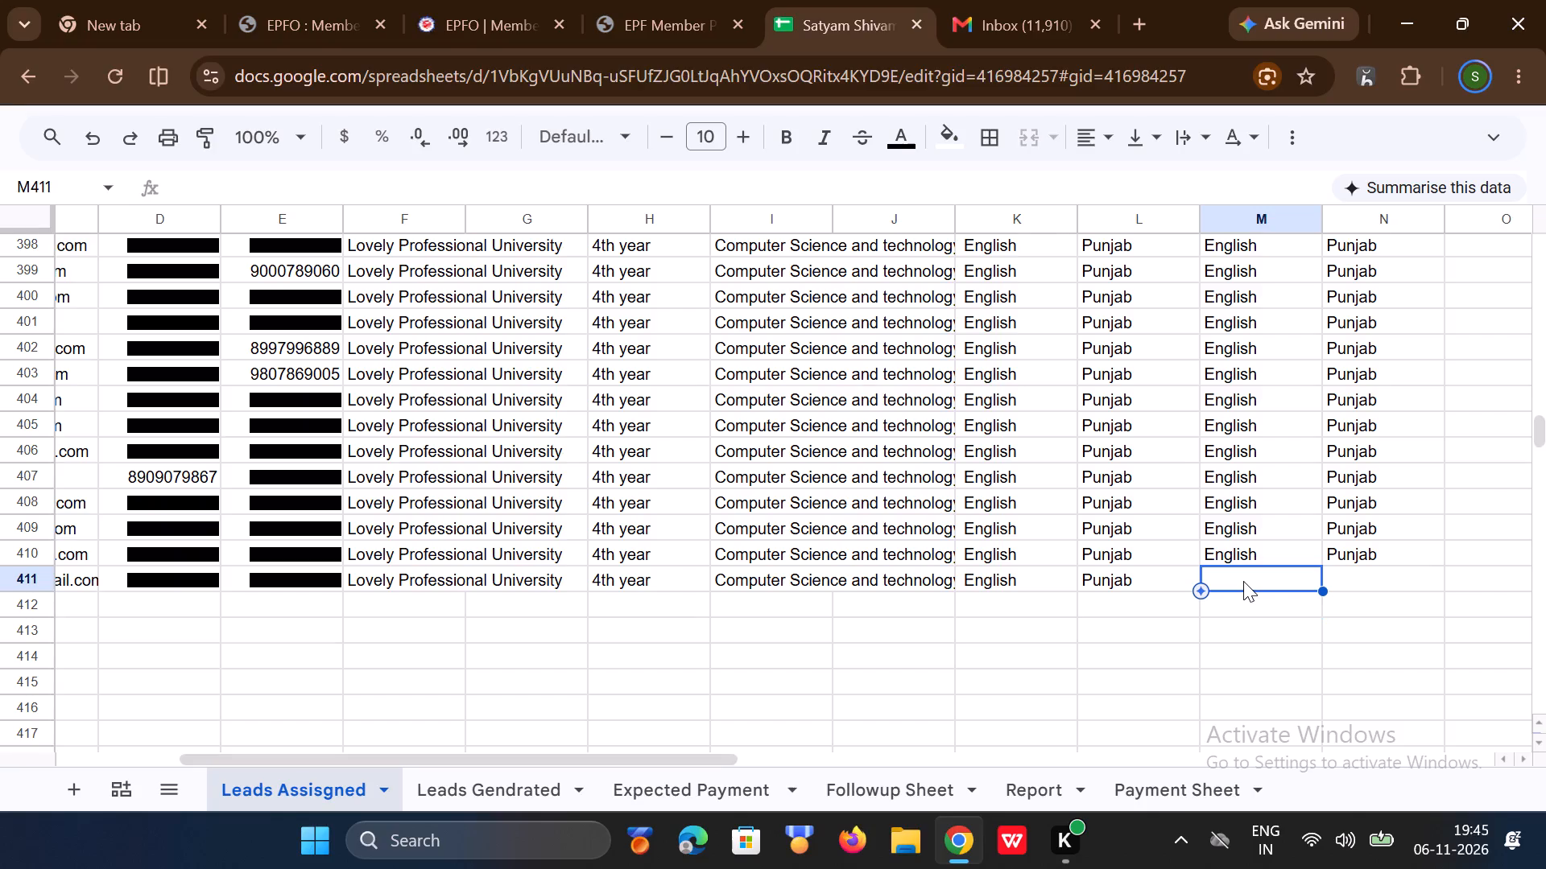
left_click(1243, 581)
left_click(1166, 665)
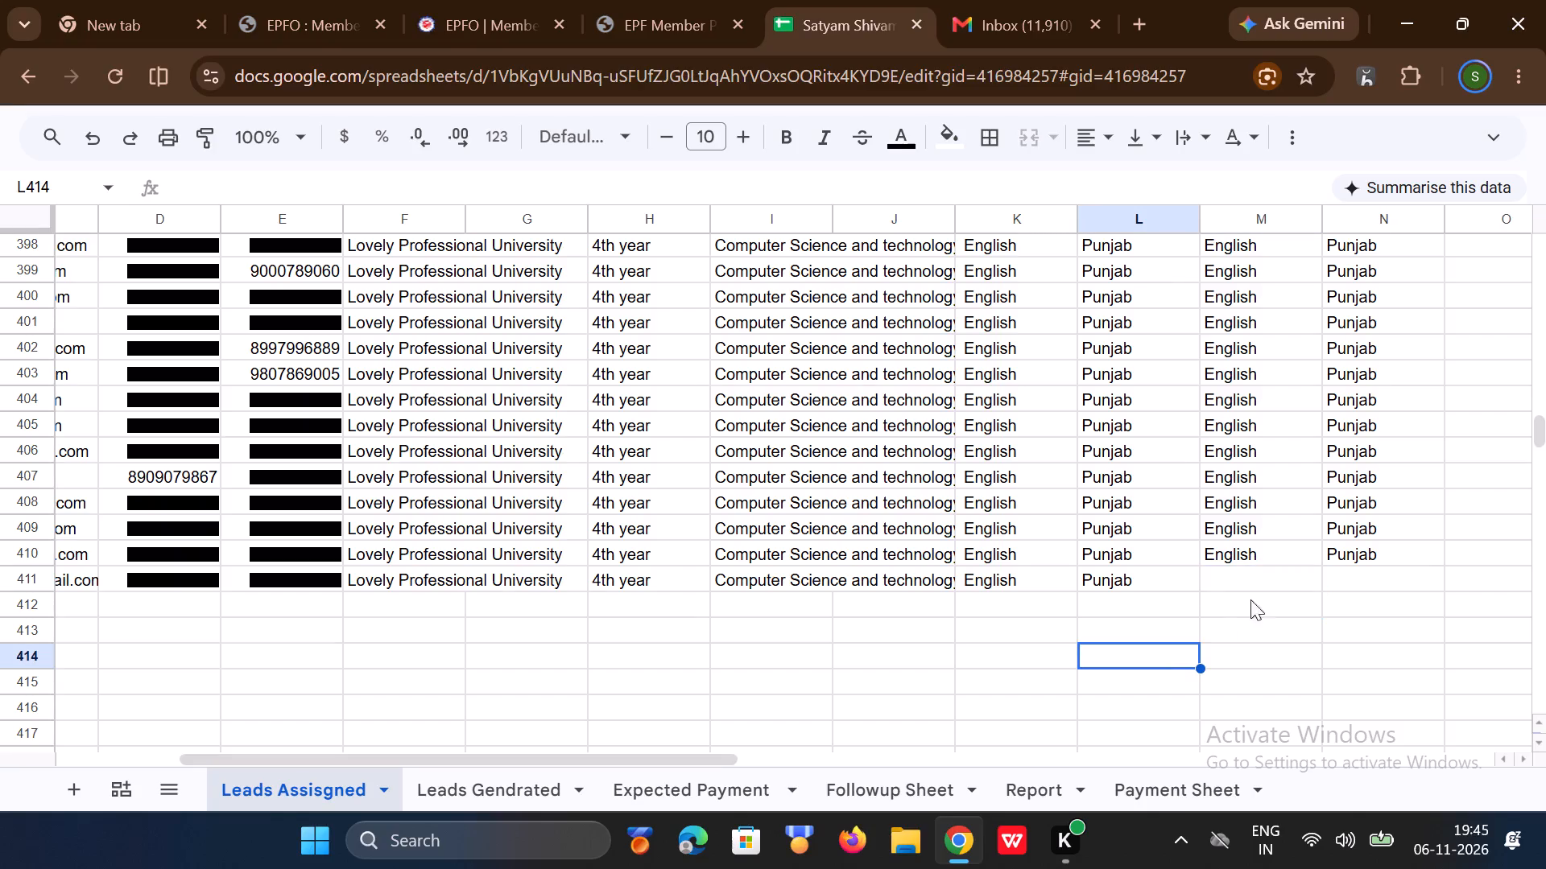
double_click(1249, 575)
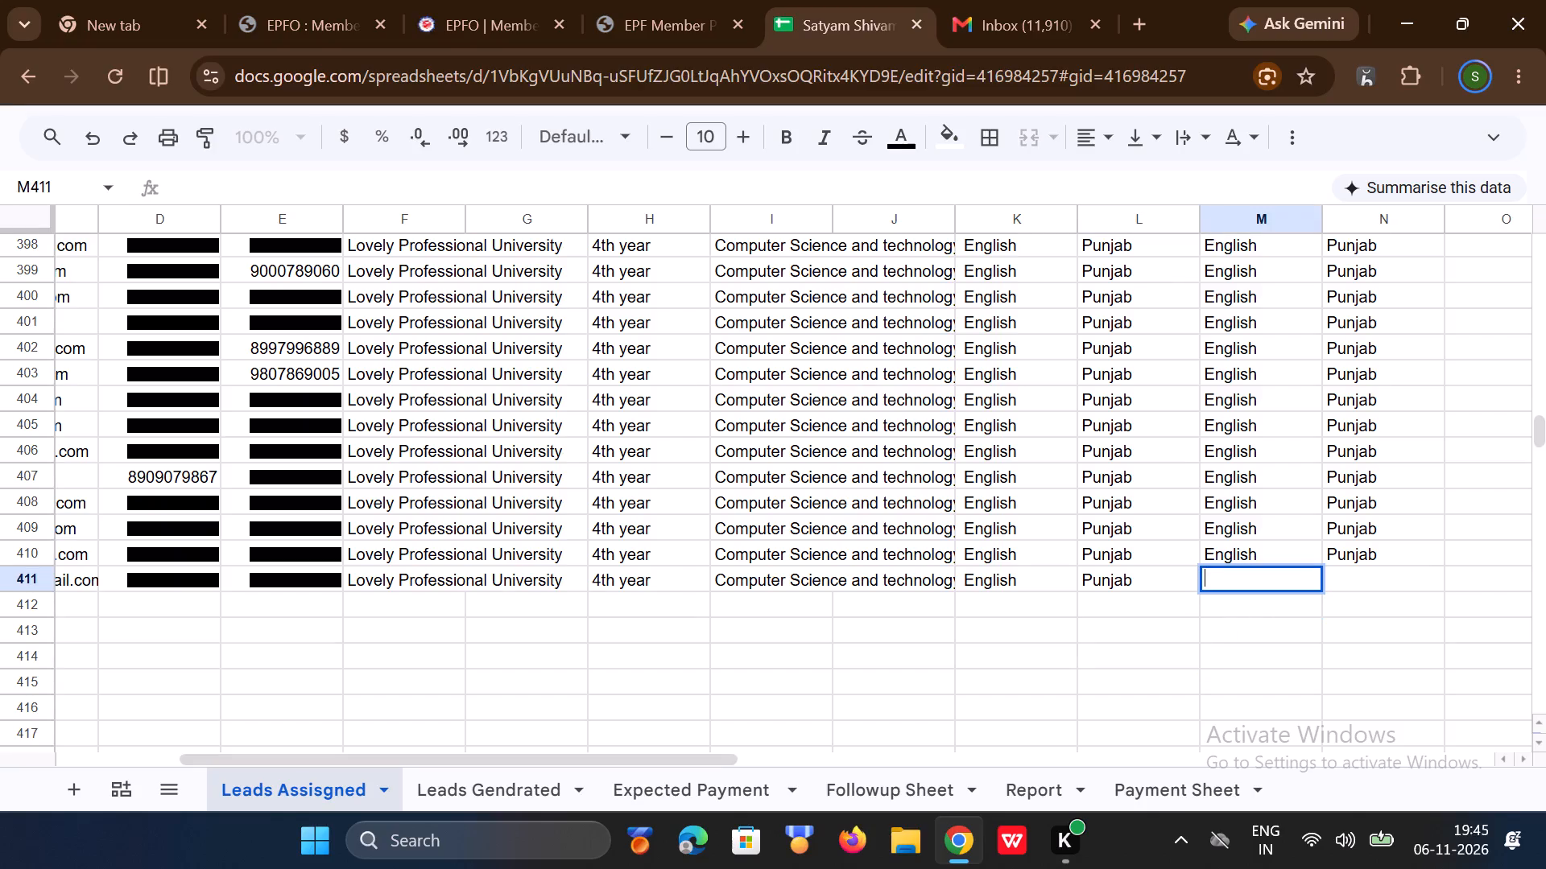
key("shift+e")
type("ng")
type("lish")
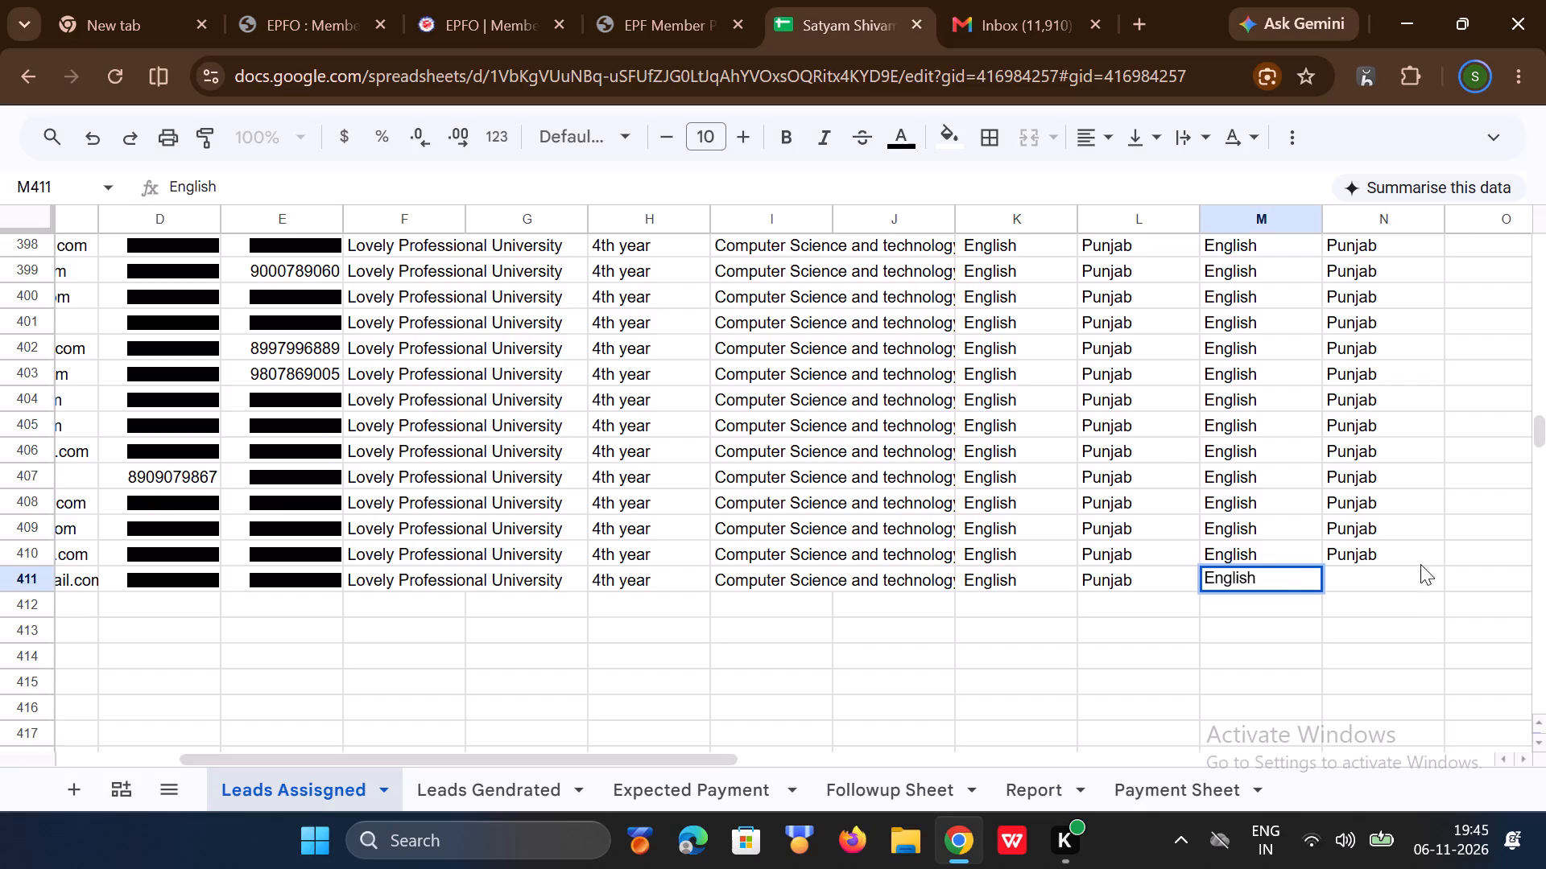
Enter Punjab in cell N411 for the new lead.
double_click(1363, 577)
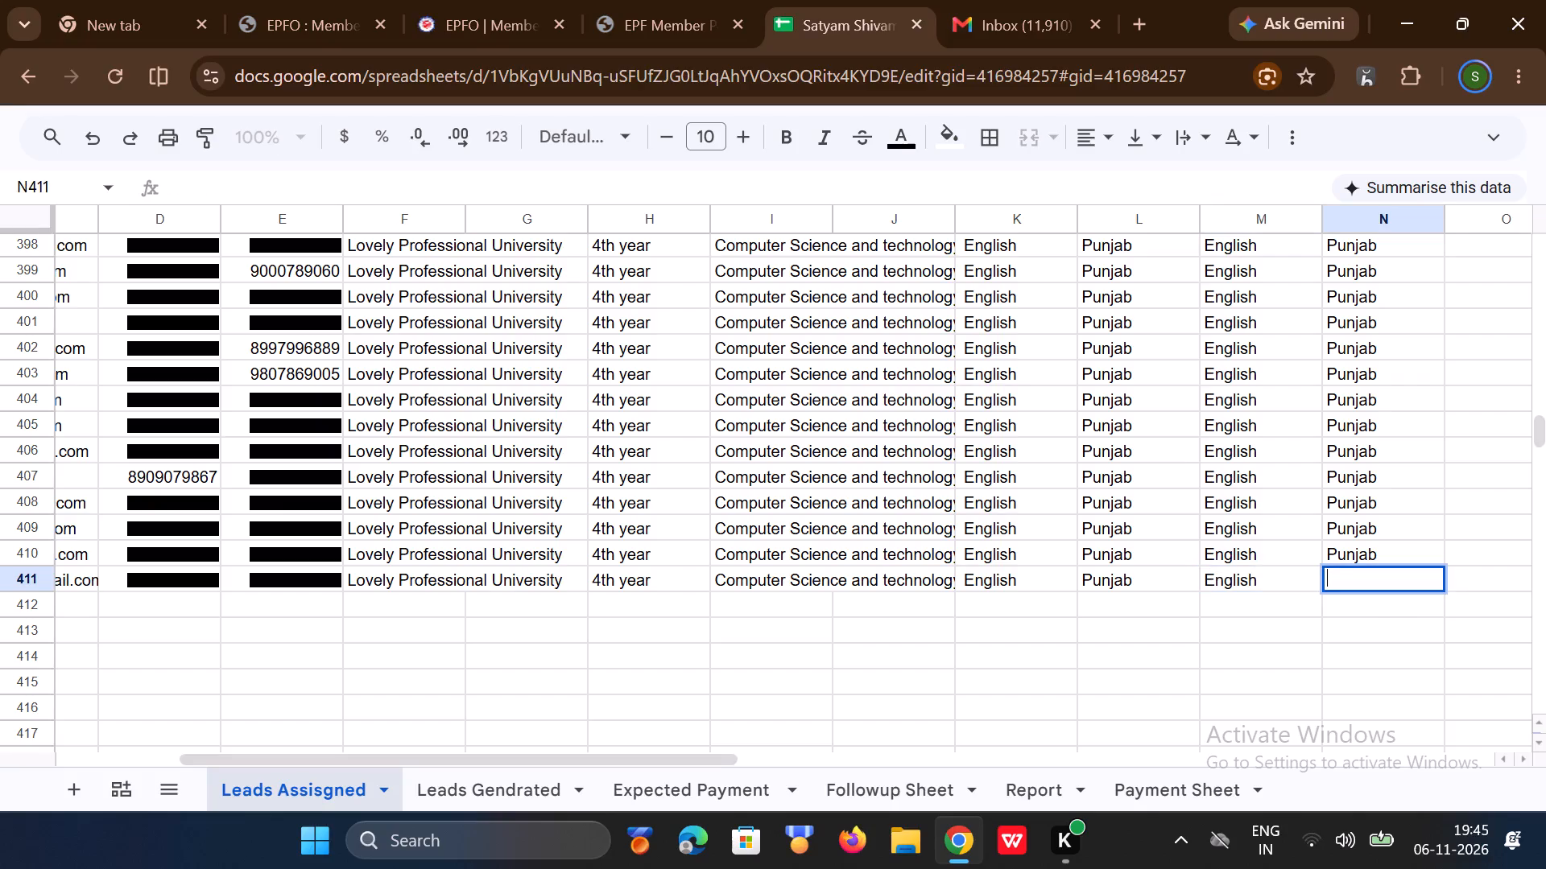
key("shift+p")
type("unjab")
left_click(1395, 676)
Enter the code SS 010 in cell P411 and the status Intrested in cell Q411.
scroll(1395, 676, "left", 5)
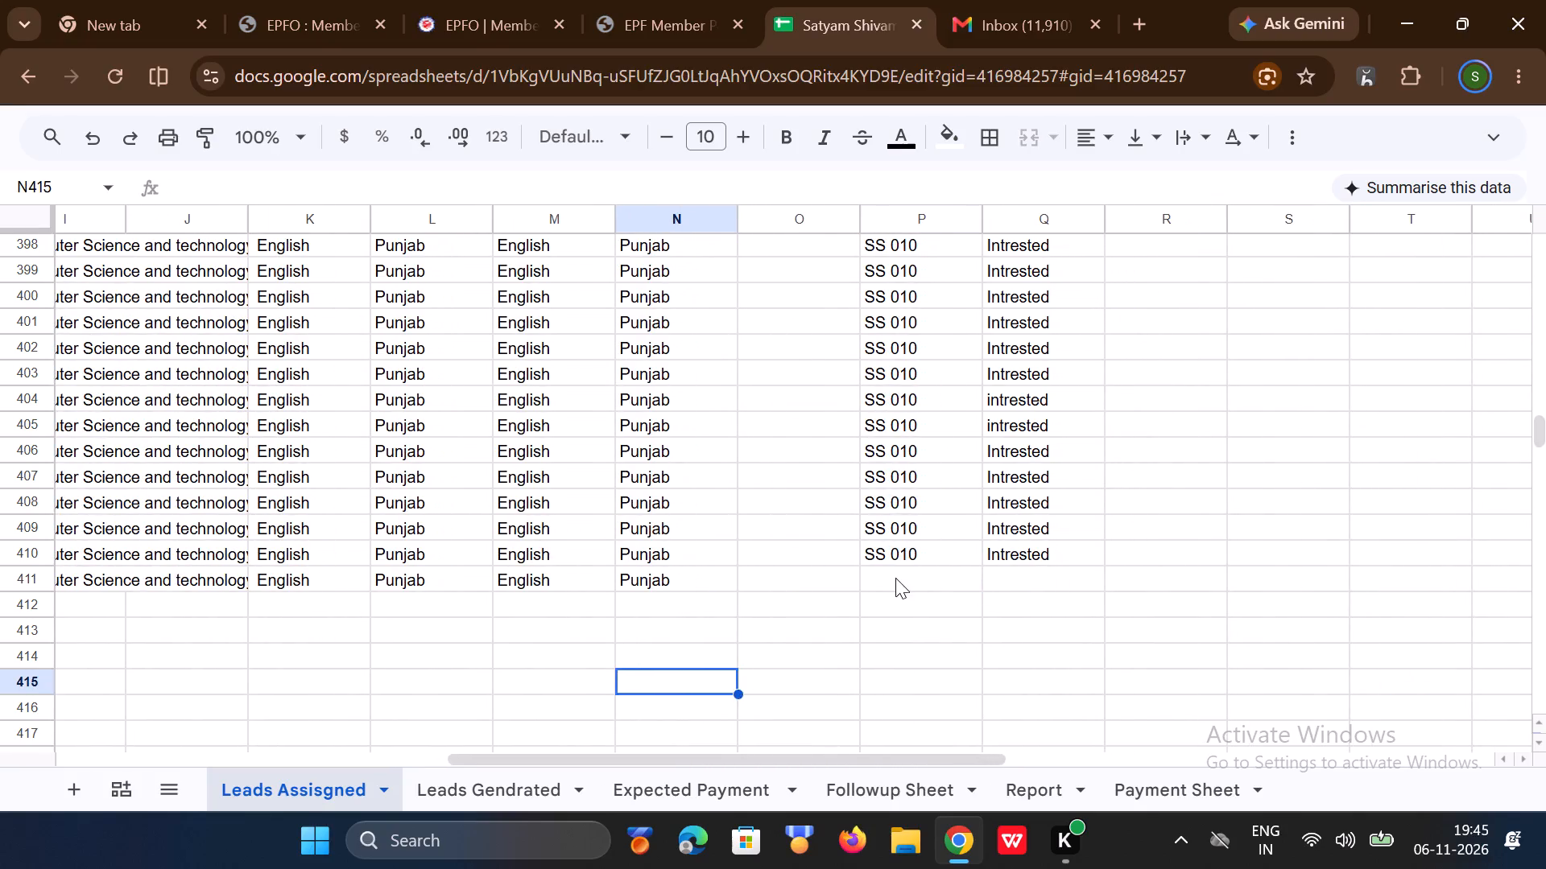
double_click(895, 578)
type("SS")
key("space")
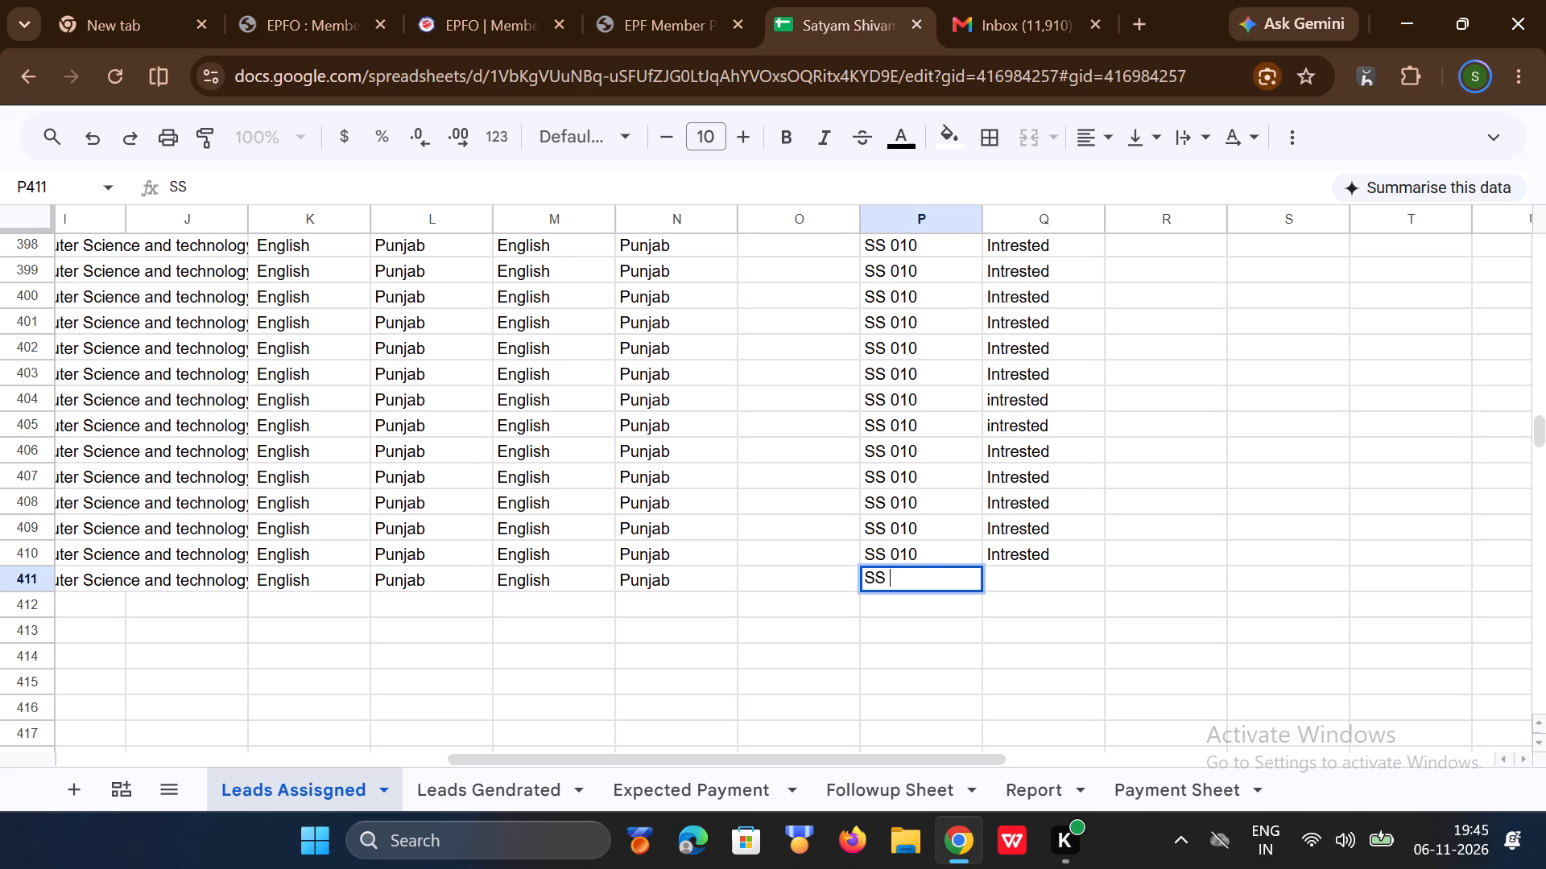
type("010")
double_click(1003, 570)
type("Intrested")
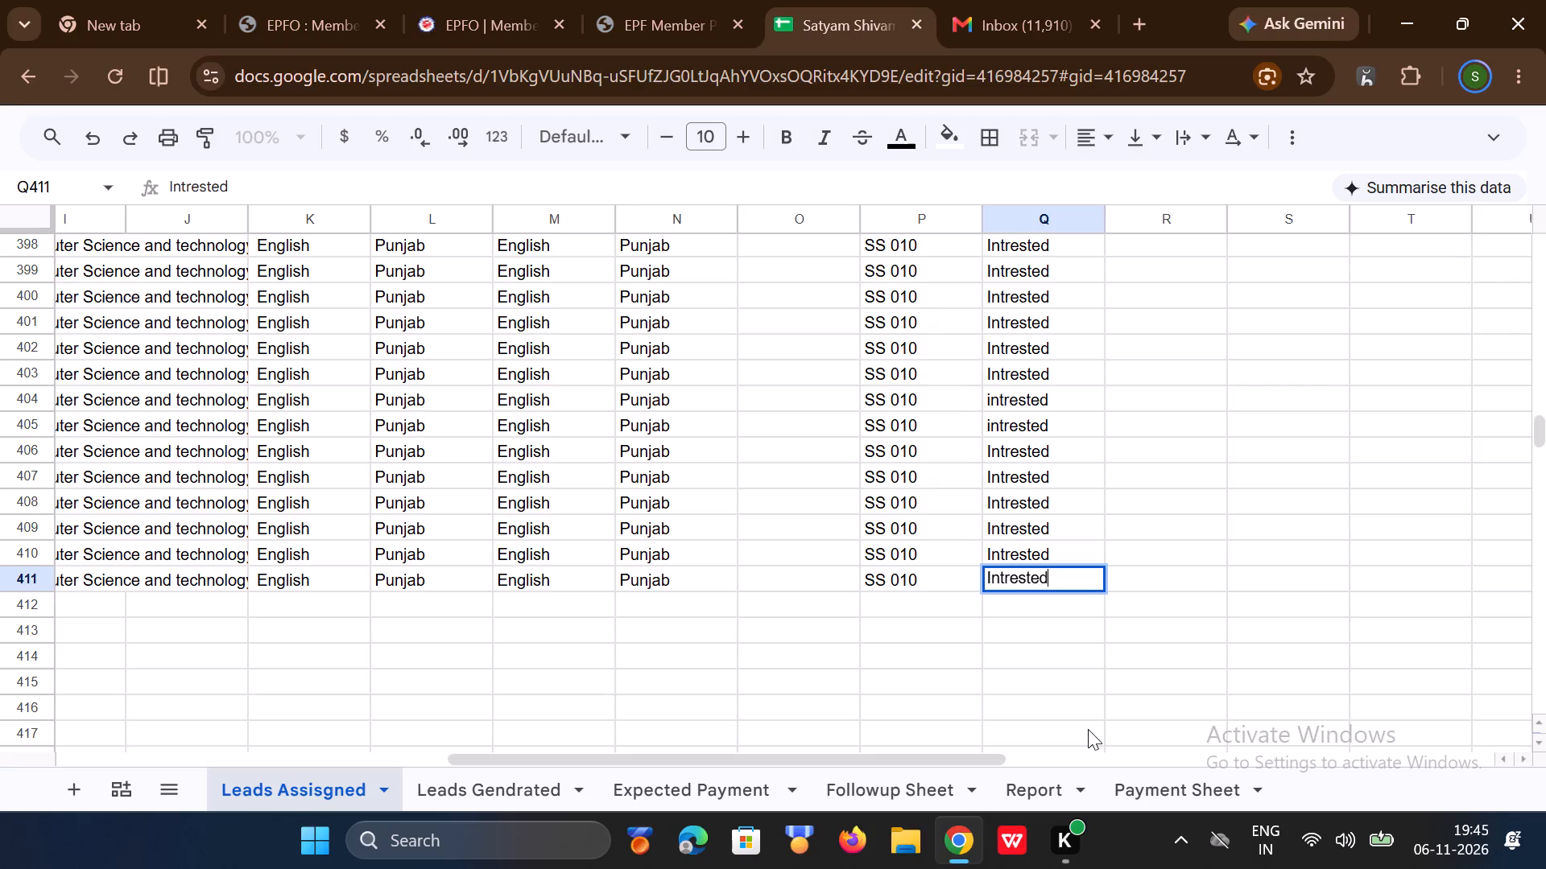
left_click(1088, 729)
Check the entries of row 411 against the rows above it, across all the filled columns.
scroll(1089, 591, "left", 2)
scroll(1089, 591, "right", 8)
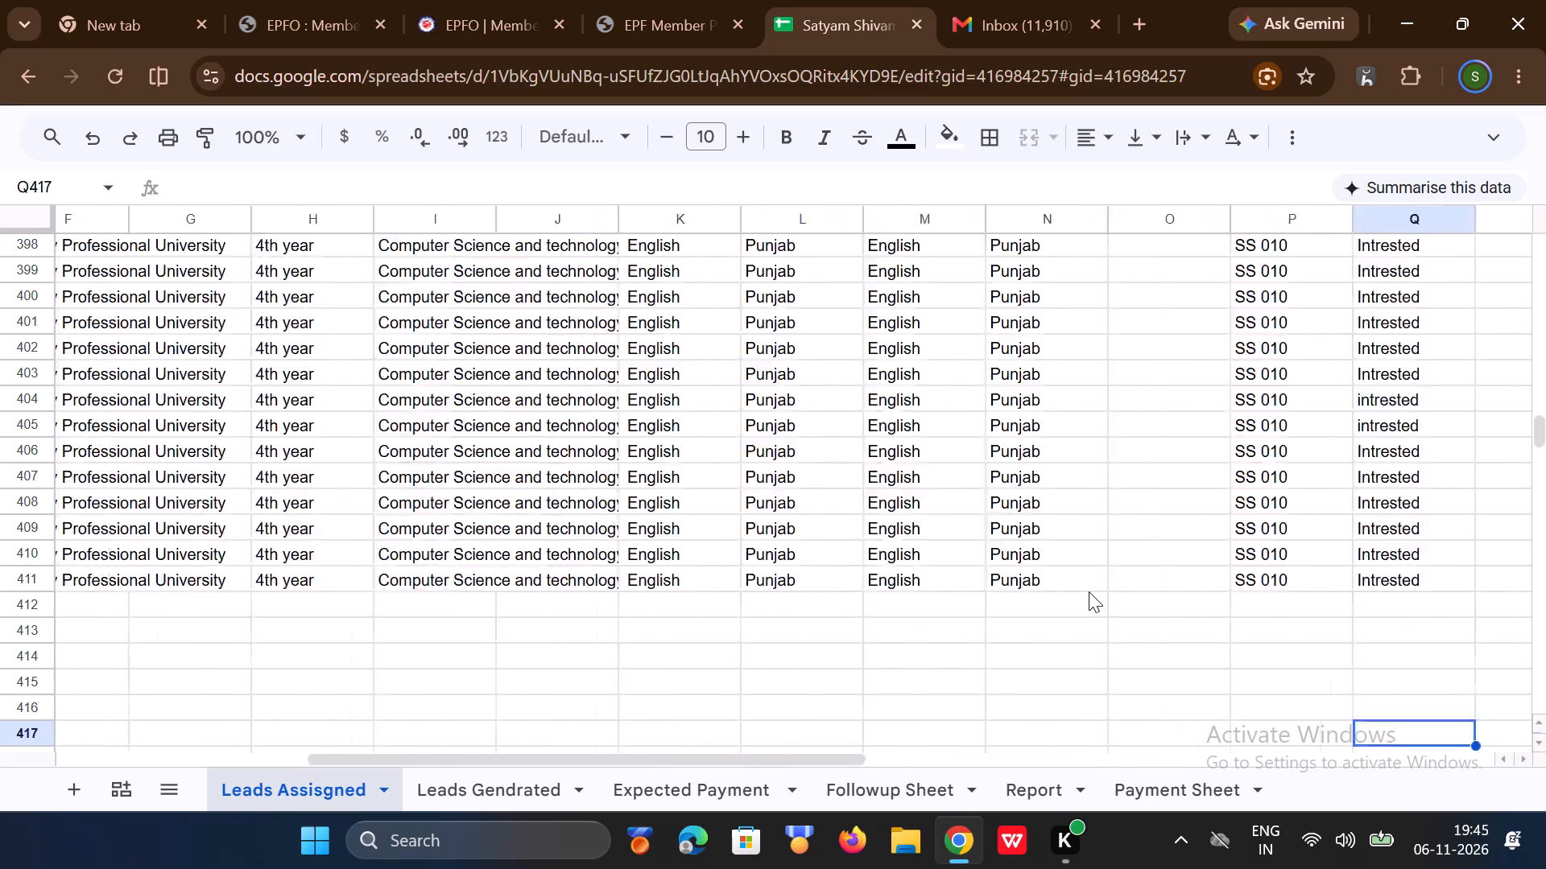
double_click(114, 613)
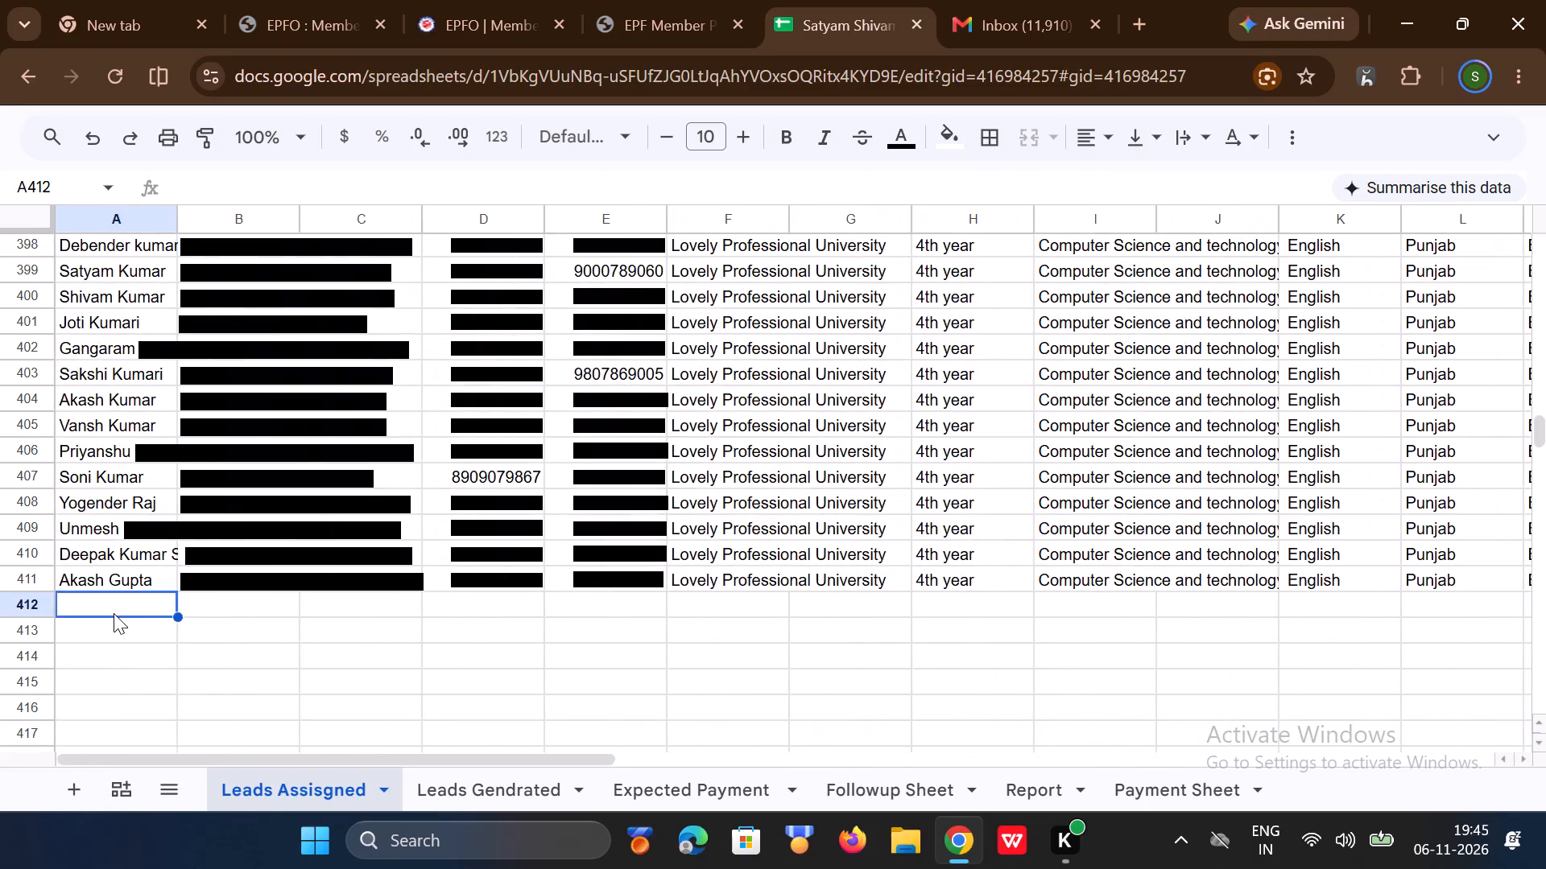
left_click(709, 674)
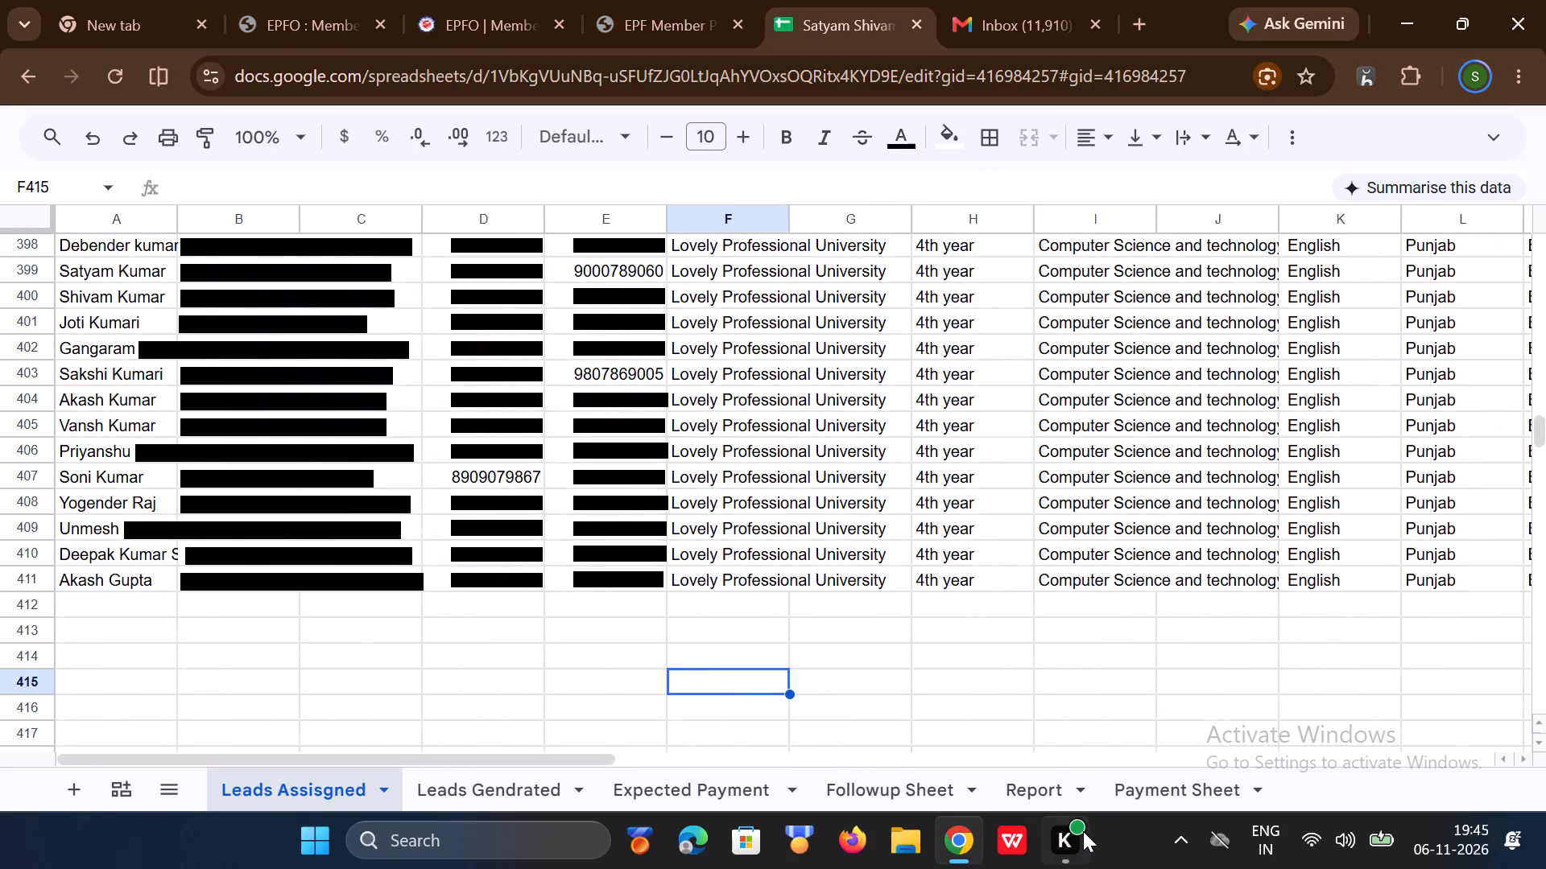
left_click(1321, 627)
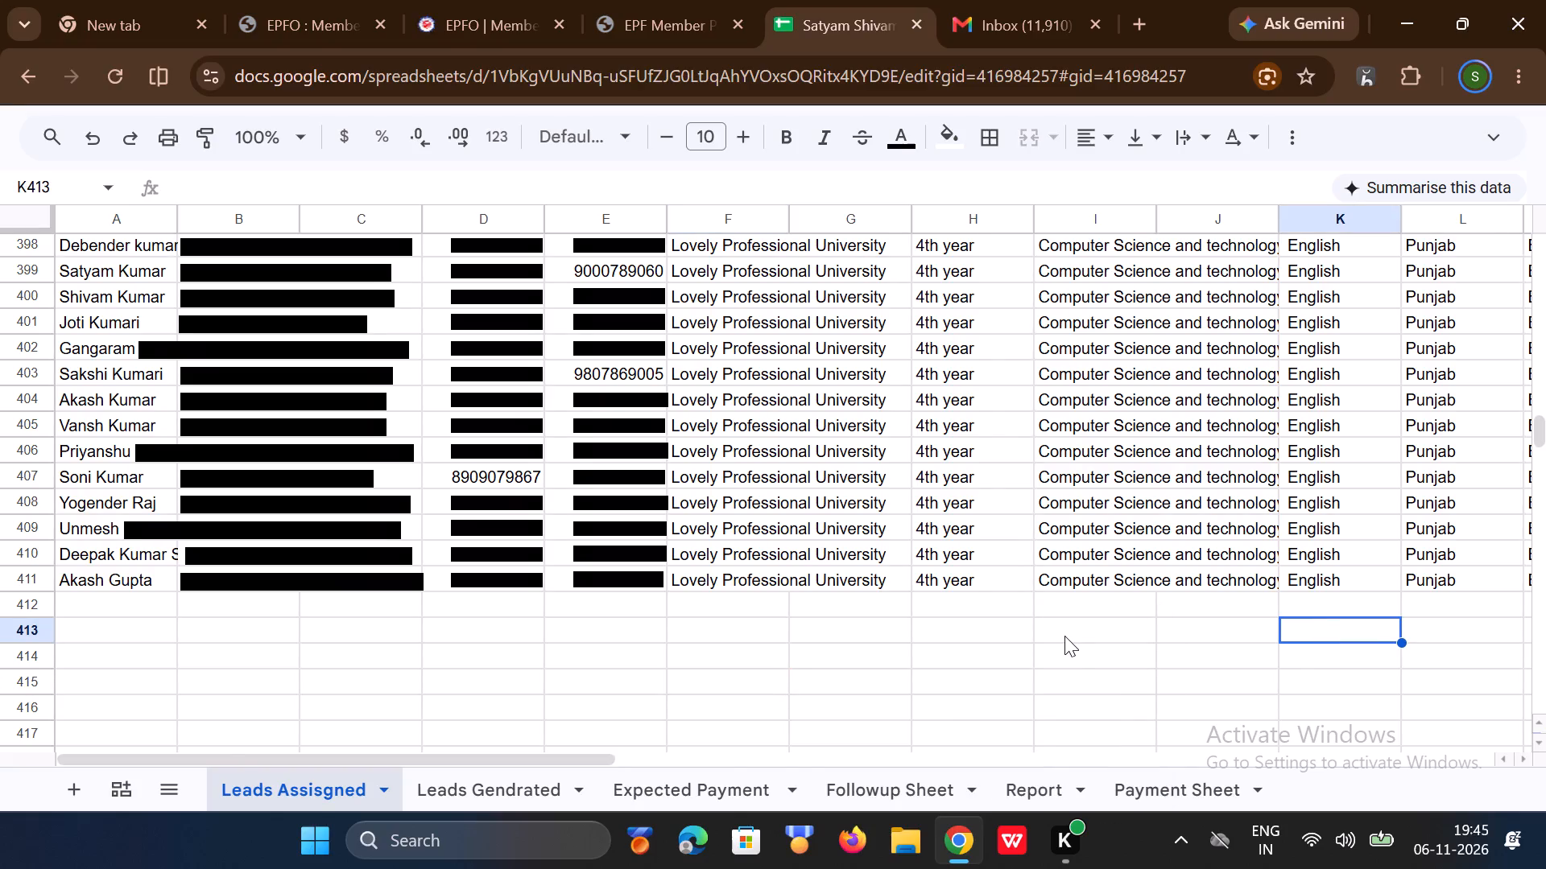
scroll(1064, 636, "left", 4)
scroll(854, 642, "left", 5)
scroll(854, 642, "right", 1)
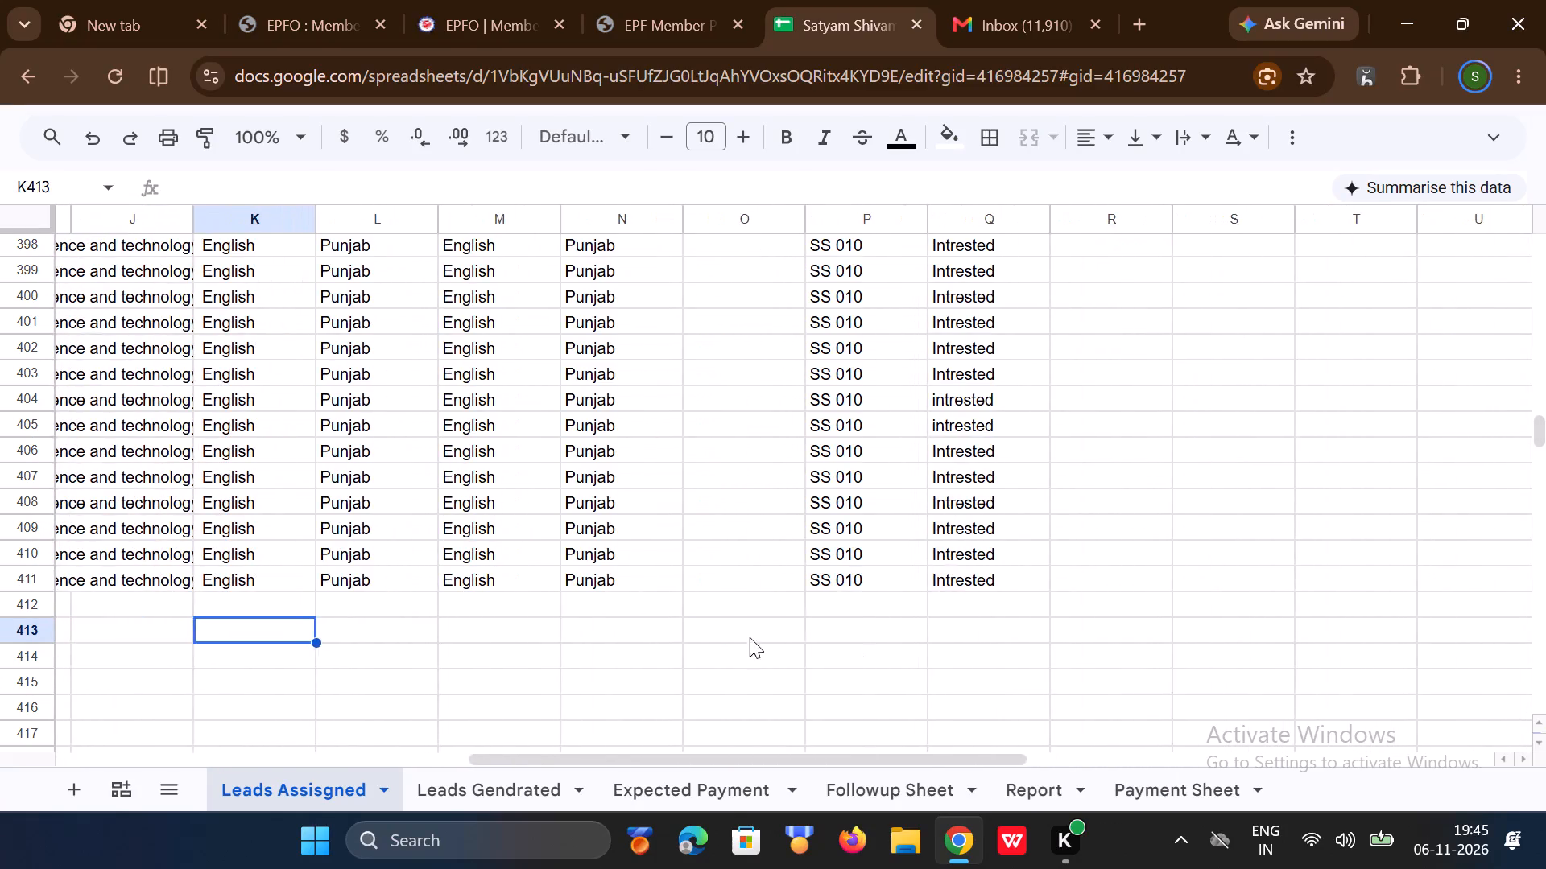
scroll(641, 626, "right", 9)
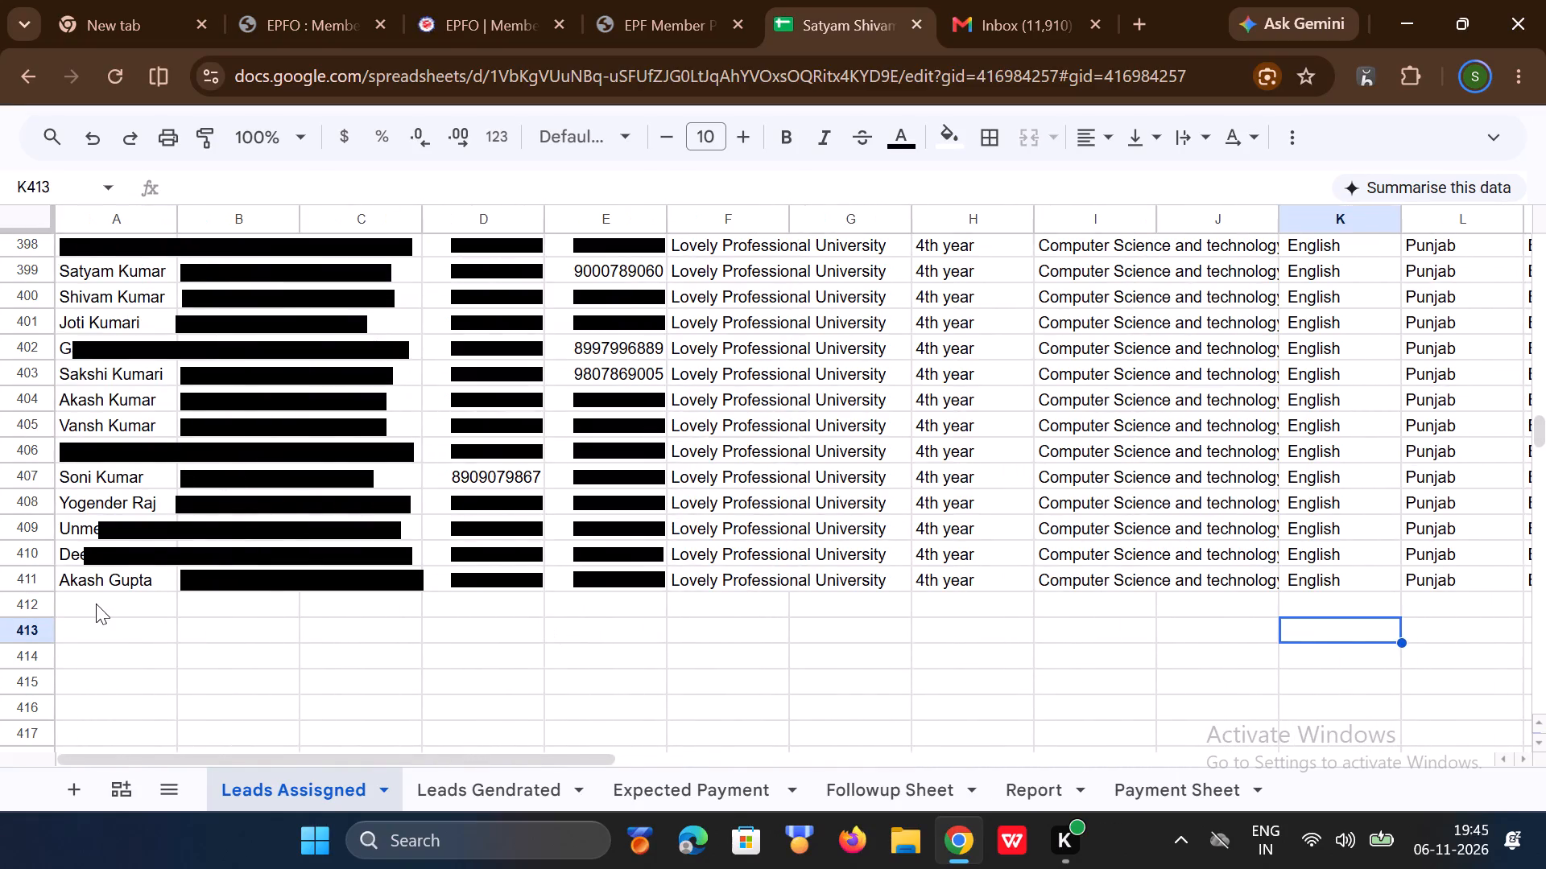
Open cell A412 for editing to start the next lead's row.
double_click(96, 603)
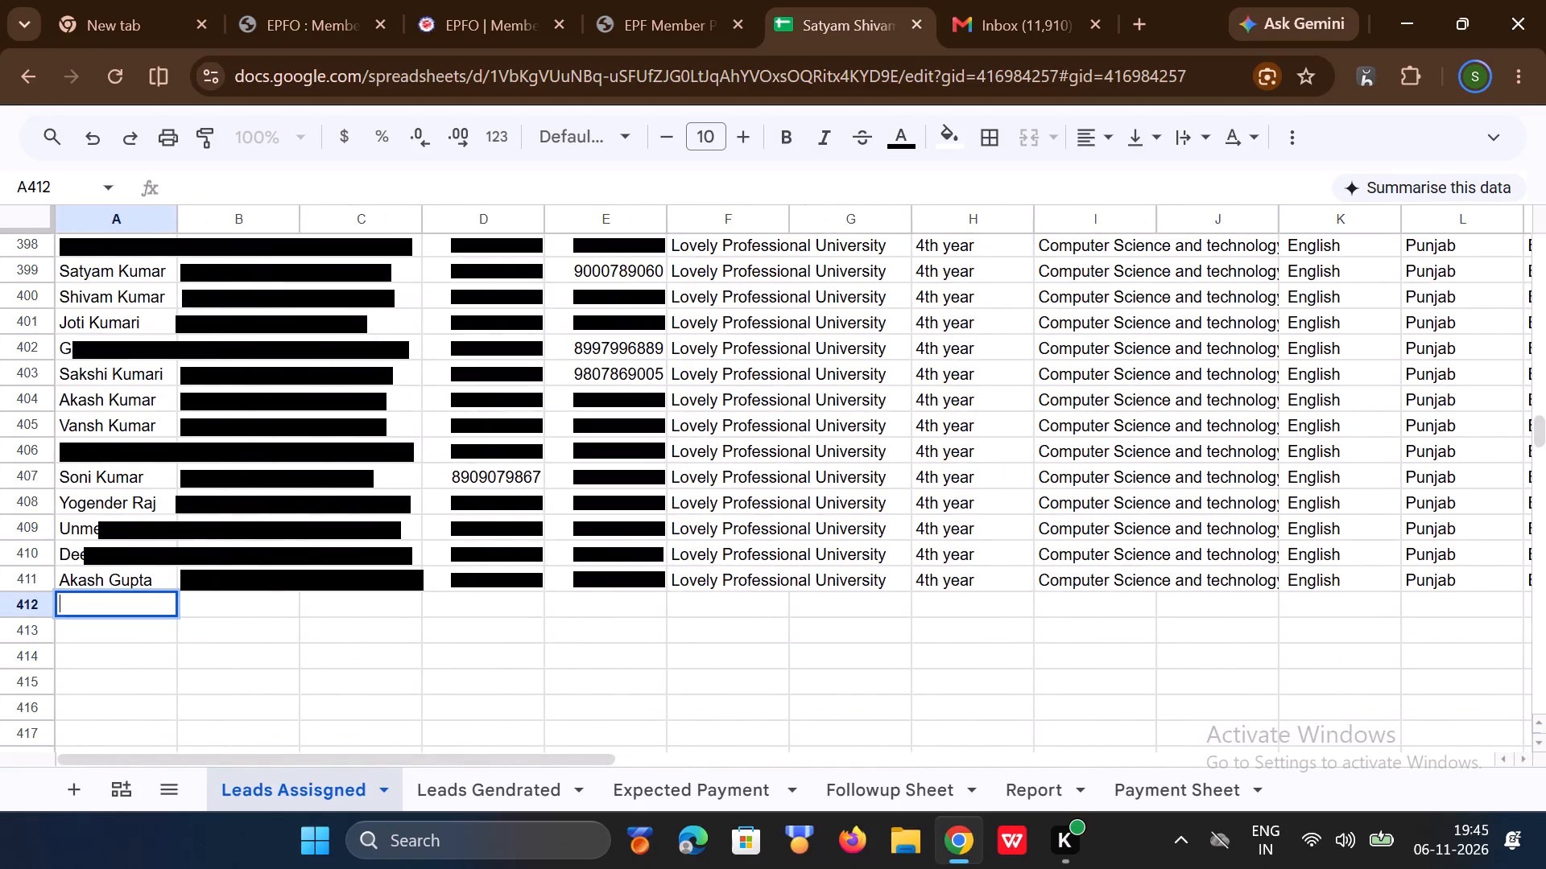
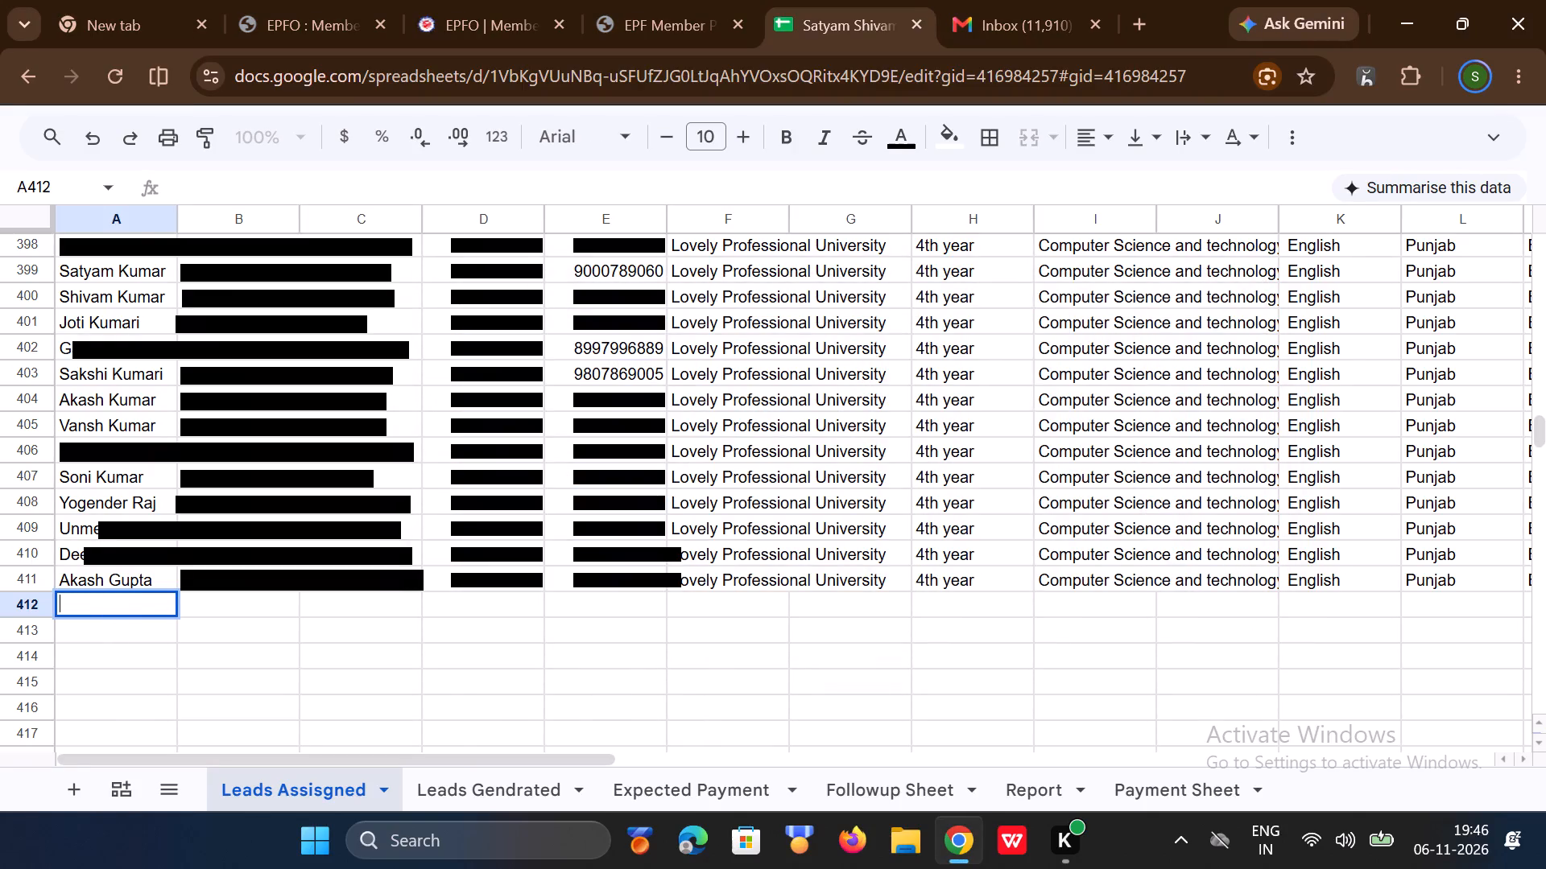
Enter the new lead's full name in cell A412, with Kumari as the surname.
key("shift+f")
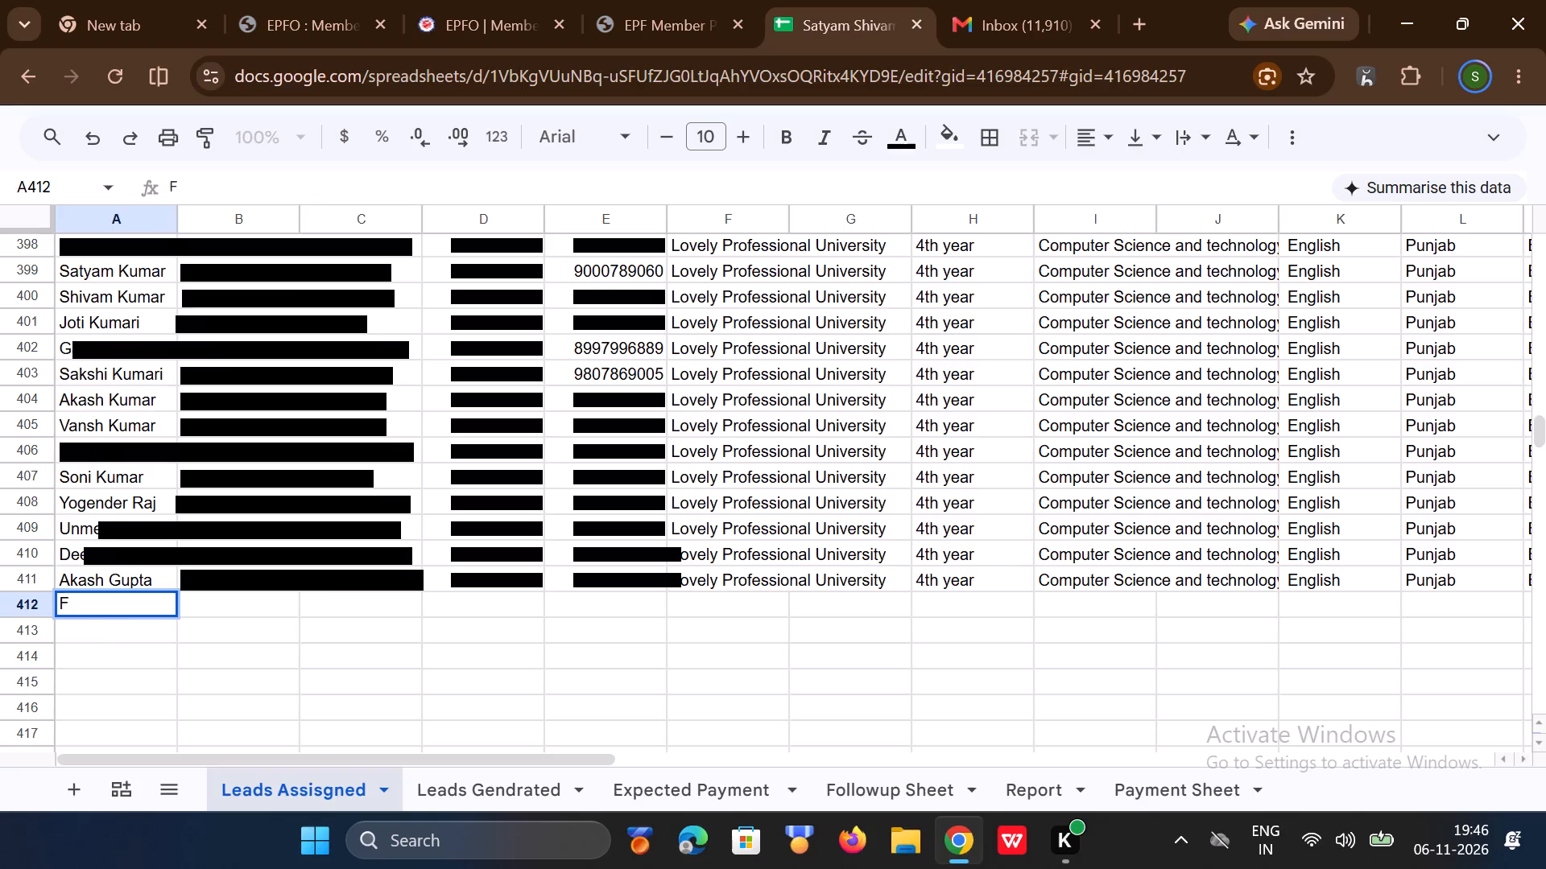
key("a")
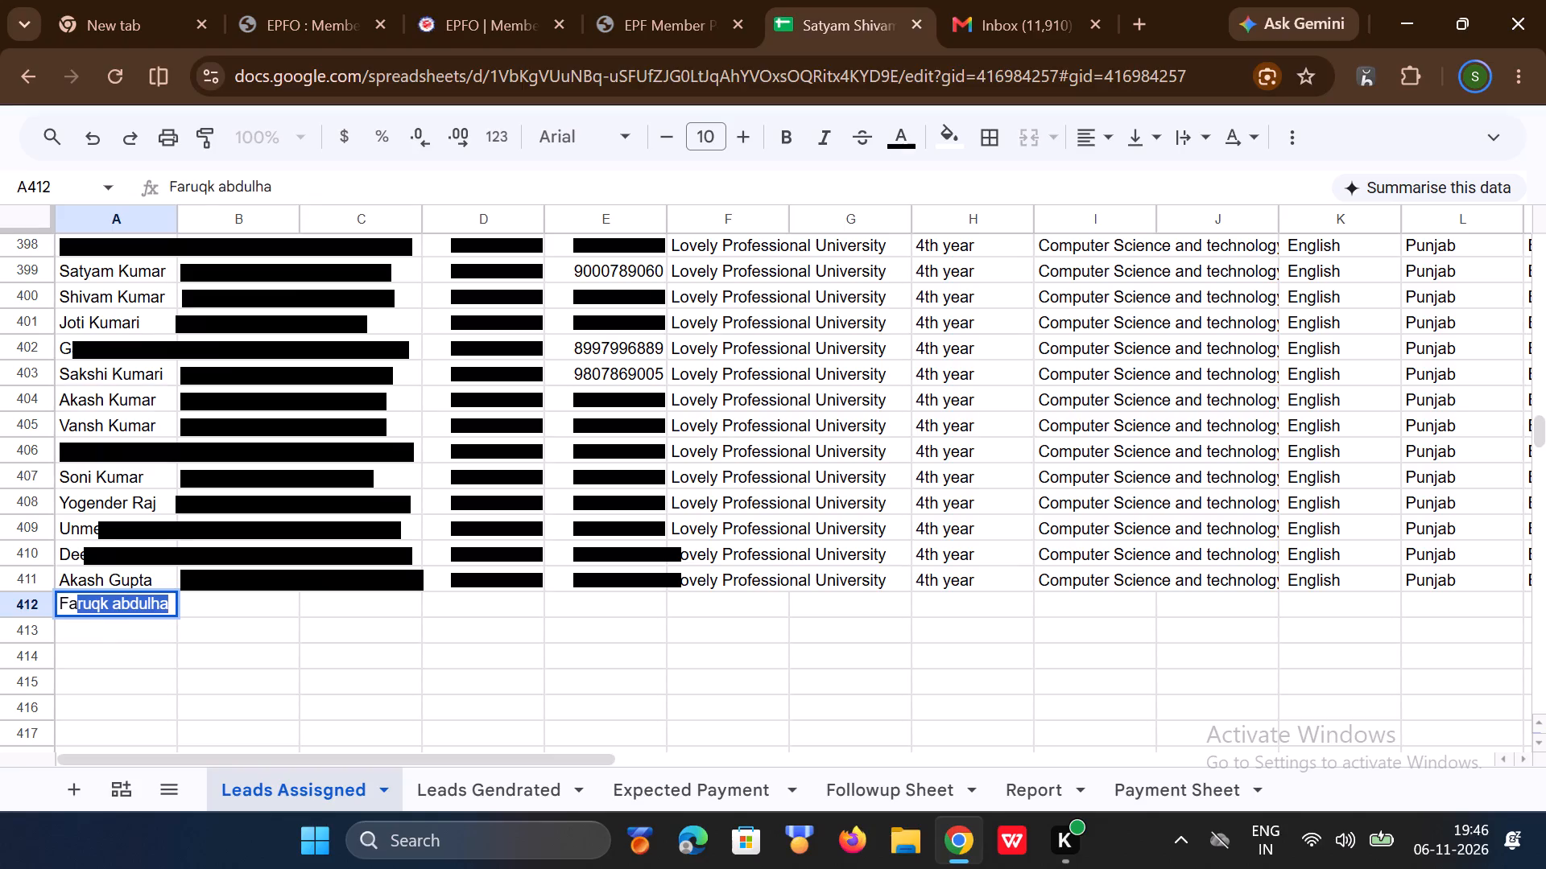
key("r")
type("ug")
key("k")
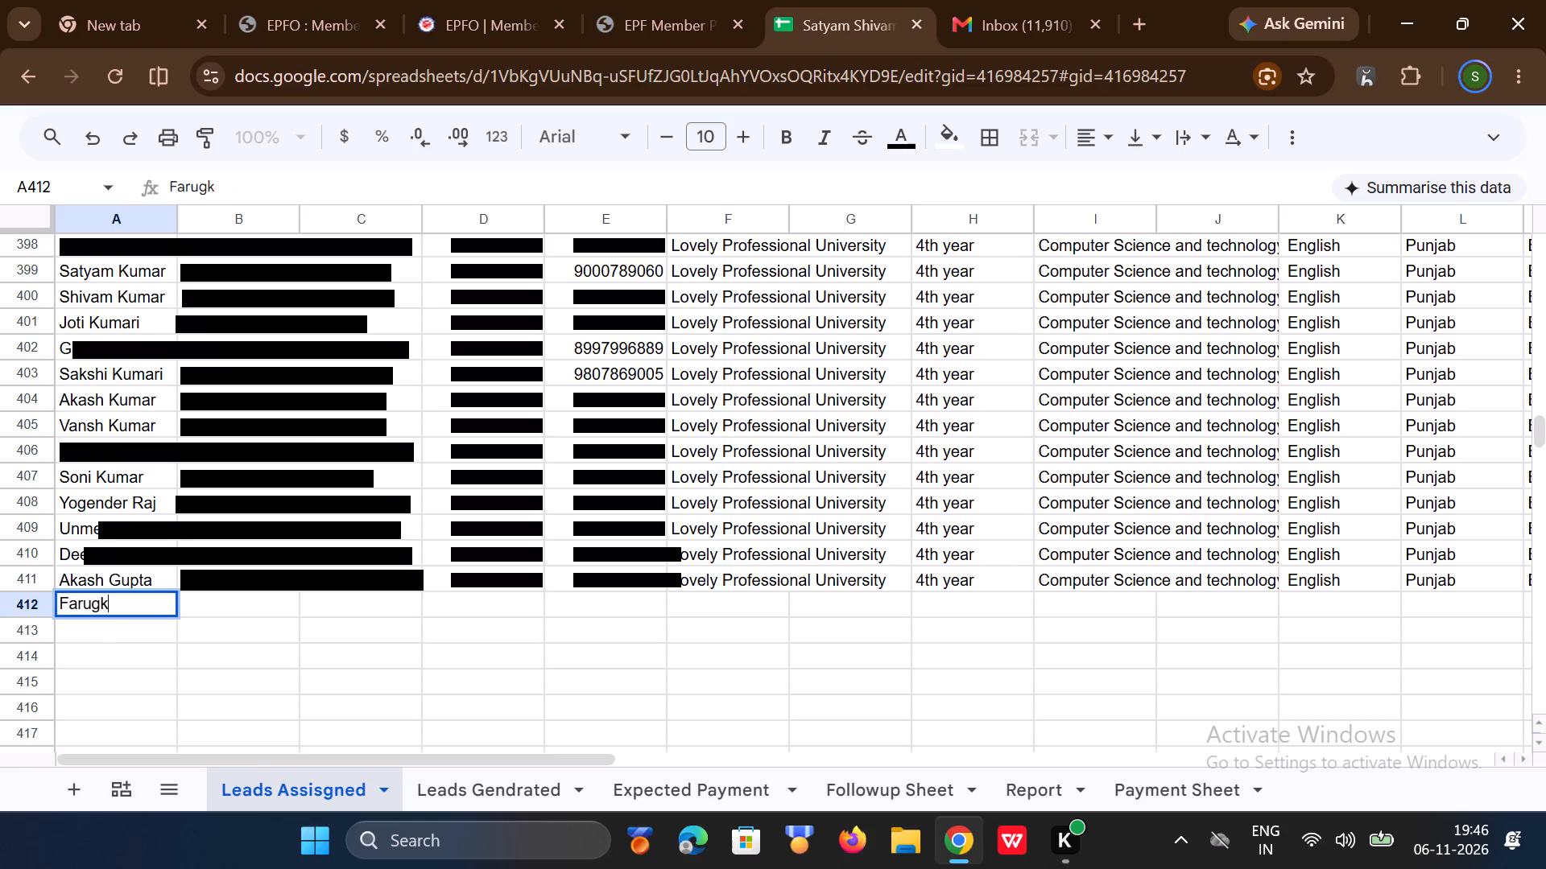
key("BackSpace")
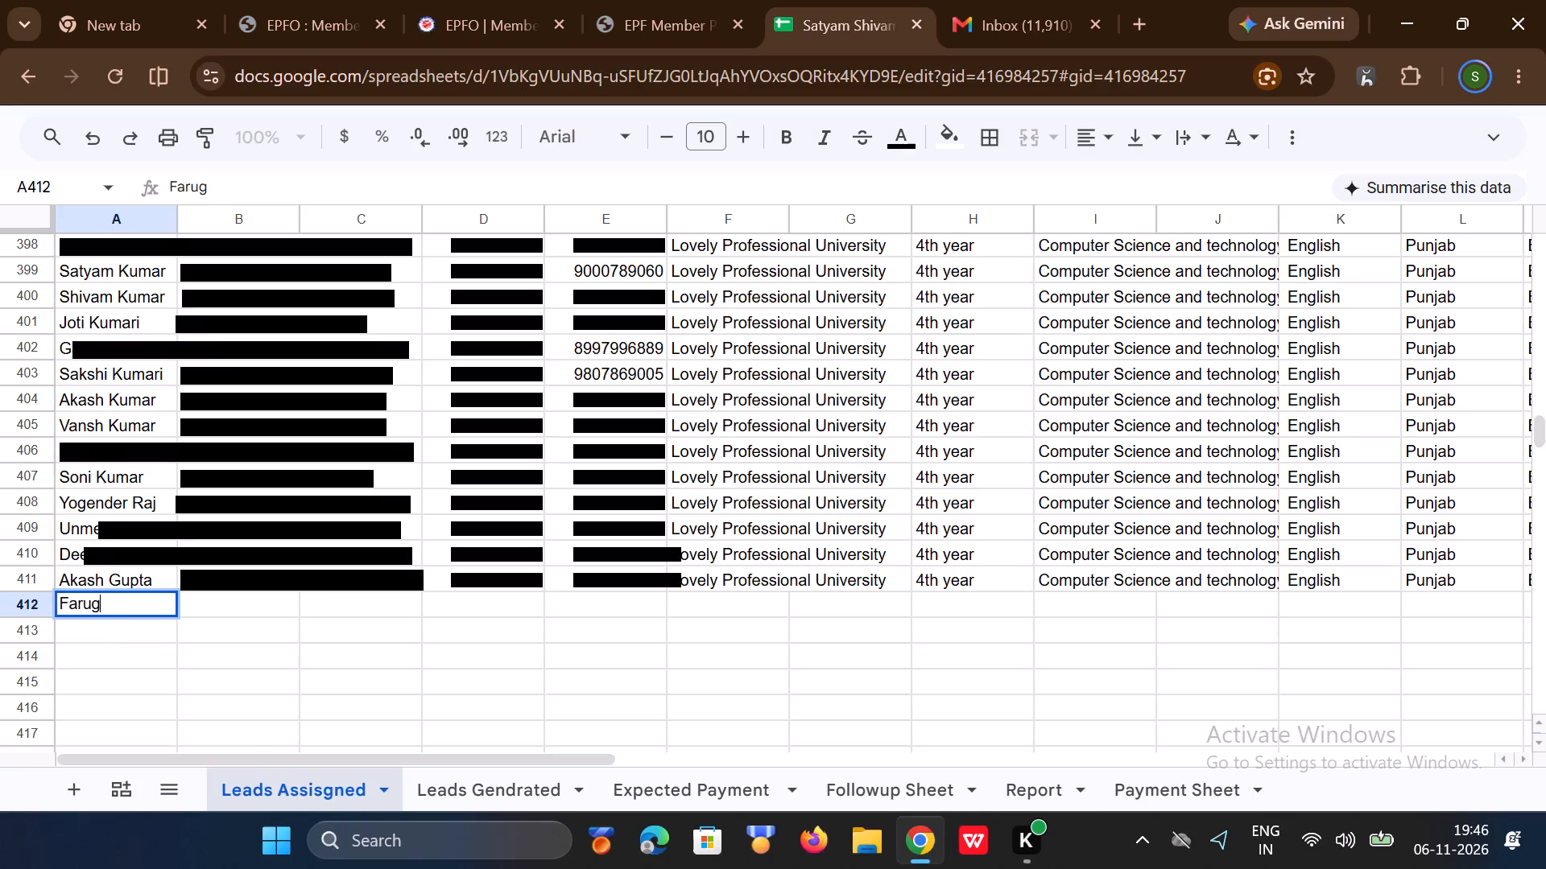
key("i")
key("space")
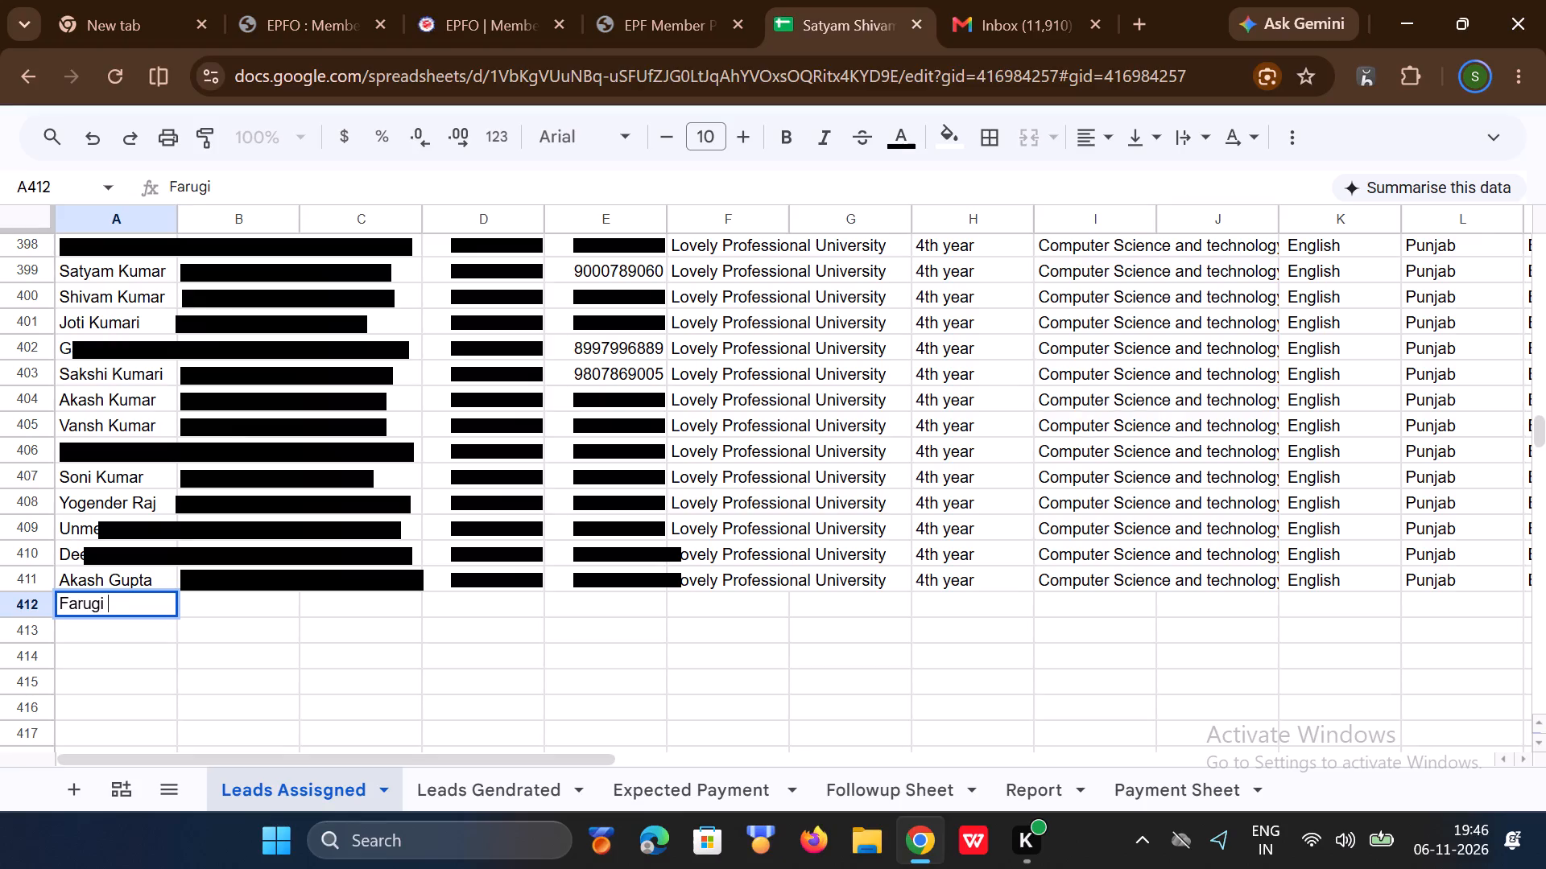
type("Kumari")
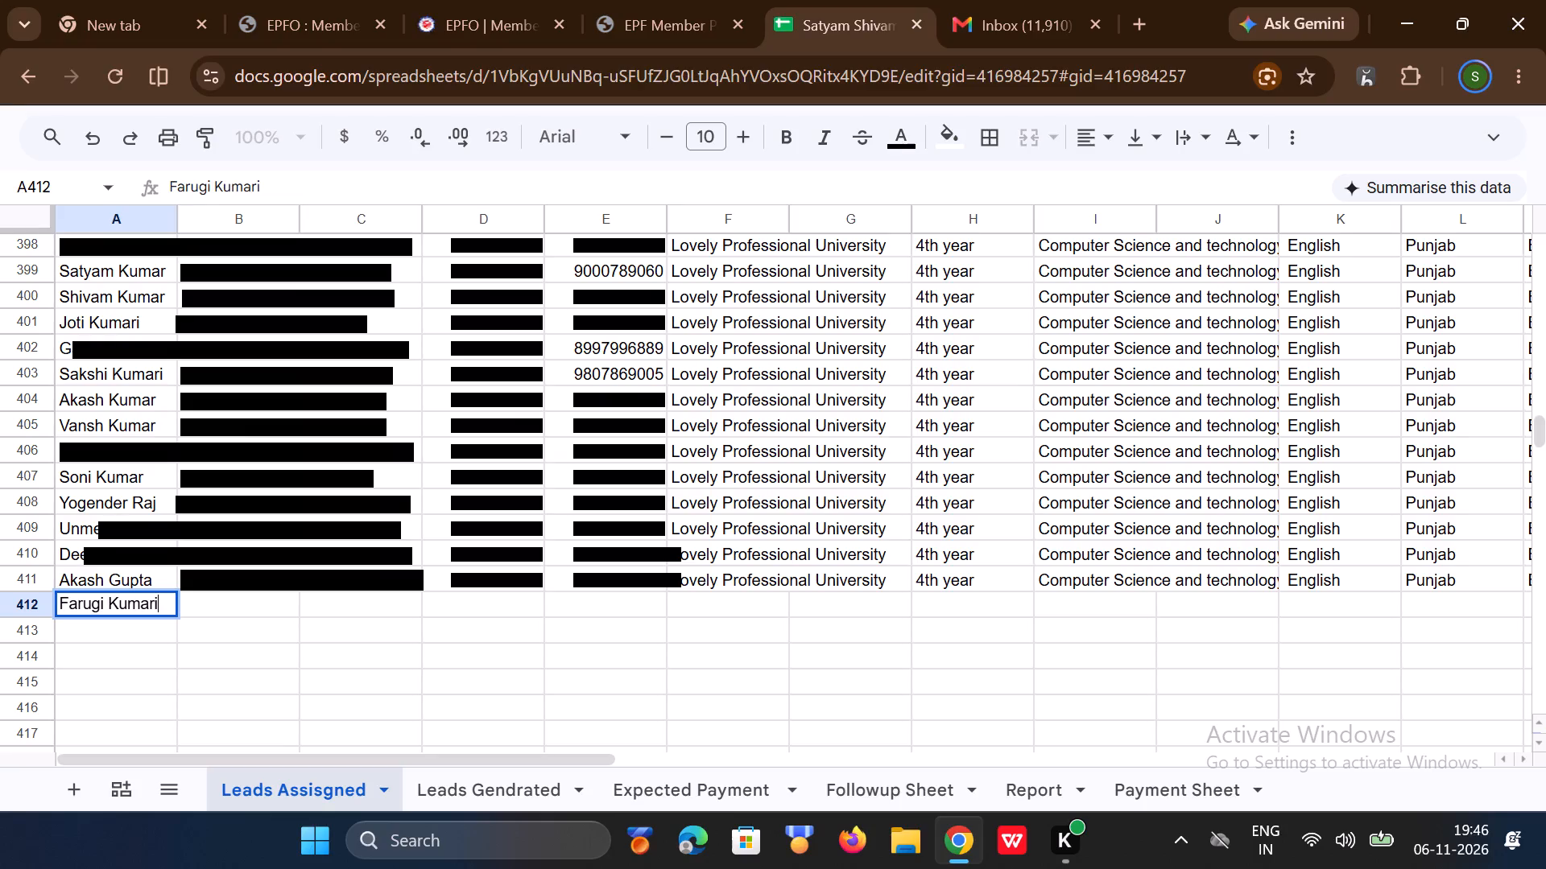
left_click(195, 611)
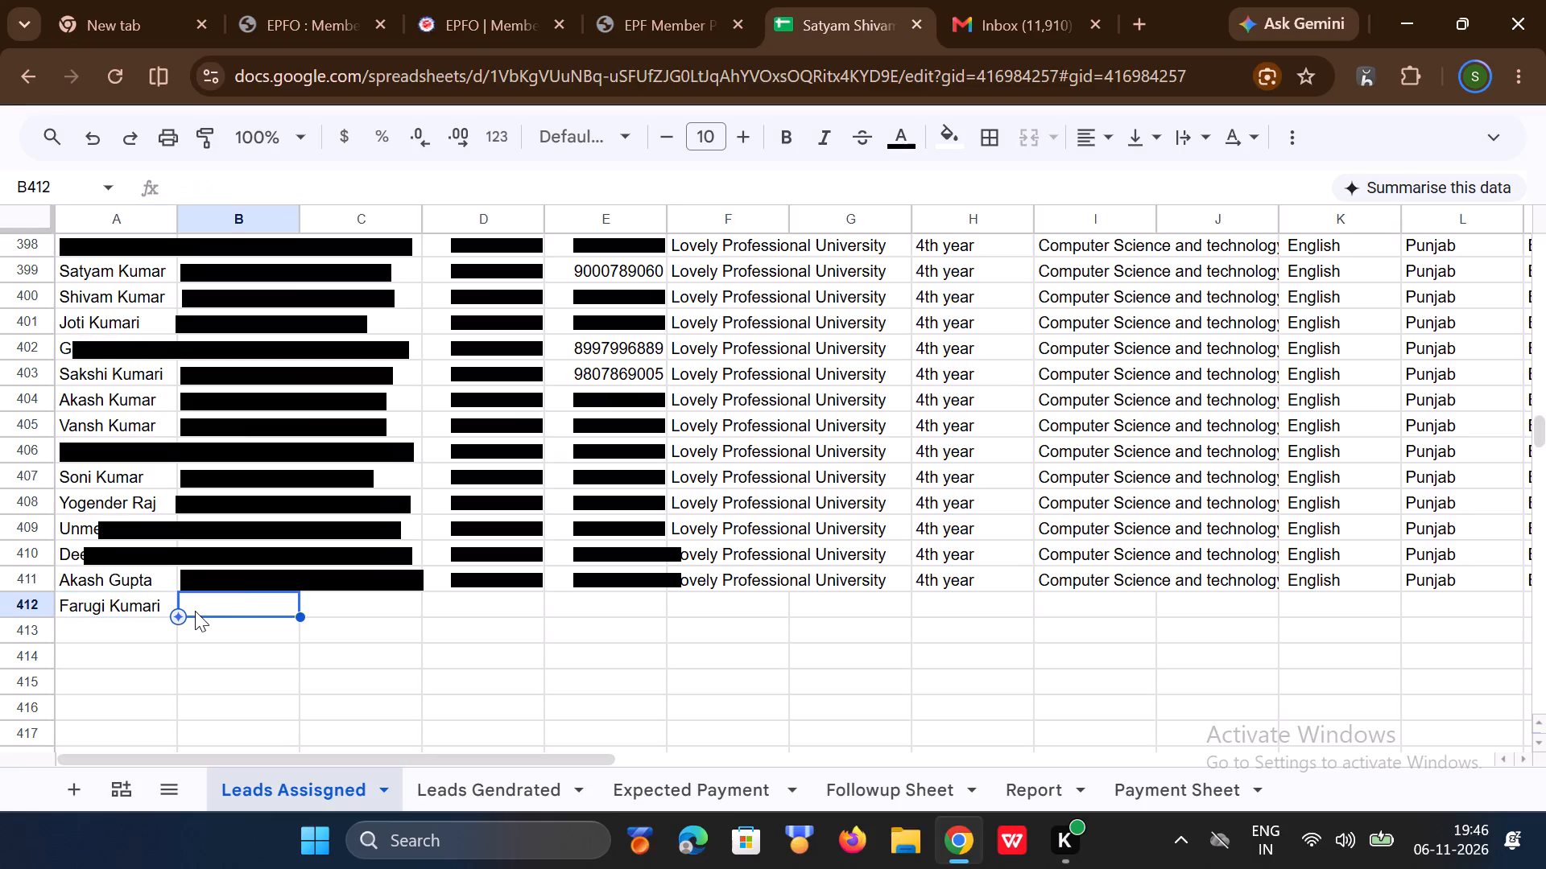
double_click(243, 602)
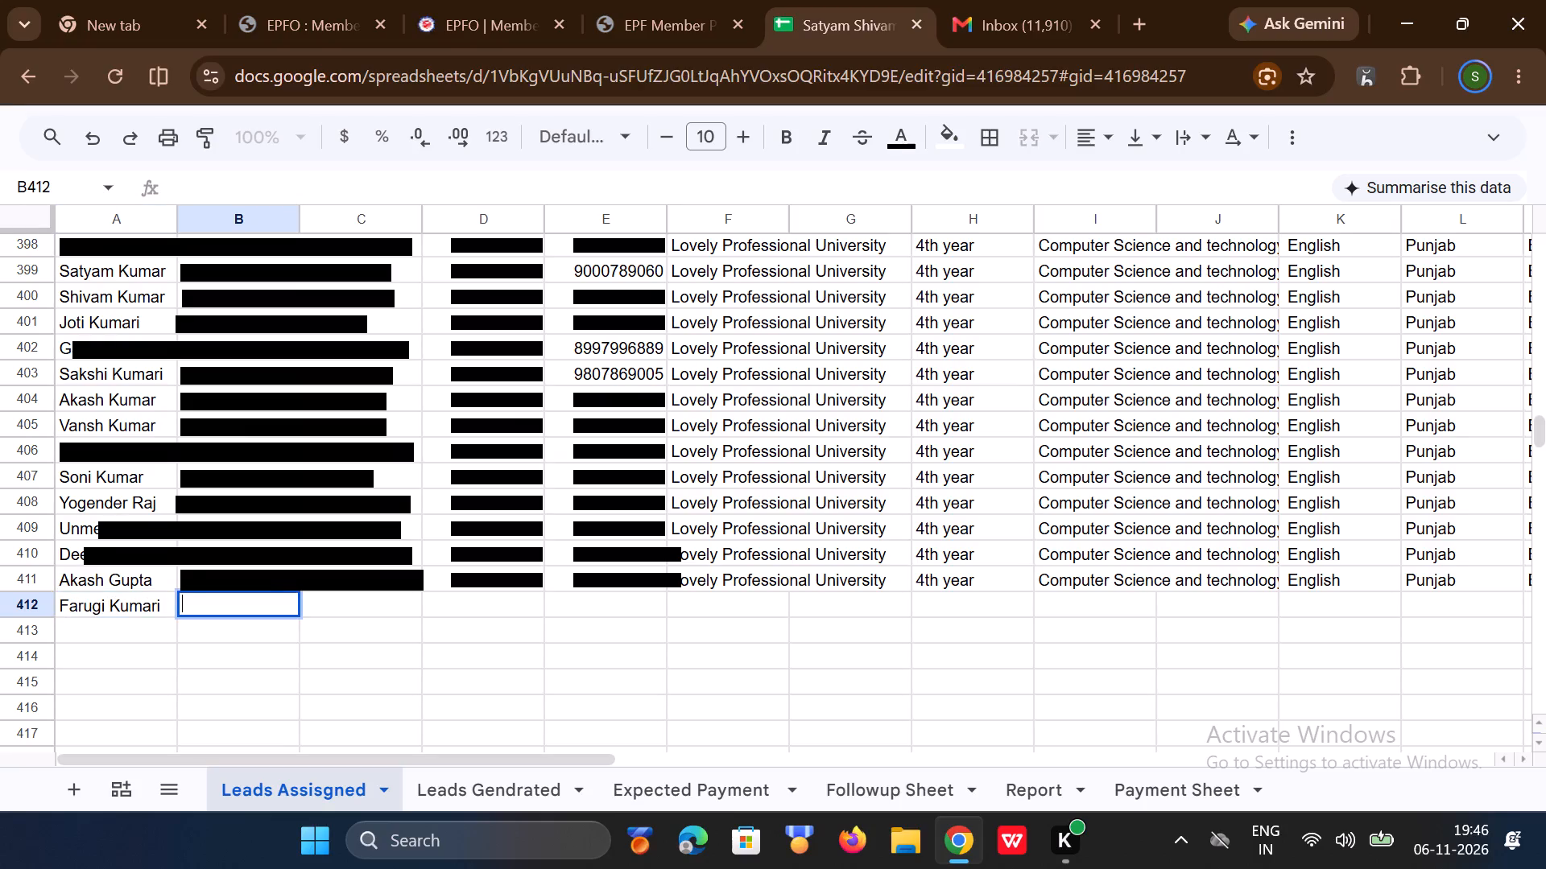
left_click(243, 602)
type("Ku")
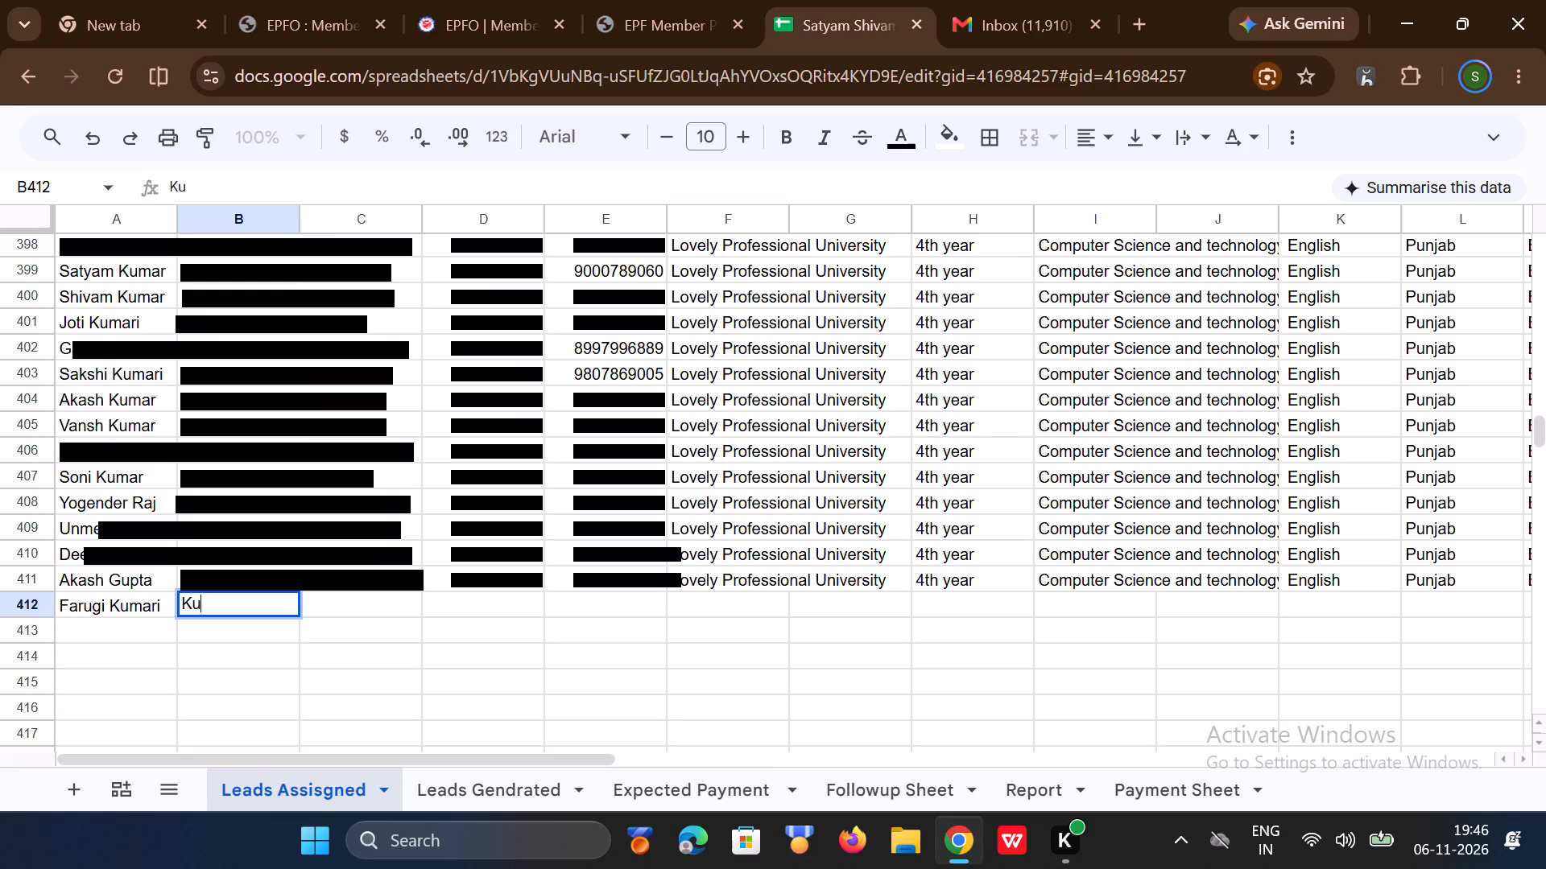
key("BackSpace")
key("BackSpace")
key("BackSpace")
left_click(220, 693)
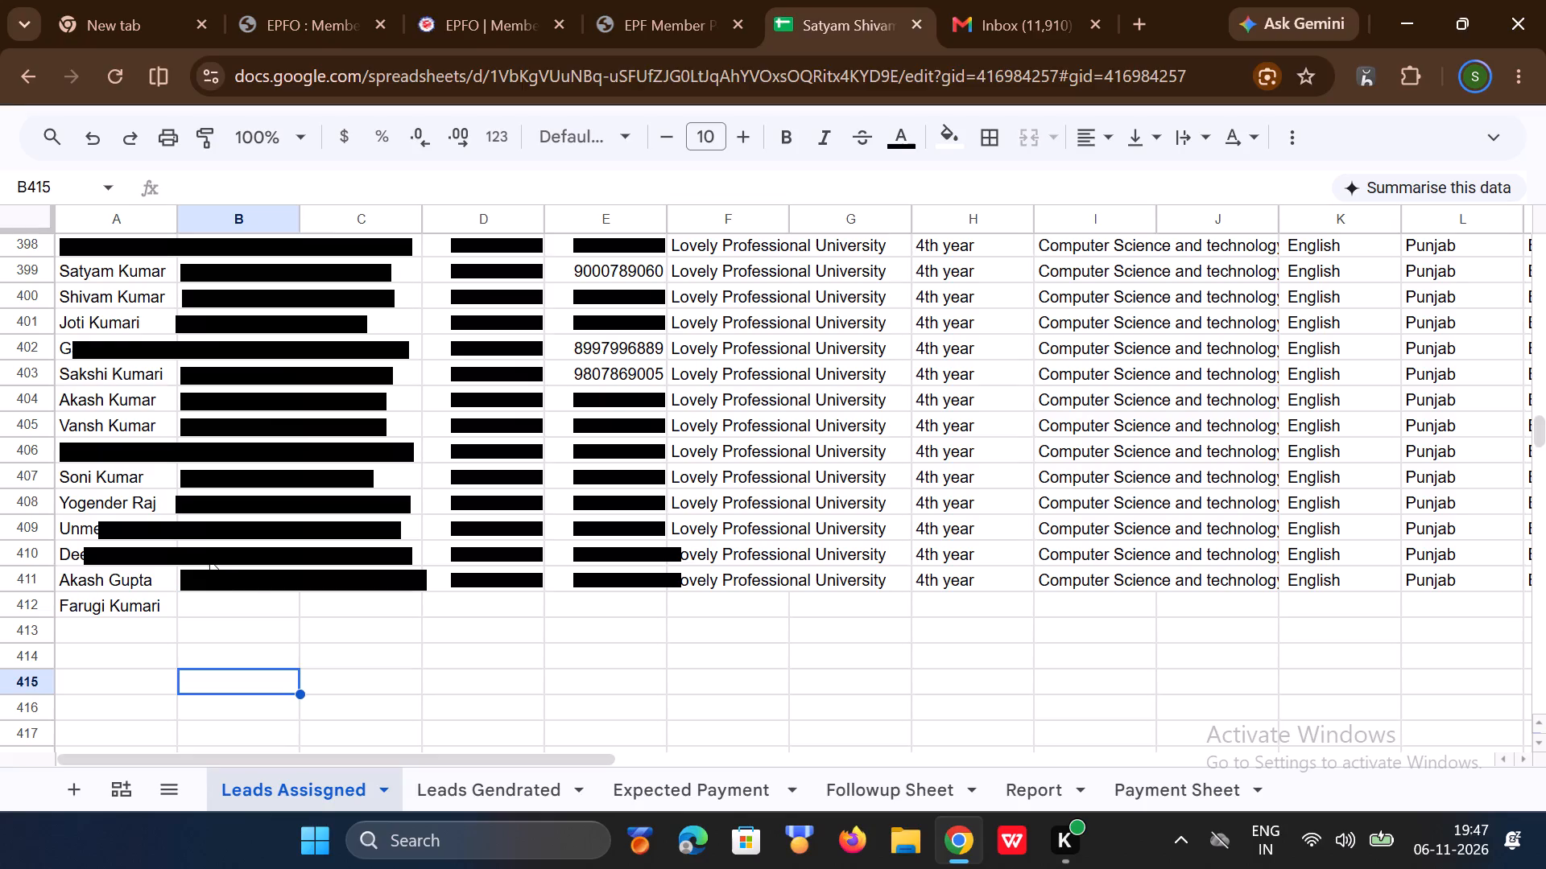
Replace the first letter of the e-mail address in cell B411 with a lowercase a.
double_click(200, 578)
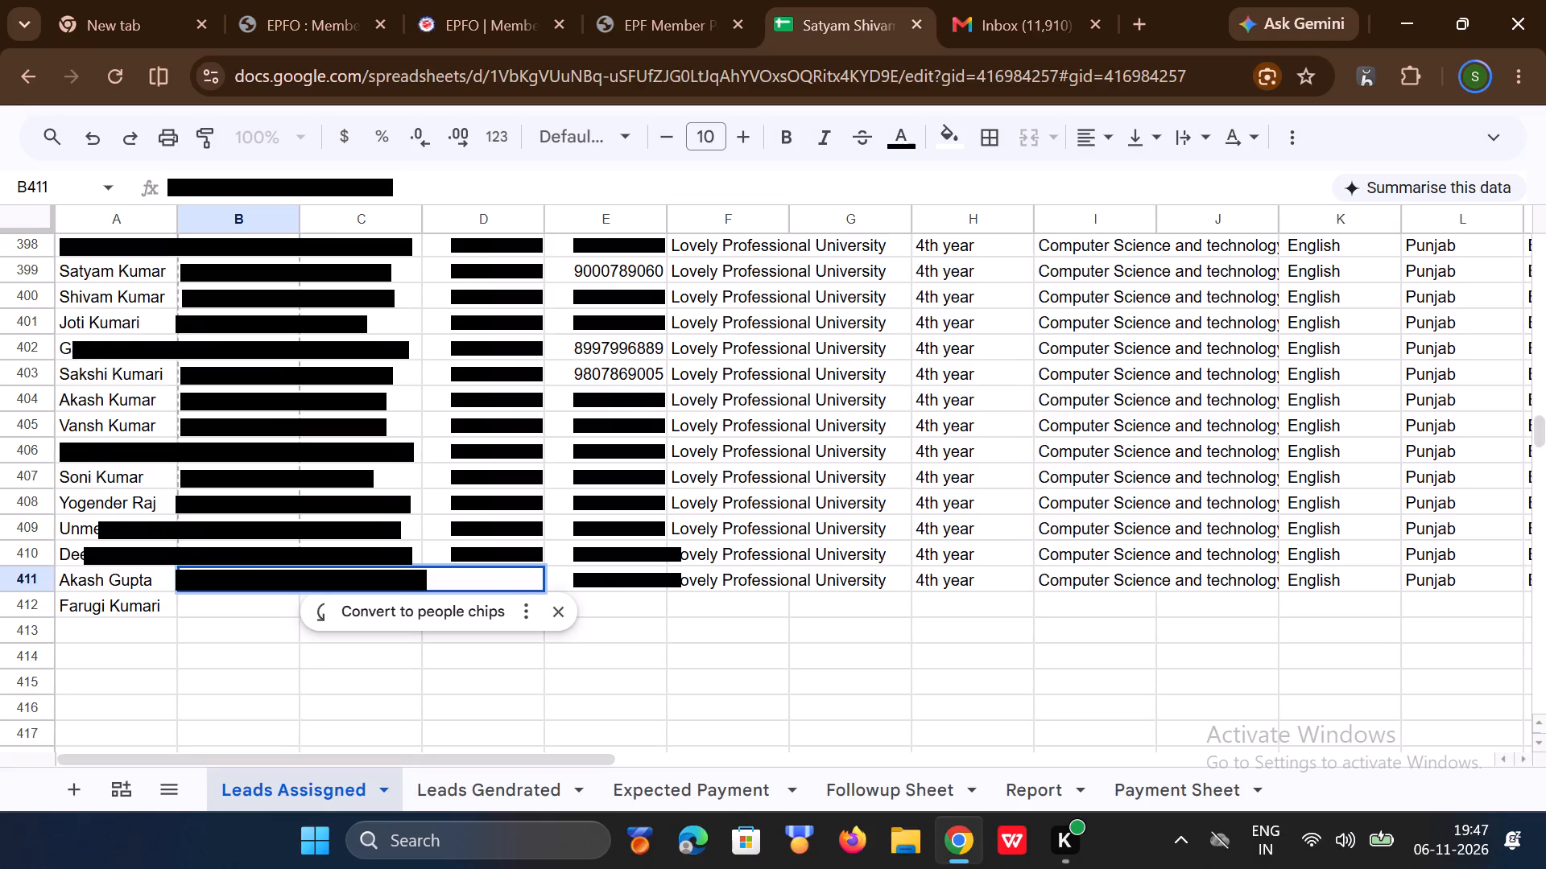
left_click(193, 578)
key("BackSpace")
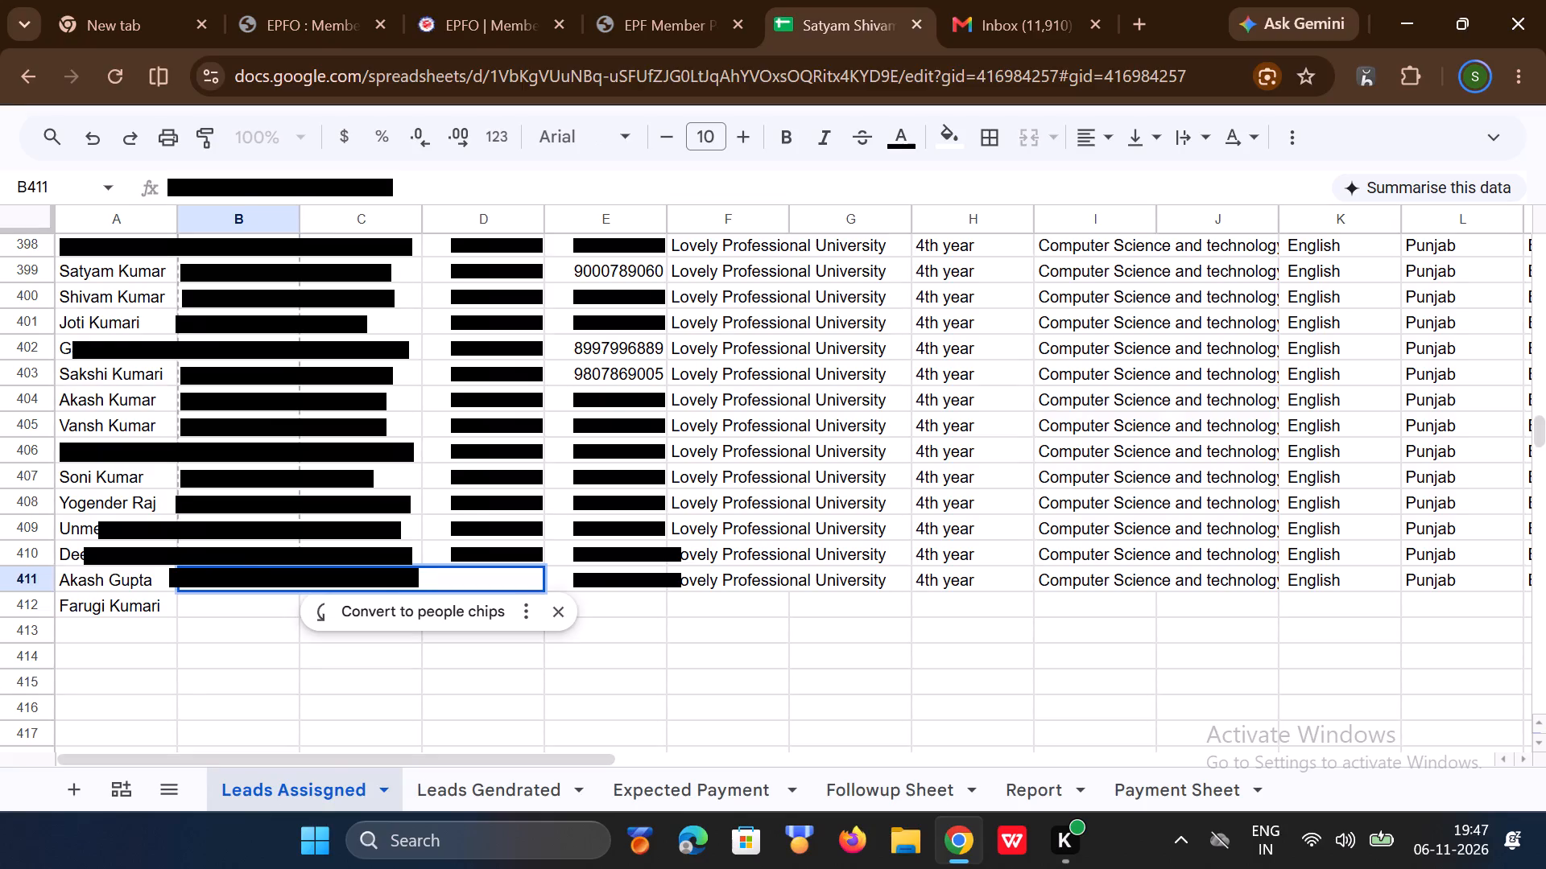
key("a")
Open cell B412 for editing to fill in the new lead's e-mail address.
double_click(214, 599)
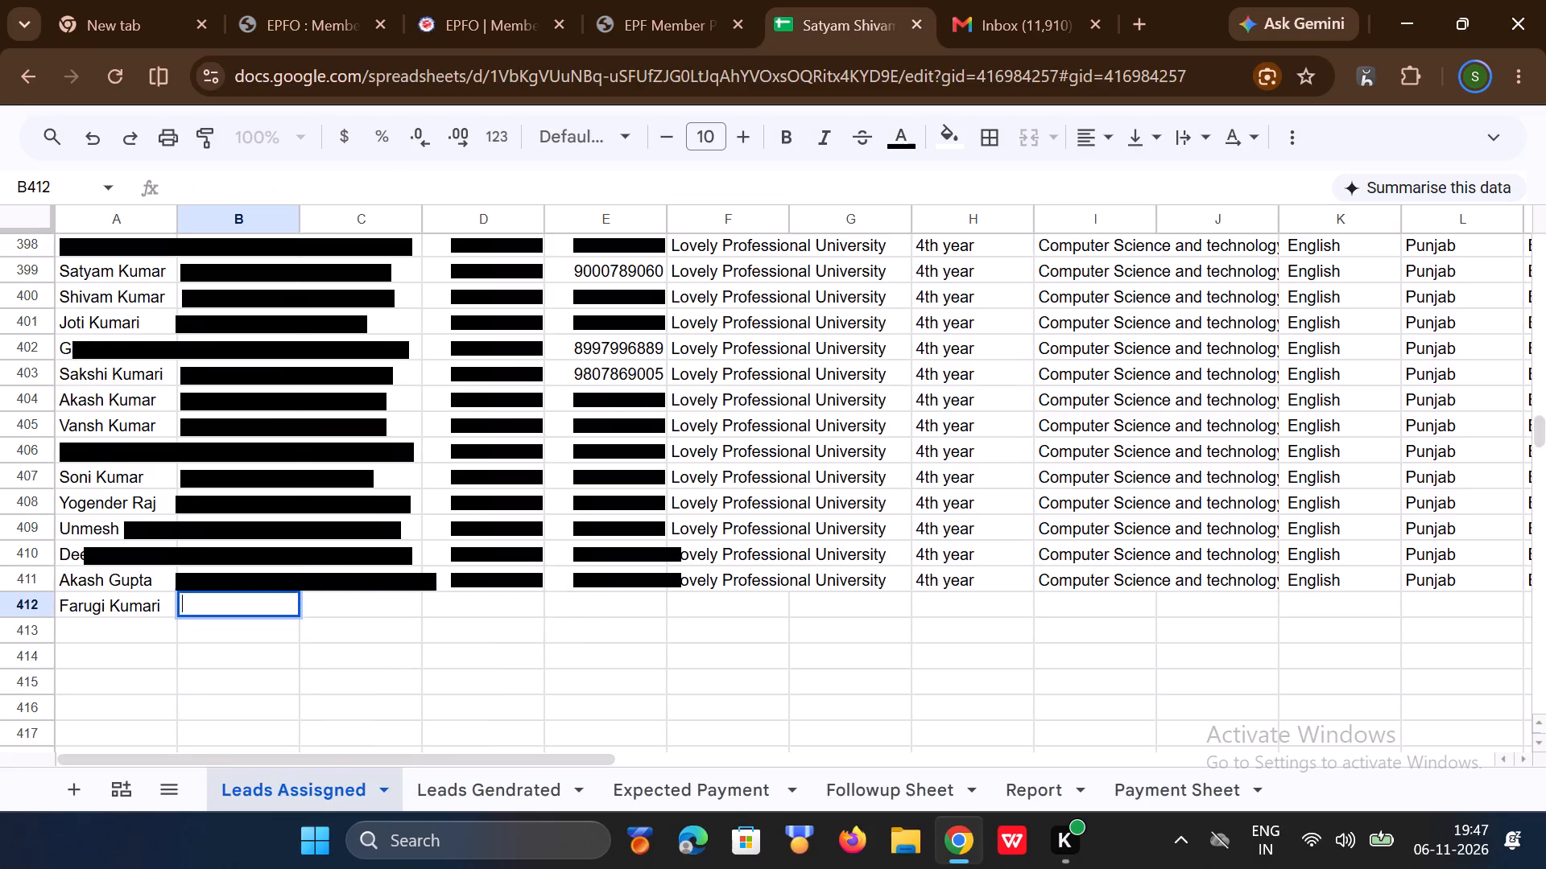
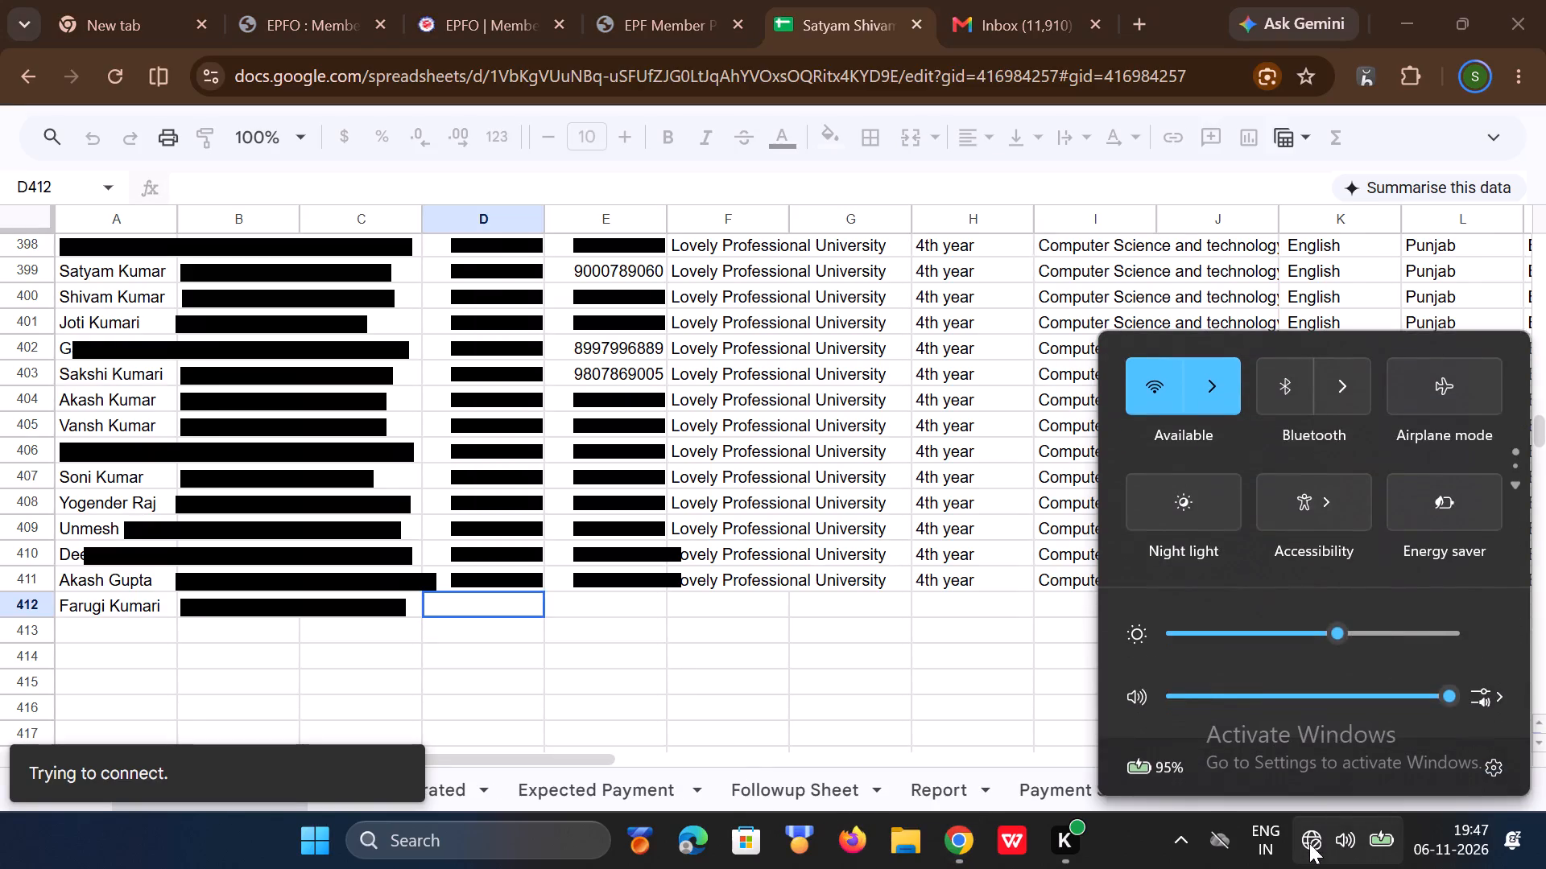
Refresh the list of available Wi-Fi networks, connect to realme 12x 5G, and return to the spreadsheet.
left_click(1211, 406)
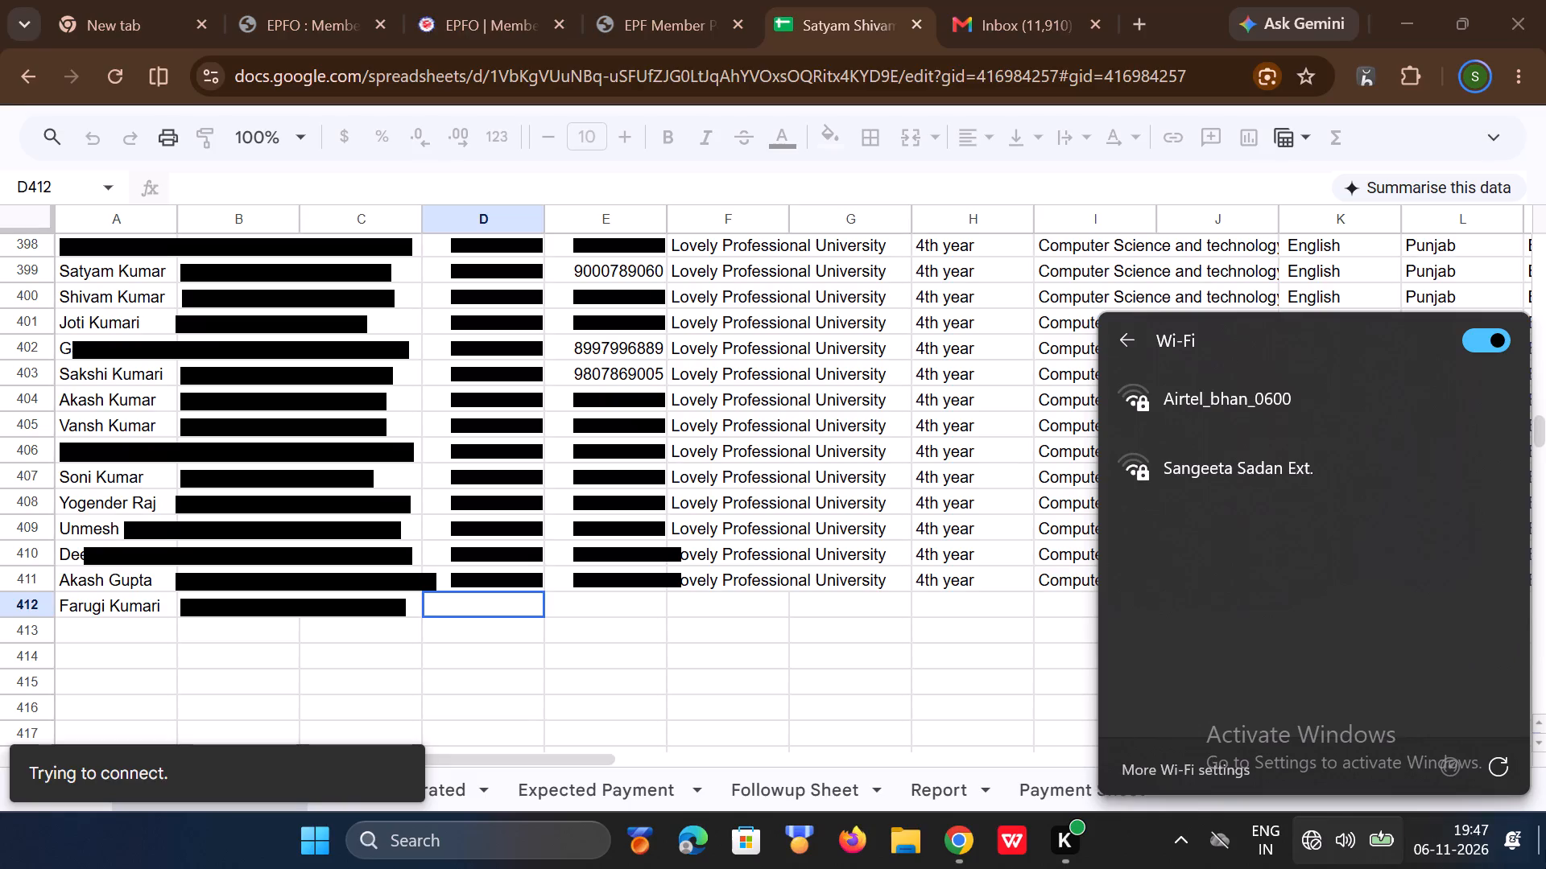
left_click(1503, 784)
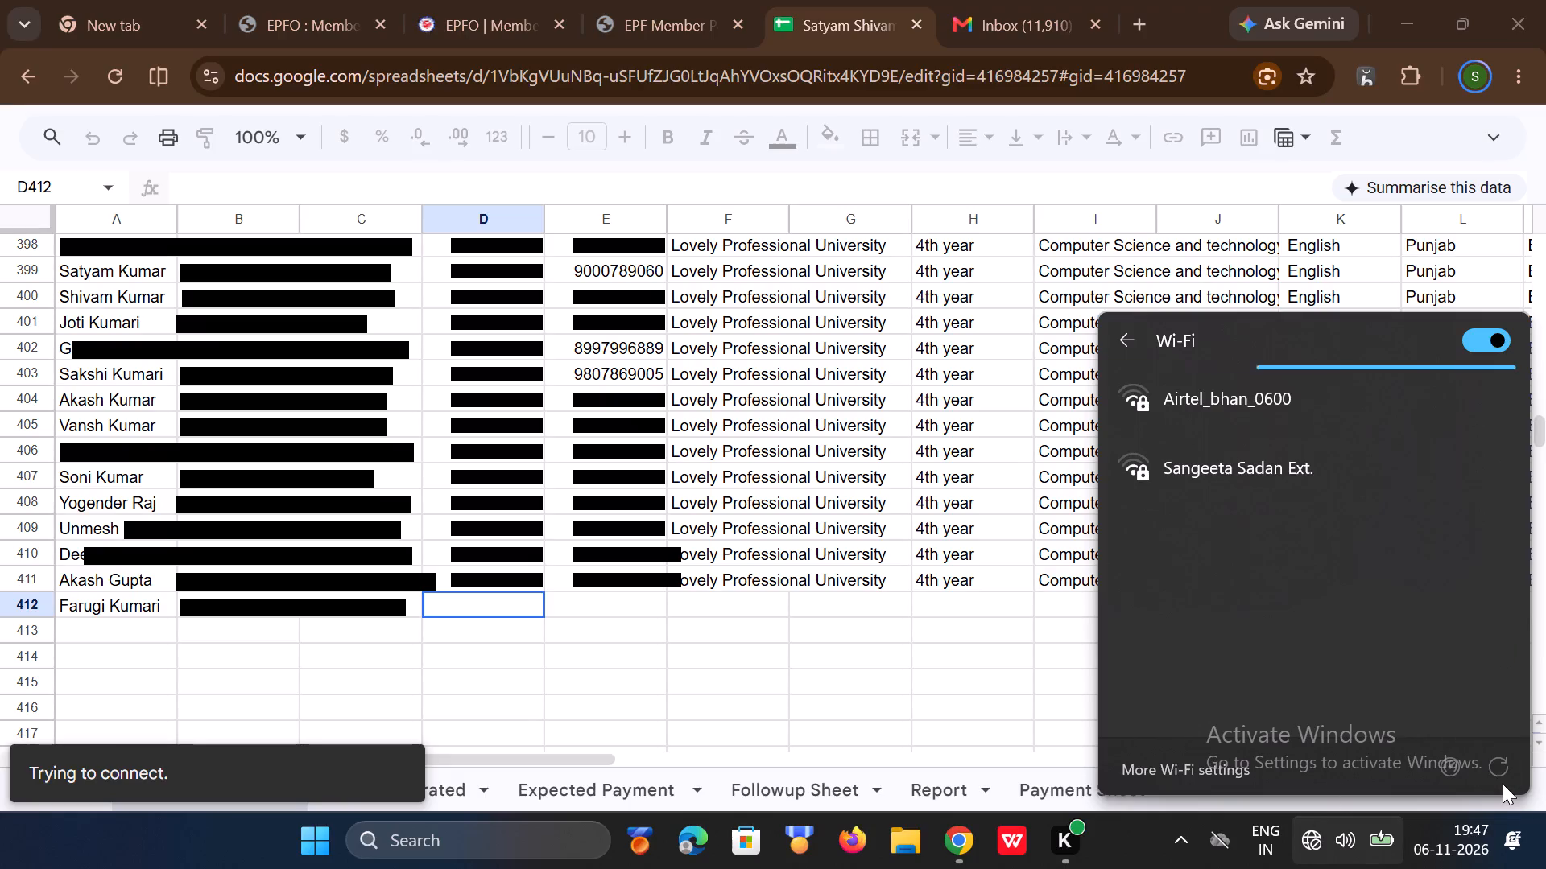
left_click(1127, 344)
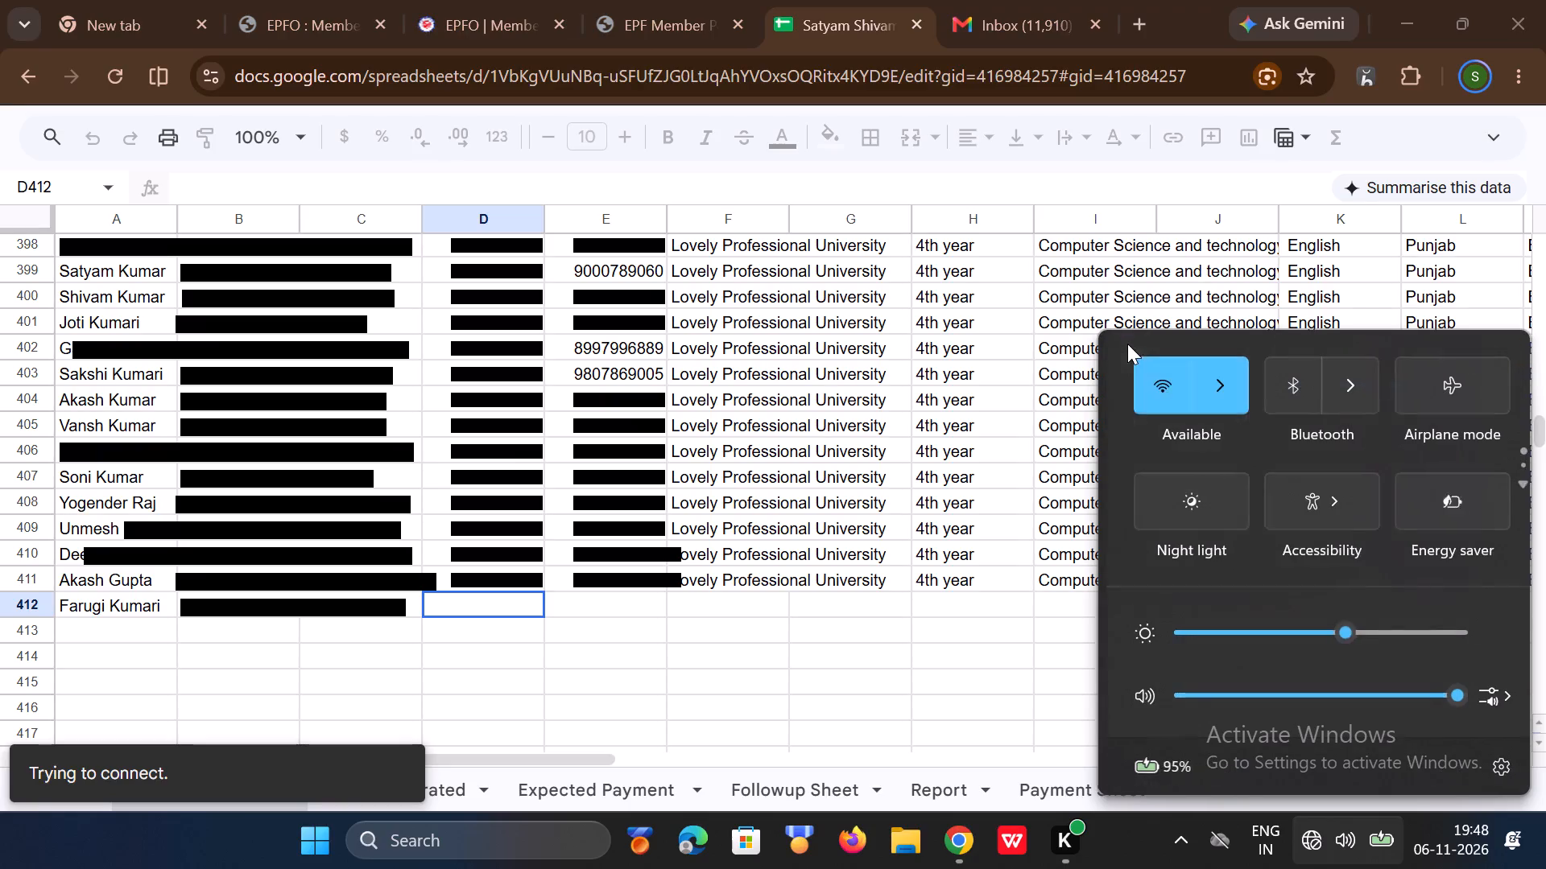
left_click(1212, 394)
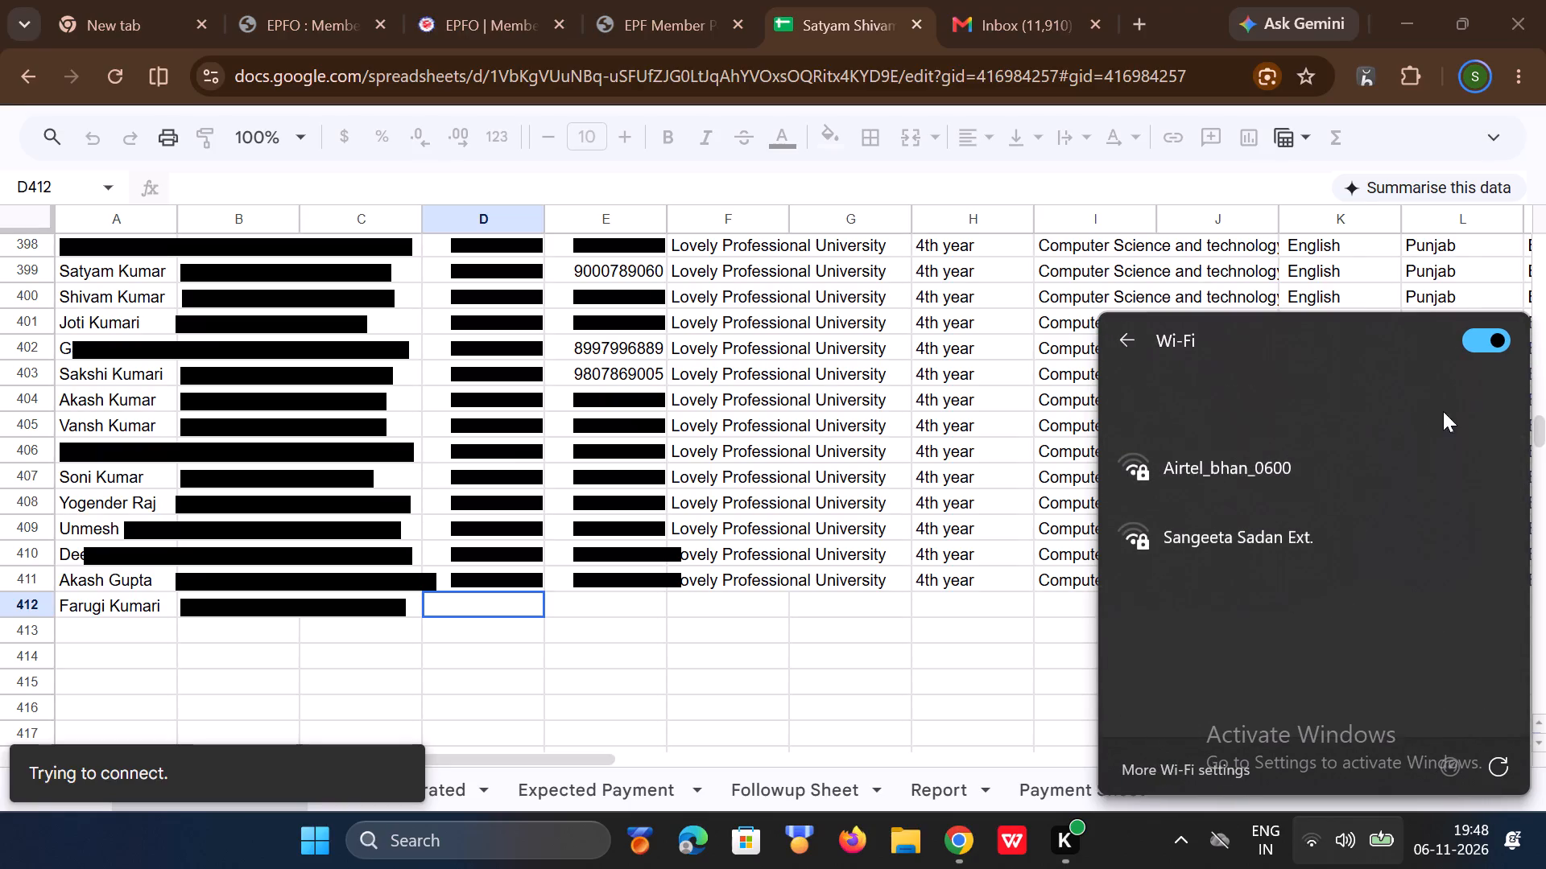
left_click(1229, 407)
left_click(1457, 513)
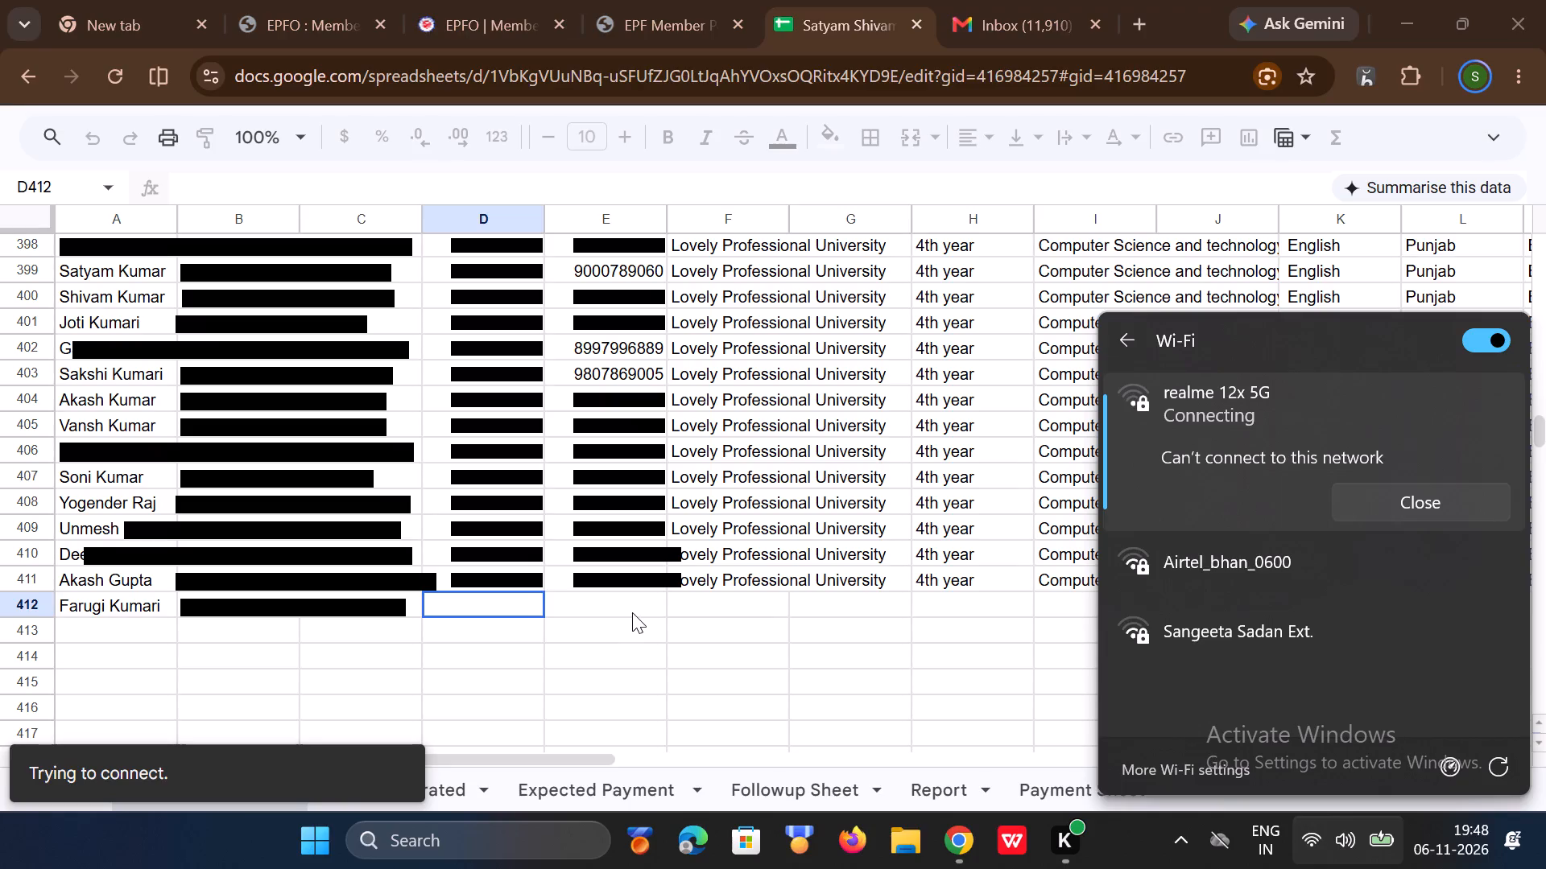
left_click(519, 585)
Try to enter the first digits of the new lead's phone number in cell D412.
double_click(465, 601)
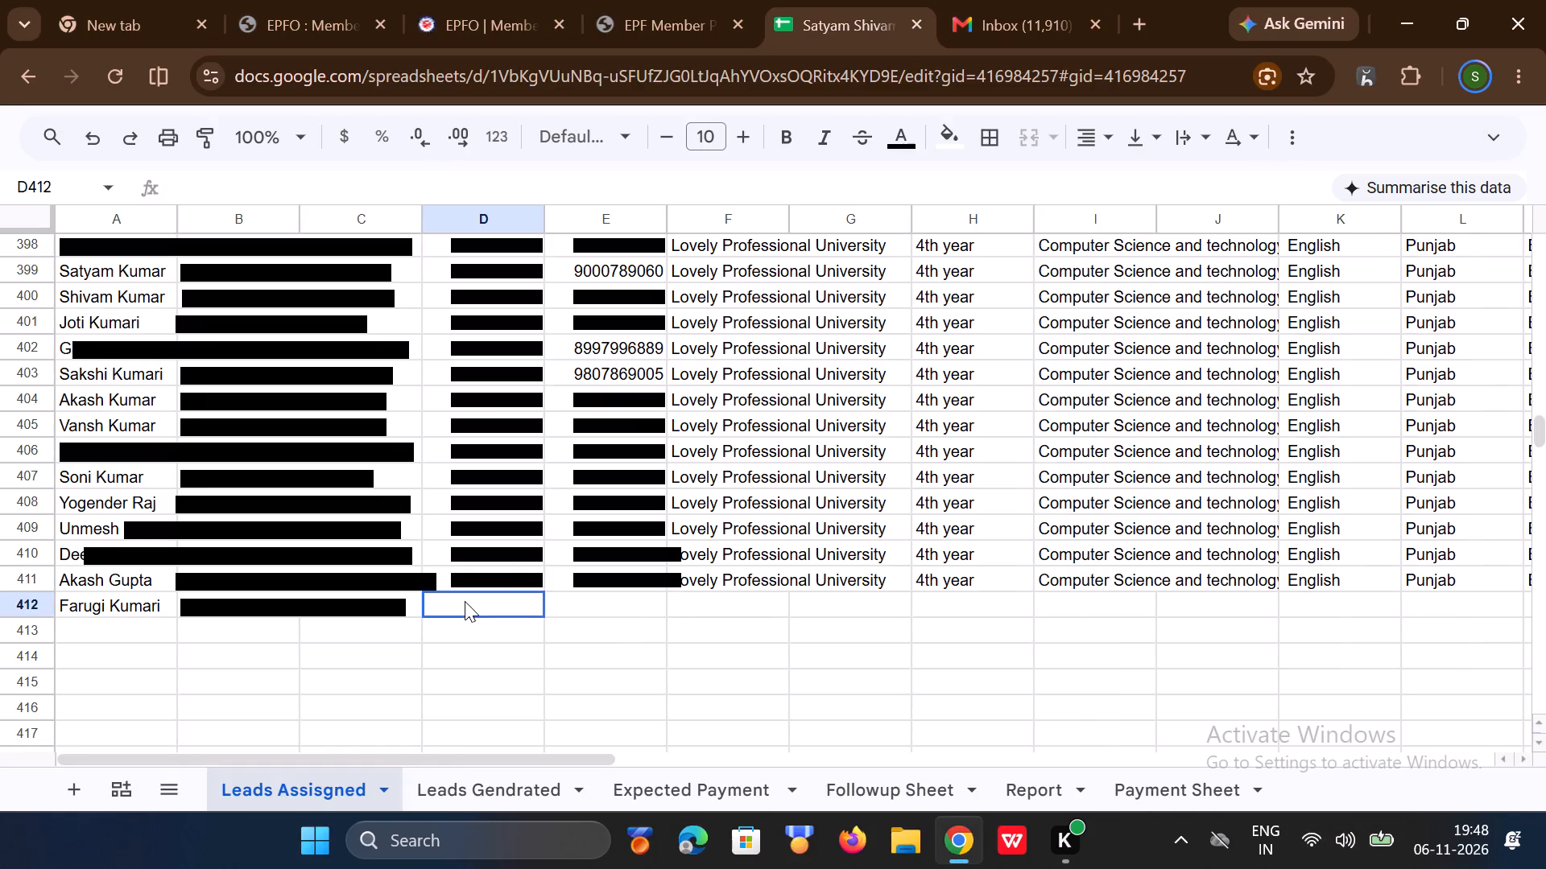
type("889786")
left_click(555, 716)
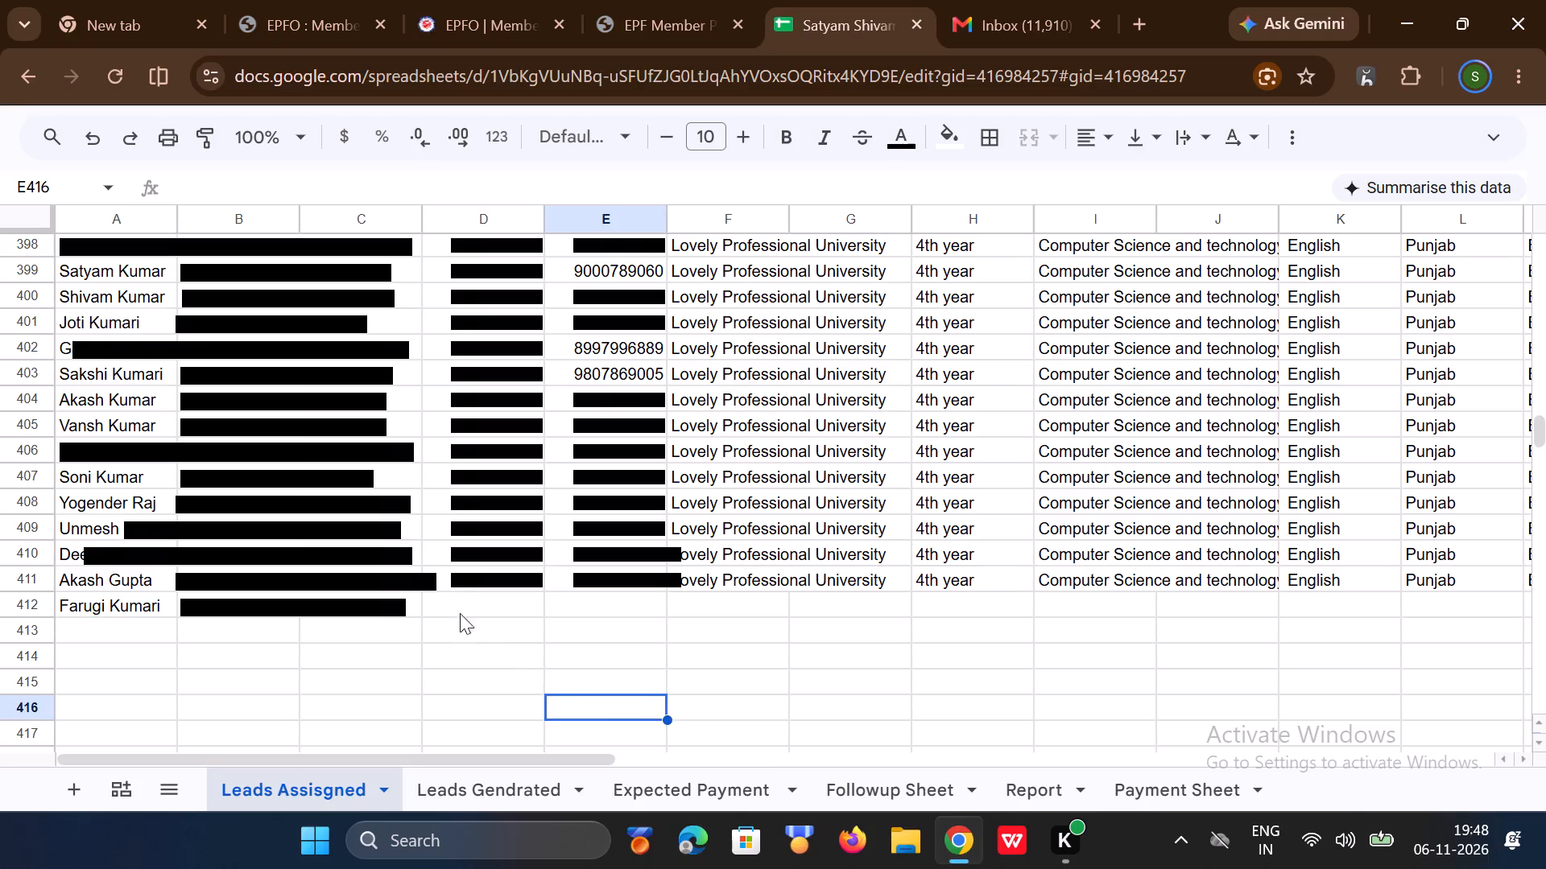
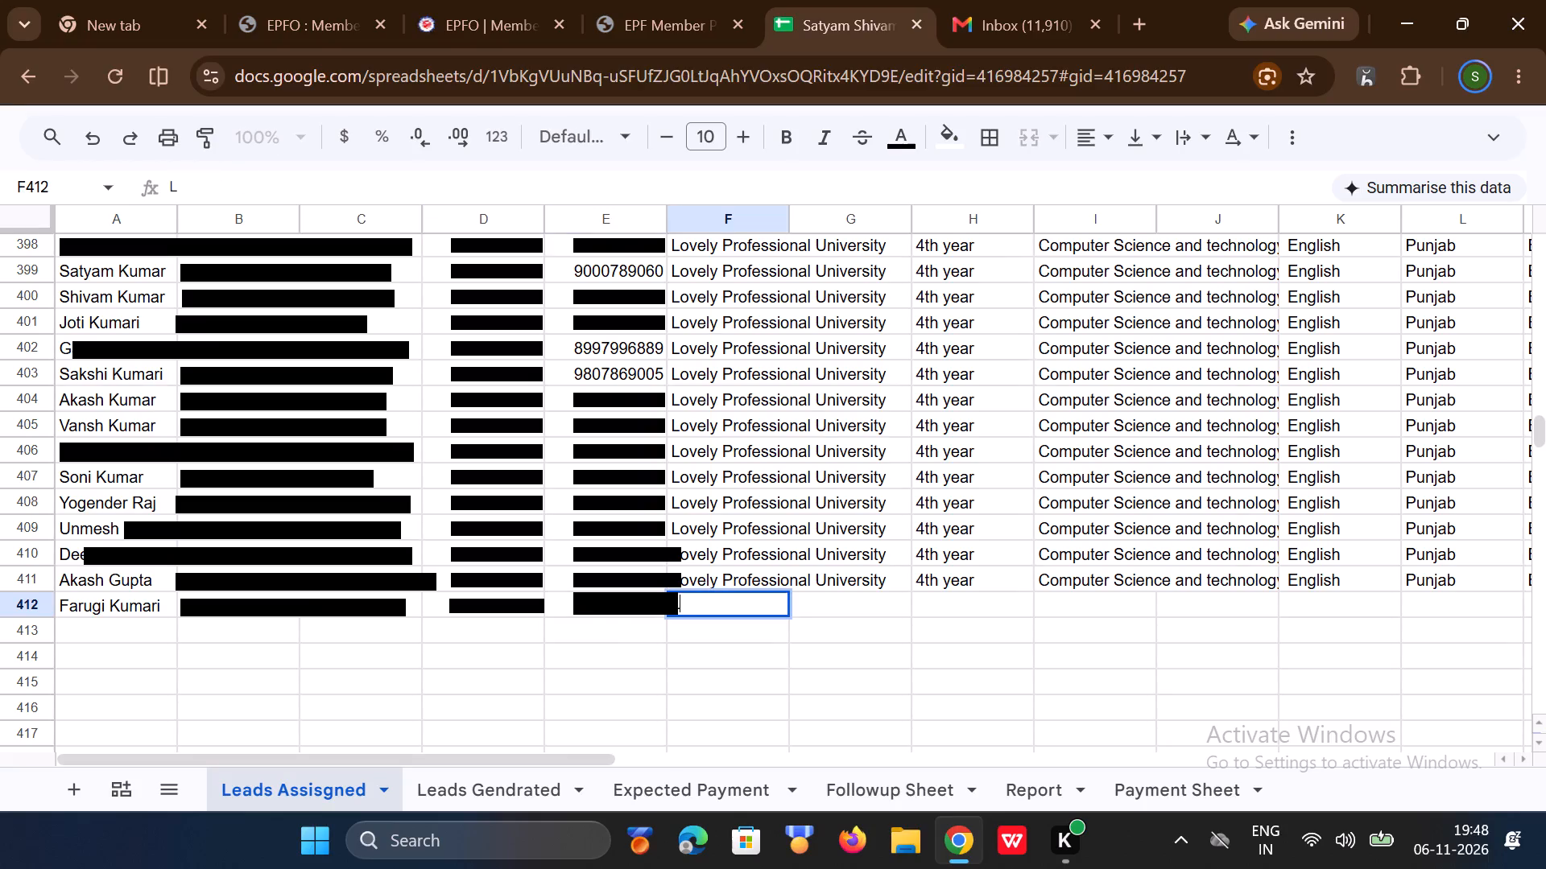
Complete the new lead's university in cell F412 as Lovely Professional University.
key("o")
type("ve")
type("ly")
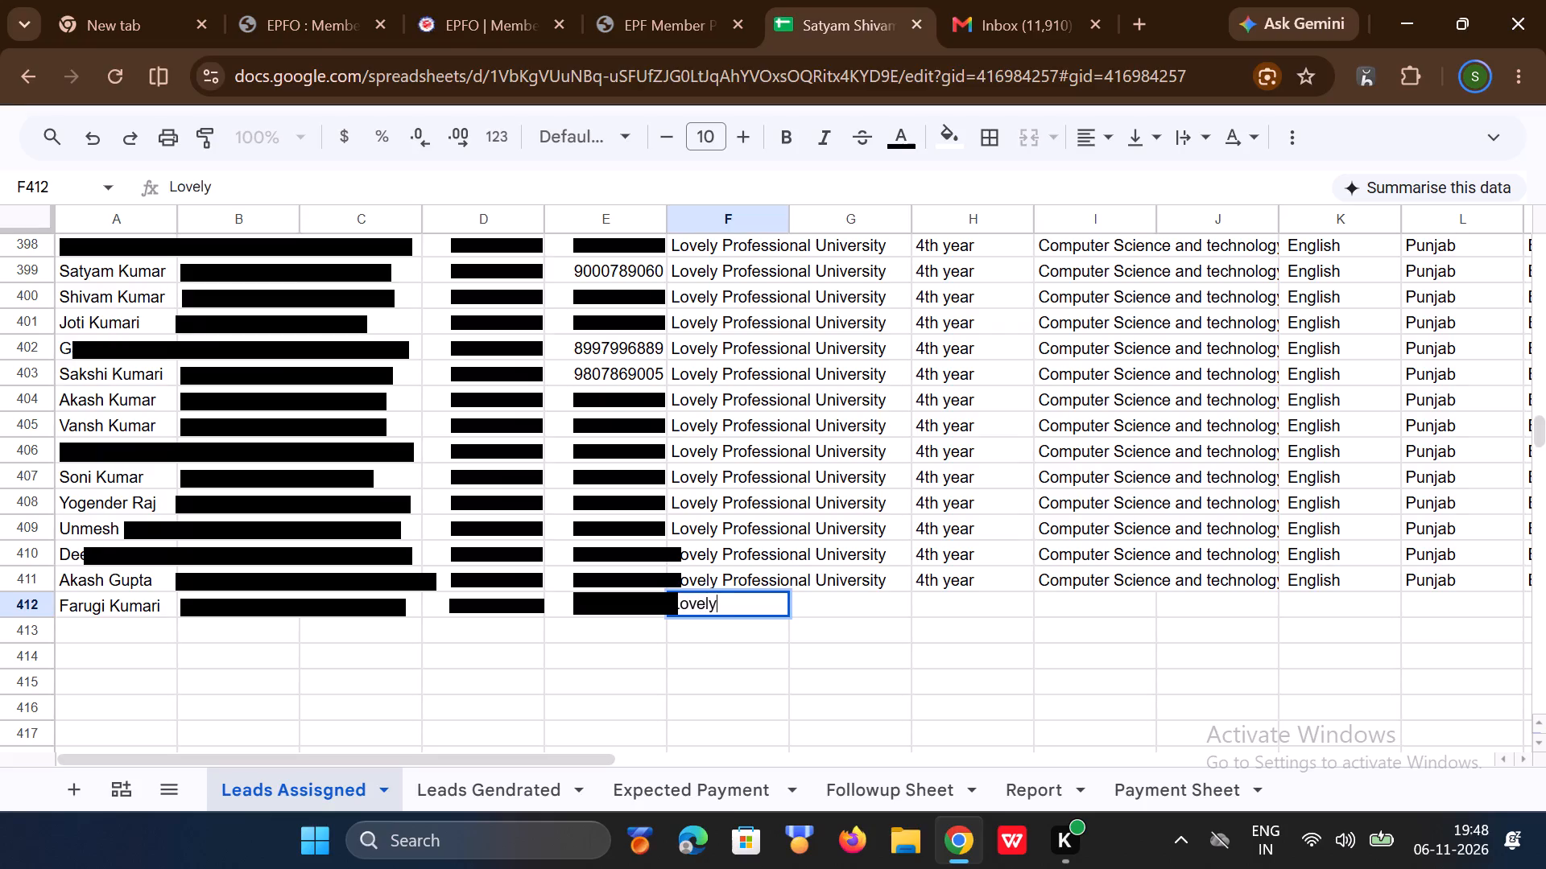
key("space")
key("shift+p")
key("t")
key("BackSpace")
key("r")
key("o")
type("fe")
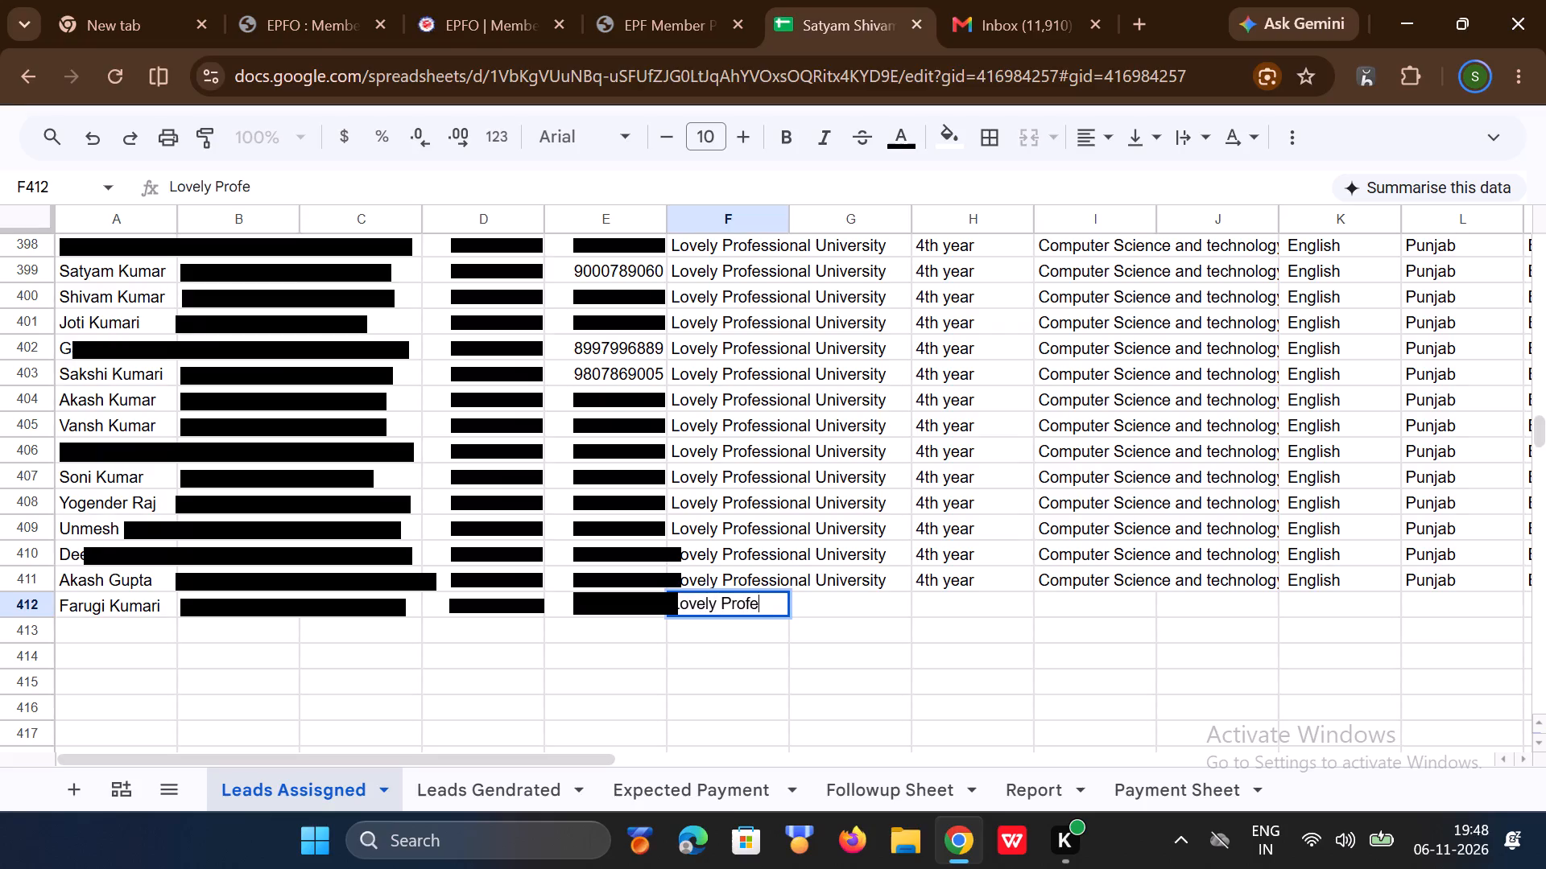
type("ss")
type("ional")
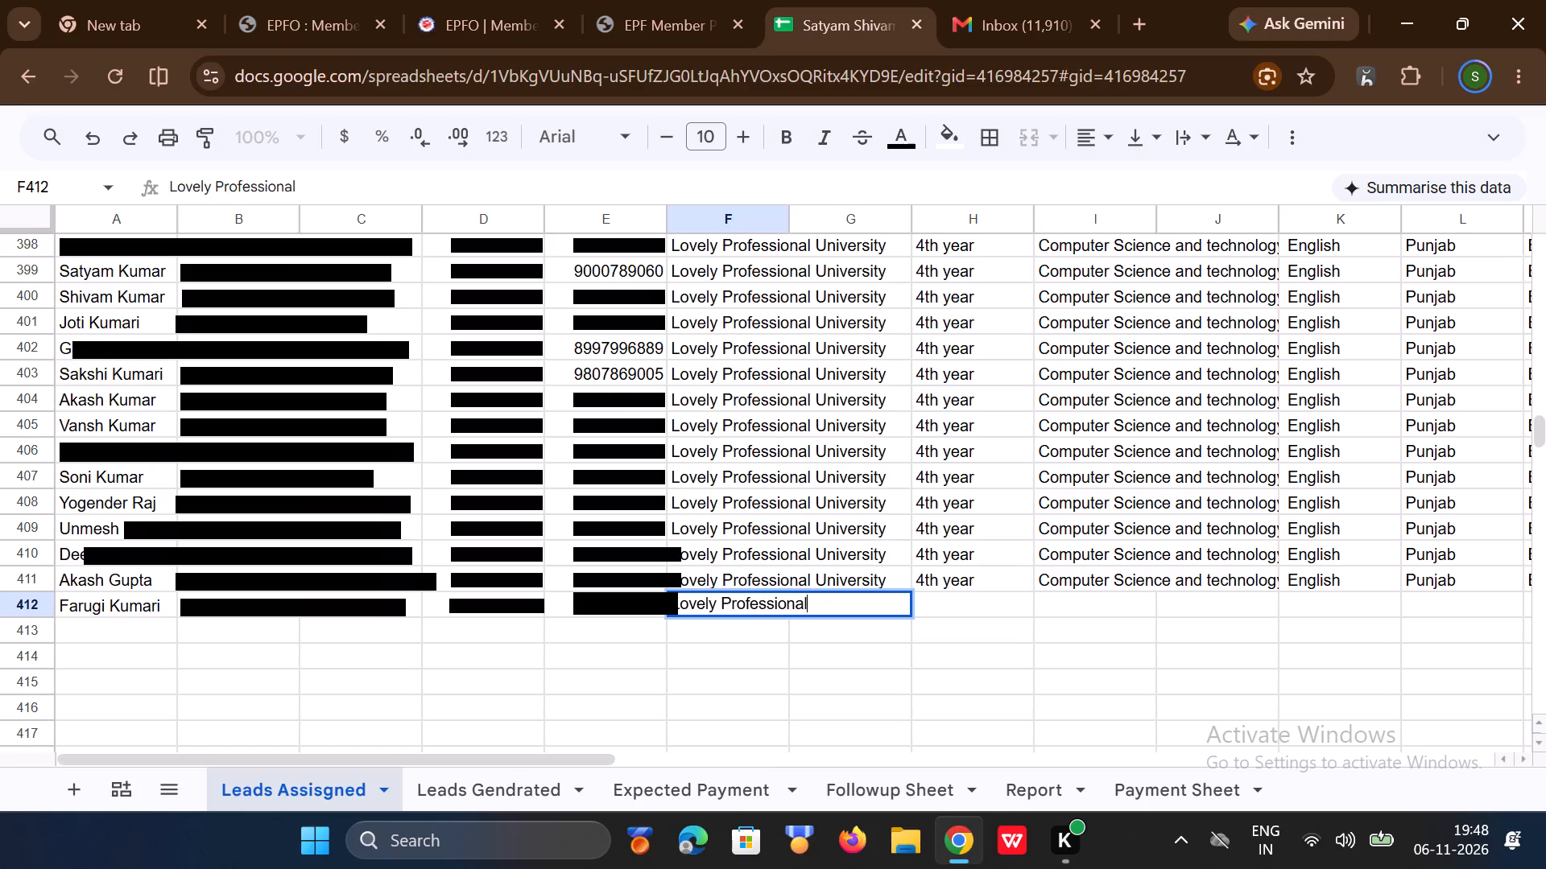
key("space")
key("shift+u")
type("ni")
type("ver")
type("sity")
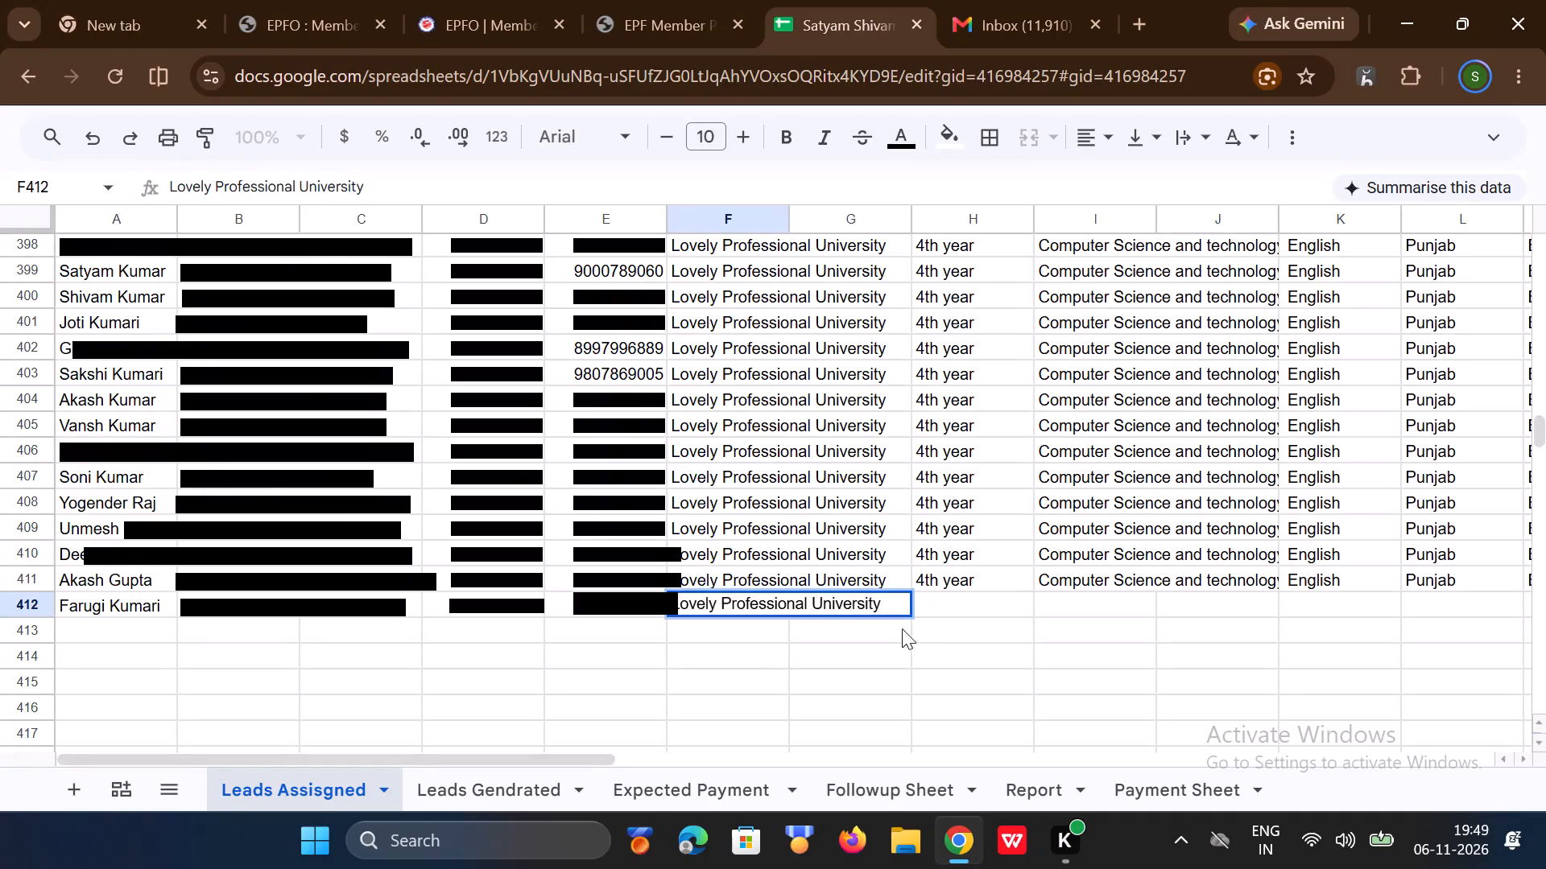
Enter 4th year as the new lead's year of study in cell H412.
double_click(952, 614)
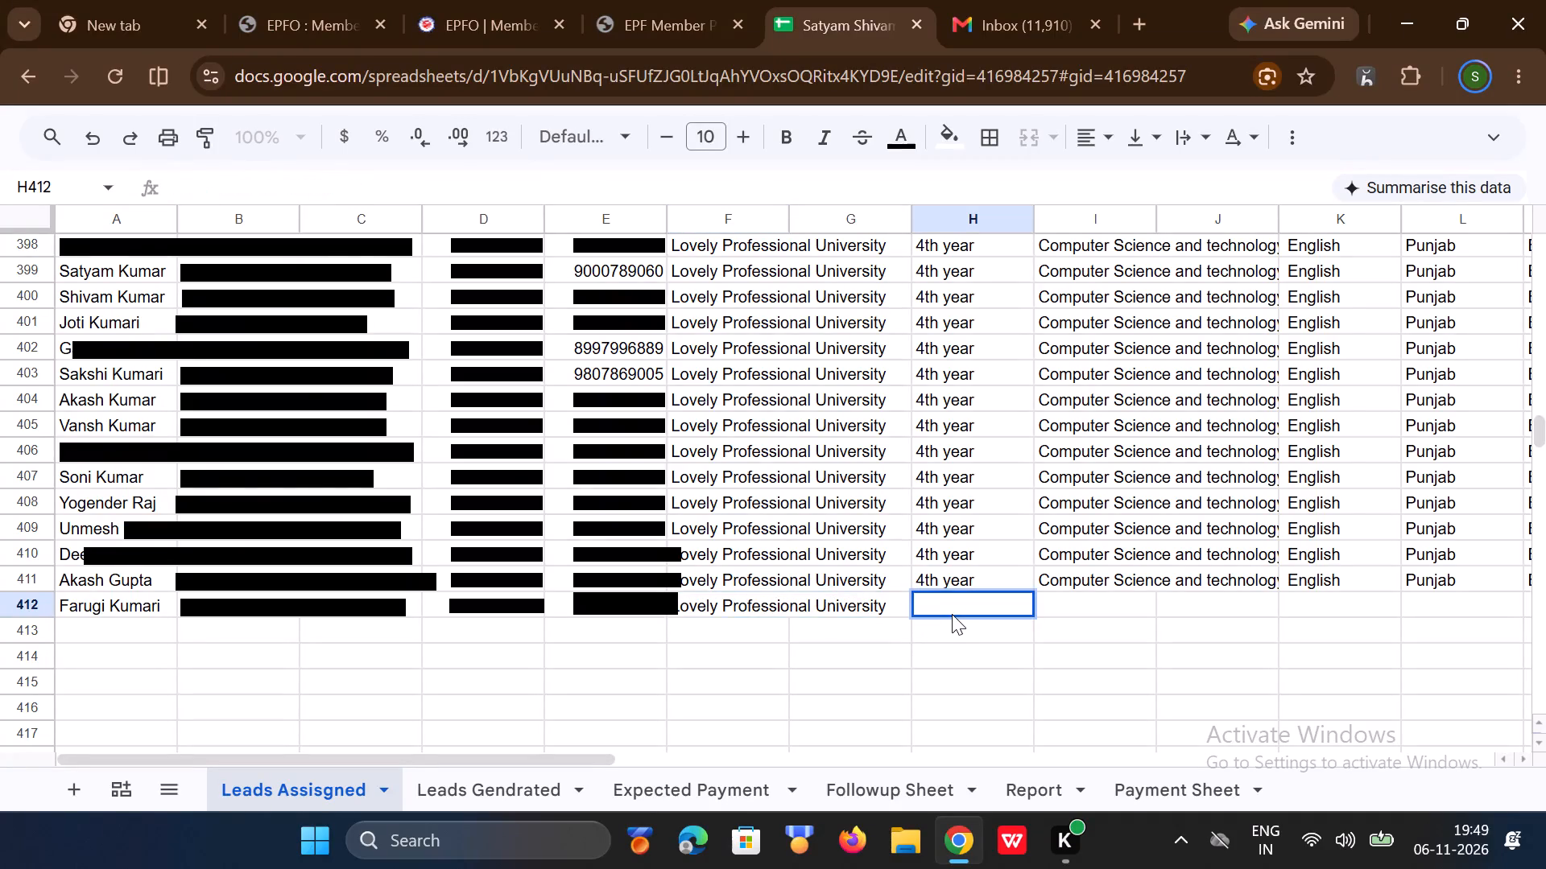
key("shift+dollar")
key("BackSpace")
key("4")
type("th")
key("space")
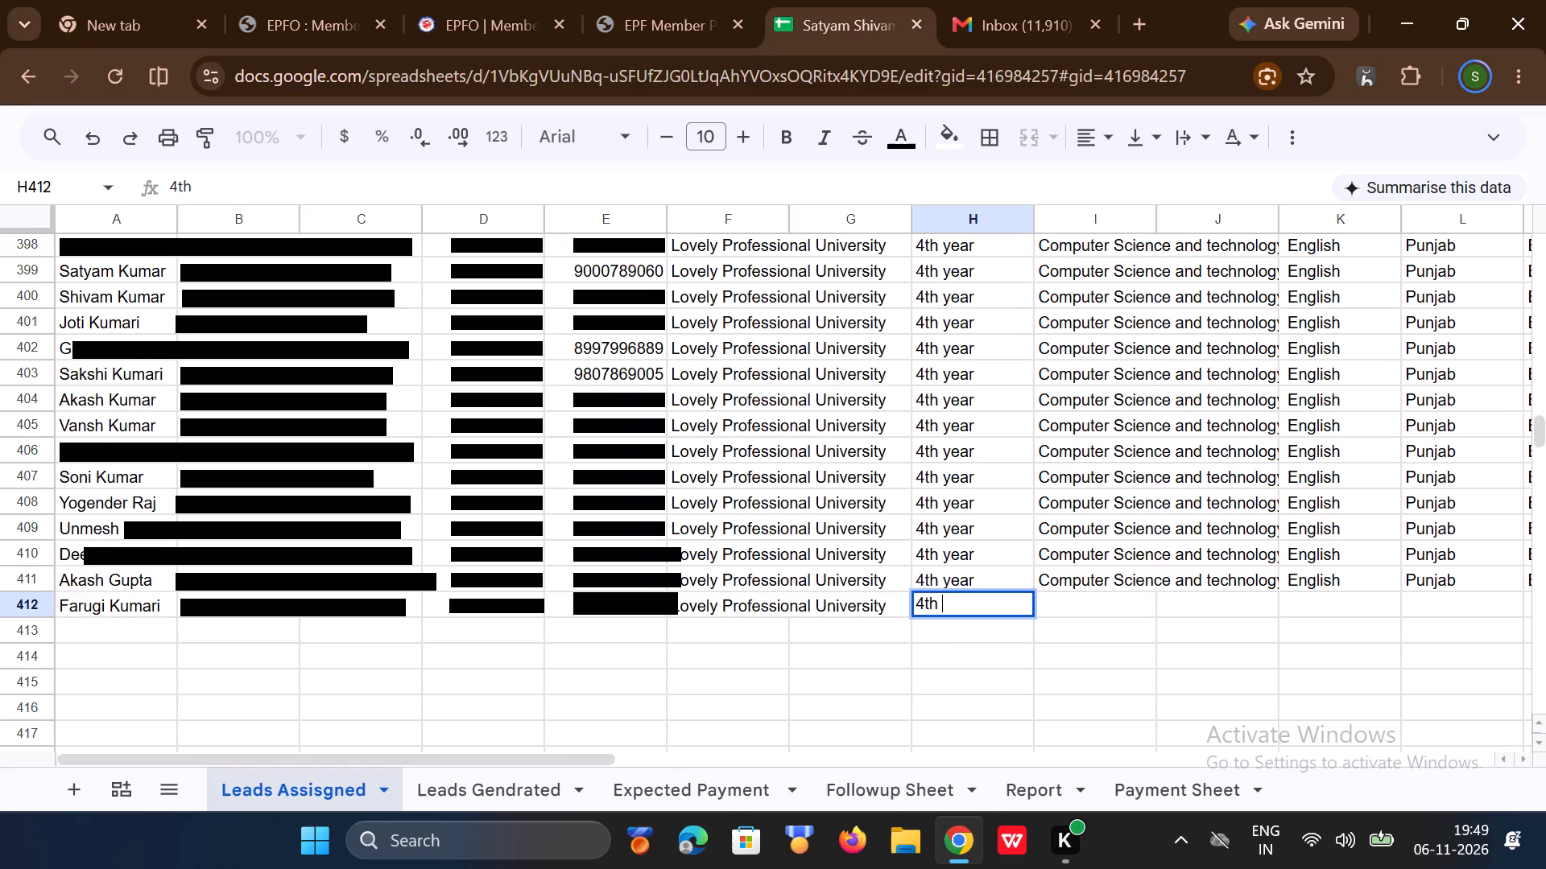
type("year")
Enter Computer Science and technology as the new lead's field of study in cell I412.
left_click(1045, 607)
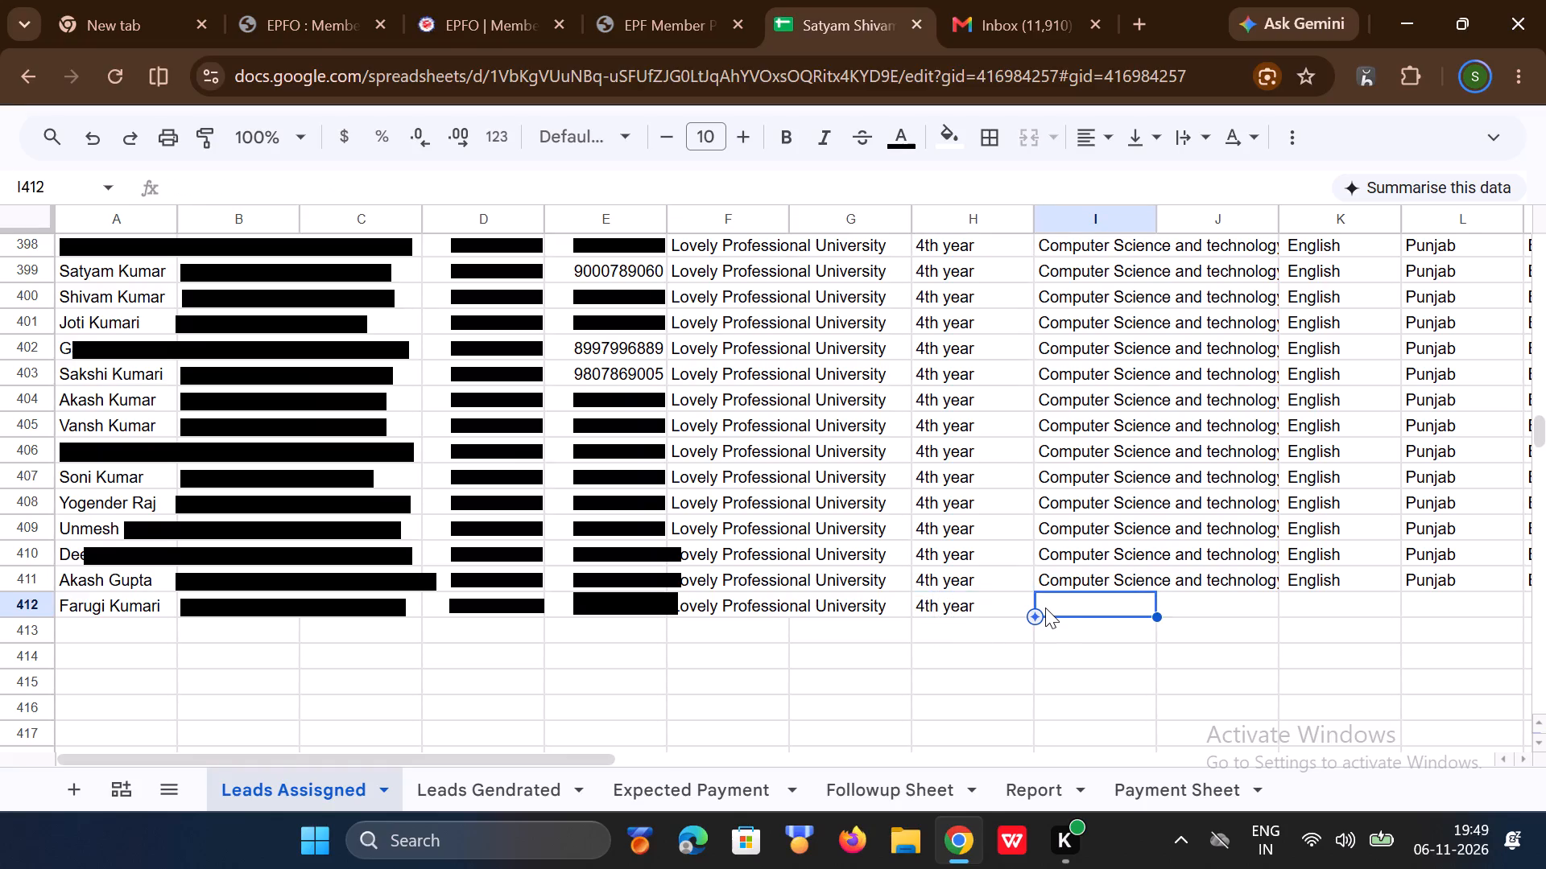
left_click_drag(1045, 607, 1097, 611)
double_click(1097, 611)
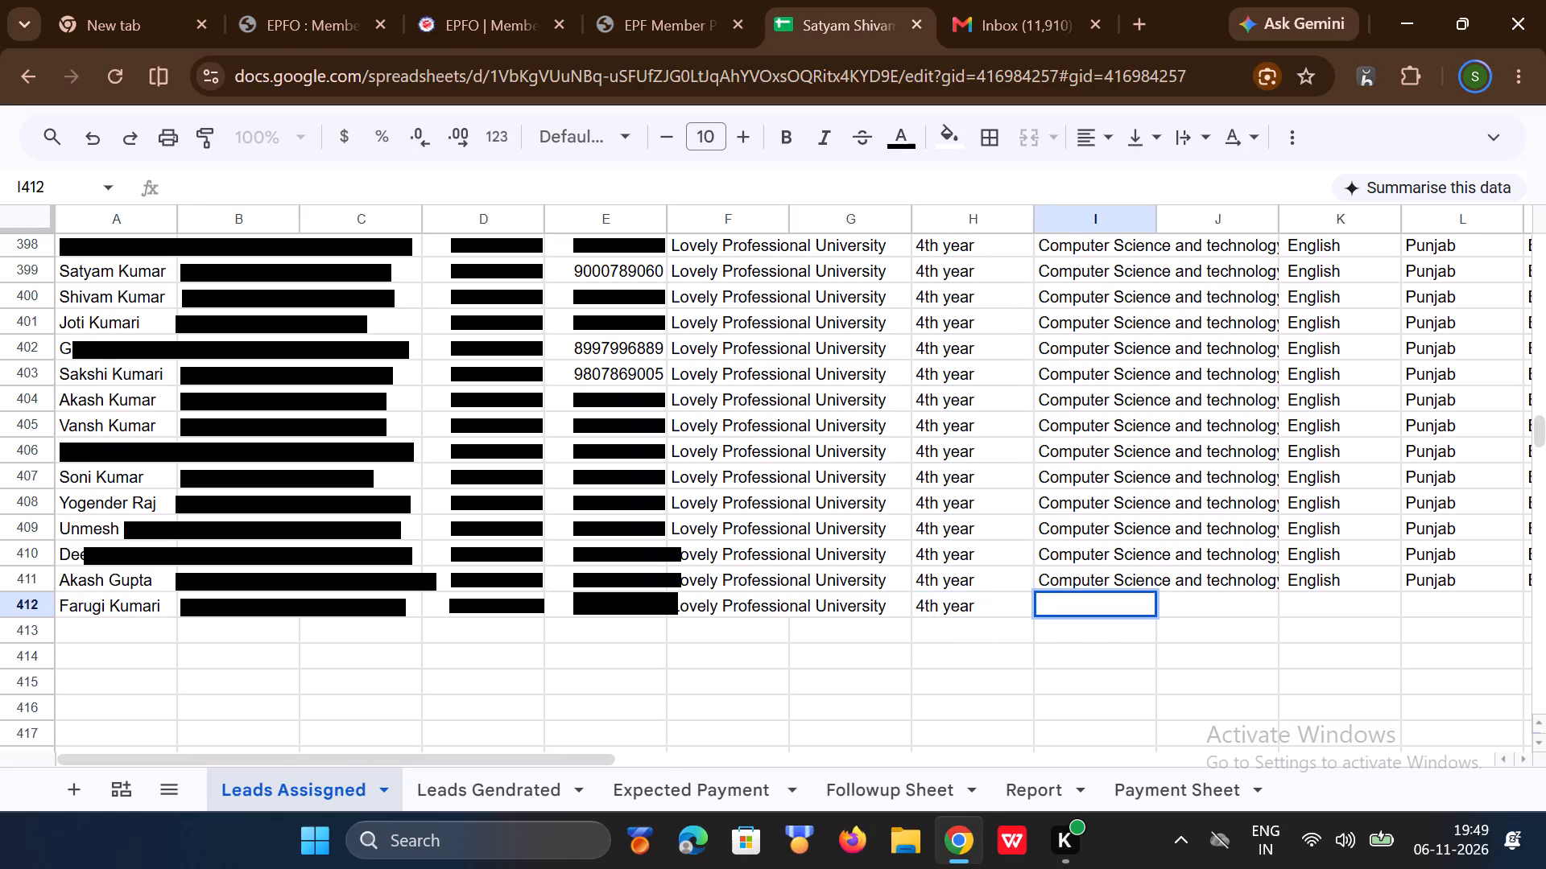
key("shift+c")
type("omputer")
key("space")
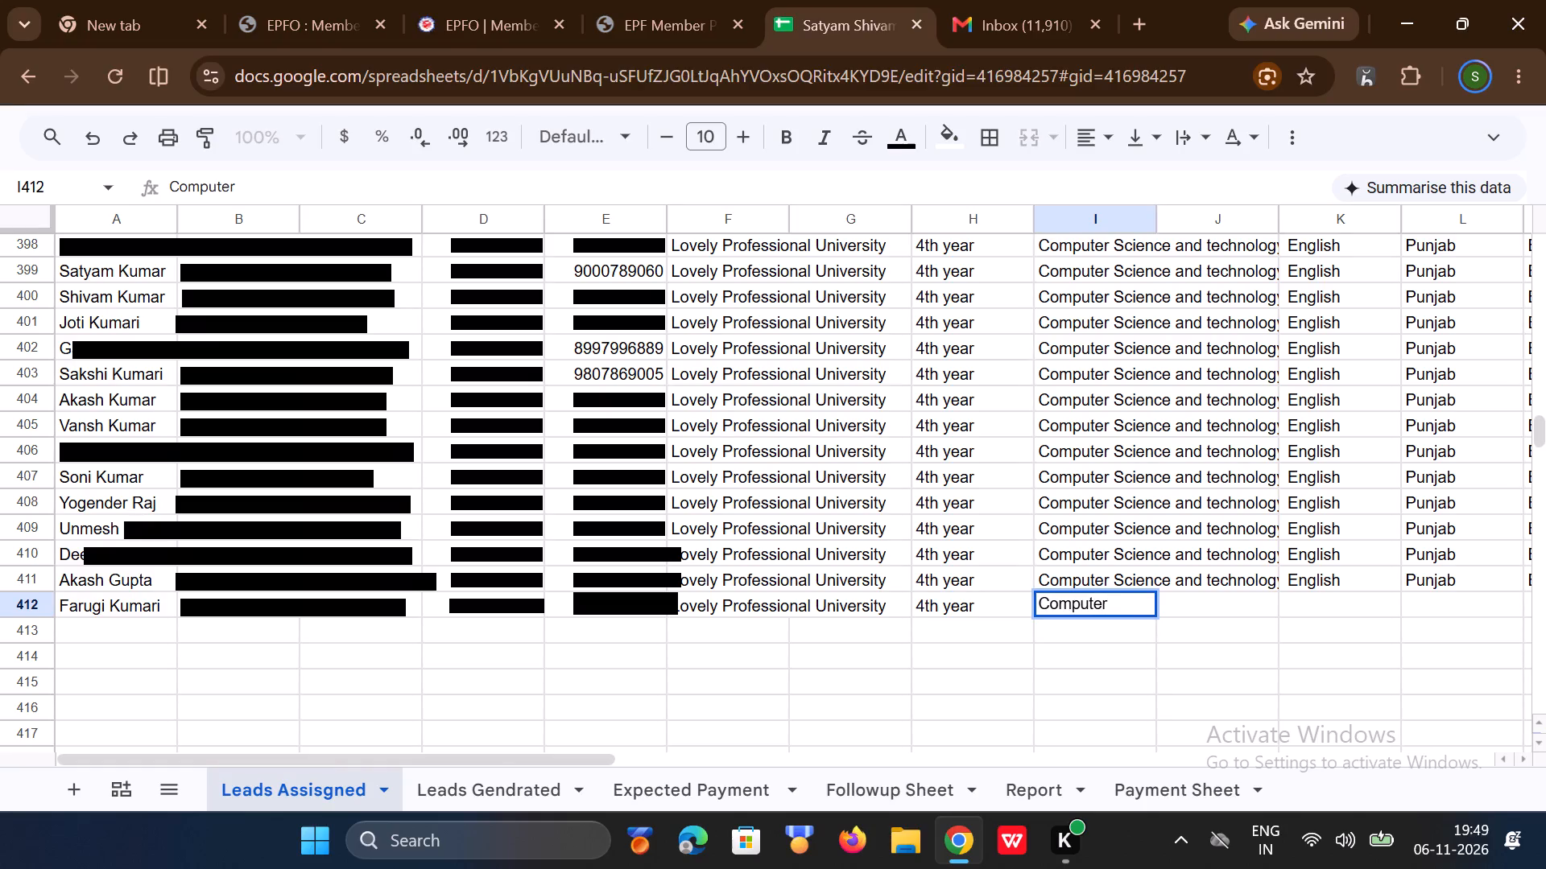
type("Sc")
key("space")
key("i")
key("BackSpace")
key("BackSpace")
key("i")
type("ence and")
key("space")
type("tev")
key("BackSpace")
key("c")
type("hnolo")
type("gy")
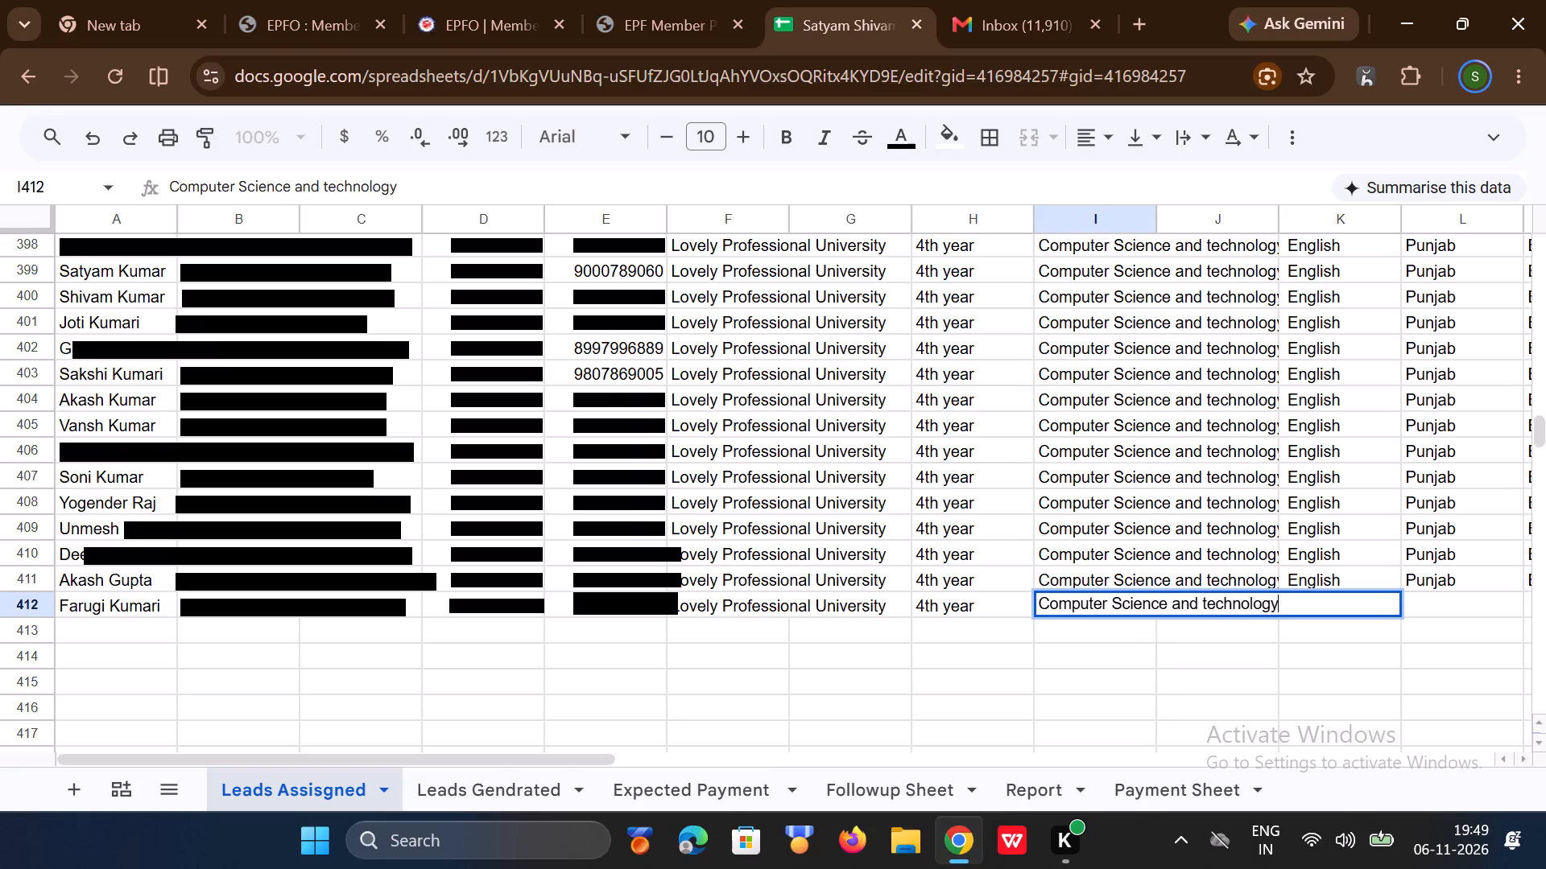
left_click(1080, 670)
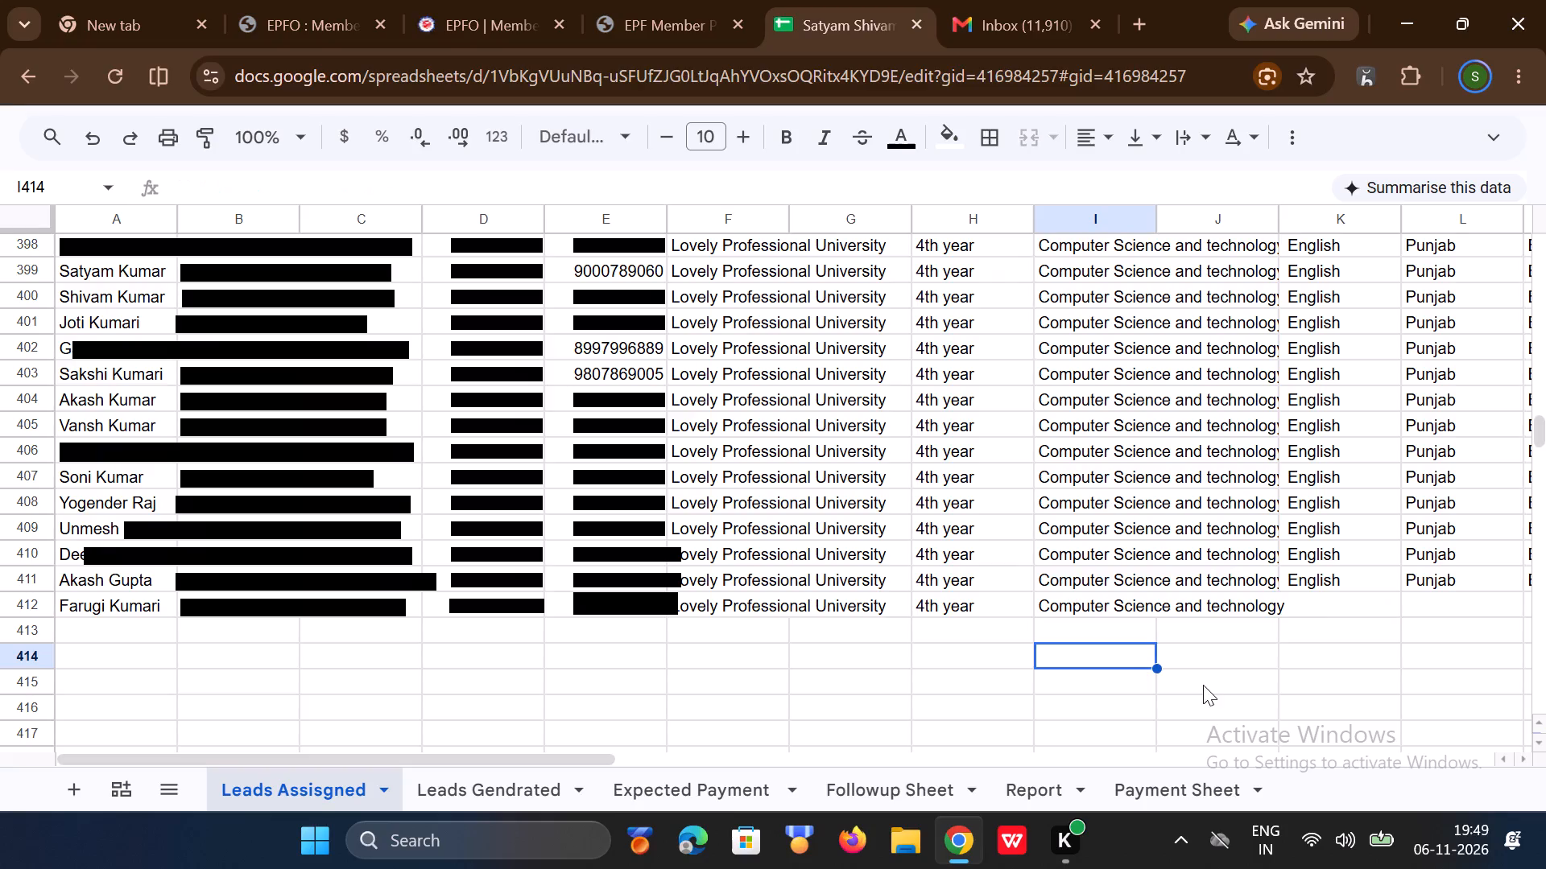
Enter English in cell K412 of the new lead's row.
double_click(1313, 608)
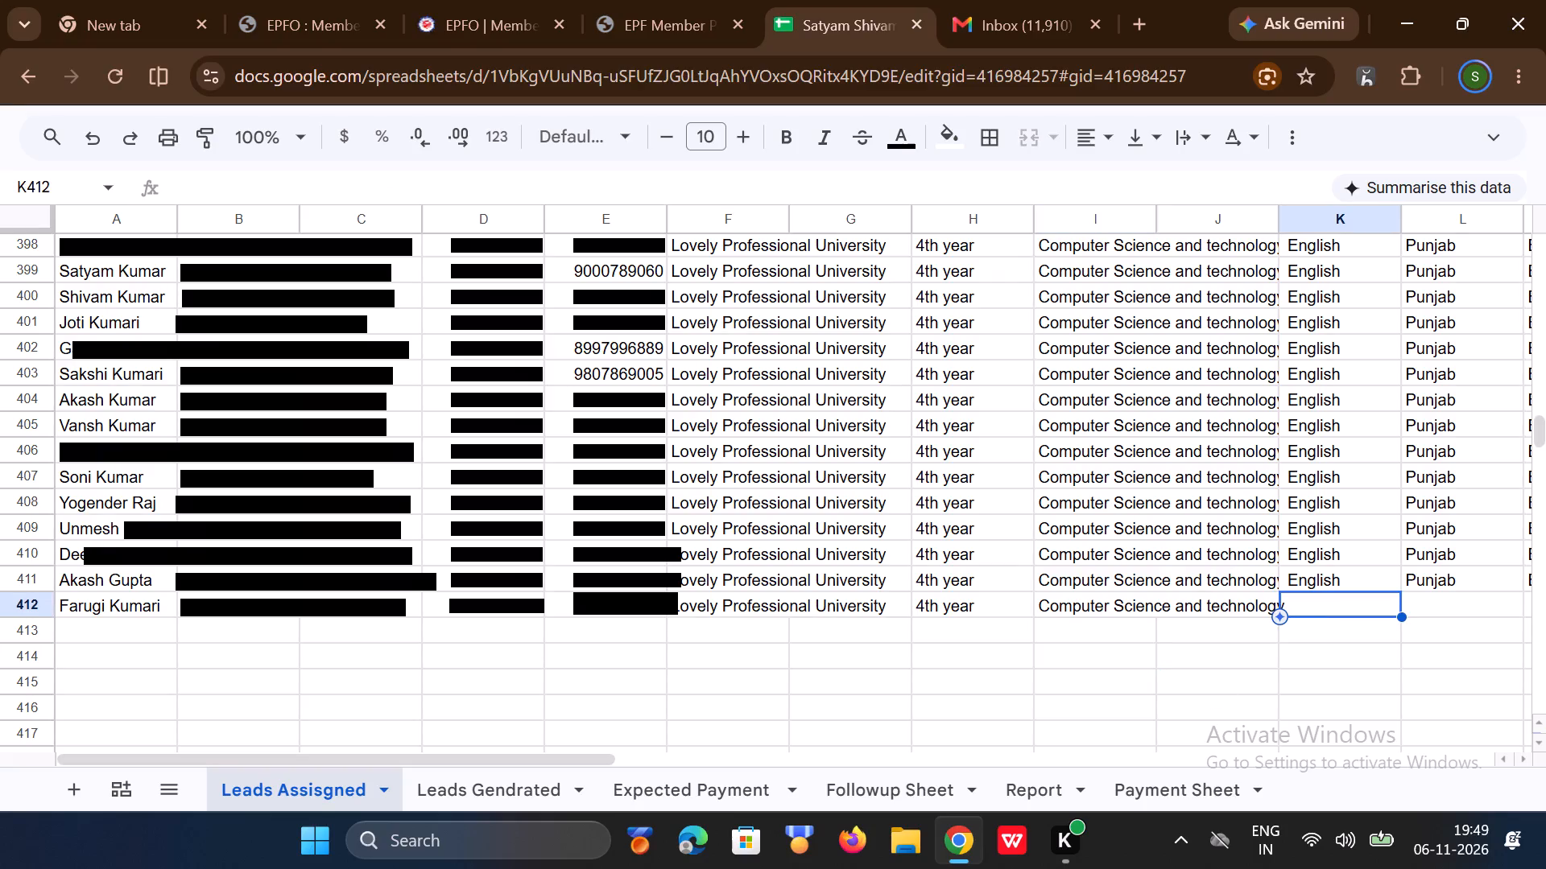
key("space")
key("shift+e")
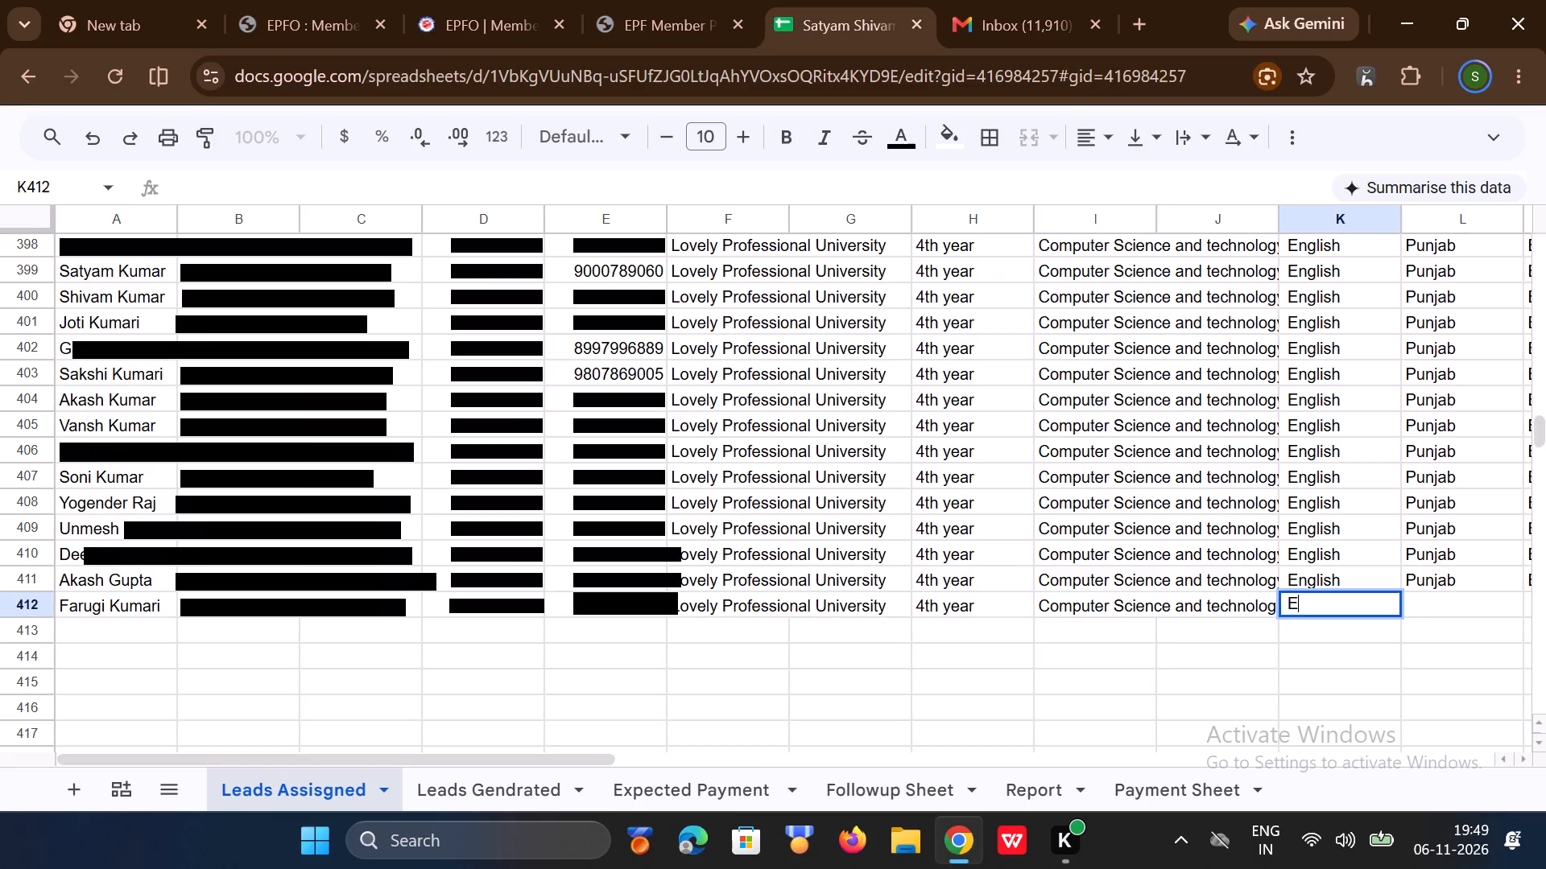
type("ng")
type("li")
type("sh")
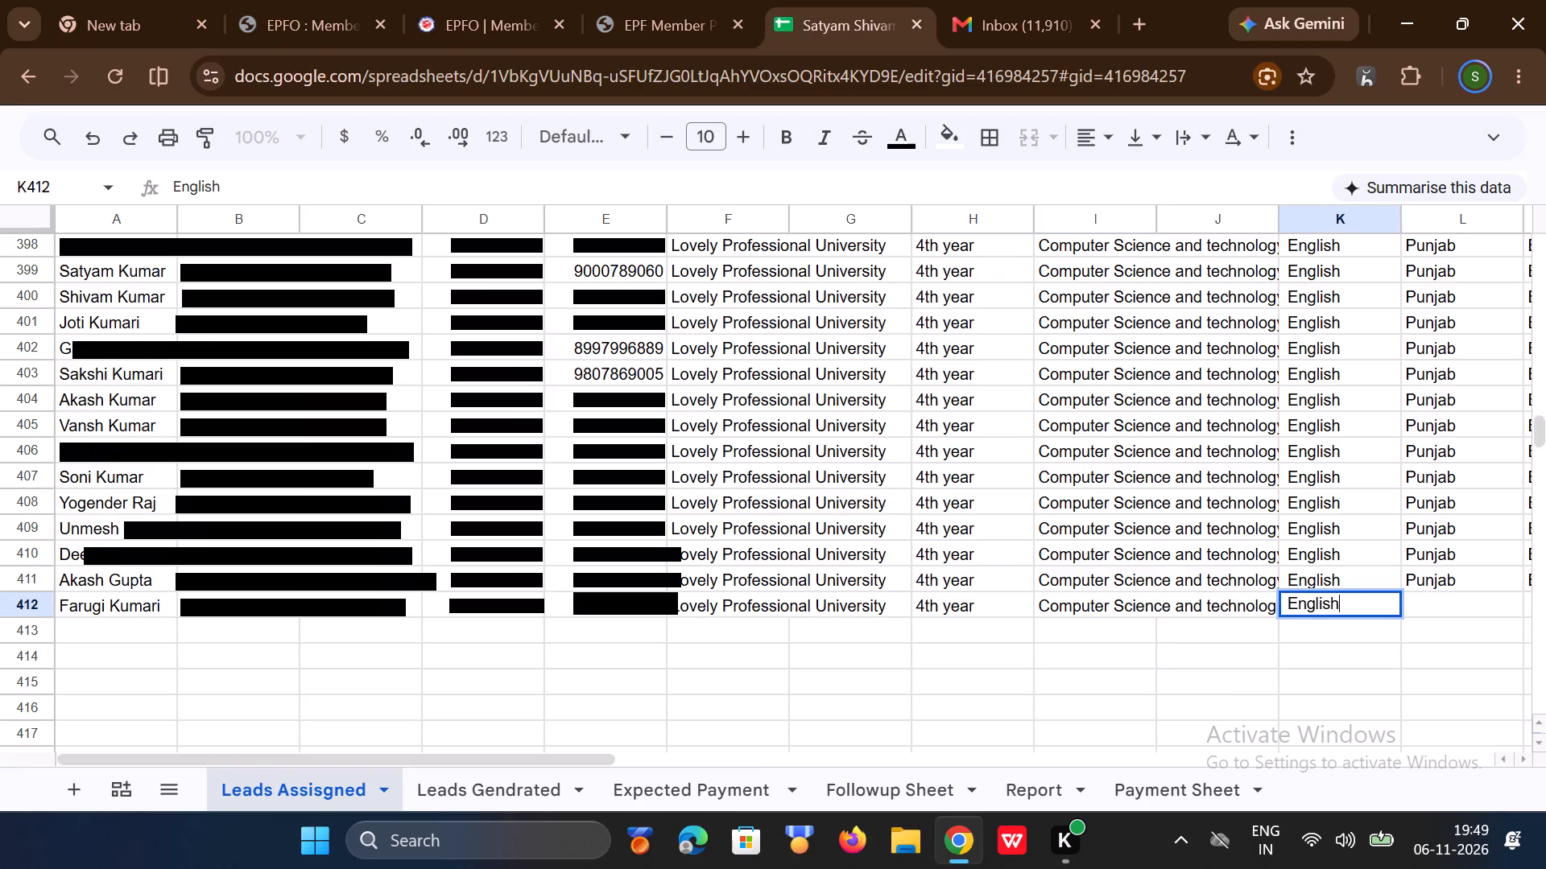
Enter Punjab in cell L412 of the new lead's row.
left_click(1427, 588)
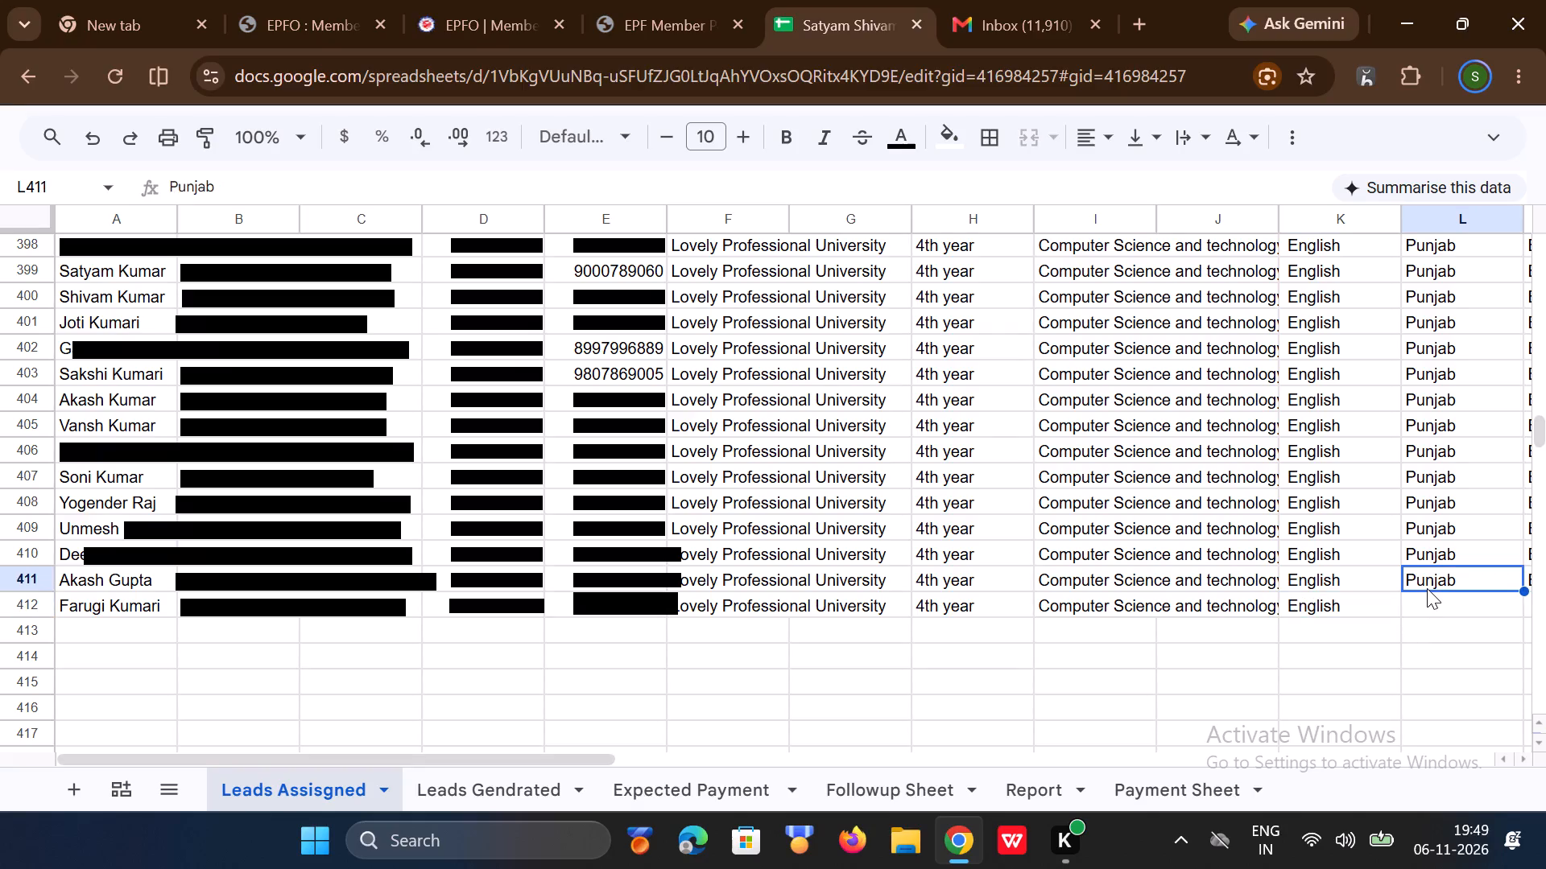
double_click(1426, 595)
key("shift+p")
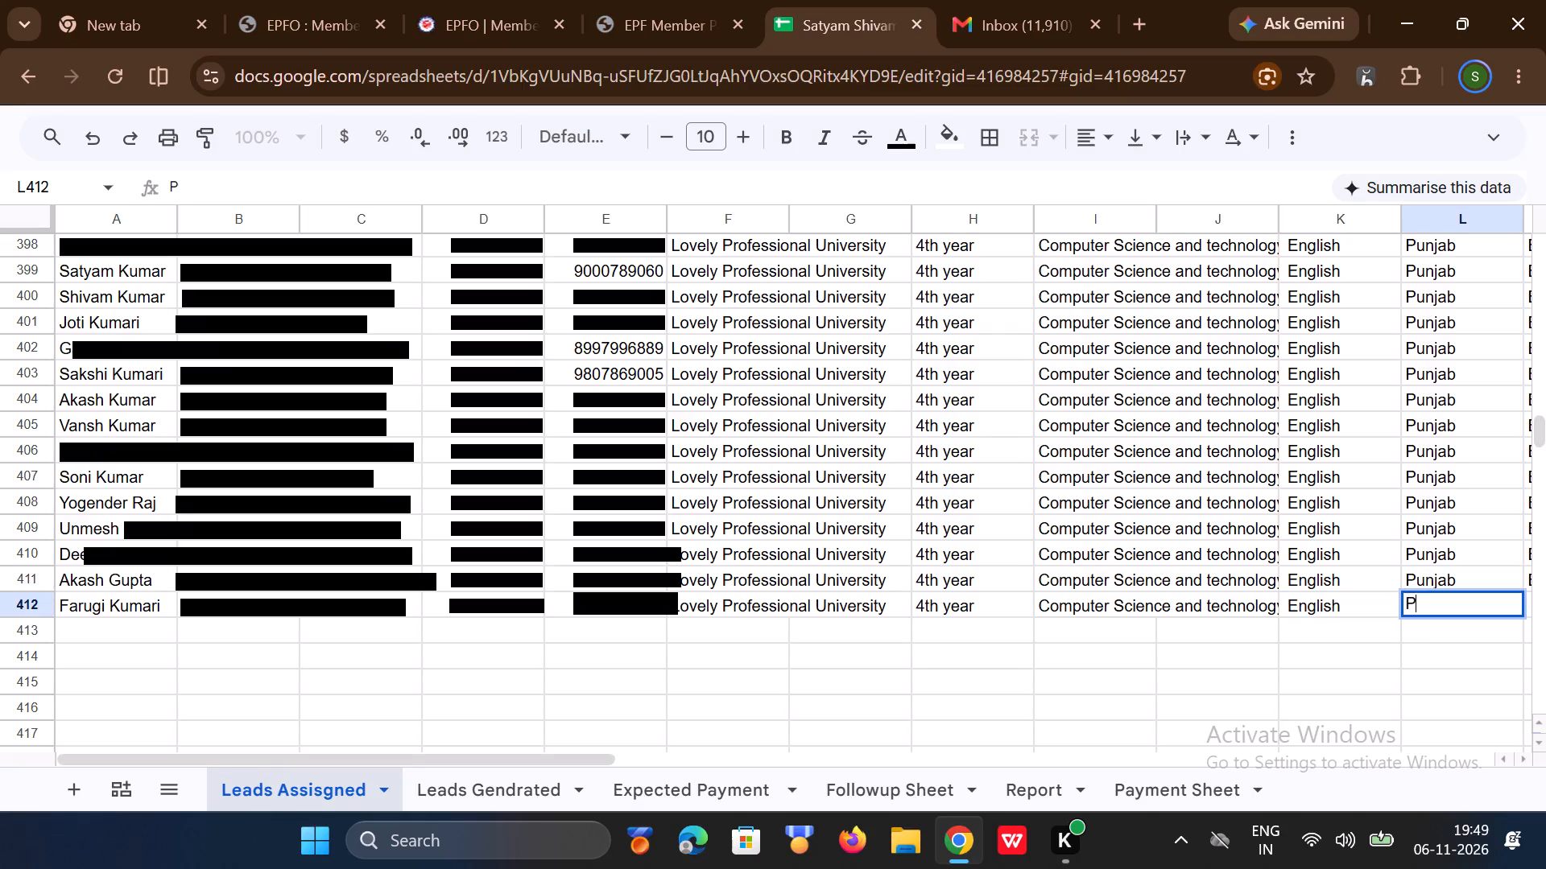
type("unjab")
left_click(1402, 661)
Enter English in cell M412 of the new lead's row.
scroll(1402, 661, "left", 4)
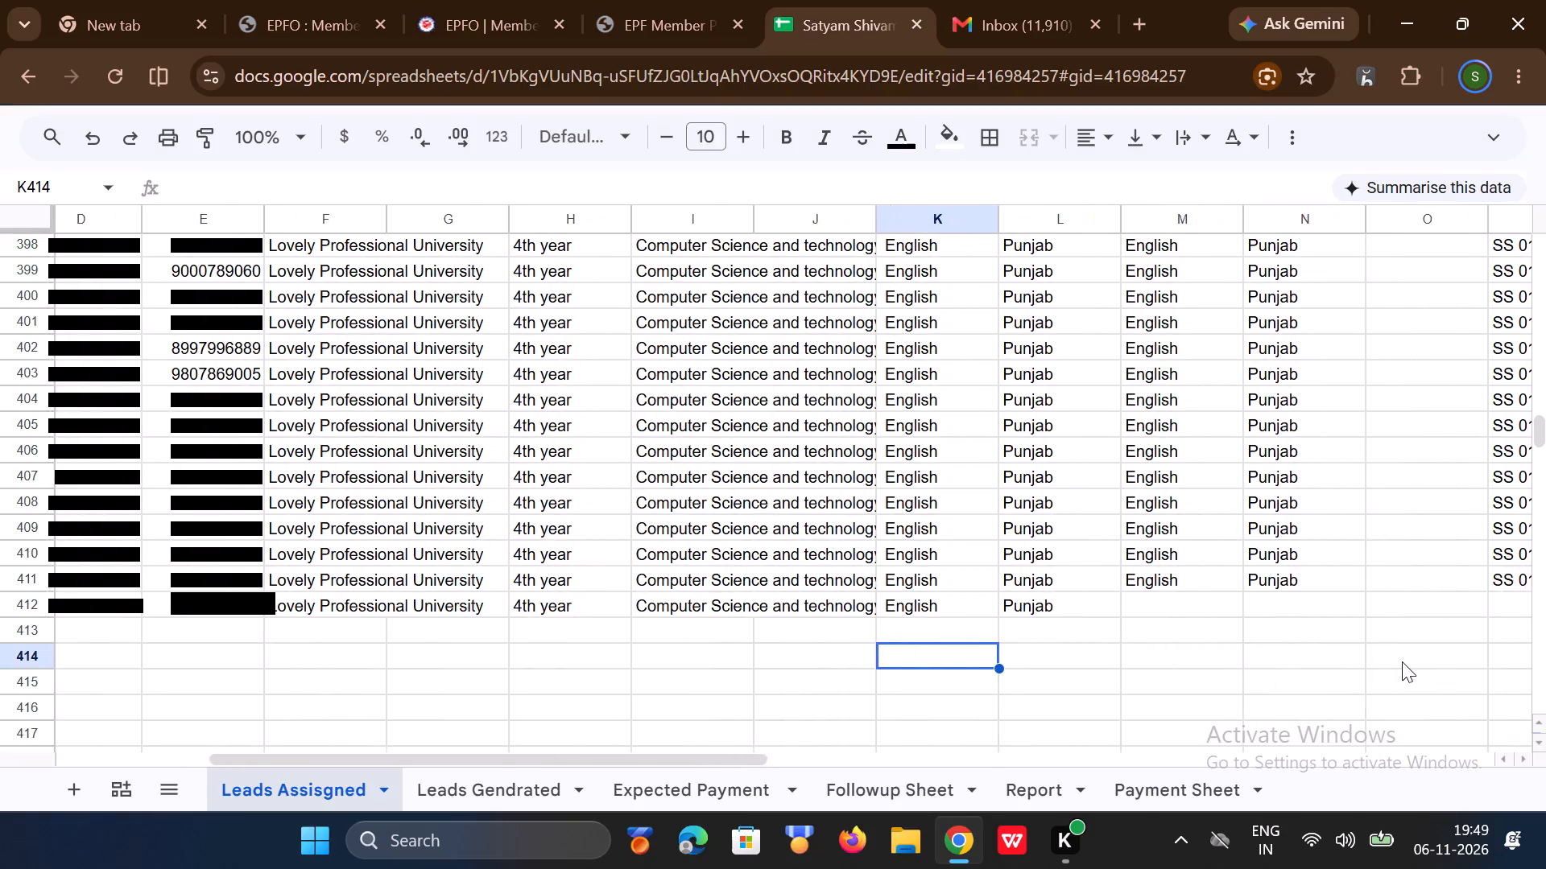
double_click(1143, 609)
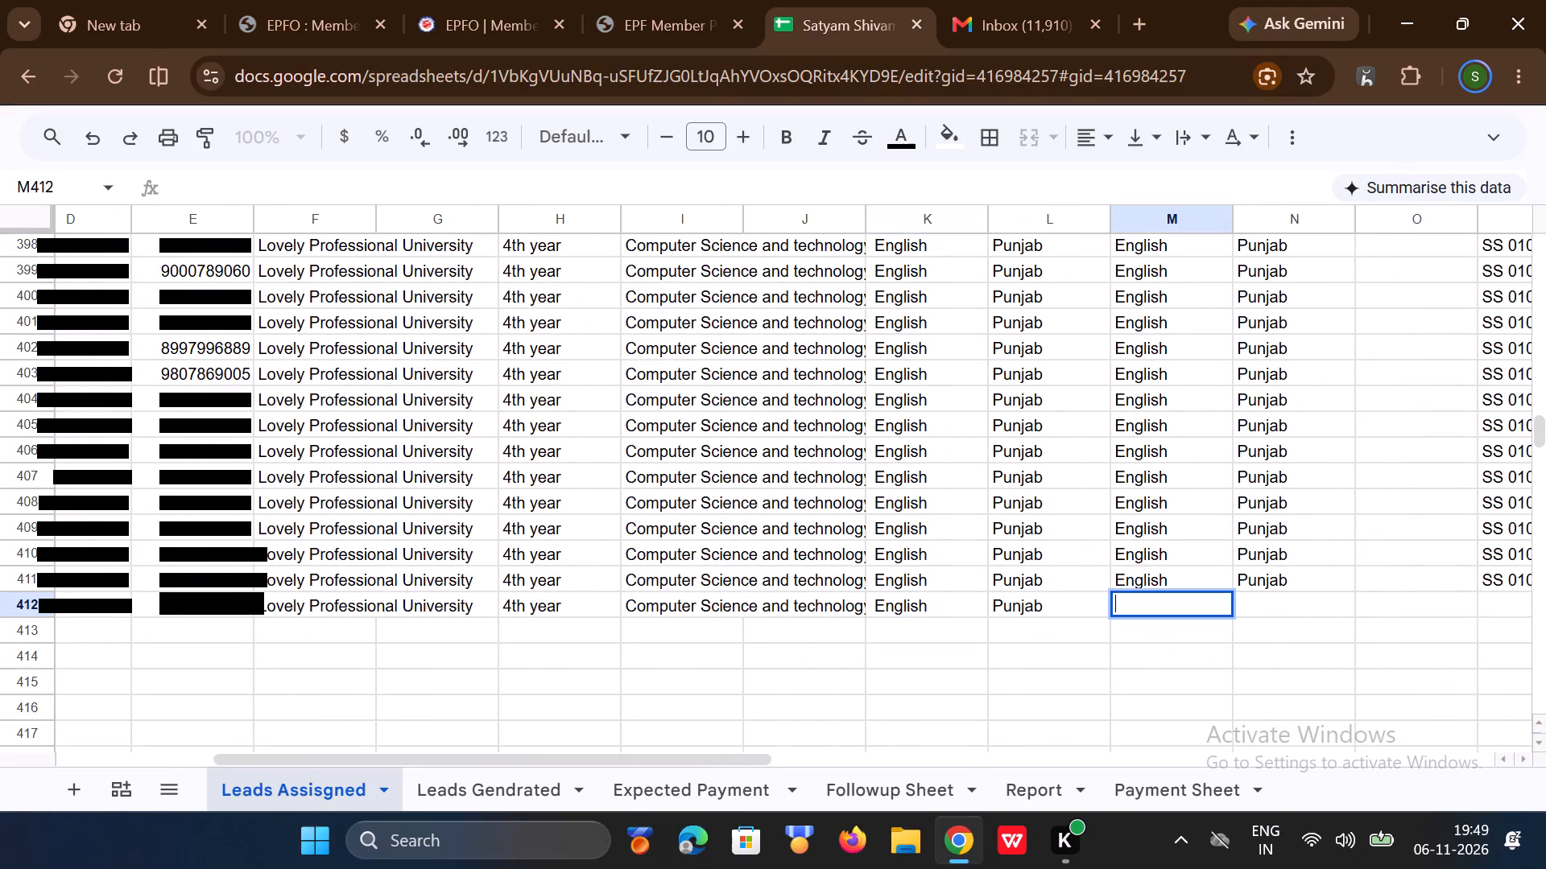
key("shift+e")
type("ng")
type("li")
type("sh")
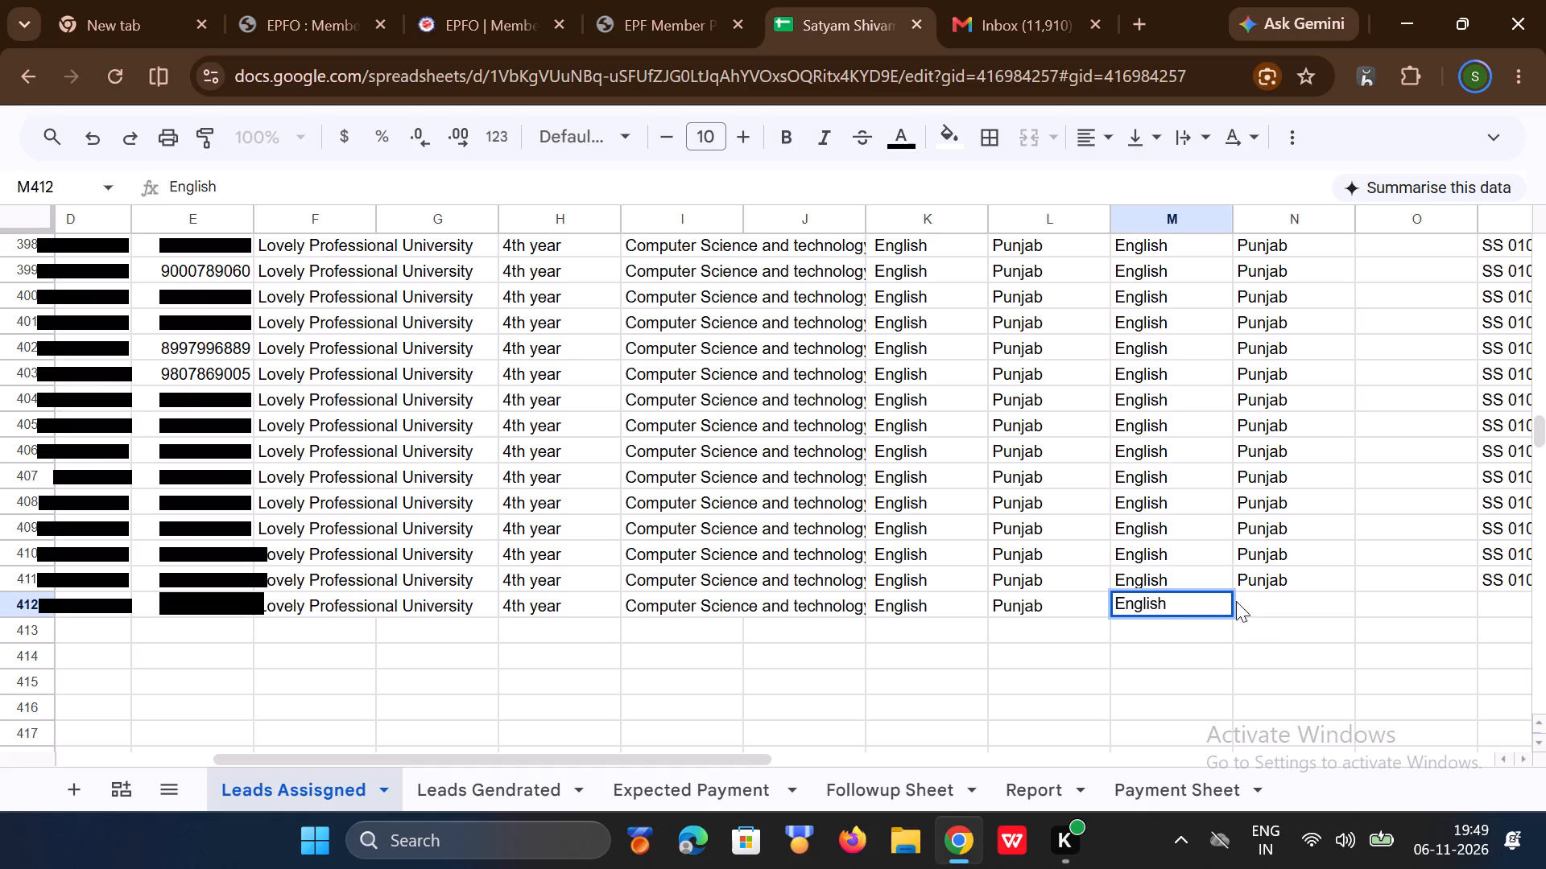
Enter Punjab in cell N412 of the new lead's row.
double_click(1260, 607)
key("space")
key("BackSpace")
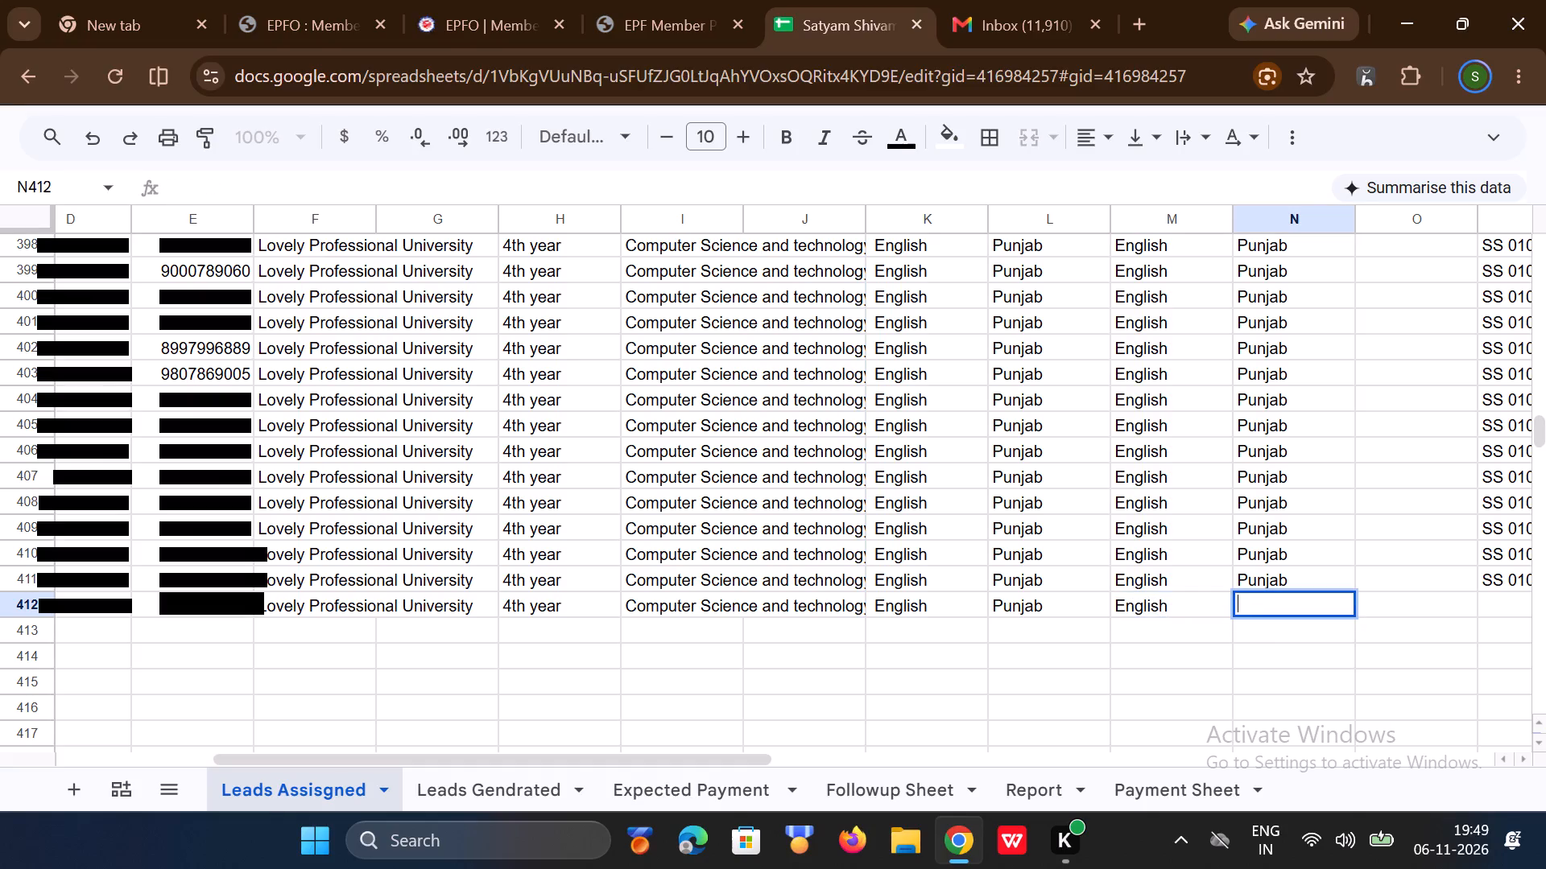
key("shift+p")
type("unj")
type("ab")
left_click(1255, 645)
Enter the code SS 010 in cell P412 of the new lead's row.
scroll(1255, 645, "left", 3)
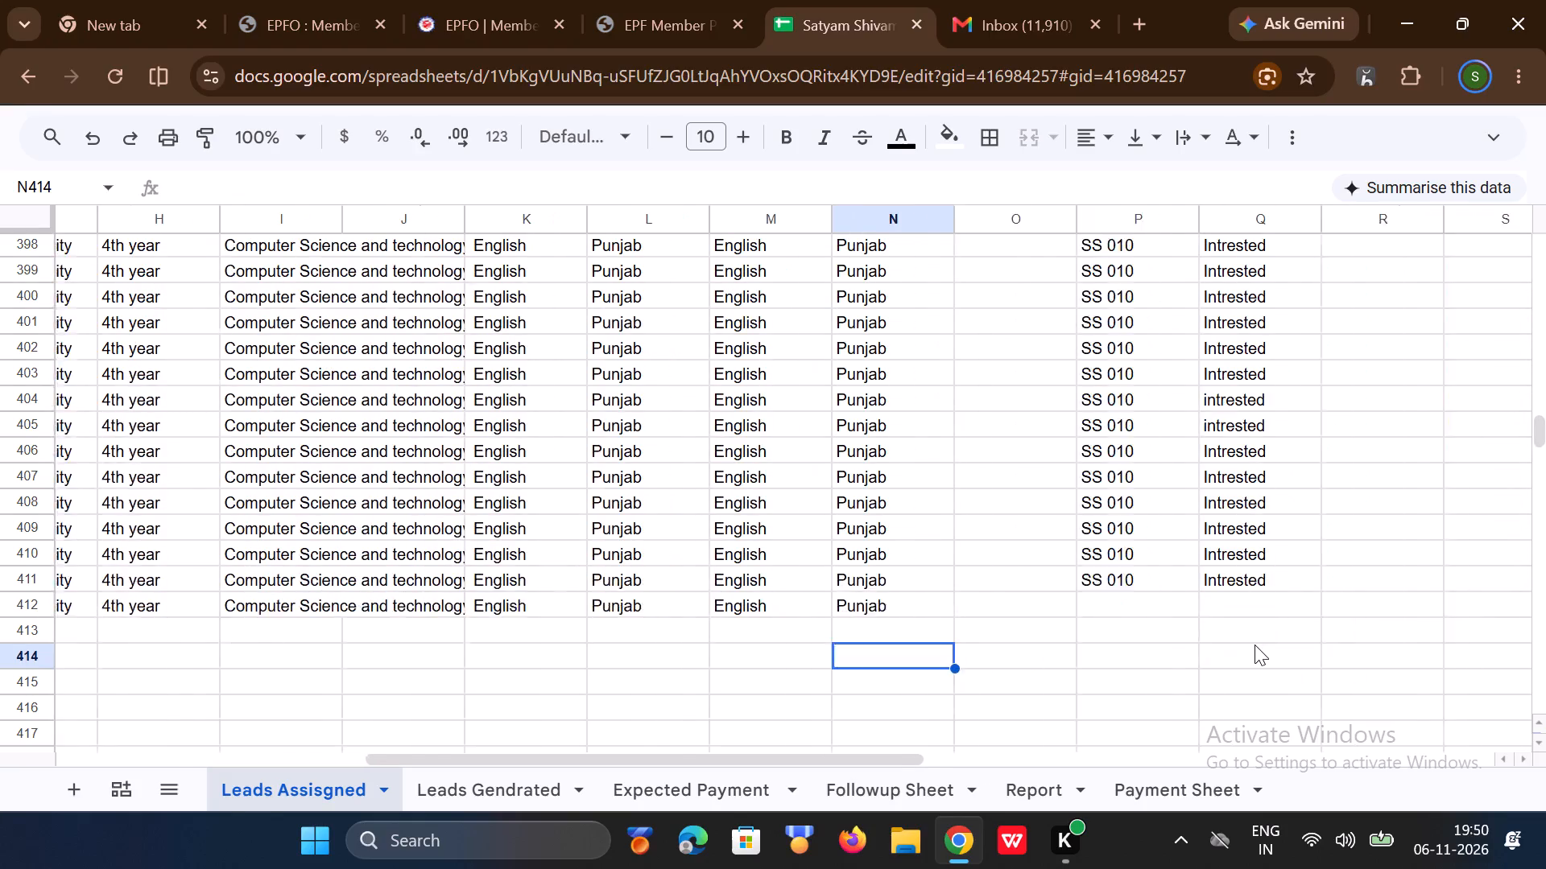
scroll(1255, 645, "left", 1)
left_click(1093, 596)
left_click(1093, 596)
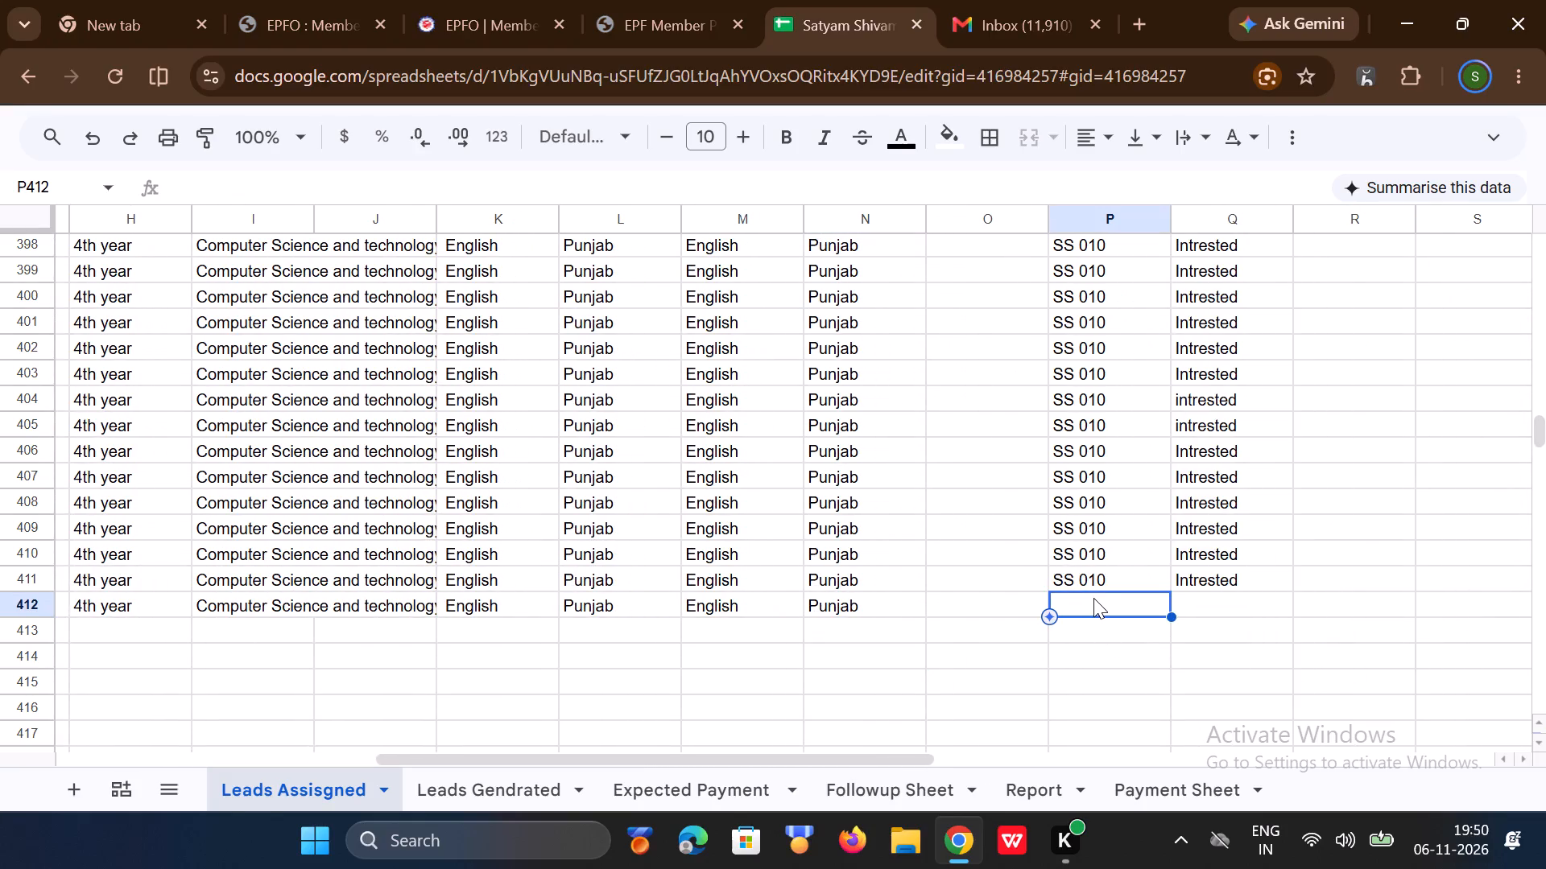
double_click(1093, 598)
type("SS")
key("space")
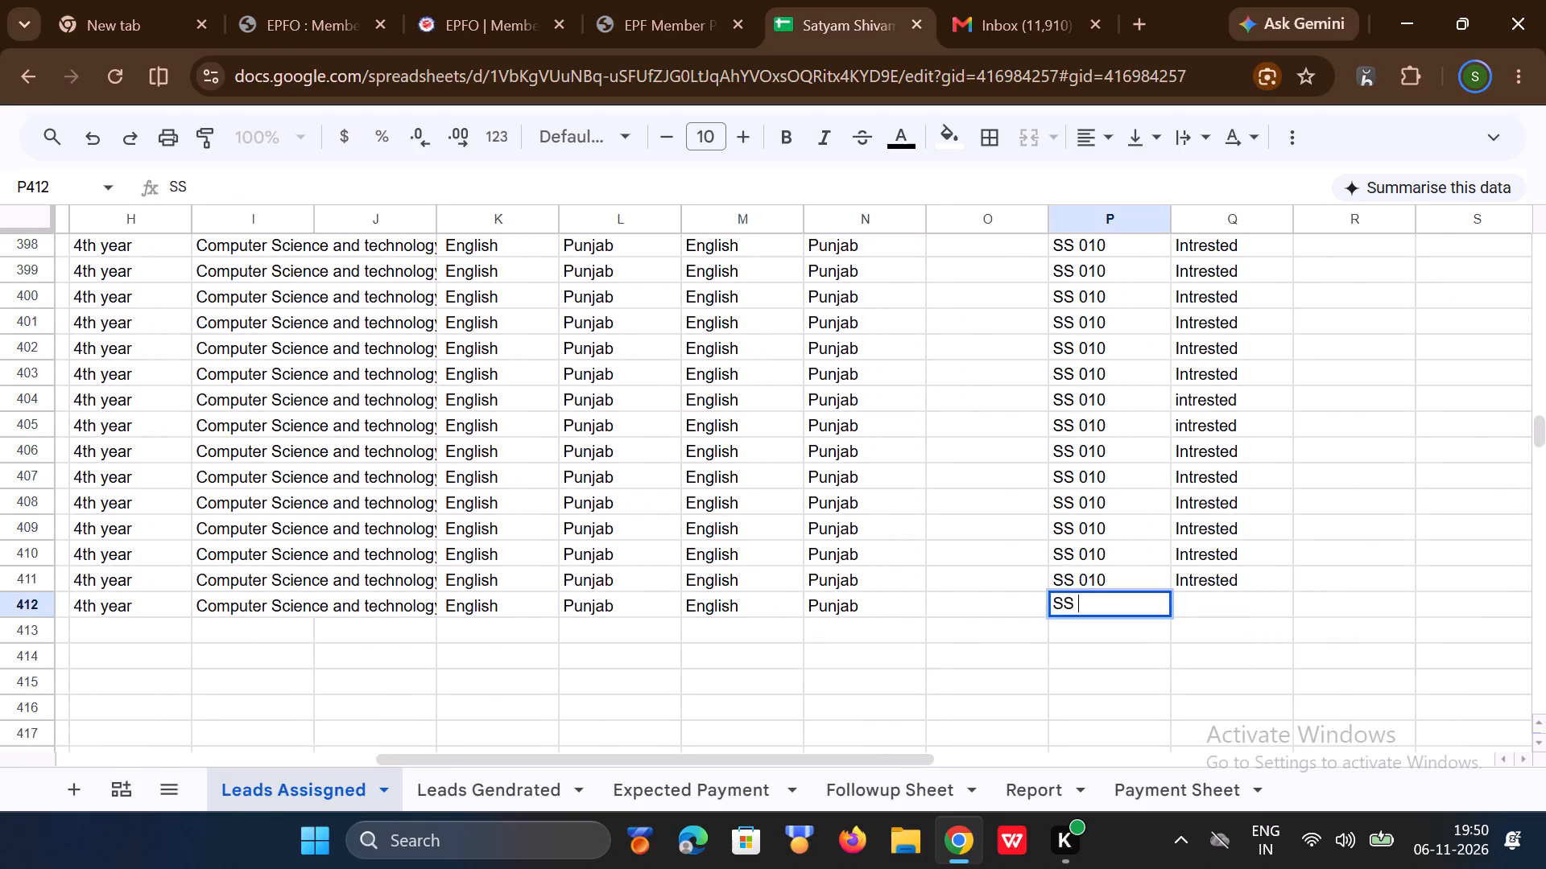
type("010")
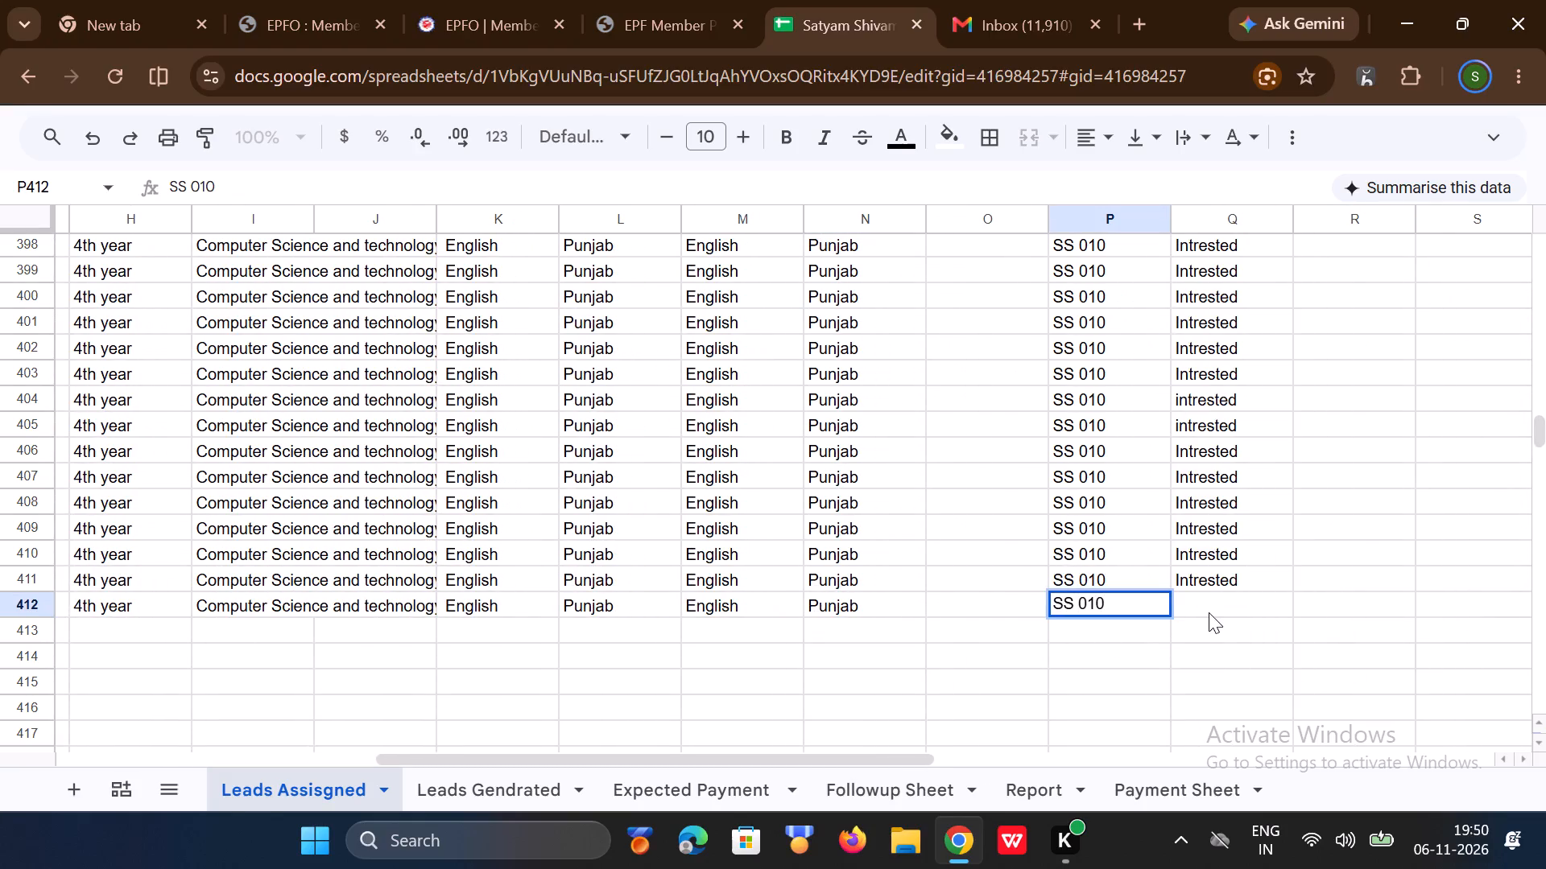
Enter the status Intrested in cell Q412 of the same lead's row.
double_click(1209, 612)
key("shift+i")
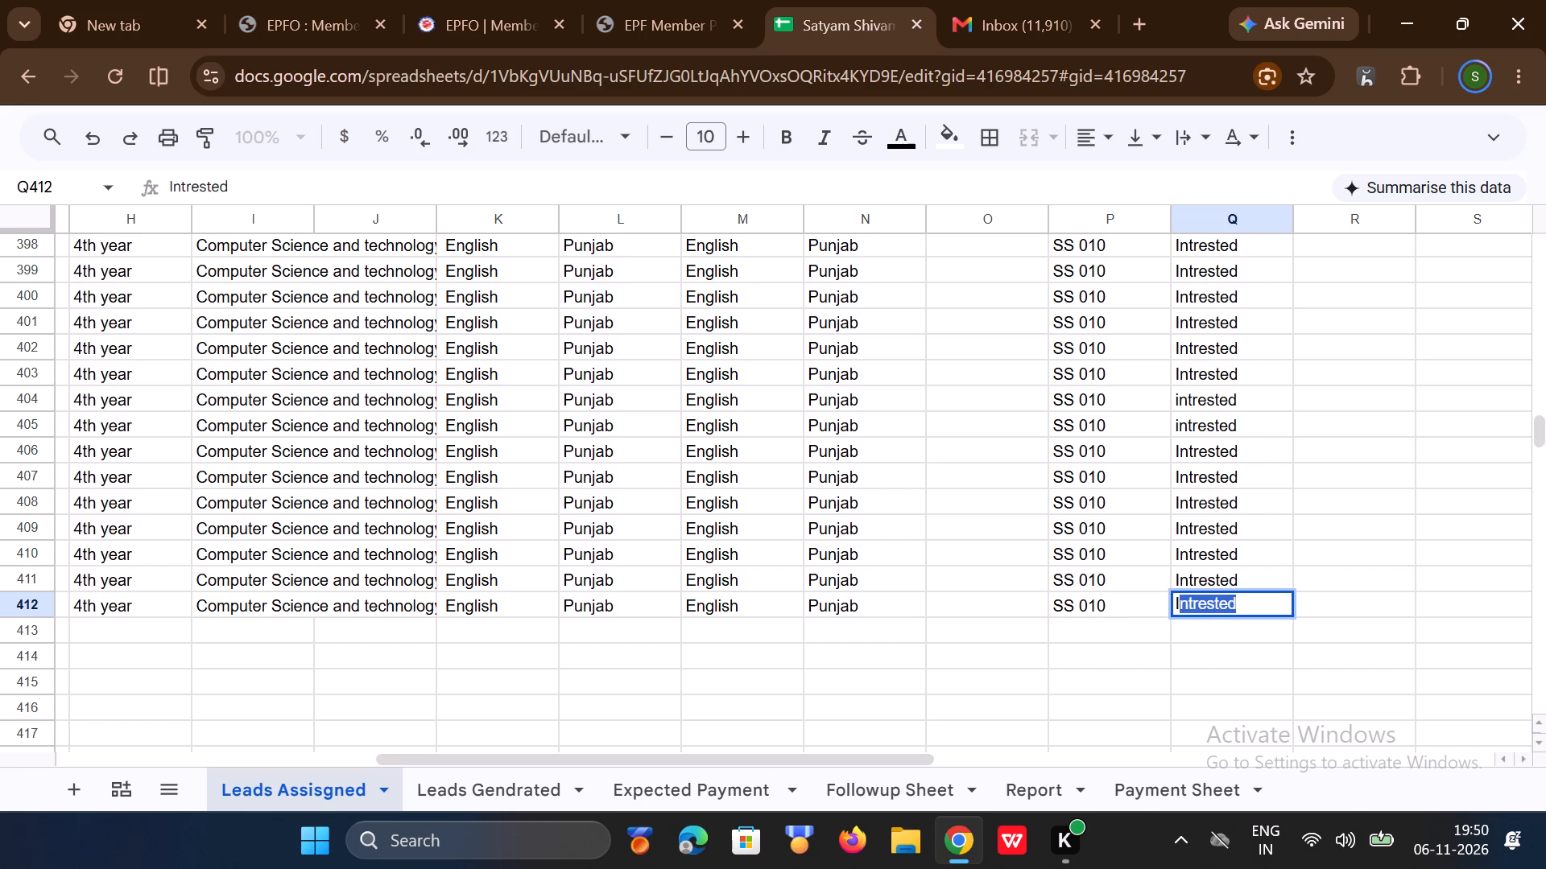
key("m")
key("BackSpace")
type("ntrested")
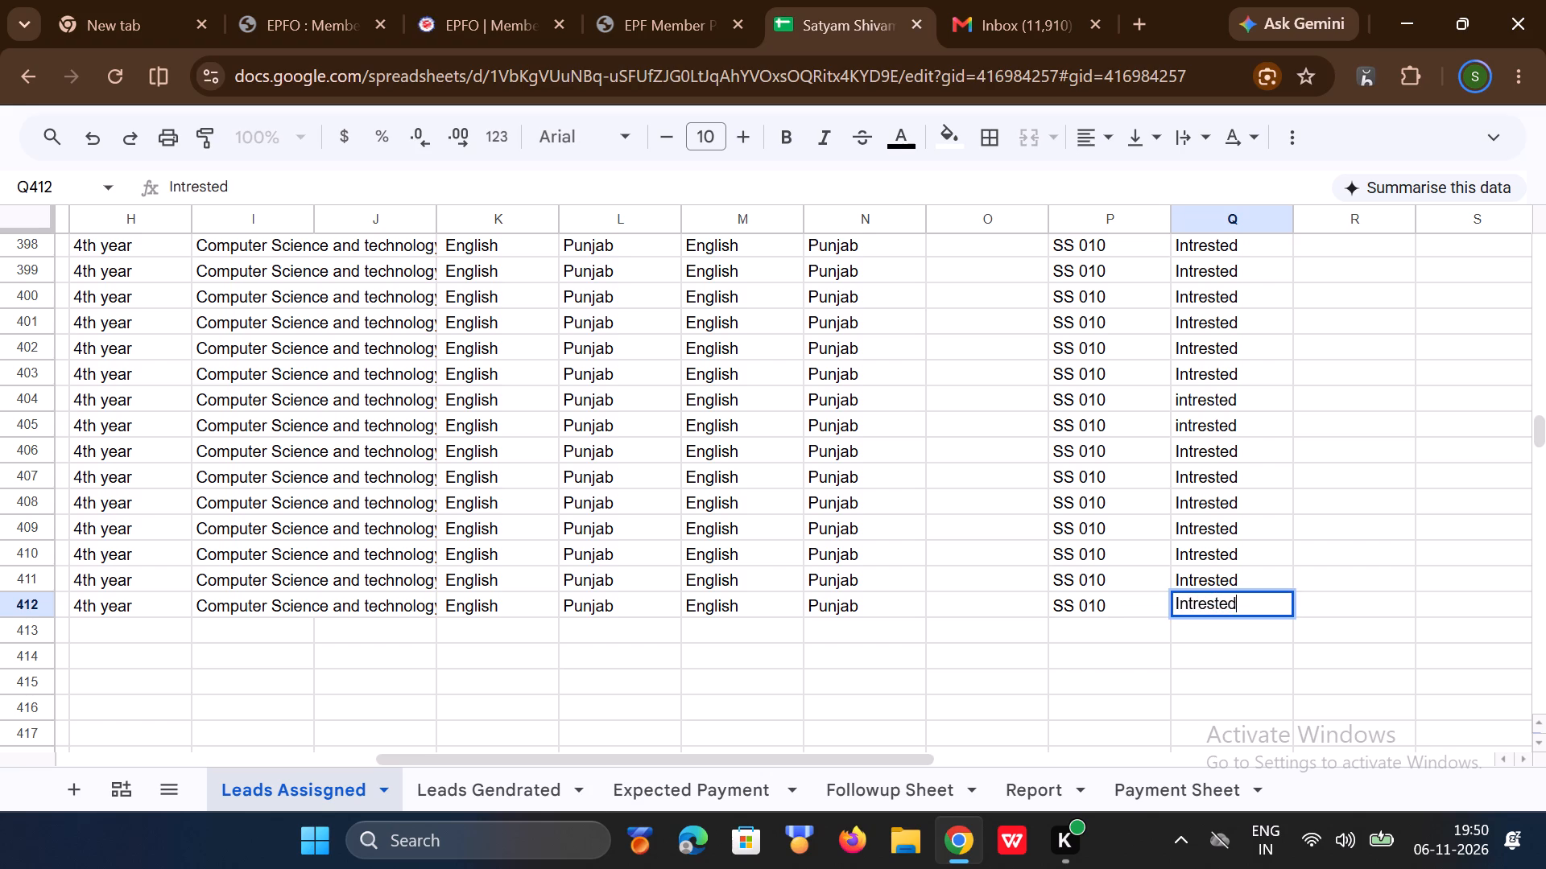
left_click(1008, 719)
Start the next lead in row 413 by entering the student's full name in cell A413.
scroll(1209, 717, "left", 4)
scroll(1209, 717, "right", 5)
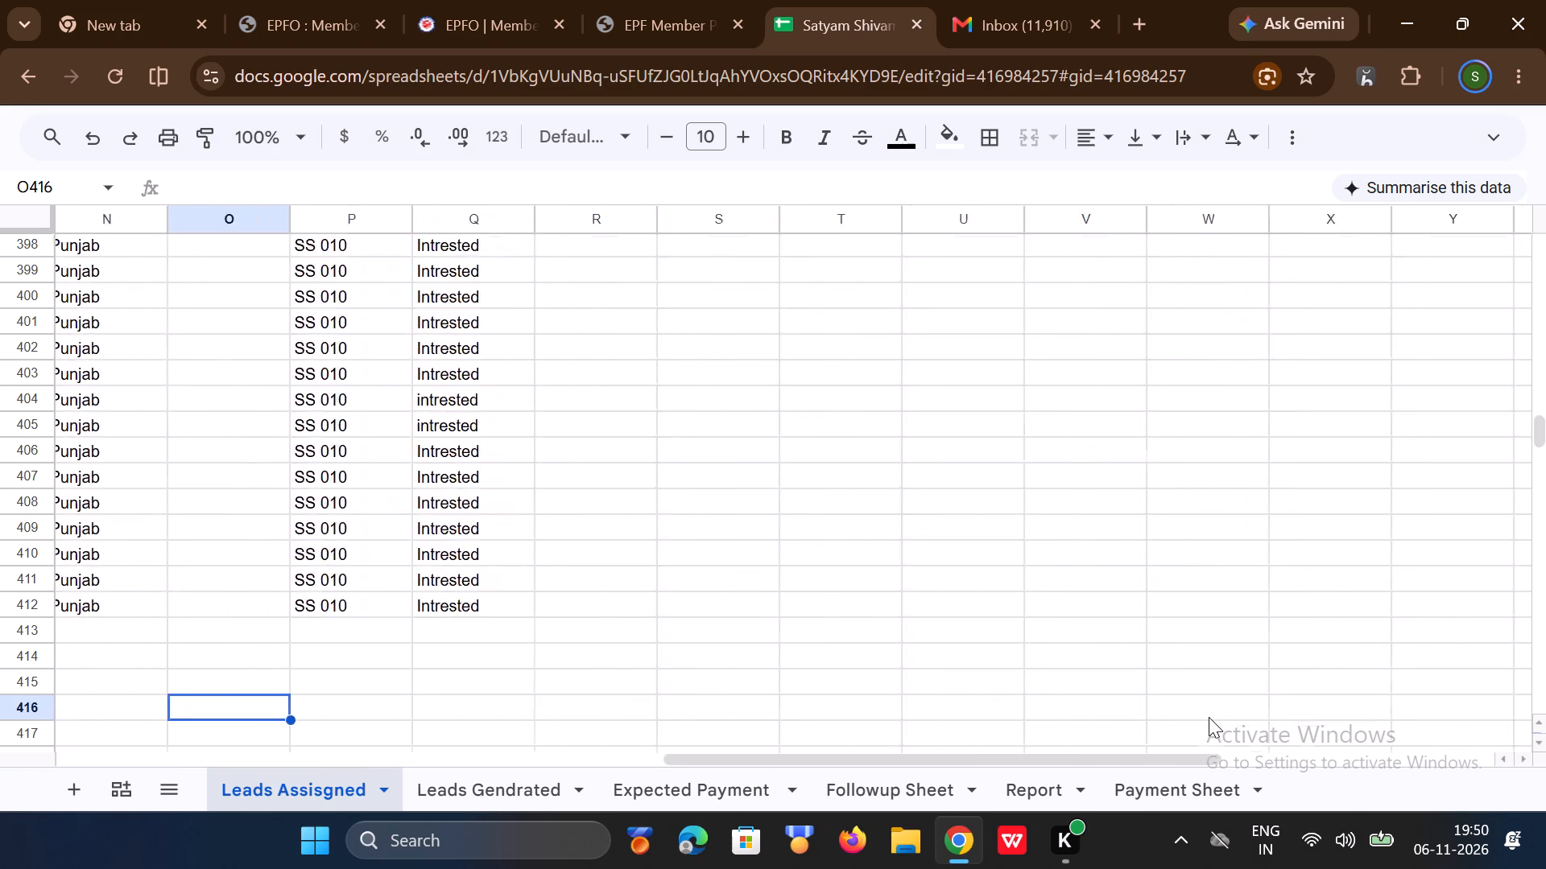
scroll(1209, 717, "right", 4)
scroll(954, 691, "right", 3)
scroll(799, 661, "right", 2)
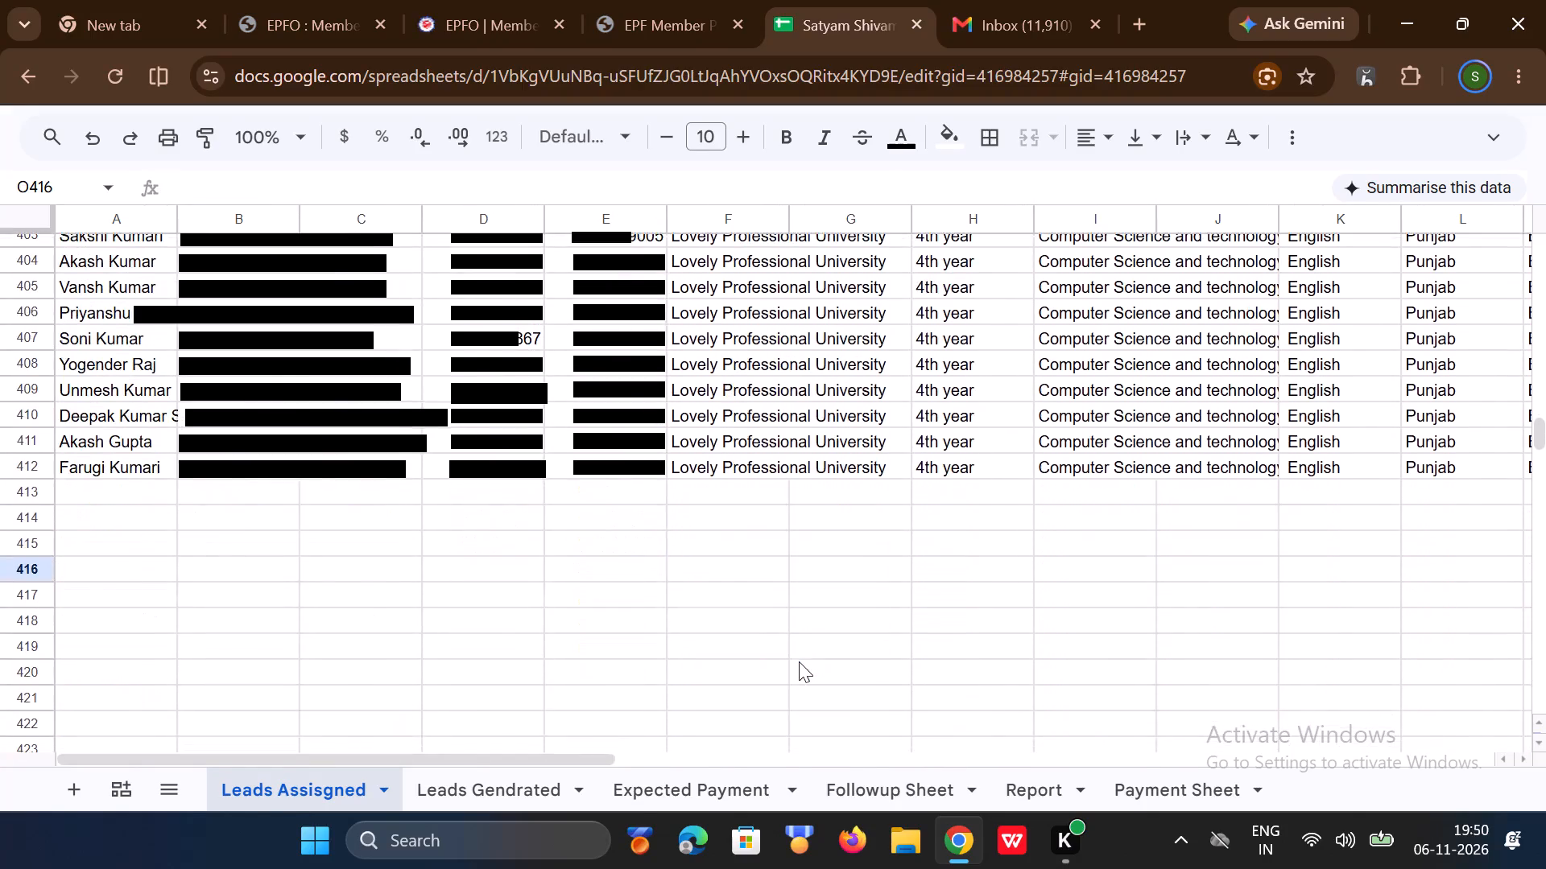
scroll(799, 661, "left", 3)
scroll(799, 661, "right", 5)
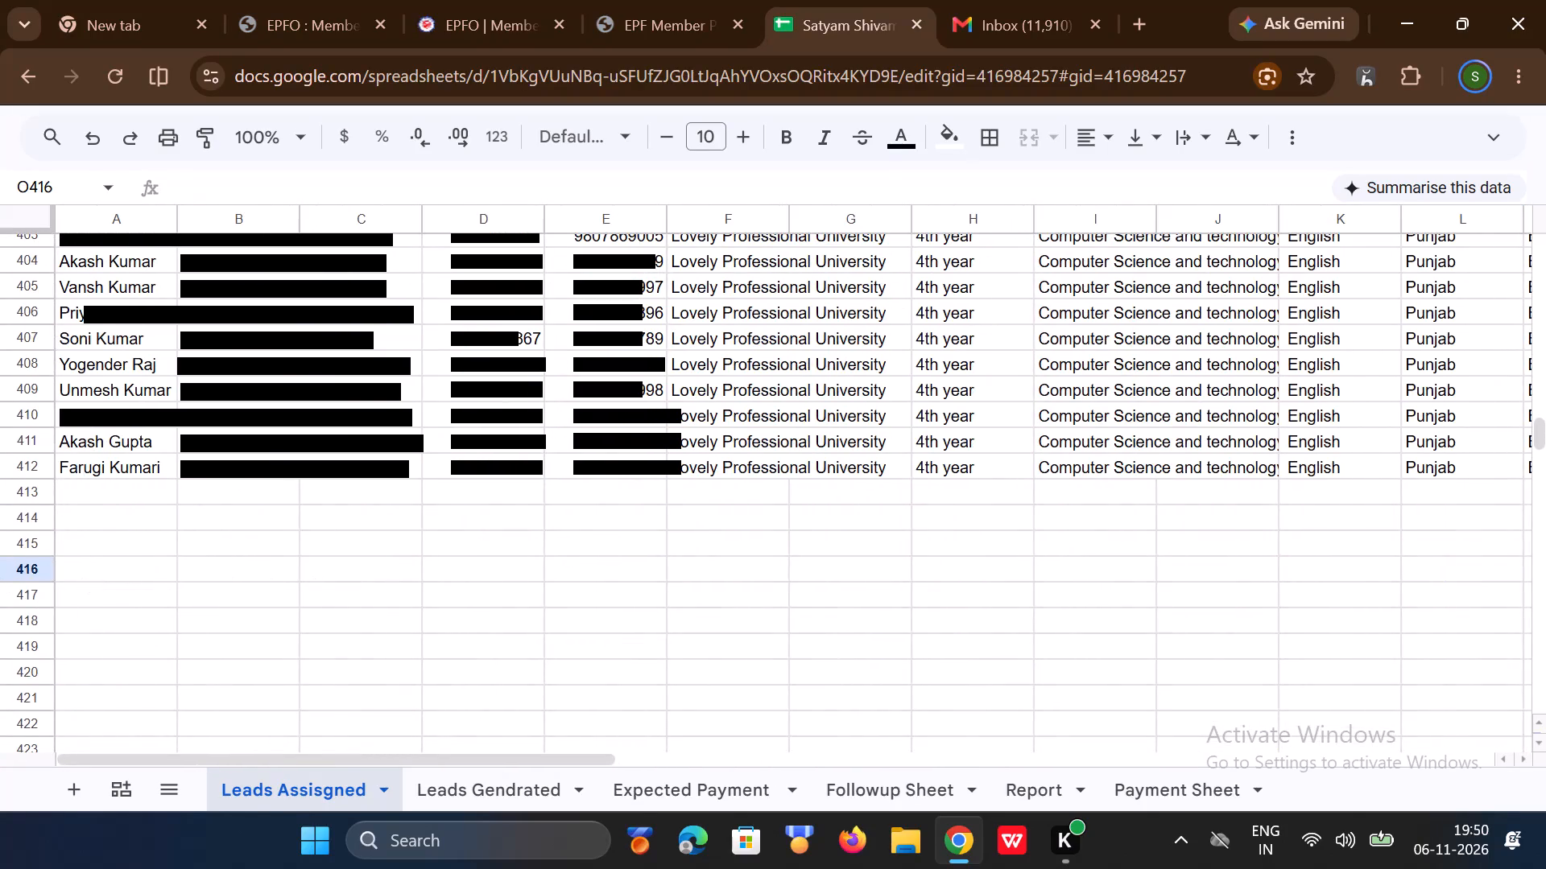
double_click(71, 488)
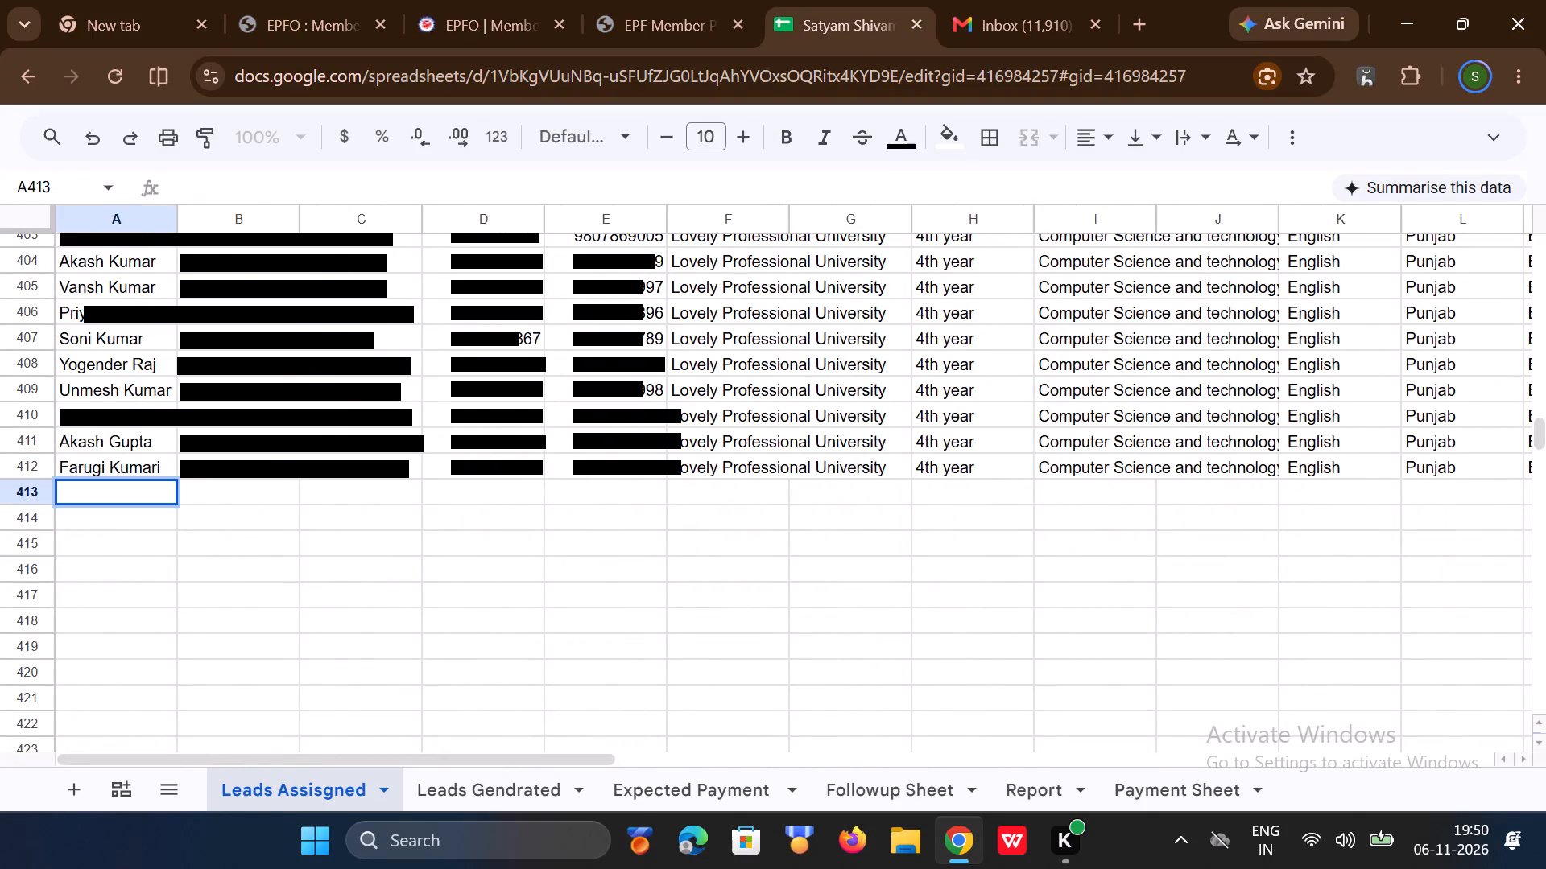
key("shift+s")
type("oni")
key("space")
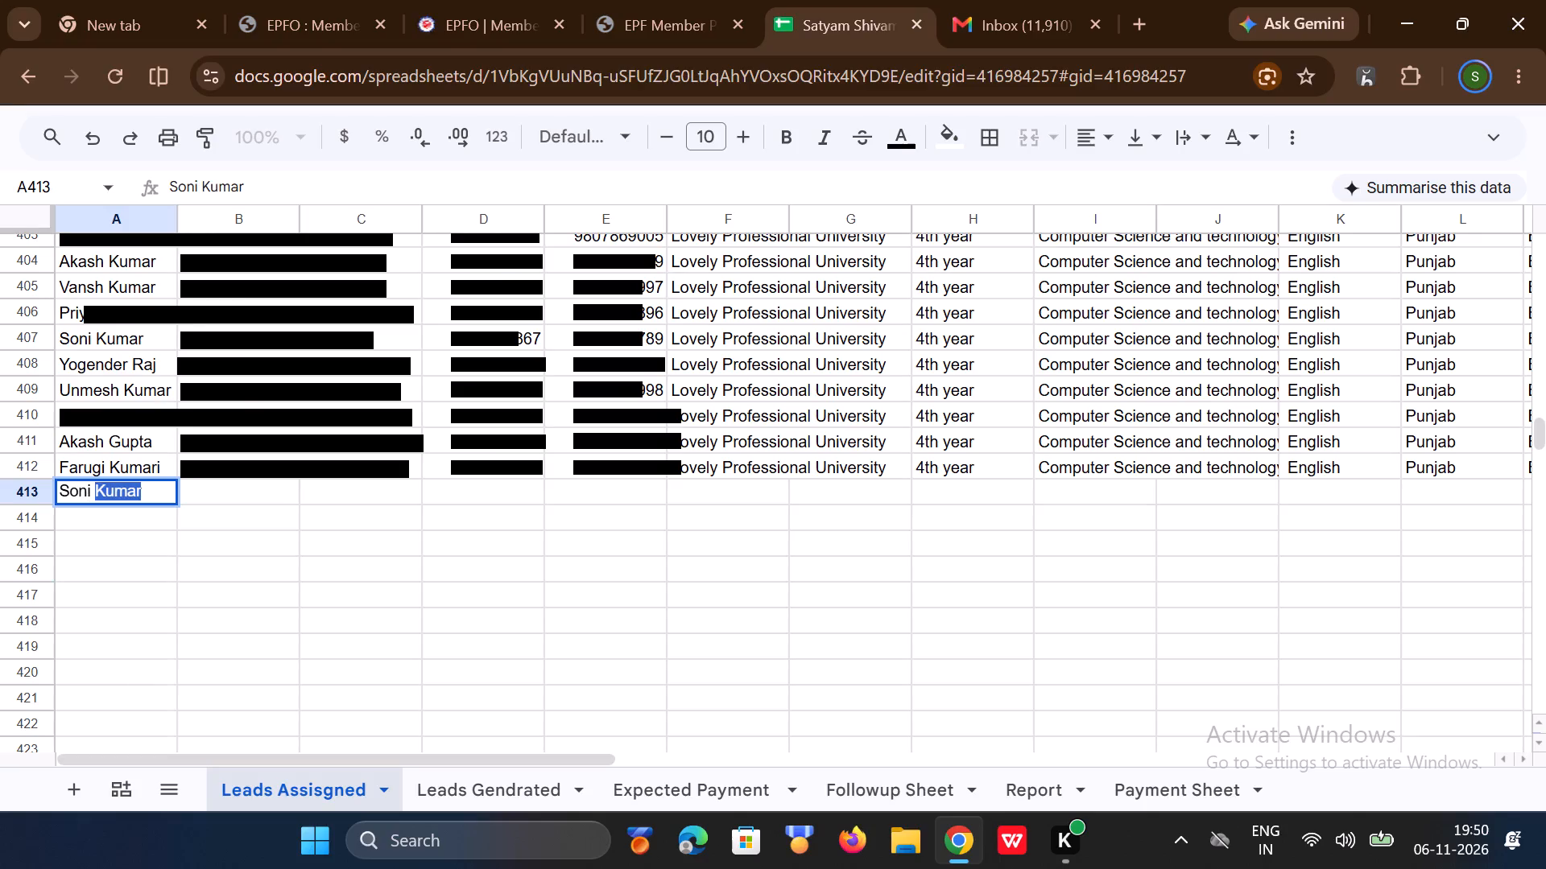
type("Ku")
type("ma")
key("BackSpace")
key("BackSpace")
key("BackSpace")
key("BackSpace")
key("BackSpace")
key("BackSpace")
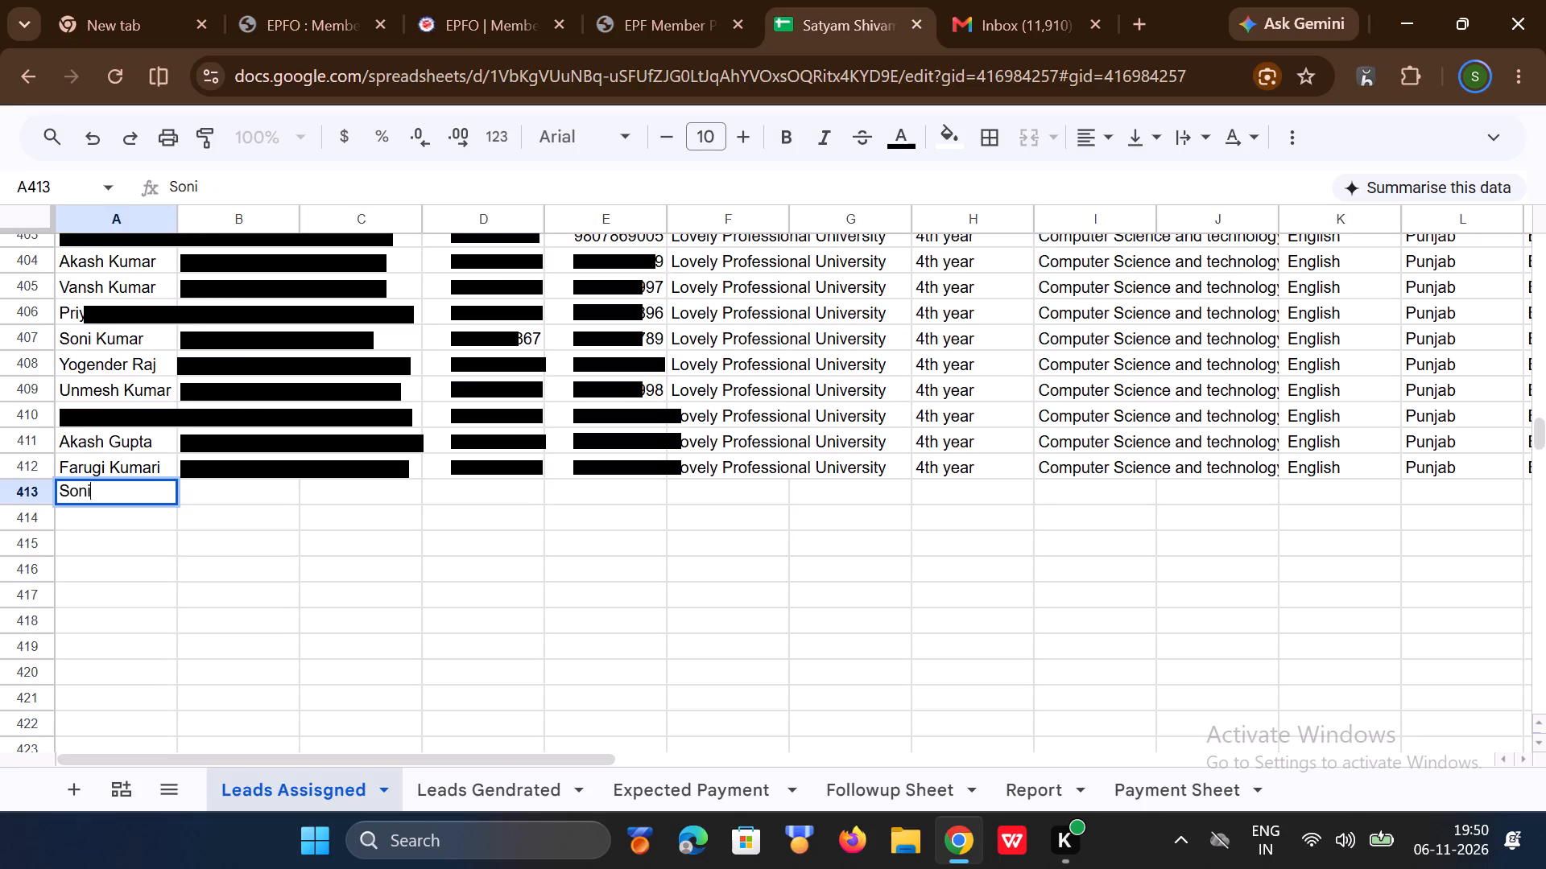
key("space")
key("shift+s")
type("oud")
Enter the new student's e-mail address in cell B413.
double_click(224, 496)
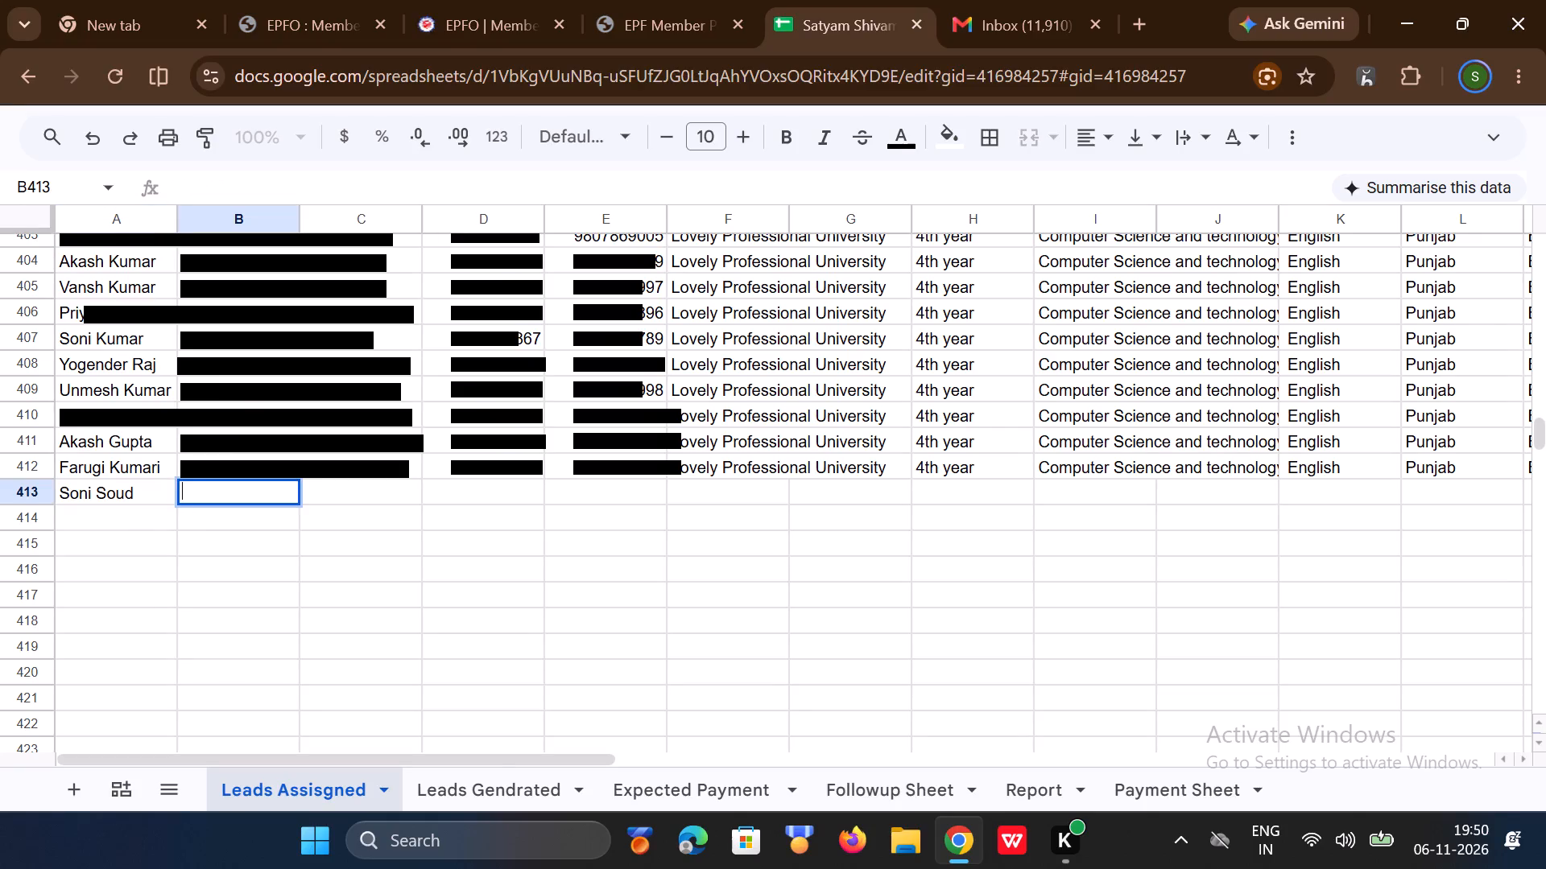
left_click(224, 496)
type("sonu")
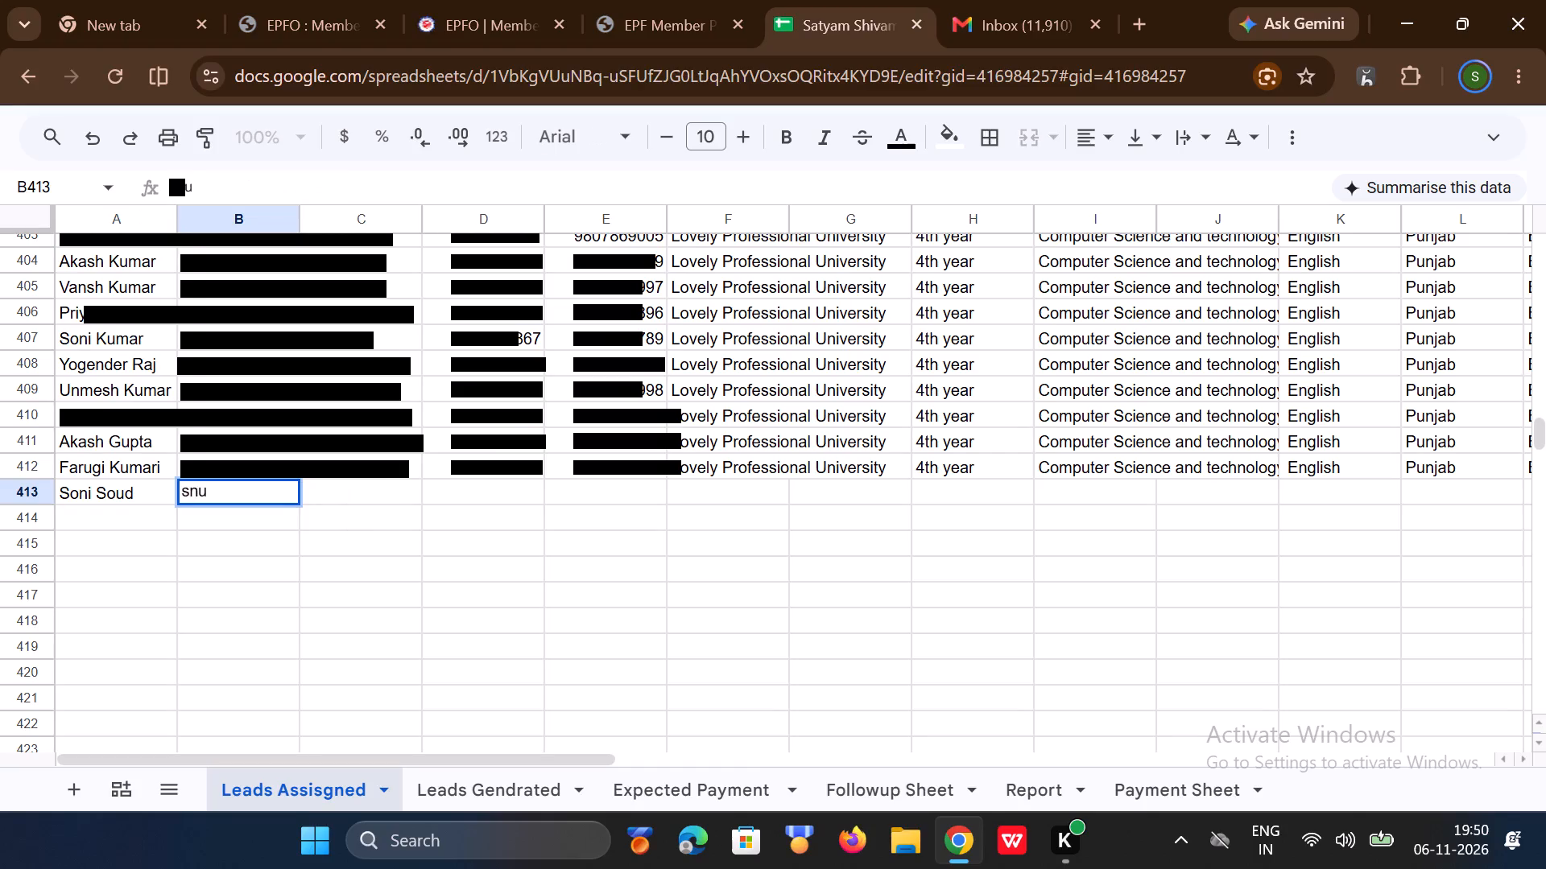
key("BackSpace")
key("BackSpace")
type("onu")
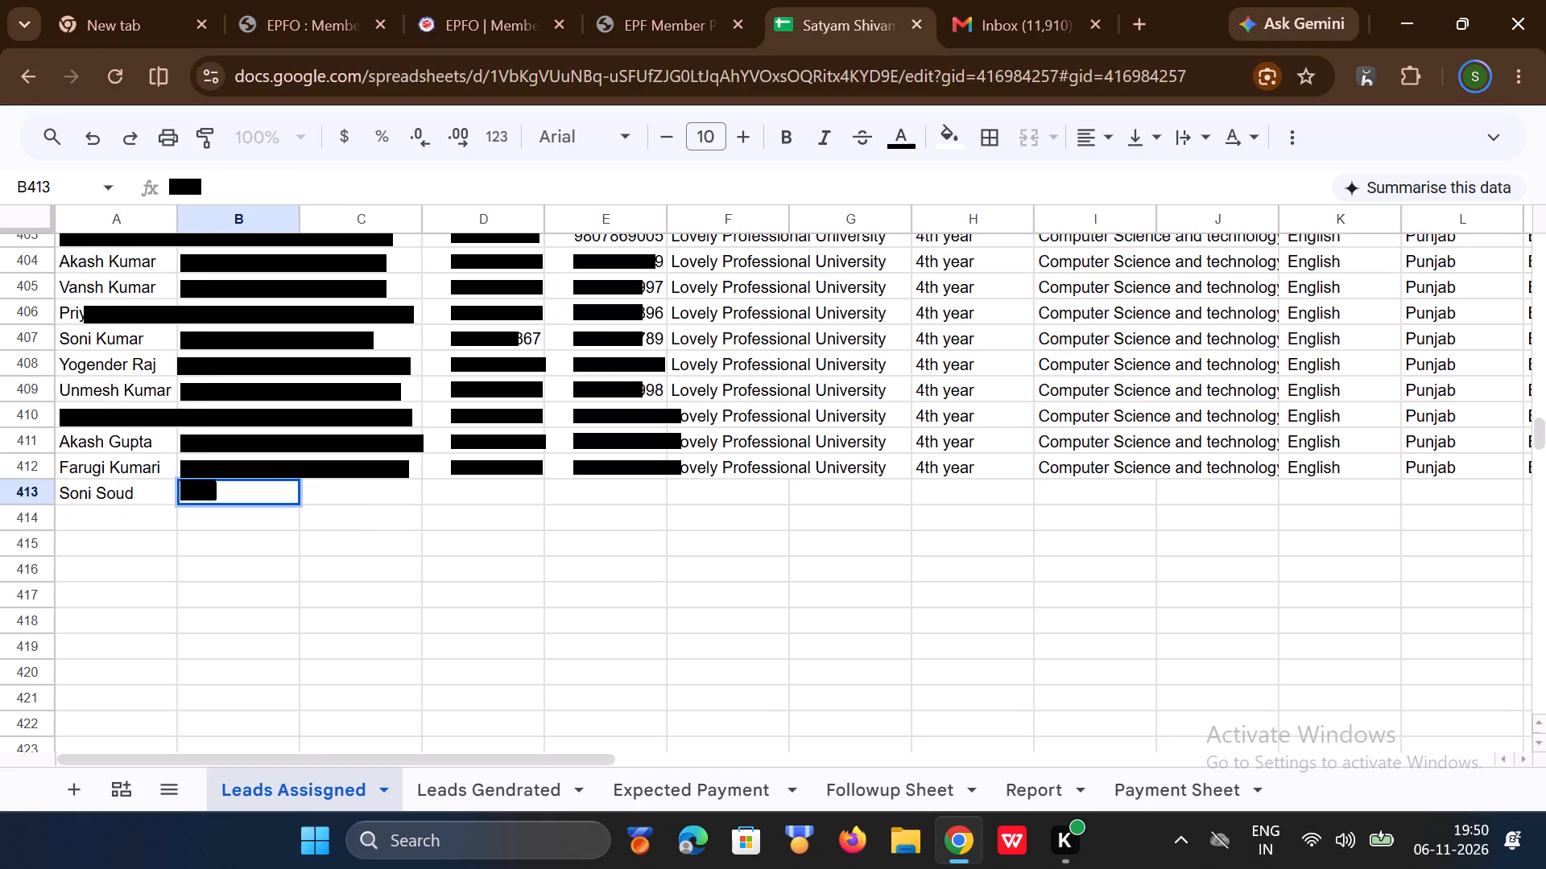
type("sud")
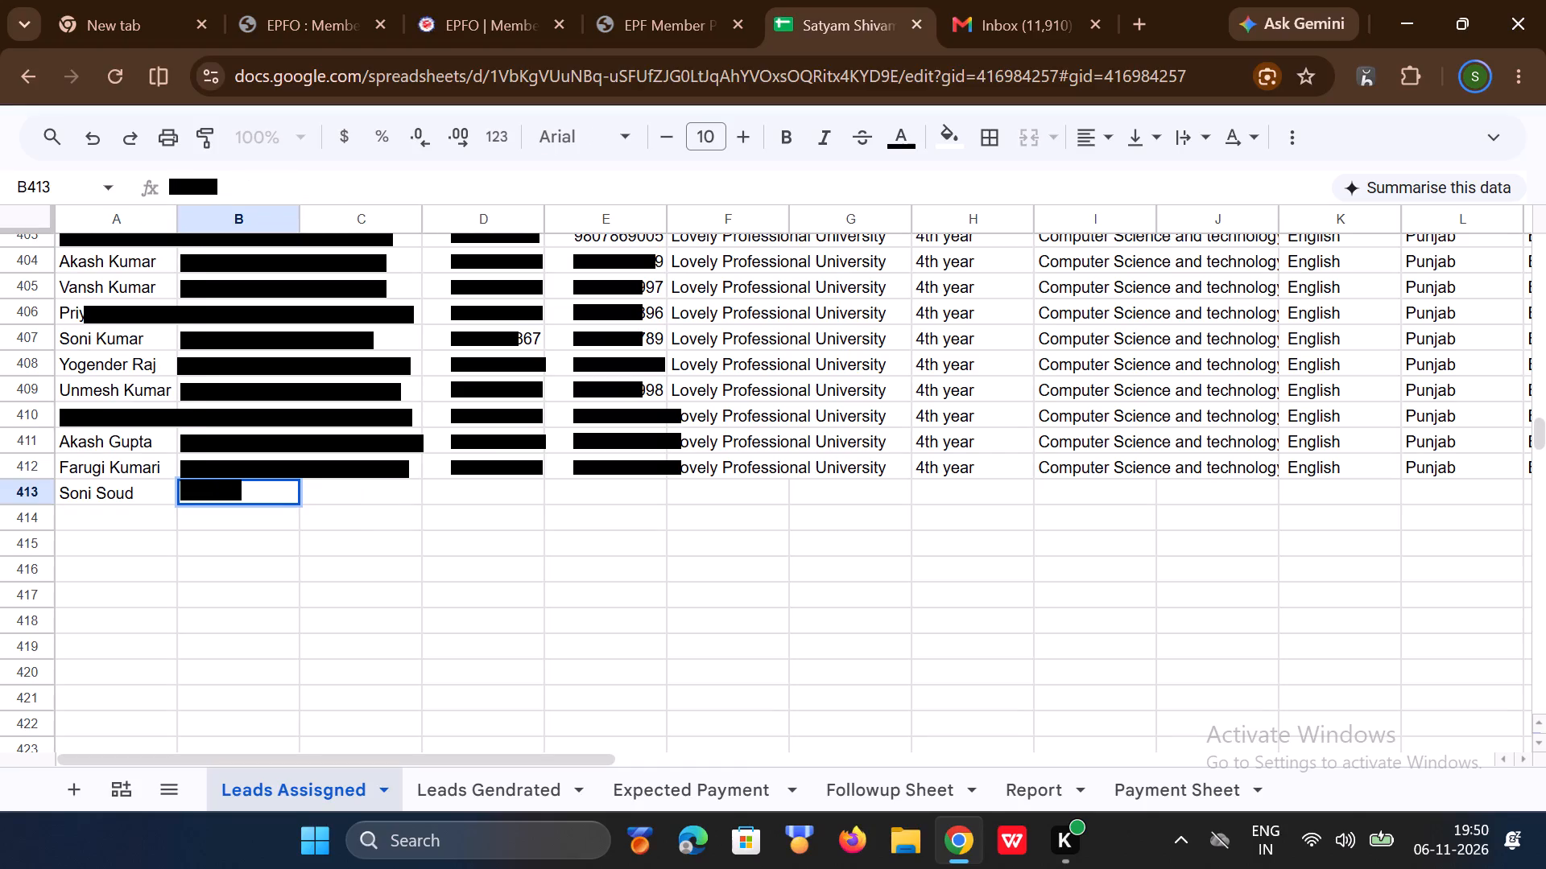
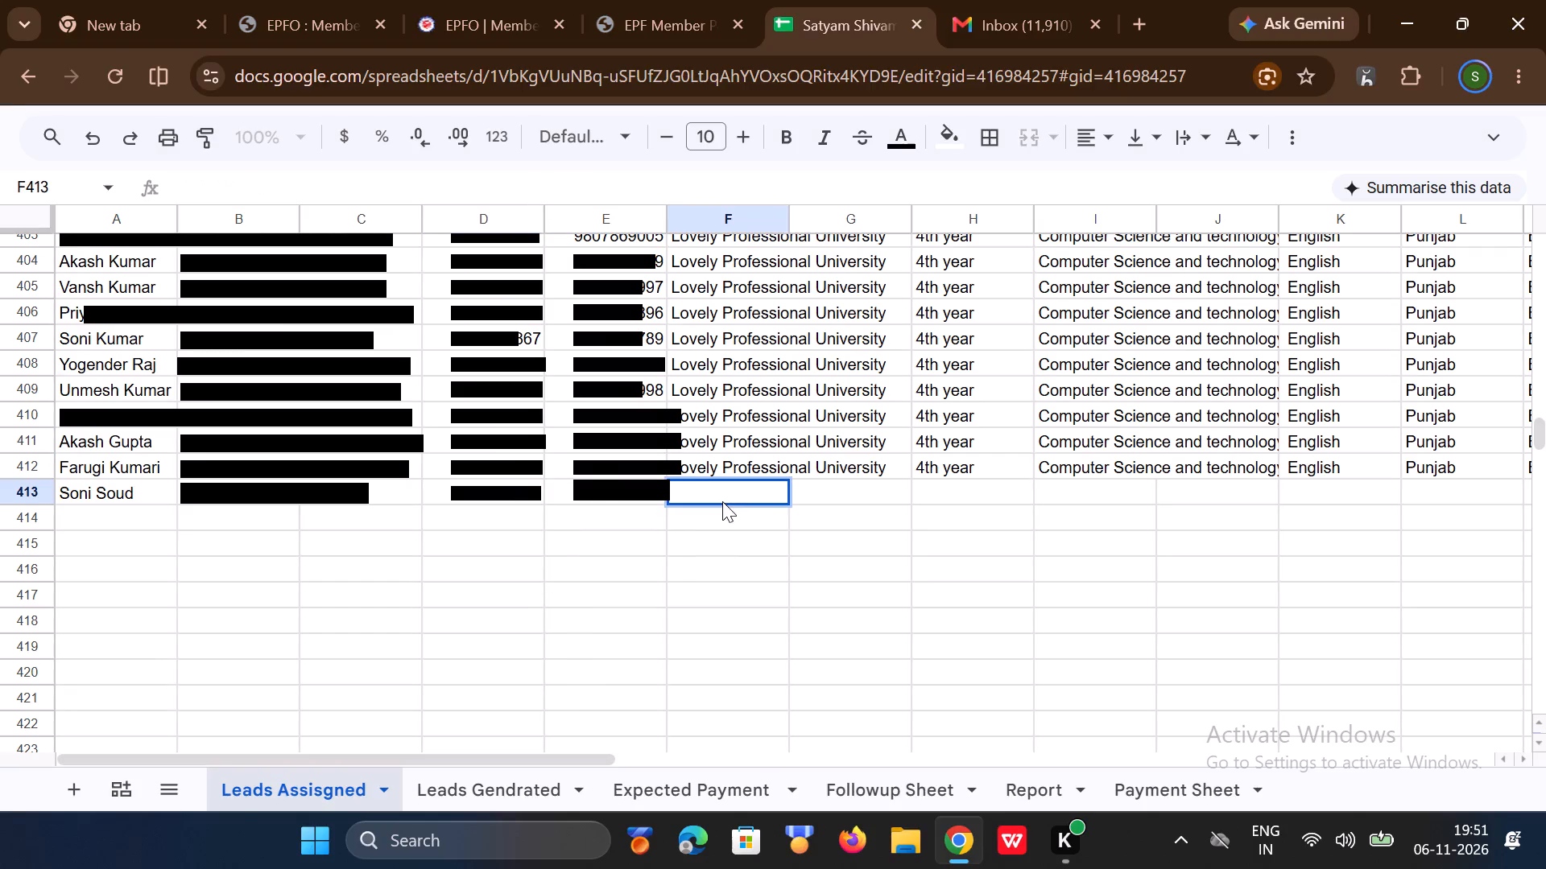
Enter Lovely Professional University as the new student's university in cell F413.
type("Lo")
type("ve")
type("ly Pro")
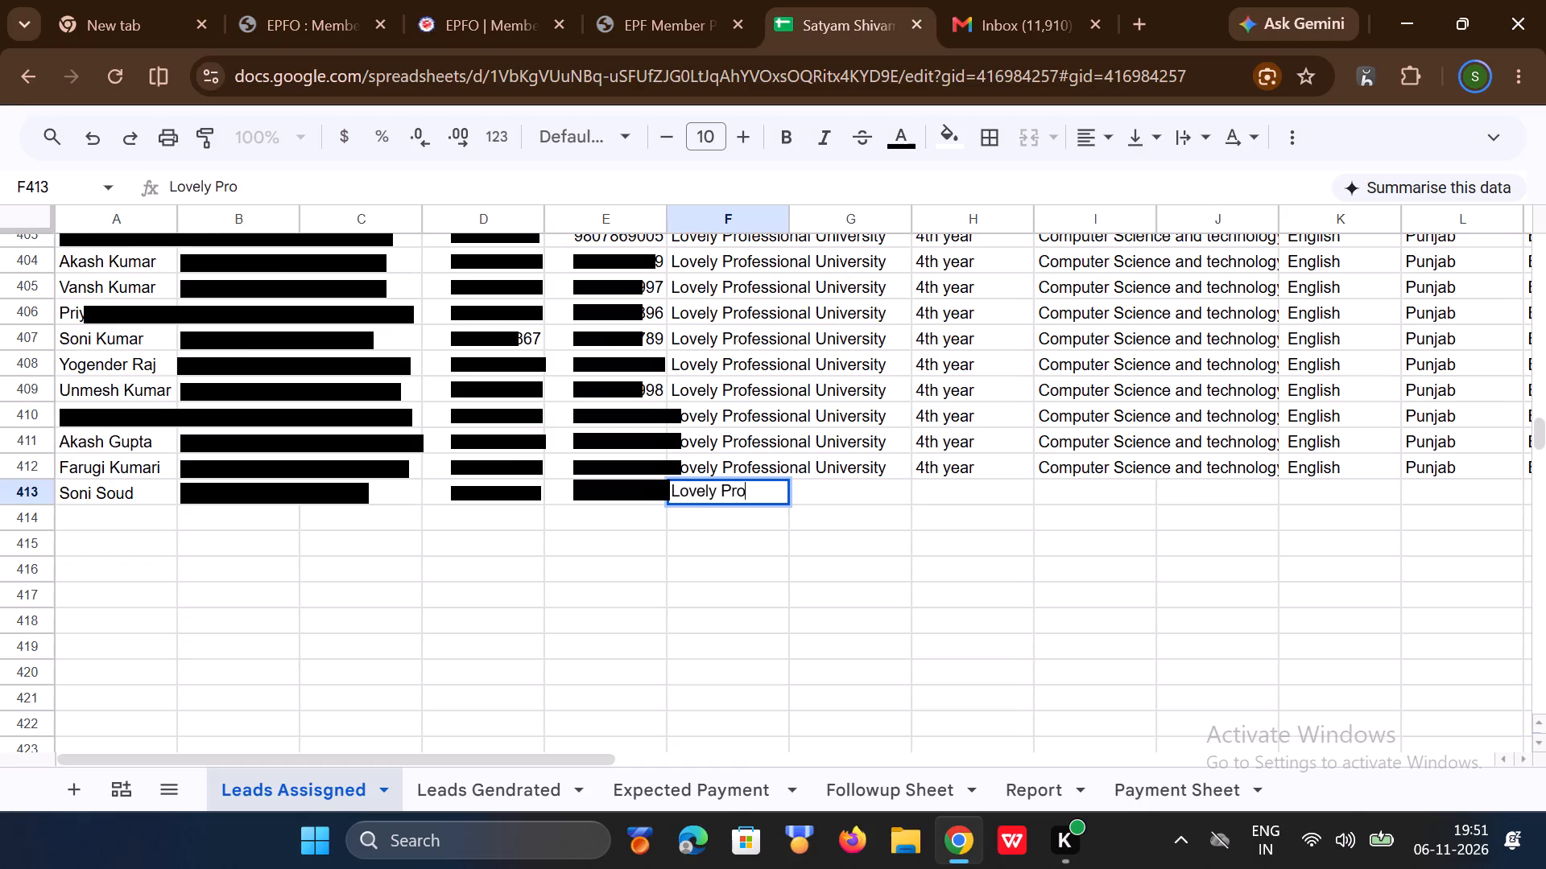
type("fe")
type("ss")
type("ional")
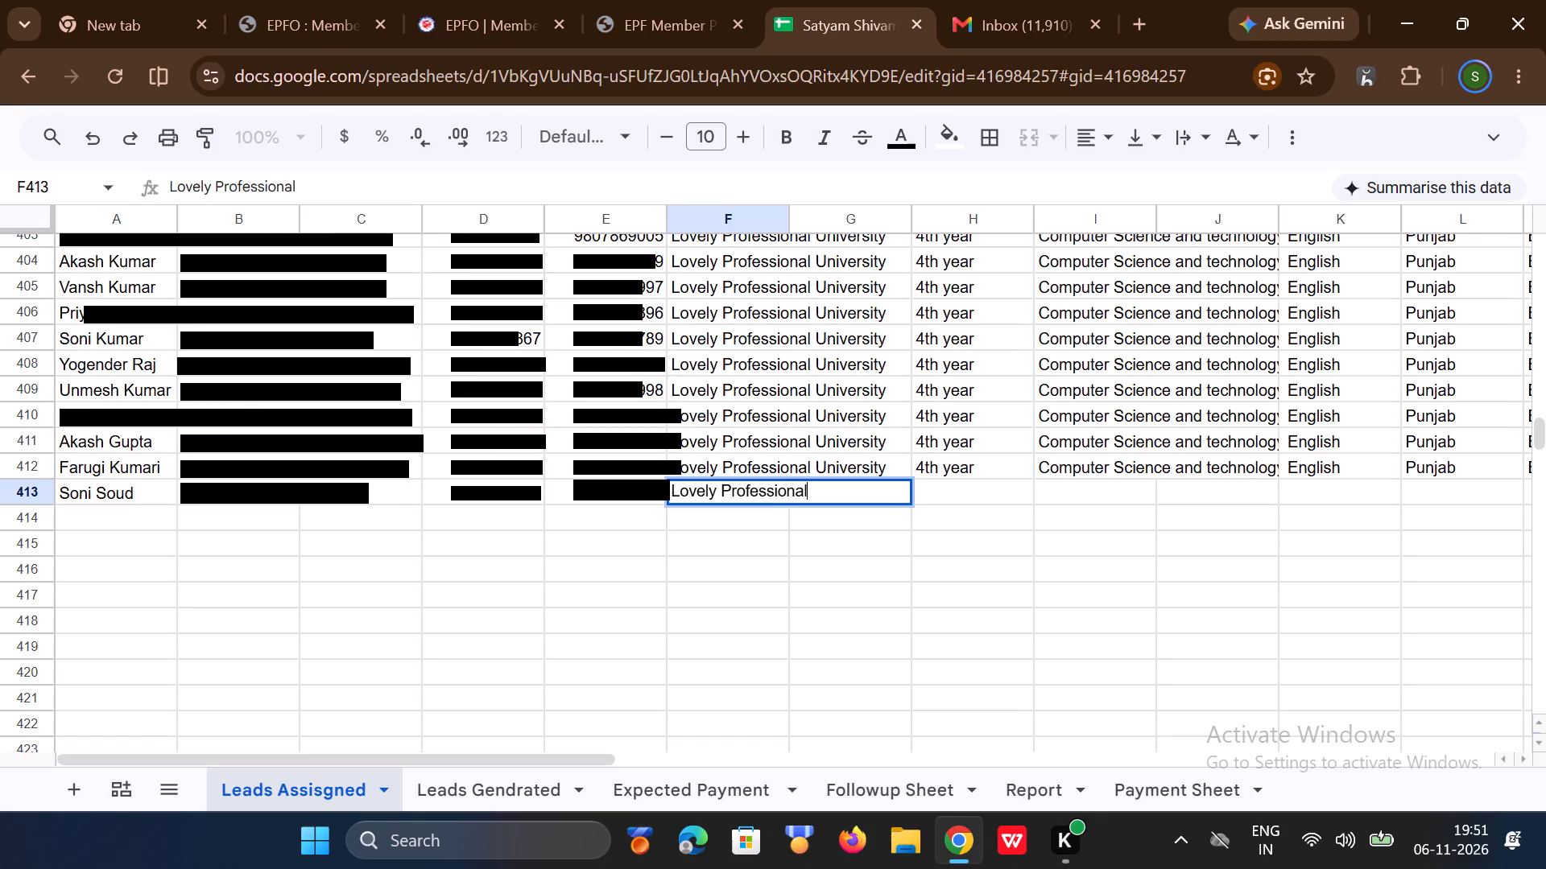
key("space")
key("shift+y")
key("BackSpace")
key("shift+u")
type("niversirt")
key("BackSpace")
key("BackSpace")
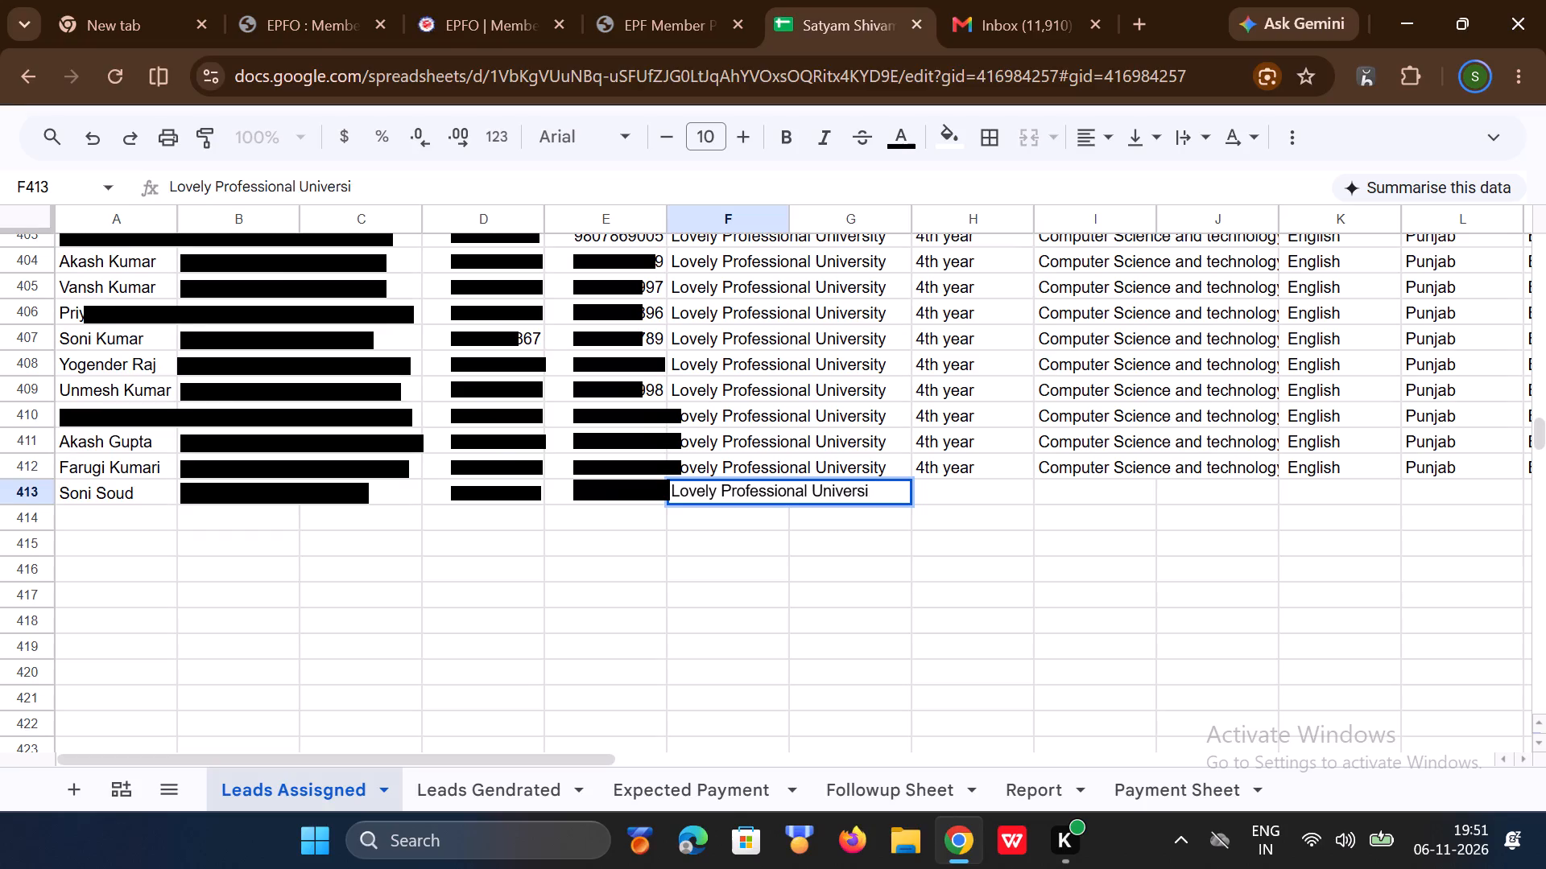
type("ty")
Enter 4th year as the student's year of study in cell H413.
double_click(929, 495)
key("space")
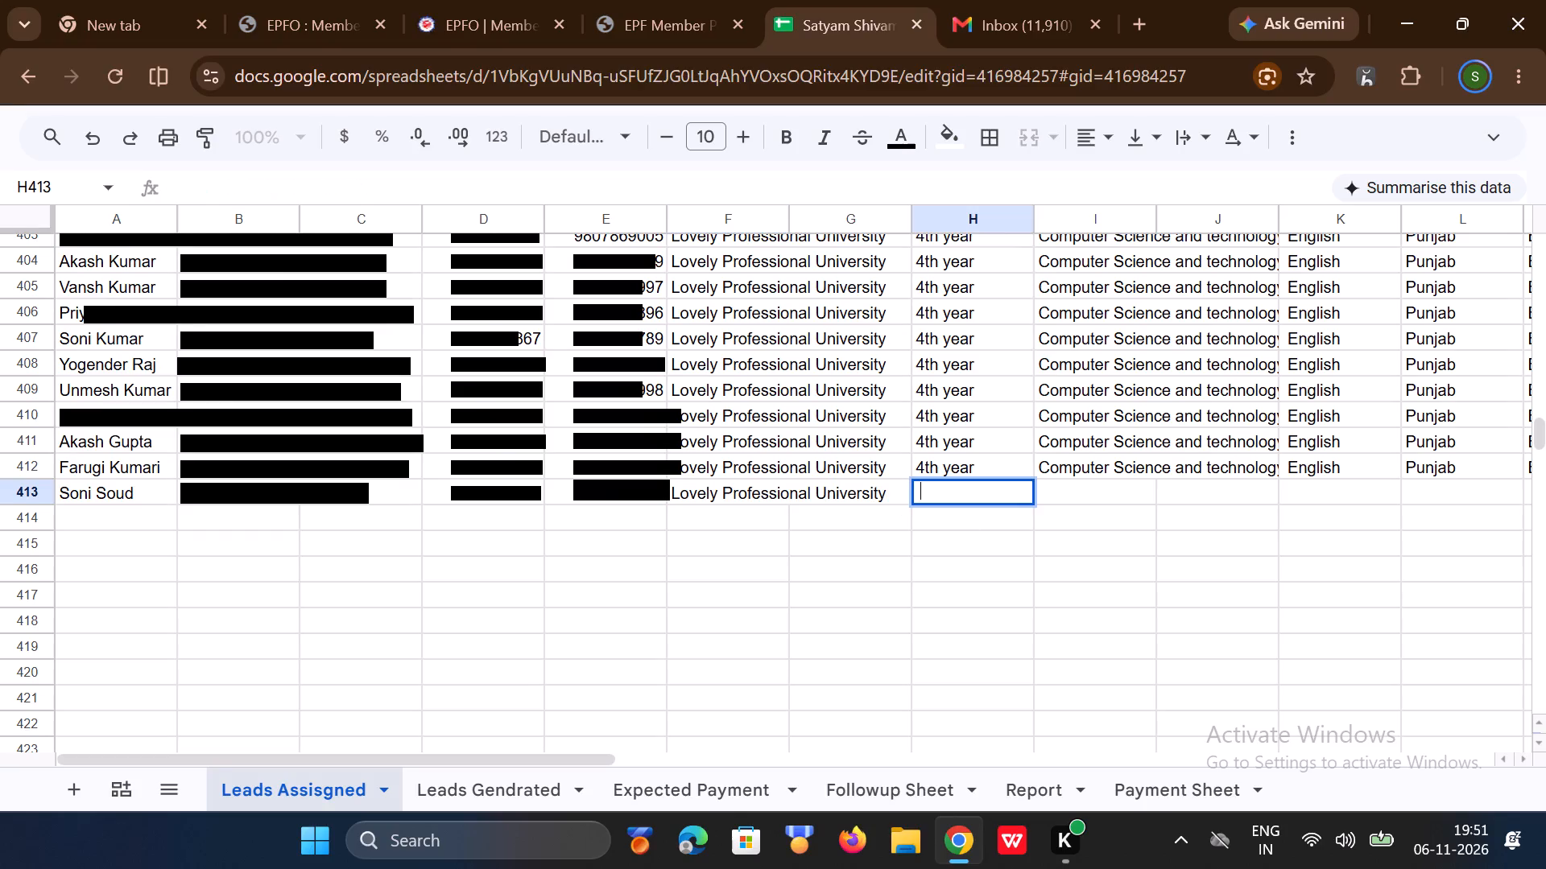
key("BackSpace")
key("shift+dollar")
key("BackSpace")
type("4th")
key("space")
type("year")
Enter Computer Science and technology as the student's course in cell I413.
double_click(1067, 502)
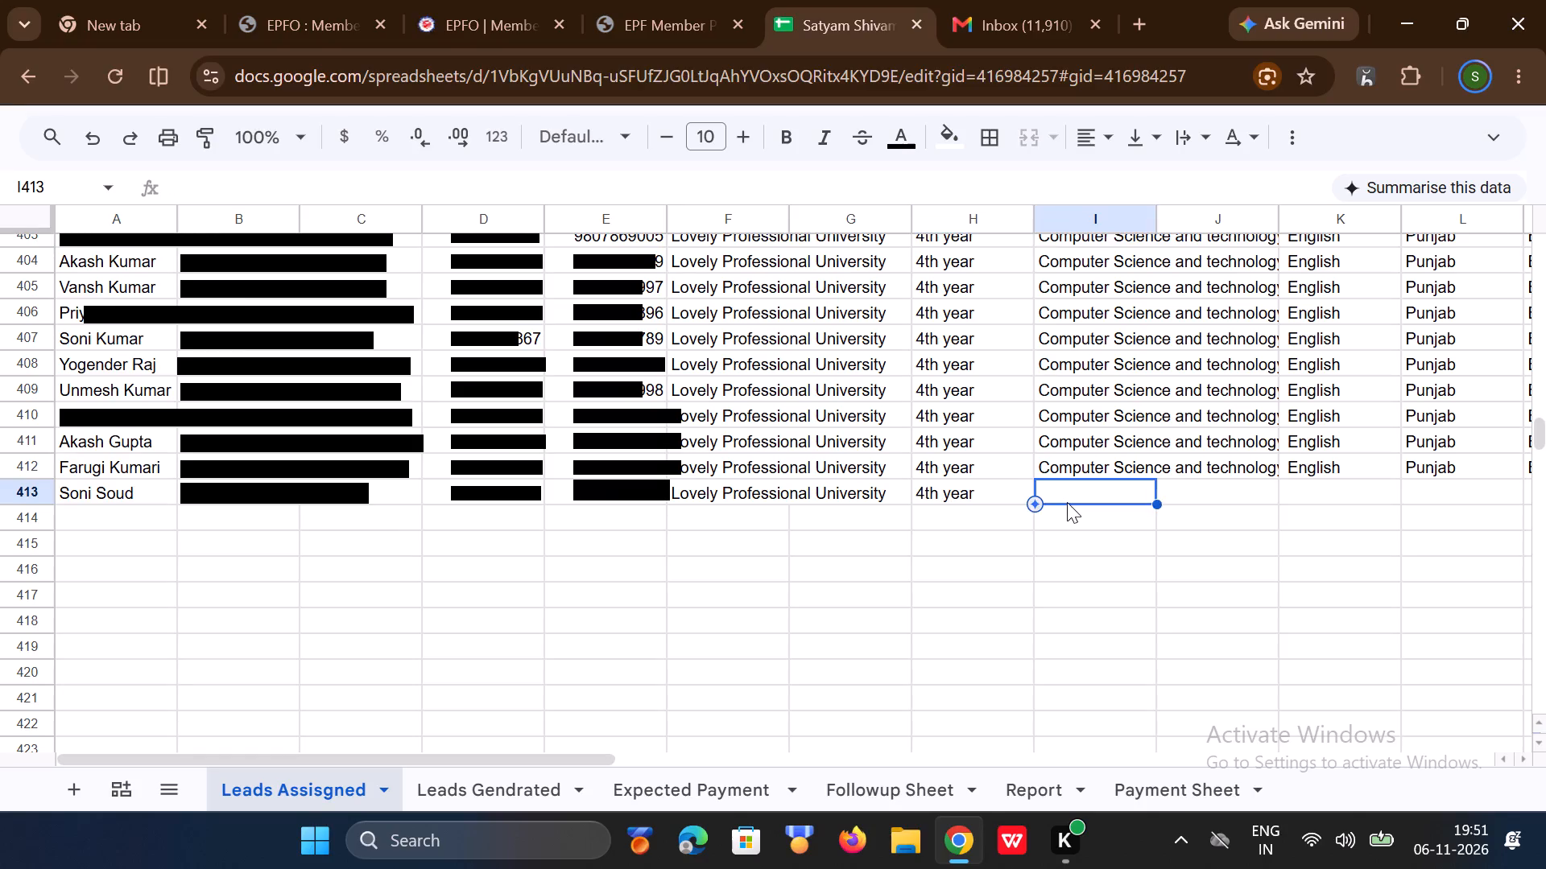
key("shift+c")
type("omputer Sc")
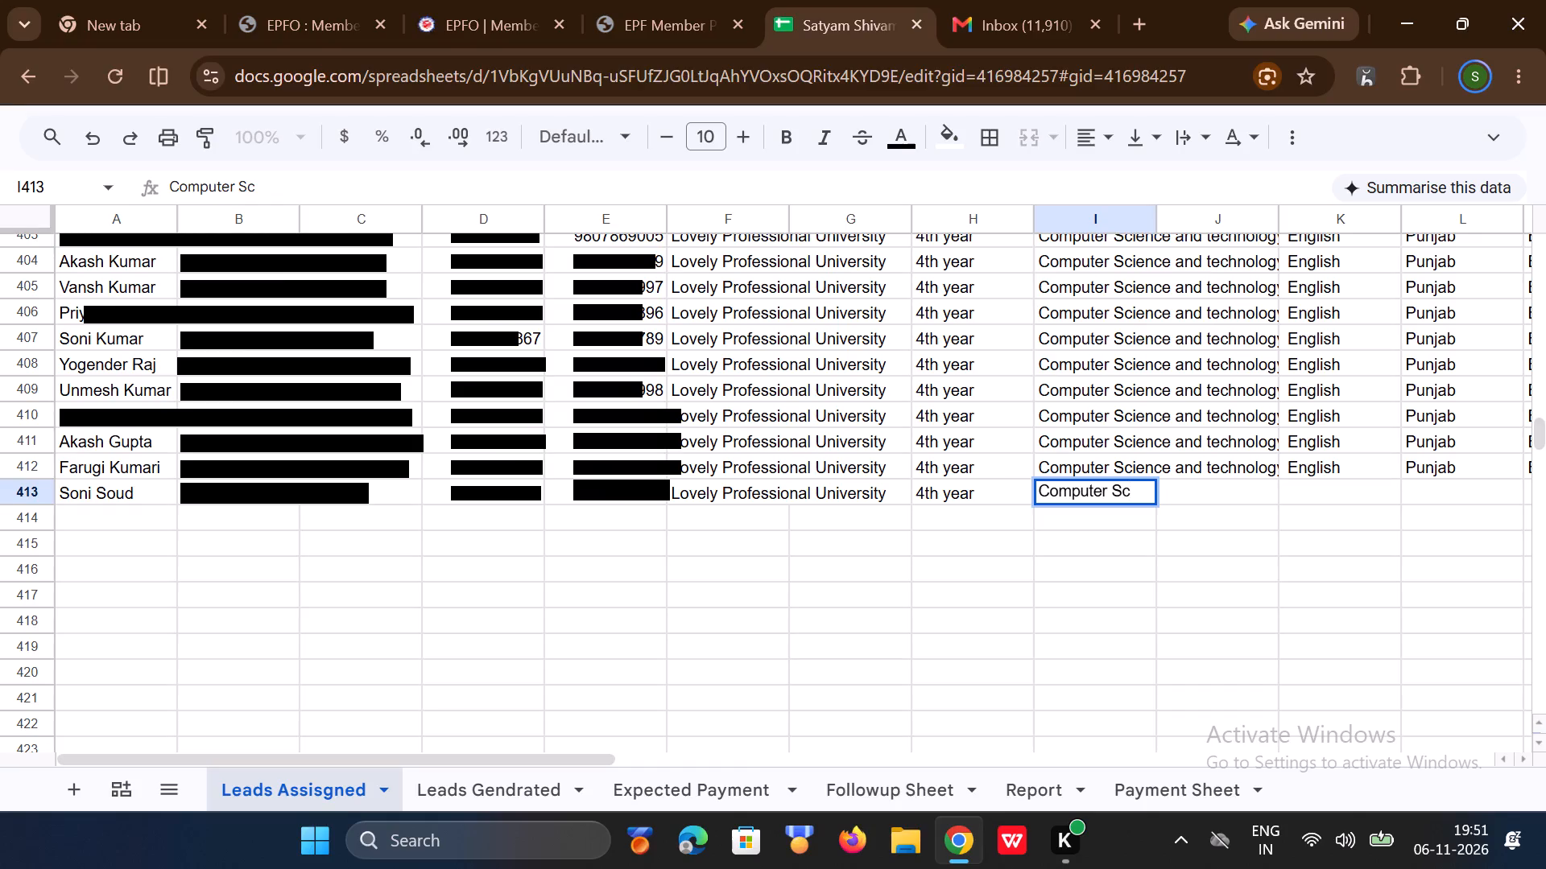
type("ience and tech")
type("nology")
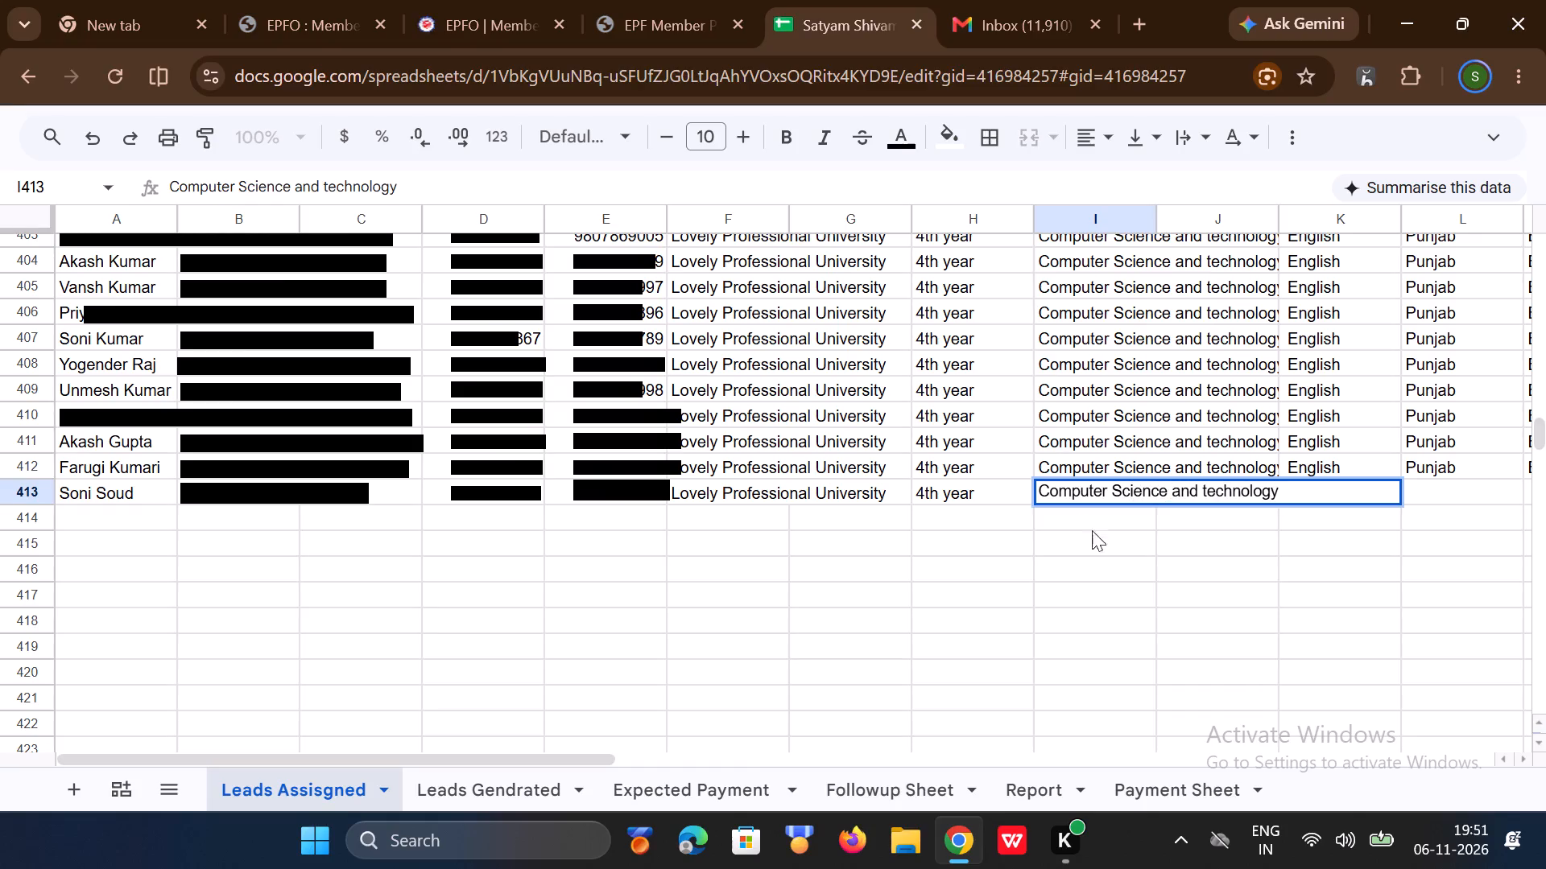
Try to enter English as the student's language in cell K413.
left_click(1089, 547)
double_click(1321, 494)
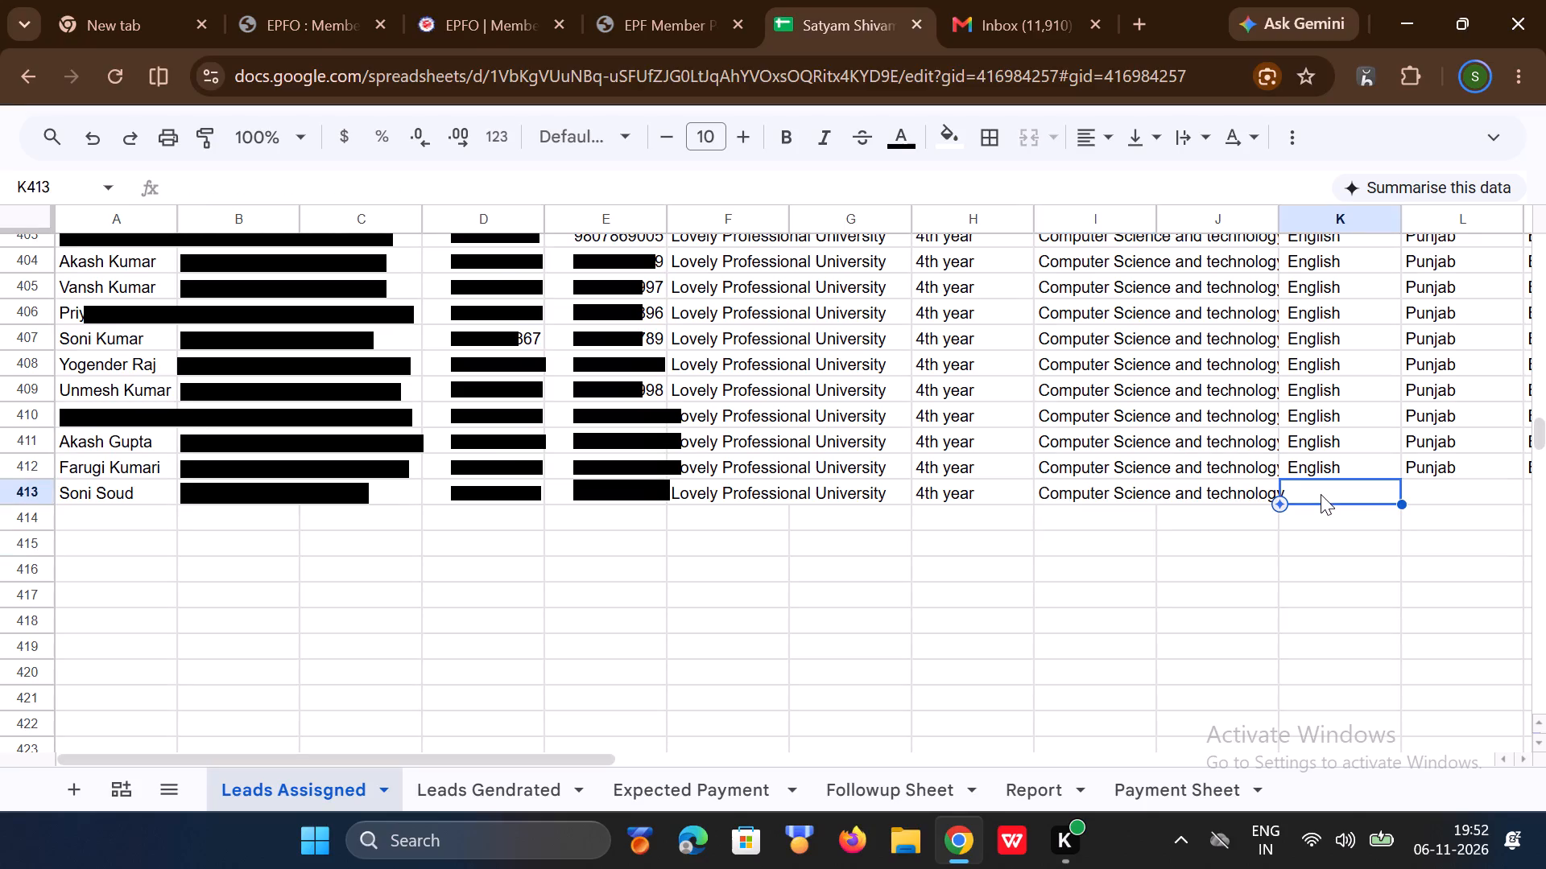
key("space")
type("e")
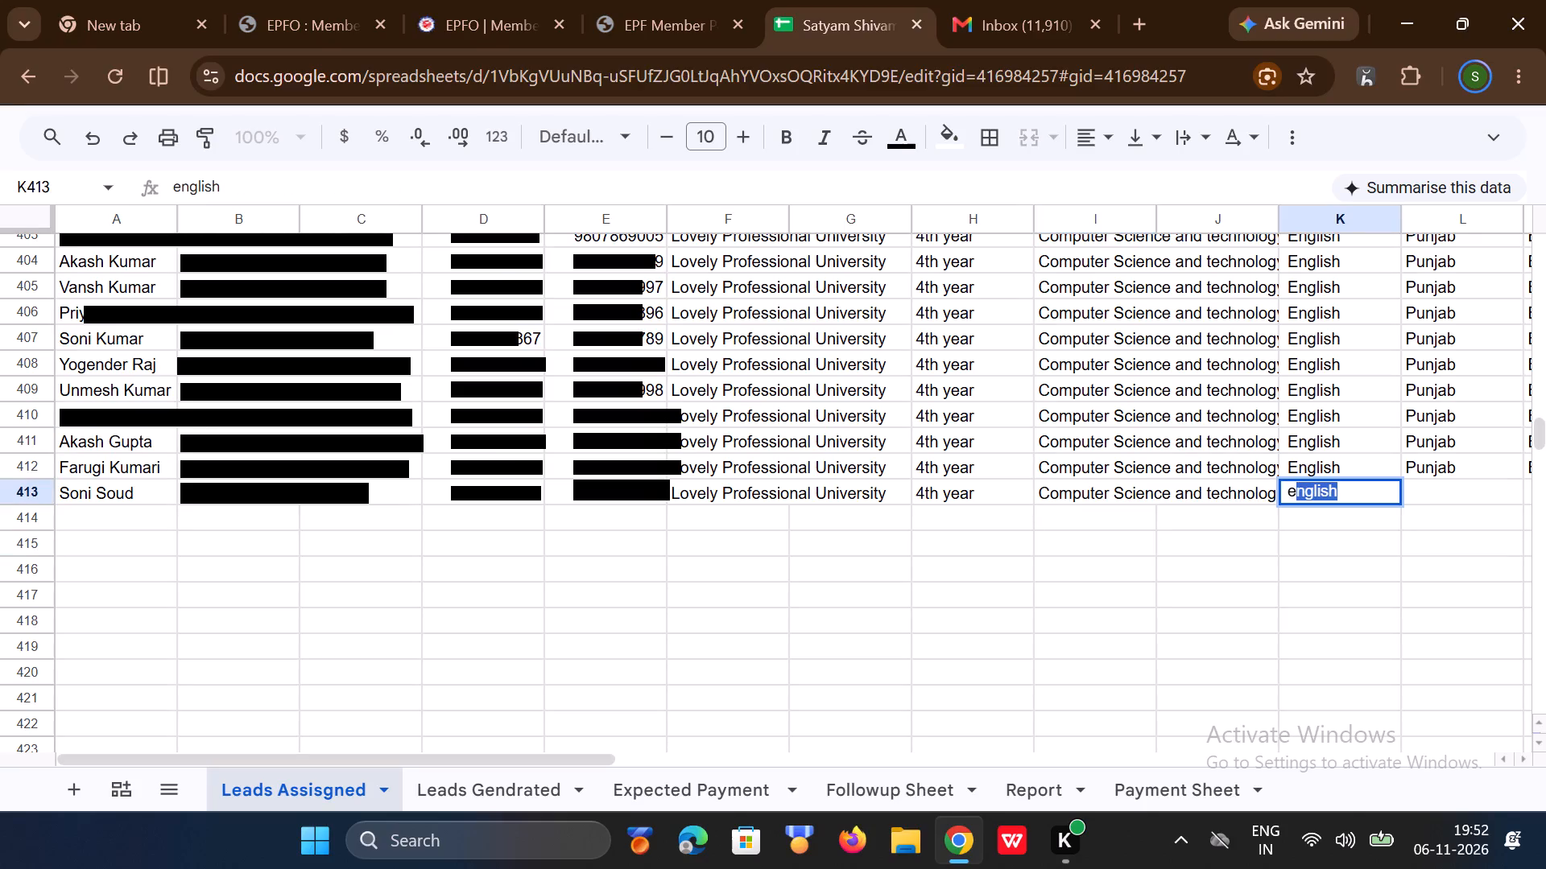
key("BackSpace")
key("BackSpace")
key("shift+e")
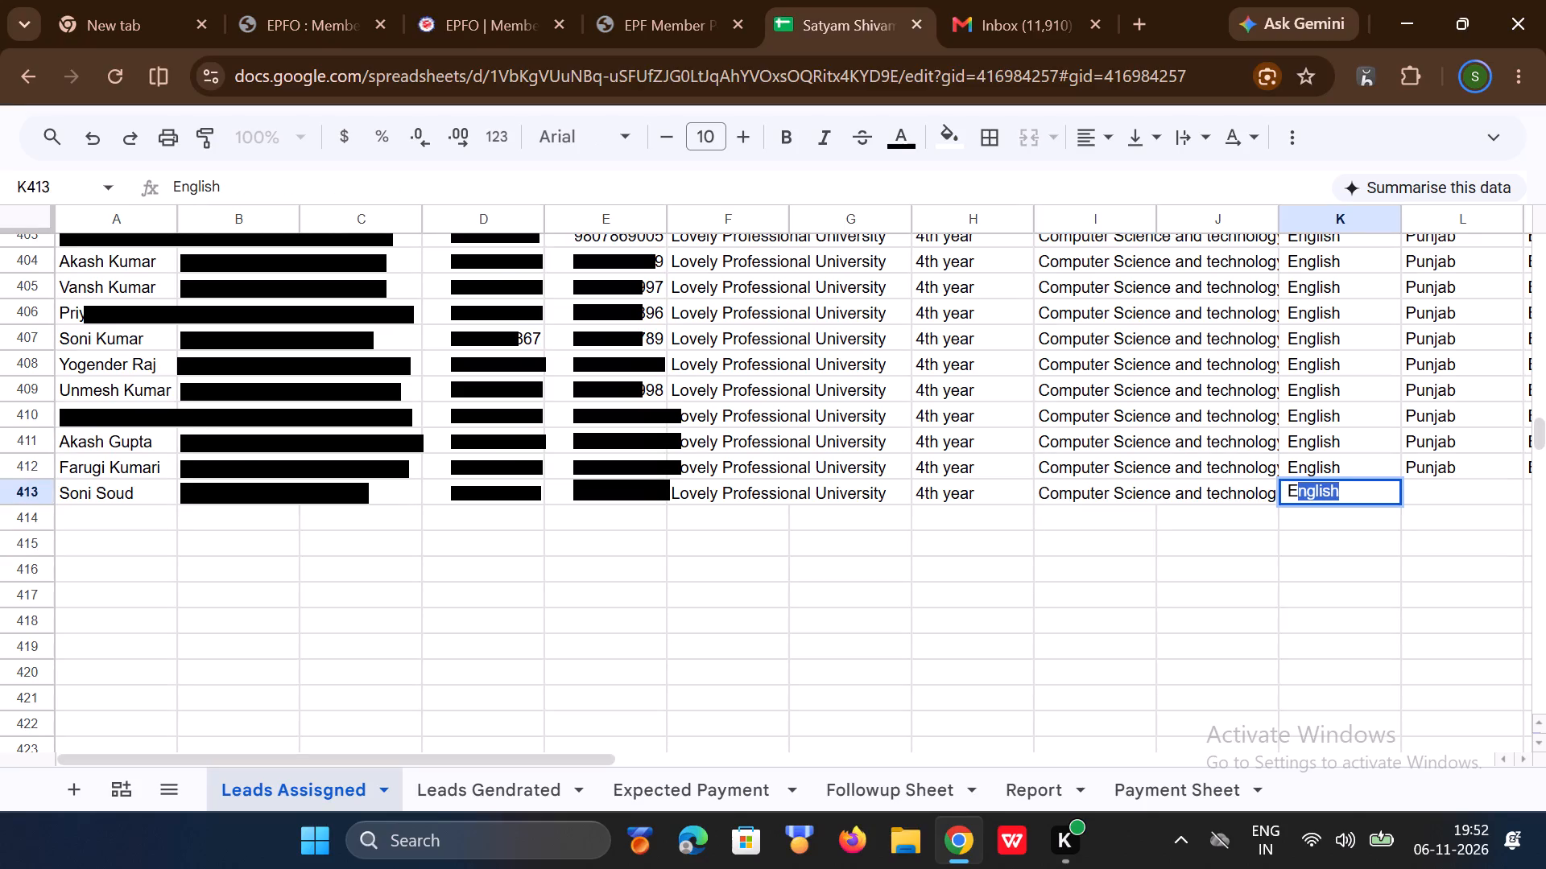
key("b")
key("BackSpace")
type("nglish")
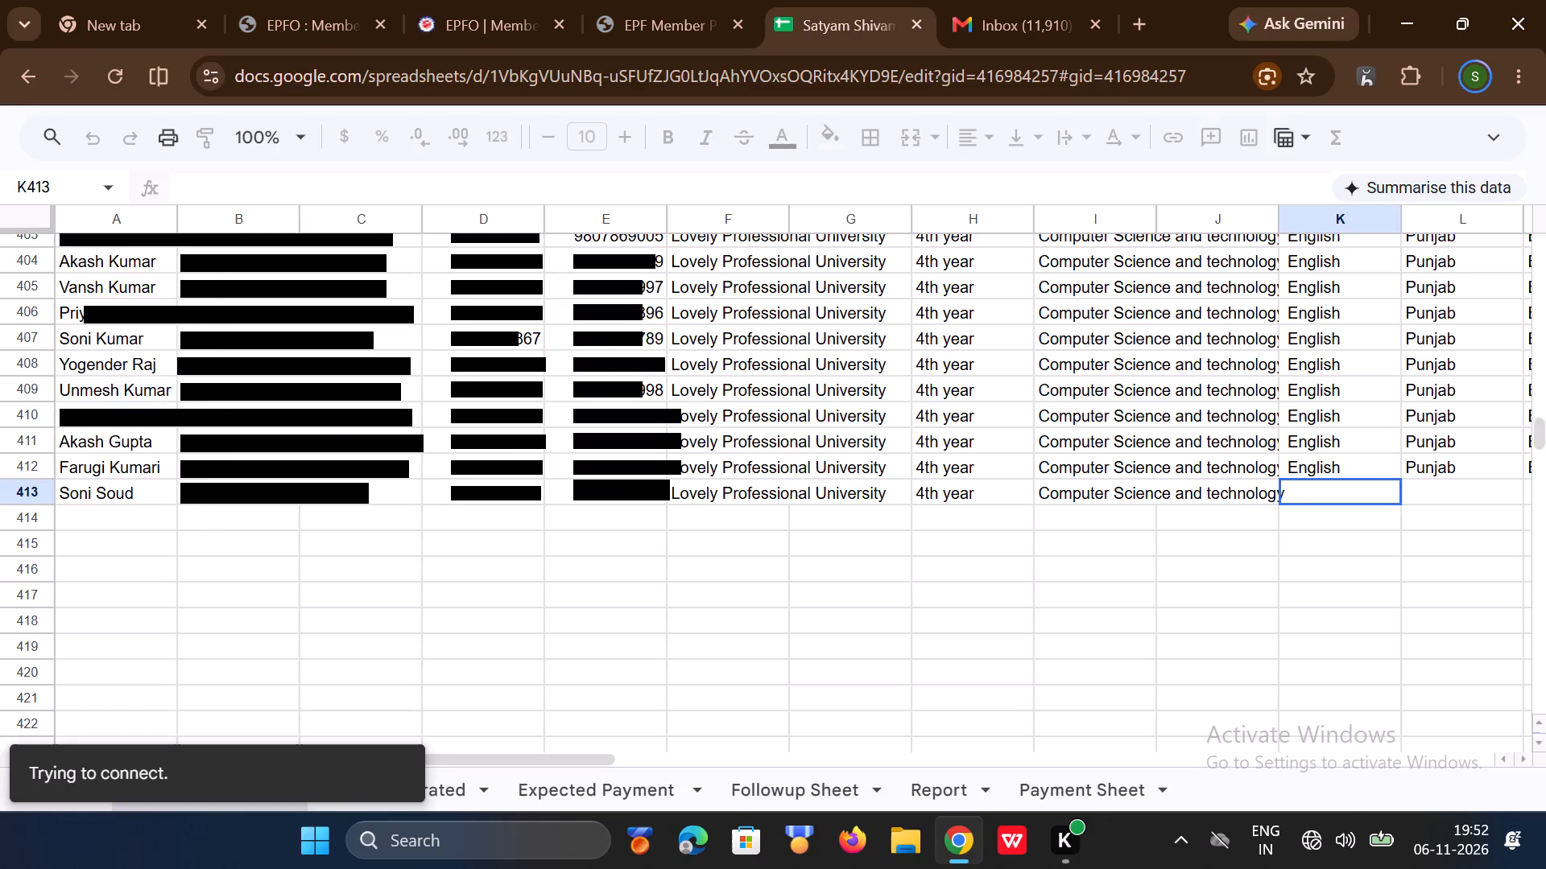
Open the available Wi-Fi networks and rescan them to restore the internet connection, then return to the spreadsheet.
double_click(1248, 615)
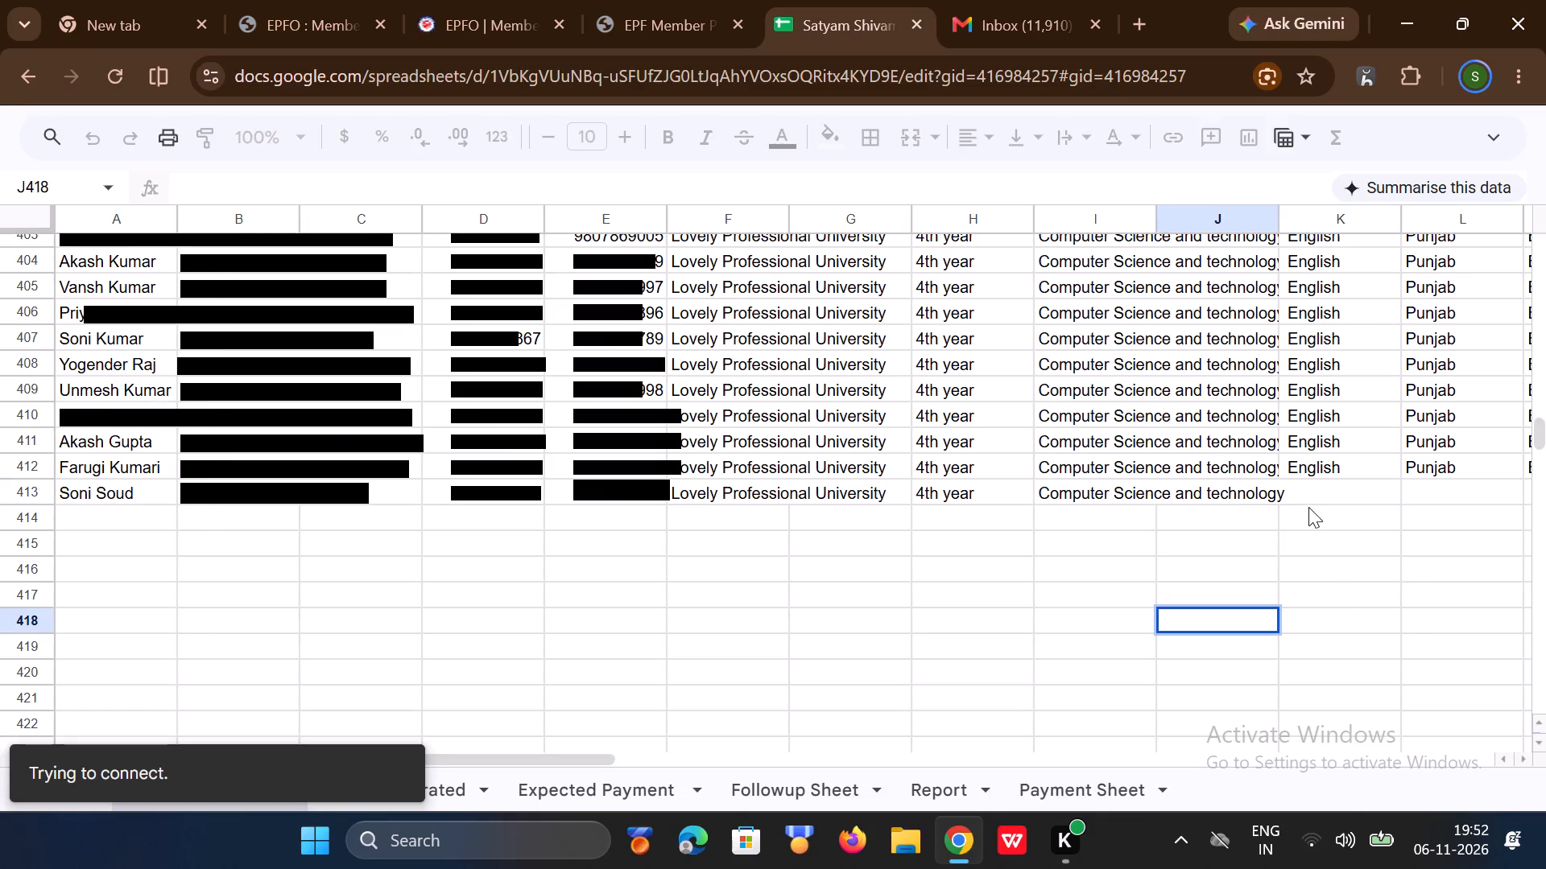
double_click(1308, 507)
double_click(1314, 840)
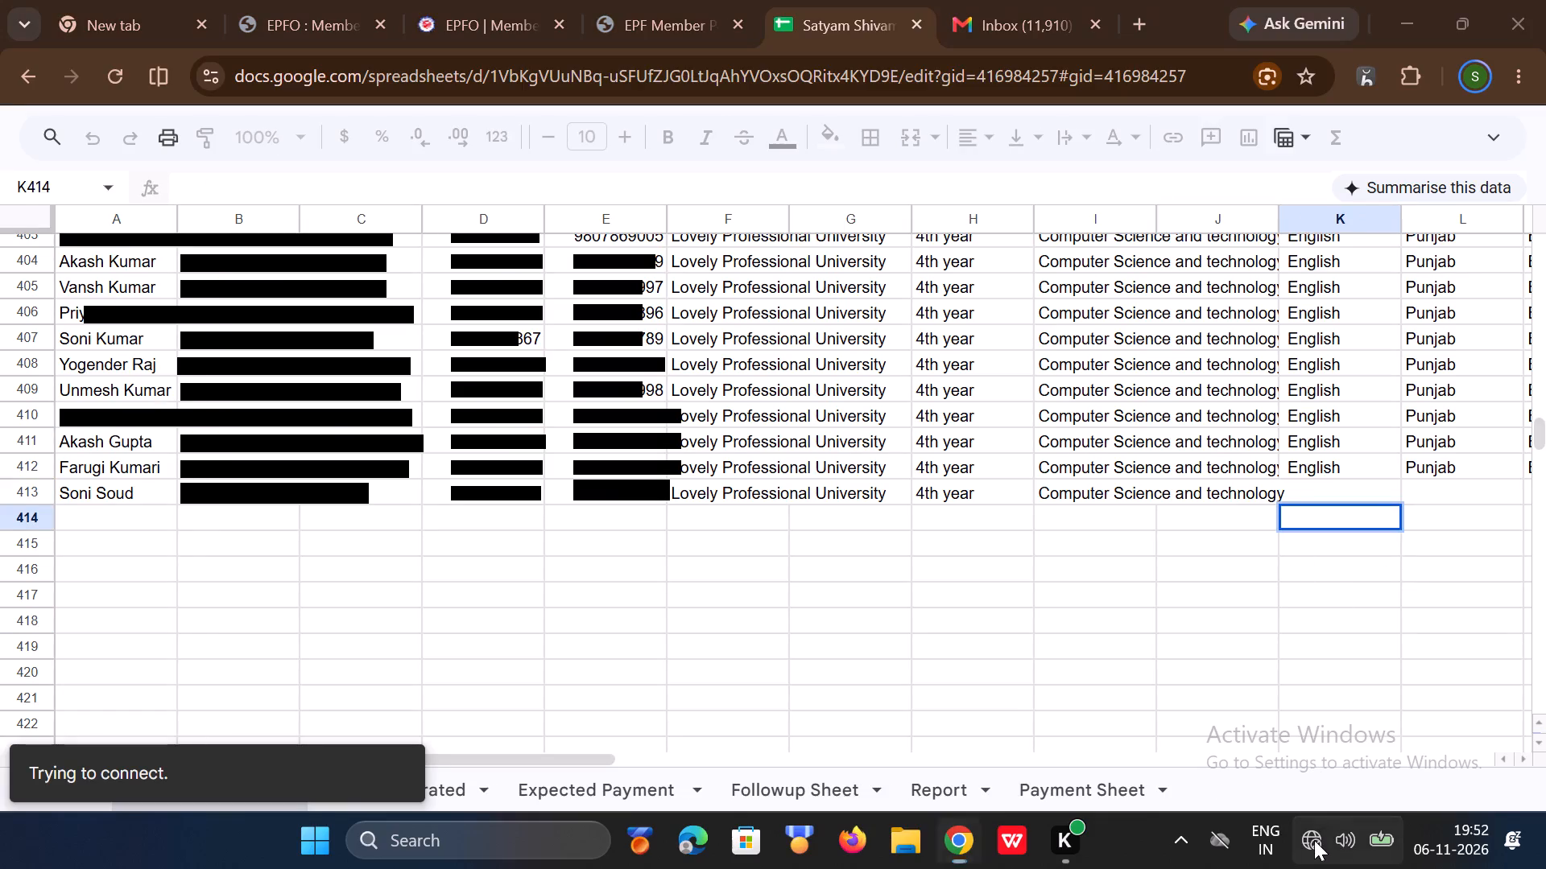
left_click(1227, 387)
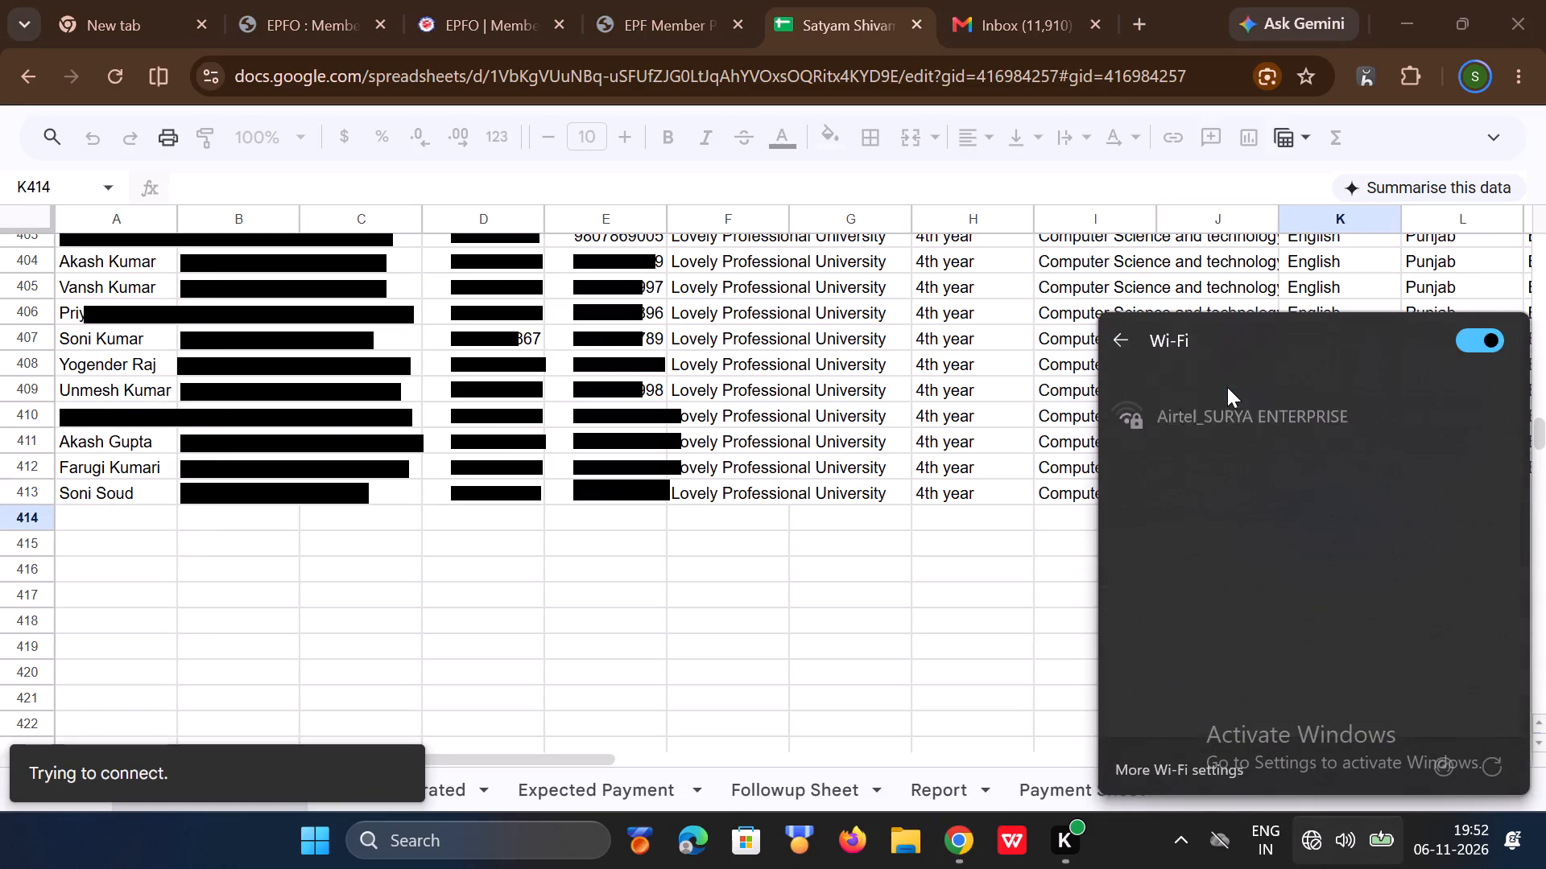
left_click(1489, 743)
left_click(1492, 773)
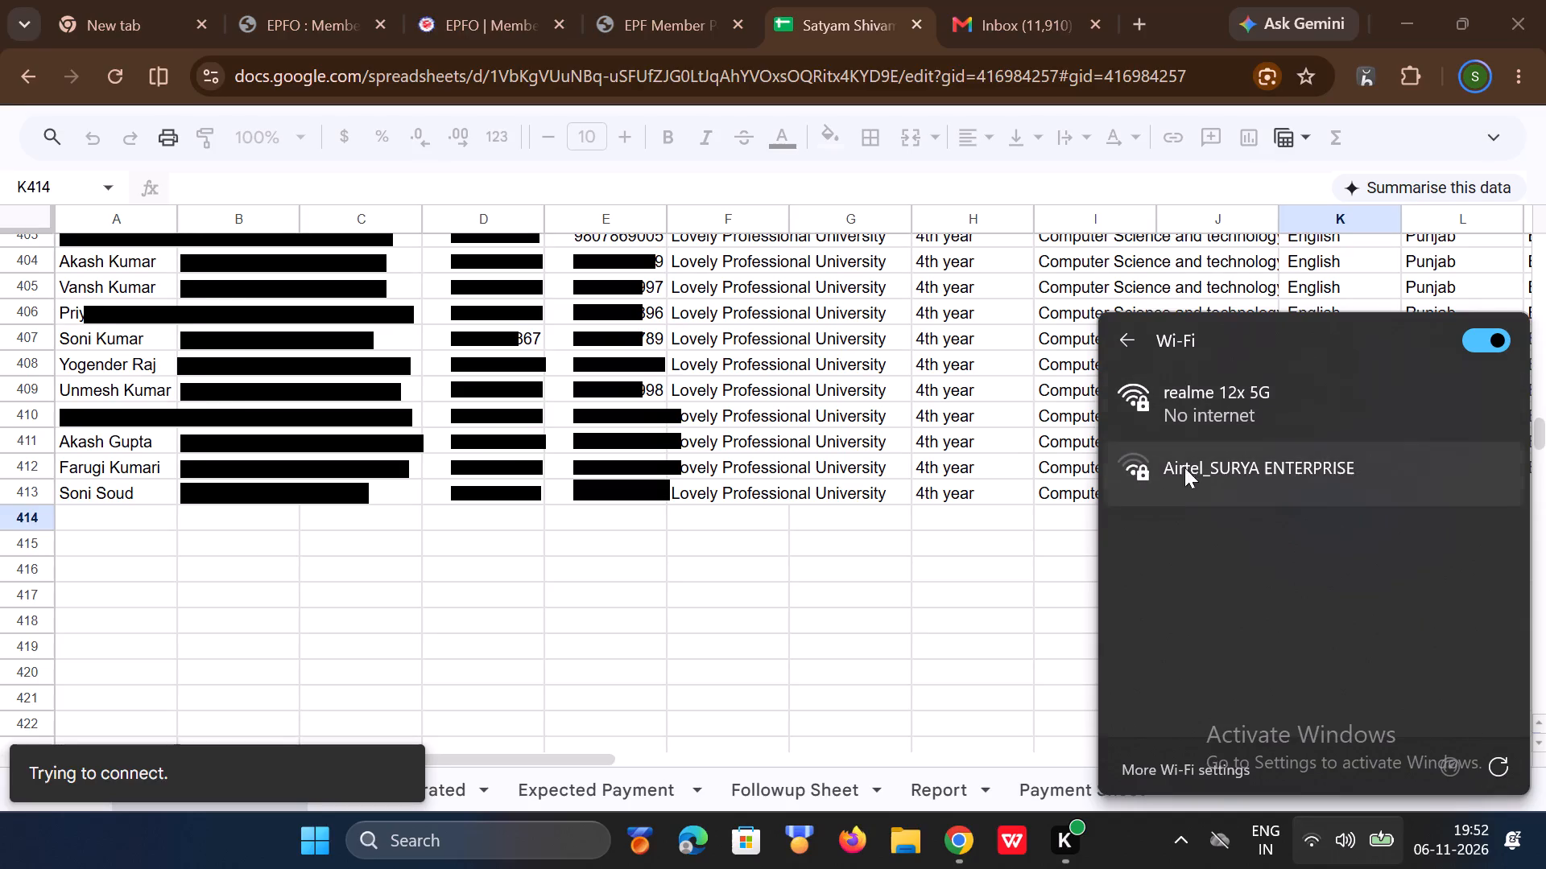
left_click(969, 614)
Enter English as the student's language in cell K413.
double_click(1313, 500)
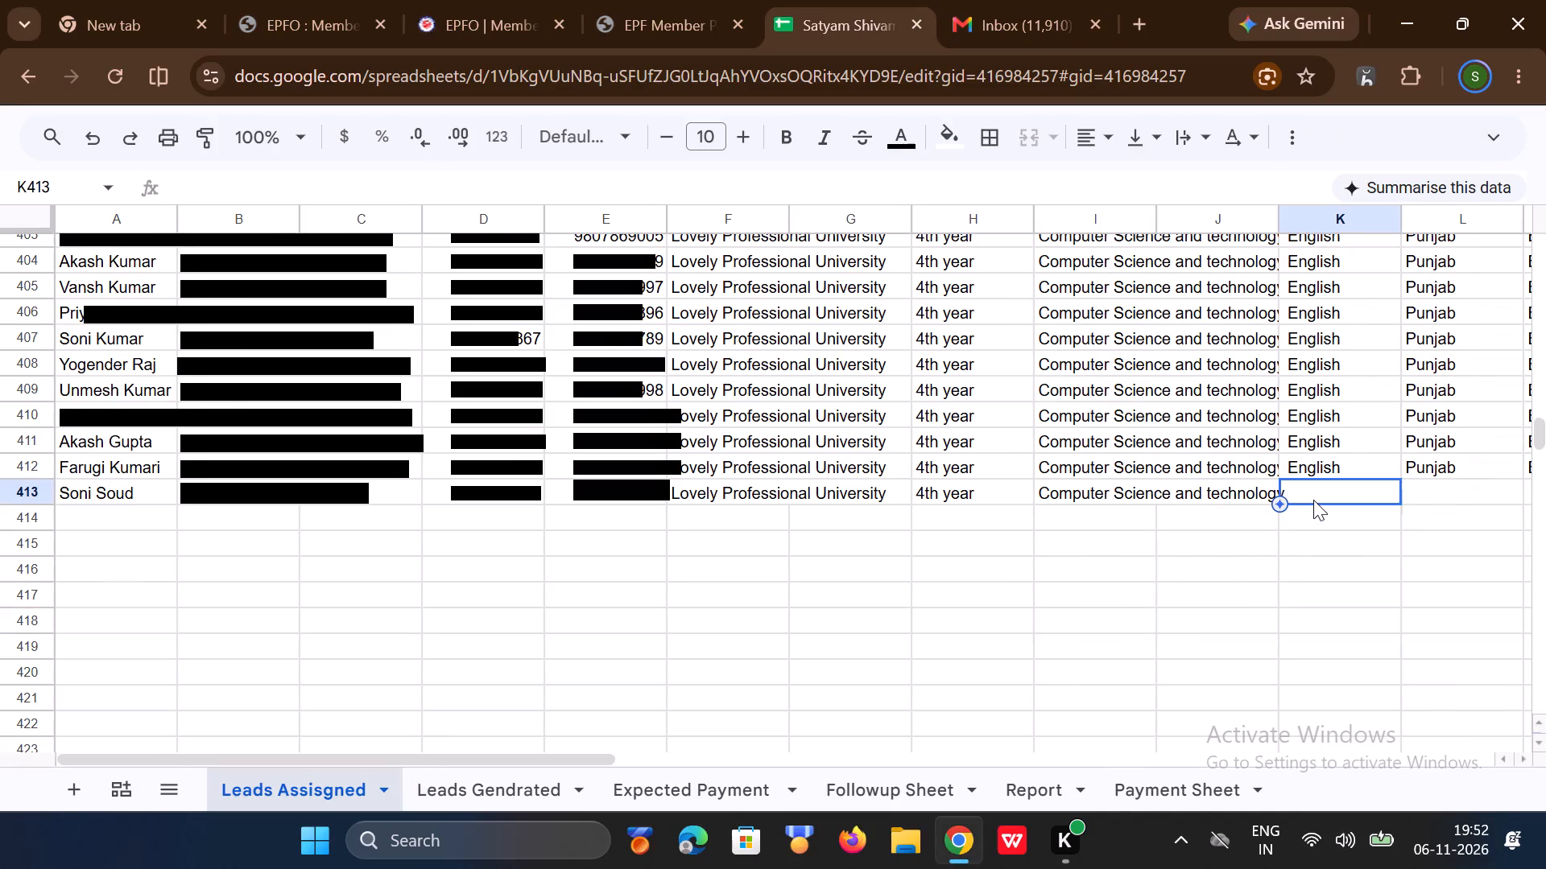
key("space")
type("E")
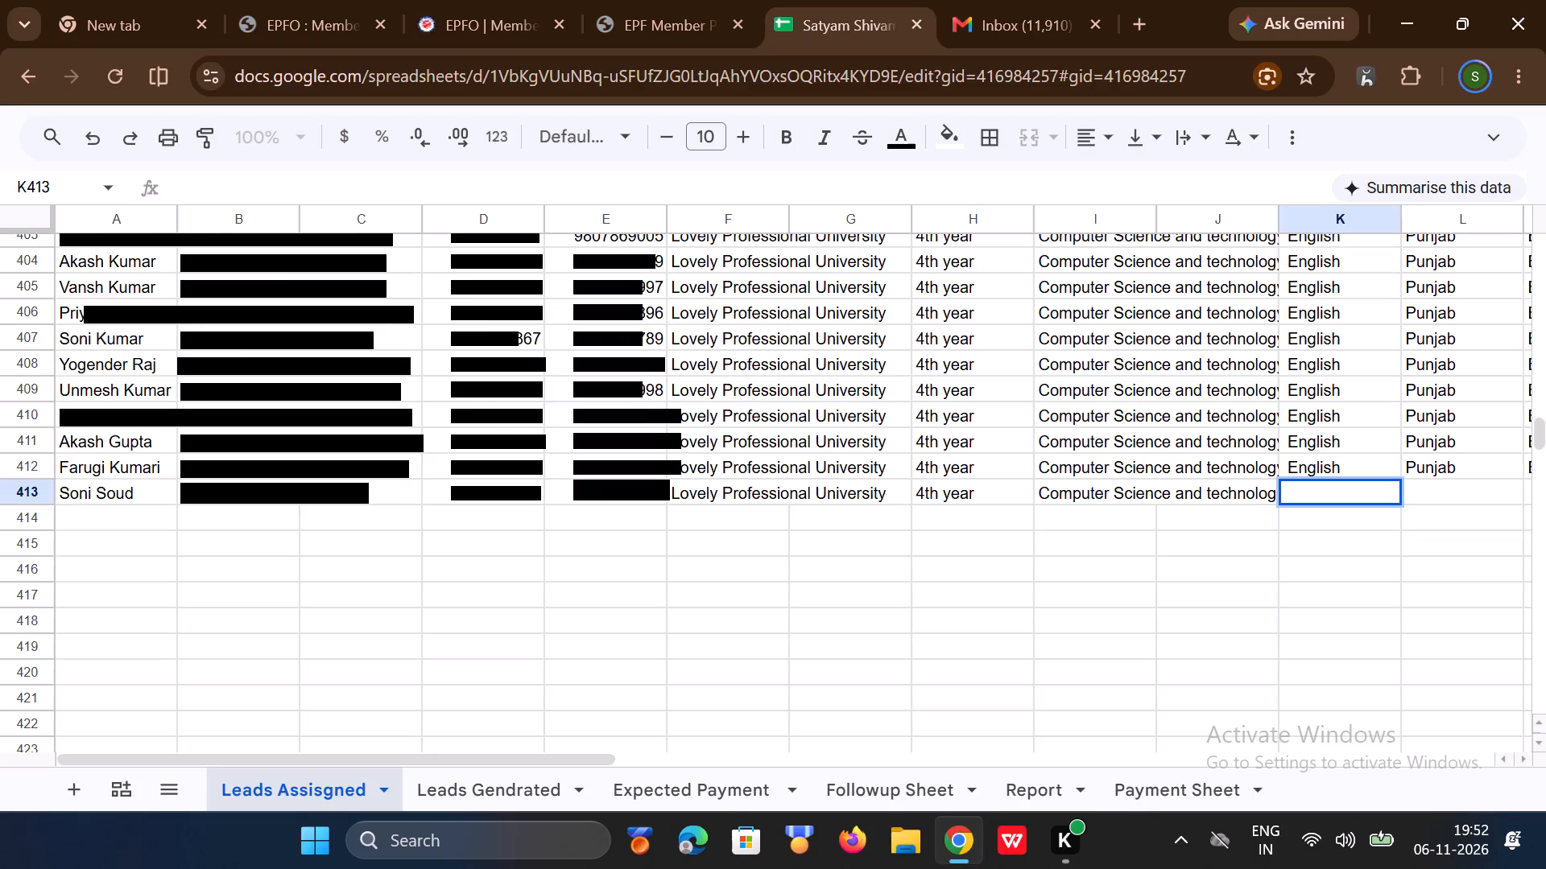
double_click(1408, 616)
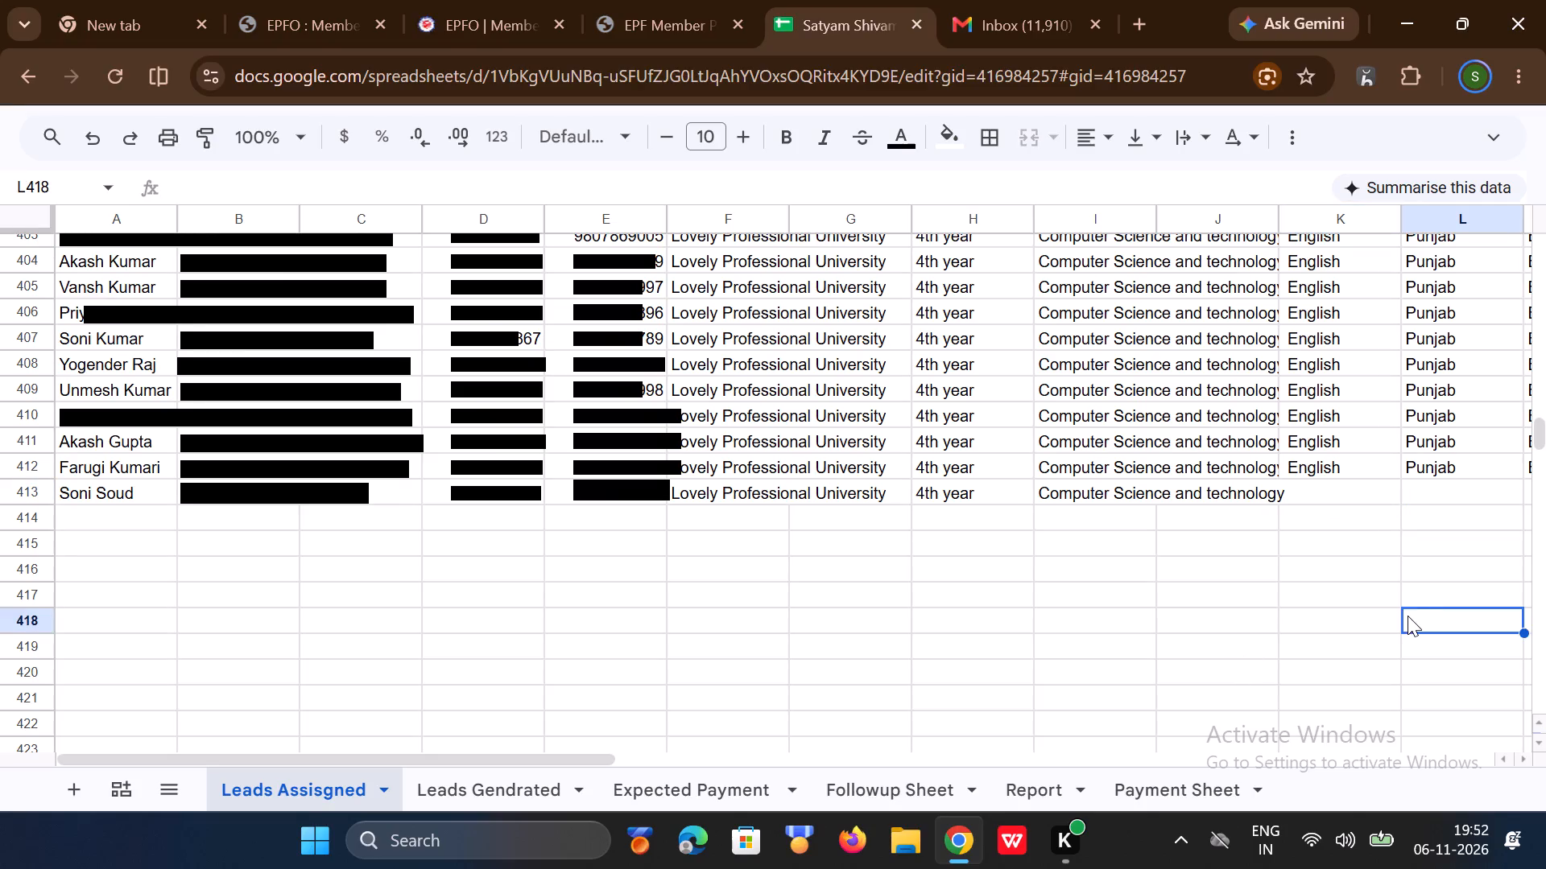
double_click(1312, 488)
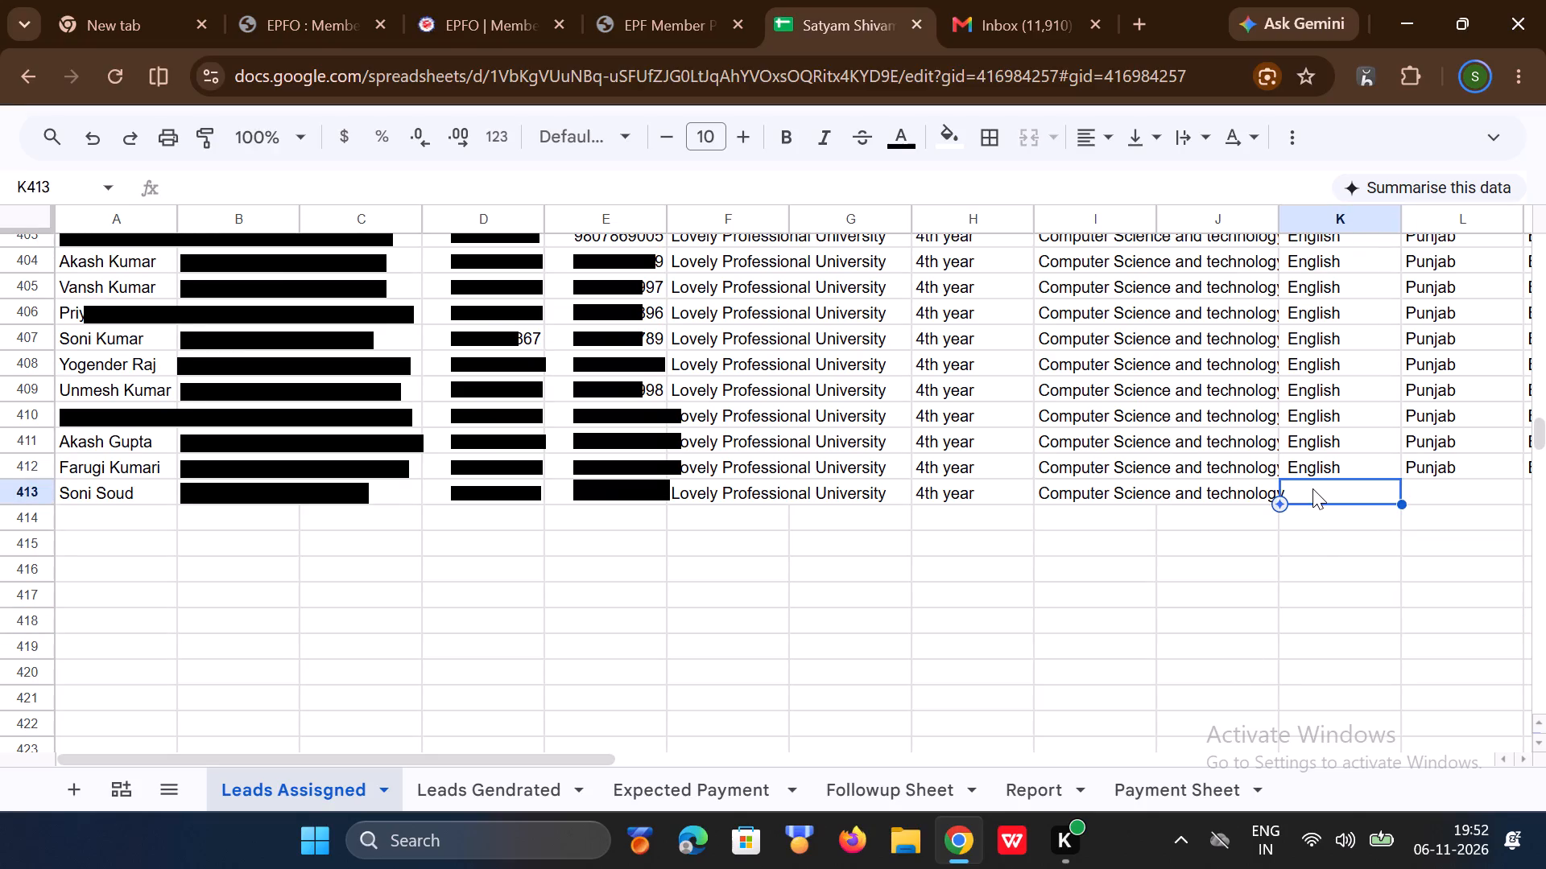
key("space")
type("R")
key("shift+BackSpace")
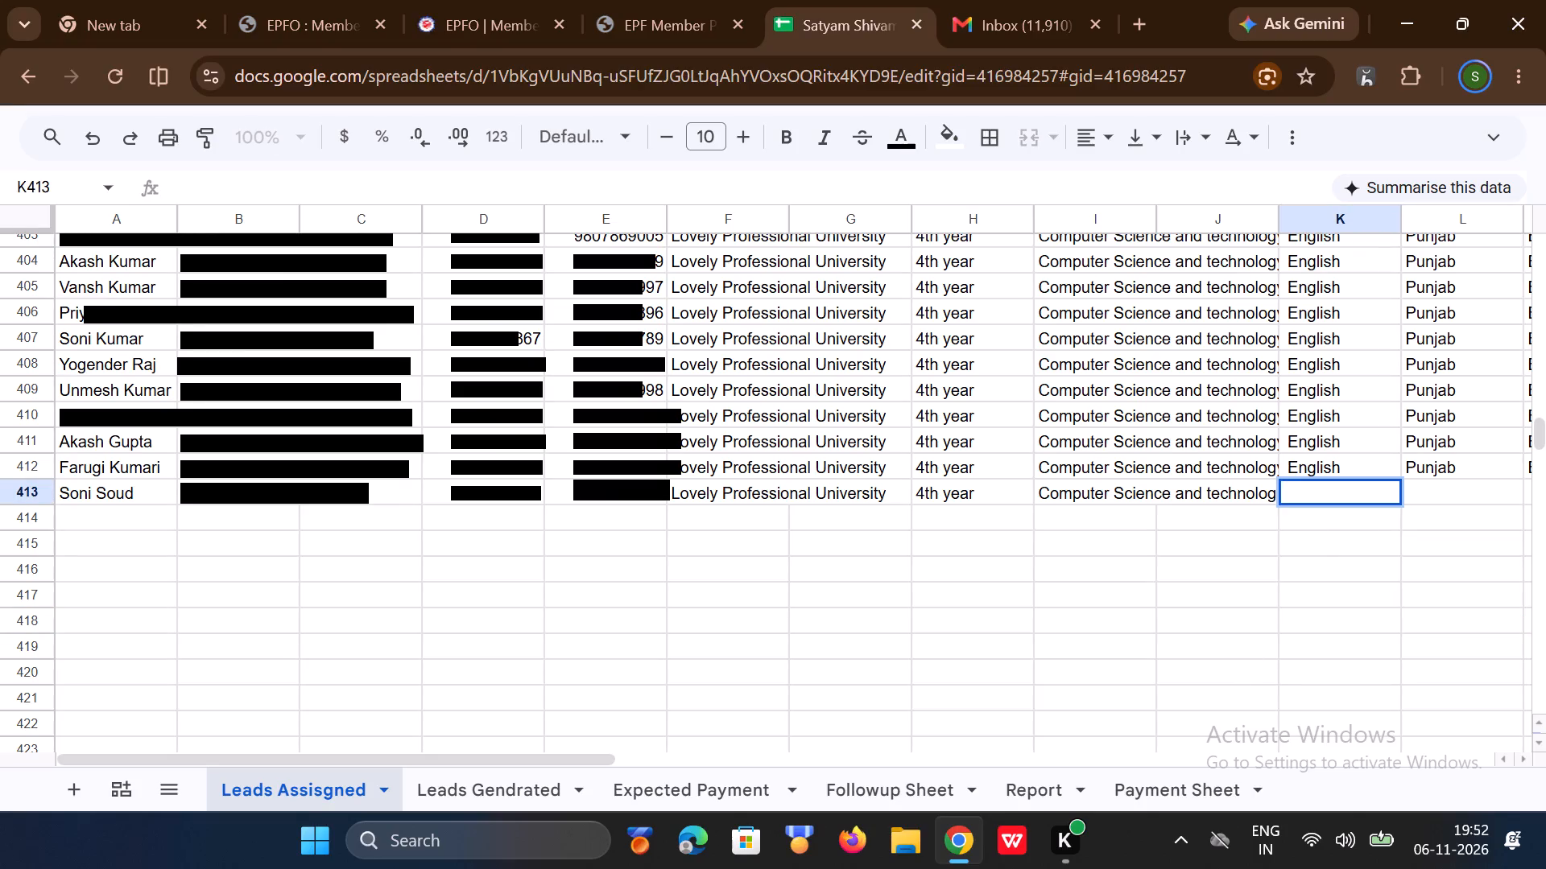
Enter English in cell K413 and Punjab in cell L413 of the same lead's row.
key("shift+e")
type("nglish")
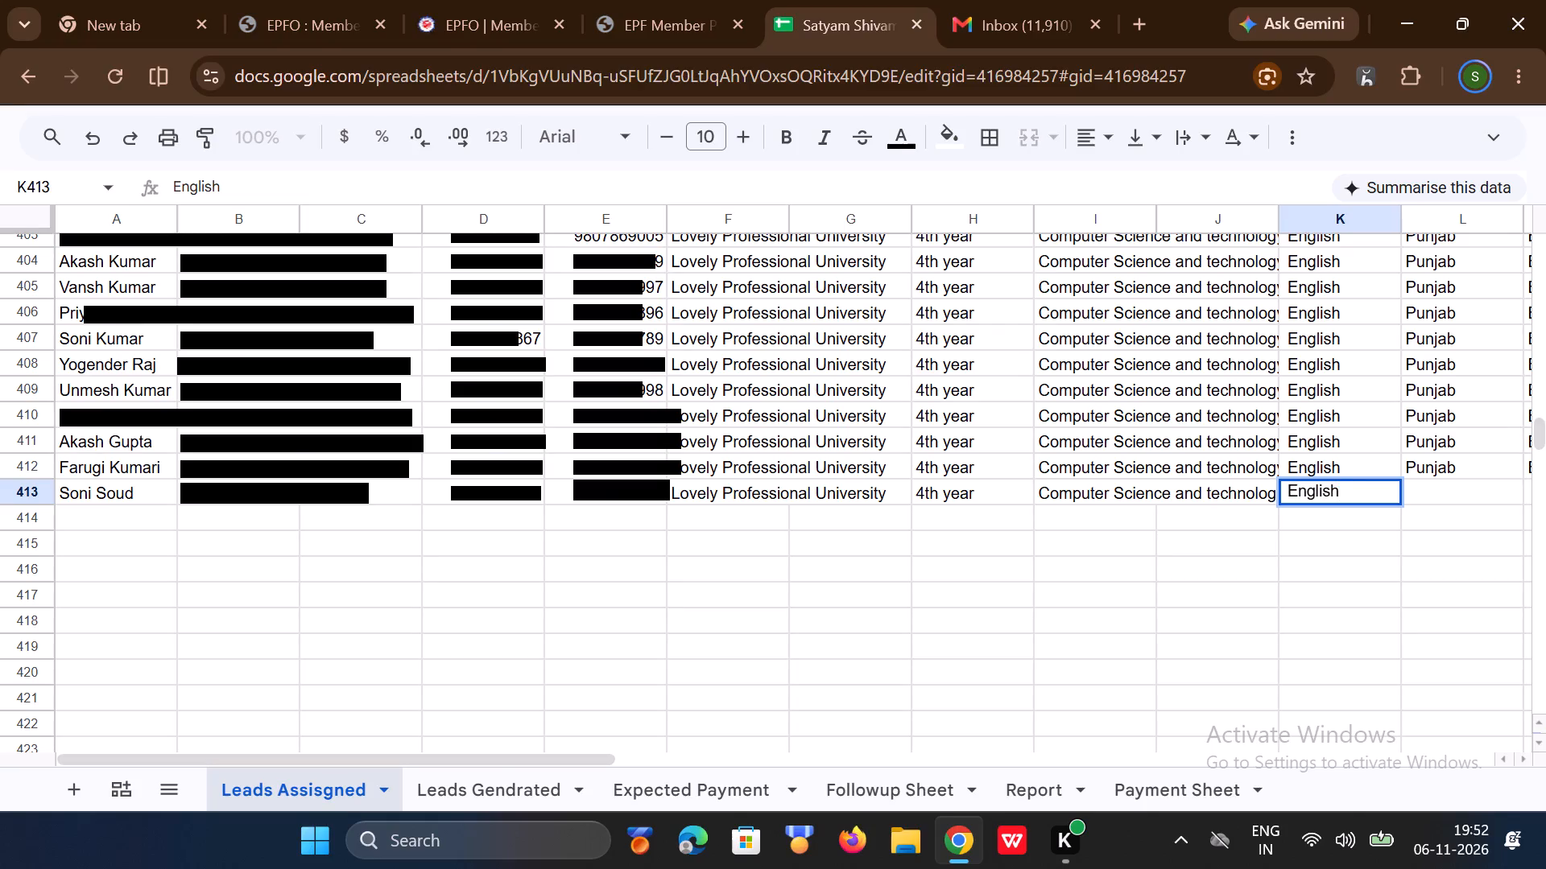
double_click(1428, 492)
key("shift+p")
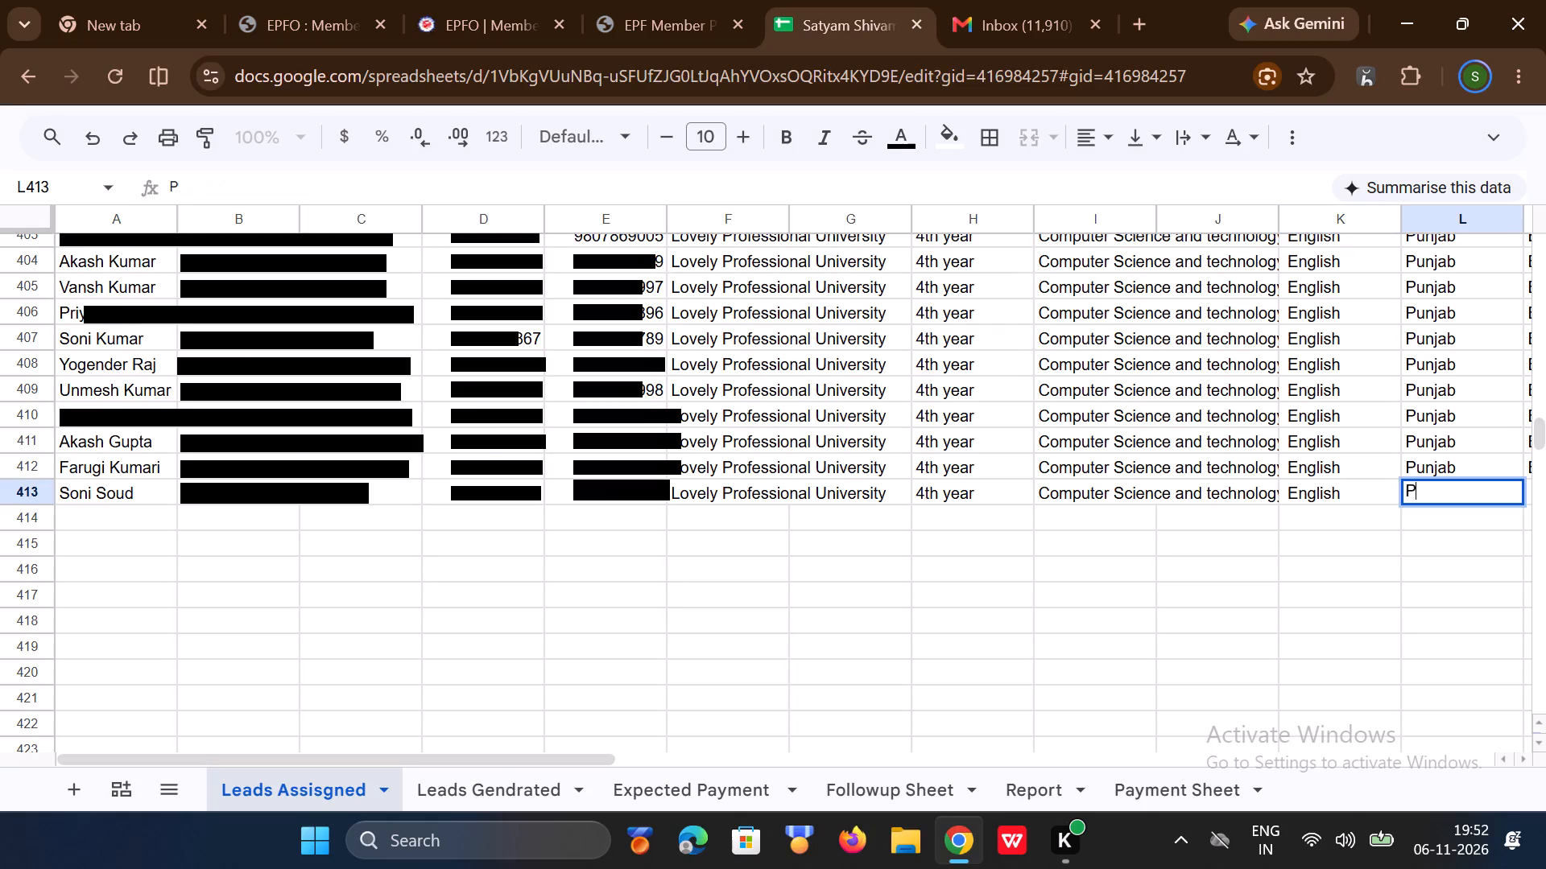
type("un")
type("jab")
Enter English in cell M413 of the same lead's row.
scroll(1389, 537, "left", 3)
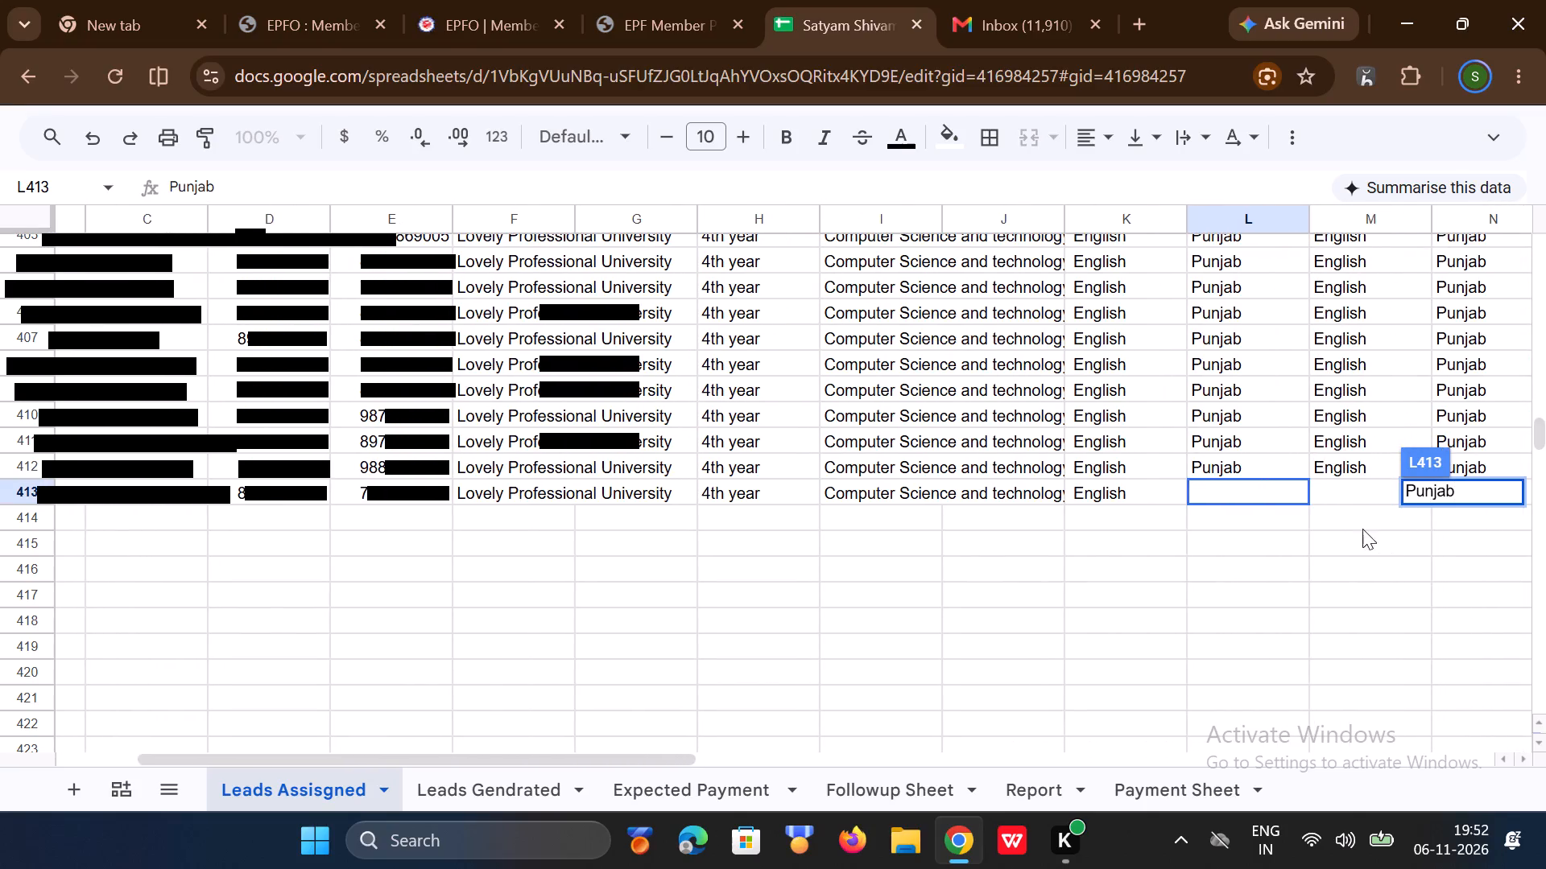
left_click(1335, 508)
double_click(1361, 491)
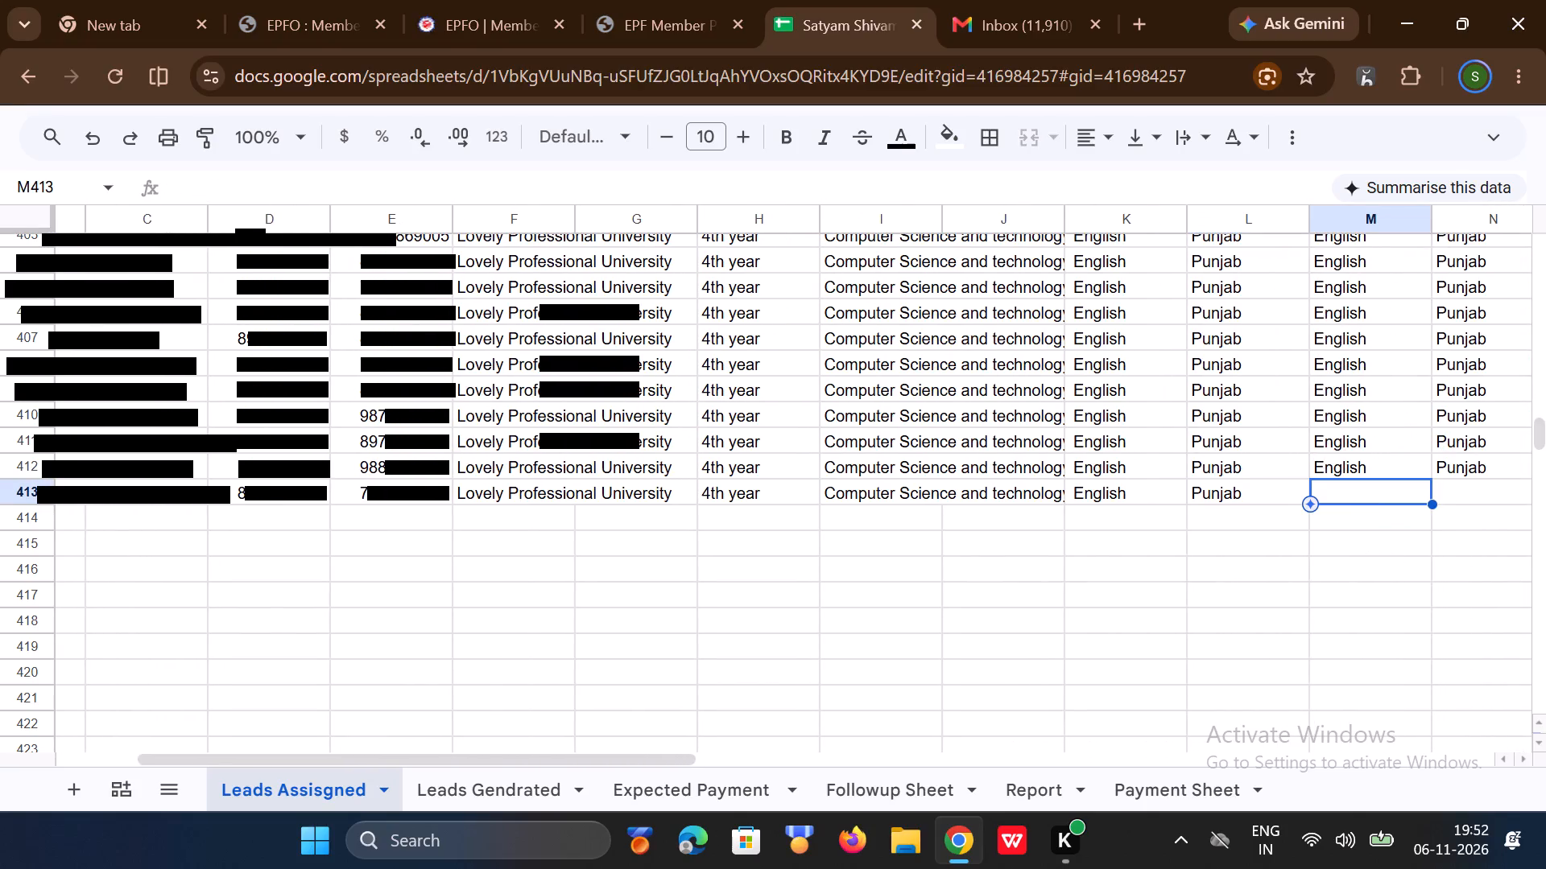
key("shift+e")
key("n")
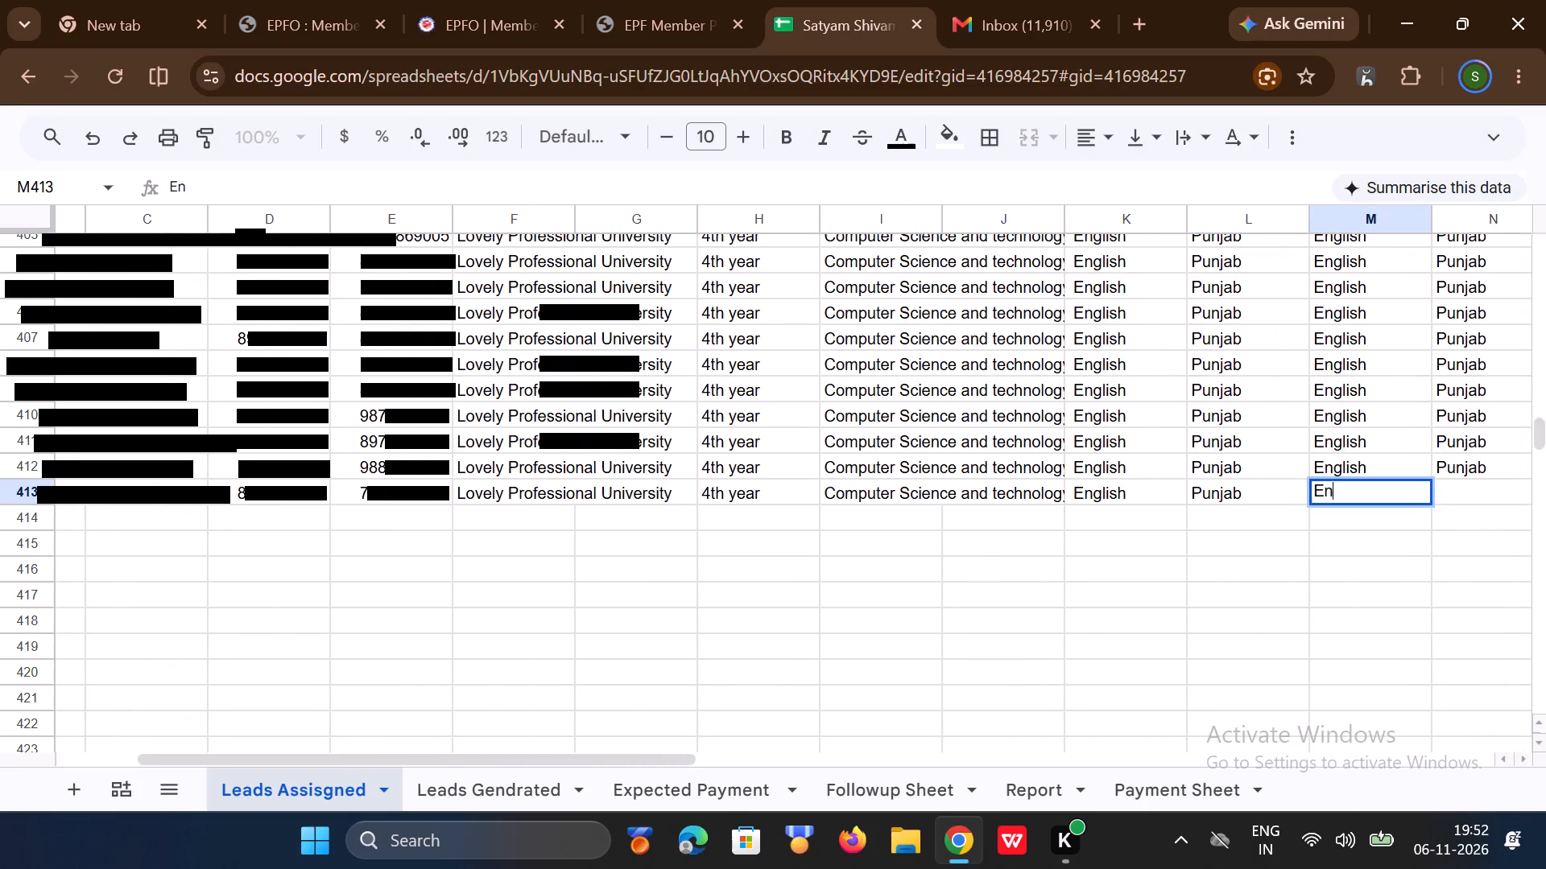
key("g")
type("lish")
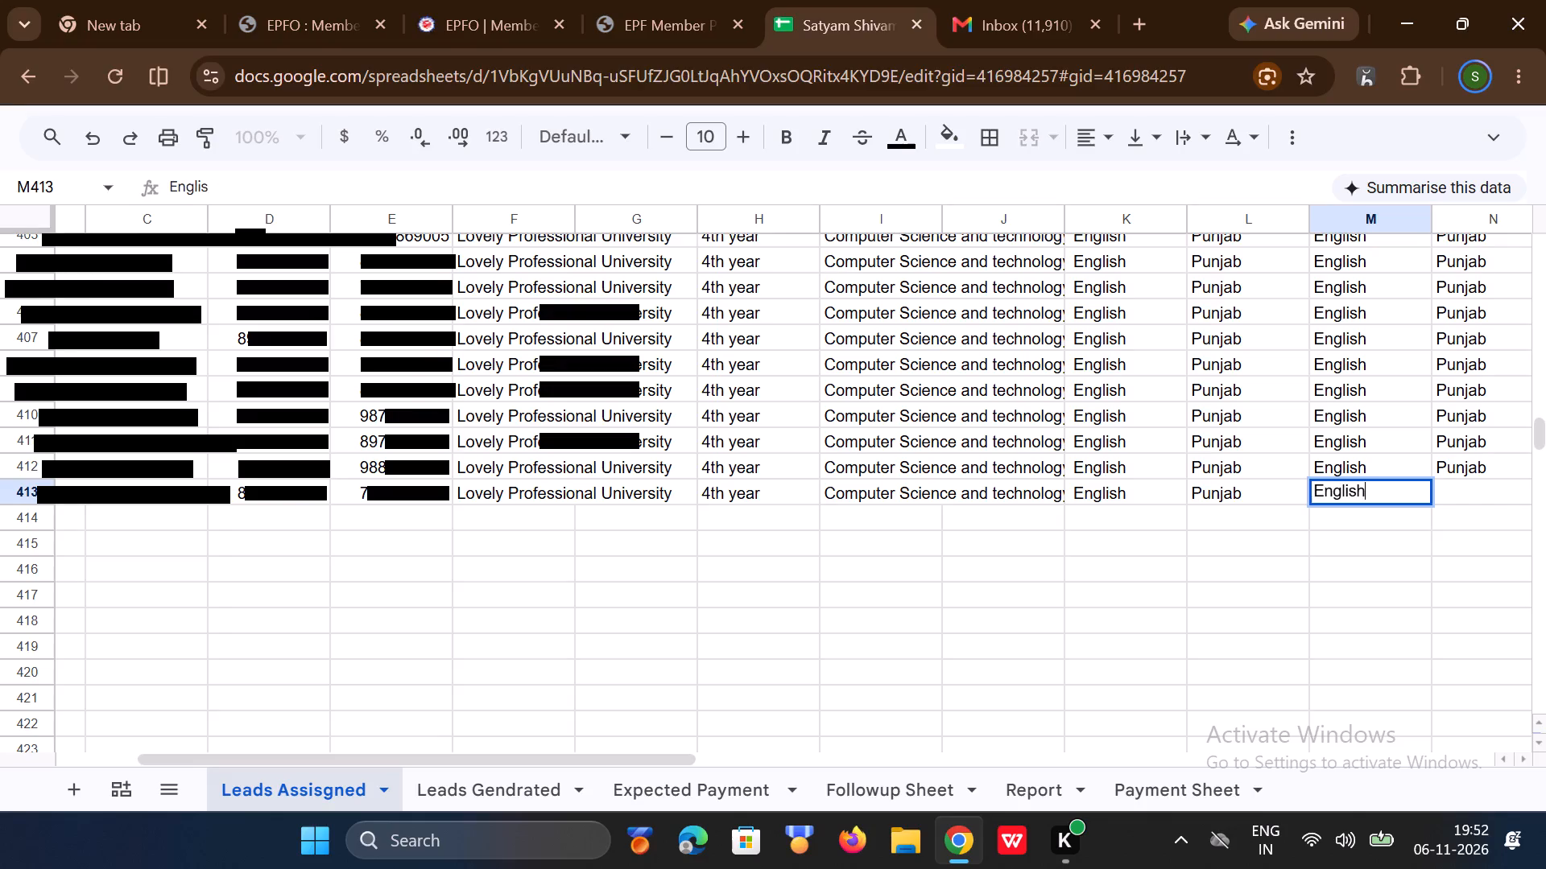
Enter Punjab in cell N413 of the same lead's row.
scroll(1308, 566, "left", 2)
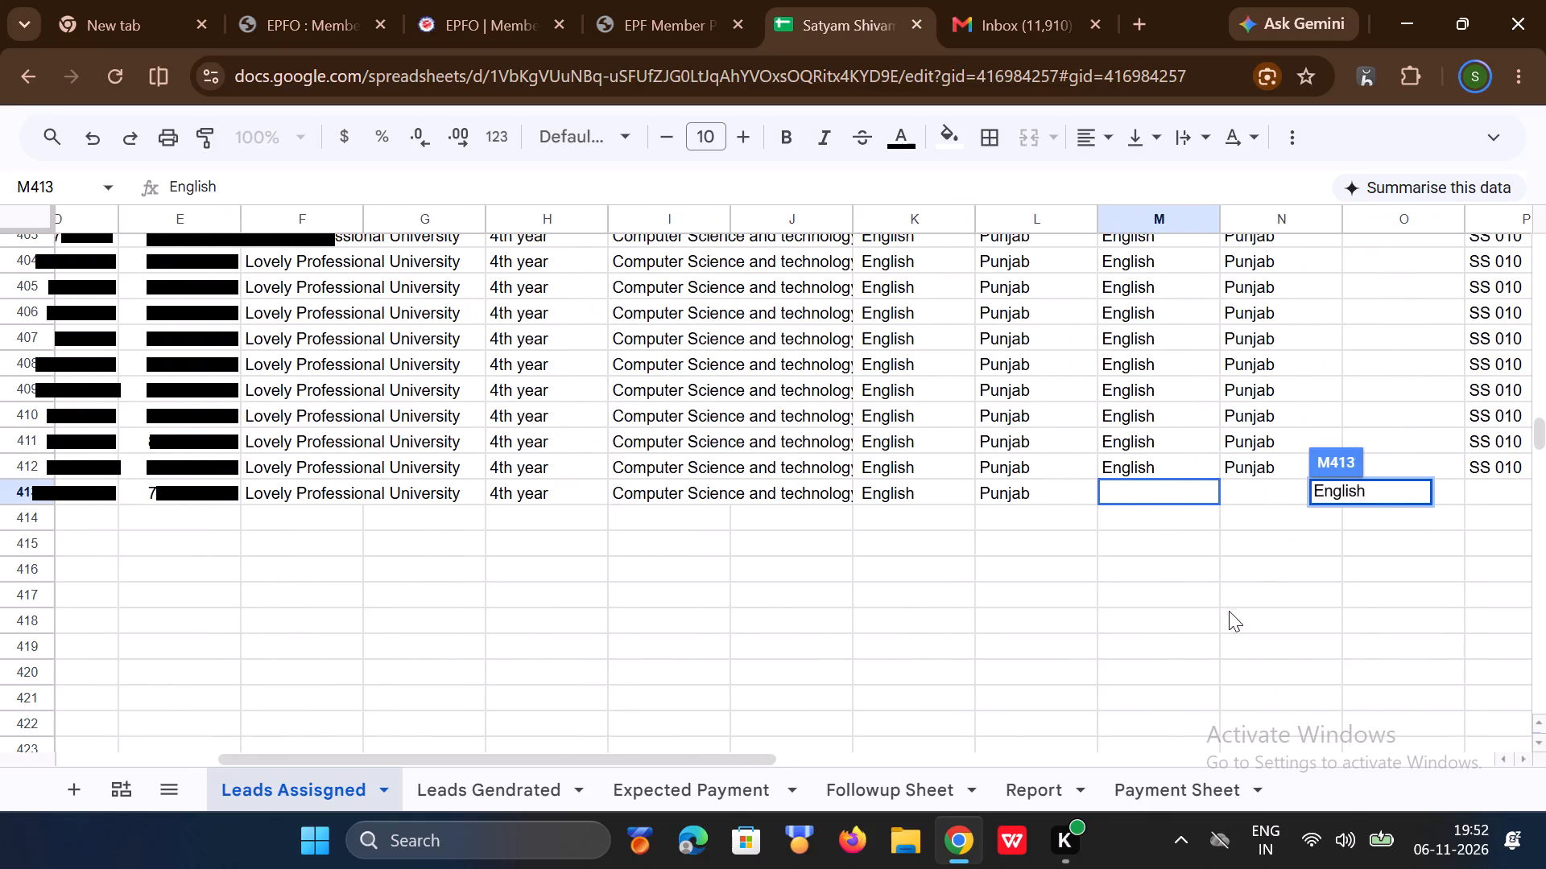
left_click(1323, 692)
double_click(1245, 496)
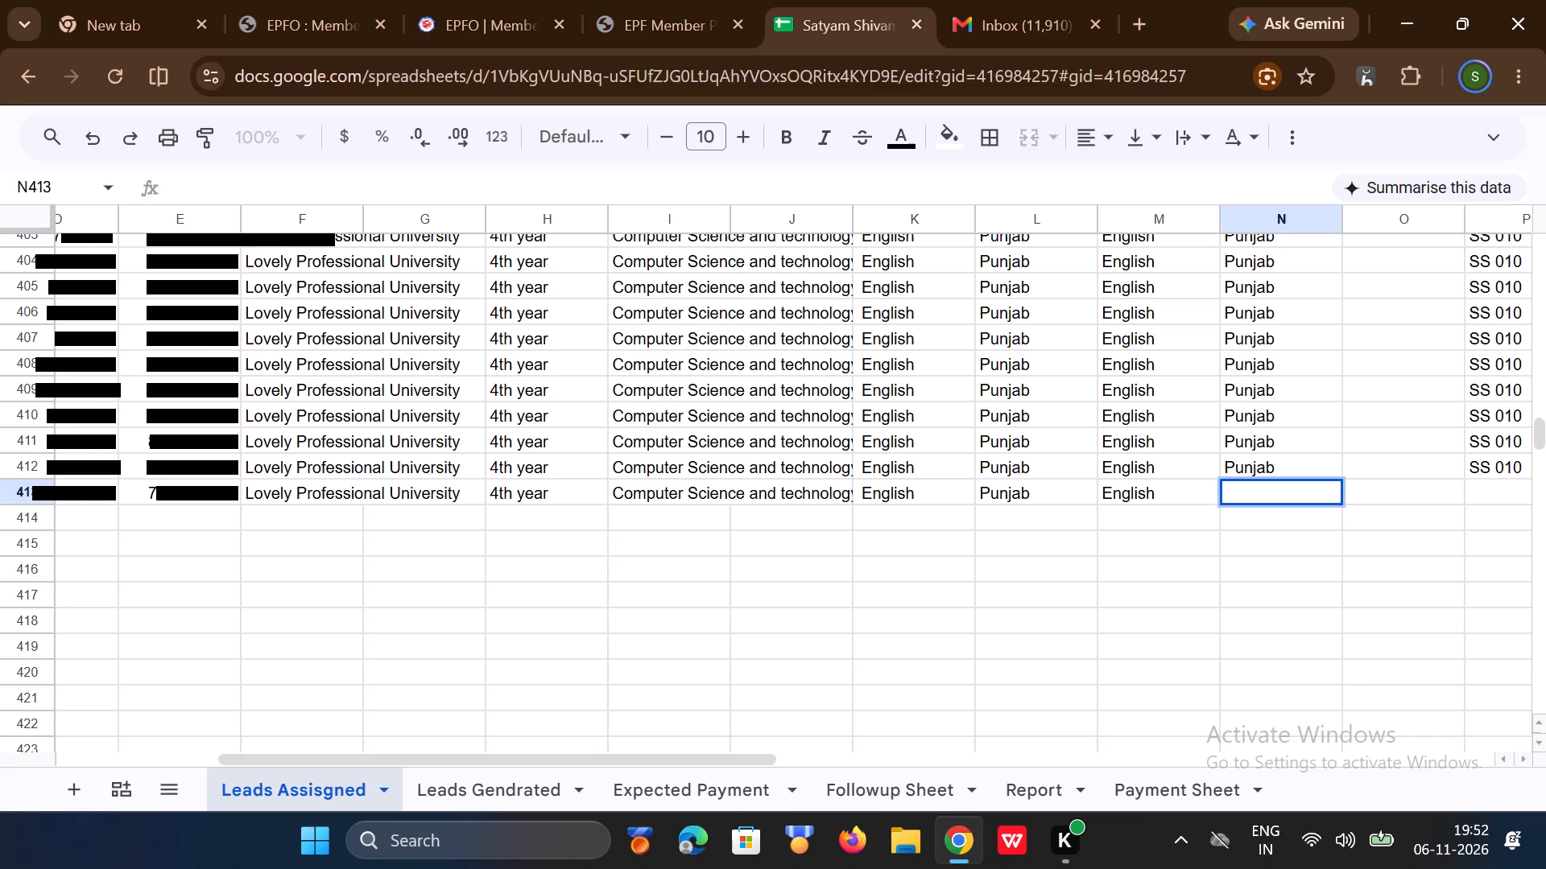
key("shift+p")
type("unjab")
Enter the code SS 010 in cell P413 of the new lead's row.
left_click_drag(1449, 546, 1468, 517)
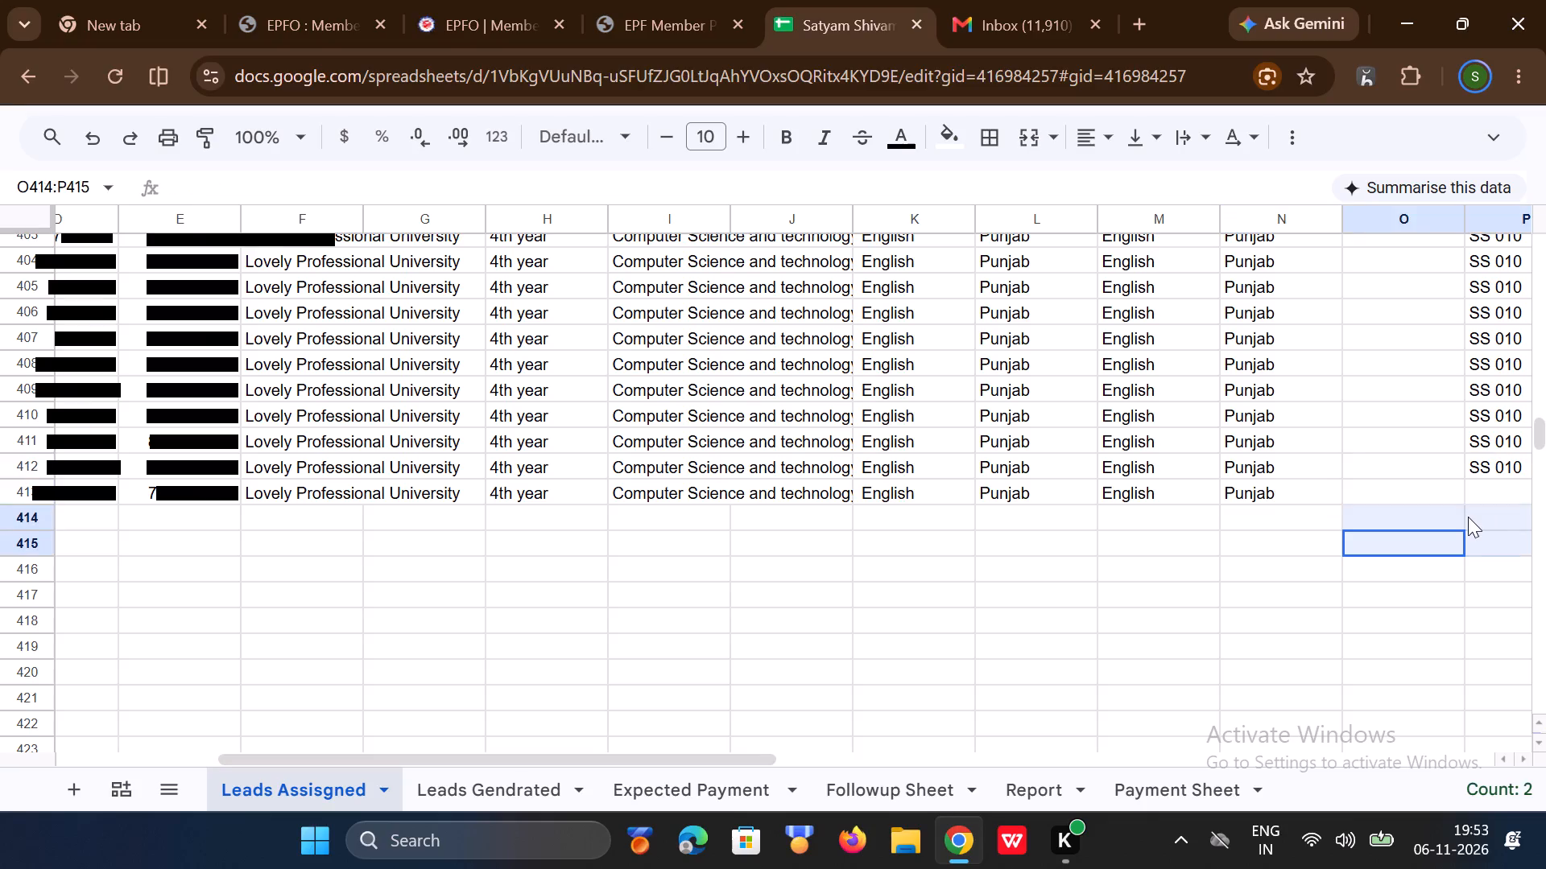
left_click(1468, 517)
scroll(1468, 517, "left", 3)
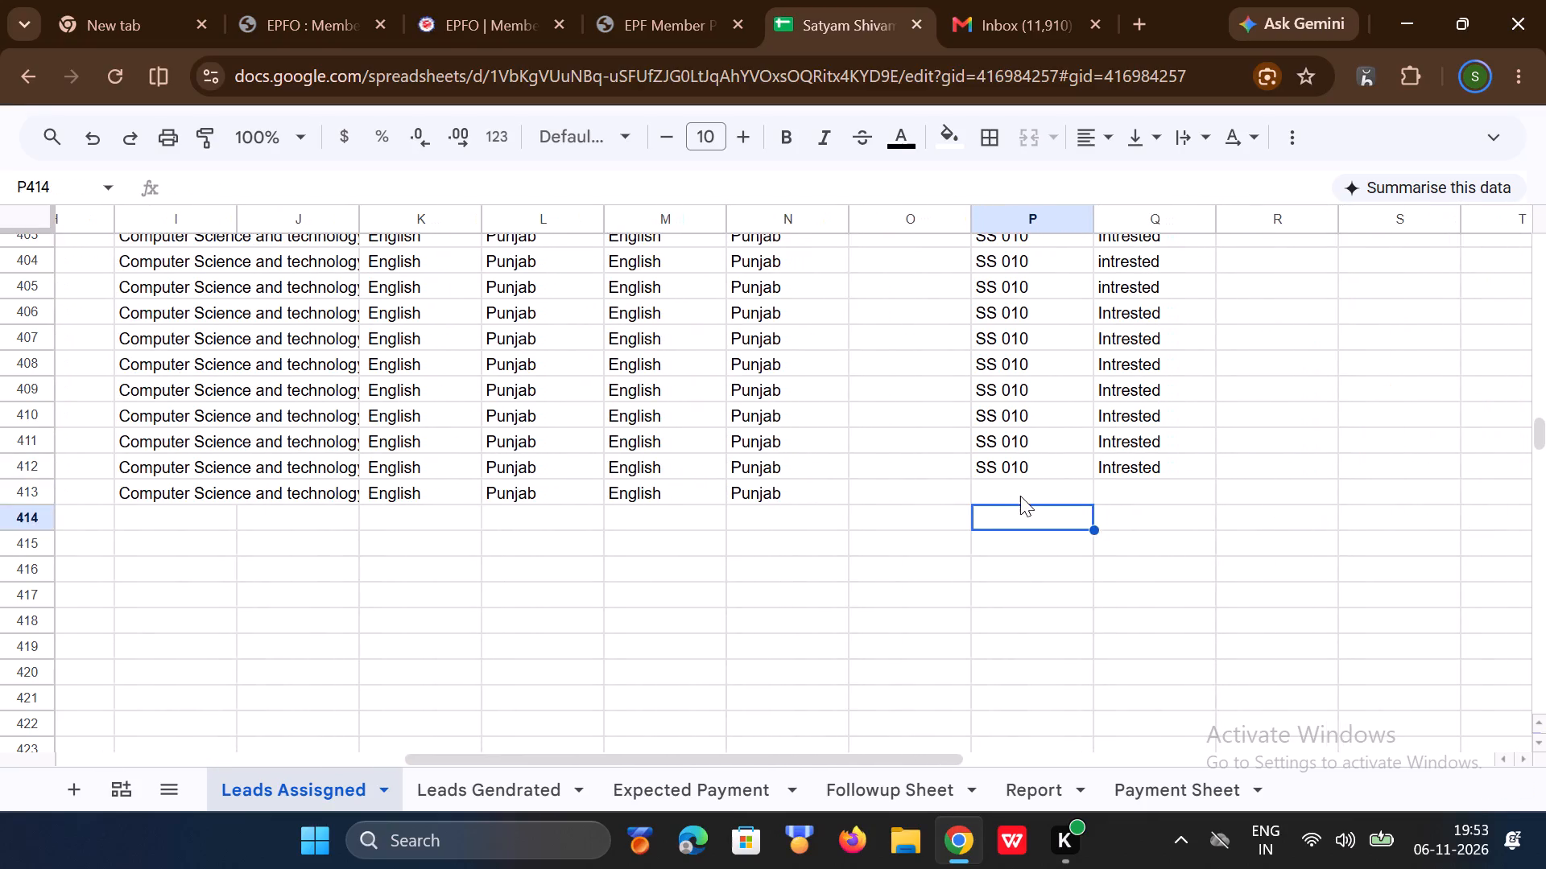
double_click(1009, 492)
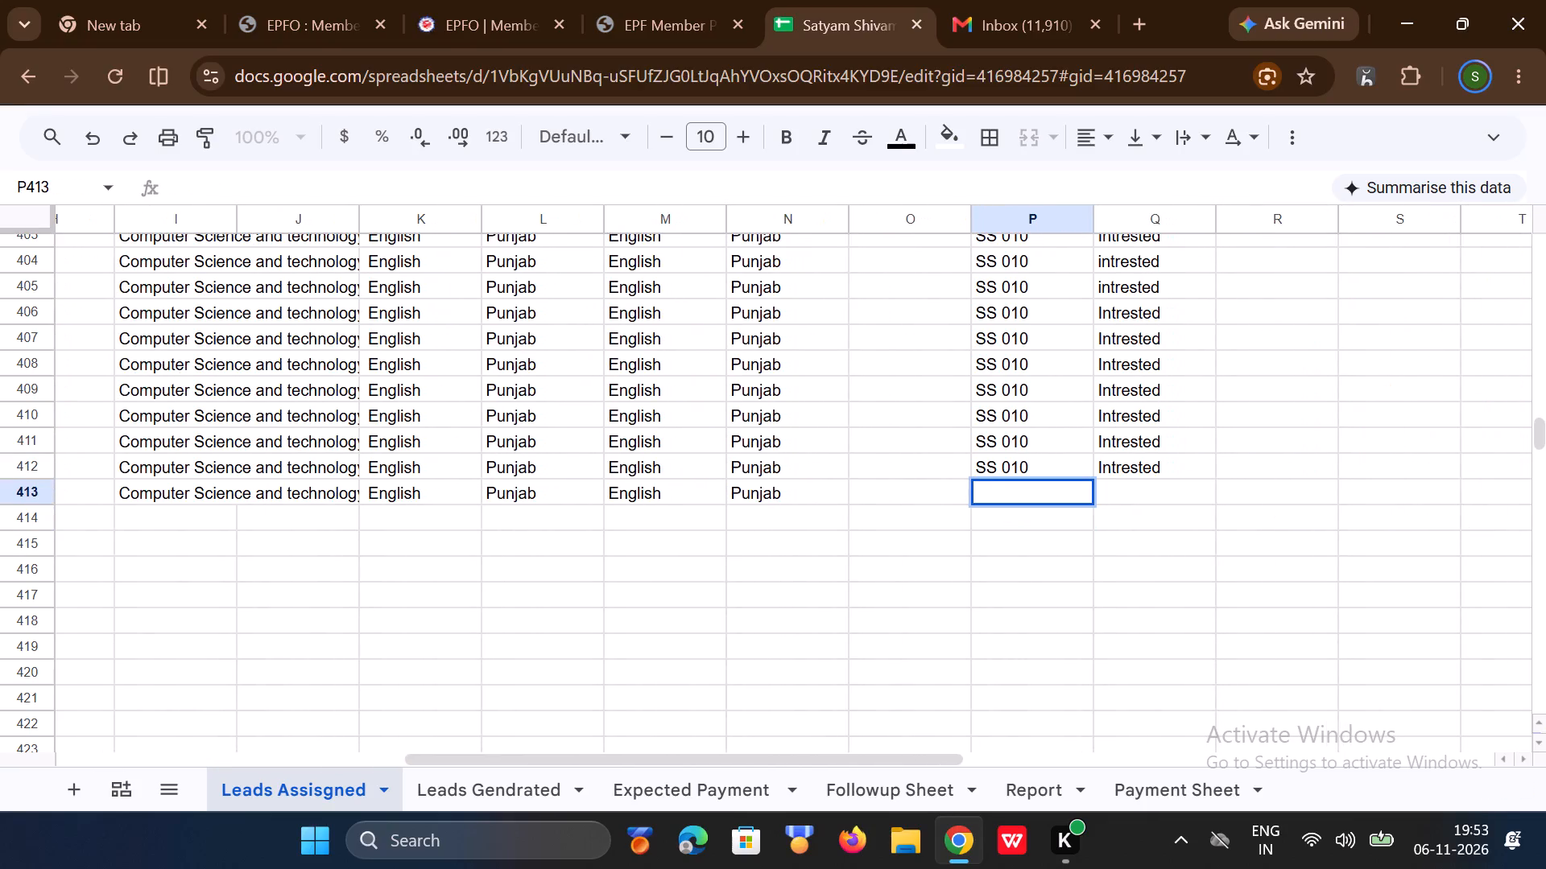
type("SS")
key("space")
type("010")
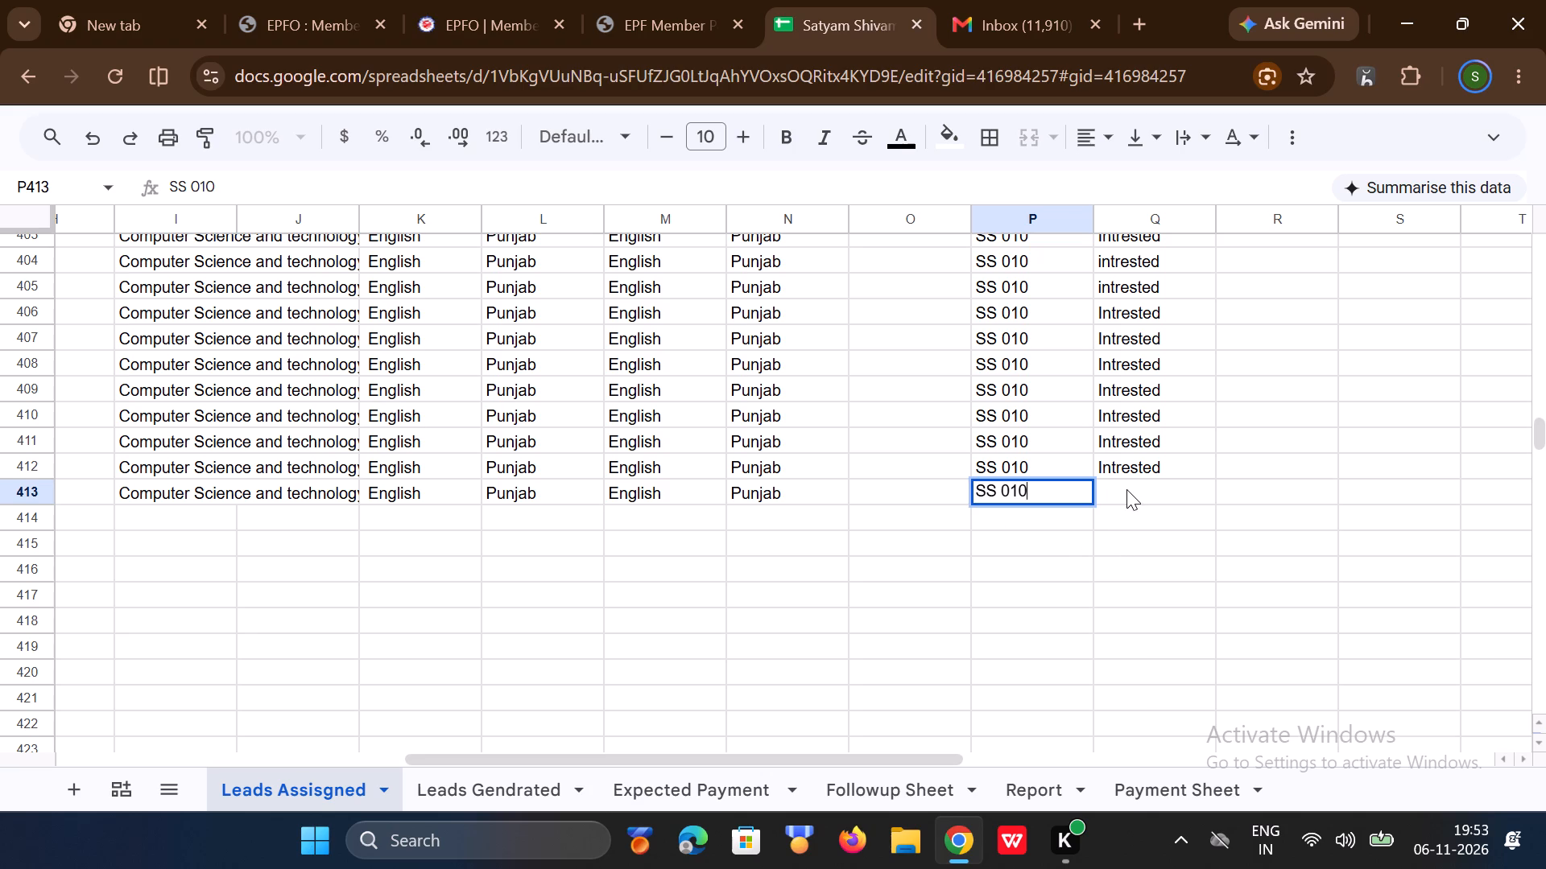
Enter the status Intrested in cell Q413 of the same lead's row.
double_click(1126, 489)
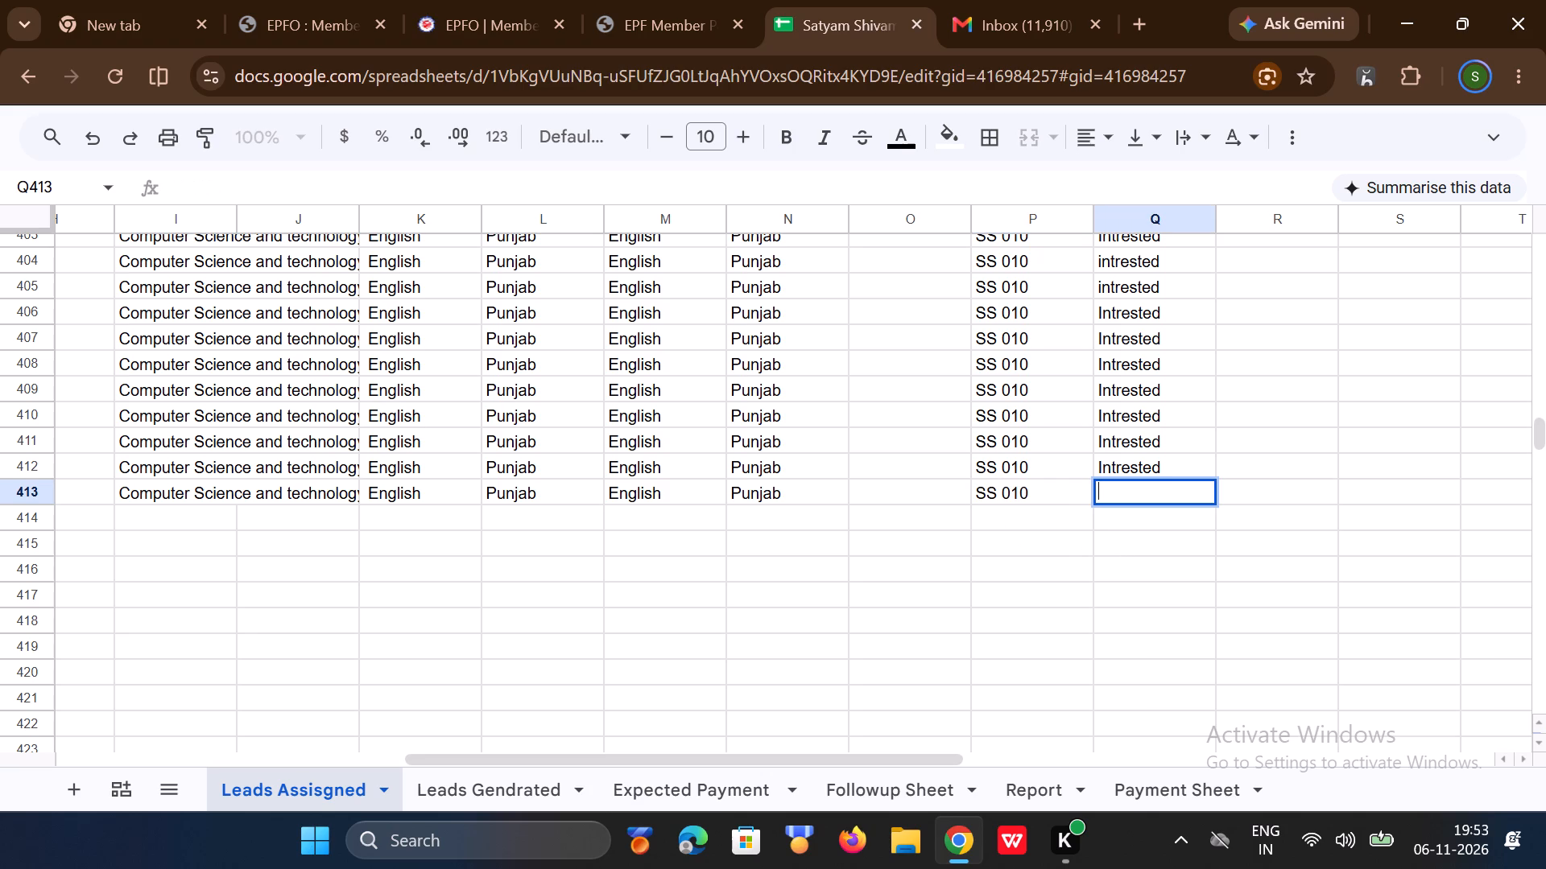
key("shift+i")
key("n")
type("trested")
left_click(1128, 558)
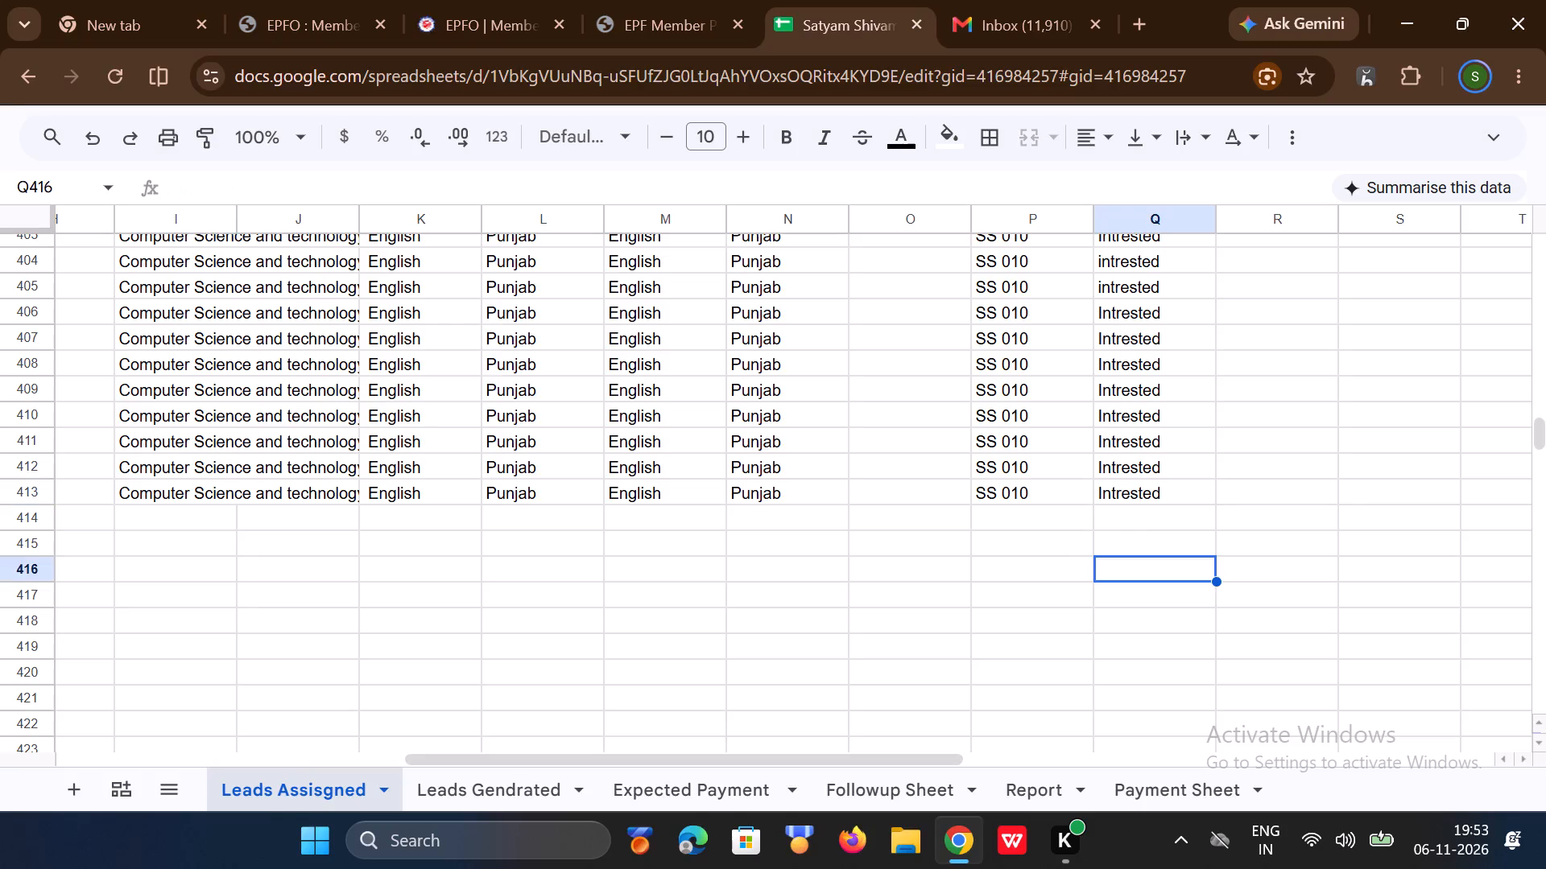
Review the lead rows already entered above and including row 413, looking across all their columns.
left_click(1318, 619)
scroll(1042, 592, "right", 2)
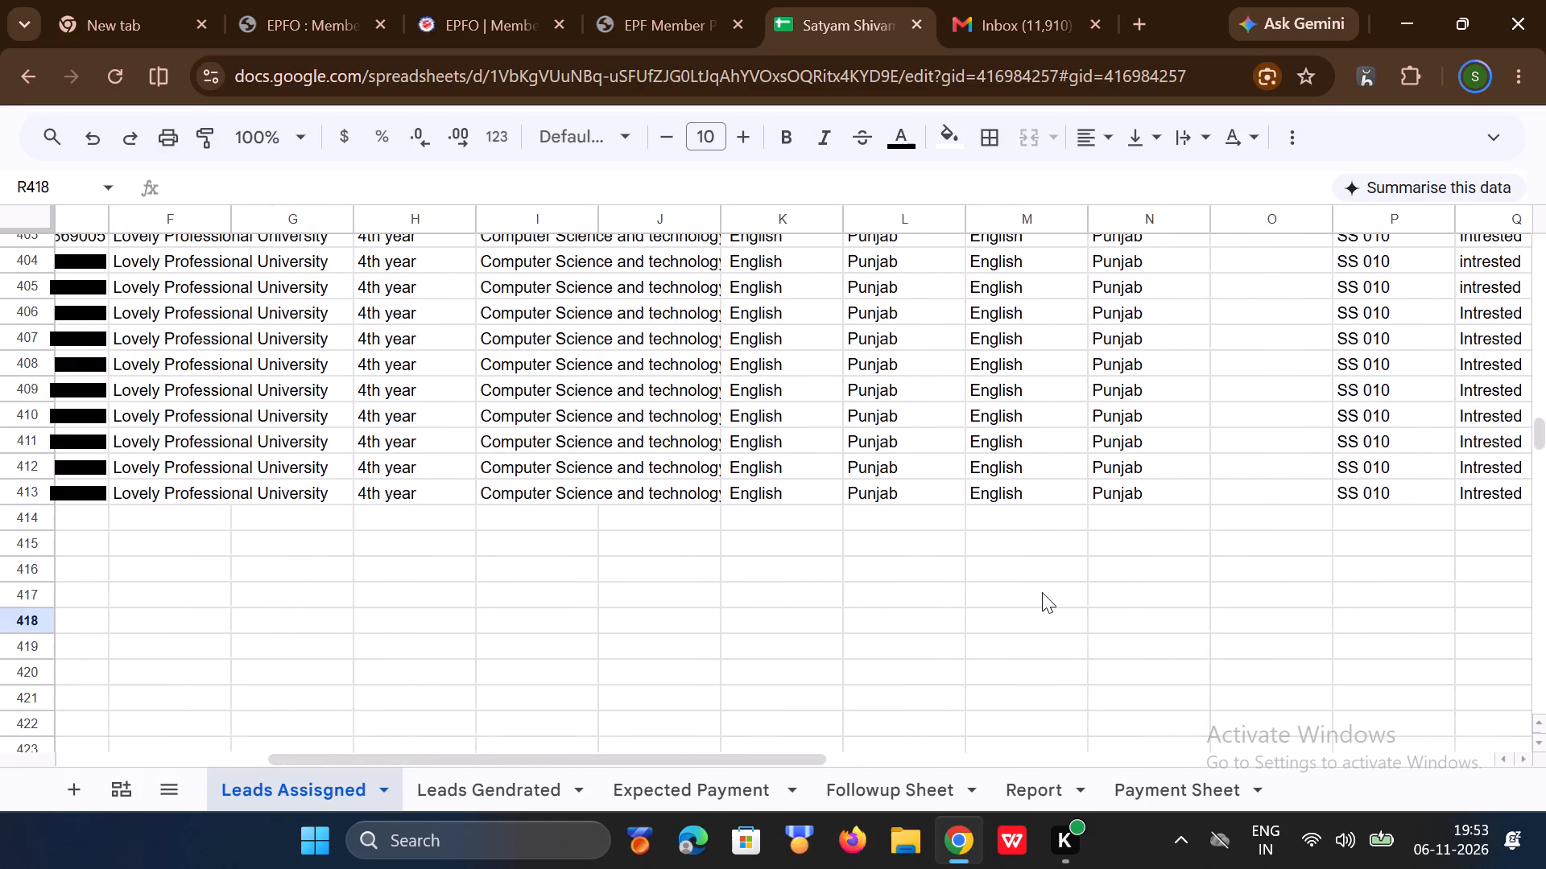
scroll(1042, 592, "up", 2)
scroll(1042, 592, "right", 1)
scroll(1042, 592, "up", 1)
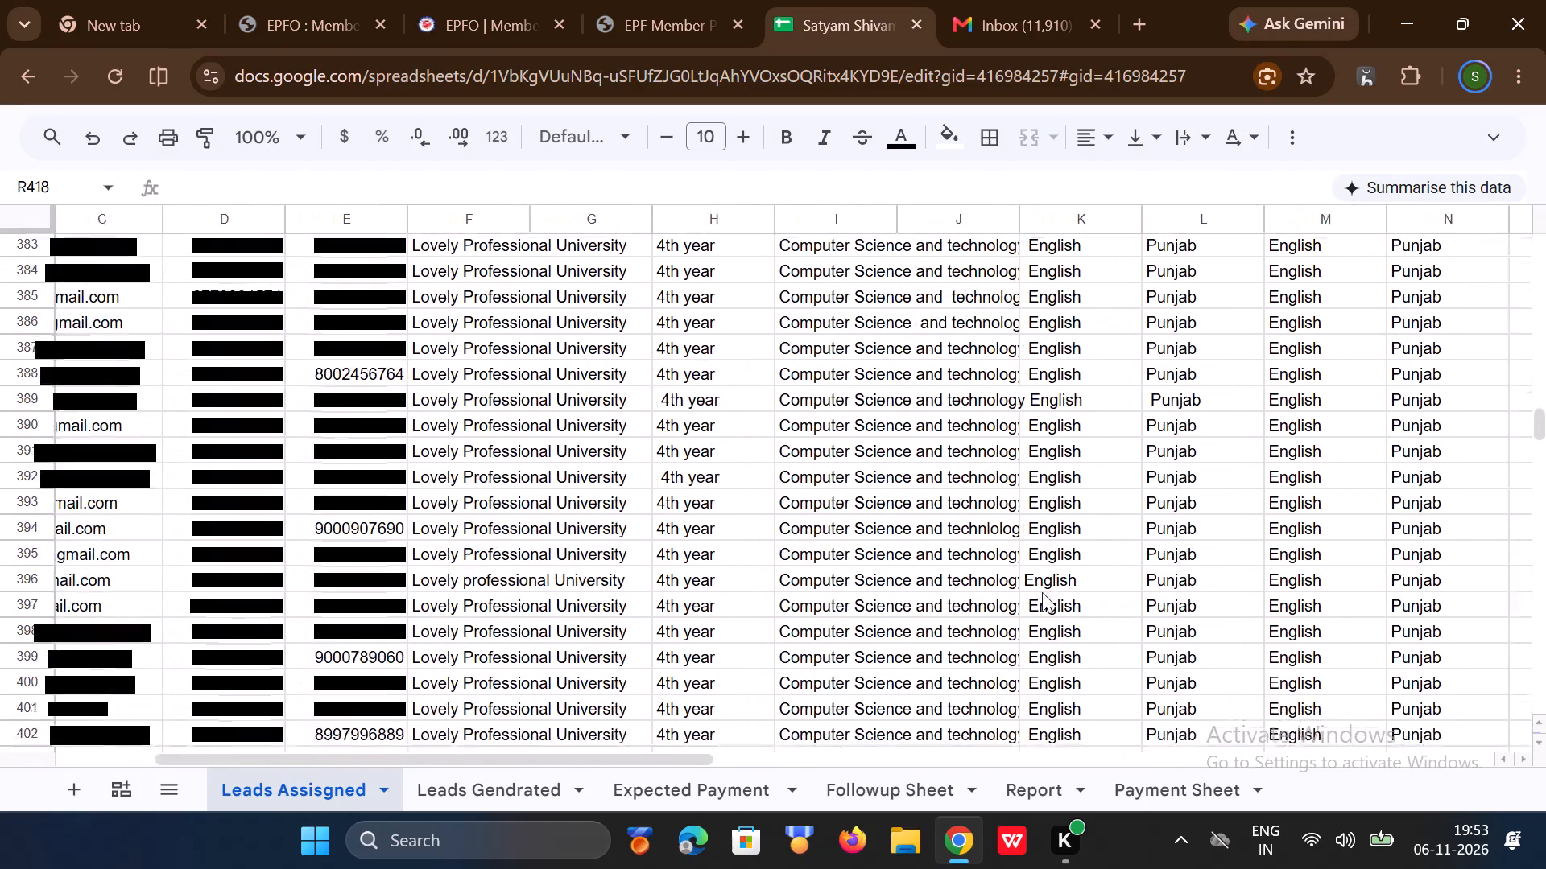
scroll(1042, 592, "right", 8)
scroll(1042, 592, "down", 2)
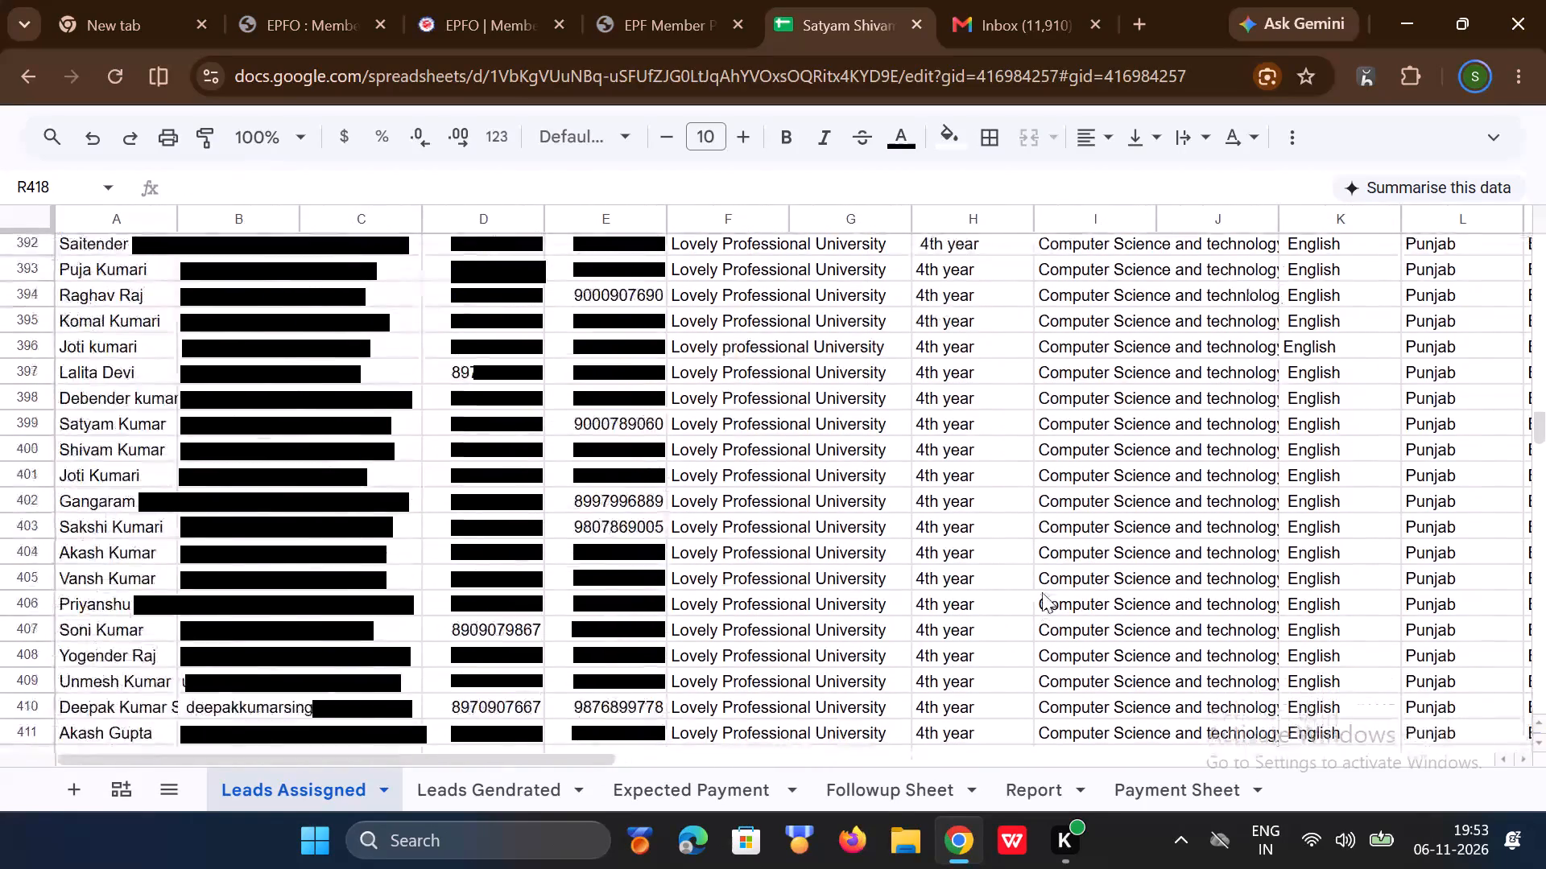
scroll(1042, 592, "down", 2)
scroll(1042, 592, "up", 3)
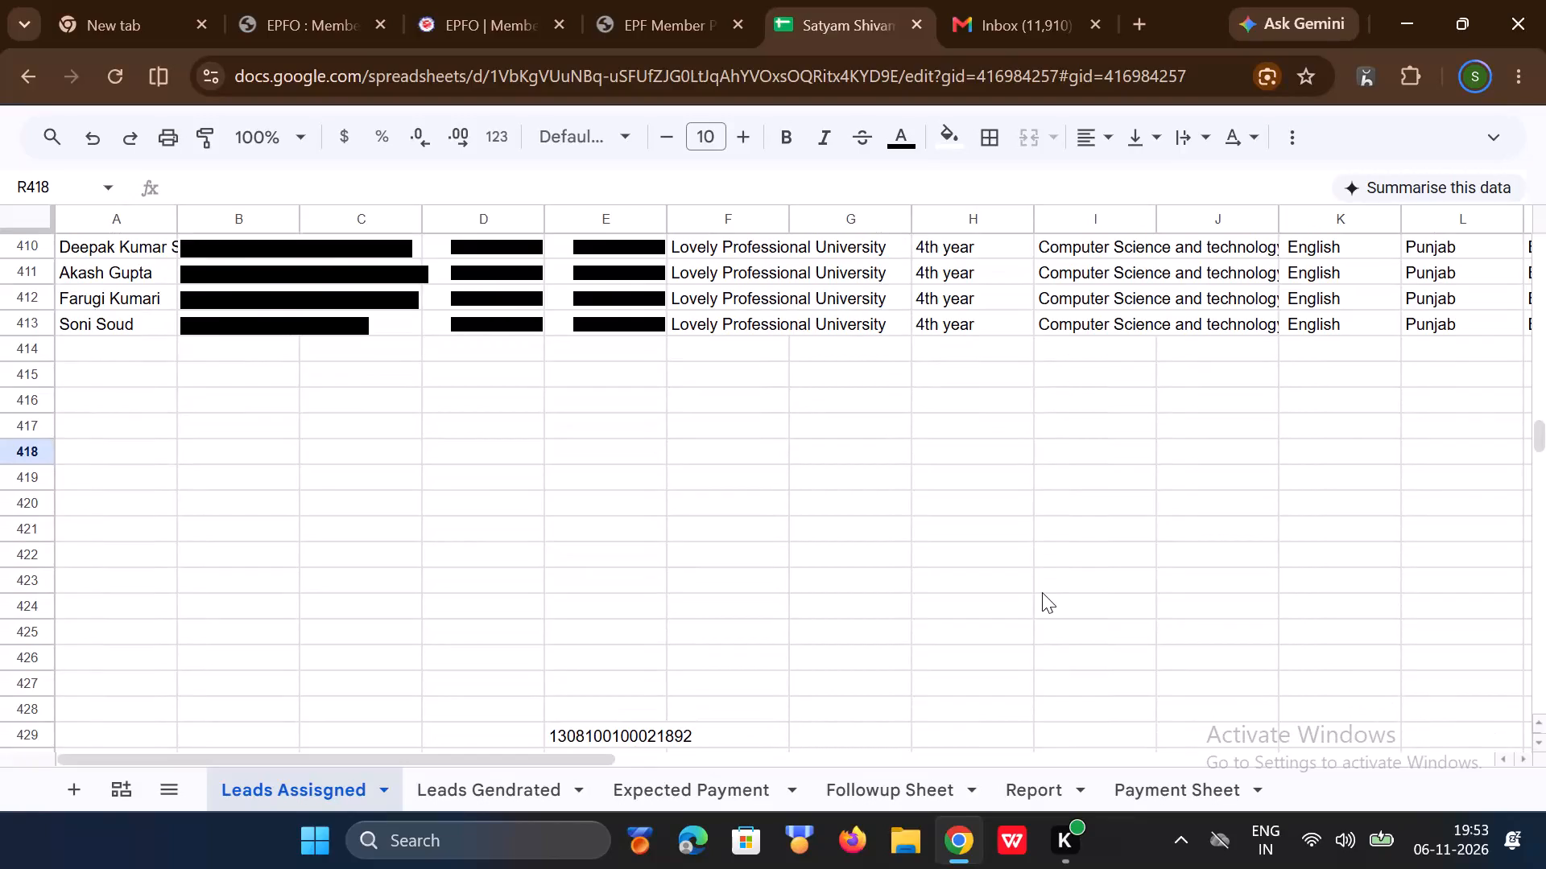
scroll(1042, 592, "up", 3)
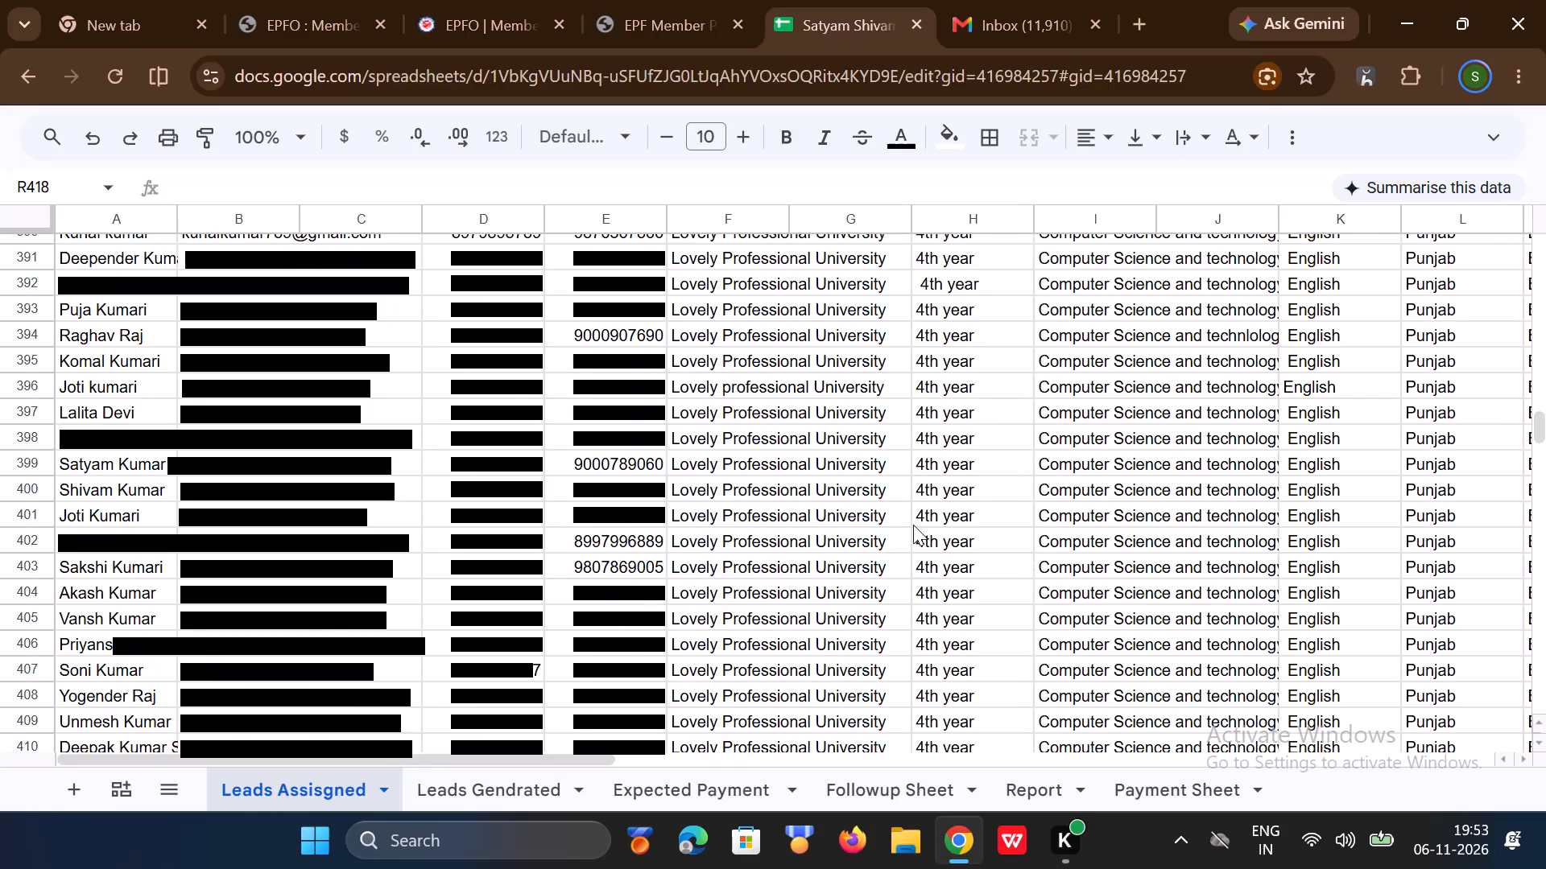
scroll(913, 525, "left", 4)
left_click(1144, 432)
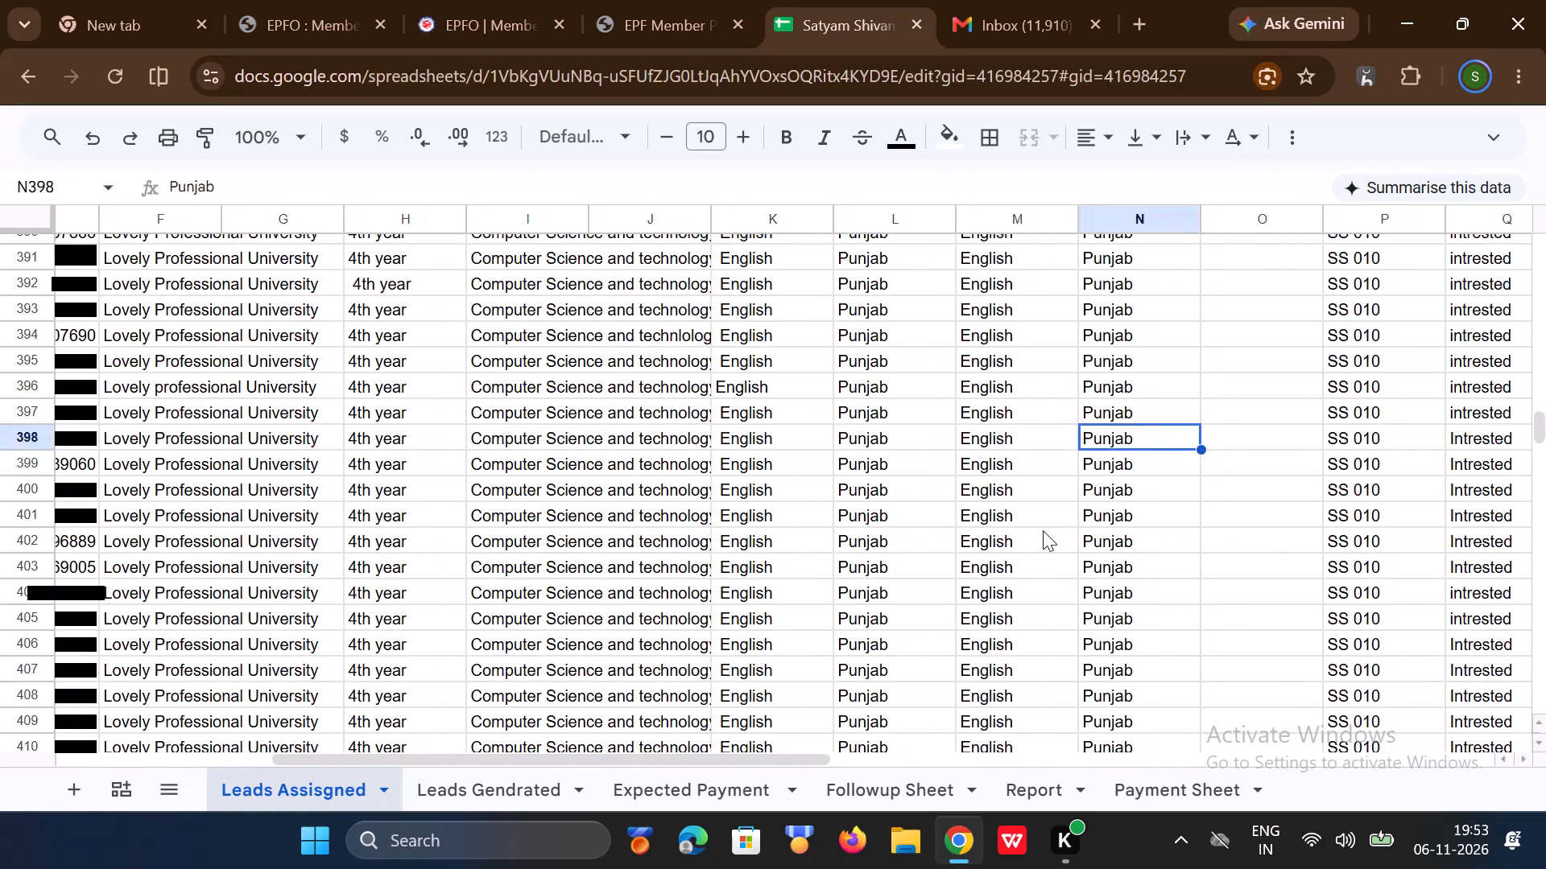
right_click(1012, 540)
left_click(761, 587)
scroll(900, 551, "up", 1)
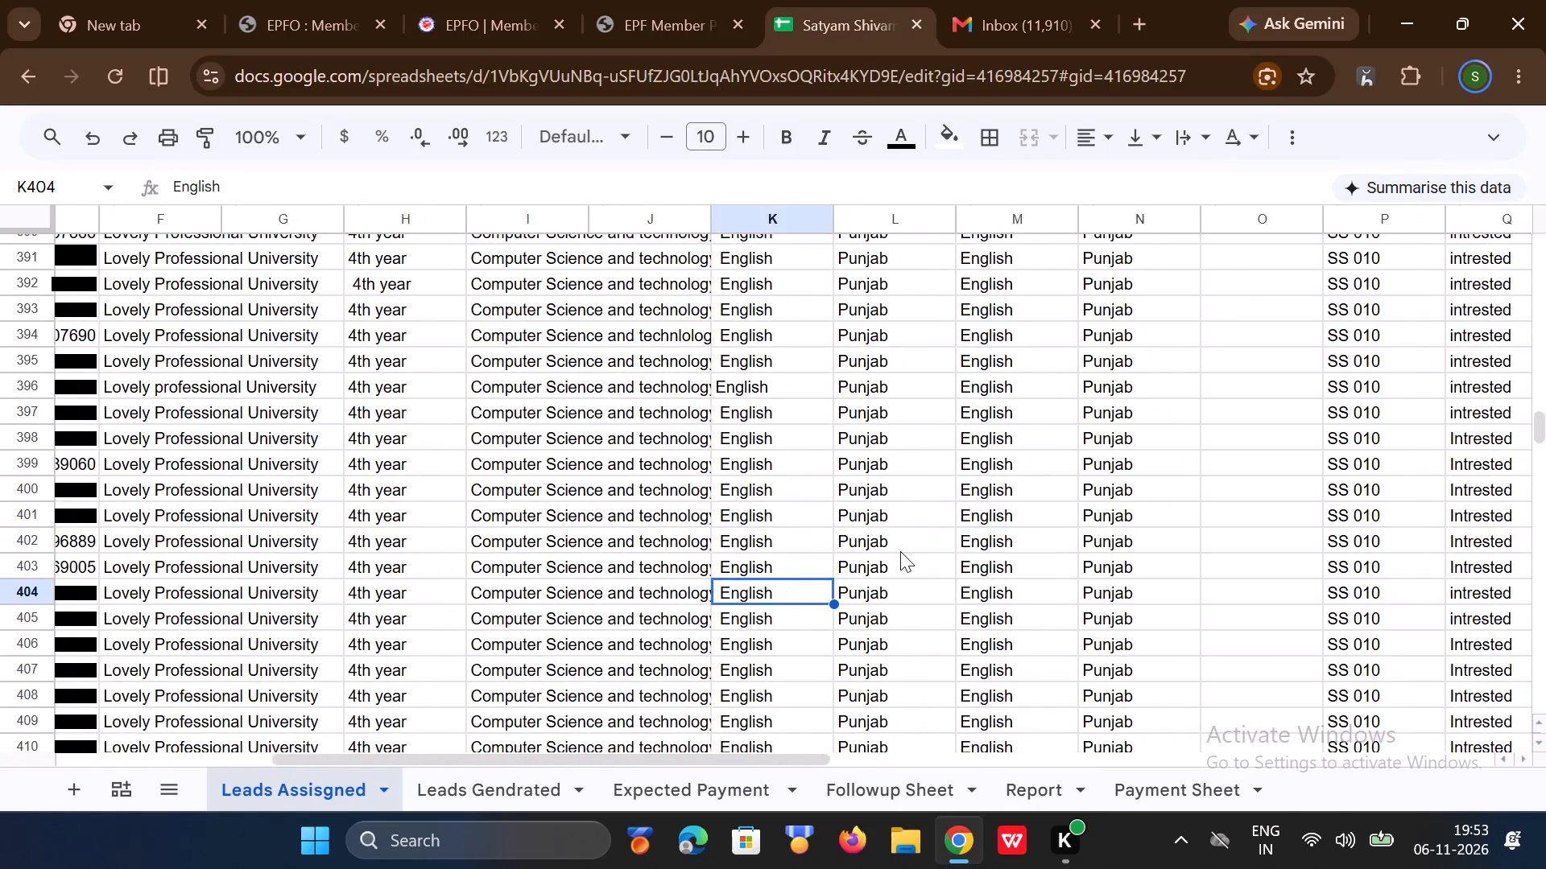
scroll(900, 551, "up", 1)
scroll(900, 551, "right", 9)
scroll(900, 551, "up", 1)
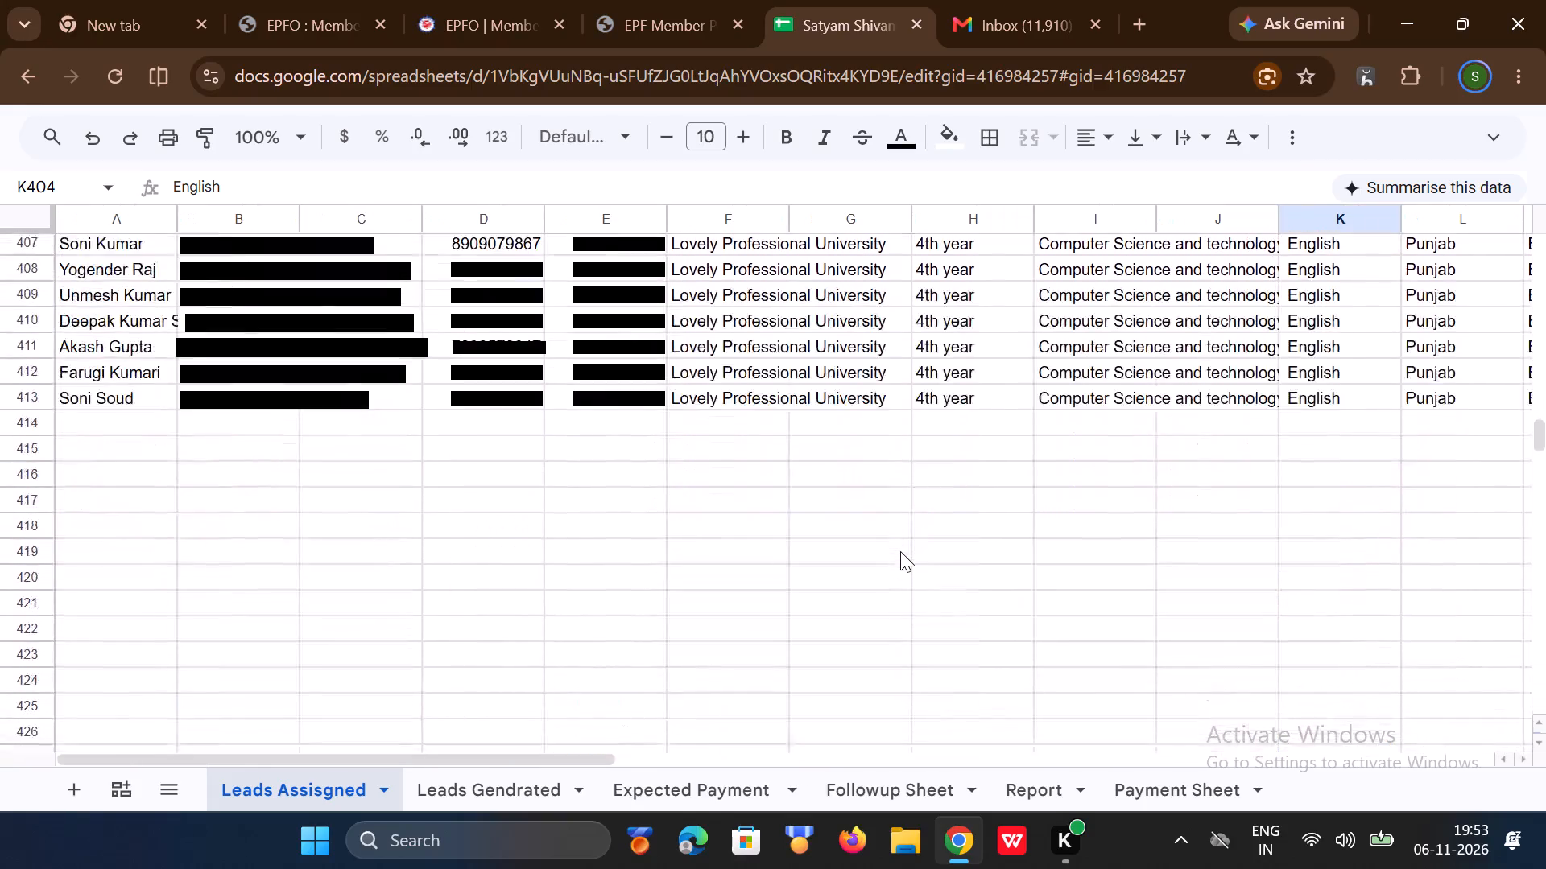
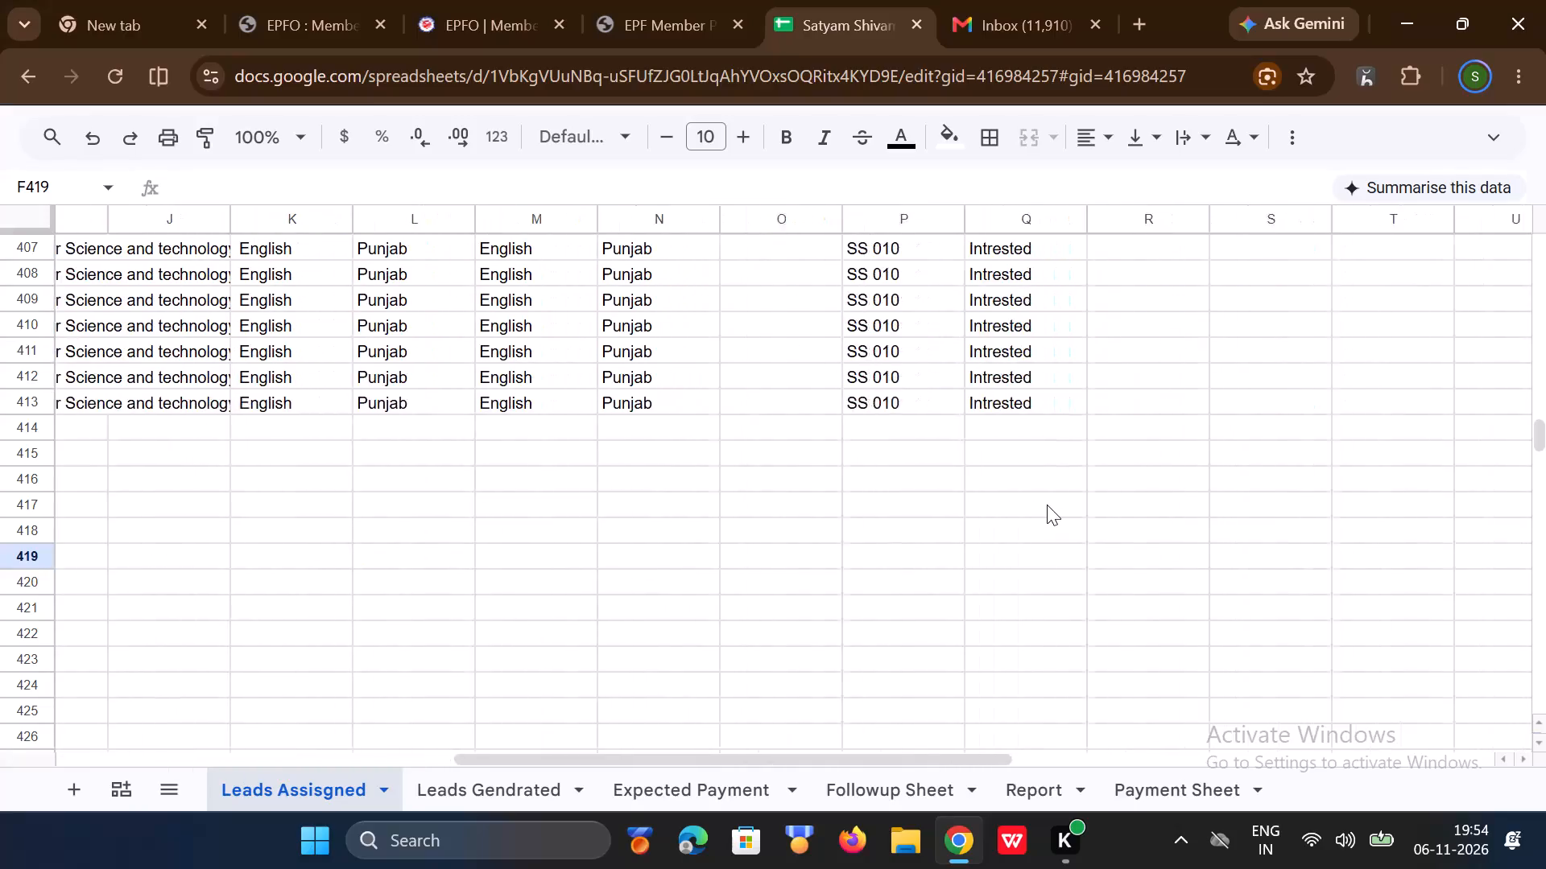
Open the empty name cell A414, directly below the last filled lead row, for entering a new lead.
scroll(1047, 505, "right", 10)
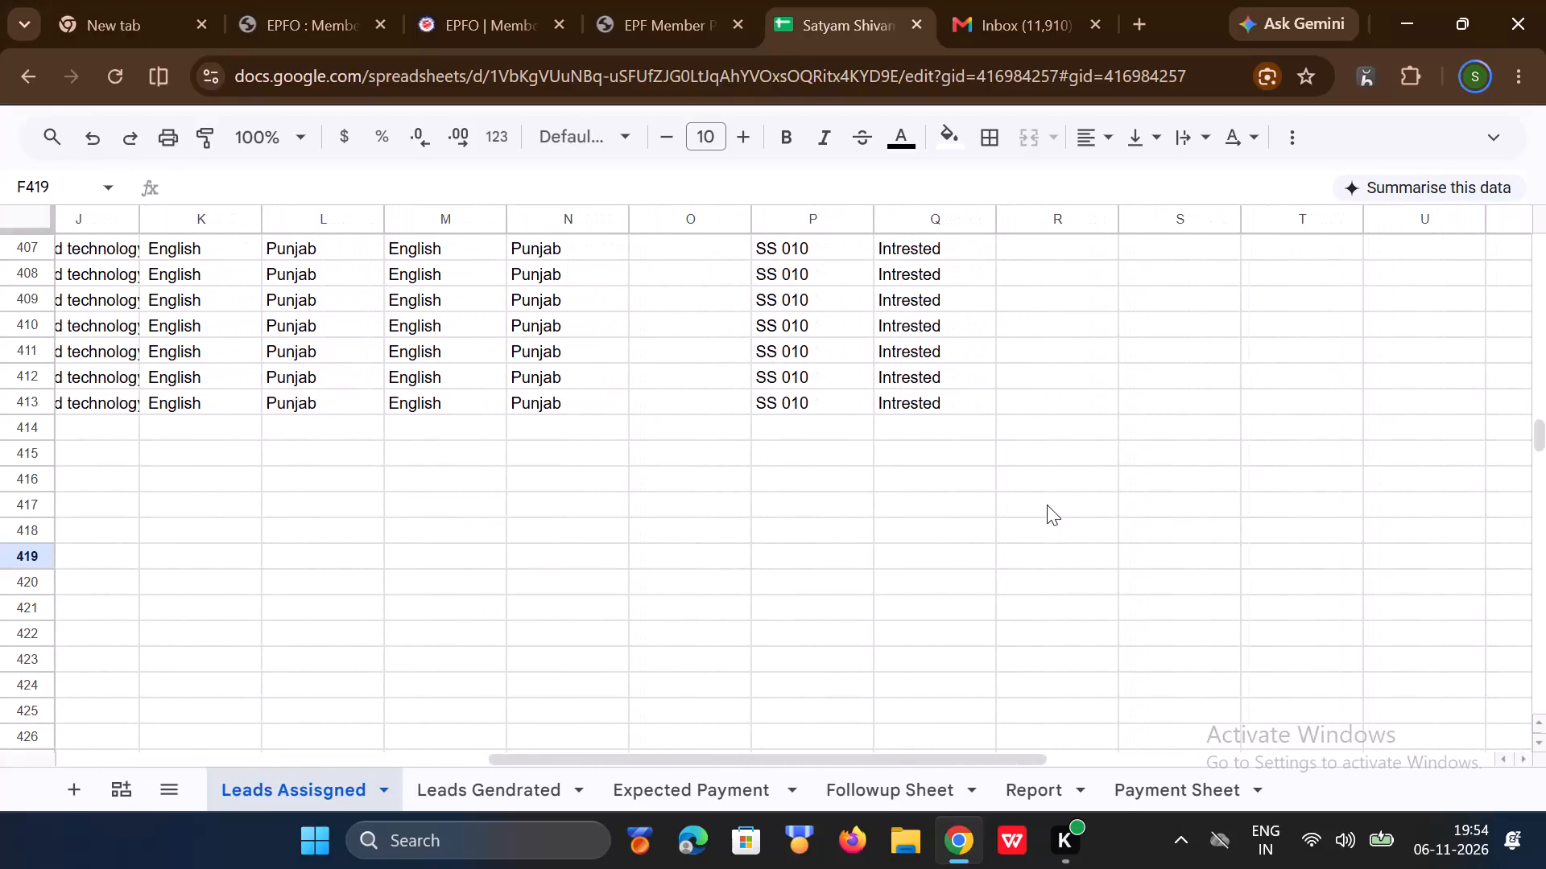
scroll(724, 496, "right", 8)
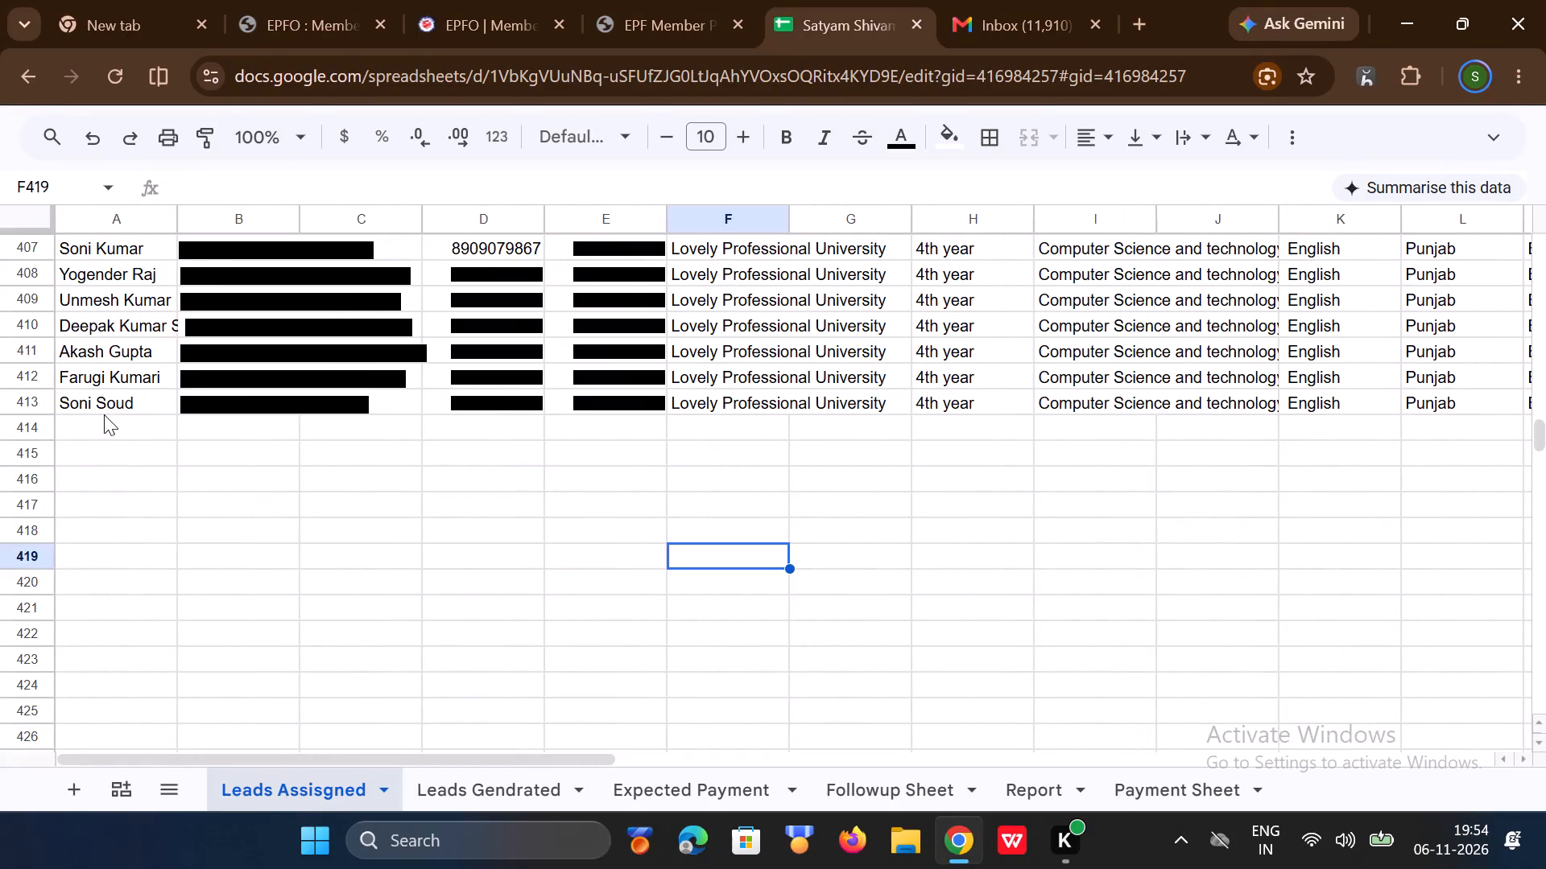
double_click(92, 429)
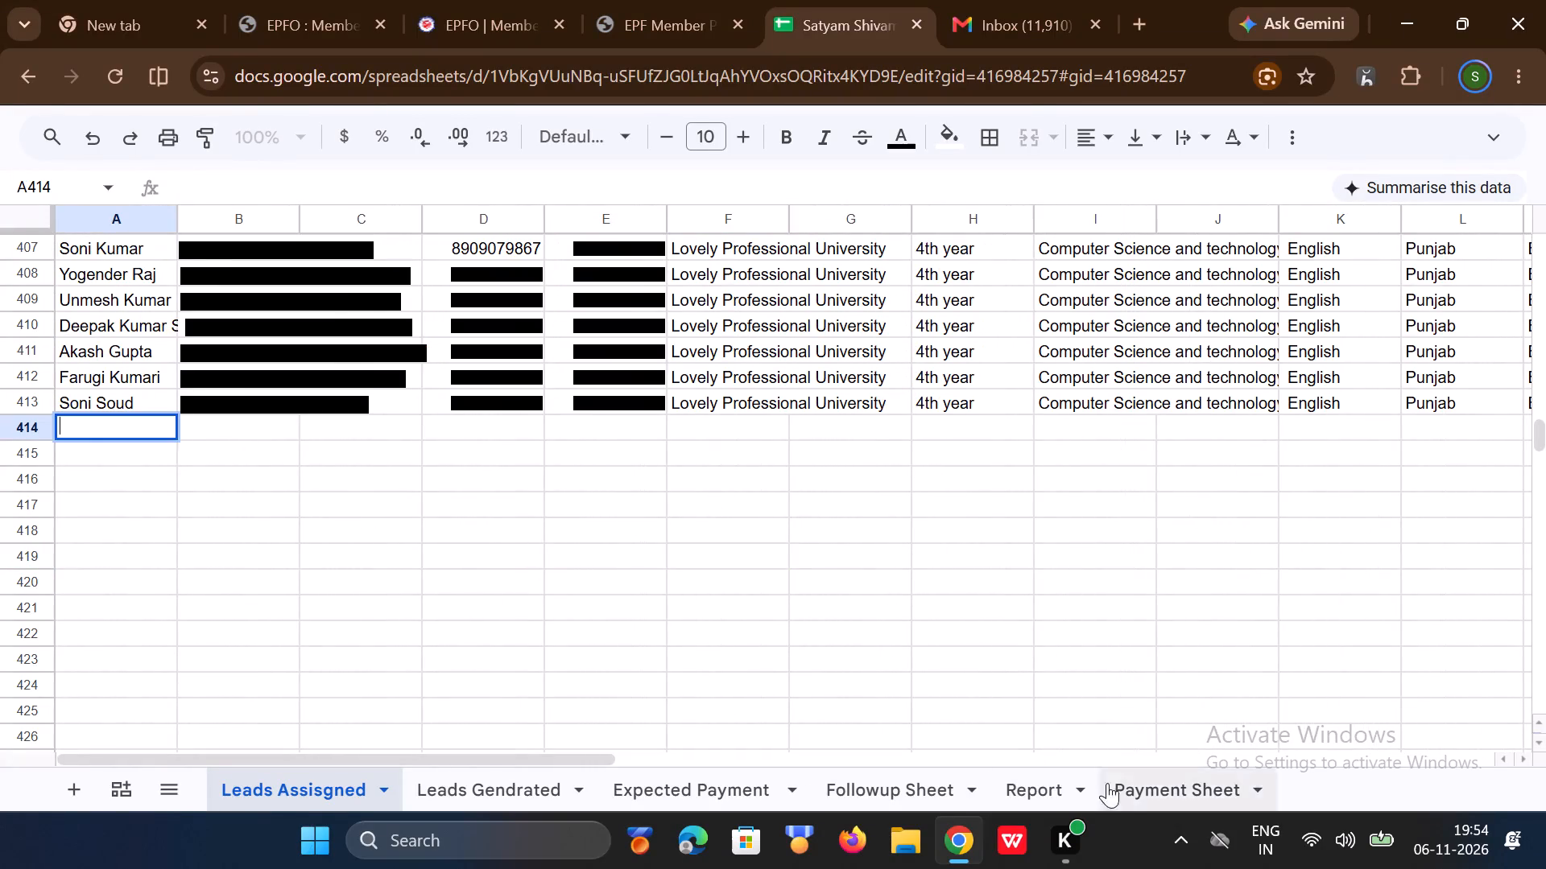
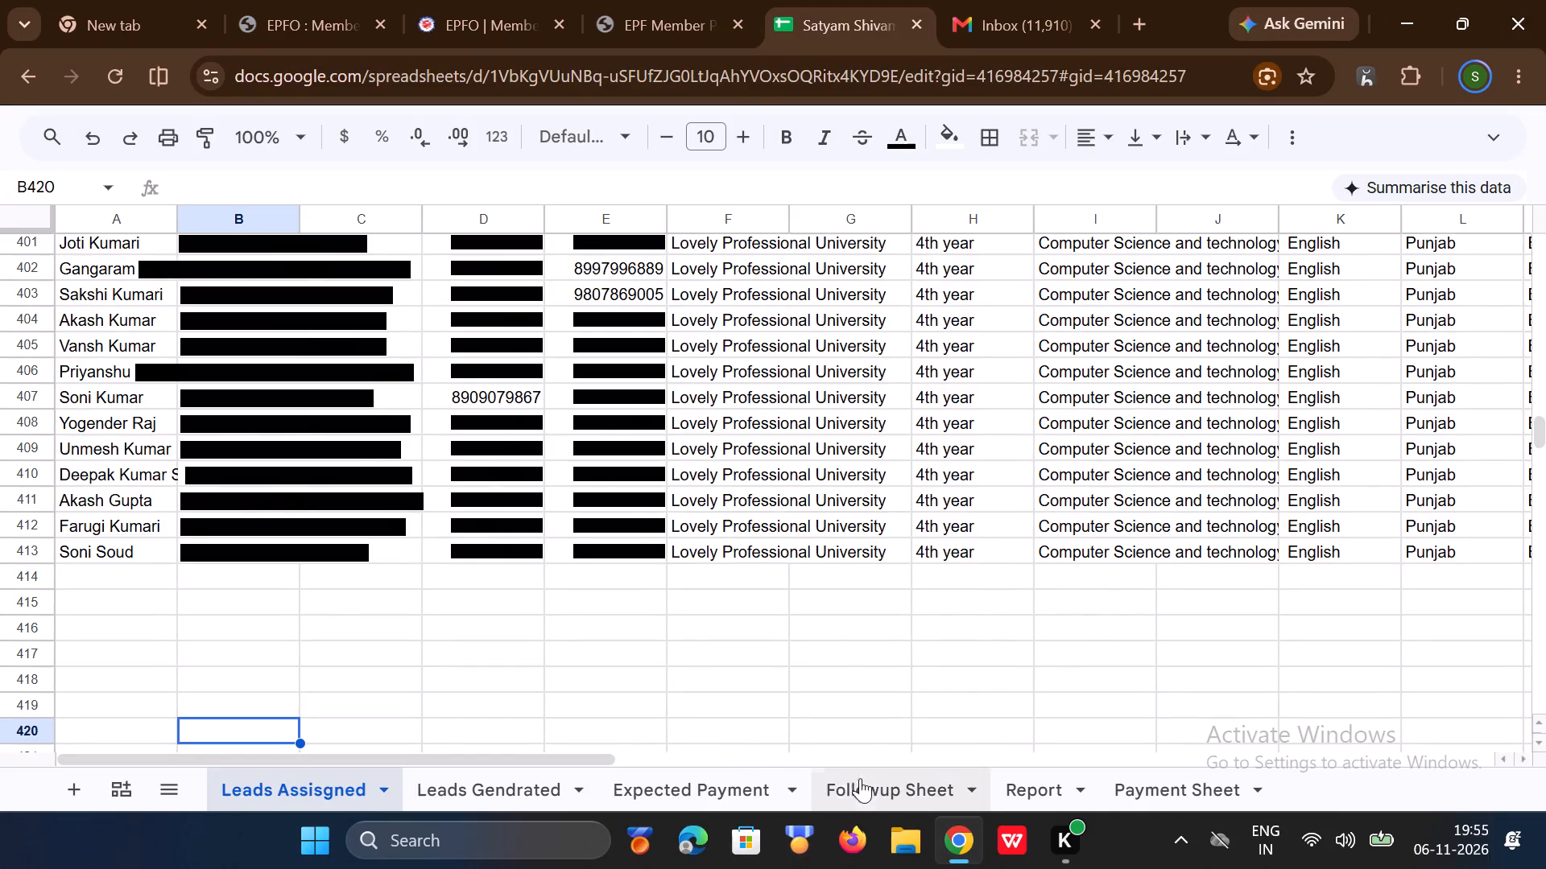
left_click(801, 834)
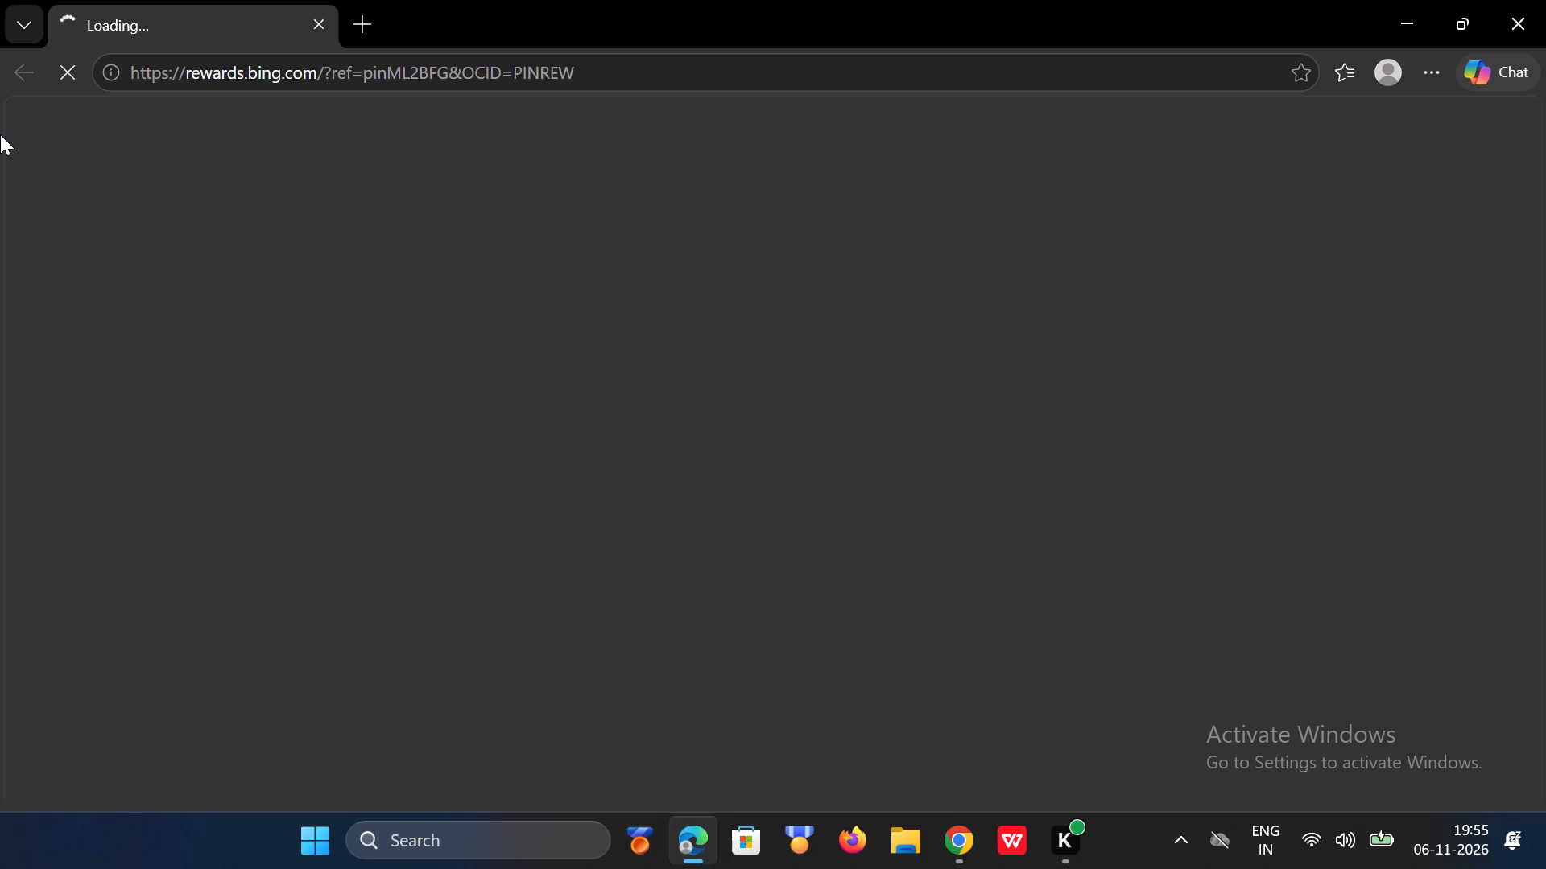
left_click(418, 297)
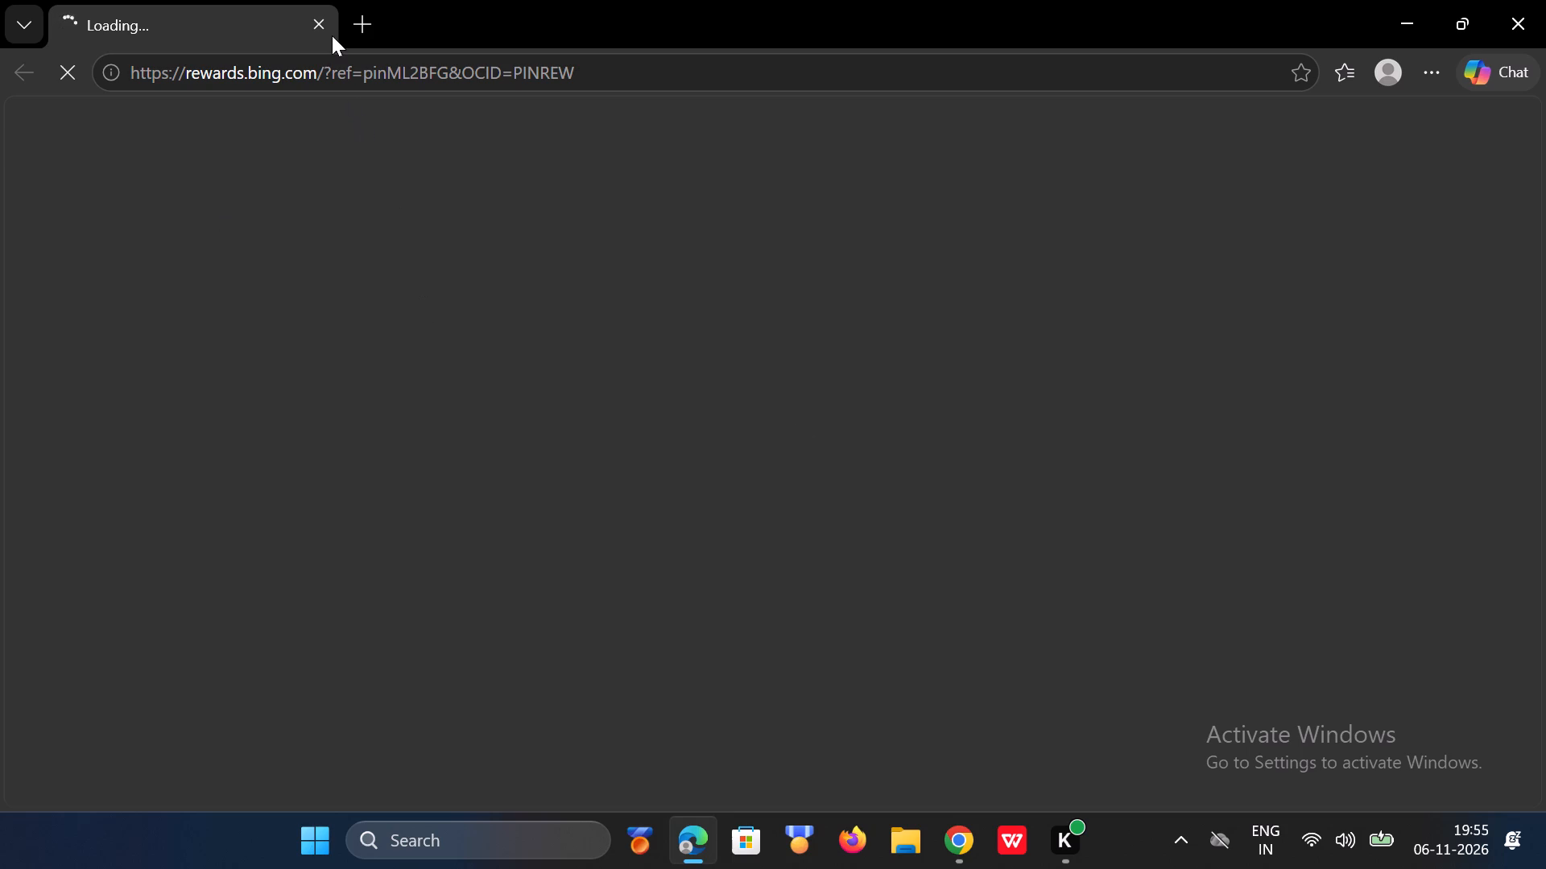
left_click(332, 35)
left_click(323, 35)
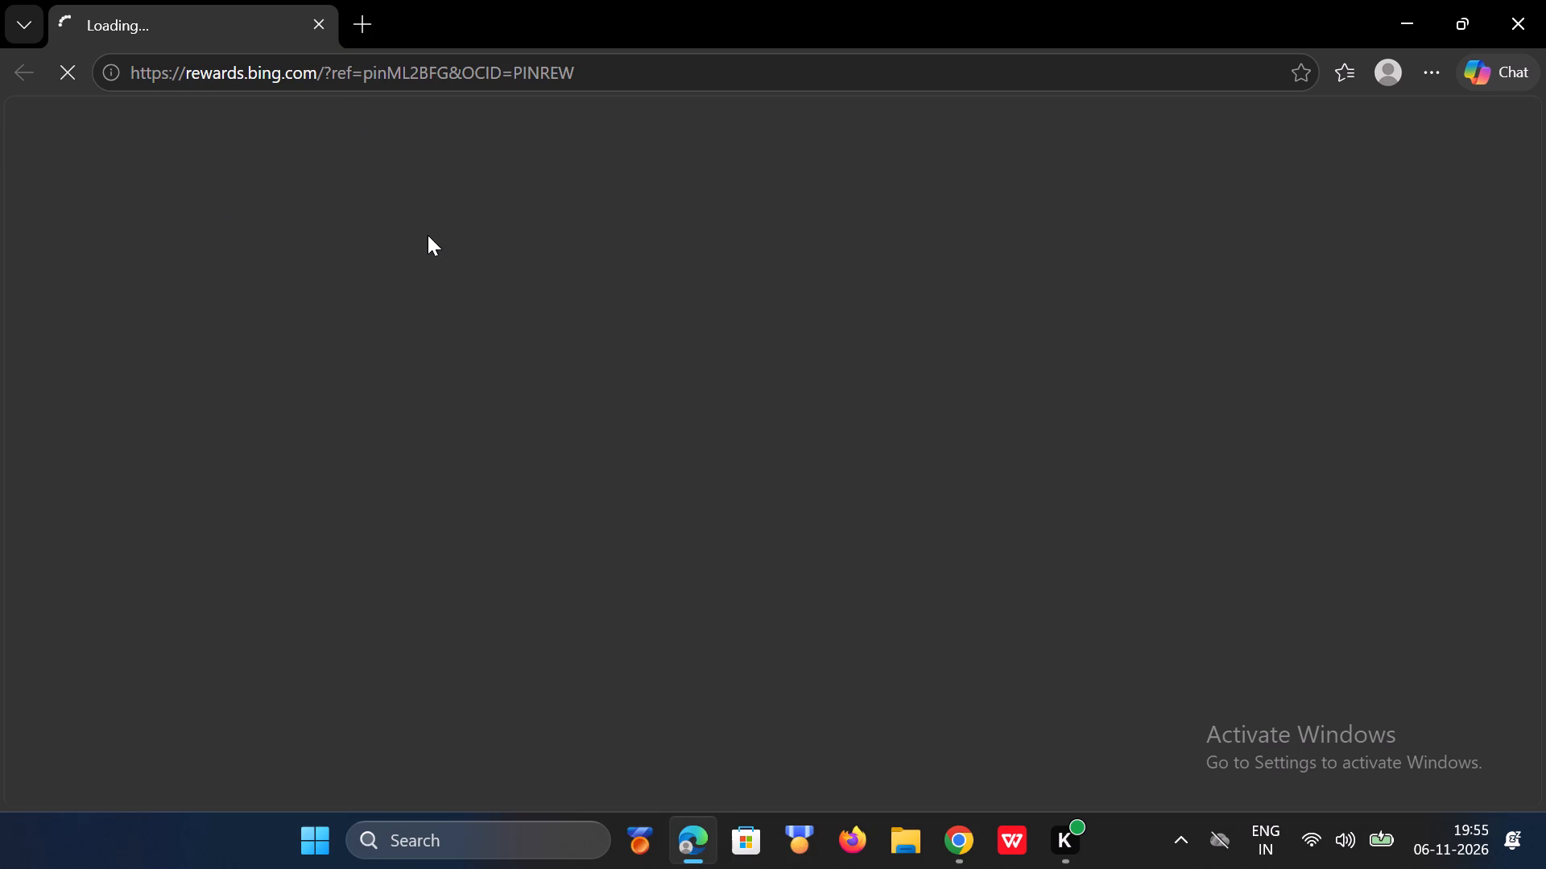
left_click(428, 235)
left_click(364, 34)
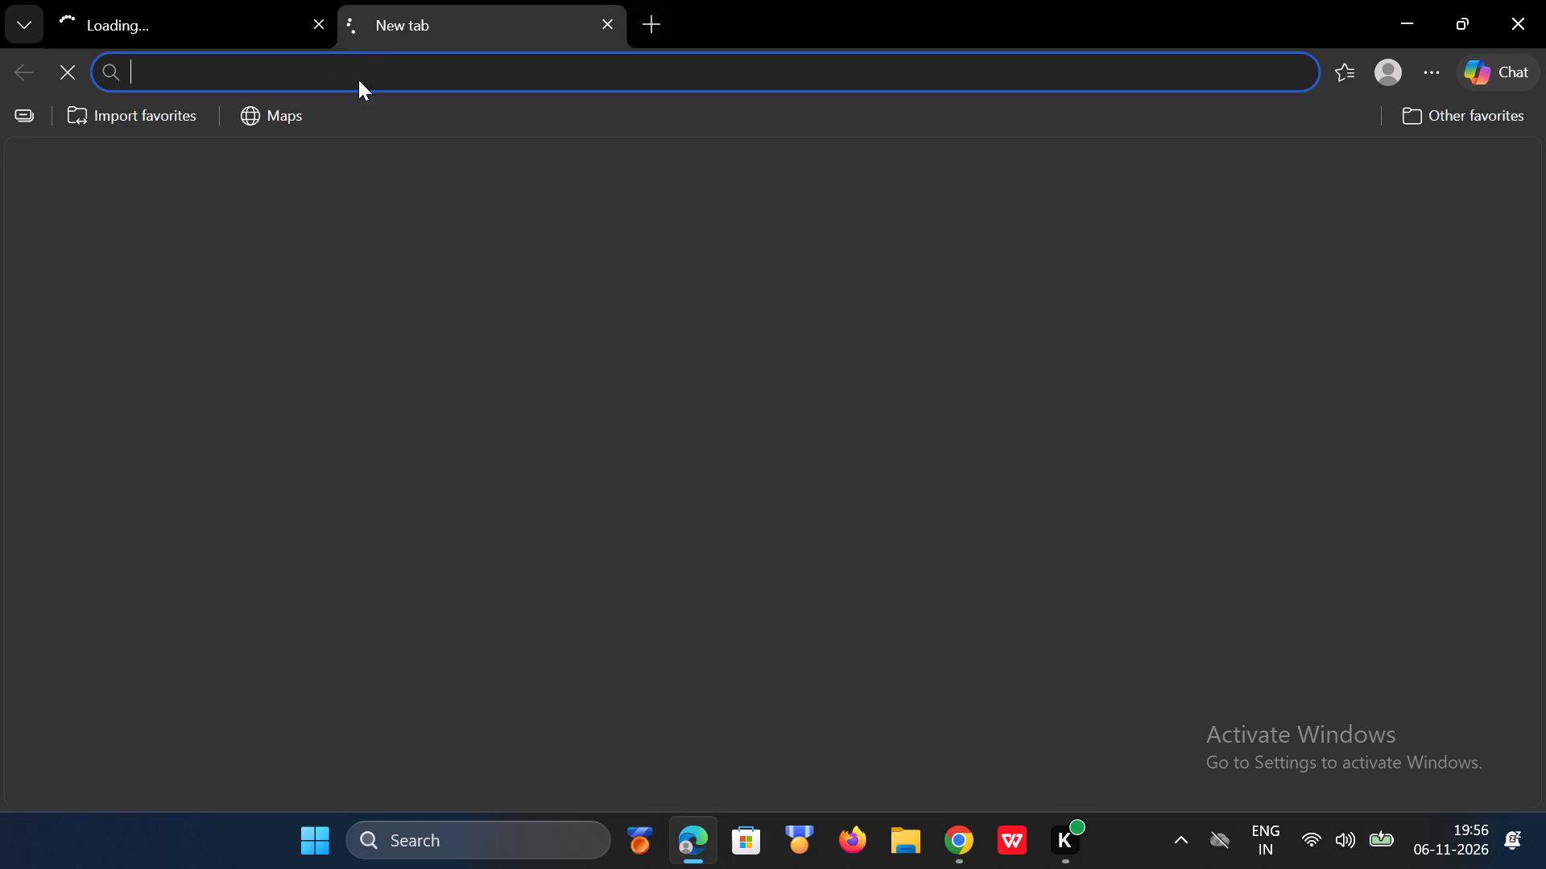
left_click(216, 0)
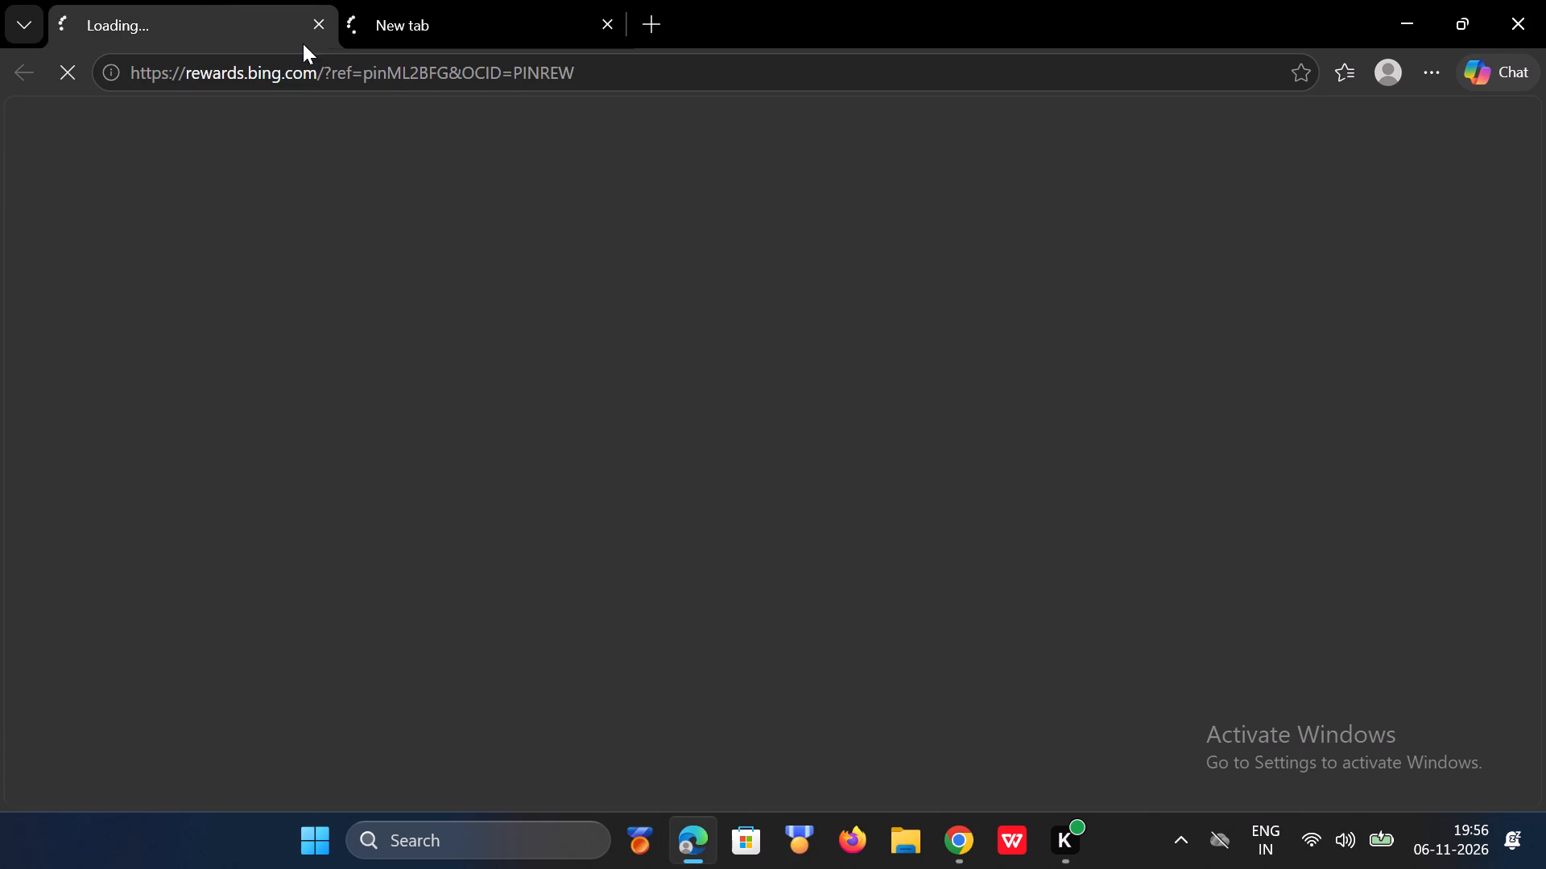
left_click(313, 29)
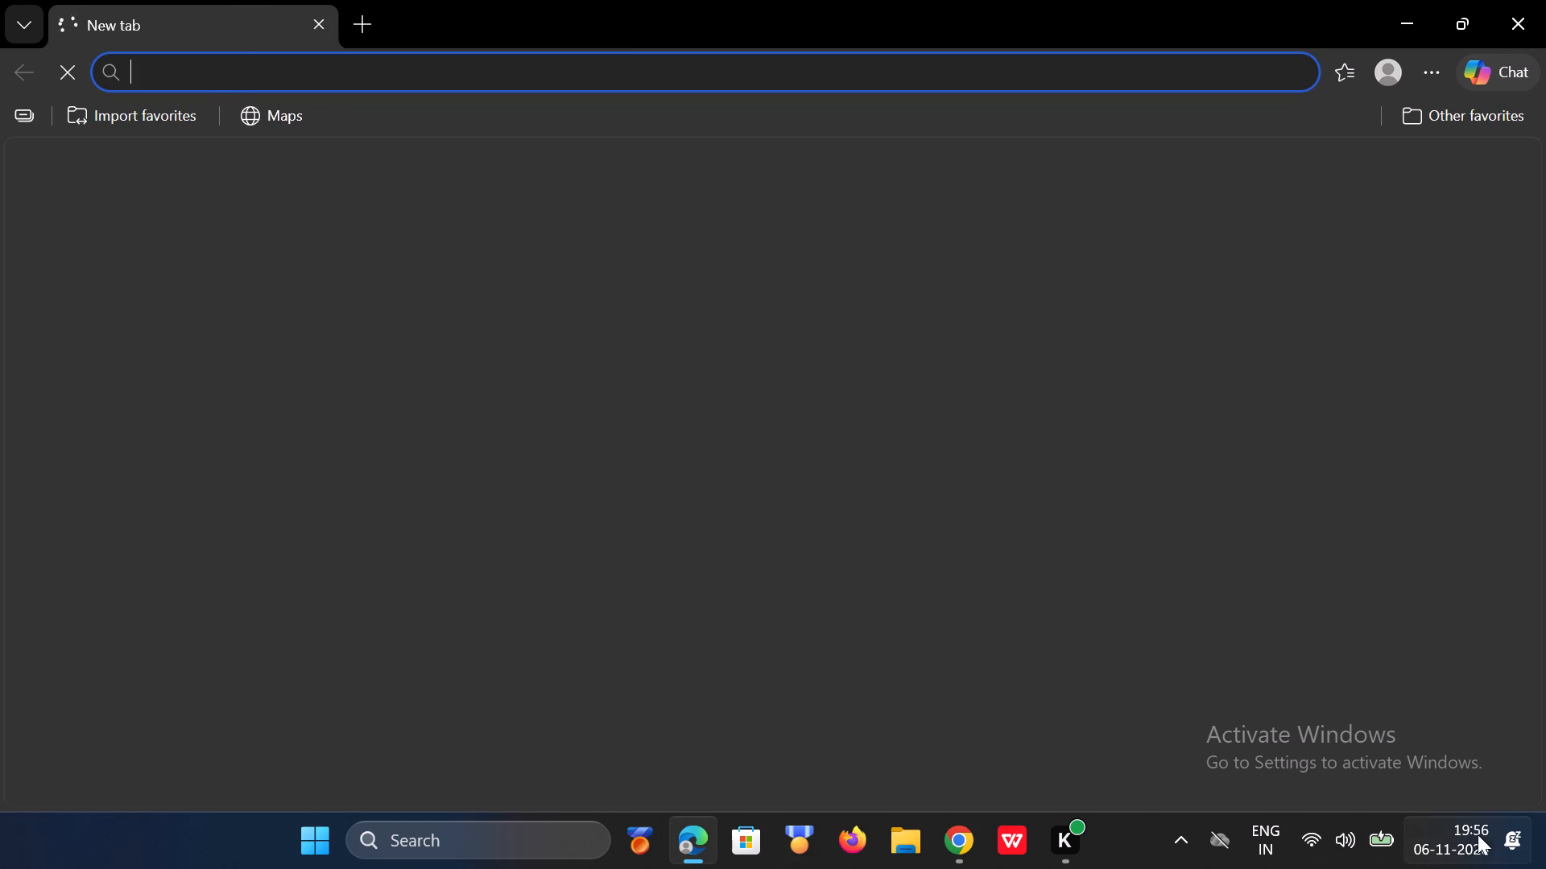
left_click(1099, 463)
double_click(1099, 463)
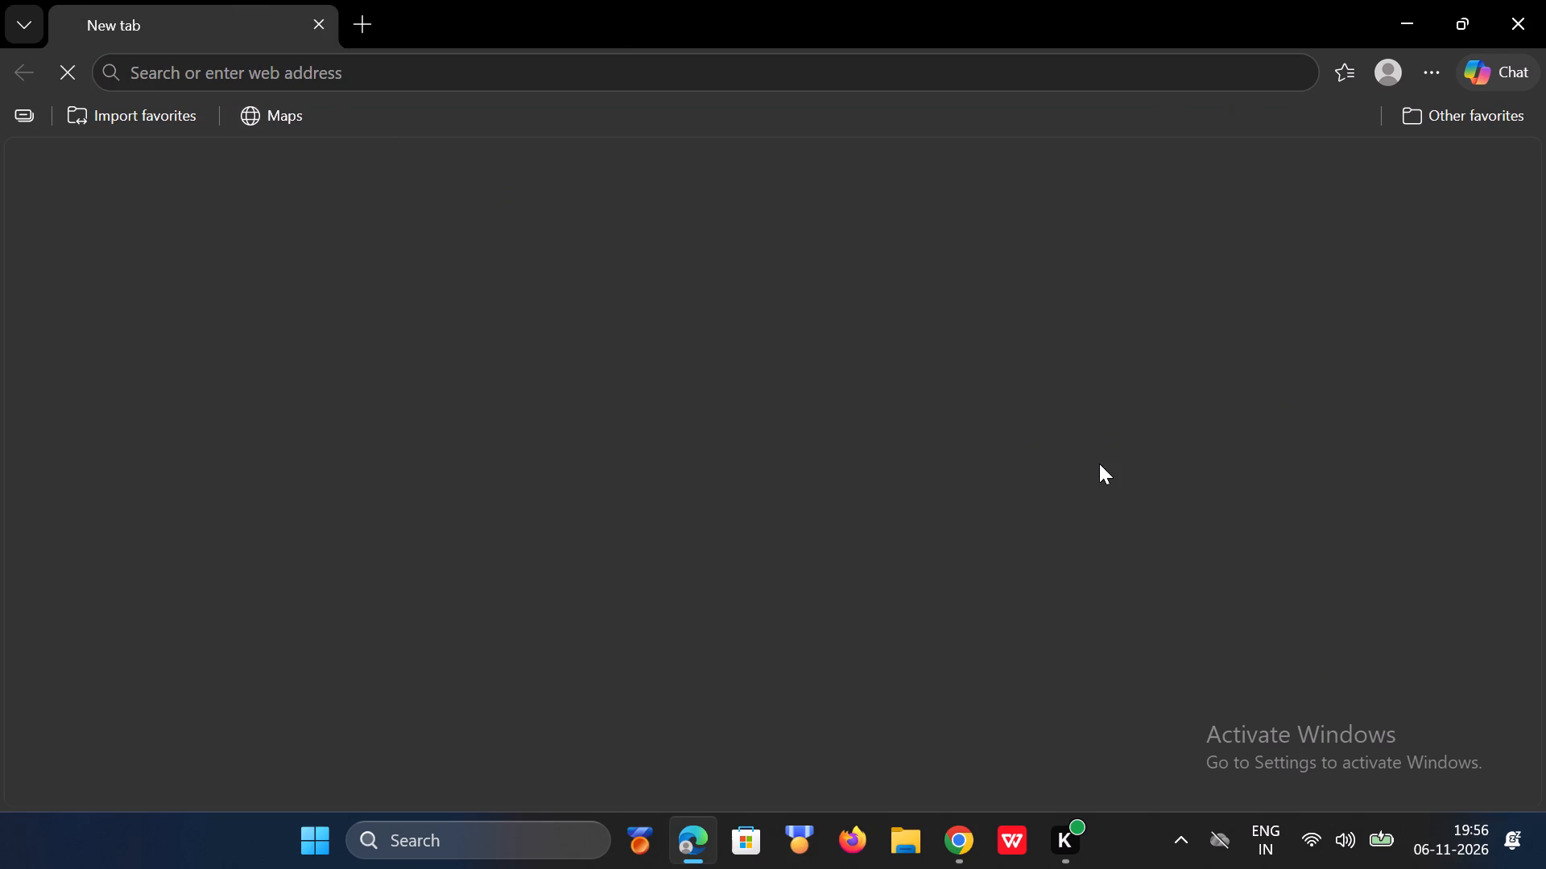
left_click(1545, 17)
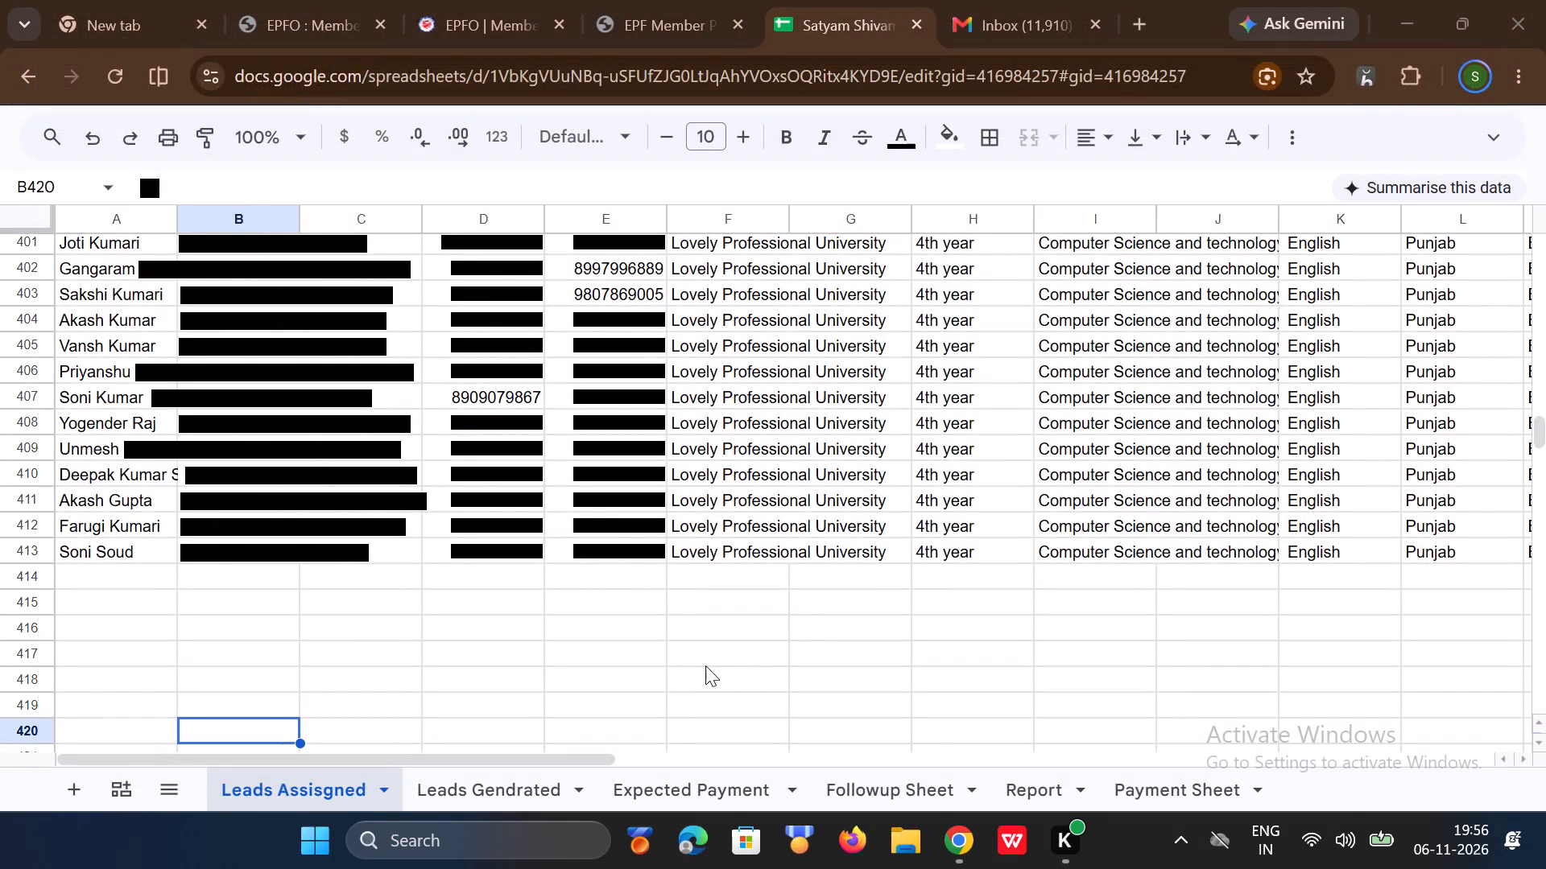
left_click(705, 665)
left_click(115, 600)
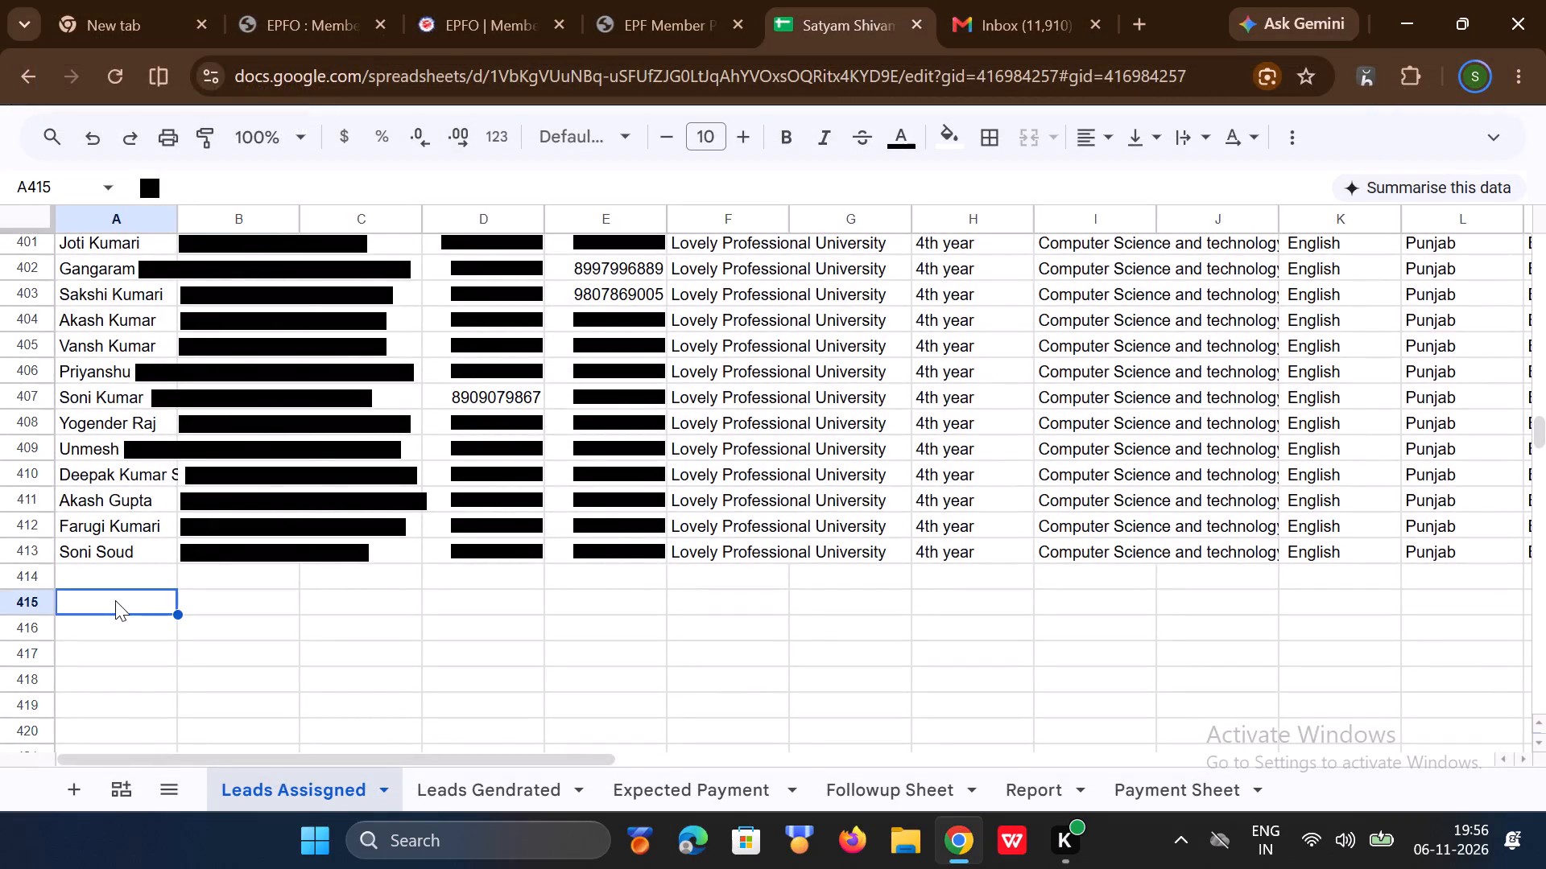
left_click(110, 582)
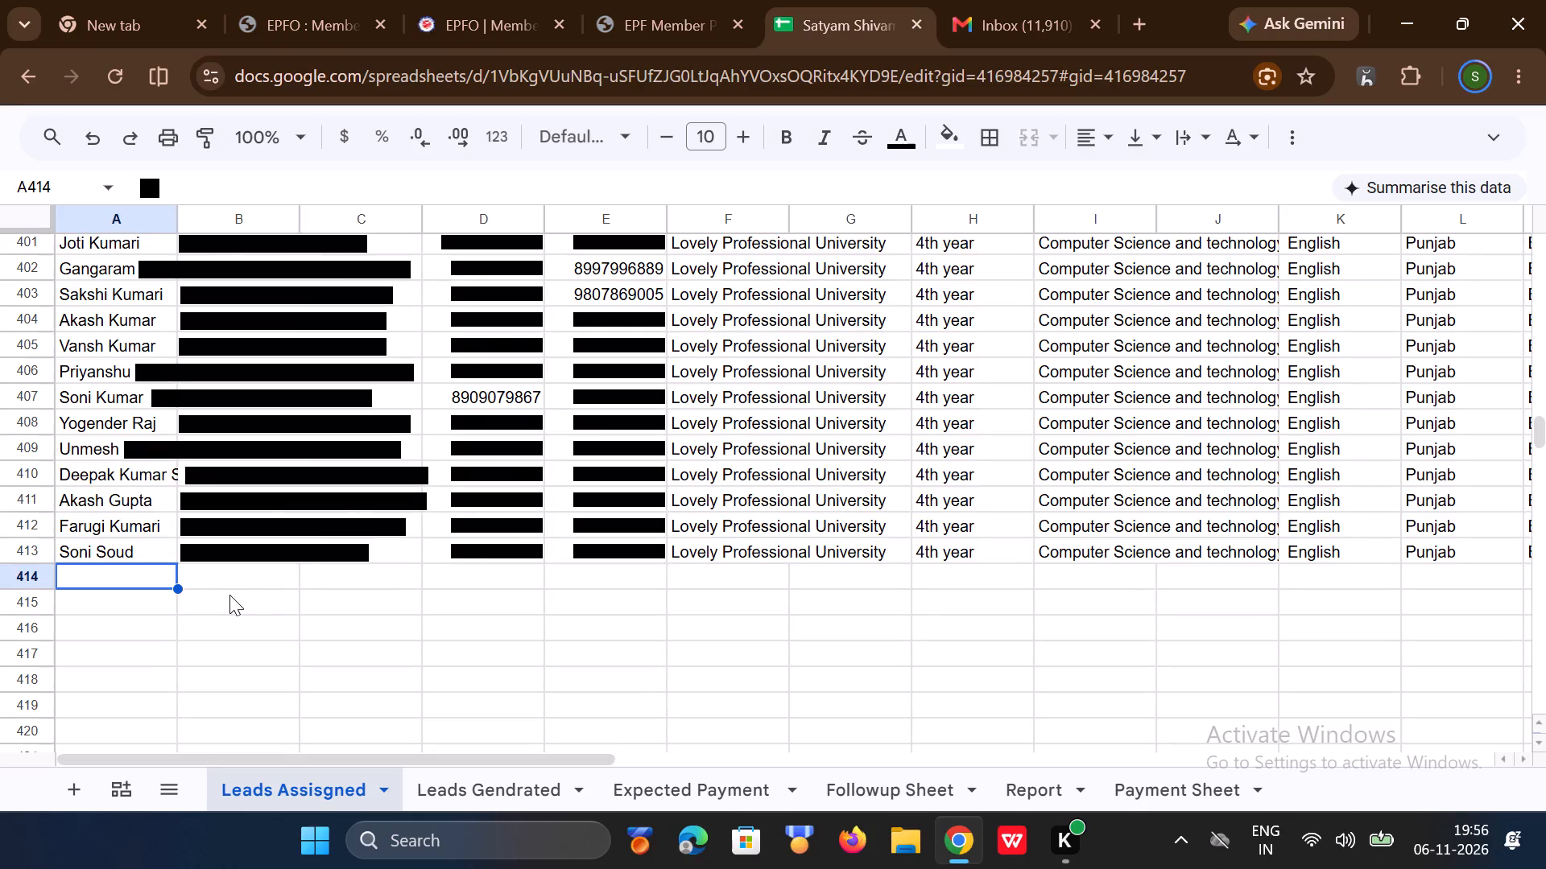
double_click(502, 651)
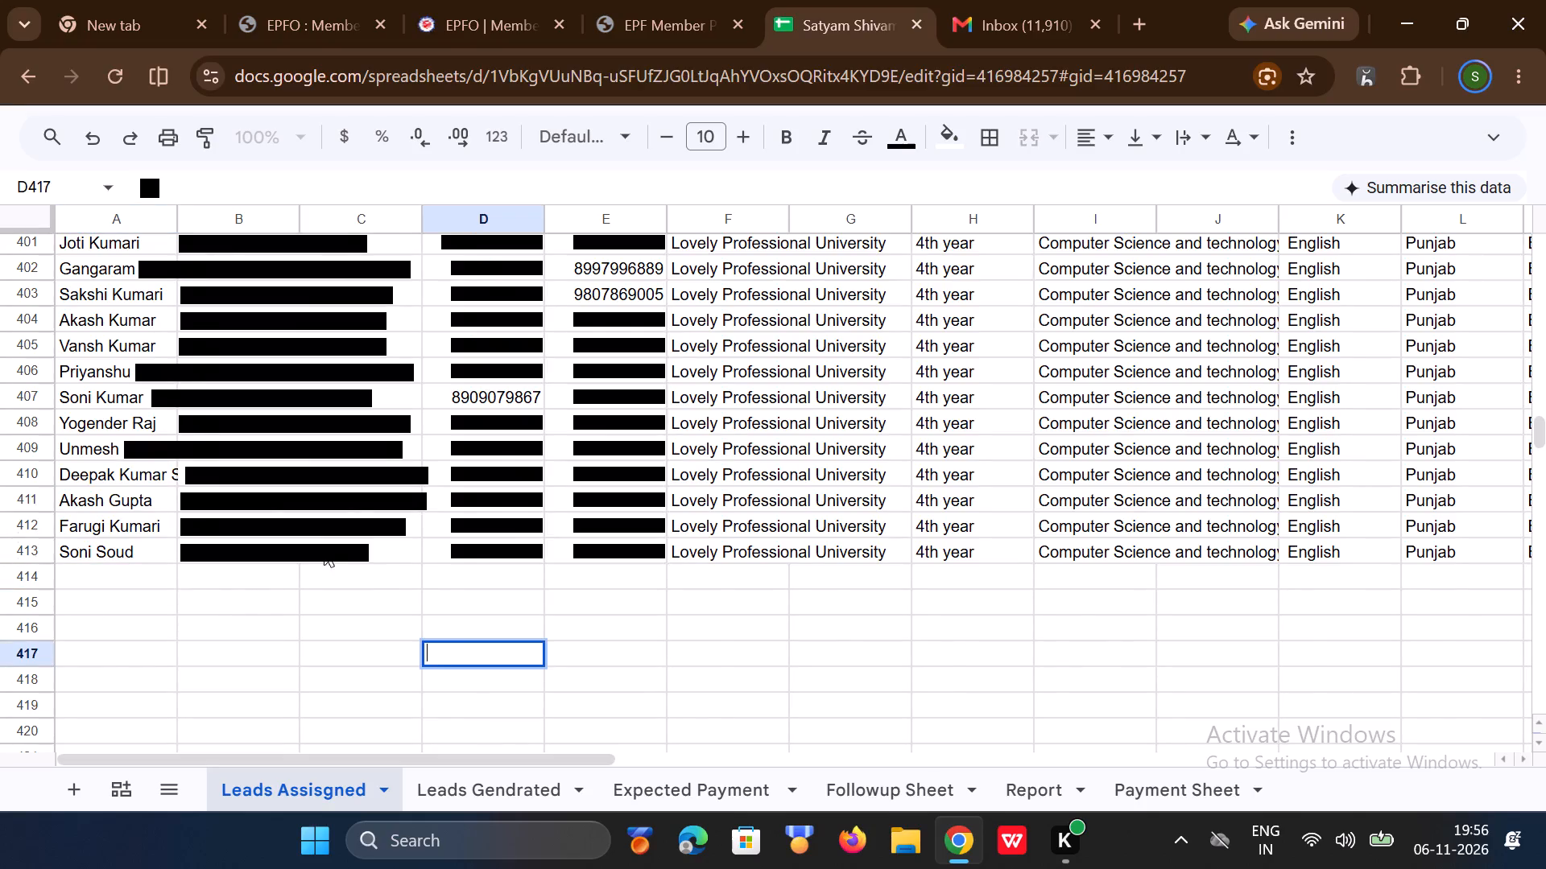
Review the Leads Assisgned records from around row 342 to the last filled row, including the university, language, state and interest status columns.
scroll(320, 545, "up", 7)
scroll(320, 545, "down", 5)
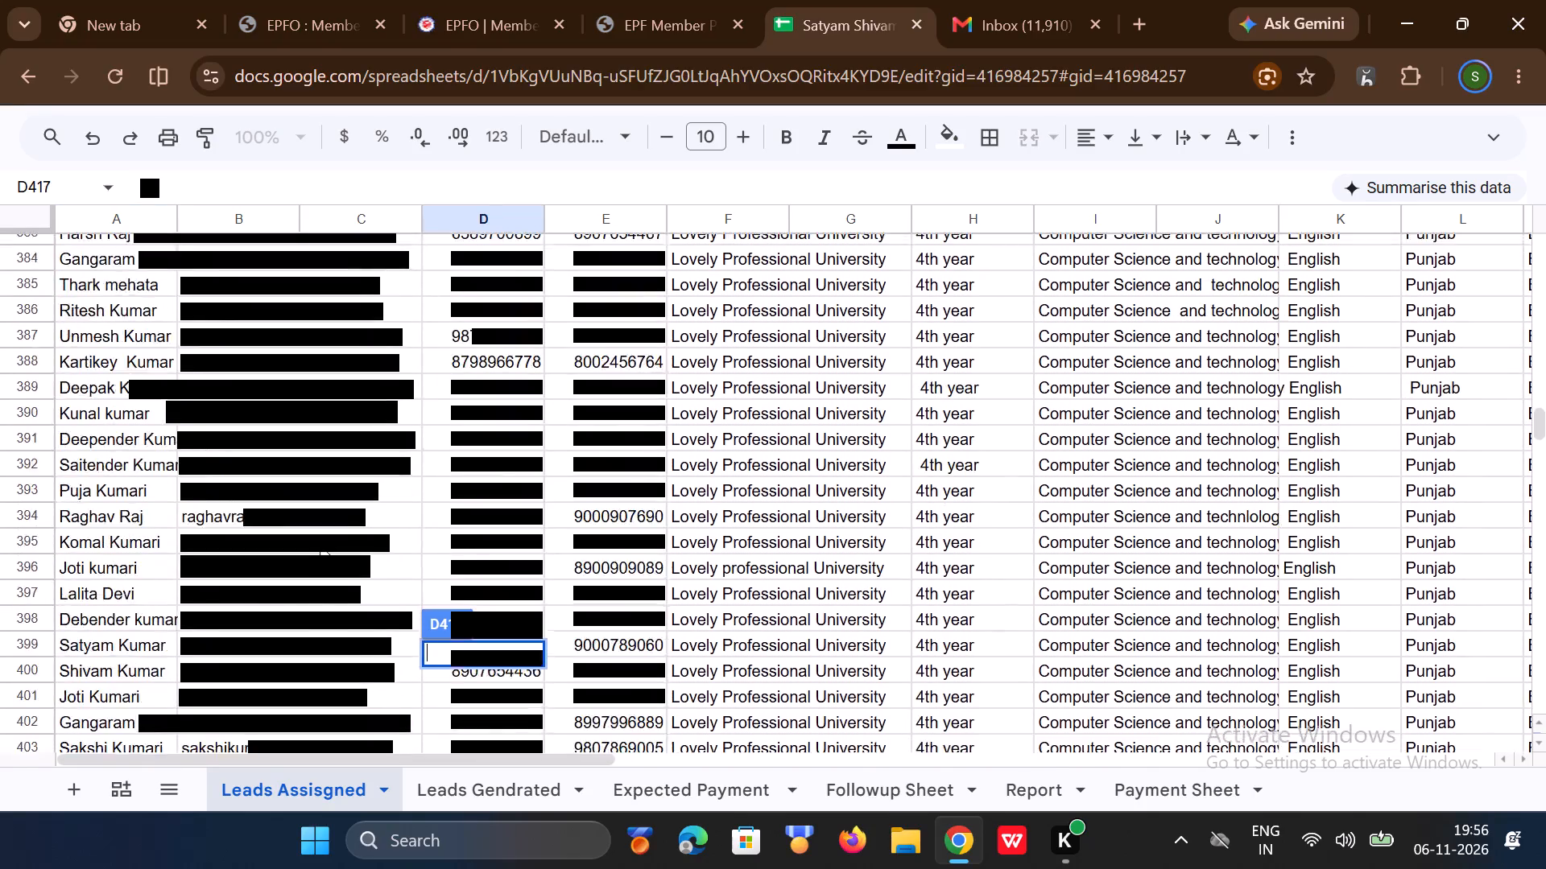
scroll(320, 545, "left", 3)
scroll(320, 545, "up", 4)
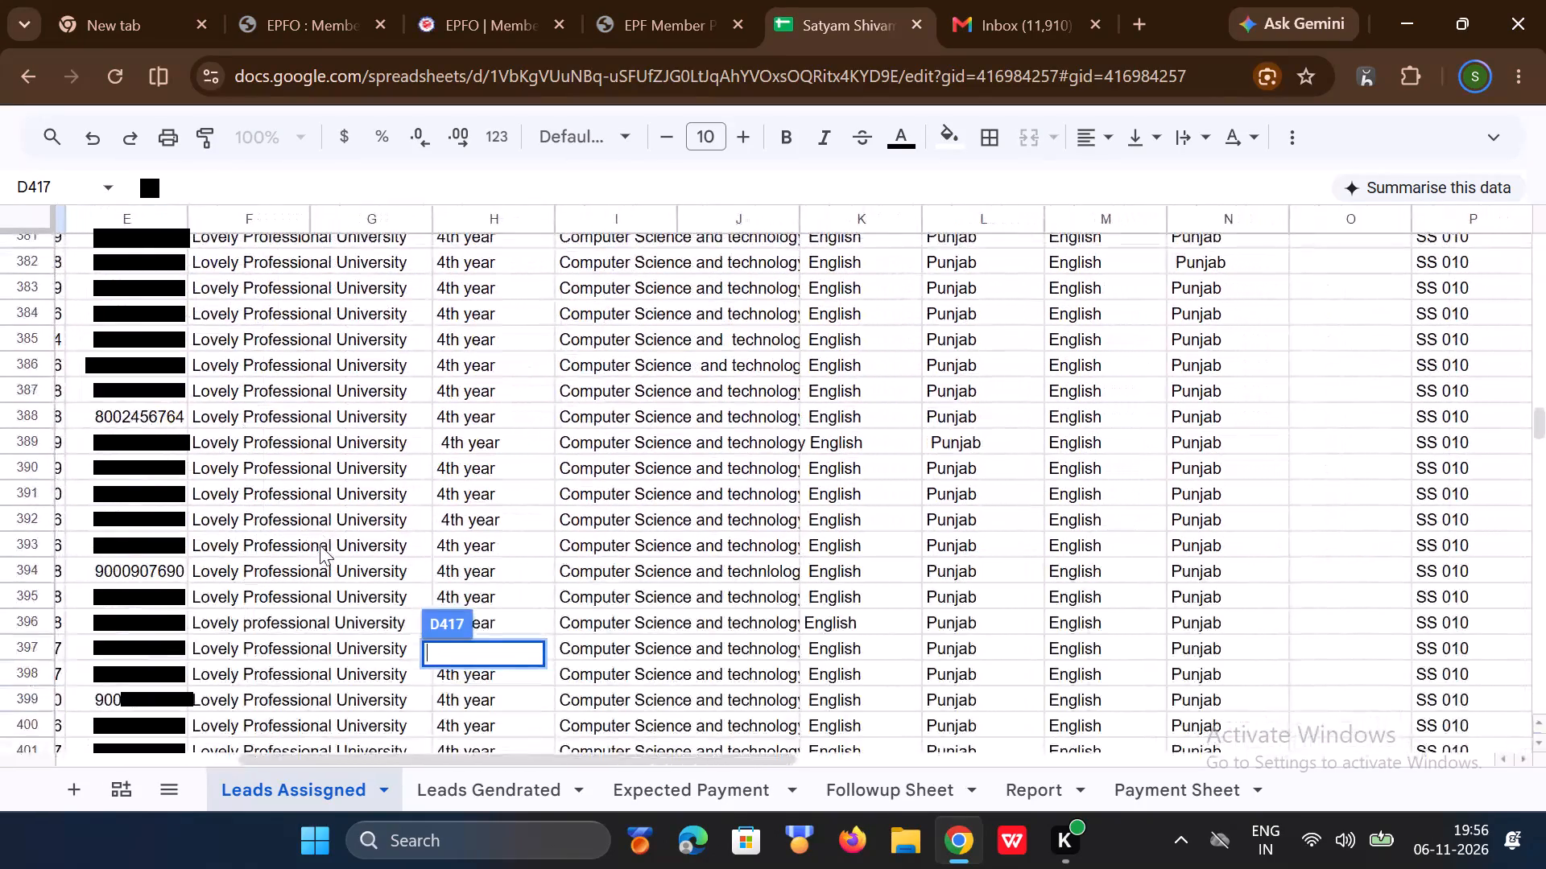
scroll(320, 545, "up", 4)
scroll(320, 545, "left", 4)
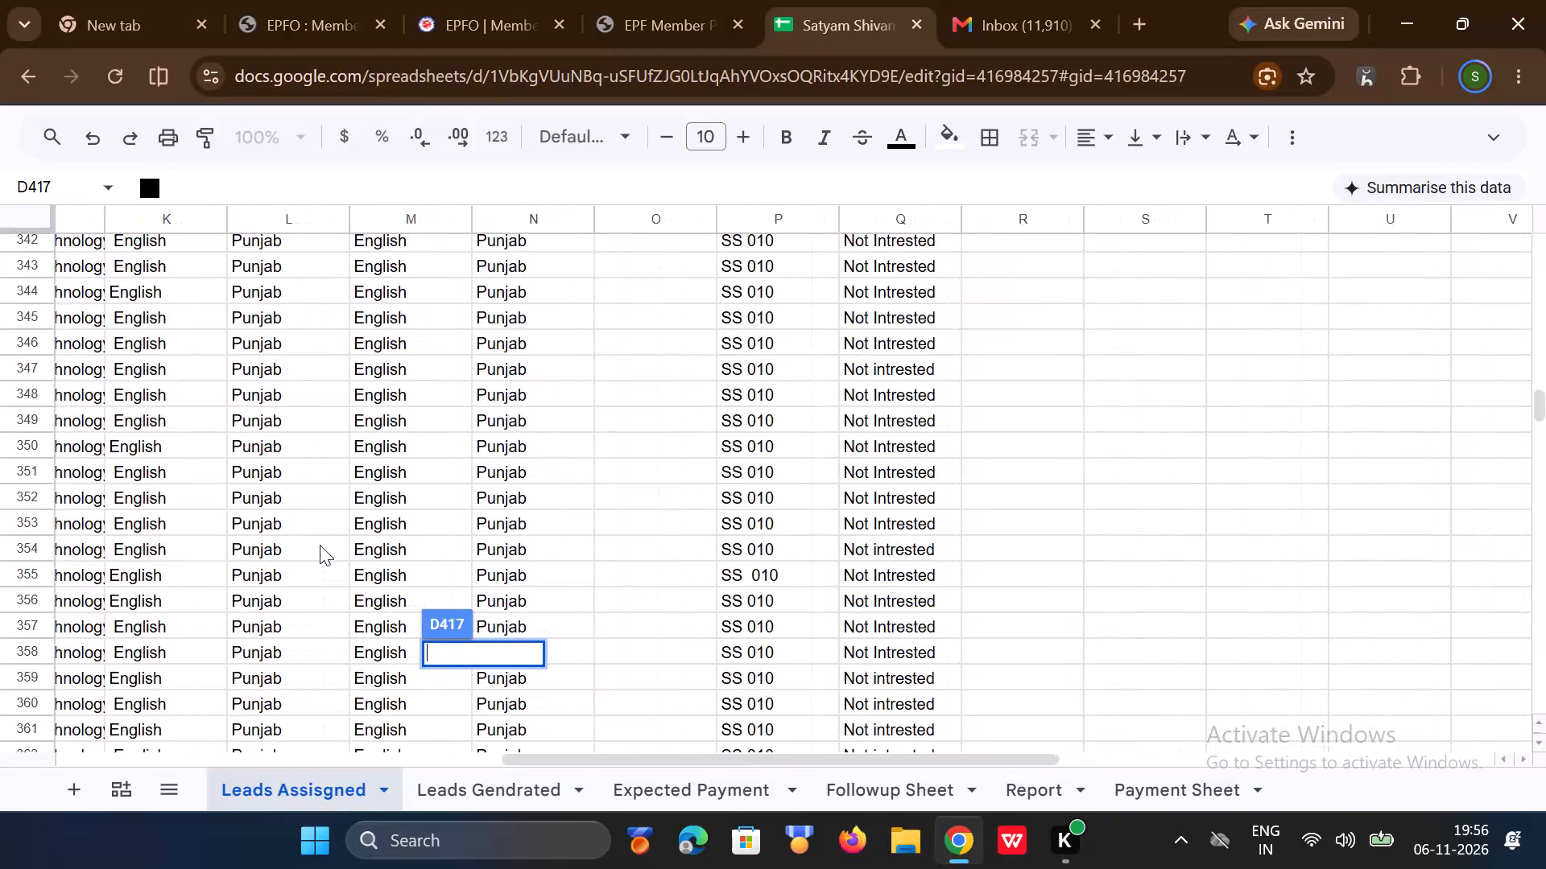
scroll(320, 545, "down", 3)
scroll(320, 545, "right", 7)
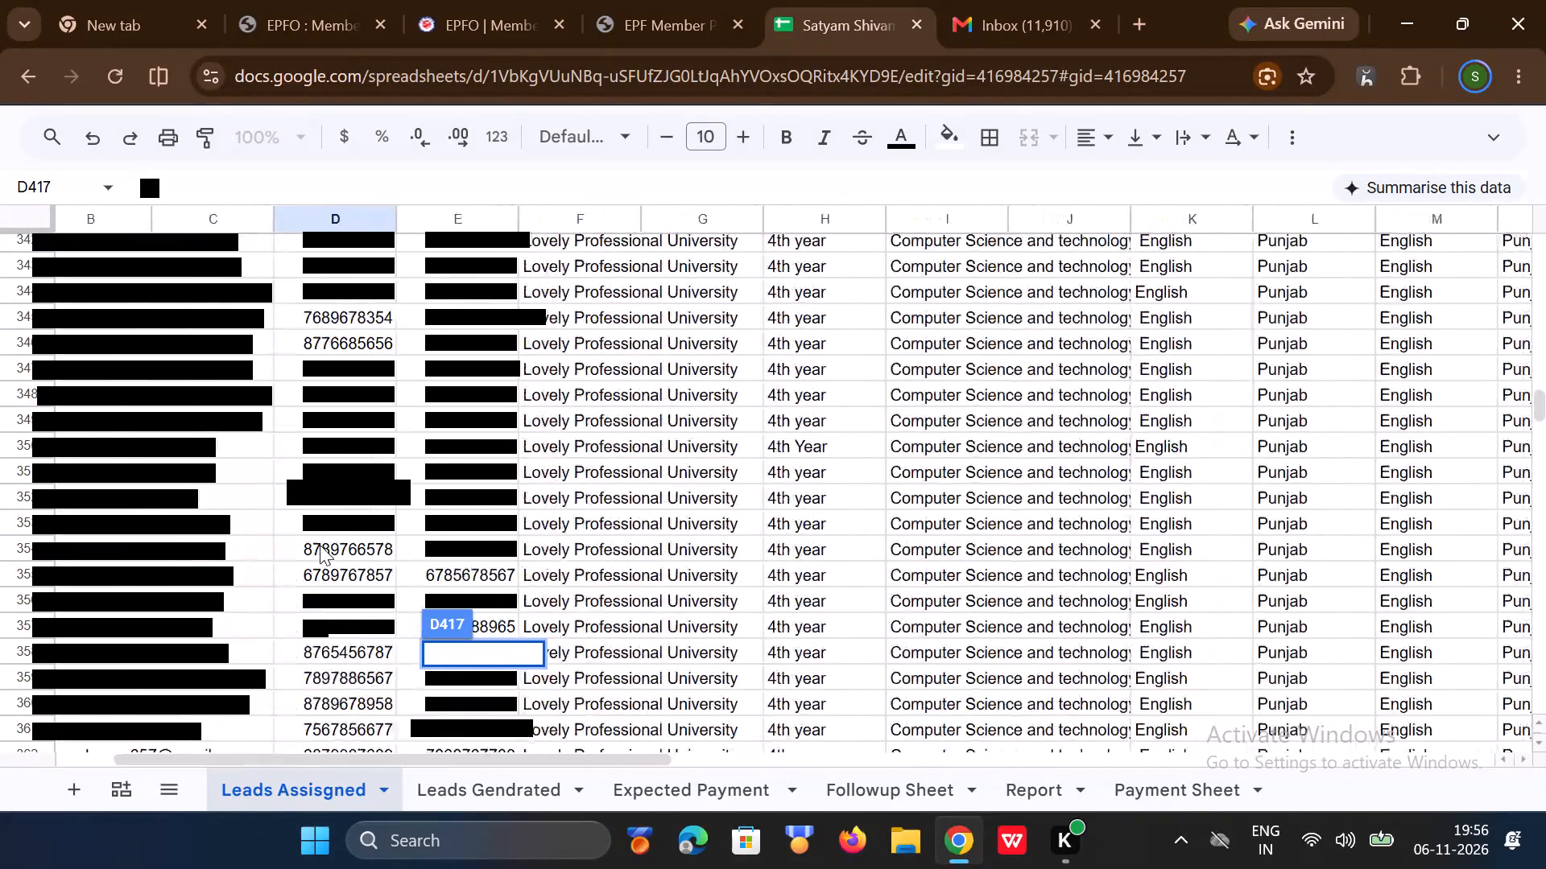
scroll(320, 545, "down", 5)
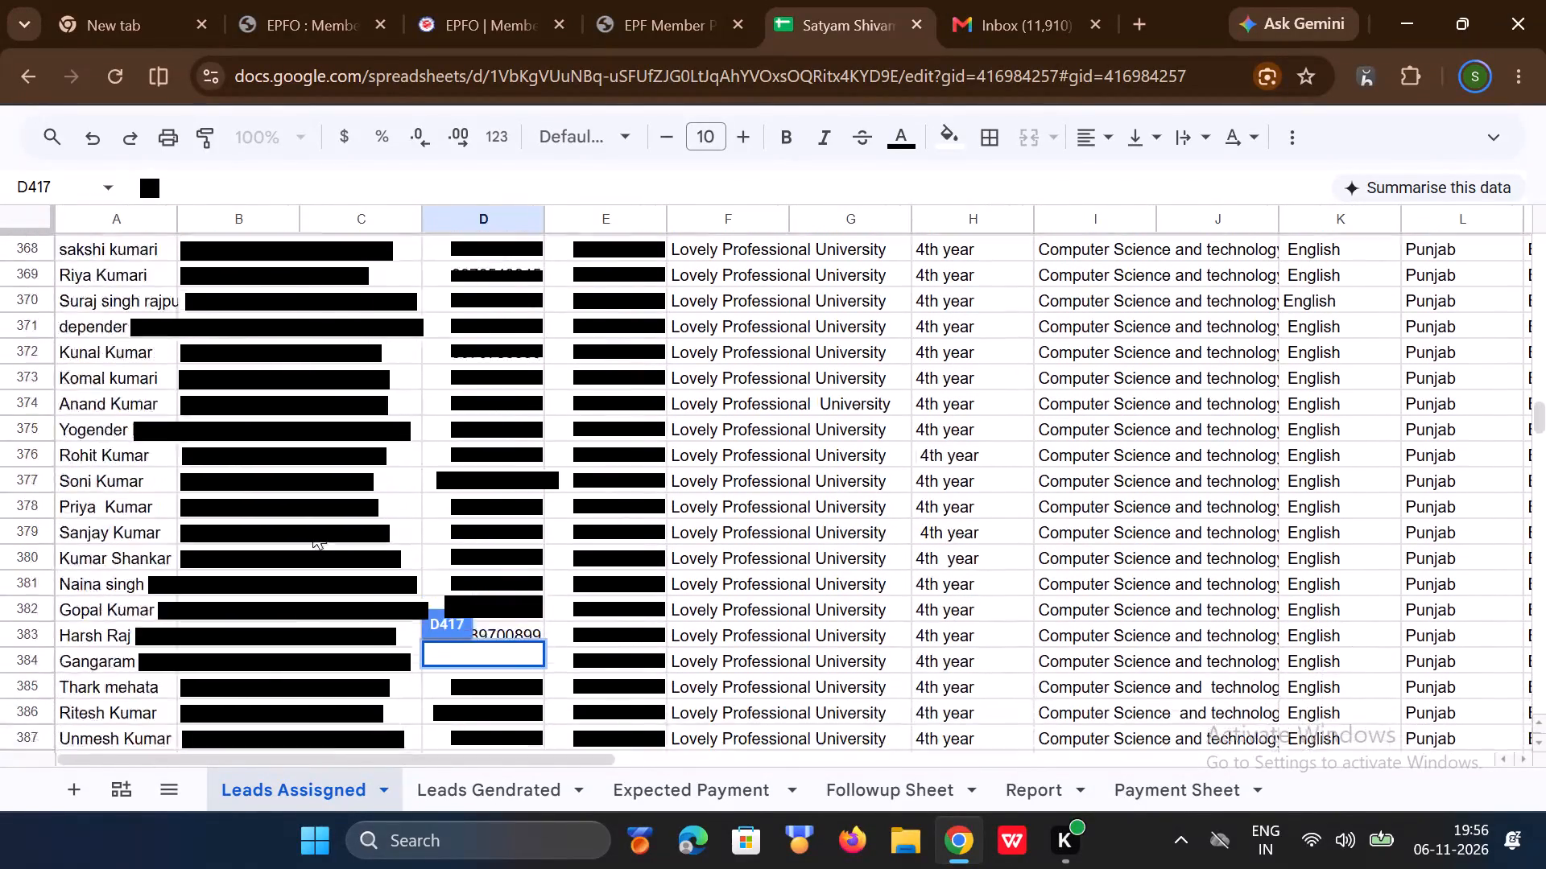
scroll(312, 529, "down", 1)
scroll(312, 529, "right", 2)
scroll(312, 529, "down", 2)
scroll(312, 529, "up", 3)
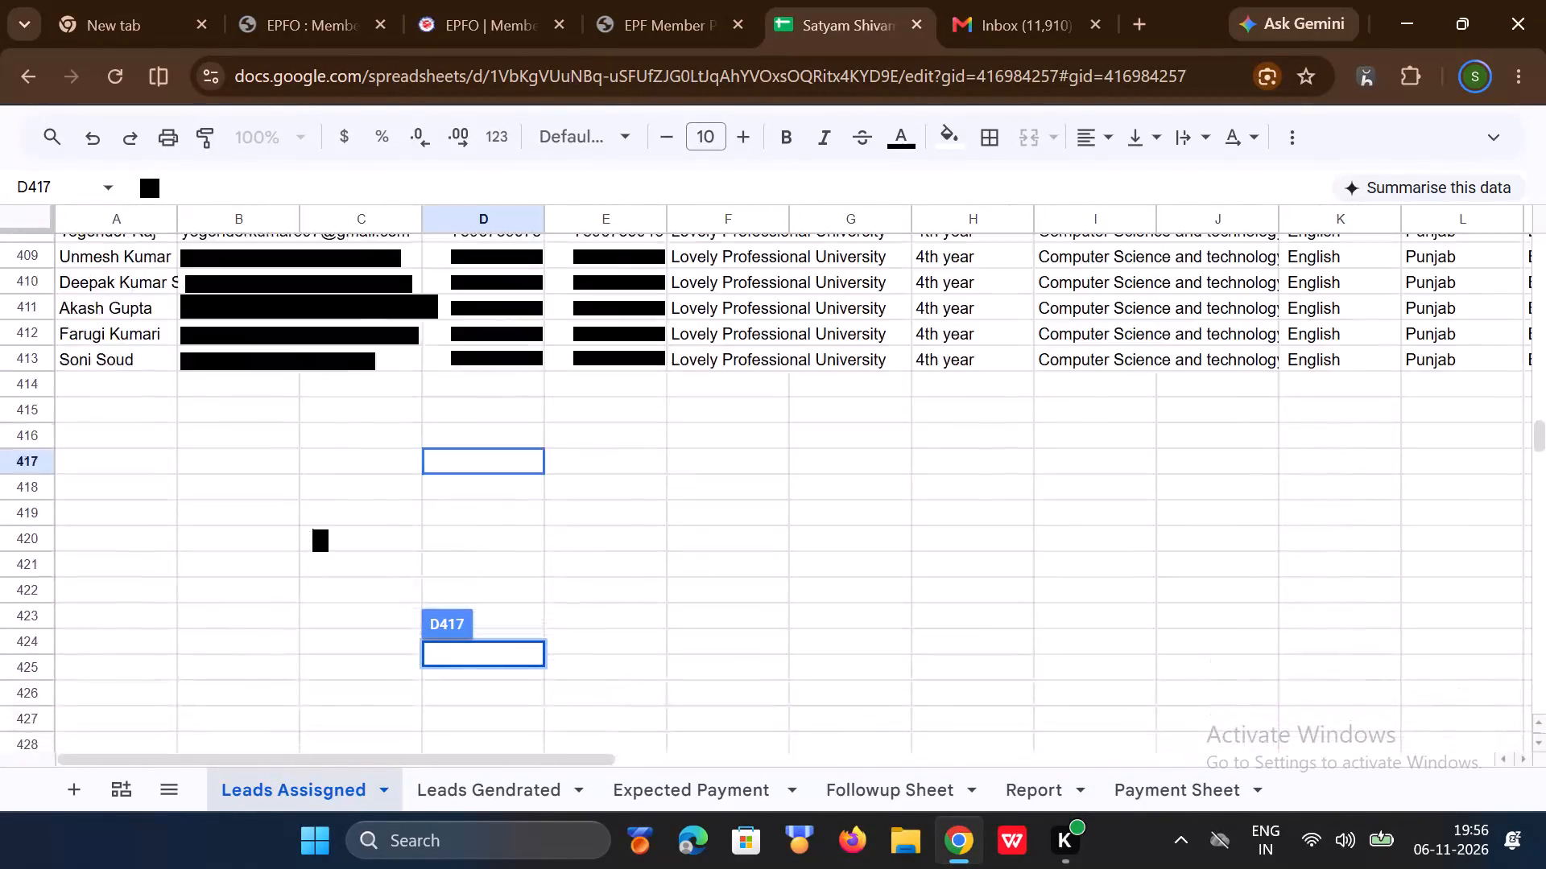
scroll(312, 529, "right", 1)
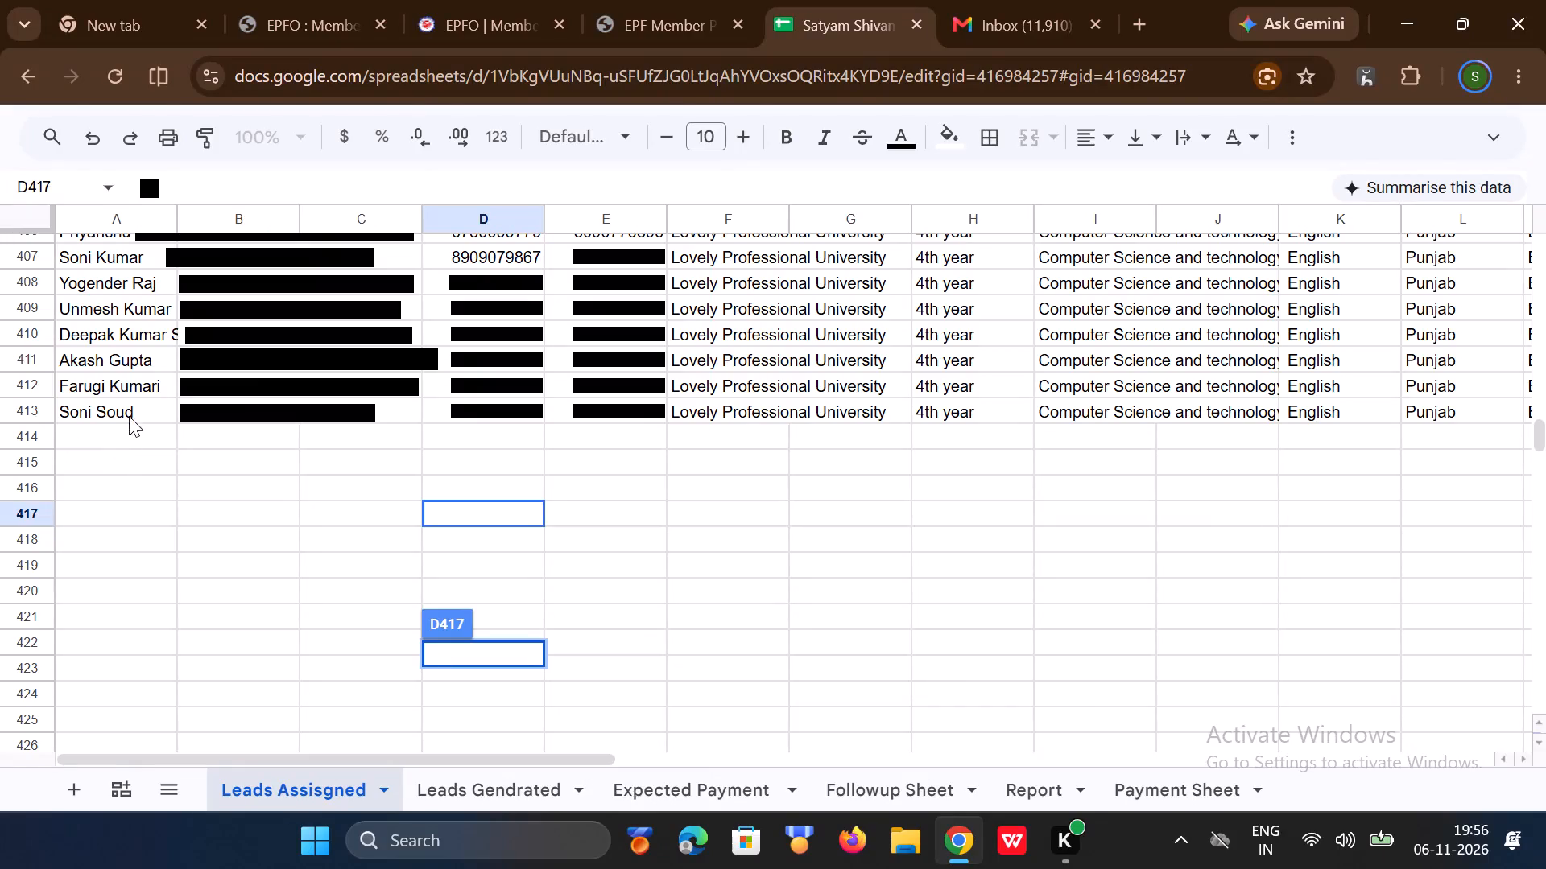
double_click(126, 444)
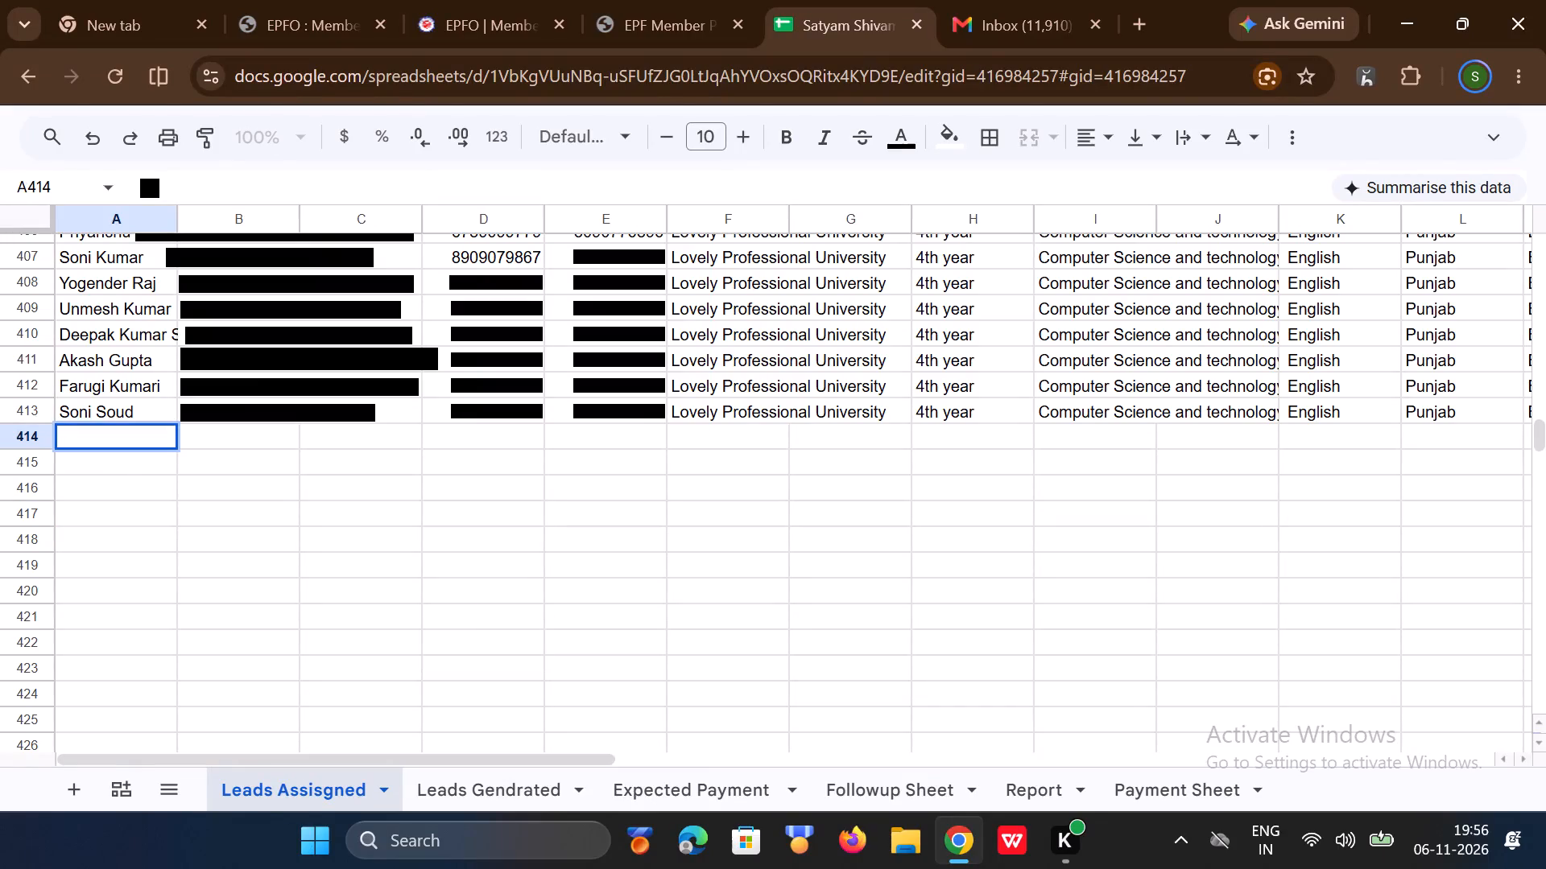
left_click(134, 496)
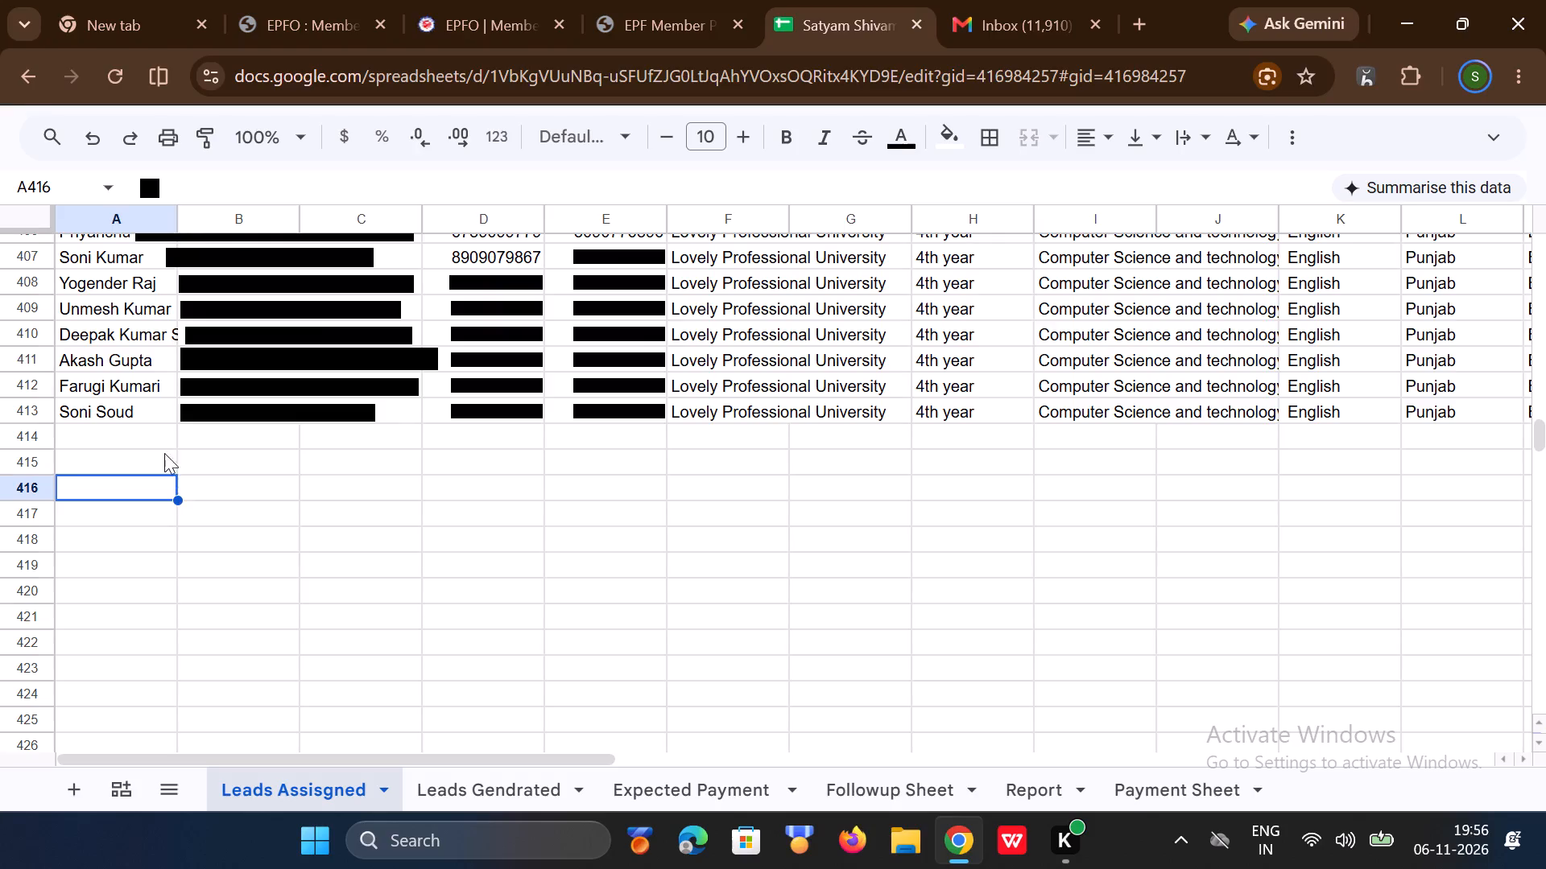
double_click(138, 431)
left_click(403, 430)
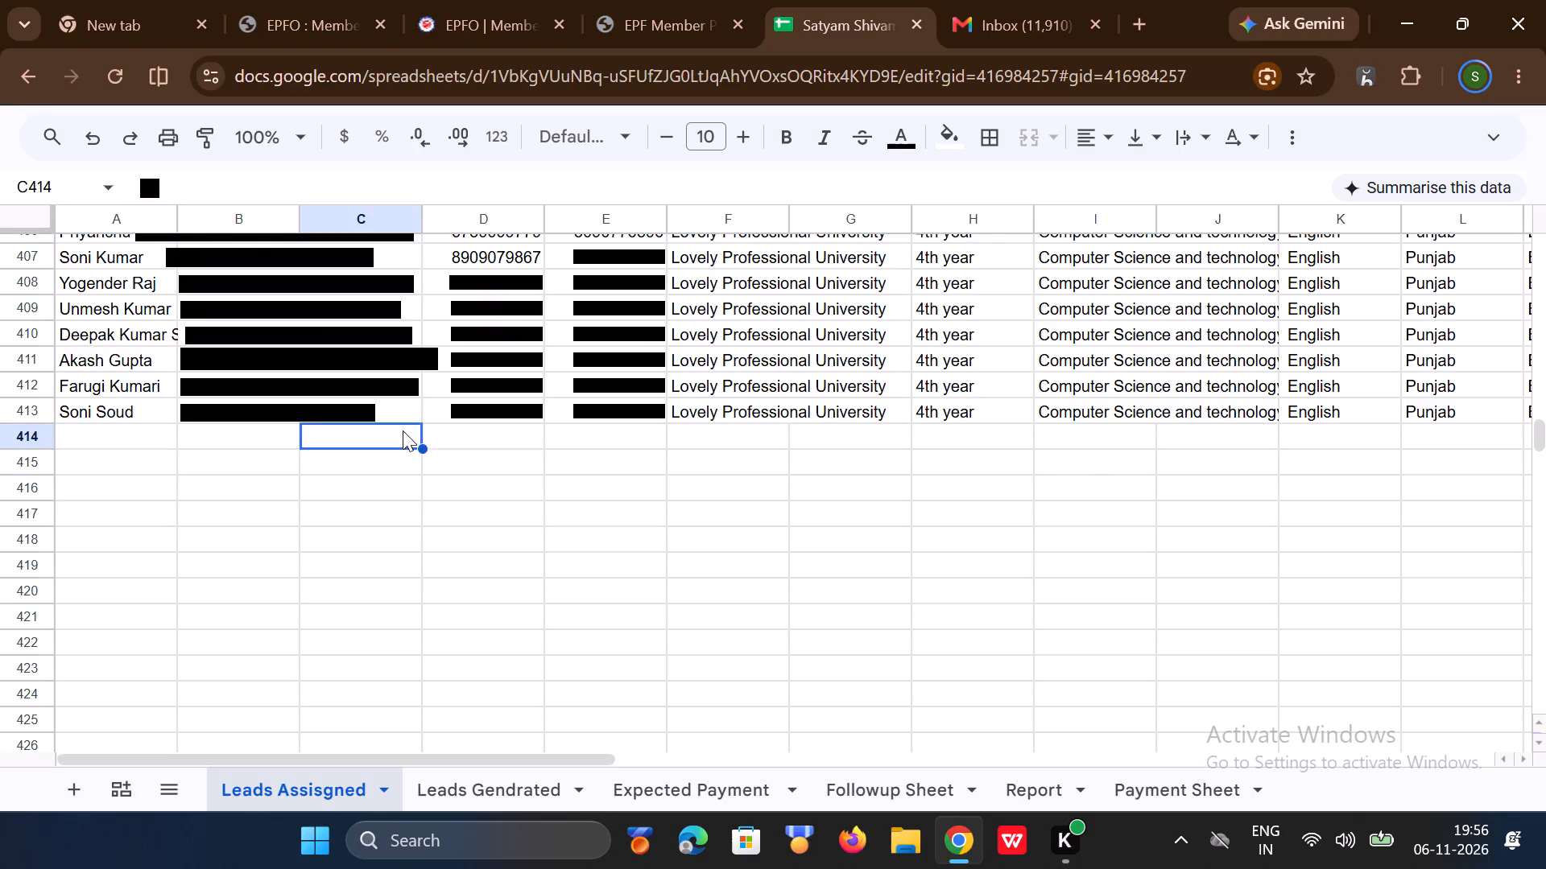
Delete one character from the entry in cell E275 of the Leads Assisgned sheet.
scroll(576, 488, "up", 6)
scroll(576, 488, "down", 1)
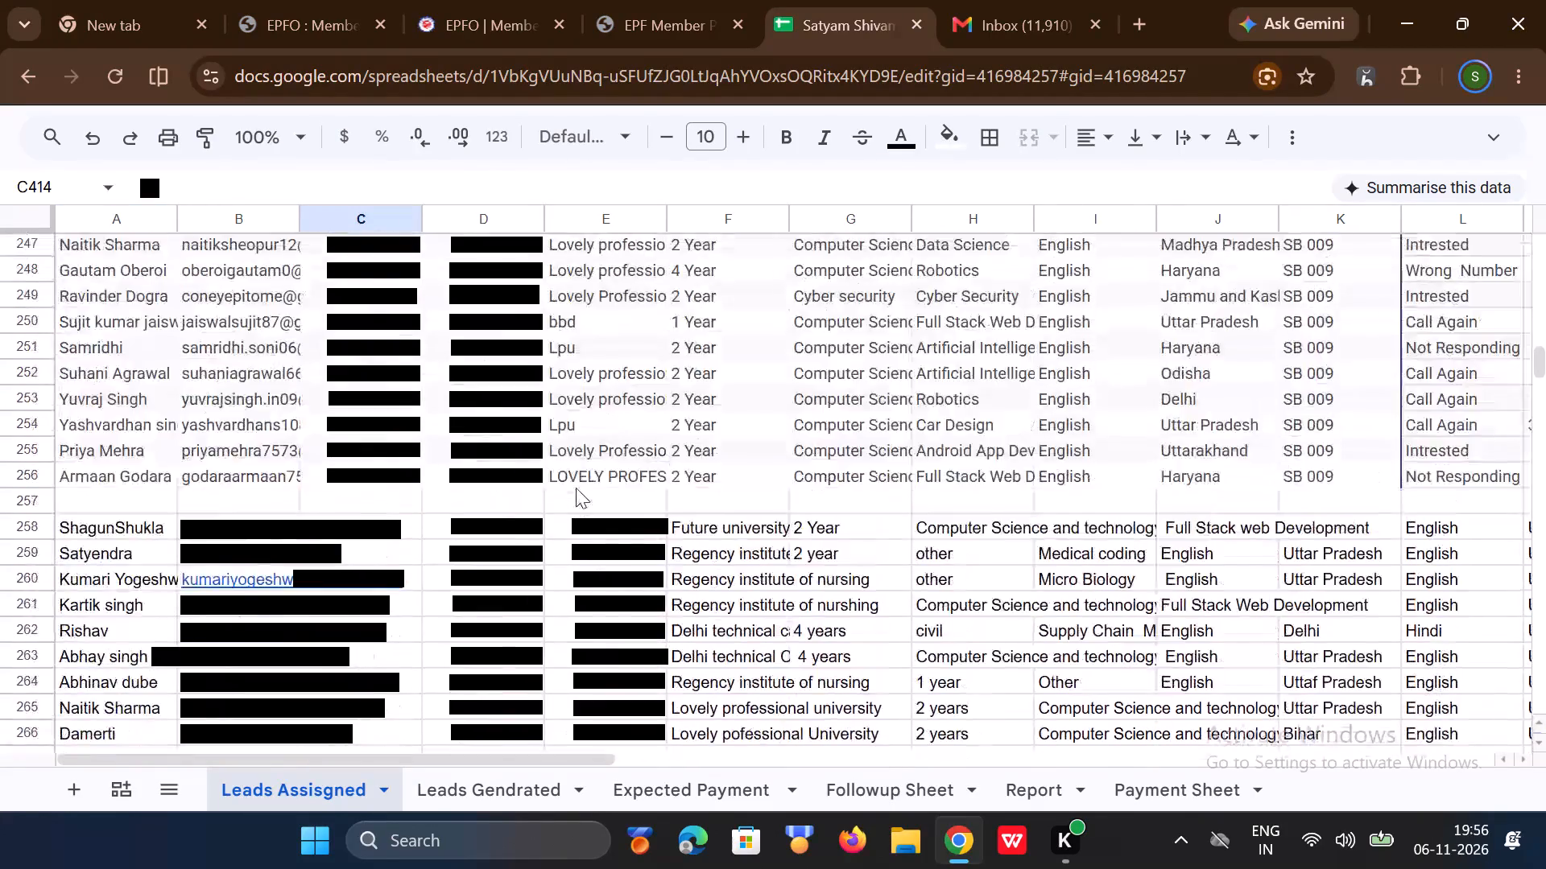
scroll(576, 488, "down", 1)
scroll(576, 488, "up", 1)
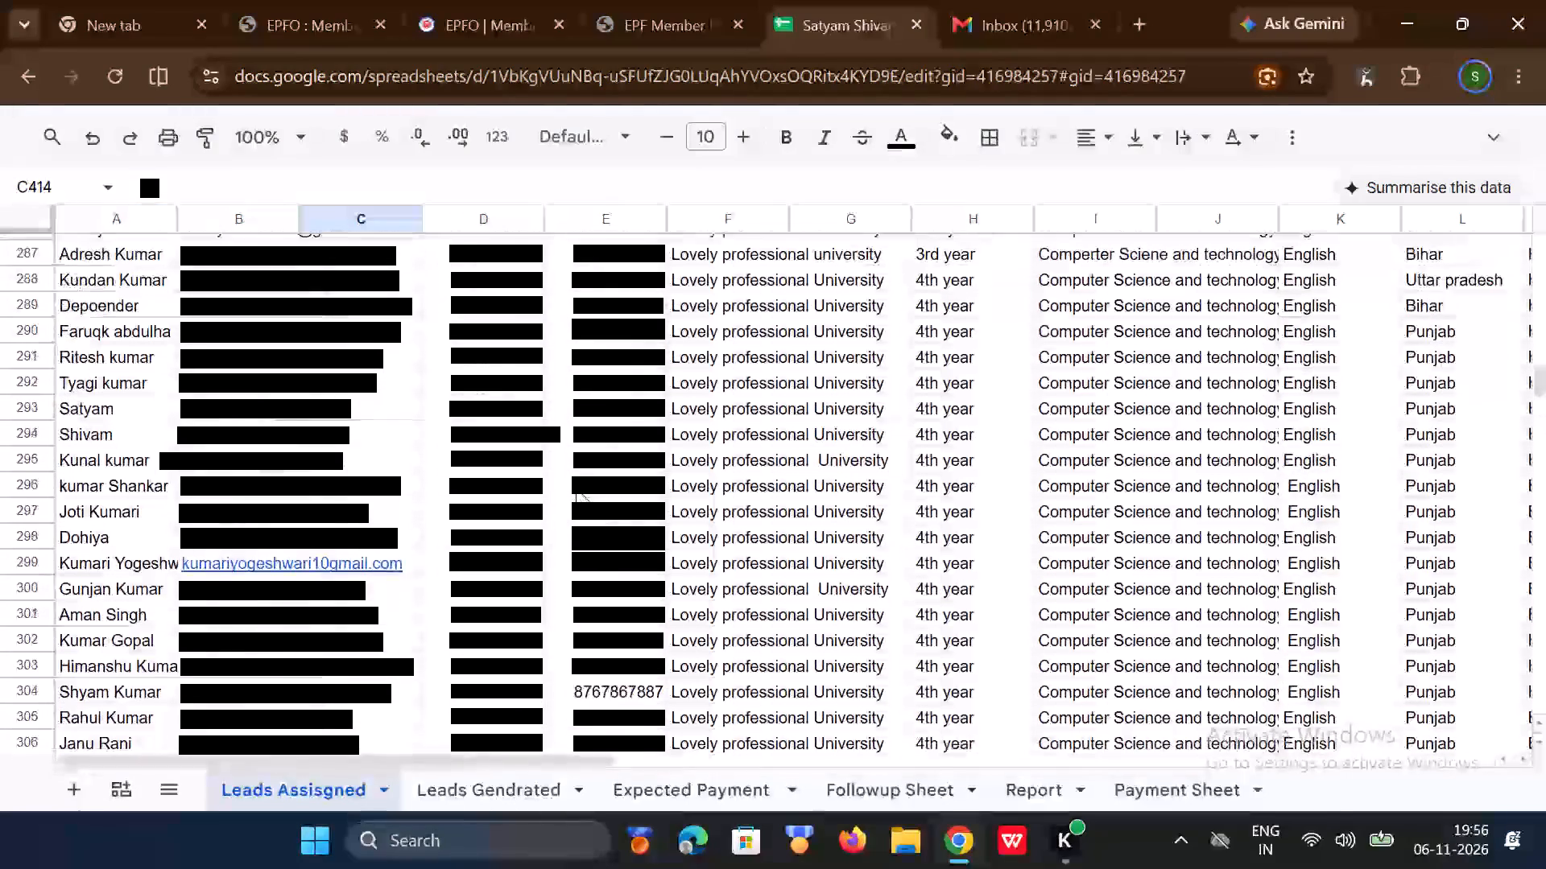
scroll(576, 488, "up", 3)
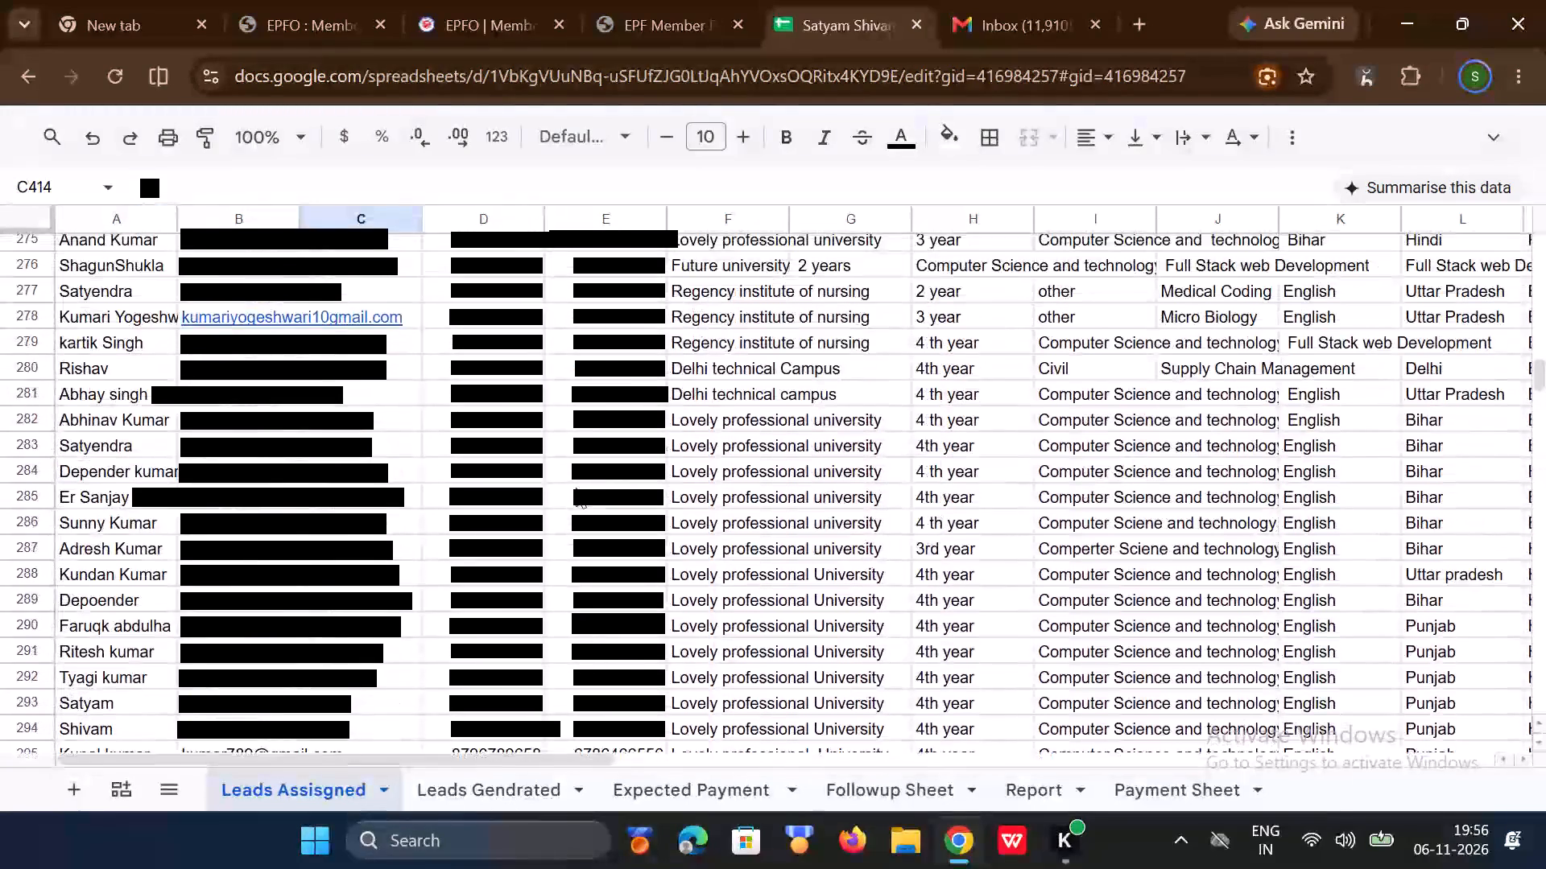
scroll(576, 488, "up", 1)
double_click(571, 357)
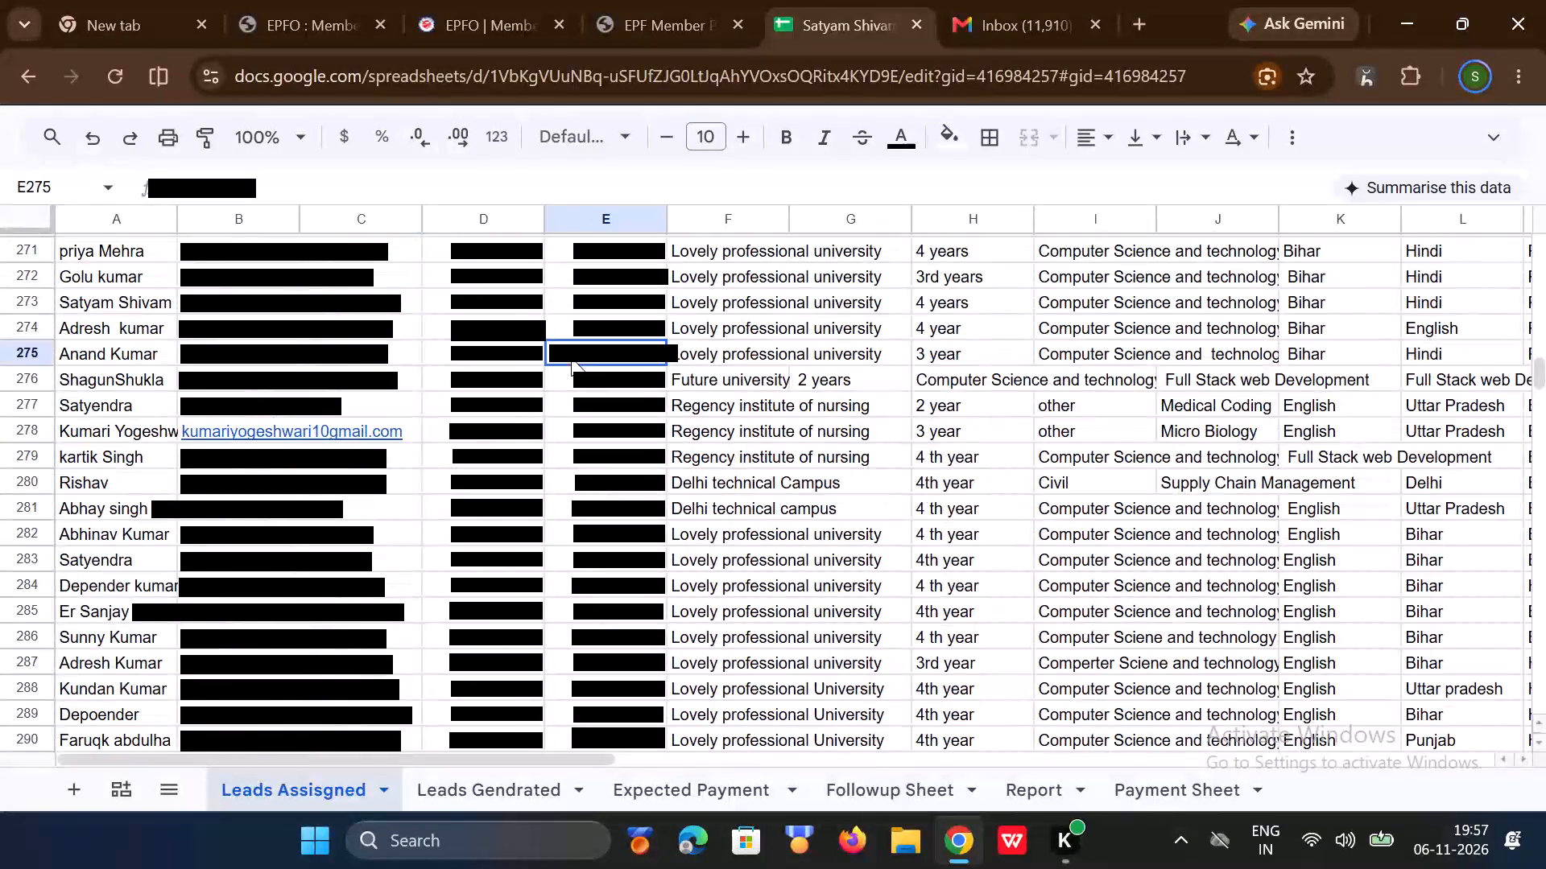
left_click(571, 357)
left_click(571, 357)
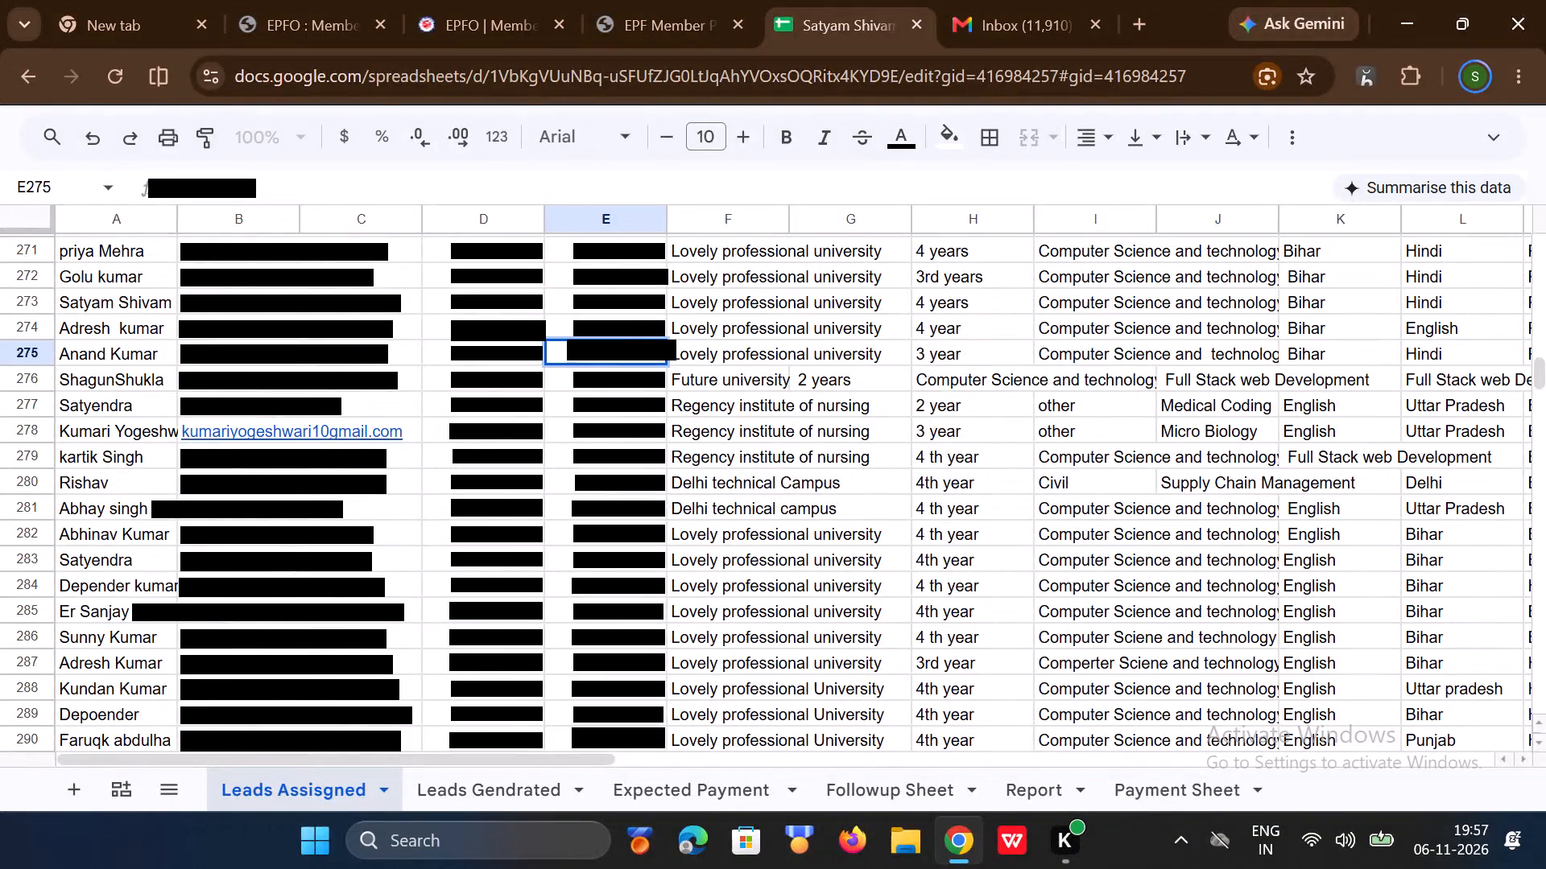
key("Right")
key("BackSpace")
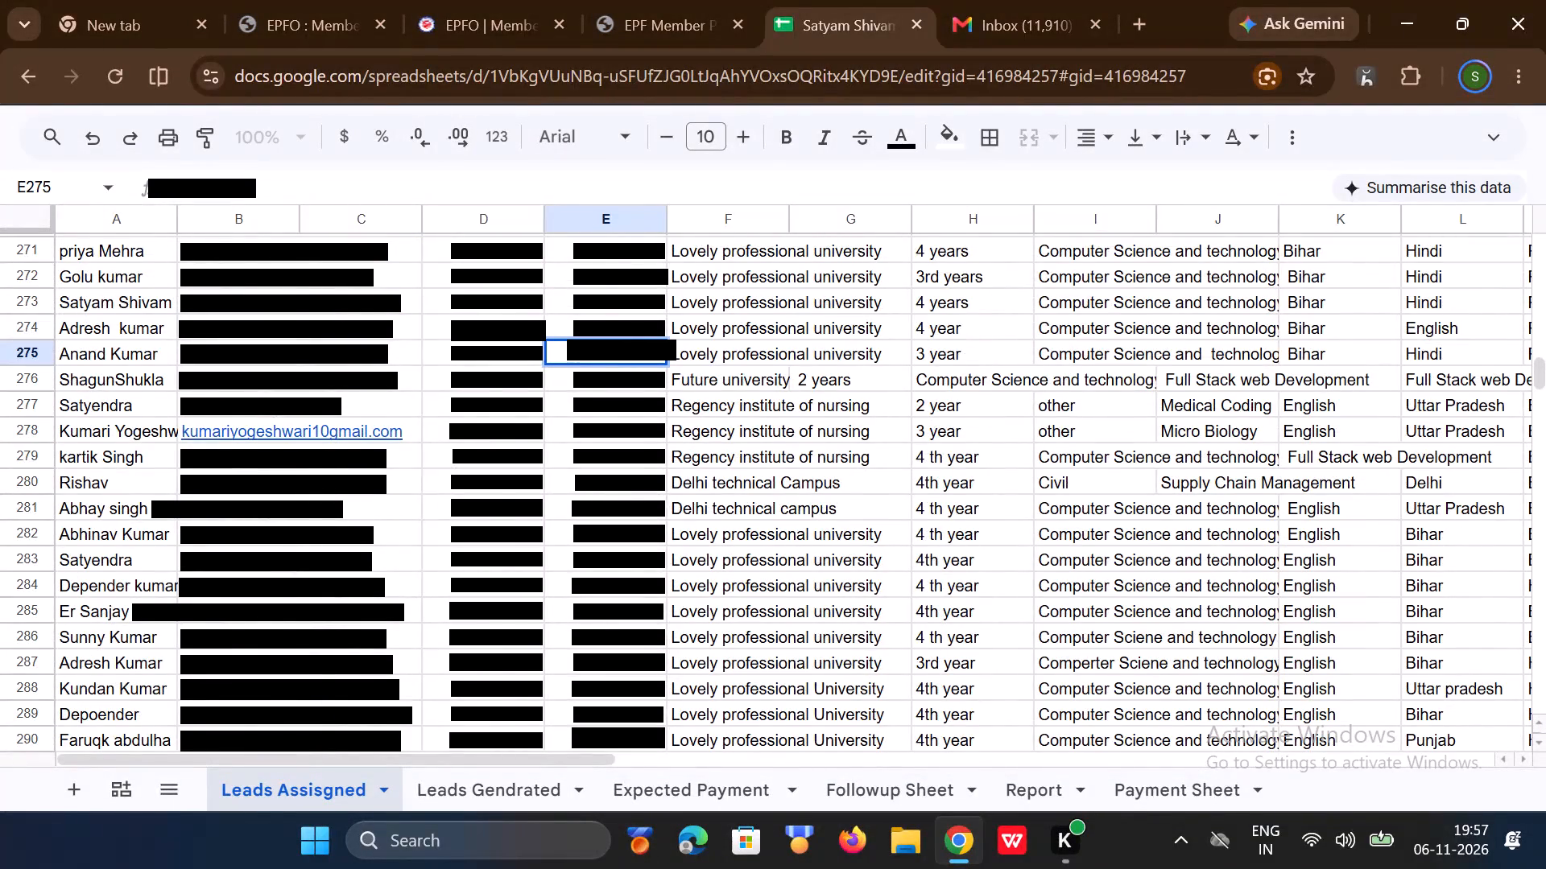
scroll(802, 626, "down", 4)
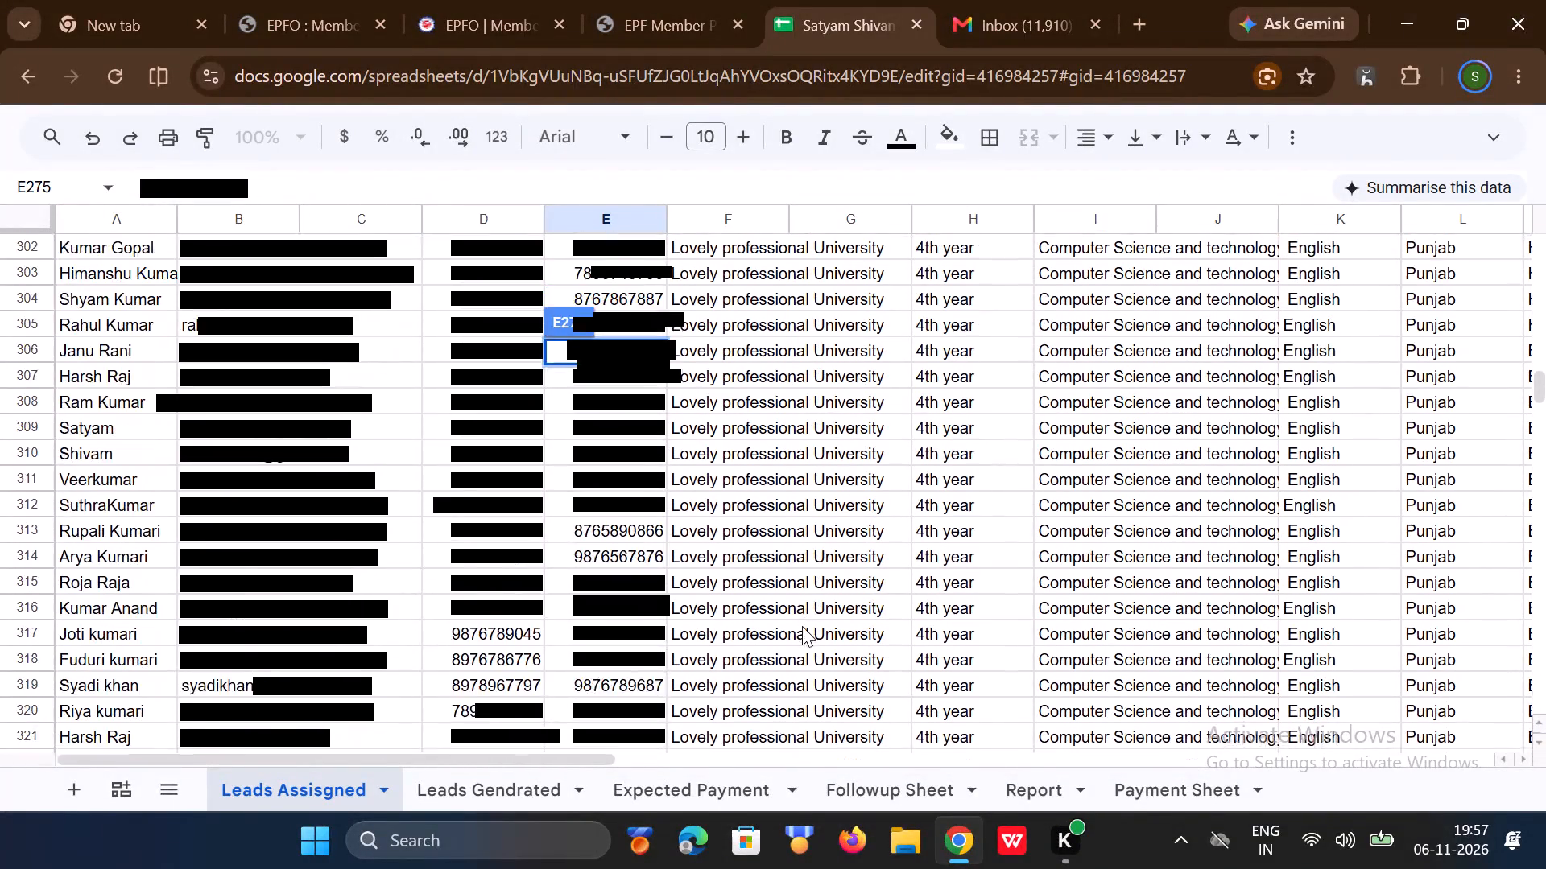
left_click(712, 591)
Examine the Leads Assisgned records between about row 293 and the last filled row, including the interest status column.
scroll(712, 591, "up", 1)
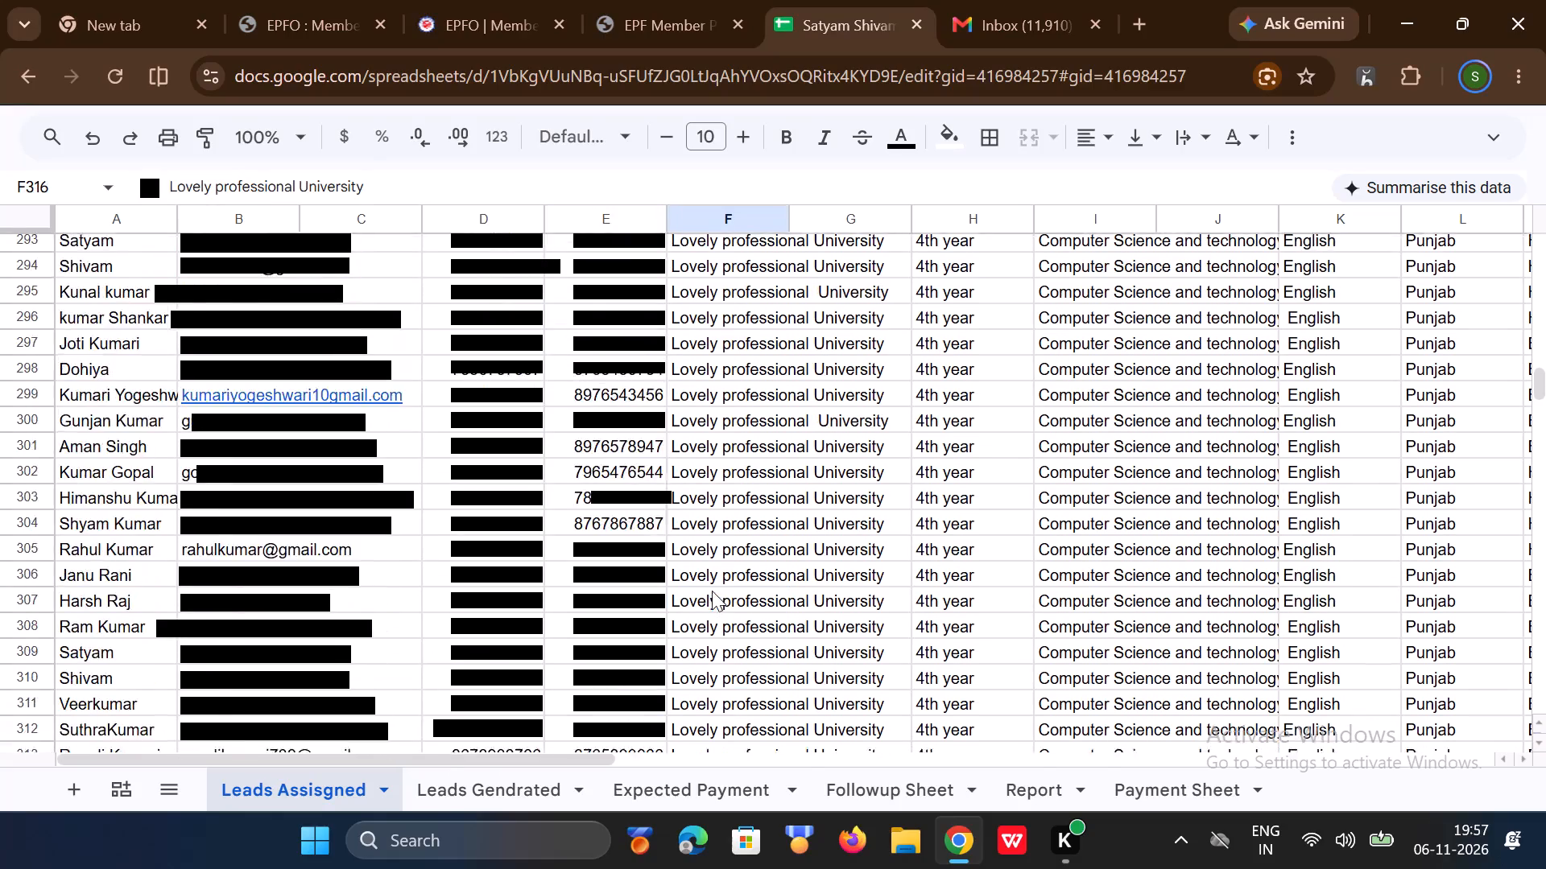
scroll(712, 591, "up", 3)
scroll(712, 591, "down", 5)
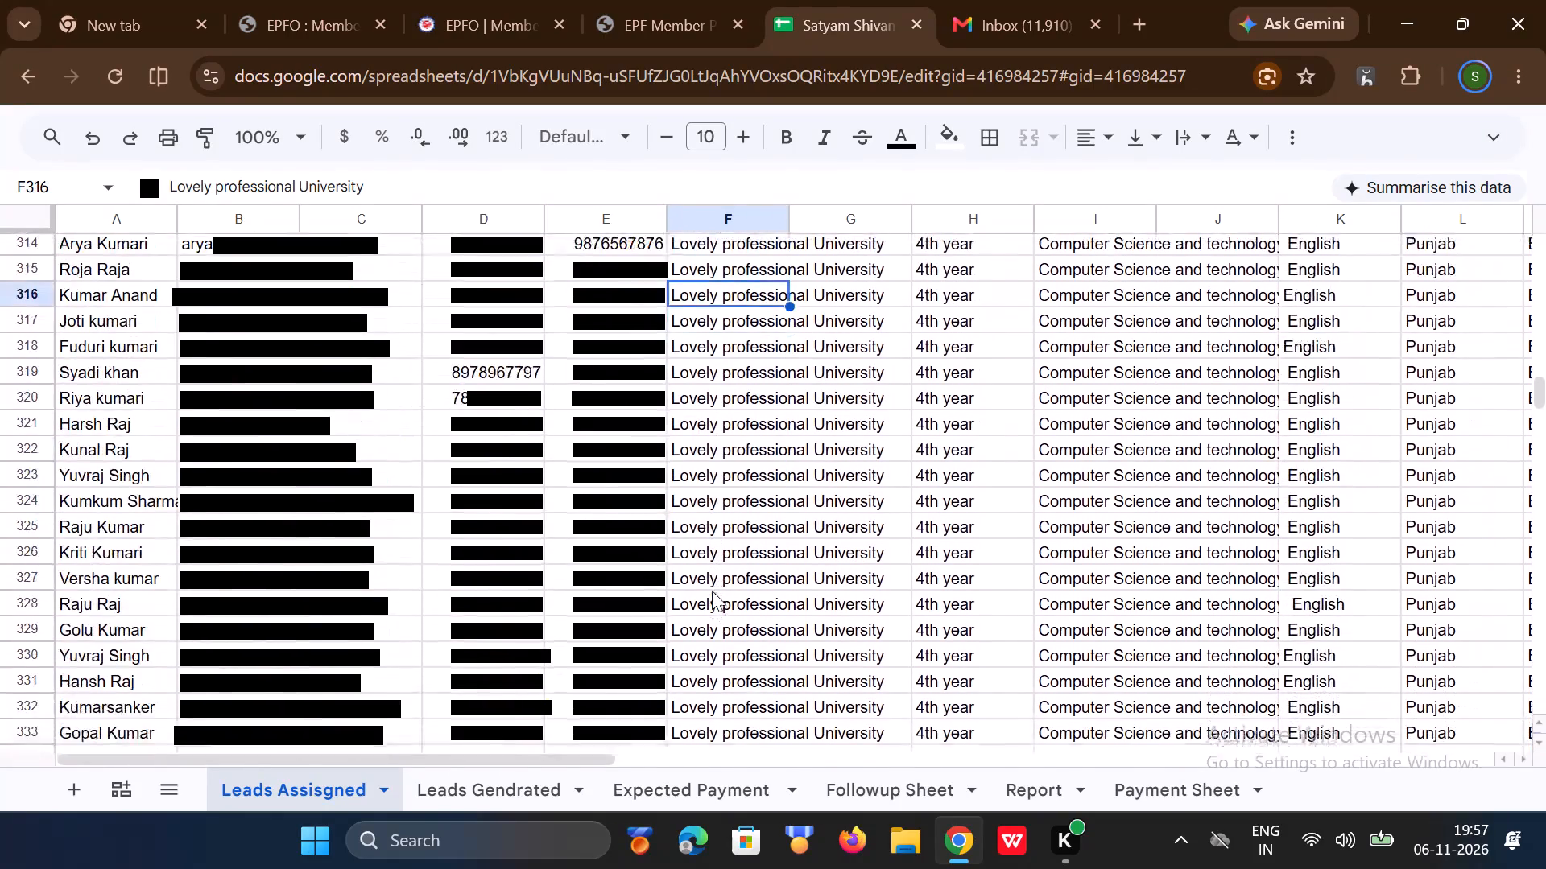
scroll(712, 591, "down", 4)
scroll(712, 591, "up", 2)
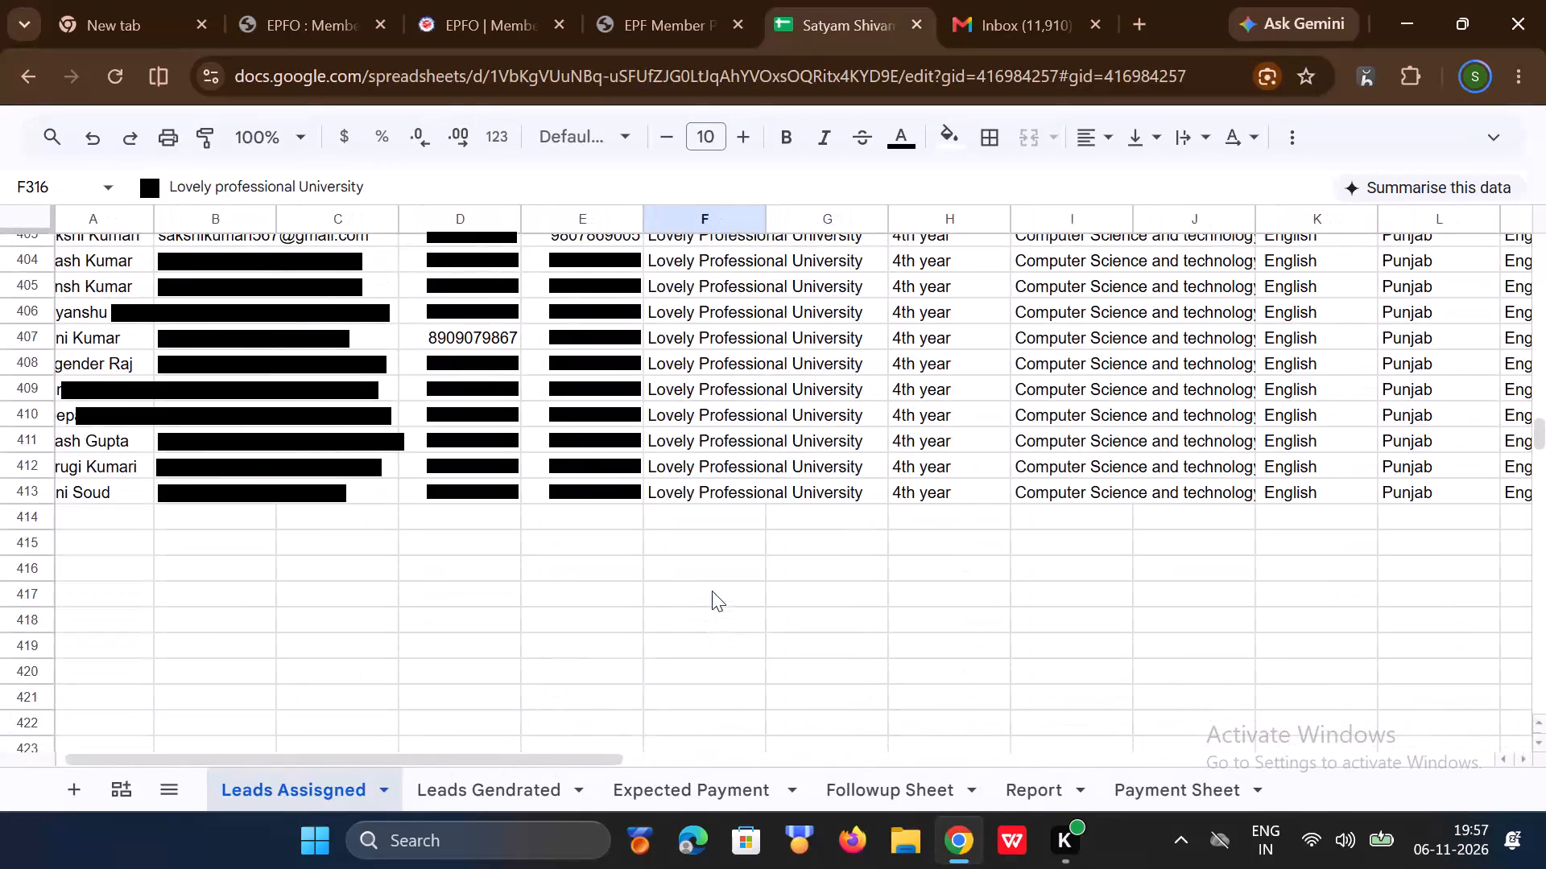
scroll(712, 591, "right", 1)
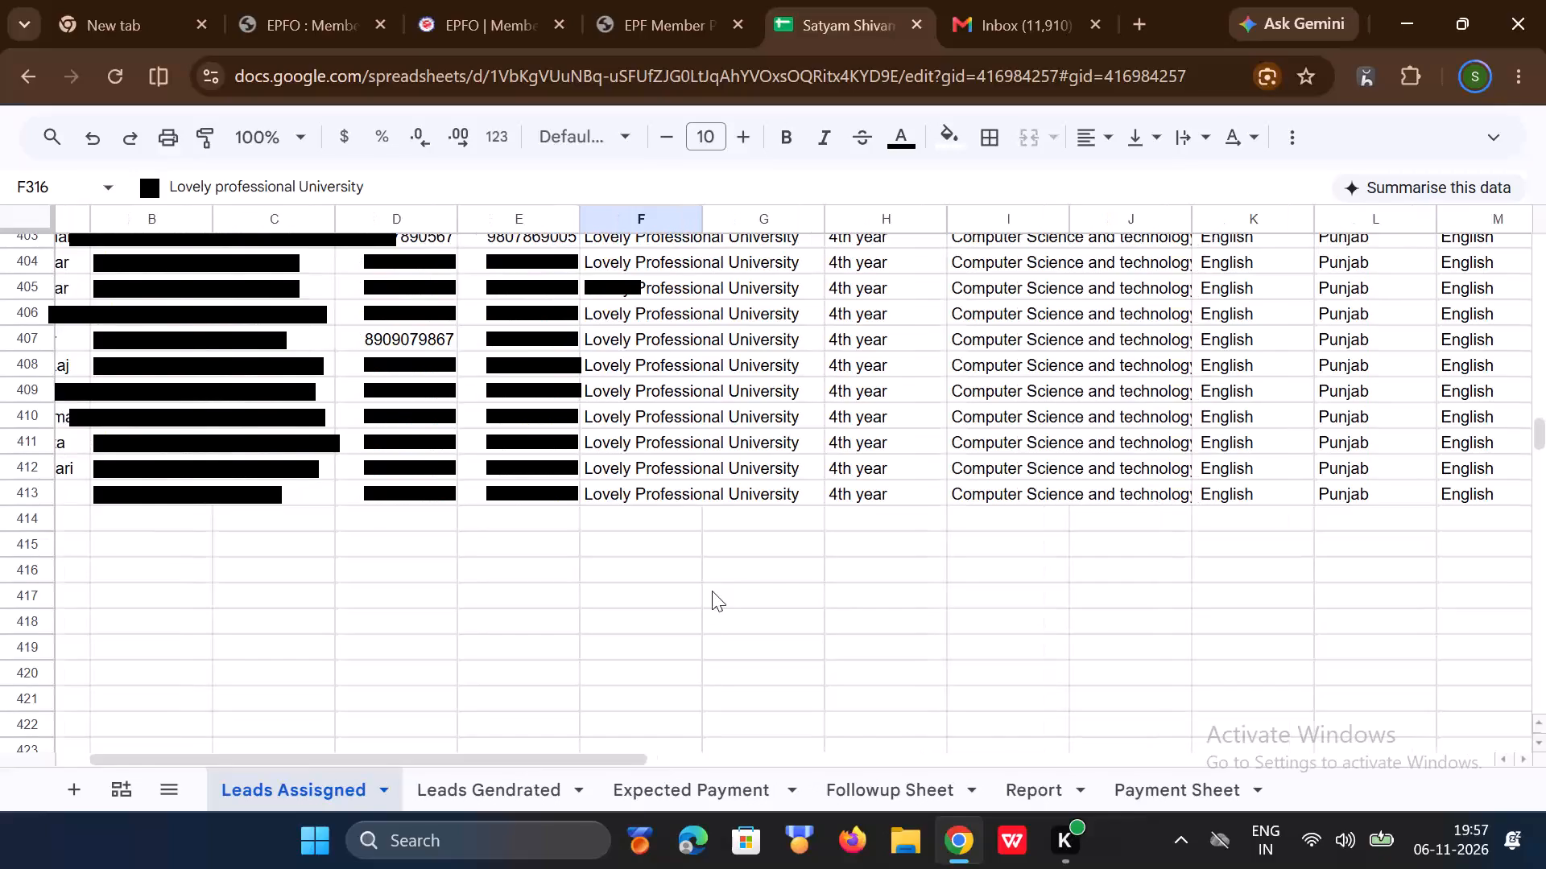
scroll(635, 590, "left", 5)
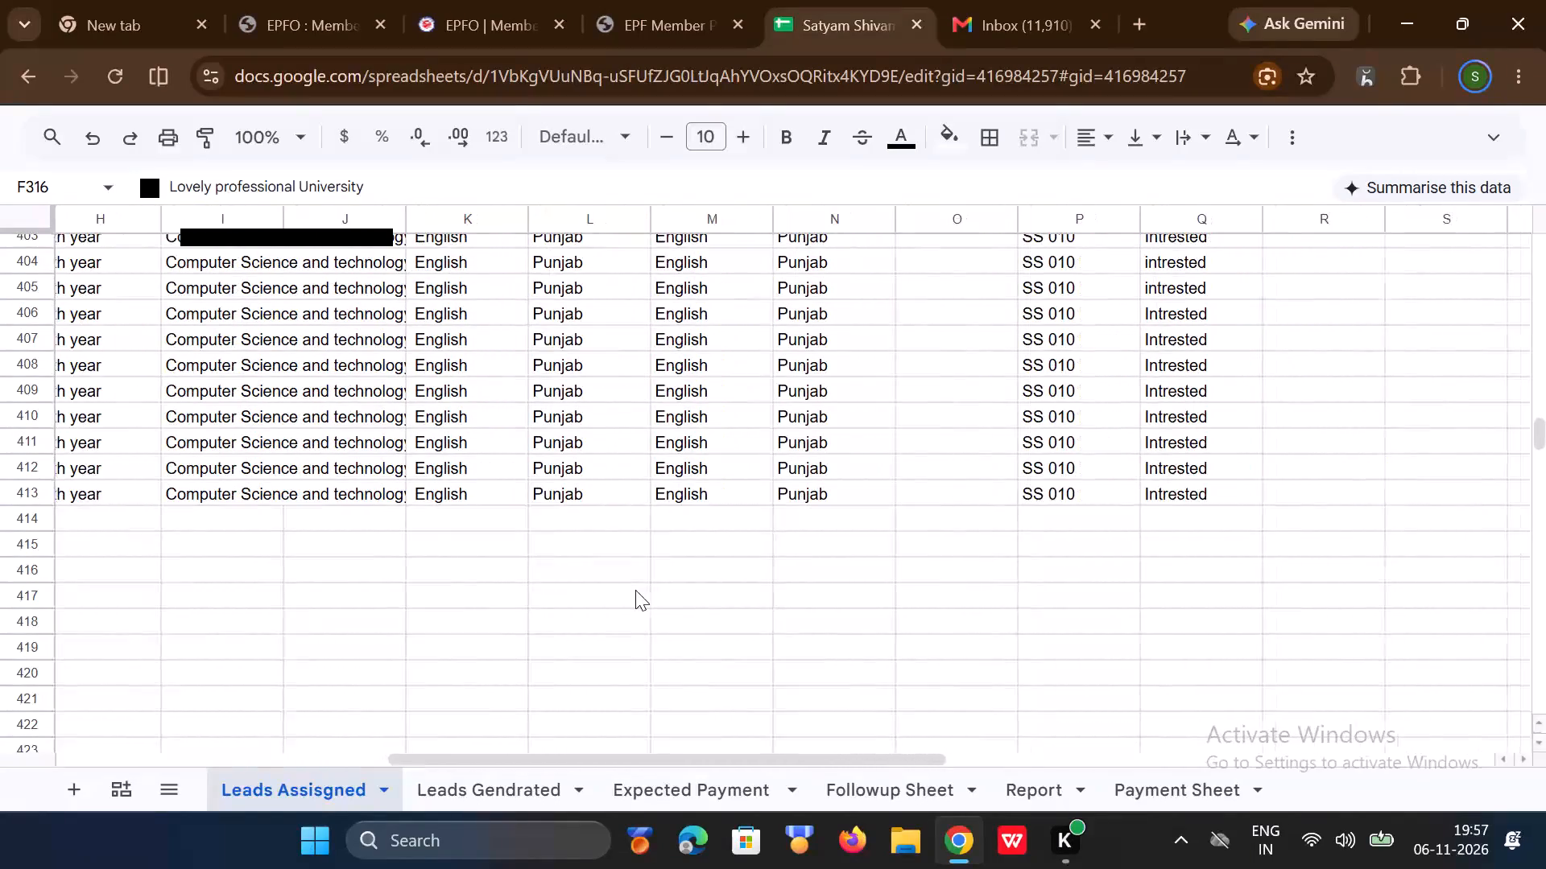
scroll(635, 590, "right", 4)
scroll(635, 590, "up", 1)
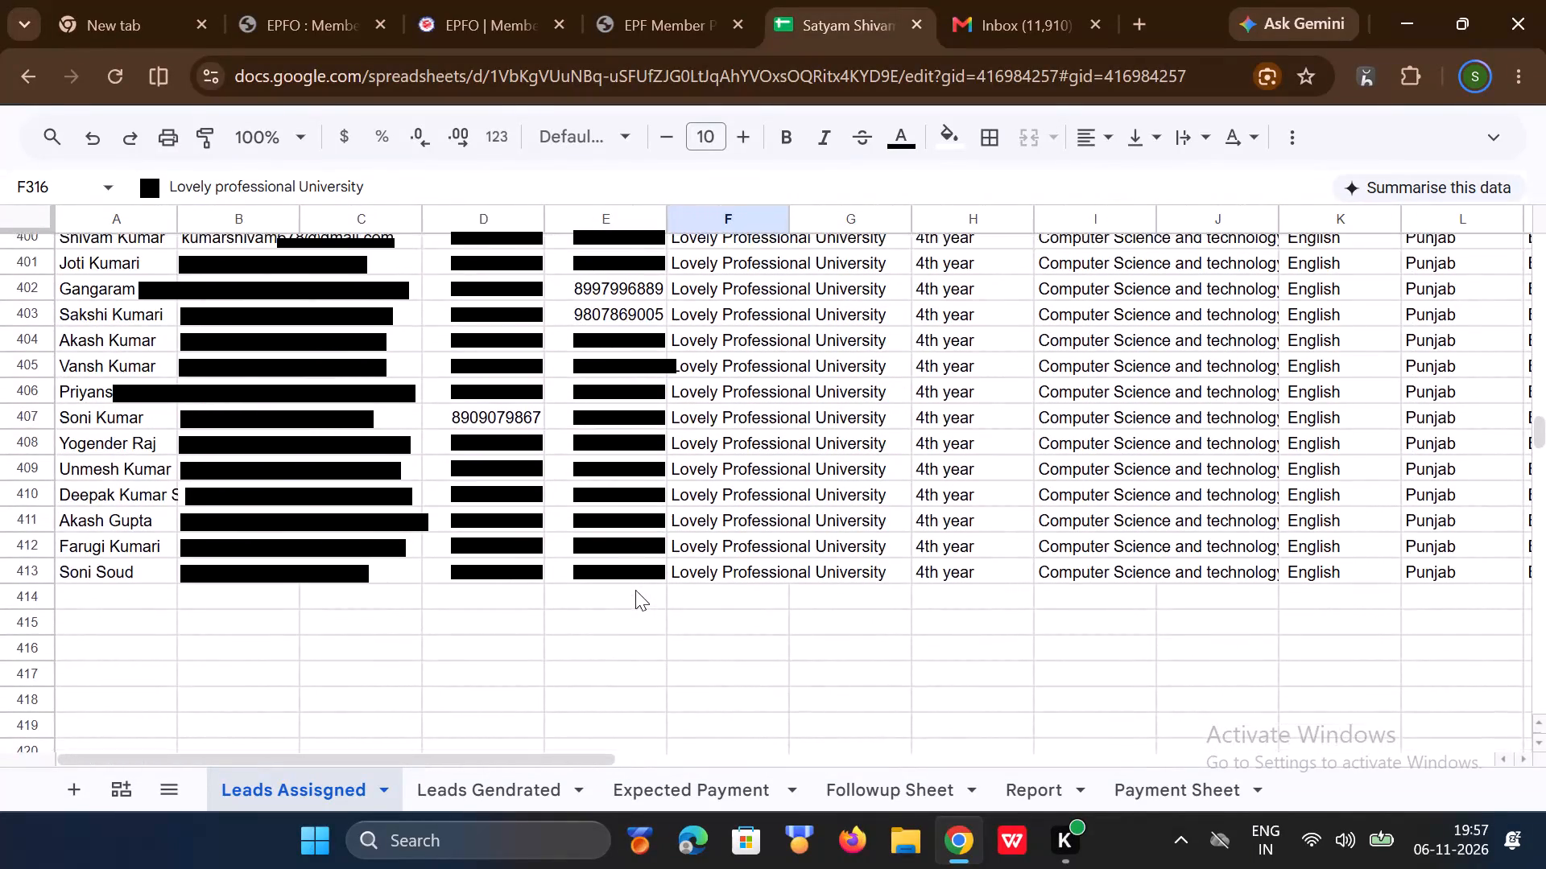
scroll(730, 742, "up", 5)
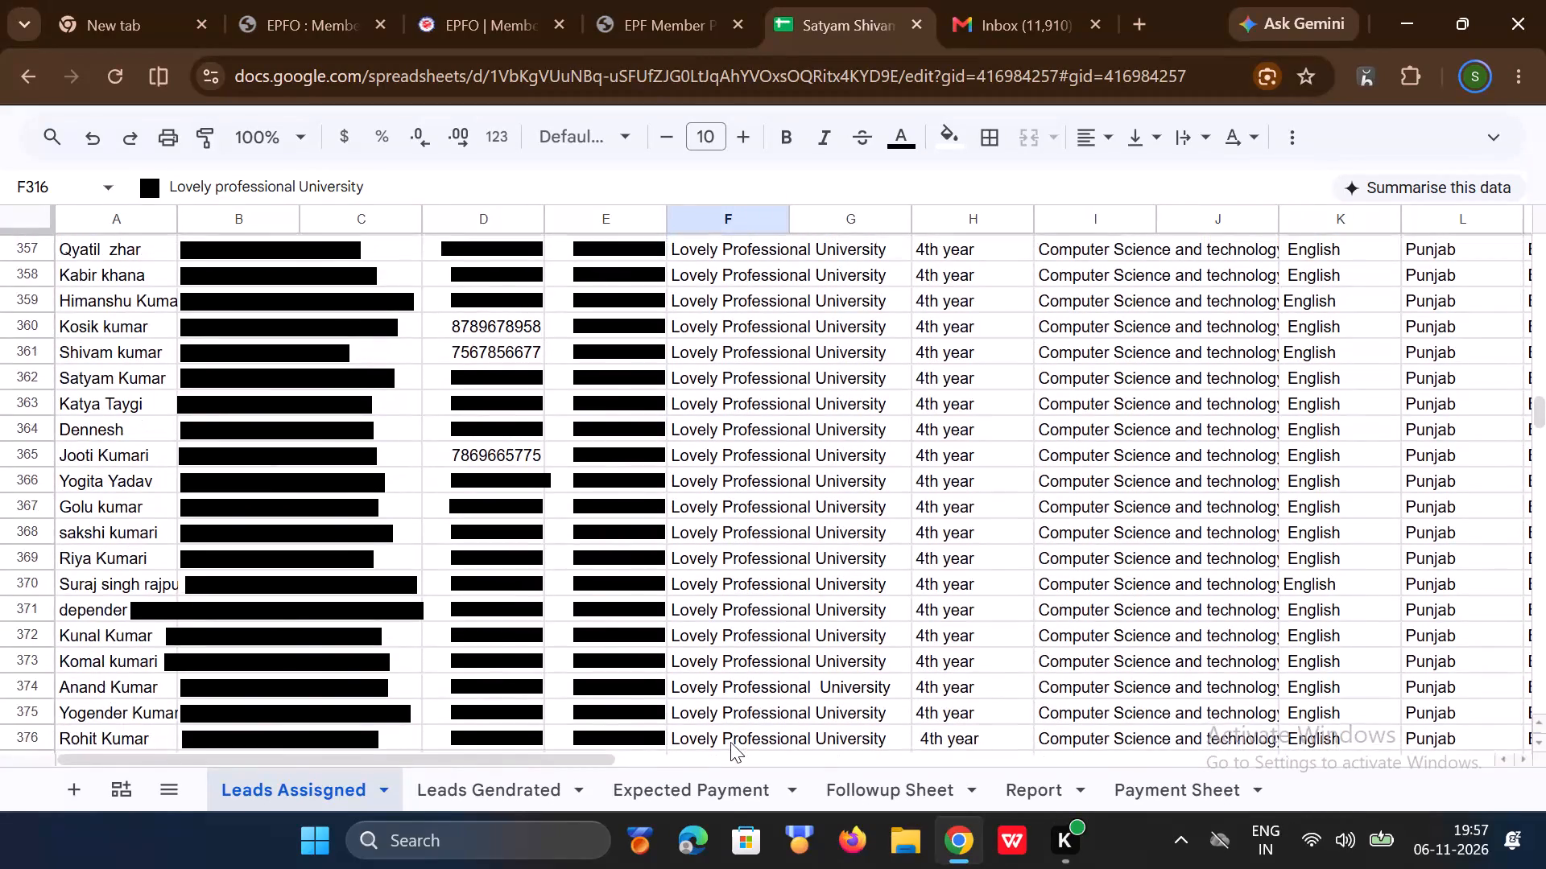
Examine the Leads Assisgned records from about row 357 down to the last filled row and the empty rows below.
scroll(730, 742, "left", 1)
scroll(730, 742, "right", 3)
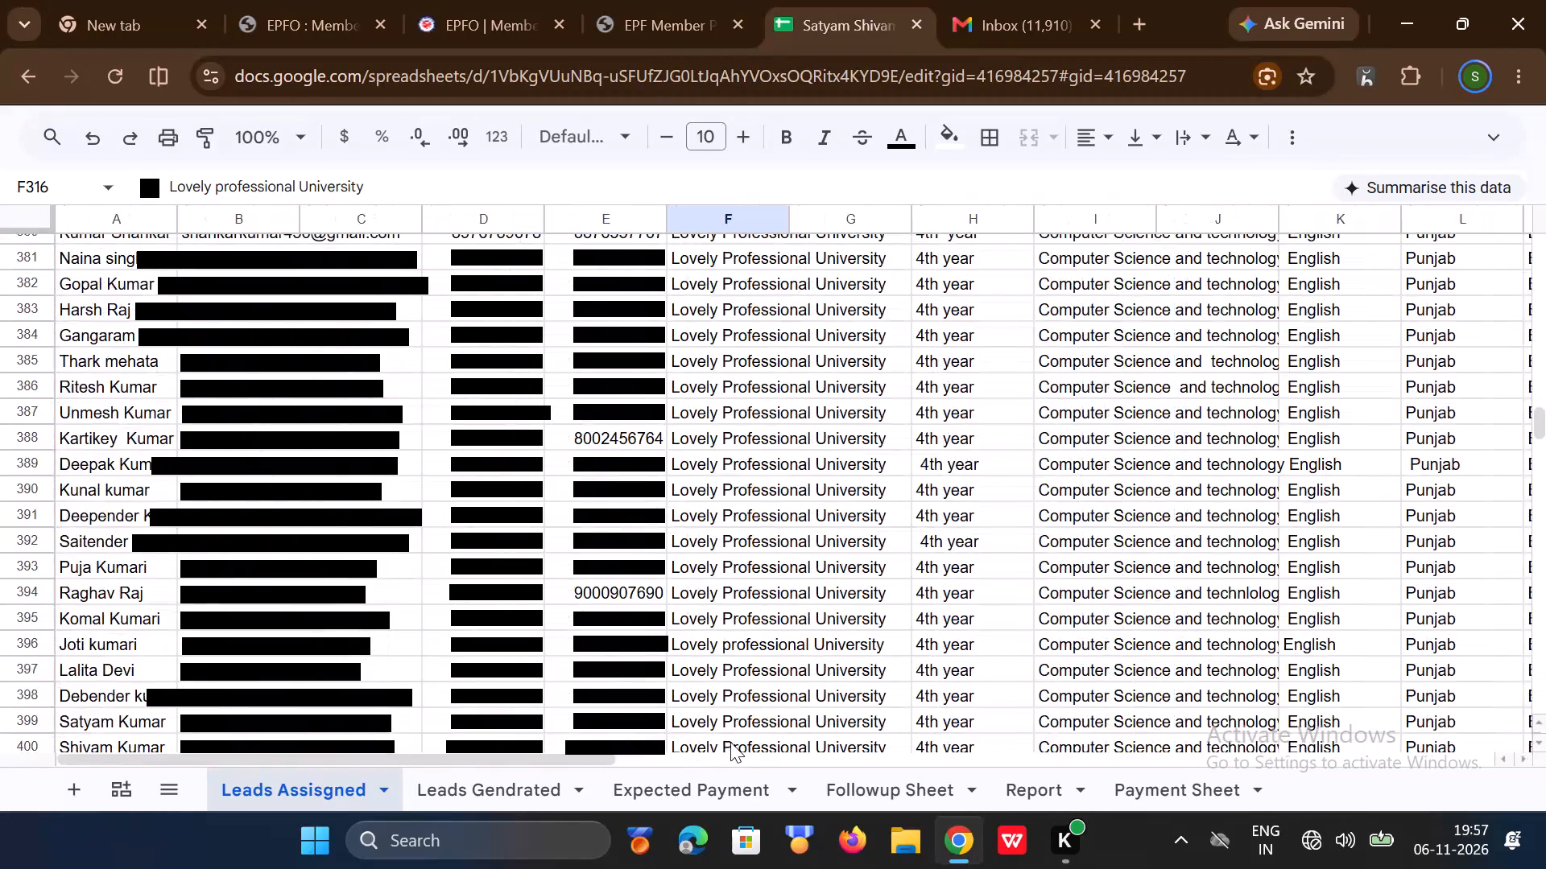
scroll(730, 742, "down", 3)
scroll(783, 663, "down", 3)
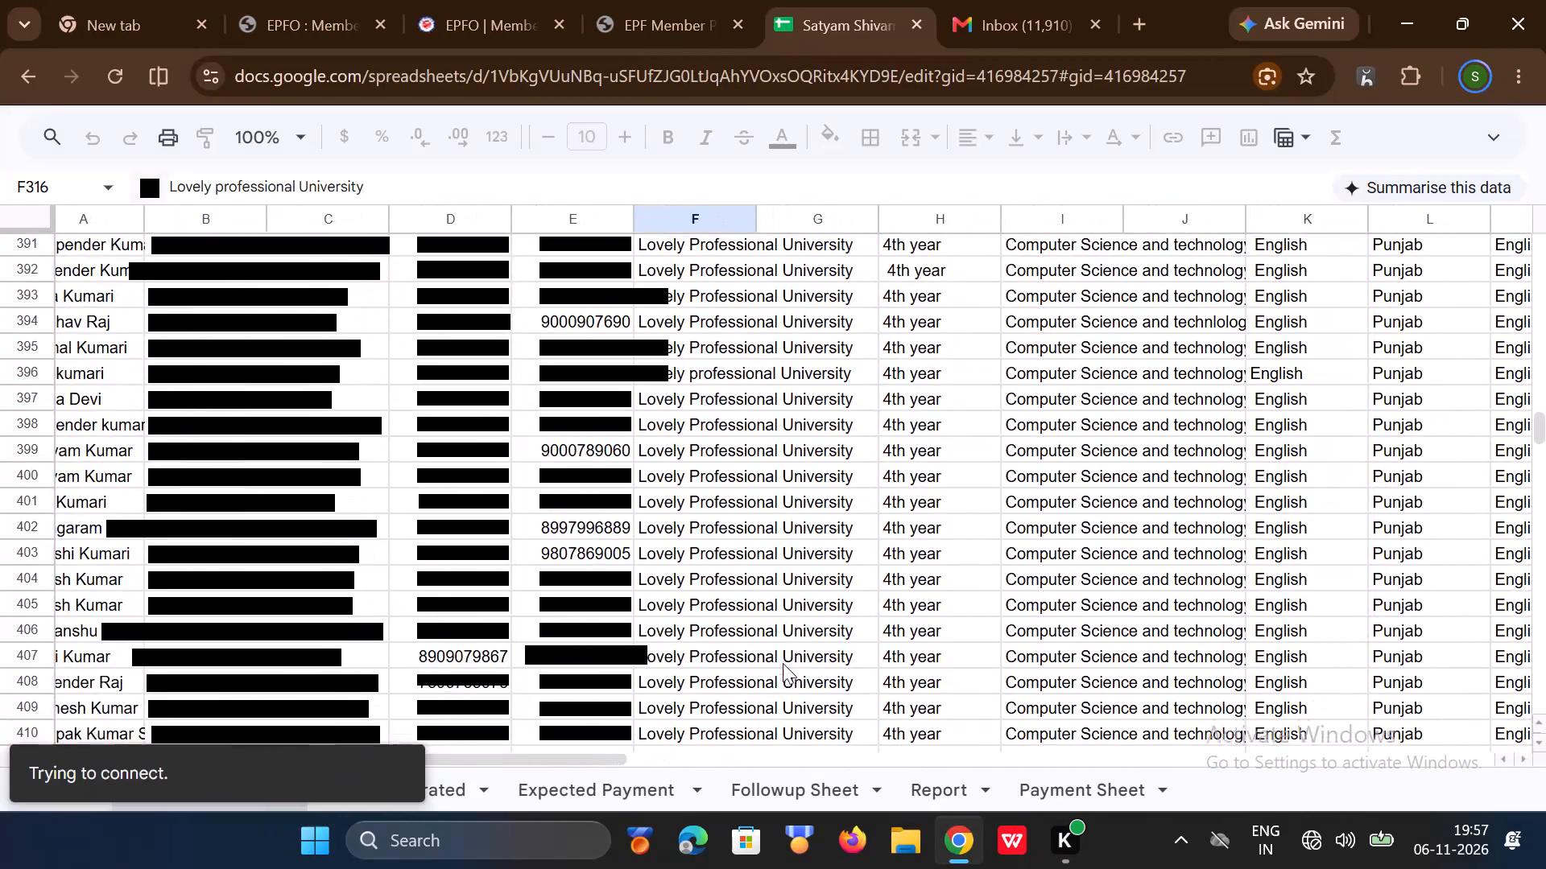
scroll(783, 663, "down", 1)
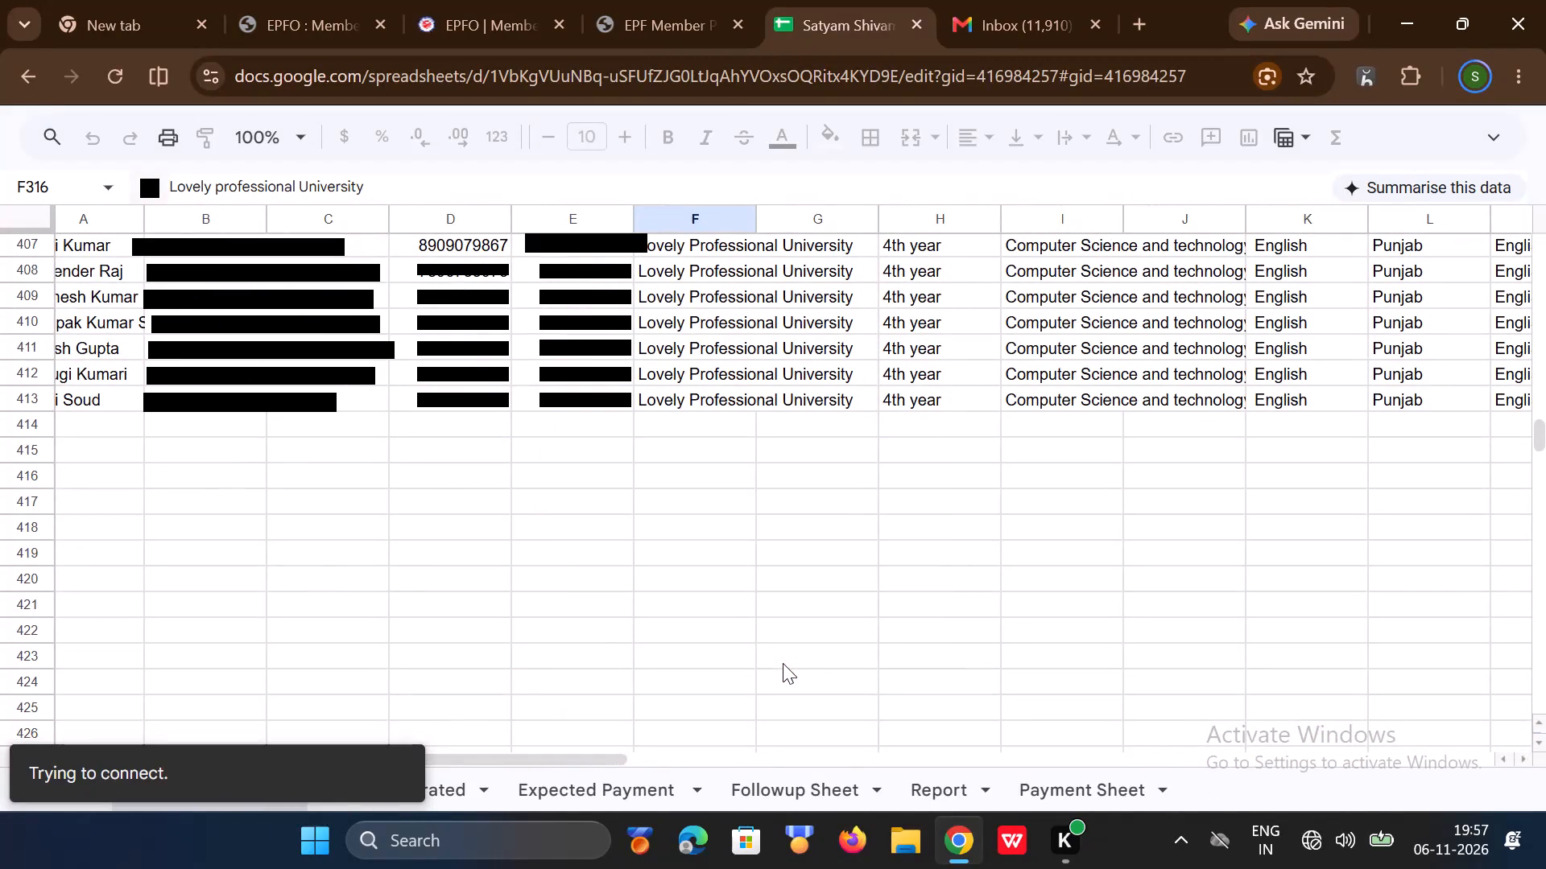
left_click(651, 623)
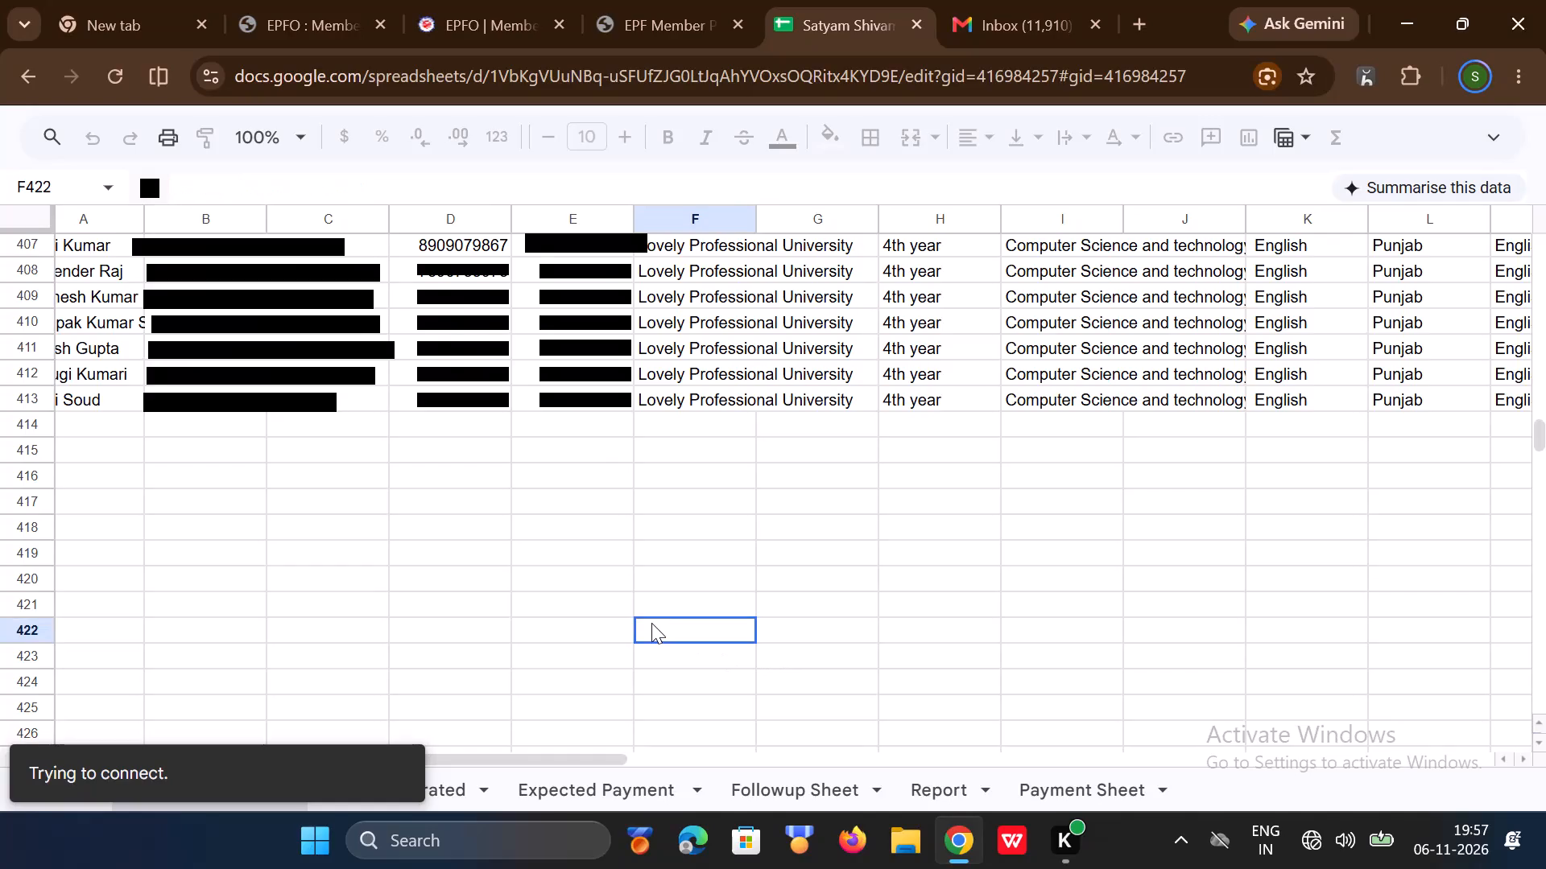
scroll(651, 623, "right", 3)
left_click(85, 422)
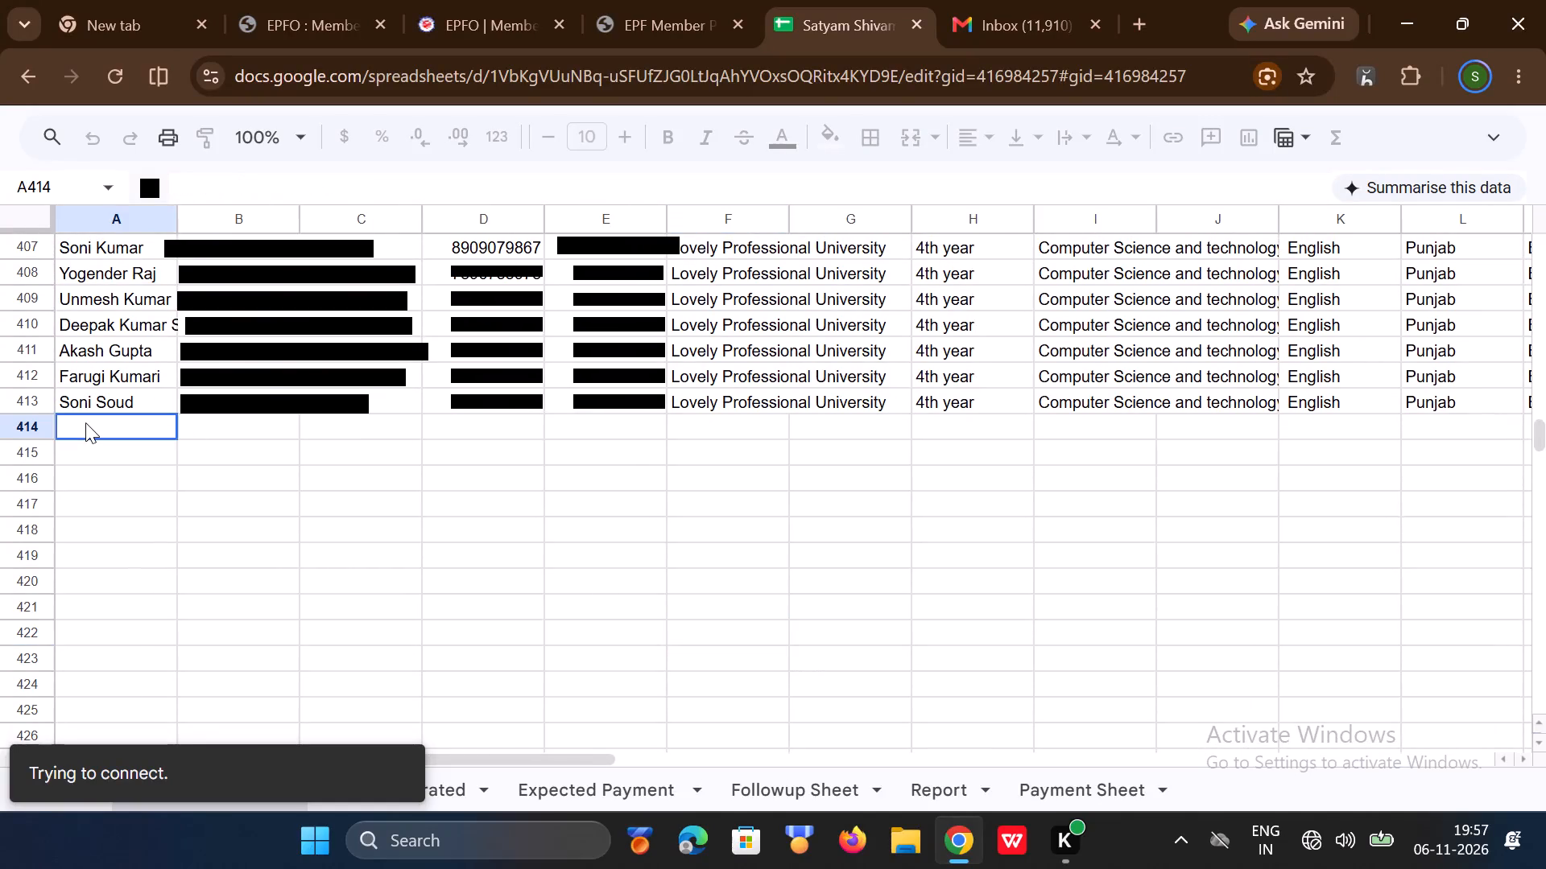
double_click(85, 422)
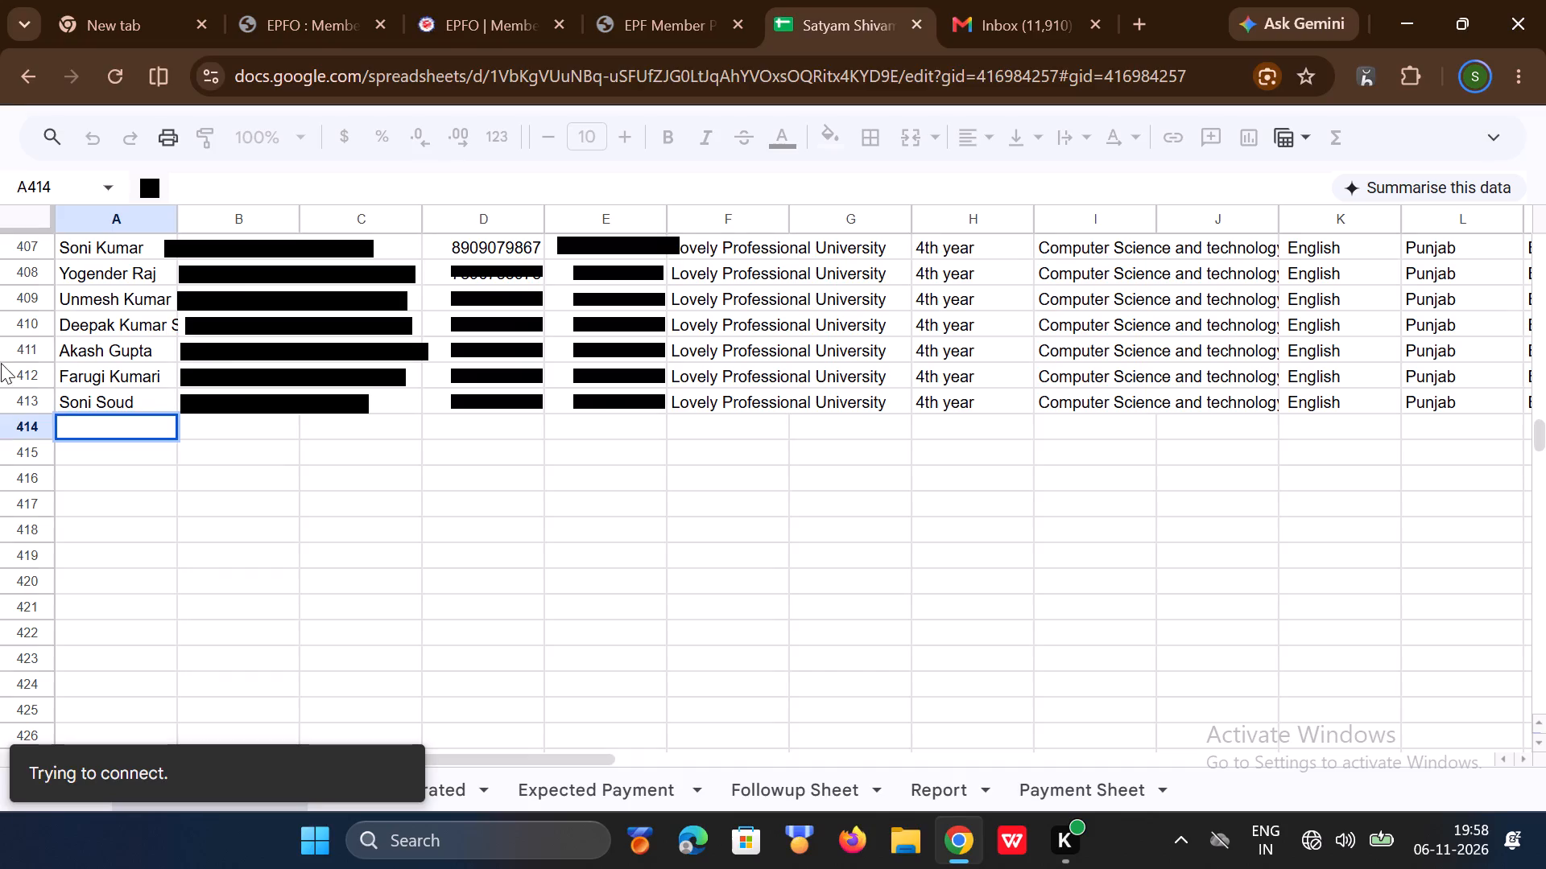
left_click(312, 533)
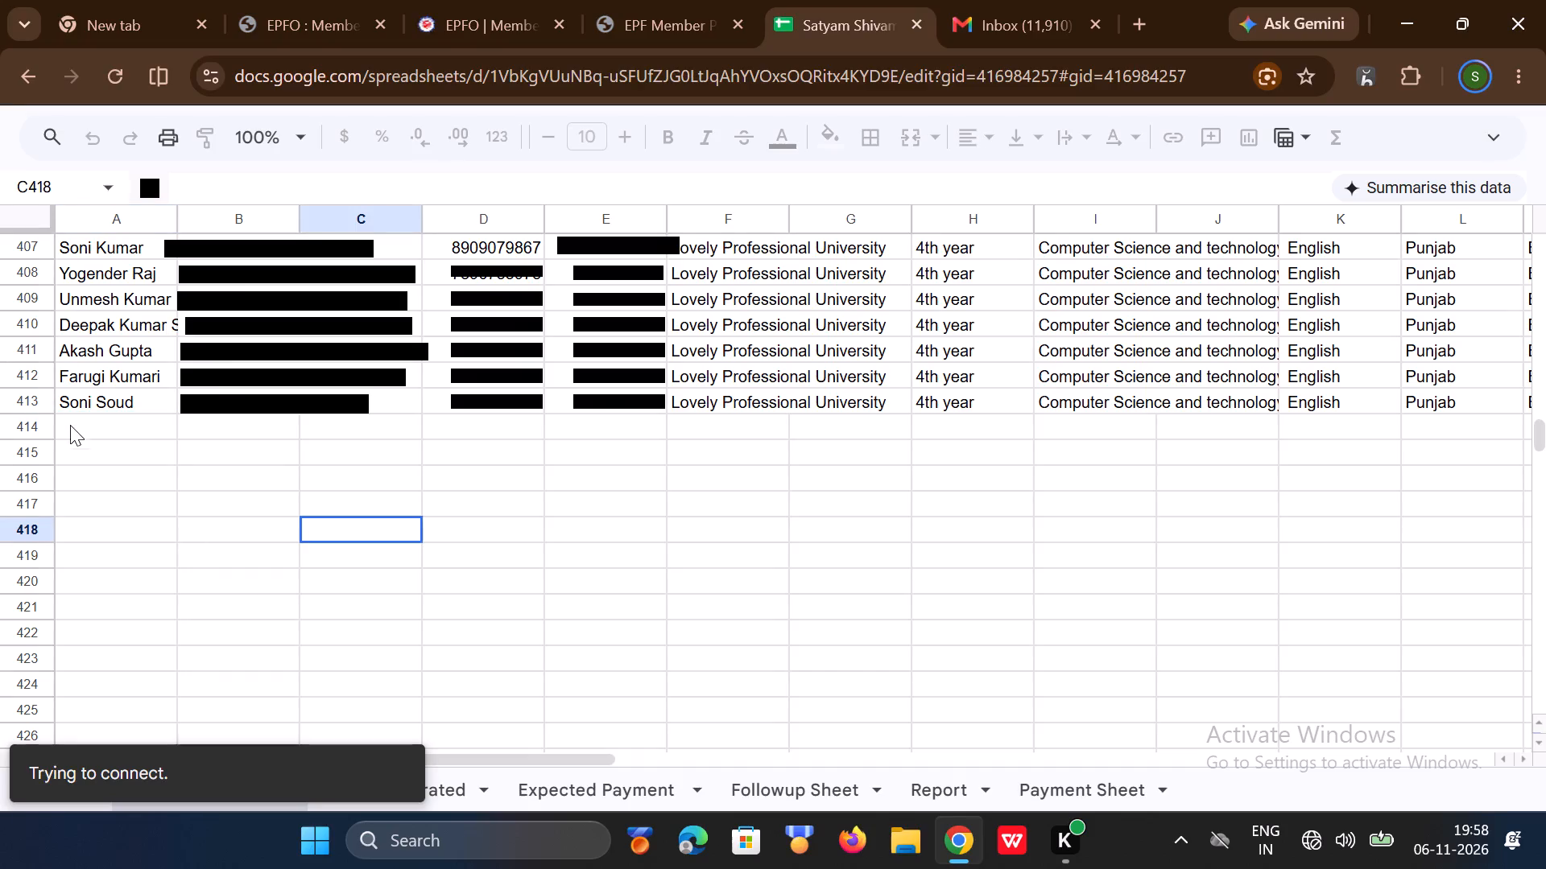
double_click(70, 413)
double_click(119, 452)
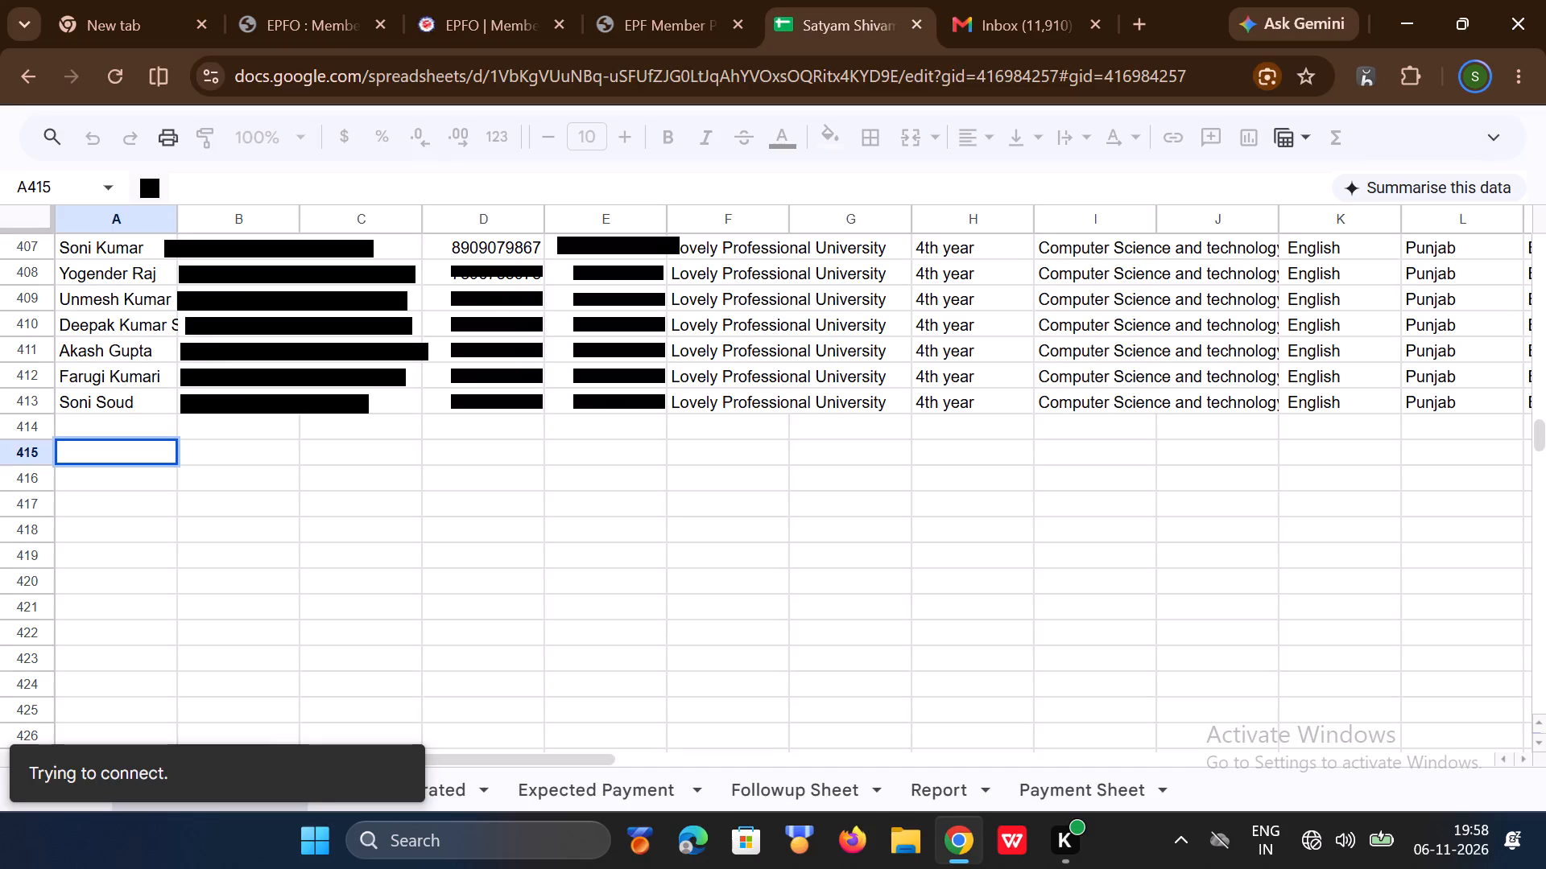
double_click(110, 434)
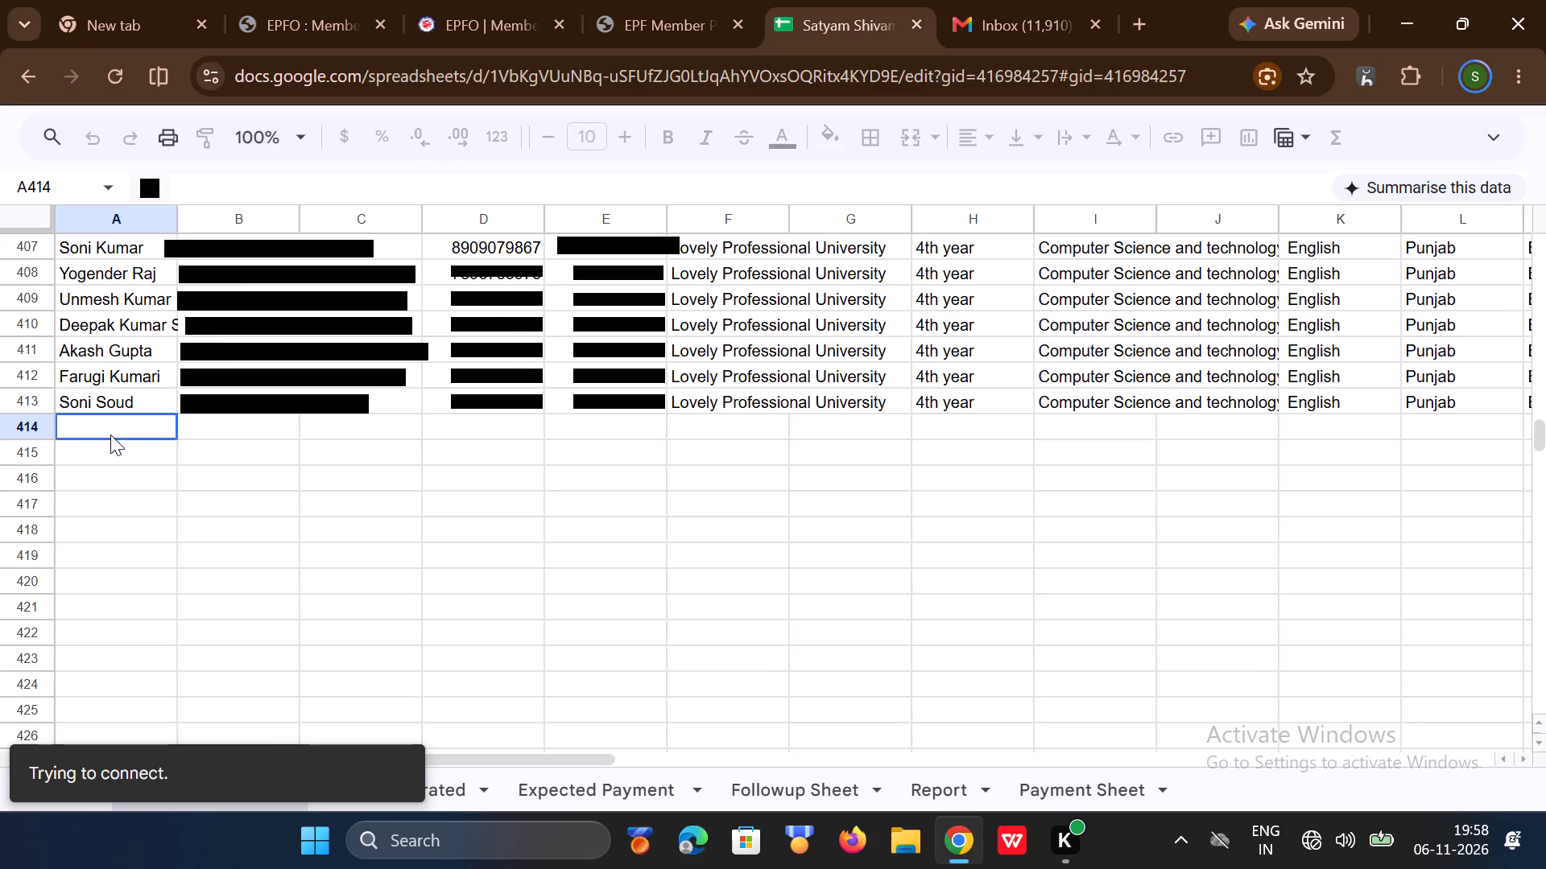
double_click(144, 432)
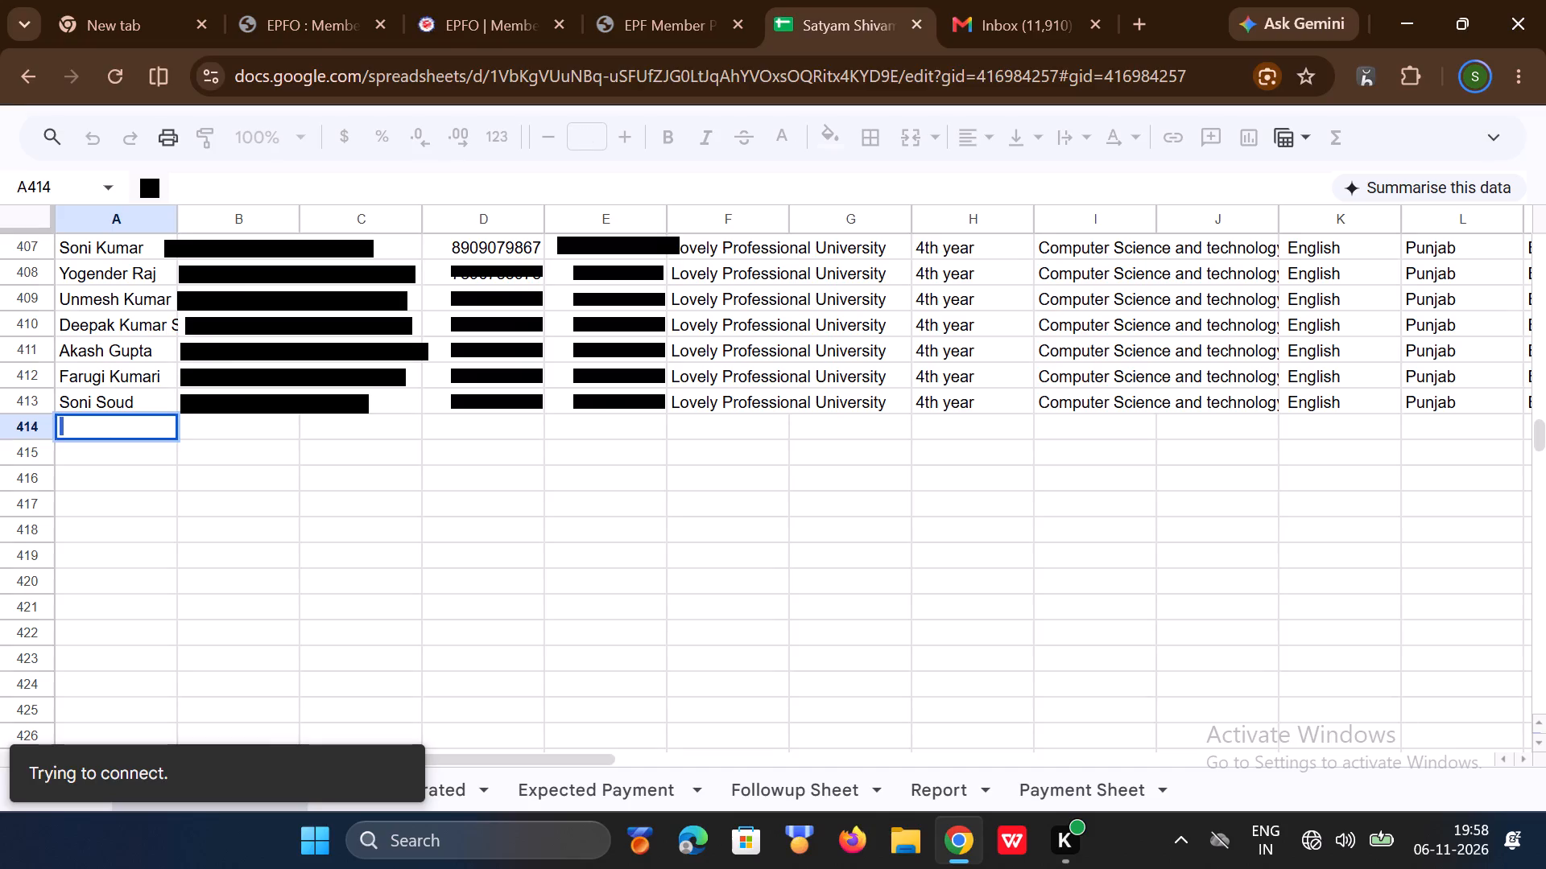
Refresh the available Wi-Fi networks, reconnect to realme 12x 5G and return to the spreadsheet.
left_click(1318, 838)
left_click(1222, 377)
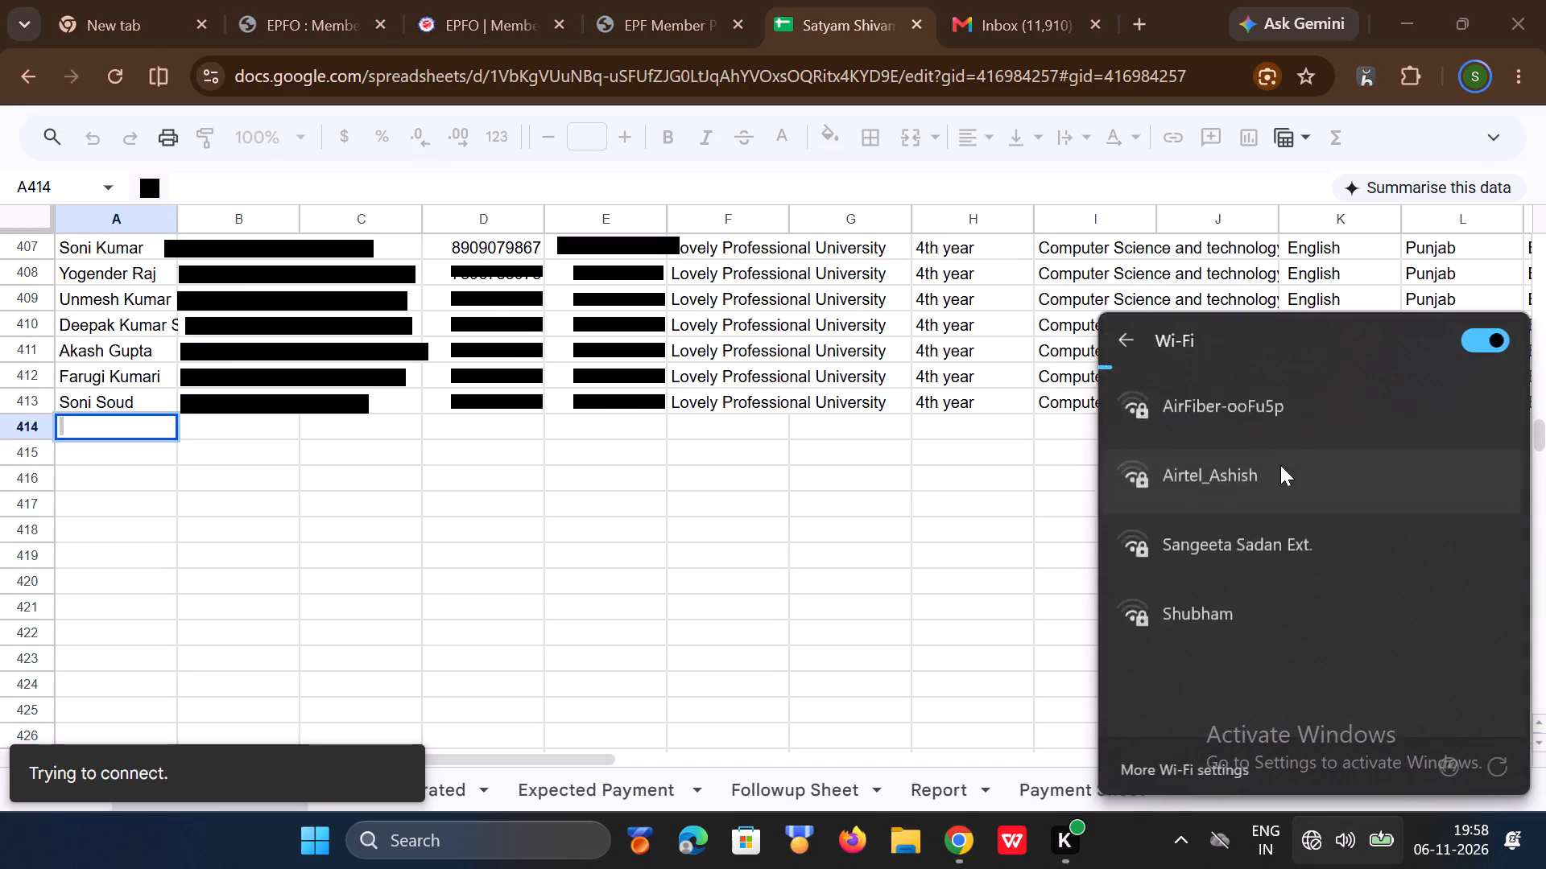
left_click(1509, 777)
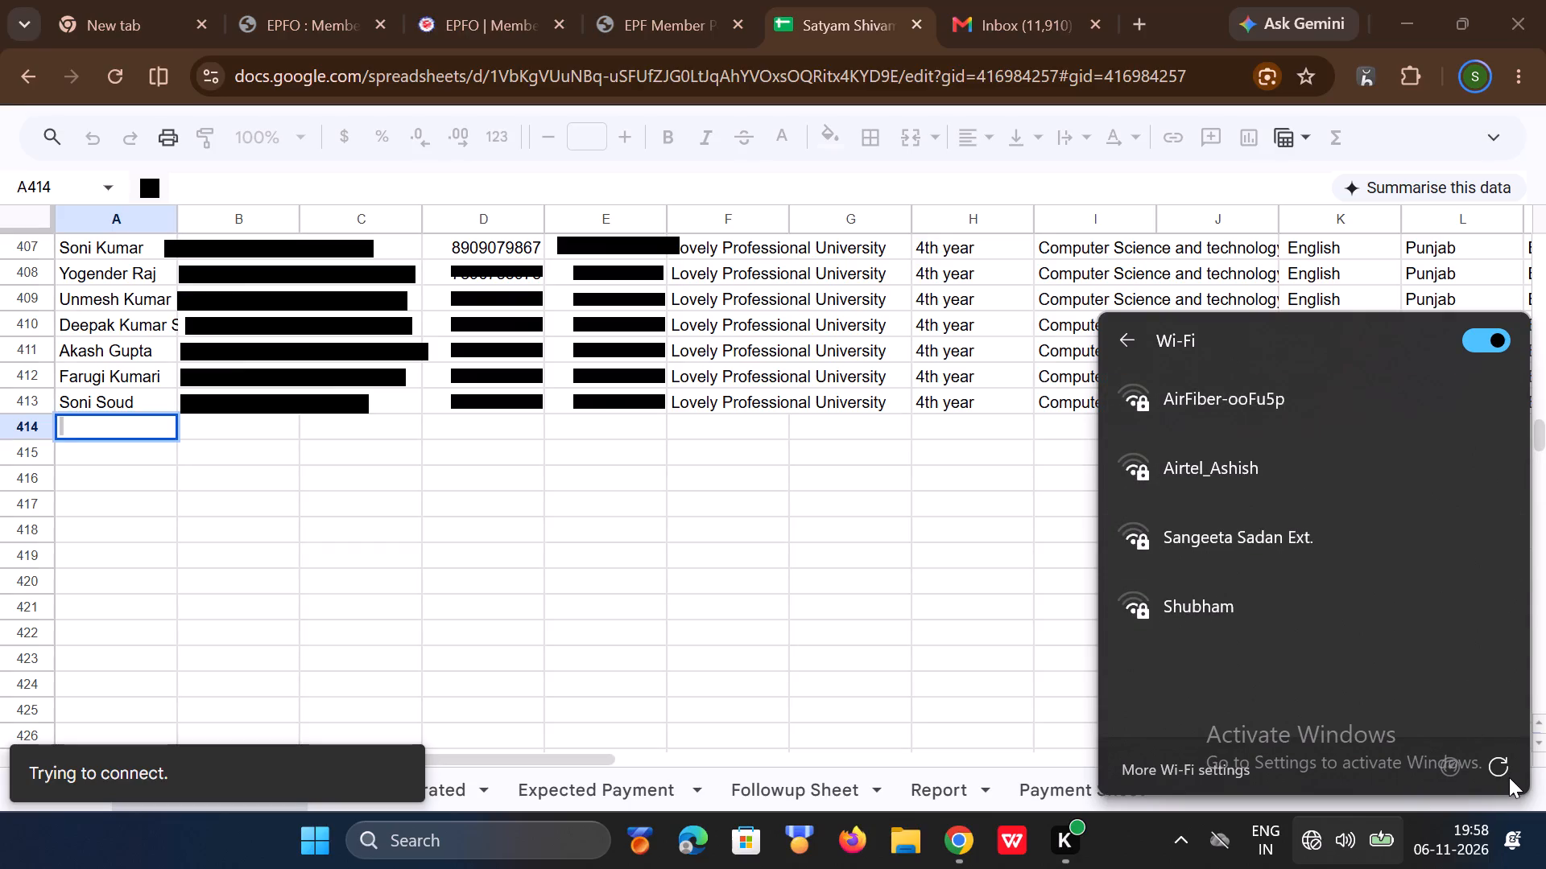
left_click(1494, 767)
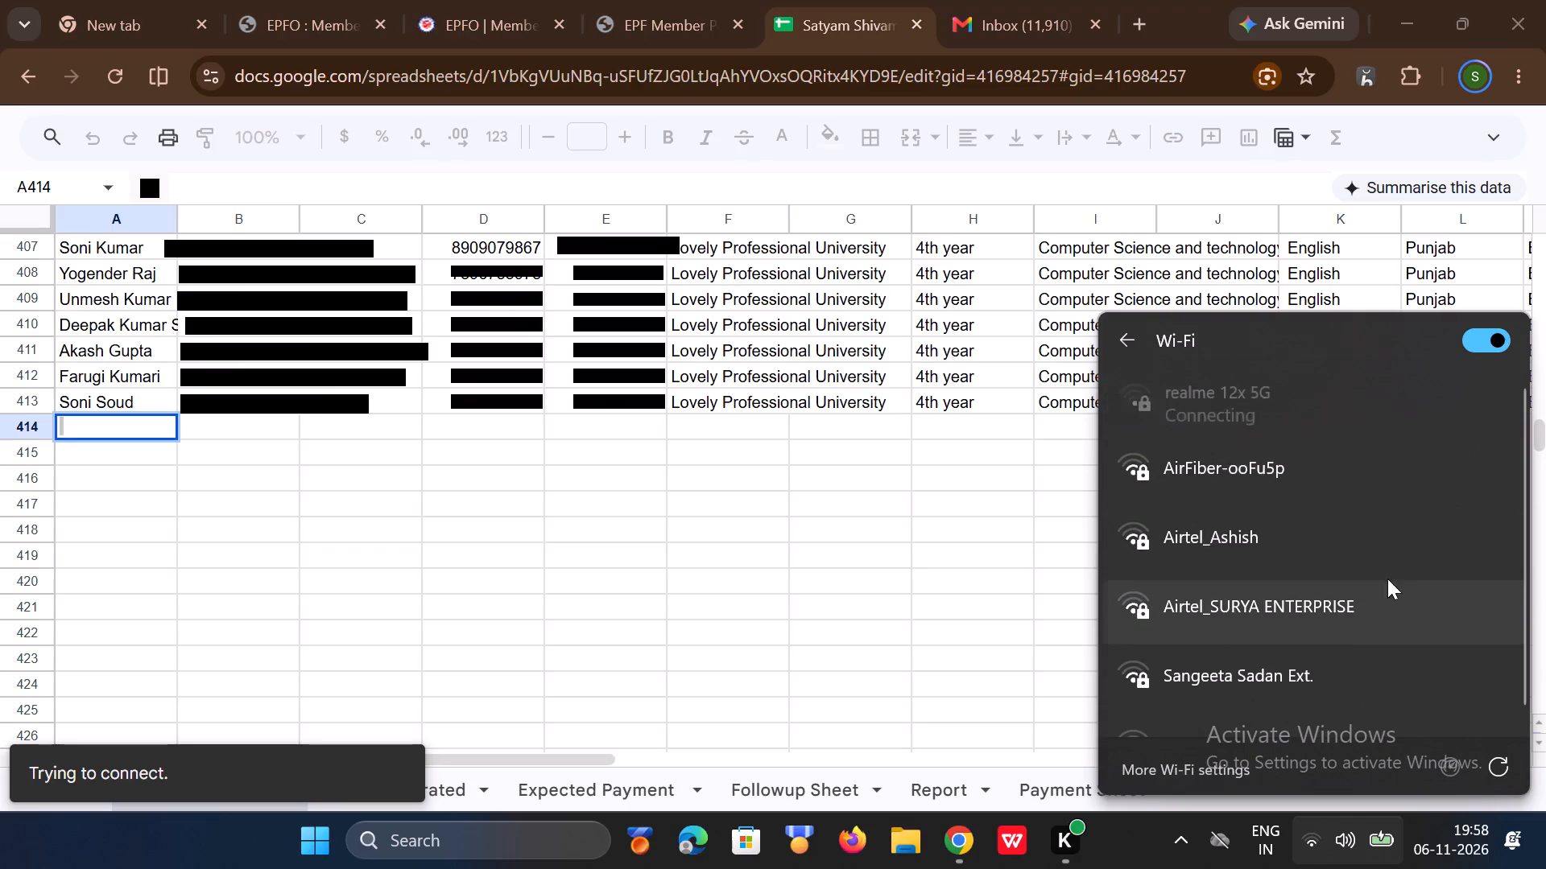
left_click(1278, 393)
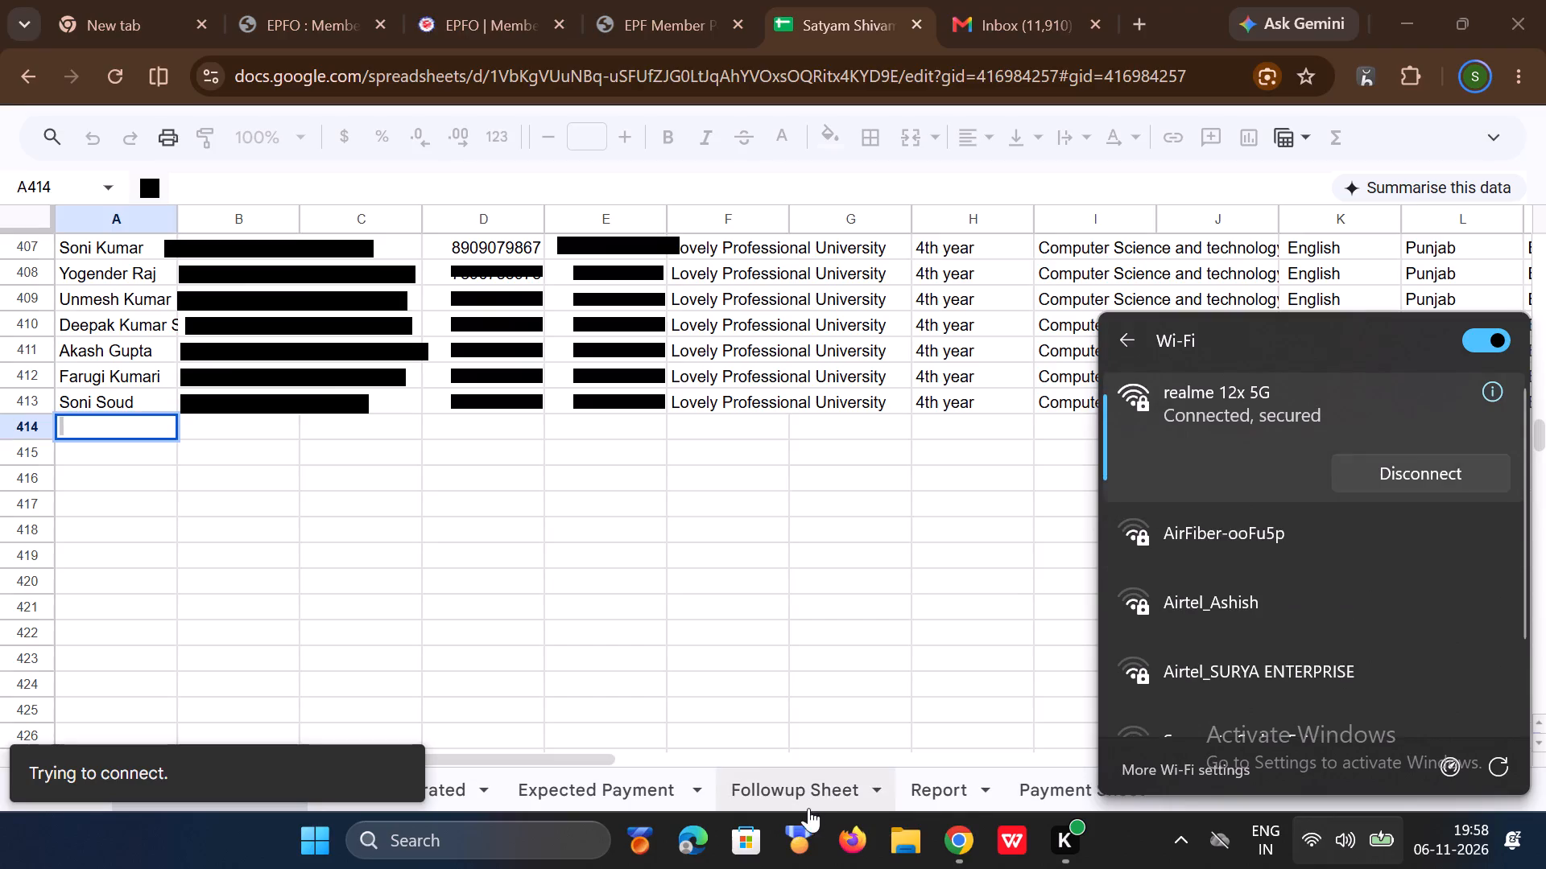
left_click(638, 594)
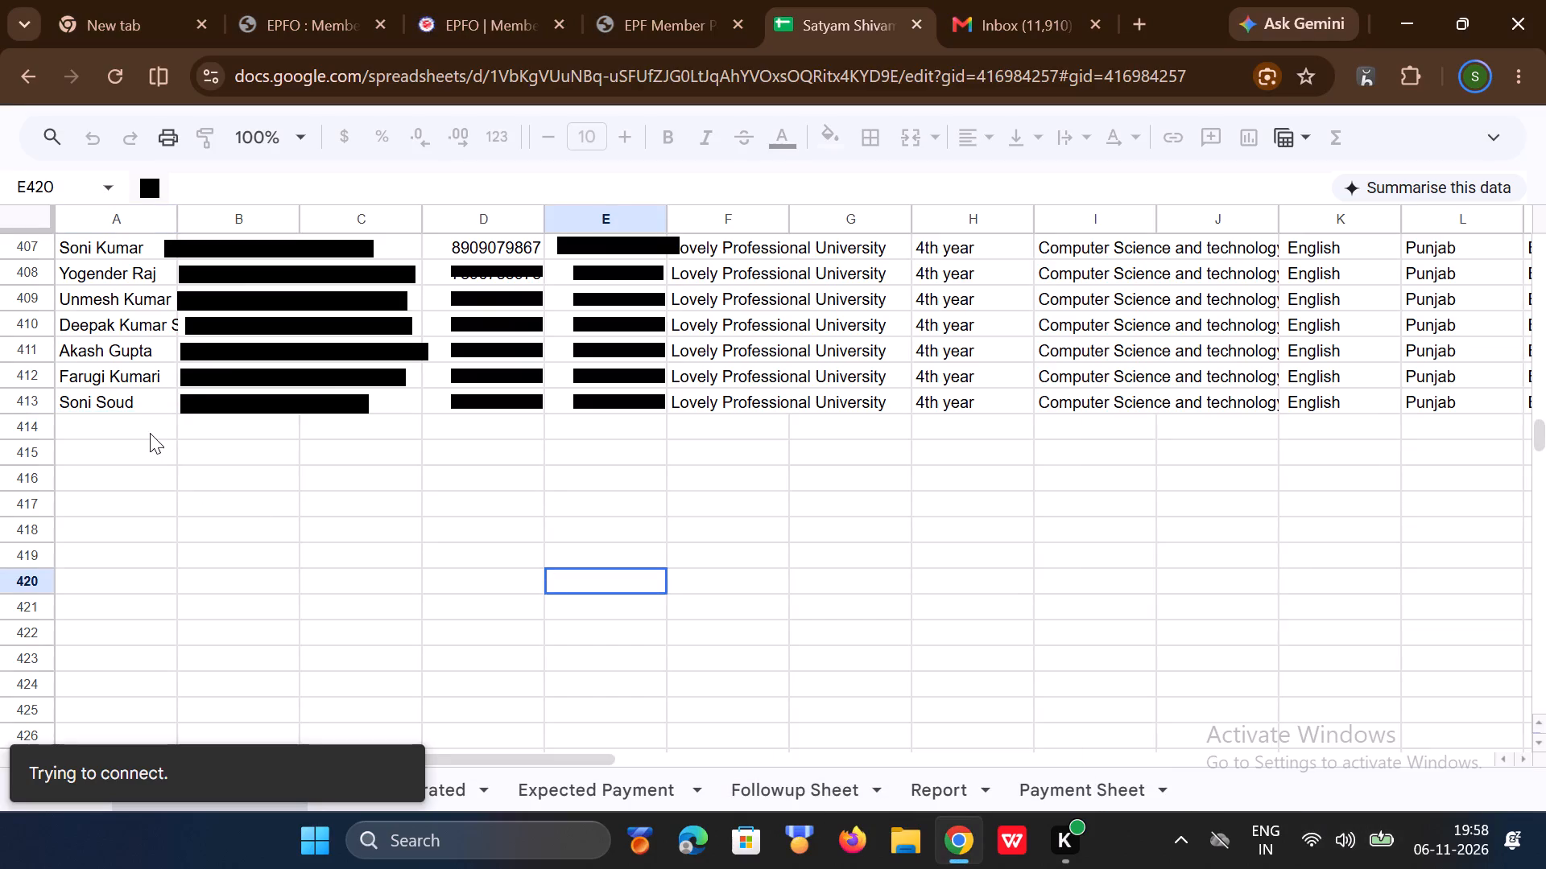
Examine the Leads Assisgned records from about row 300 down to the last filled row and the empty rows below.
double_click(150, 433)
scroll(150, 433, "up", 3)
left_click(288, 496)
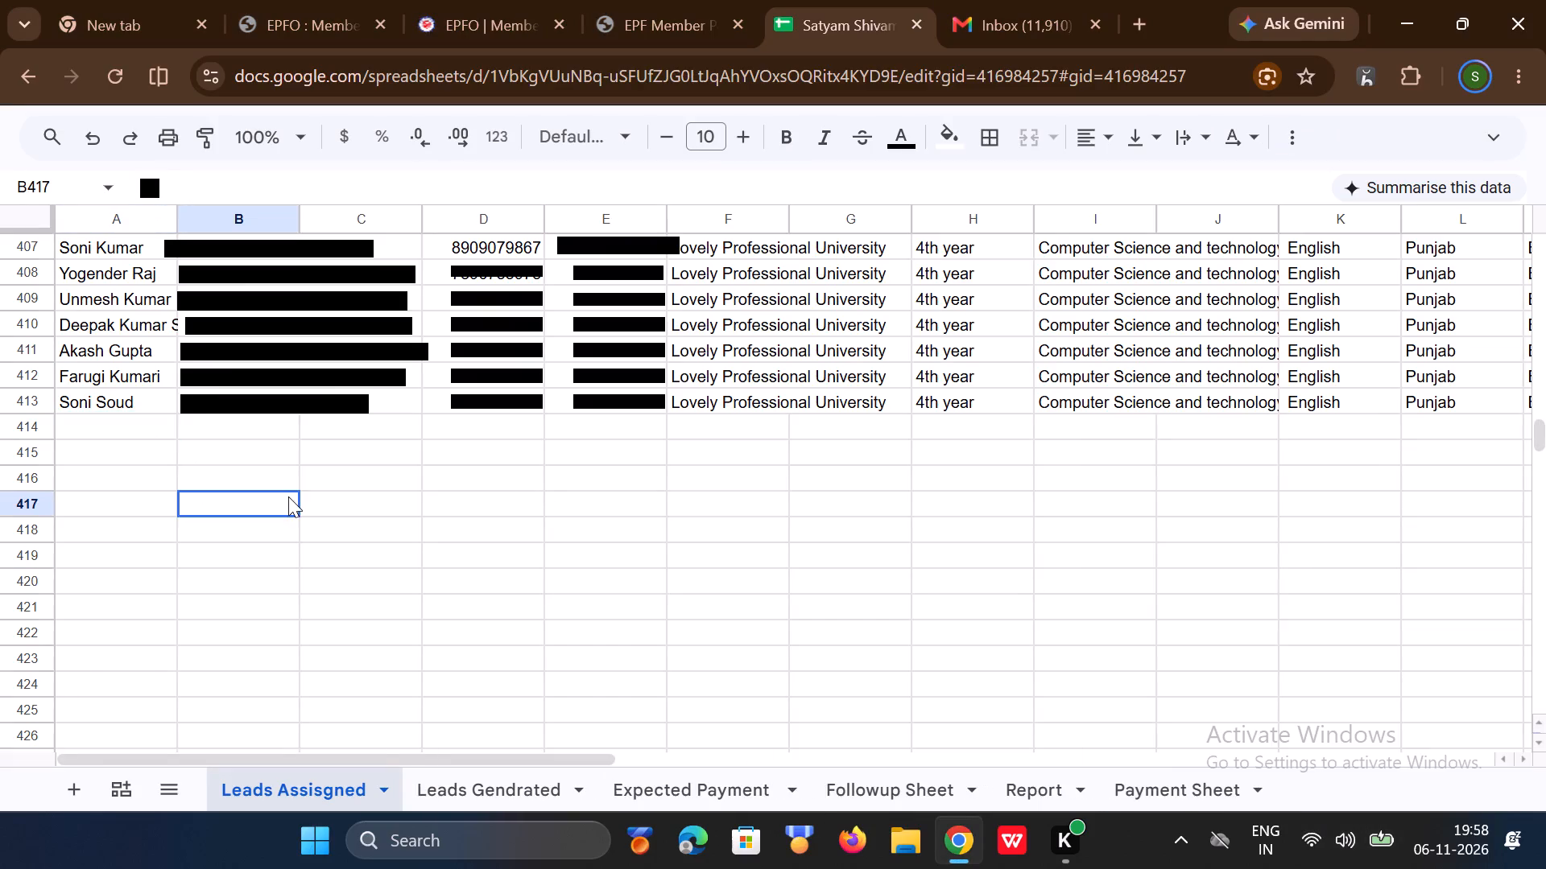
scroll(318, 455, "up", 7)
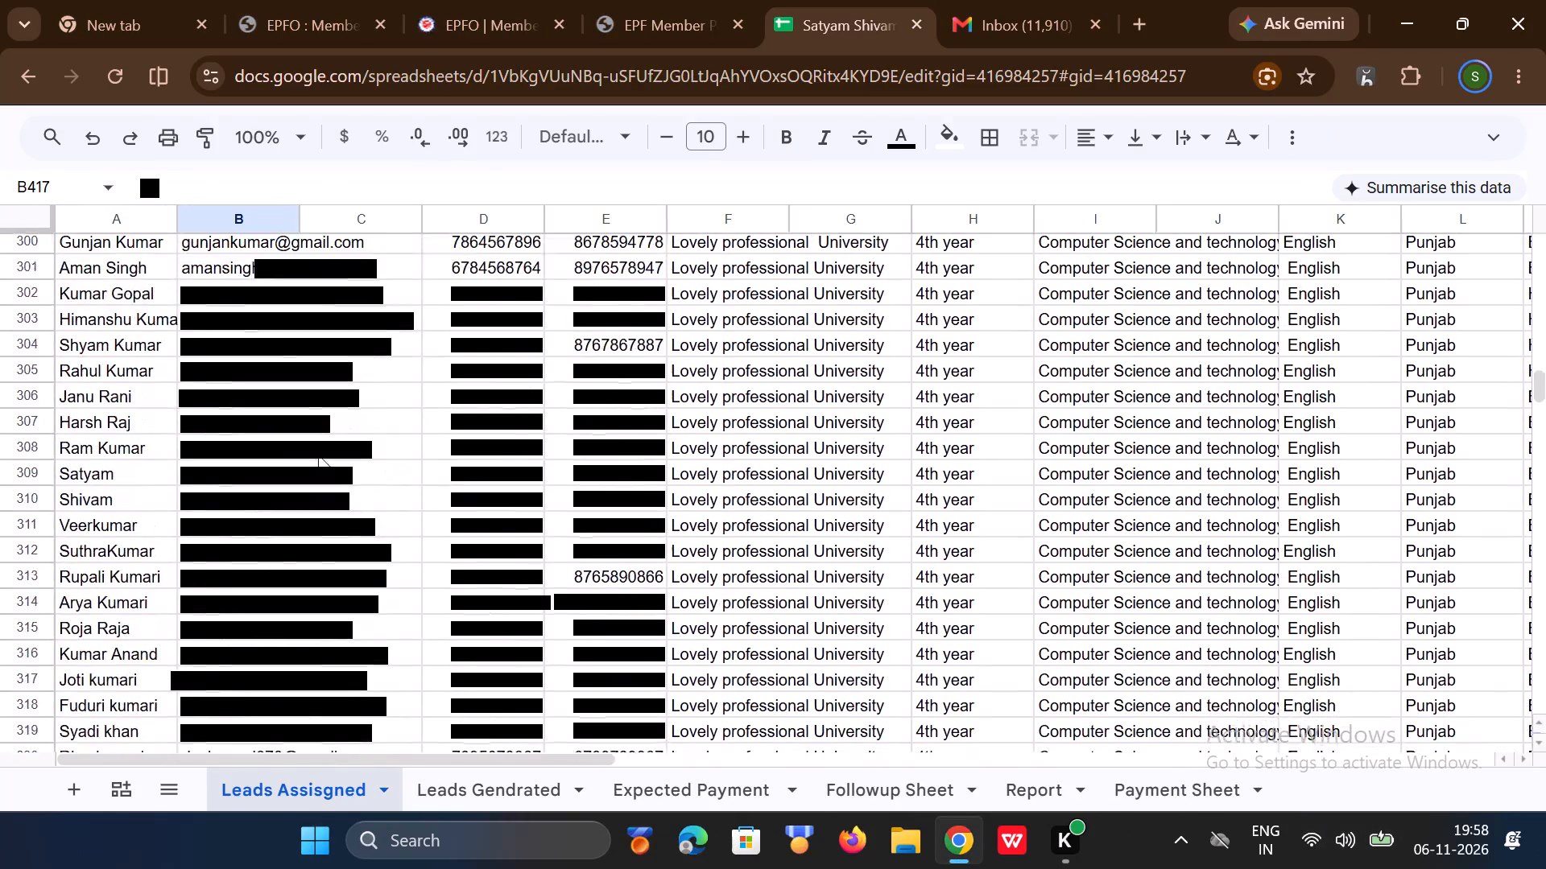
scroll(318, 455, "down", 7)
scroll(318, 455, "up", 4)
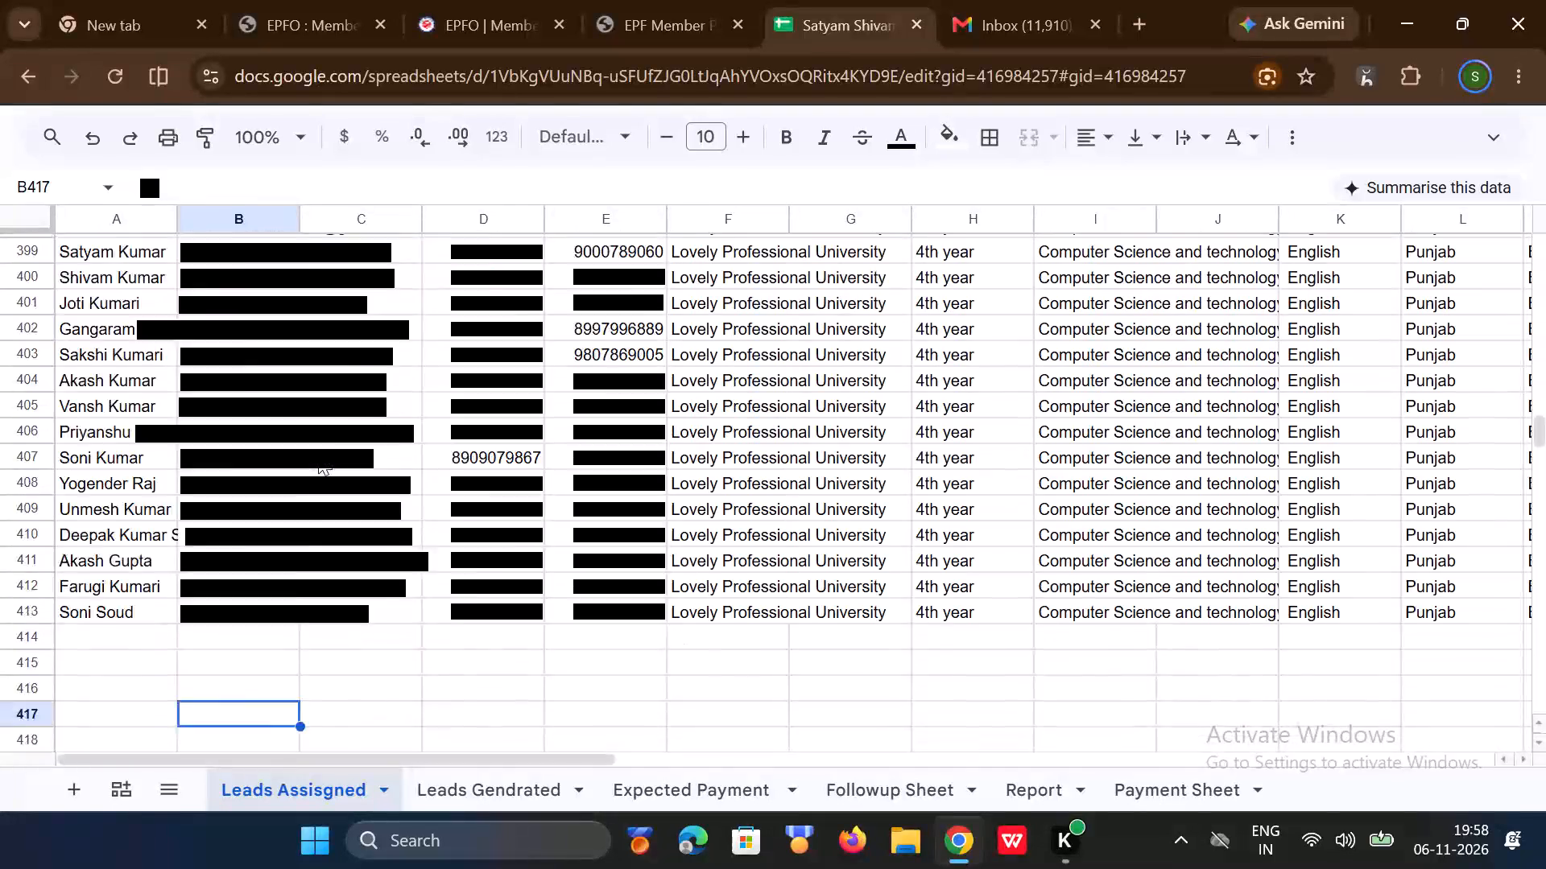
scroll(318, 455, "down", 2)
scroll(318, 455, "up", 1)
scroll(263, 467, "right", 3)
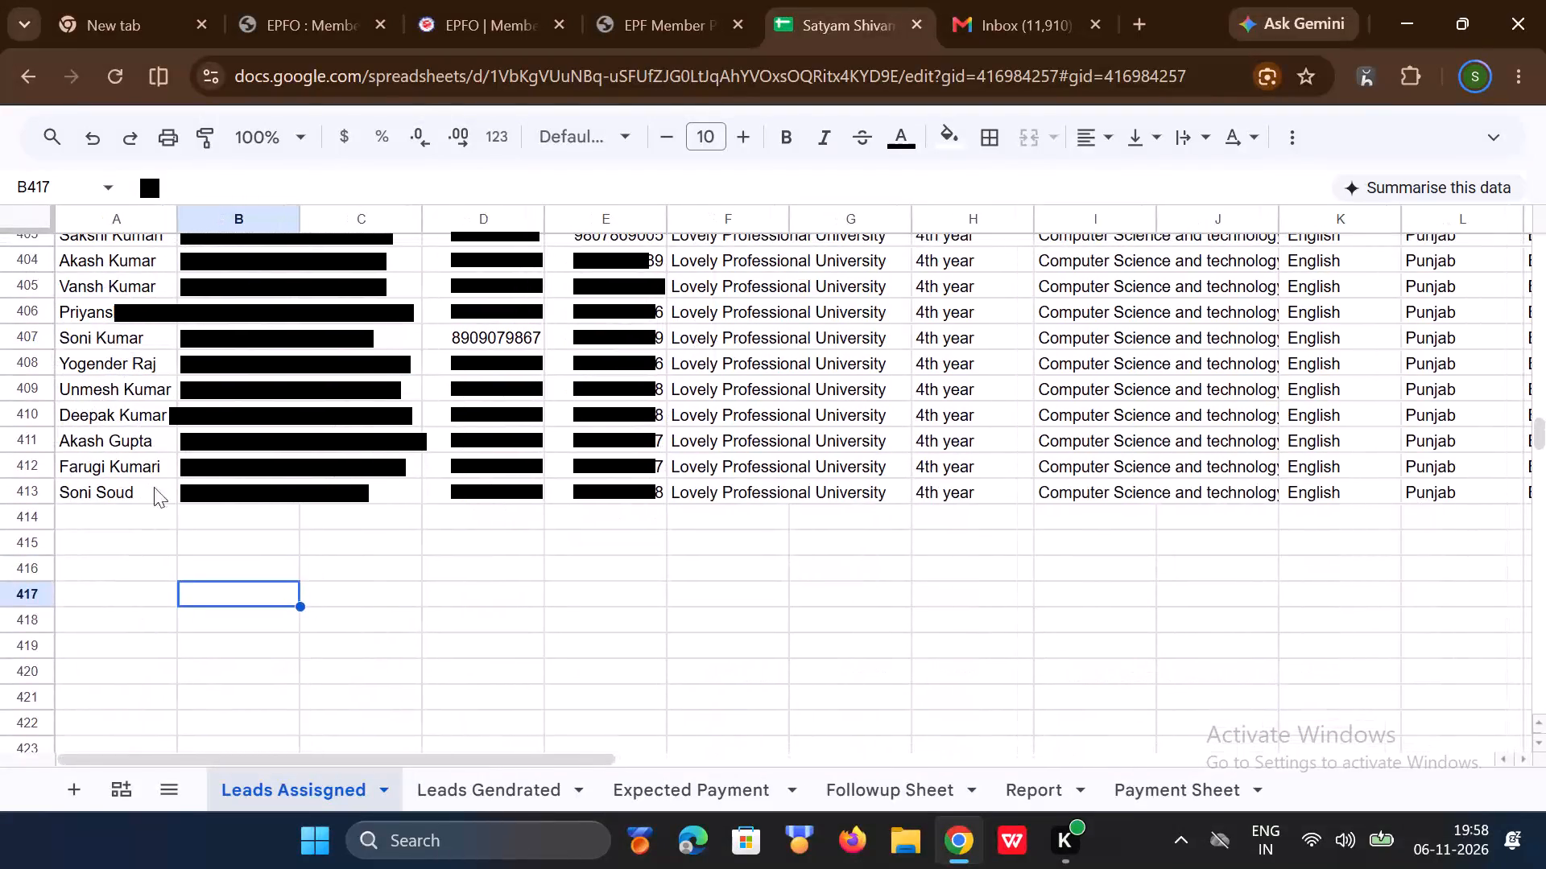
Open the name cell A414 in the first empty row of the Leads Assisgned sheet for editing.
double_click(119, 508)
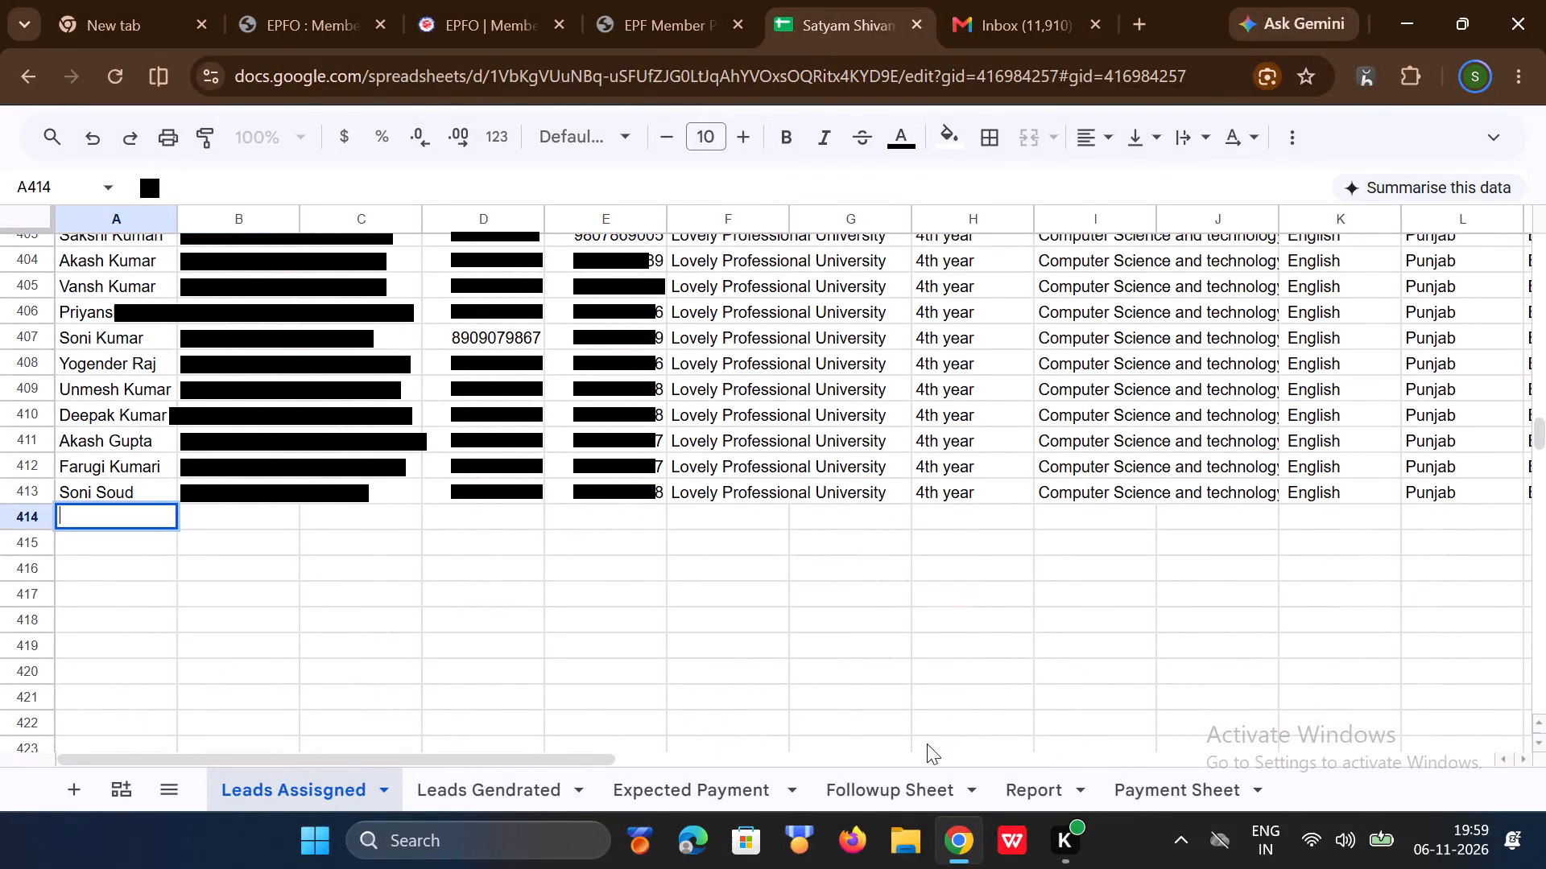